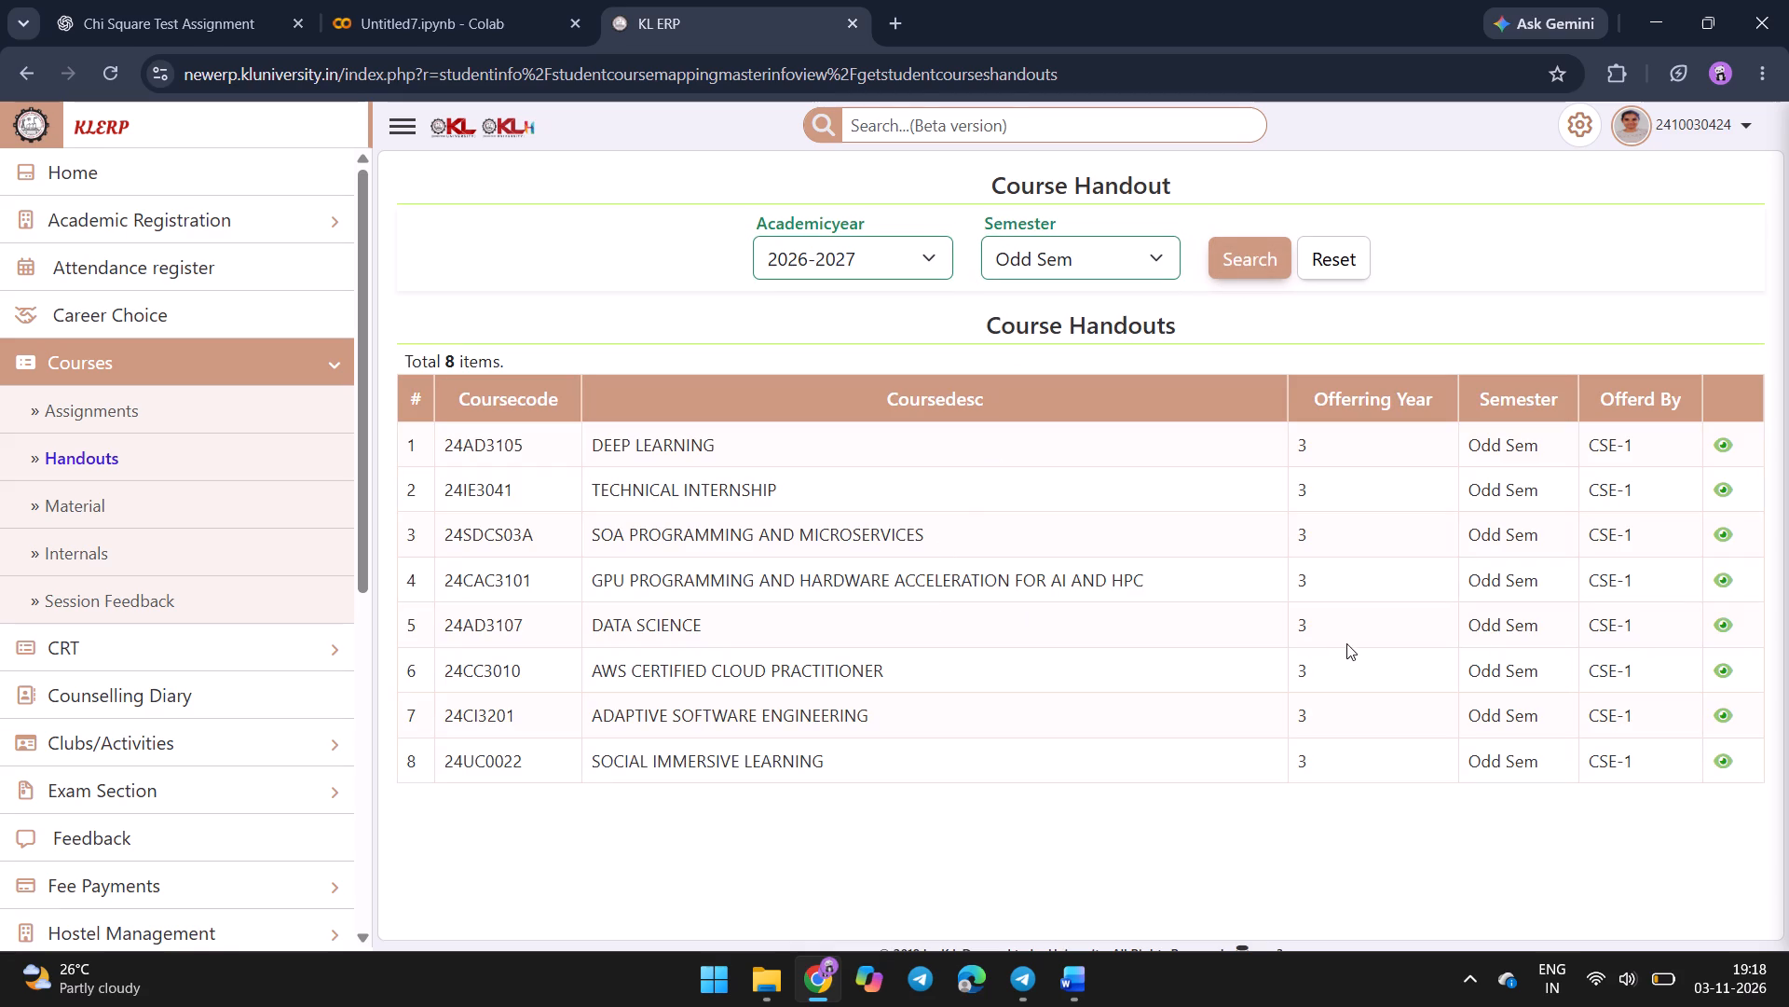
# Open the handout for GPU Programming and Hardware Acceleration for AI and HPC and copy the topic of practical session 9.
pyautogui.click(1722, 581)
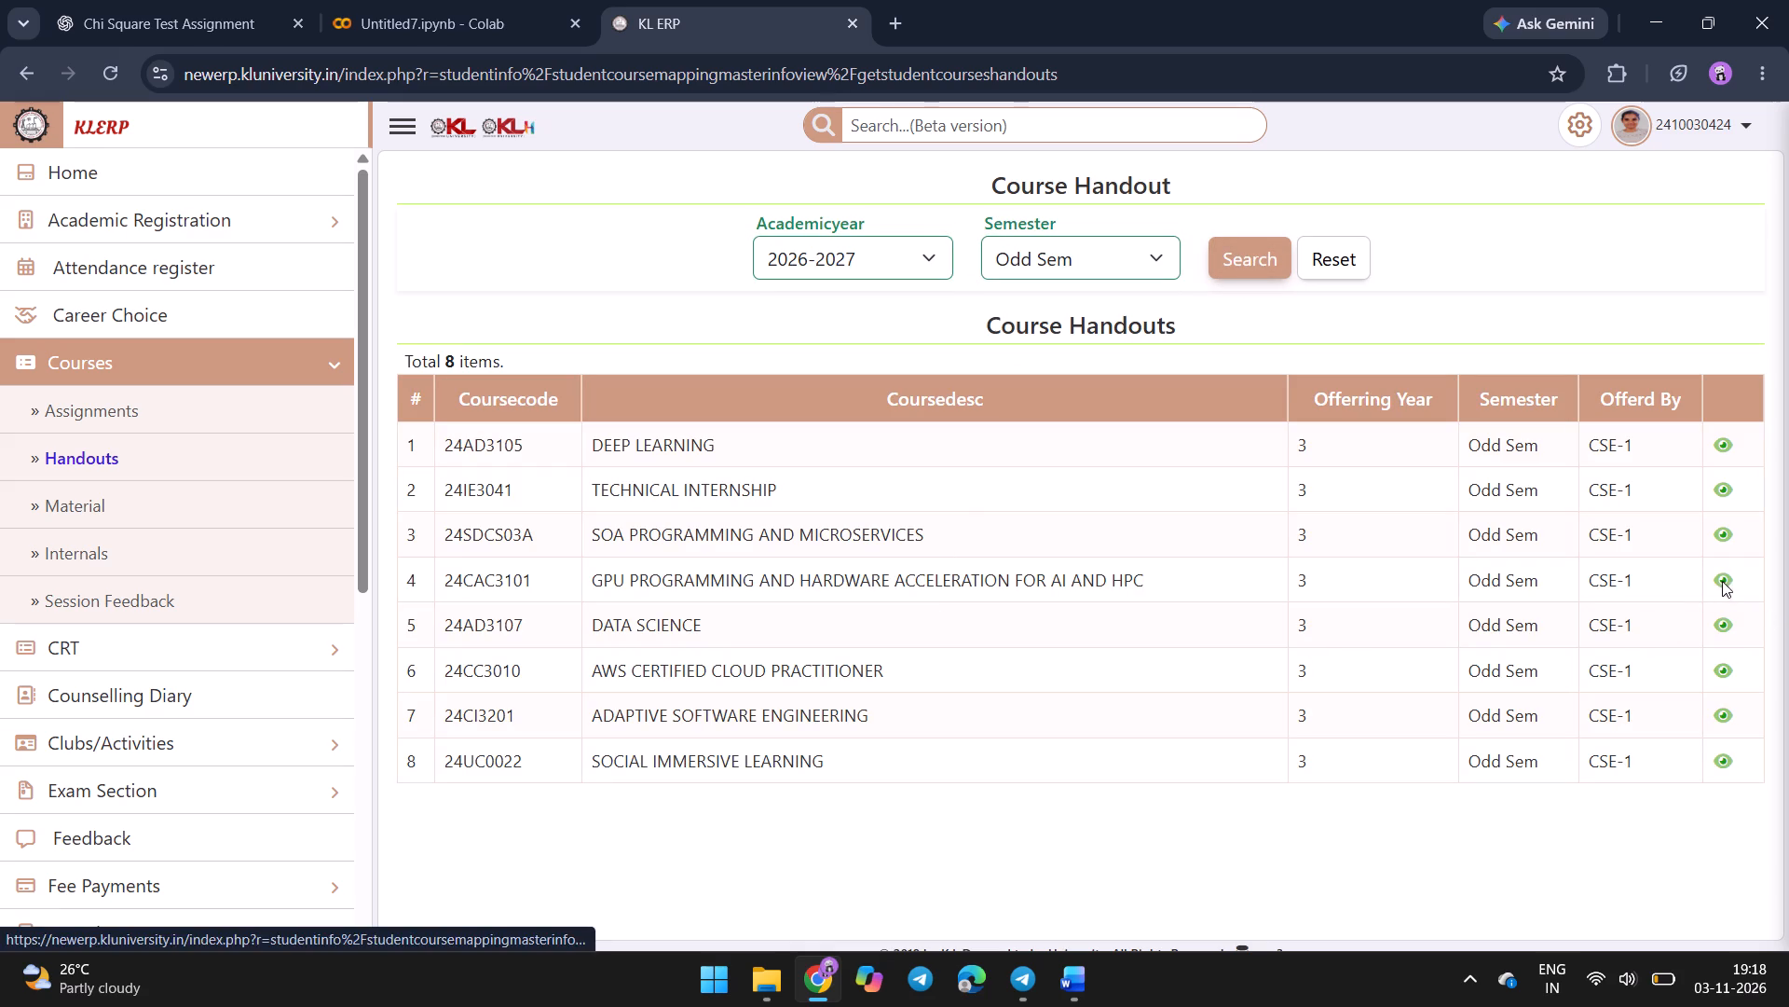
pyautogui.scroll(-20, 1140, 602)
pyautogui.scroll(-4, 1140, 602)
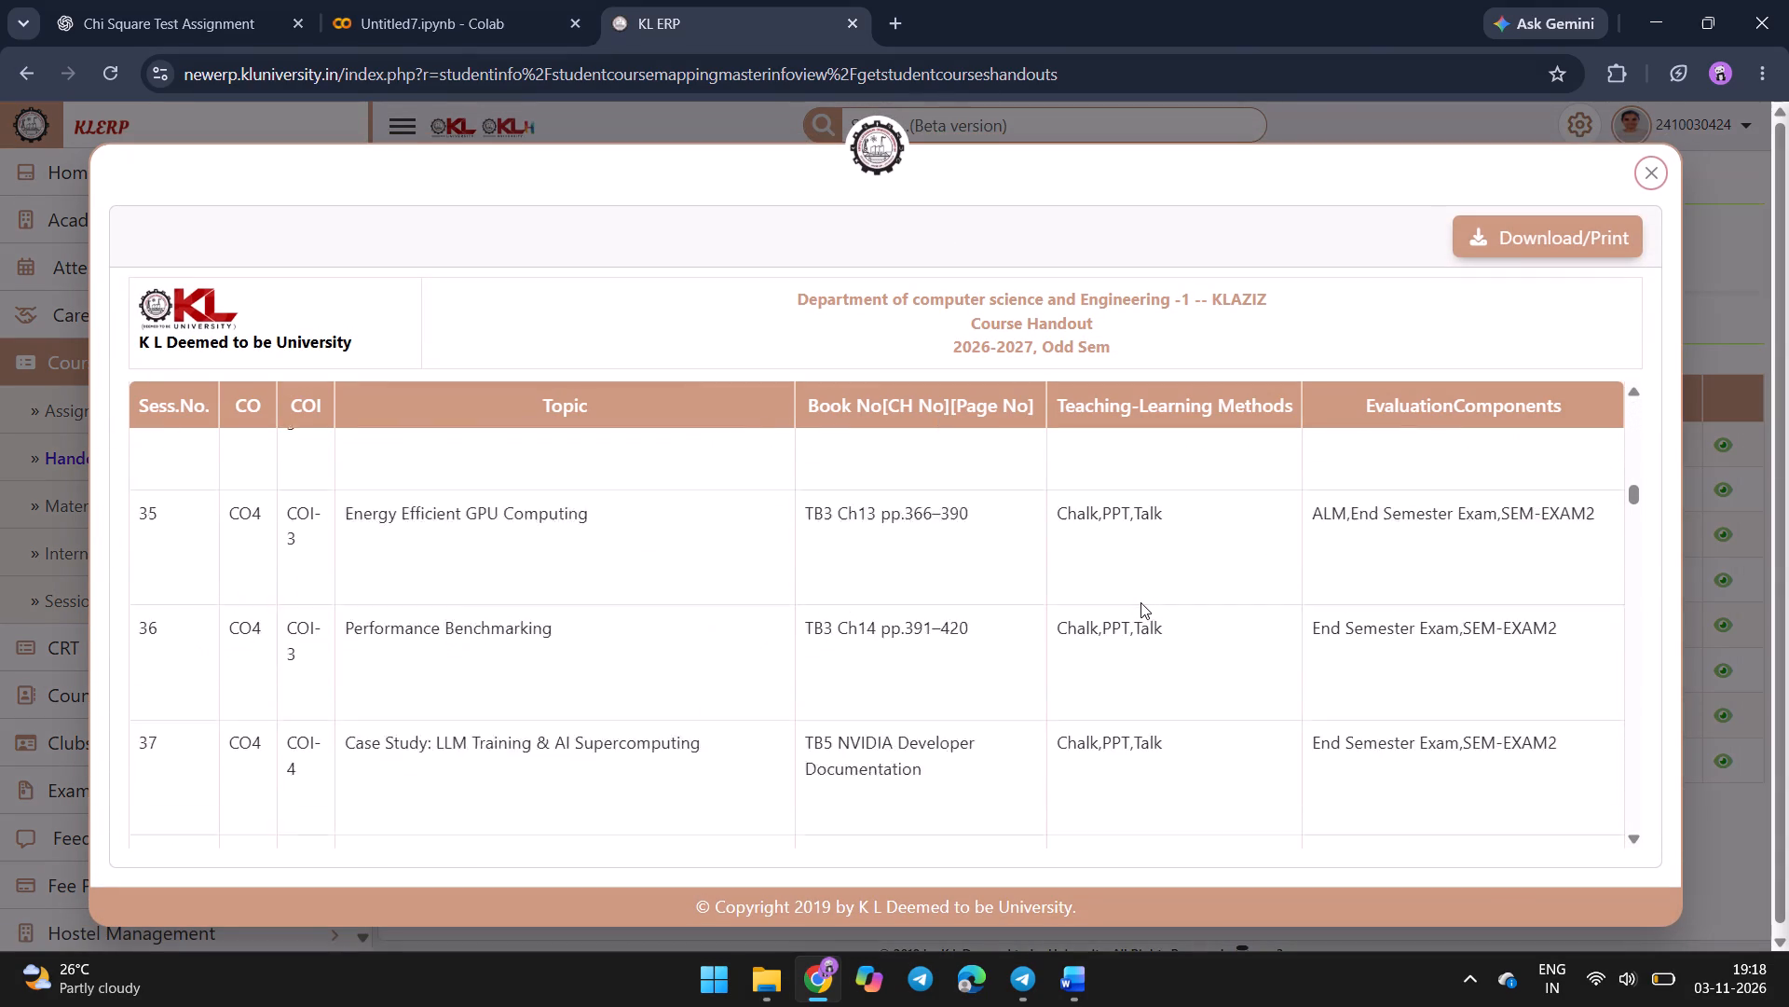
pyautogui.scroll(7, 1140, 602)
pyautogui.scroll(-11, 1140, 602)
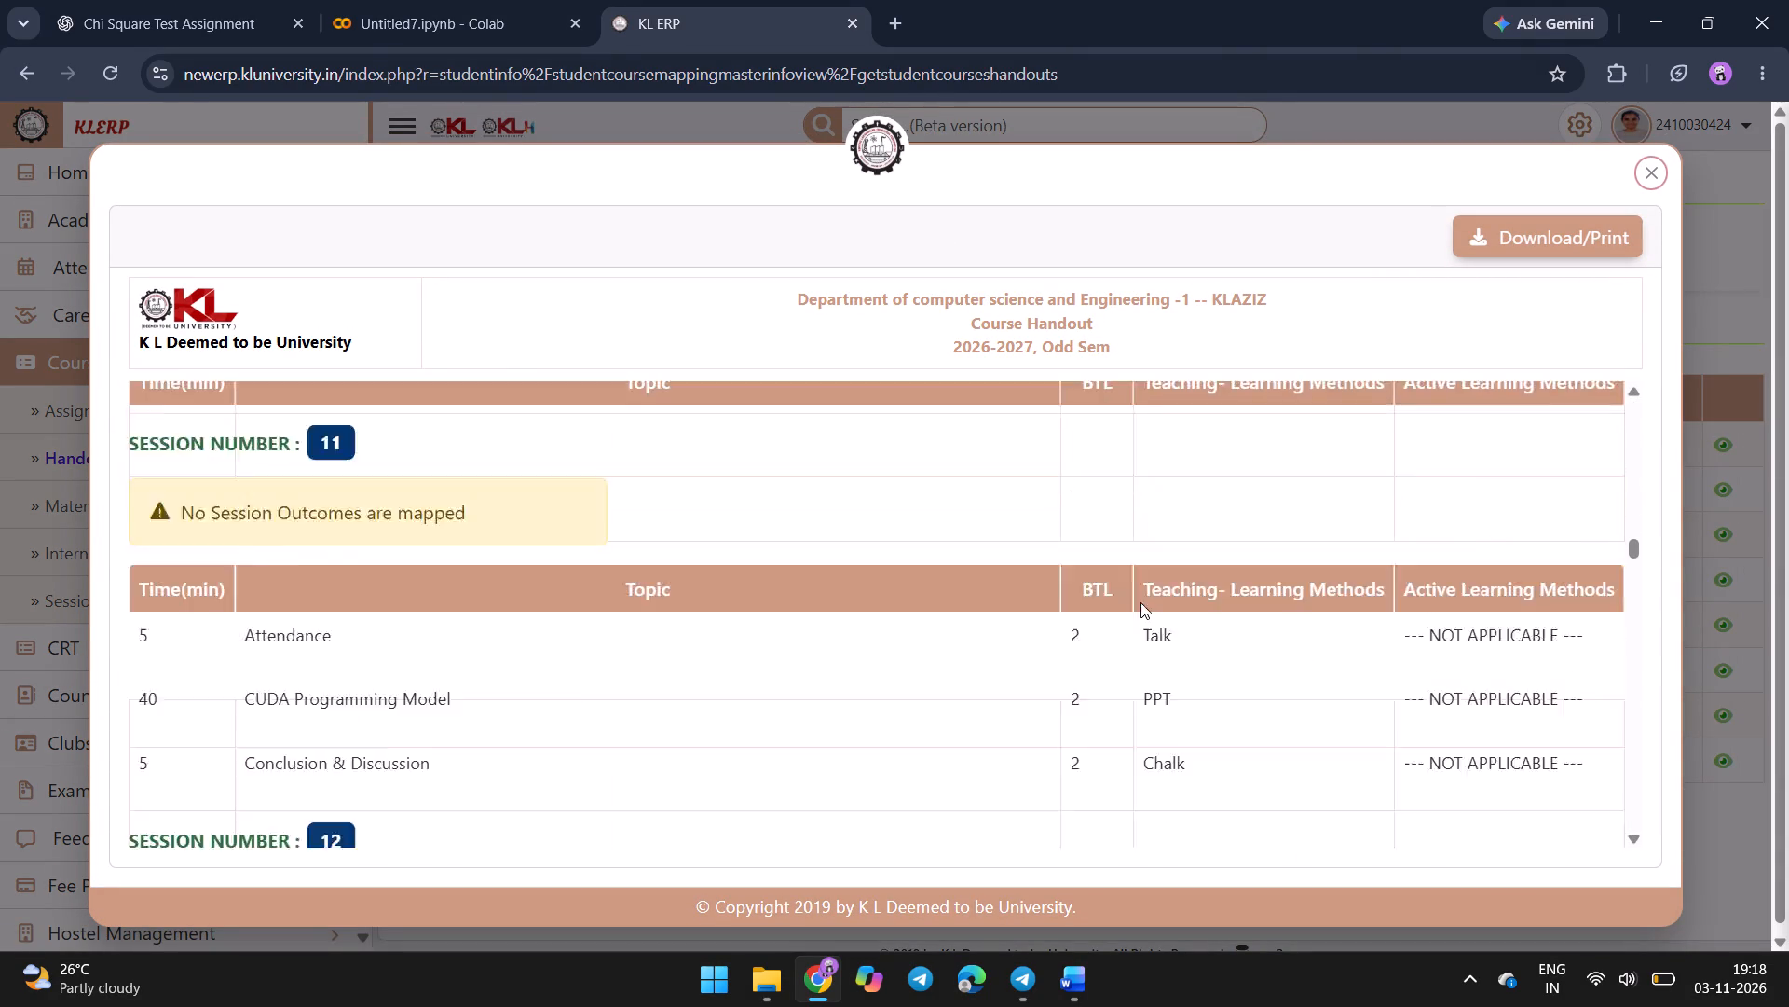
pyautogui.scroll(-16, 1140, 602)
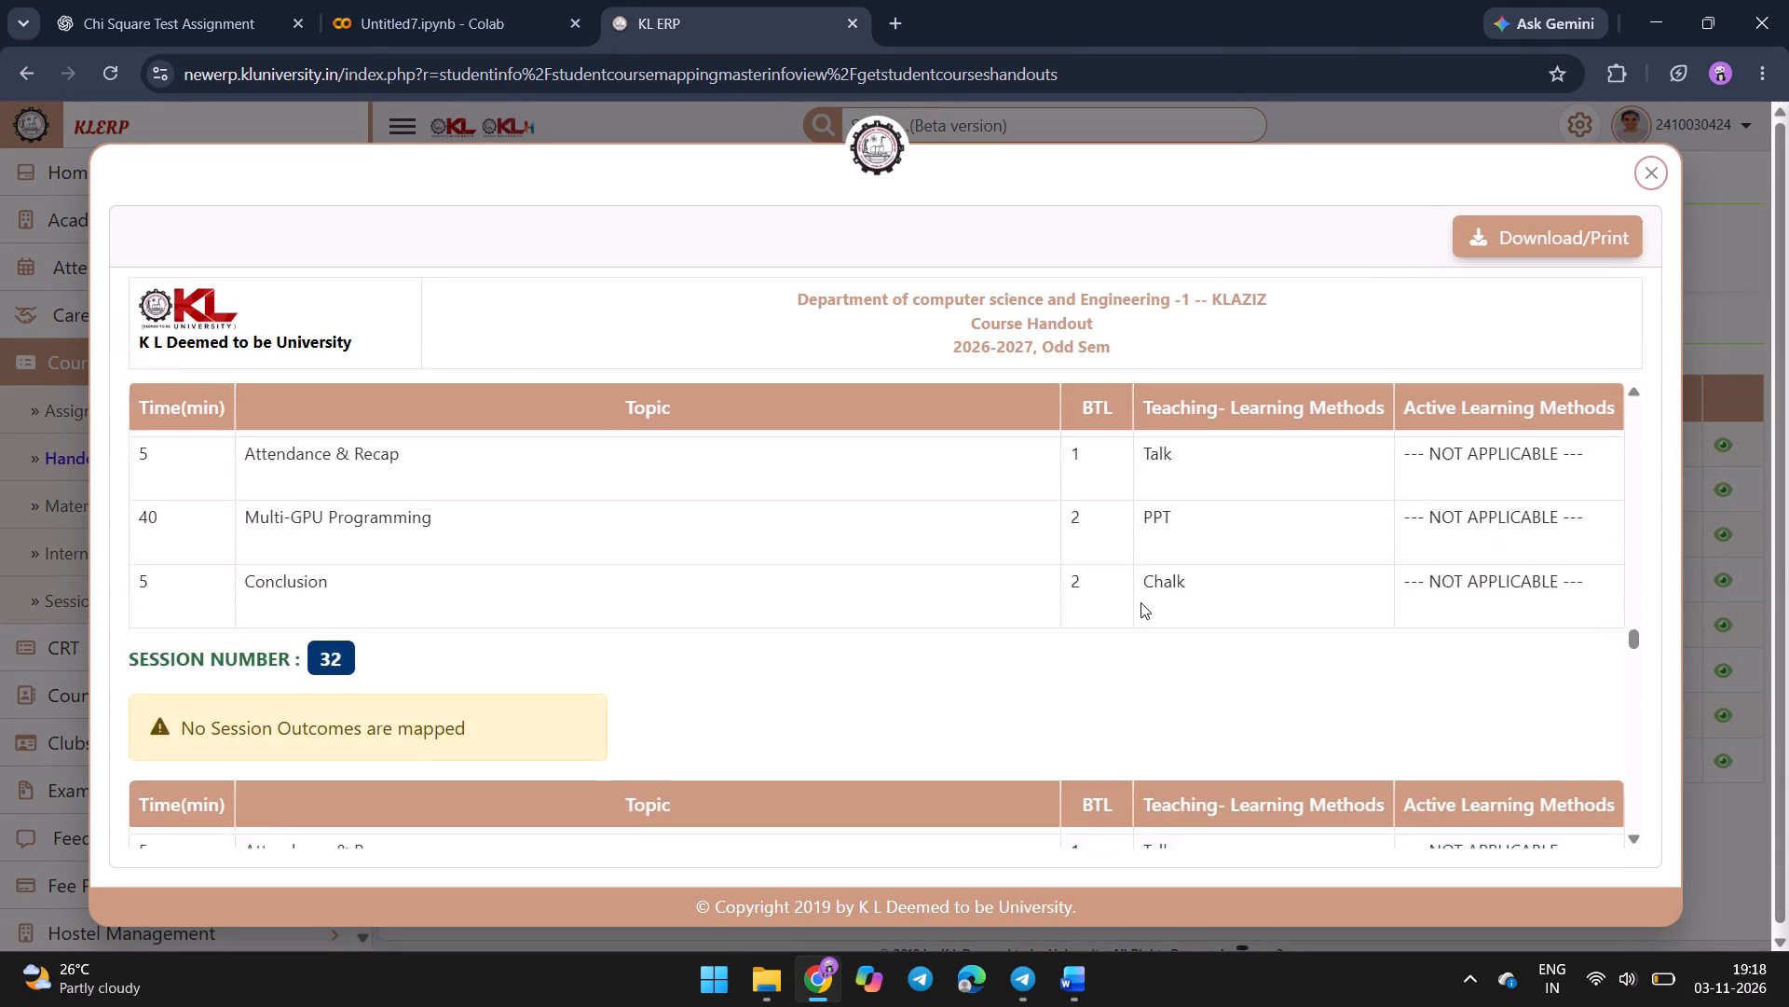
pyautogui.scroll(-18, 1140, 602)
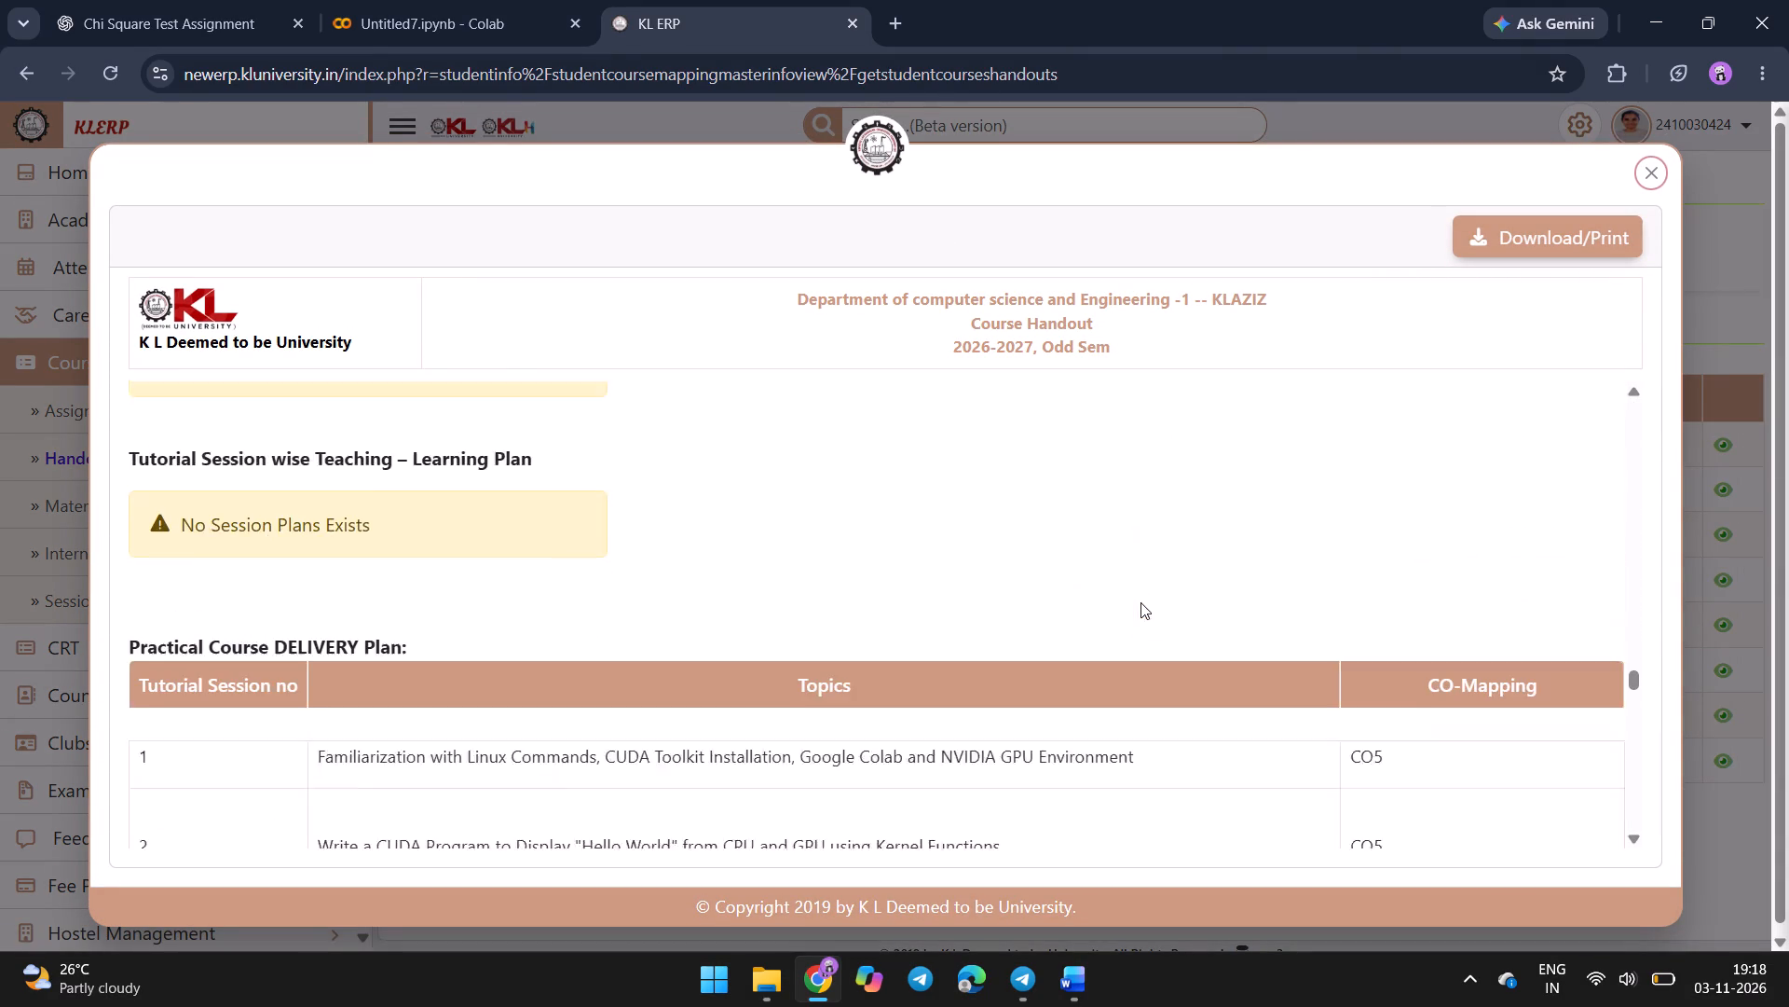
pyautogui.scroll(-2, 1140, 602)
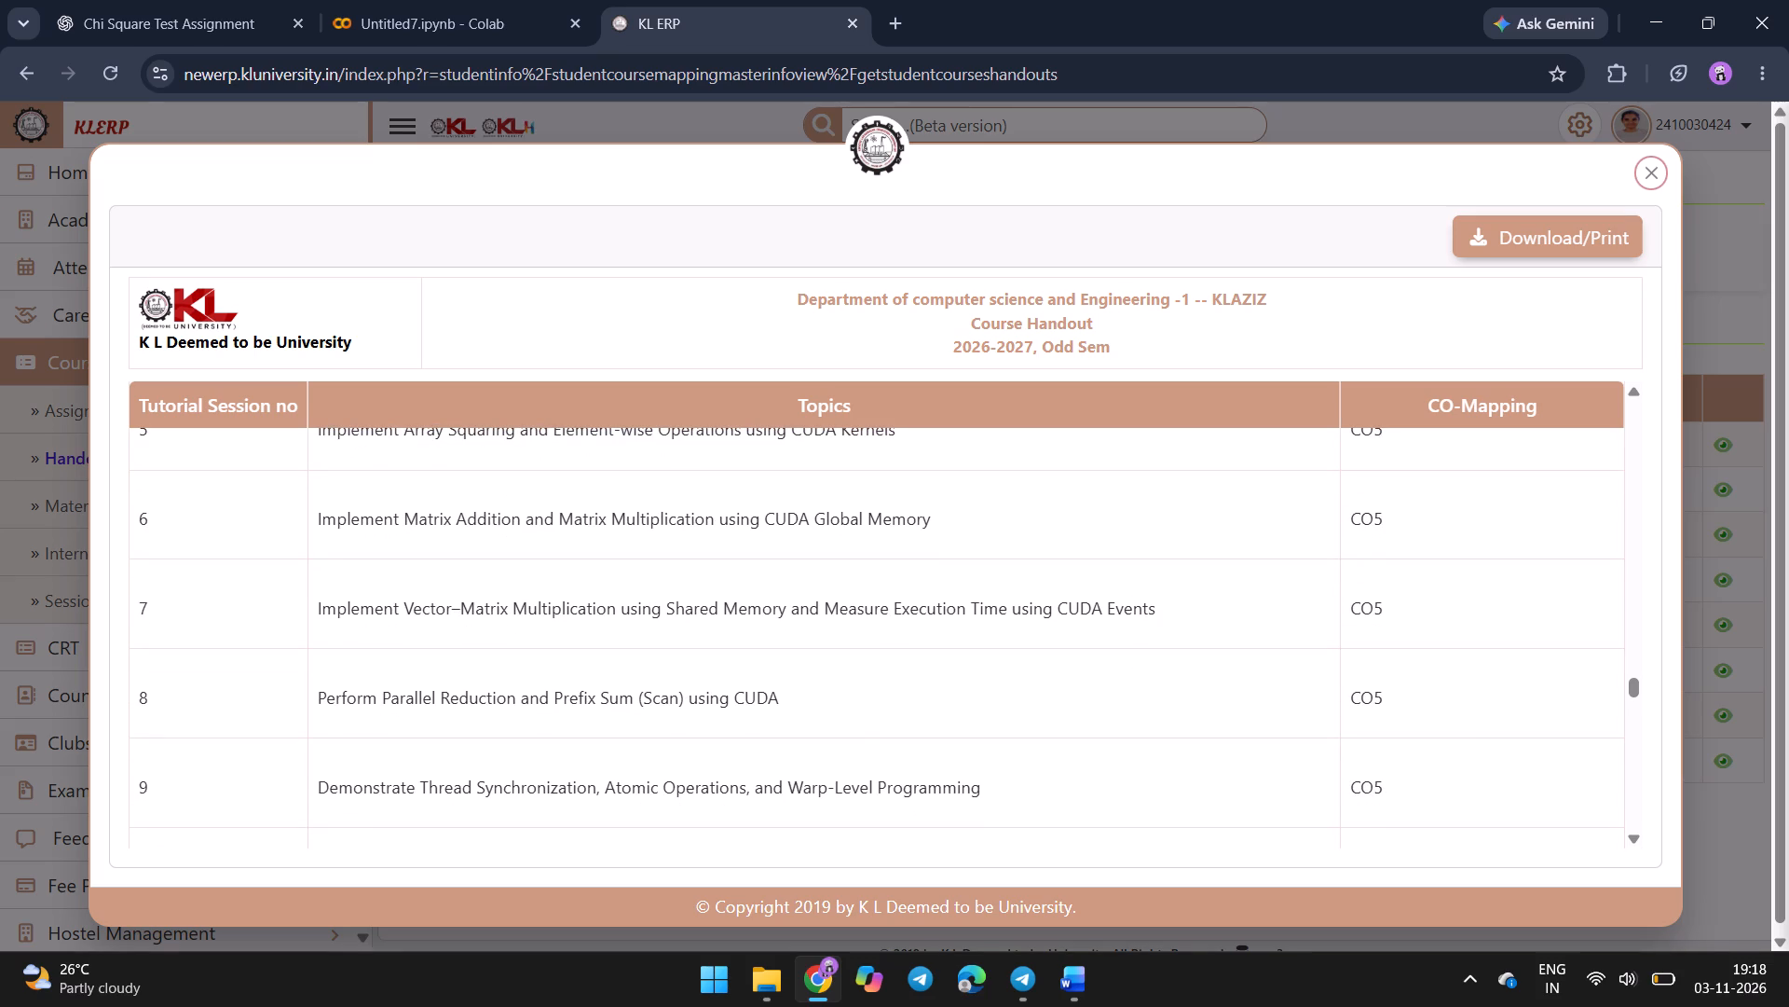
pyautogui.moveTo(986, 792); pyautogui.dragTo(317, 785)
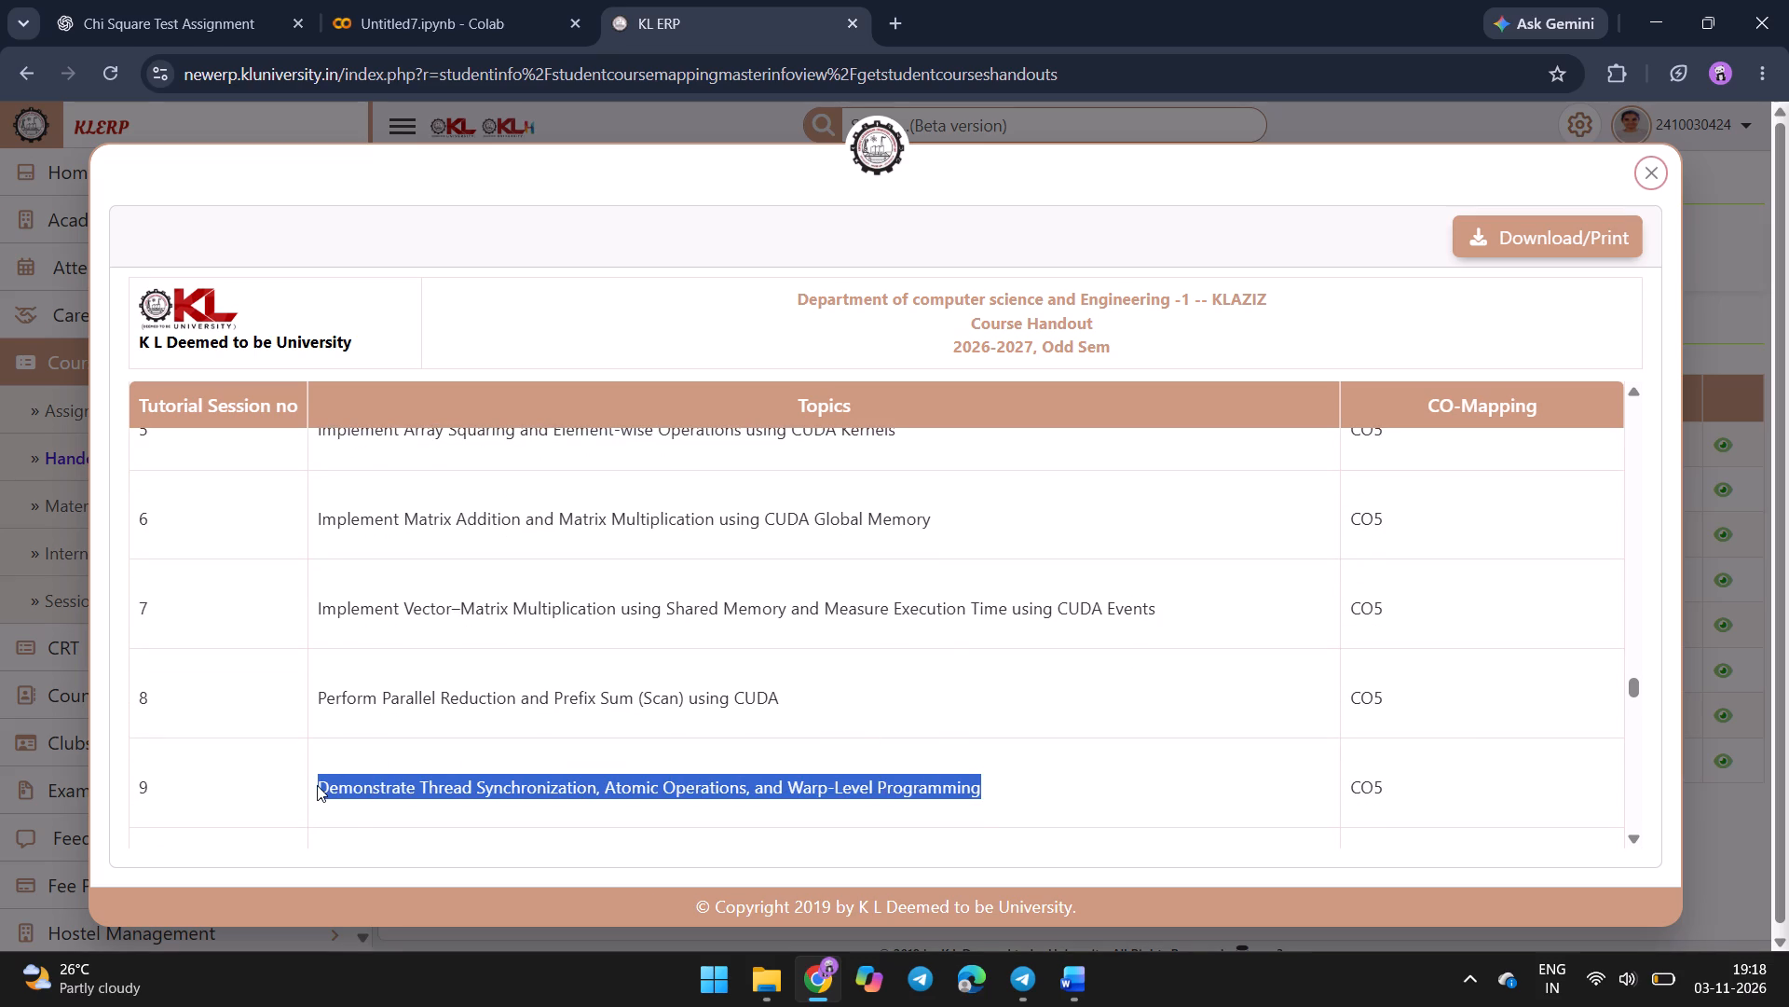
pyautogui.hotkey('ctrl', 'c')
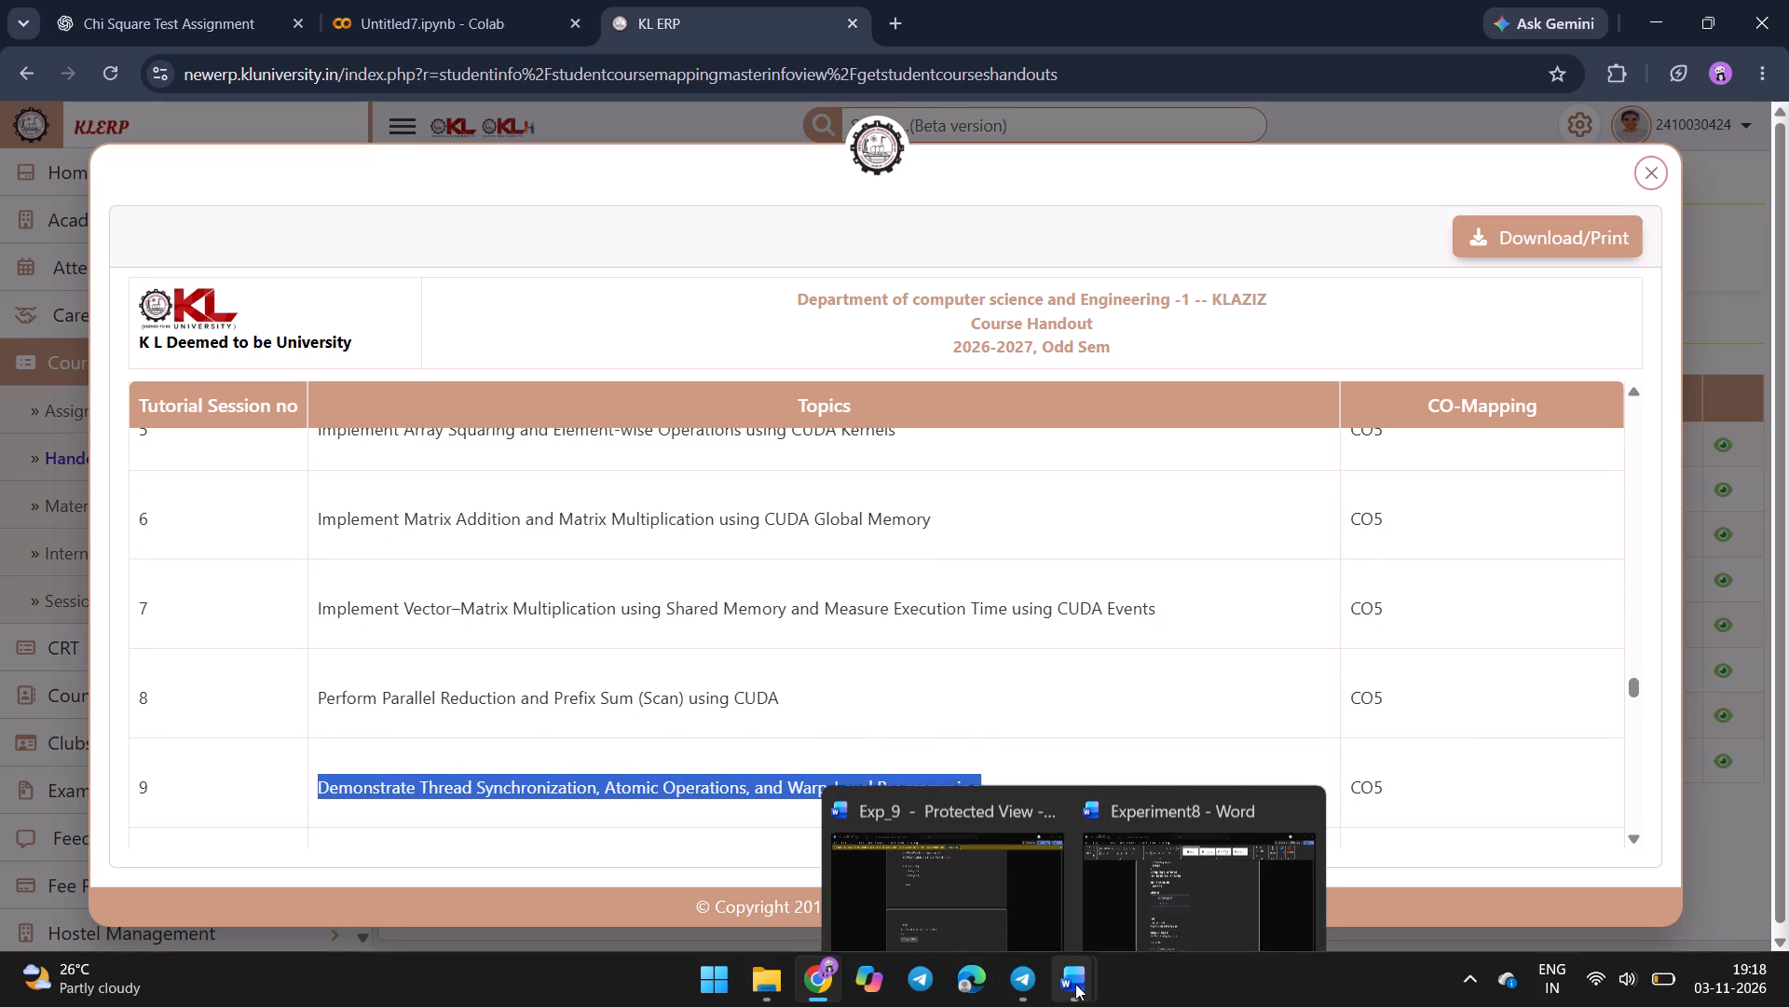
# Switch to the Experiment8 document in Word, check its opening page, and close it.
pyautogui.click(1168, 895)
pyautogui.scroll(13, 794, 549)
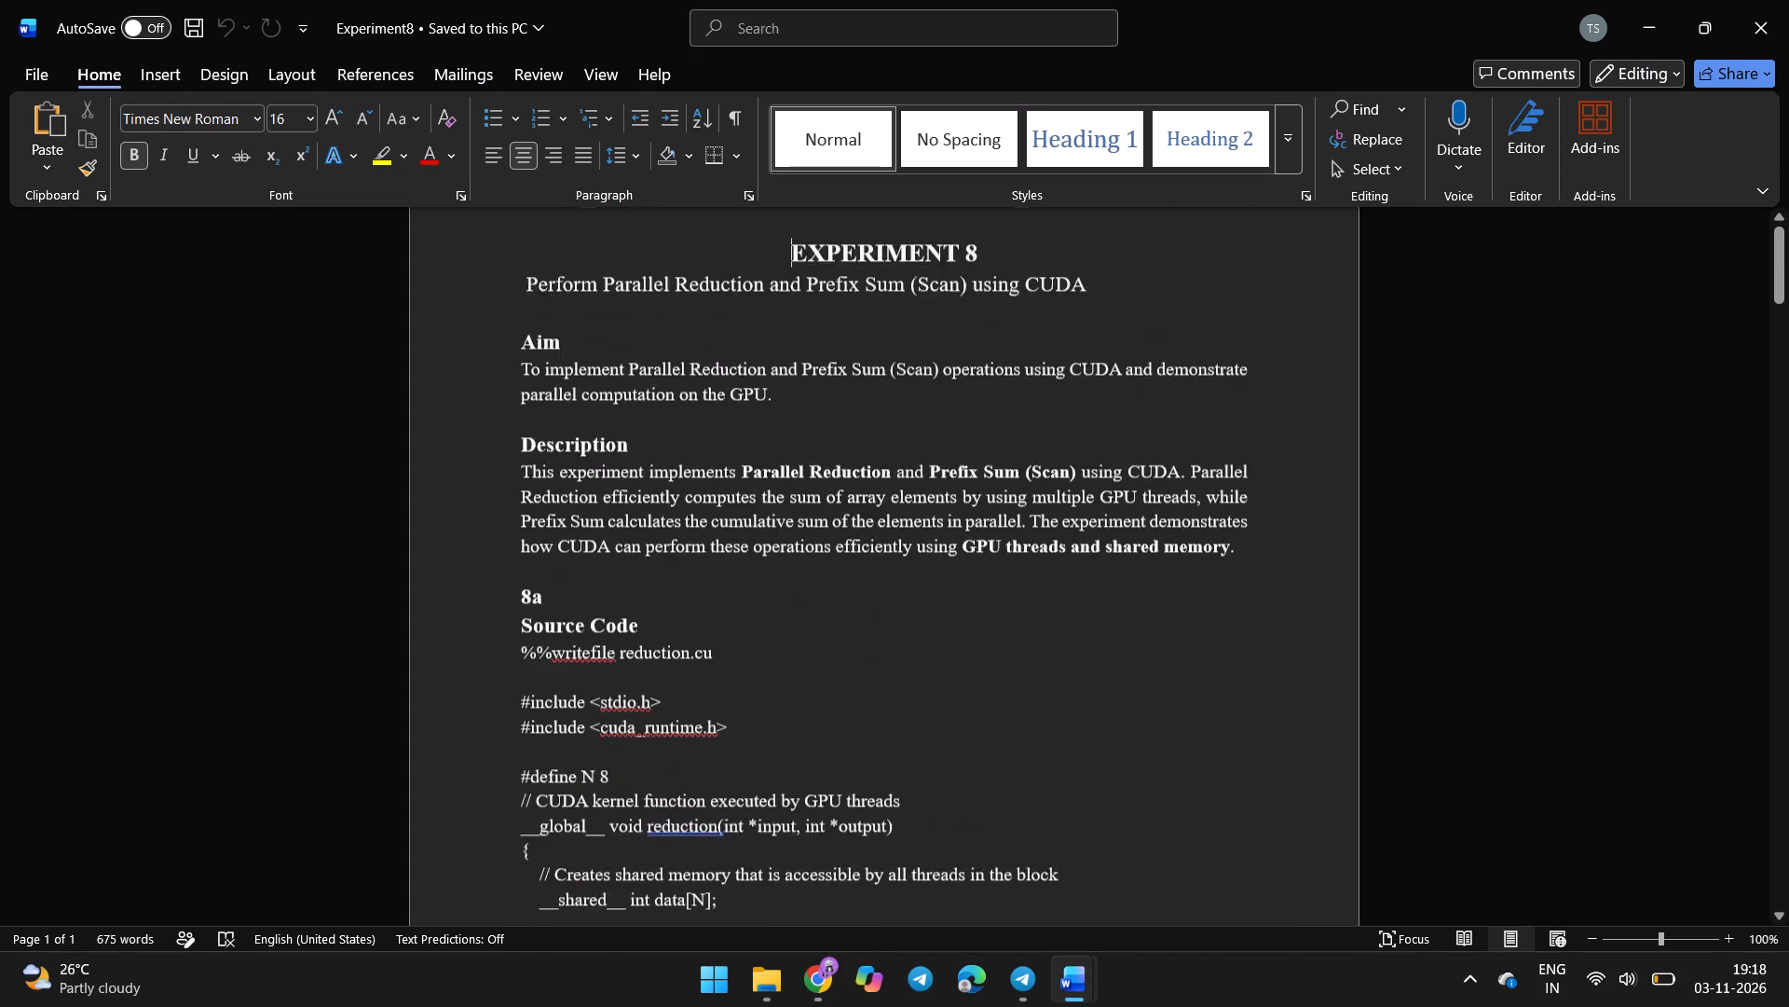
pyautogui.click(1788, 0)
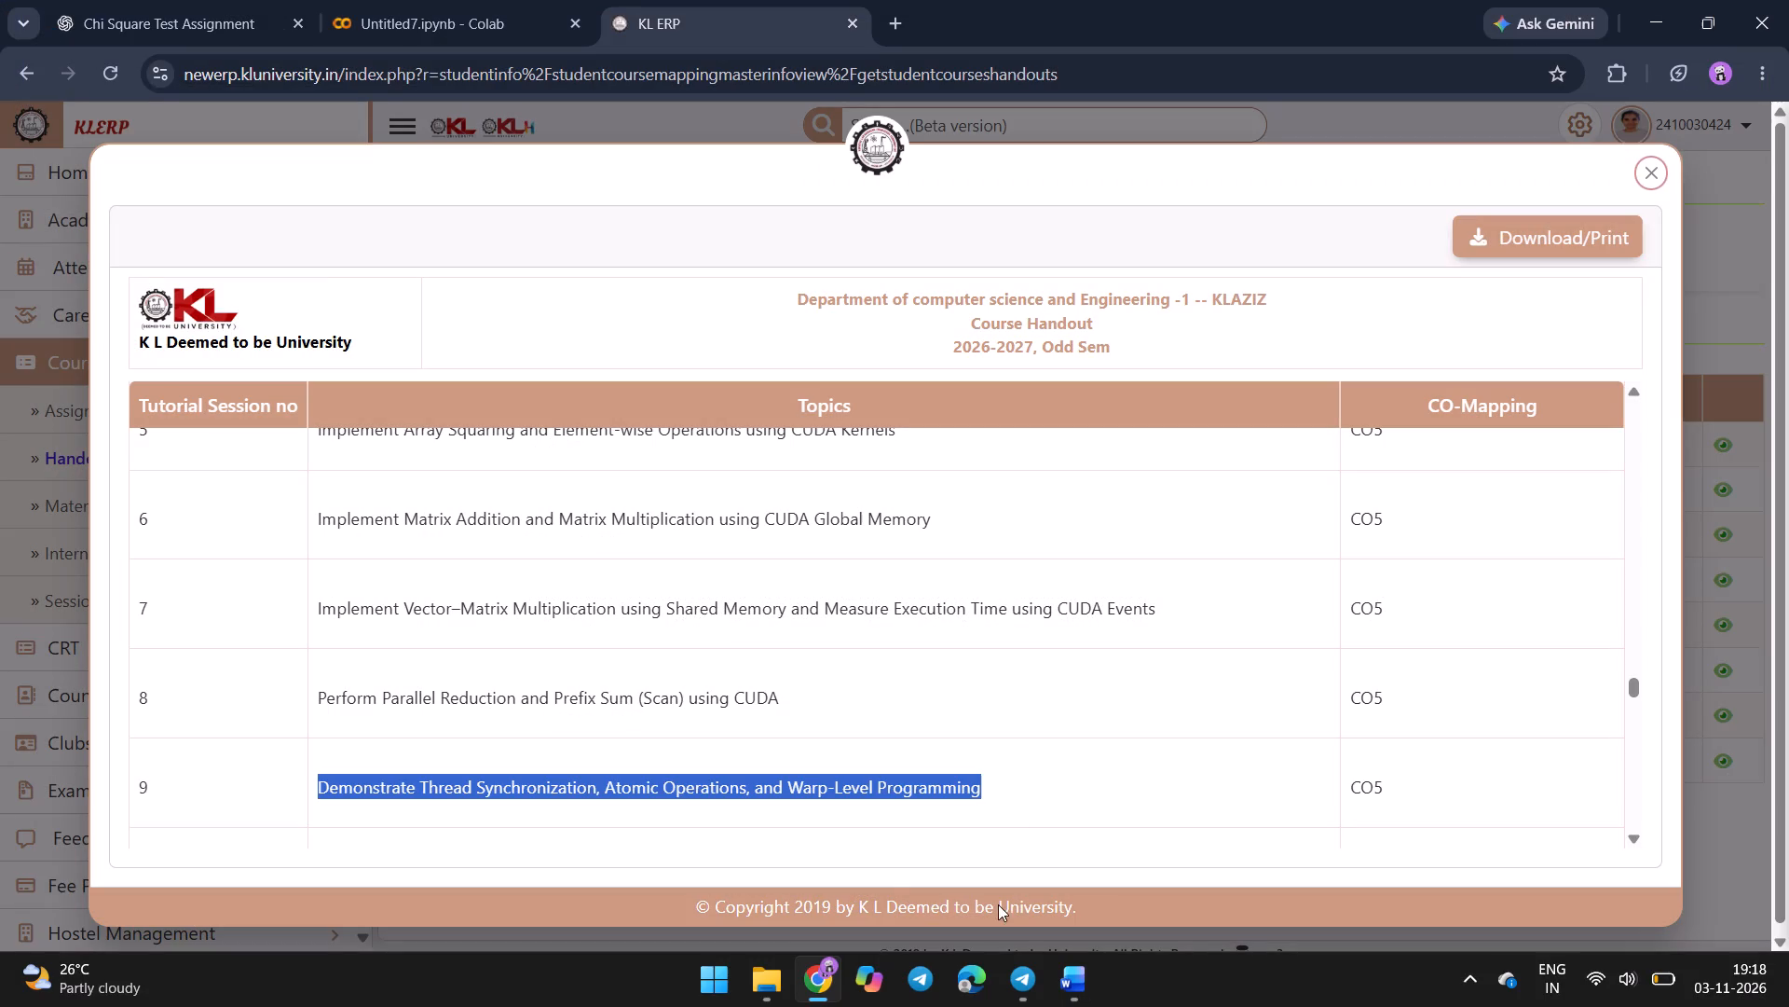
# Open the Experiment5 Word document from the HPC folder, look through its contents, and close it.
pyautogui.click(754, 881)
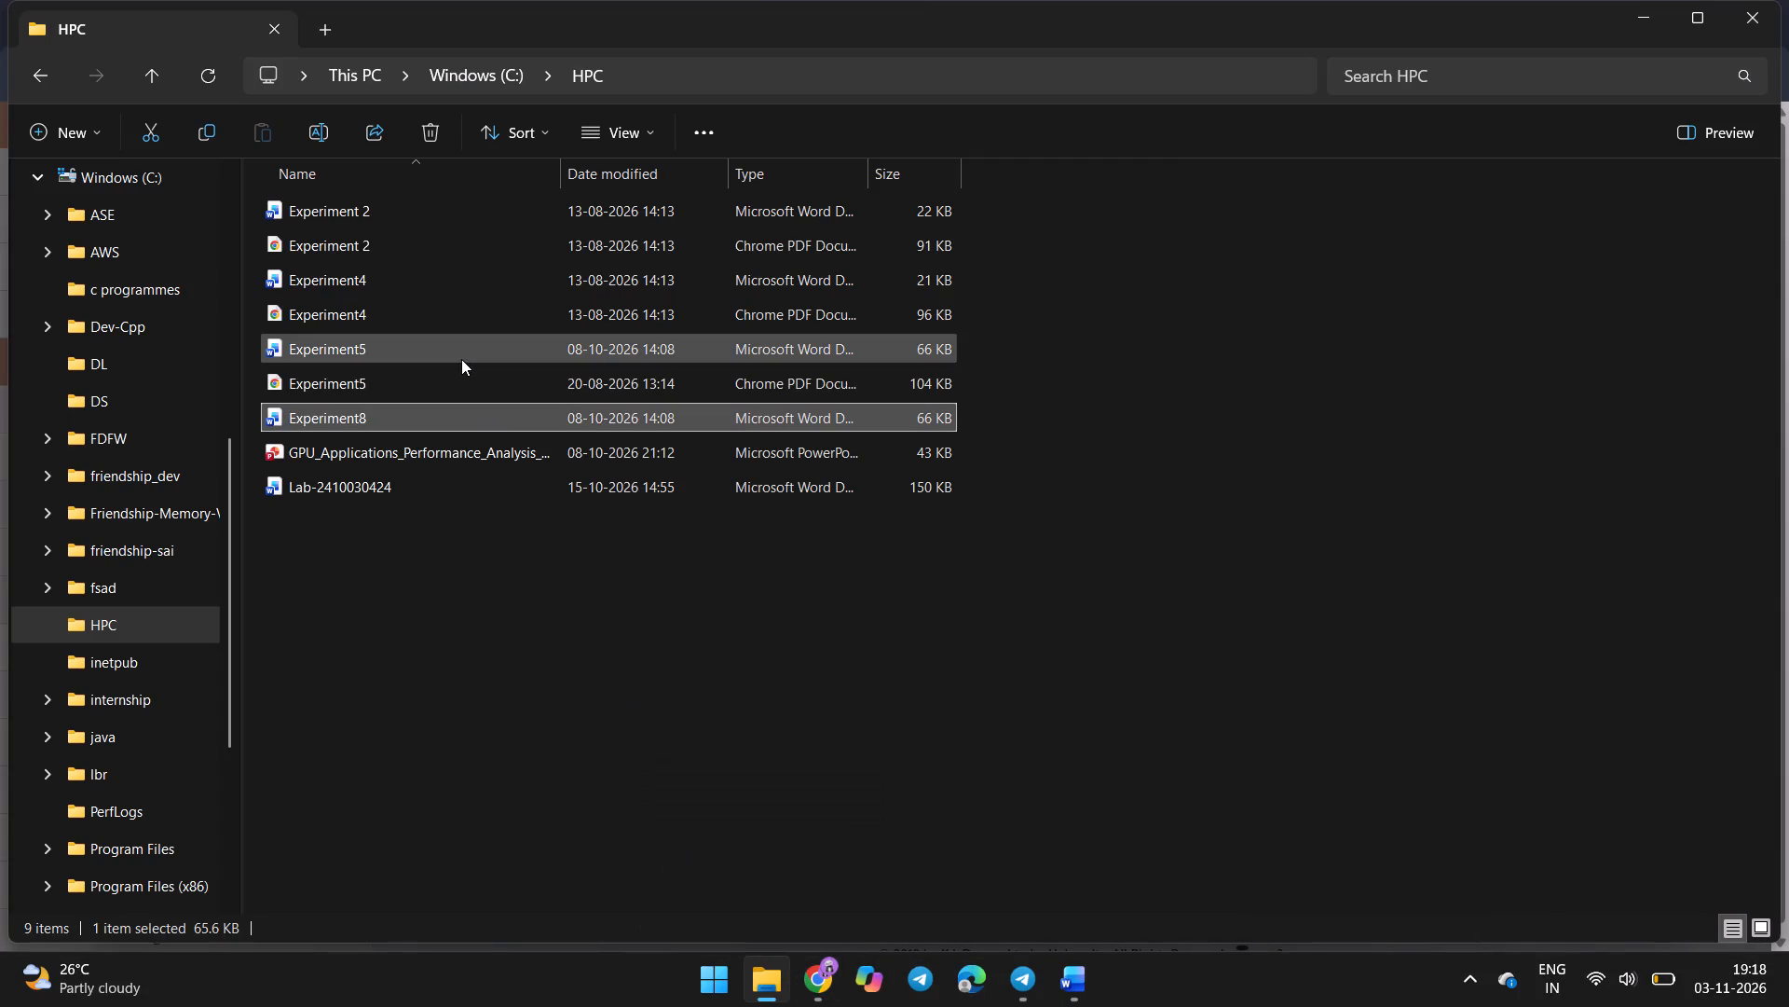
pyautogui.doubleClick(461, 359)
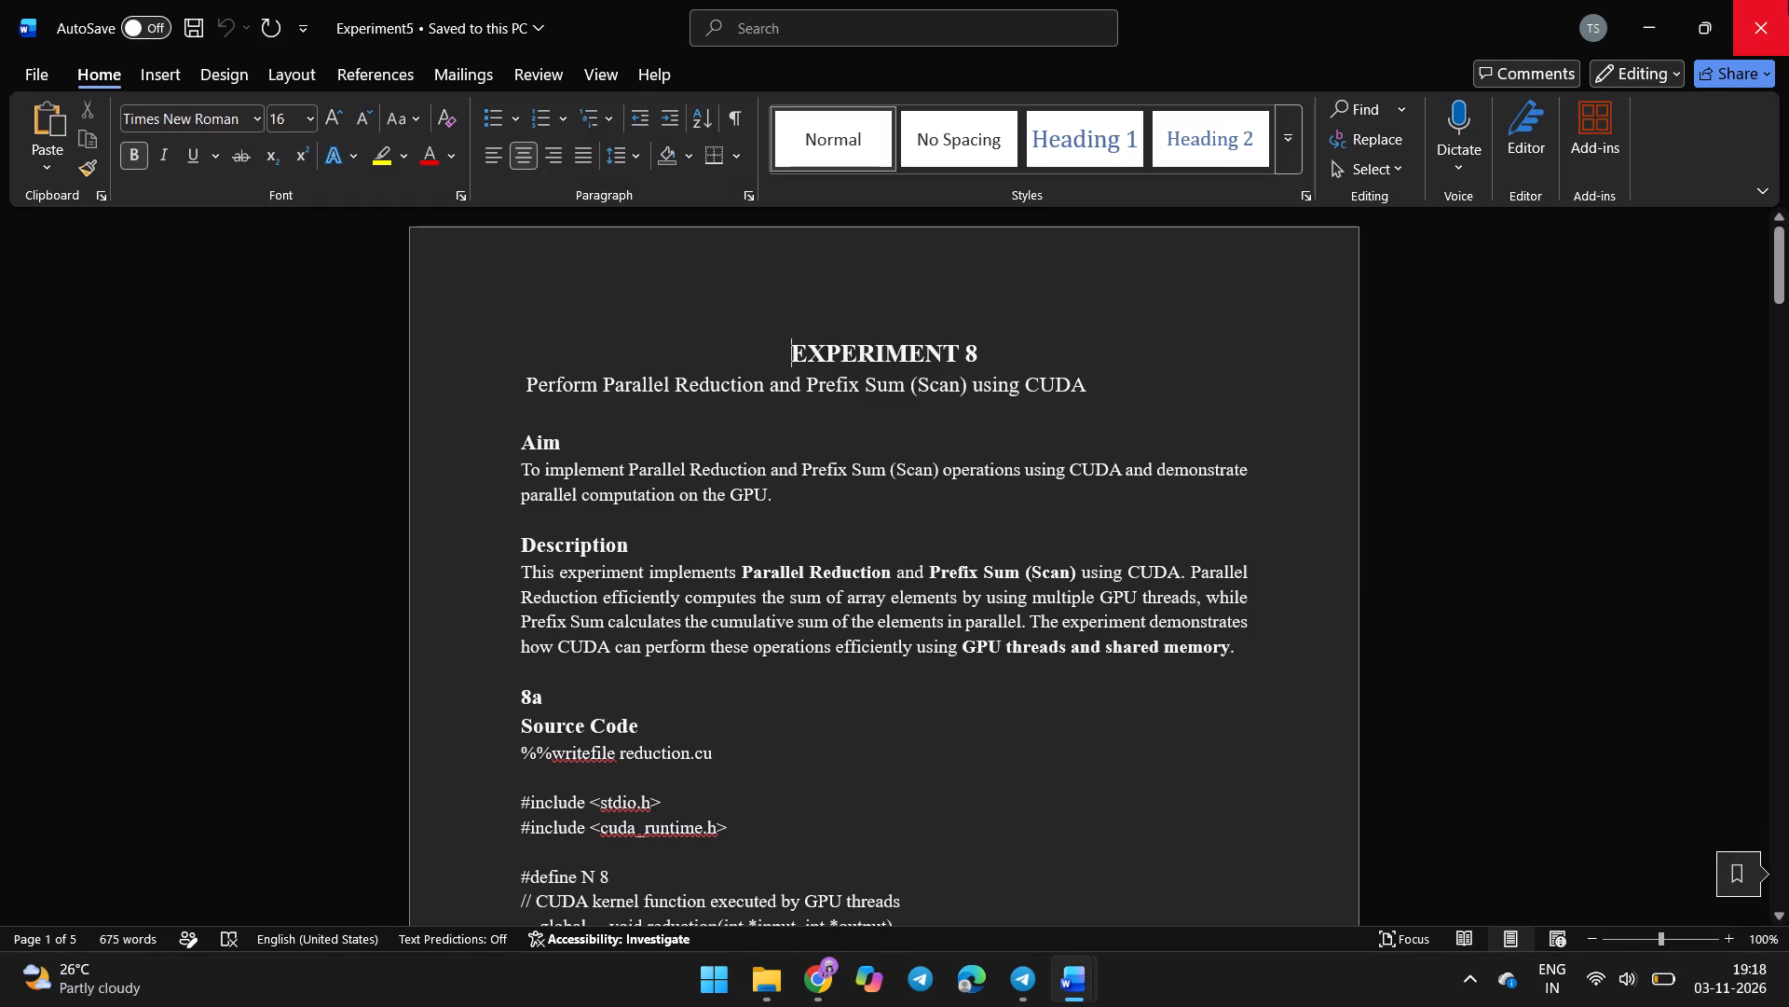
pyautogui.scroll(-11, 1147, 520)
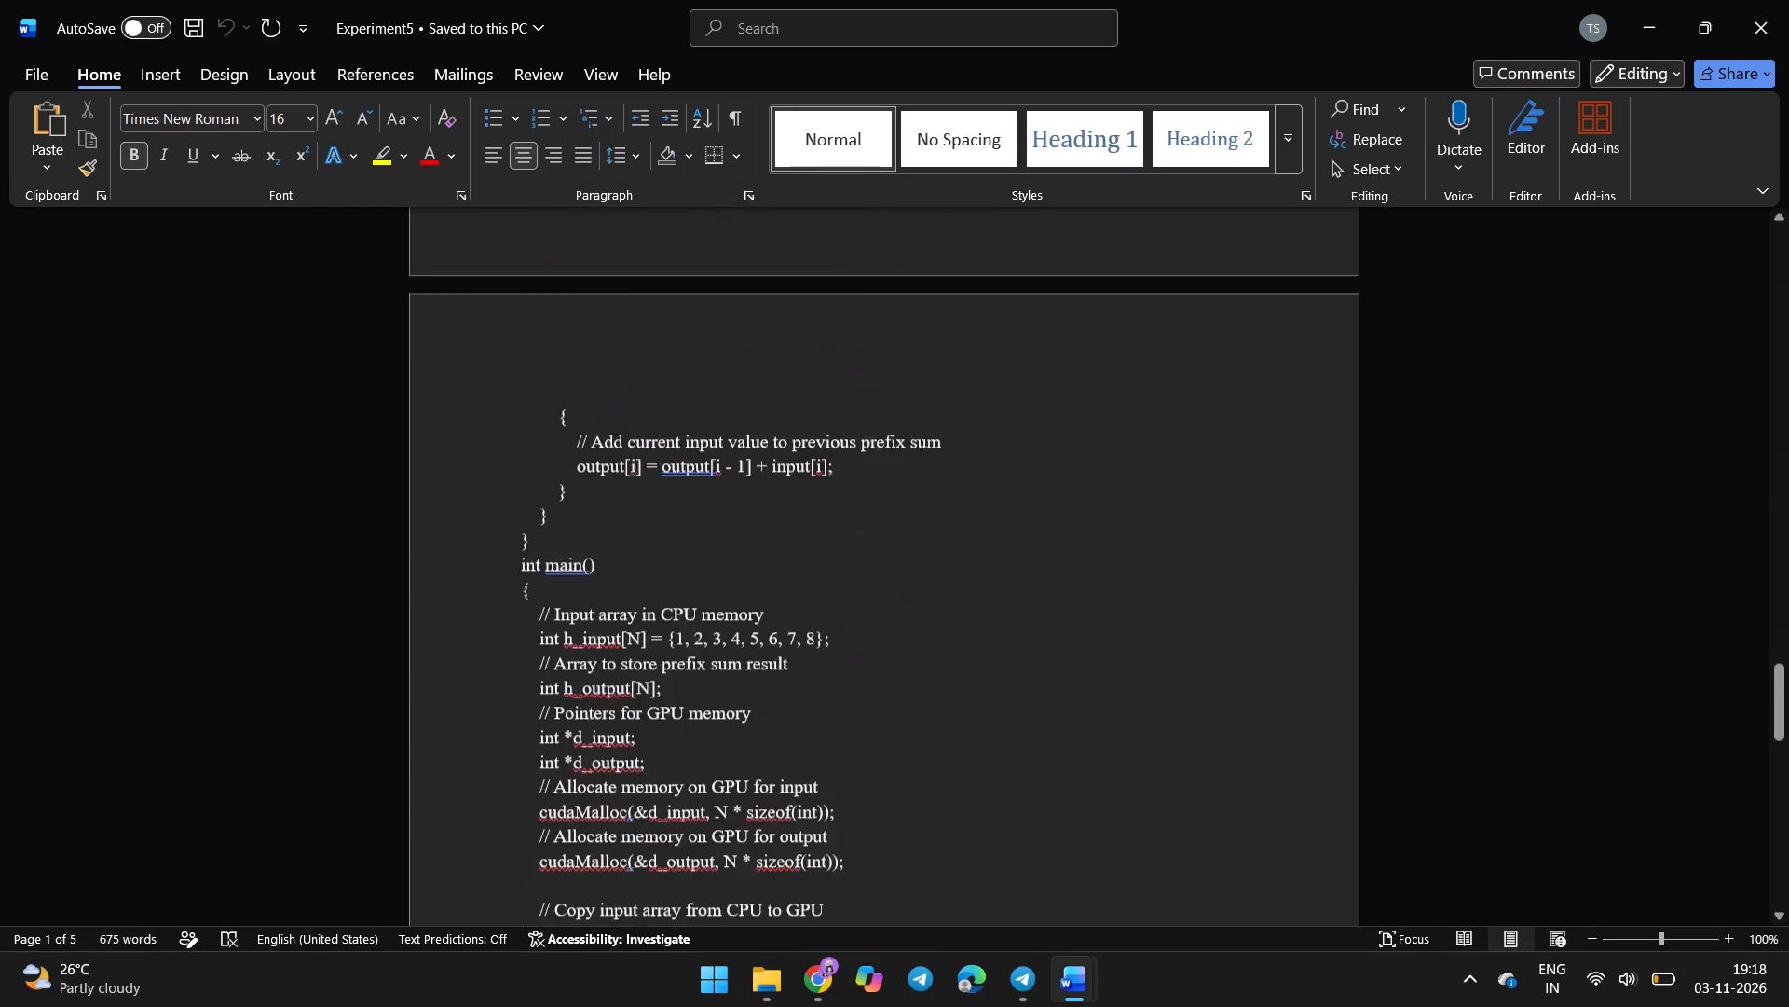
pyautogui.scroll(-1, 1147, 520)
pyautogui.click(1788, 0)
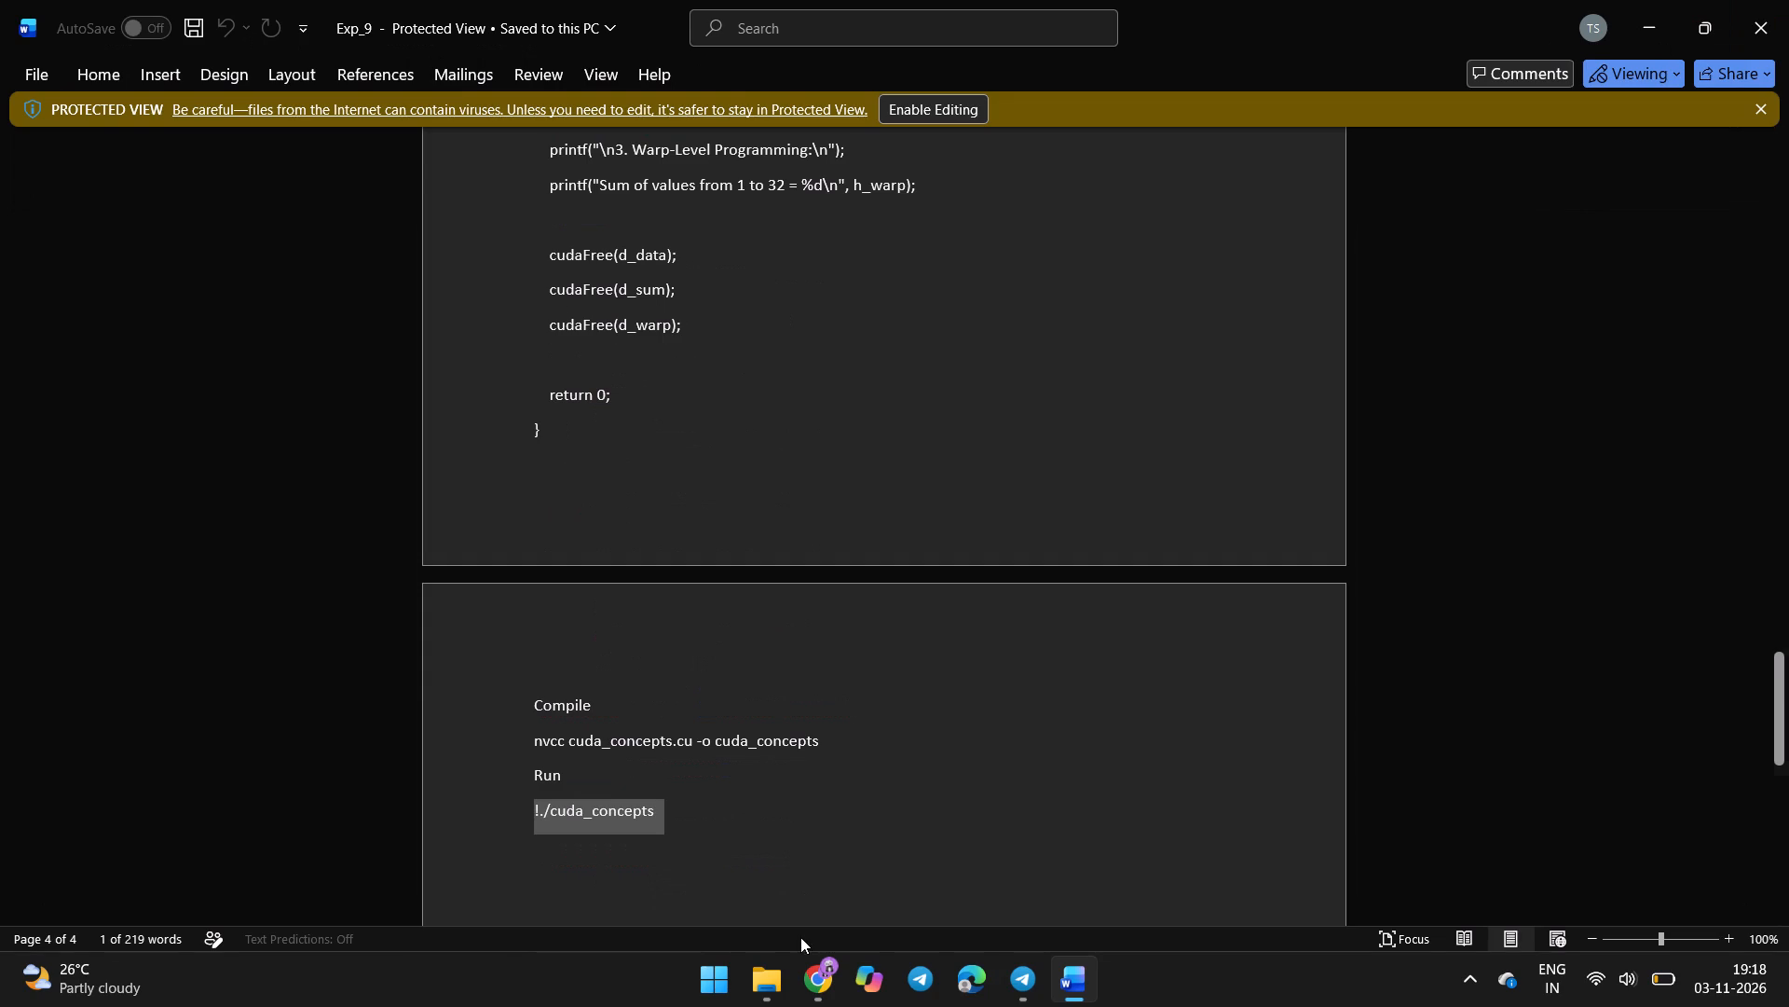
# Open the Experiment4 Word document from the HPC folder.
pyautogui.click(753, 885)
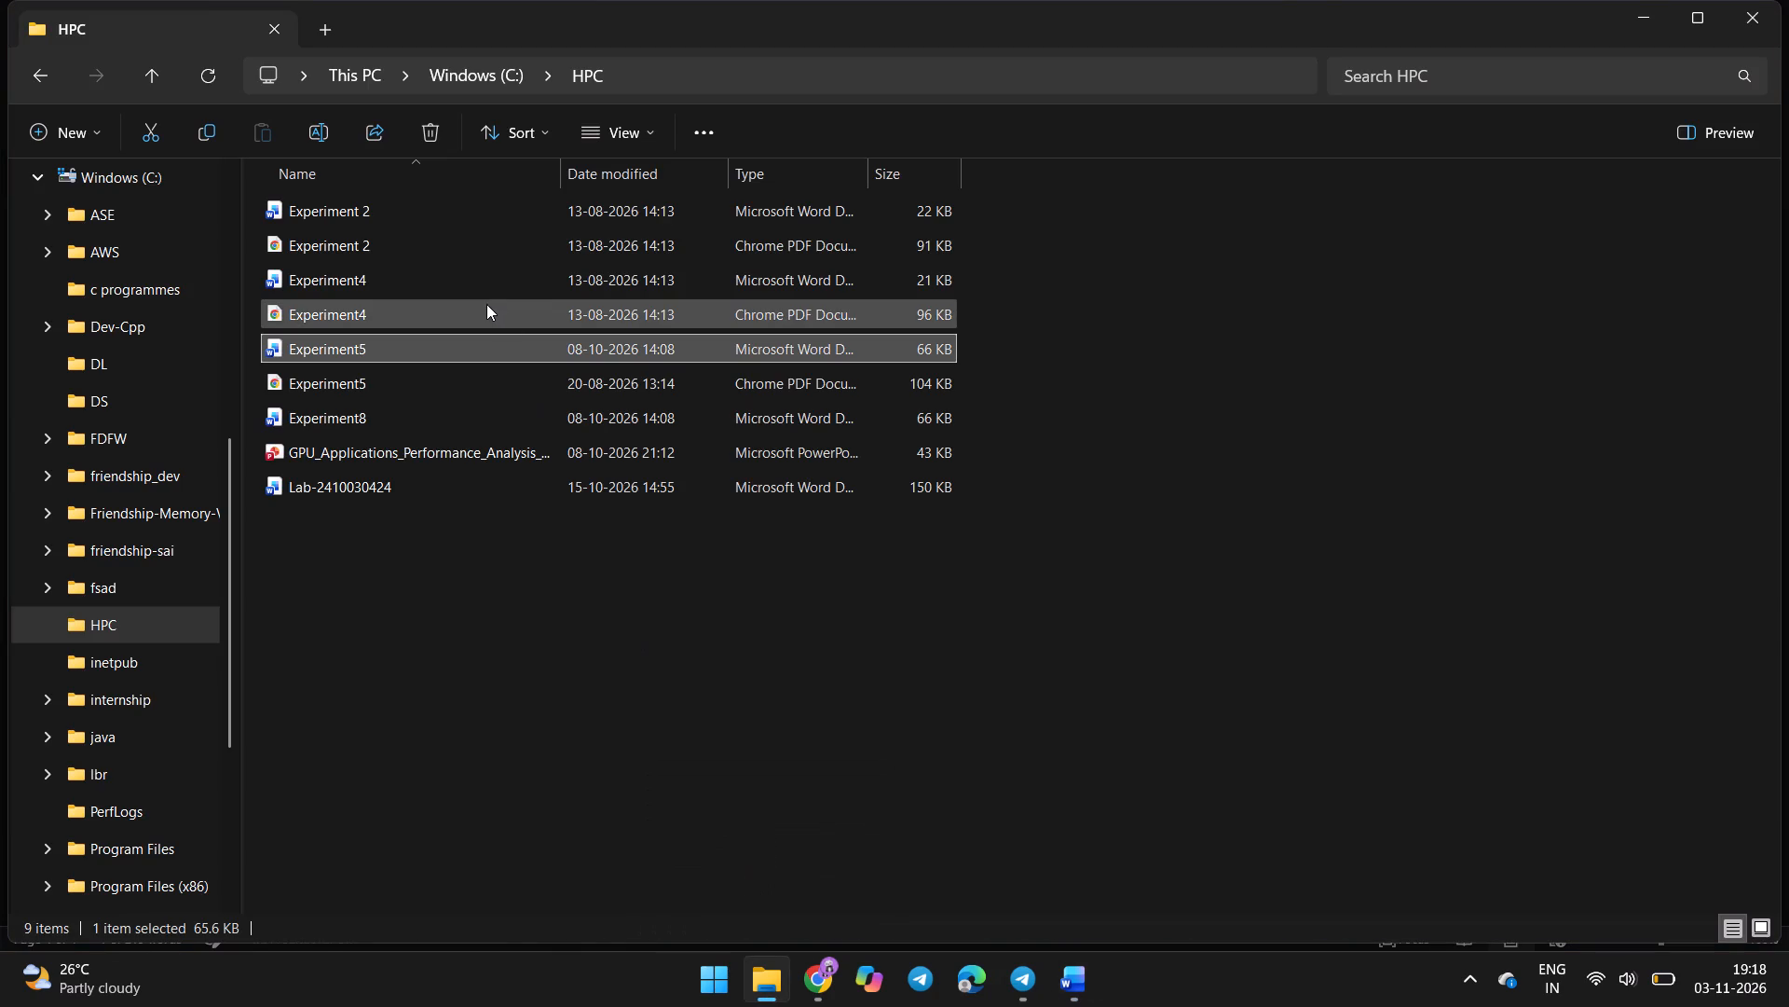
pyautogui.doubleClick(483, 285)
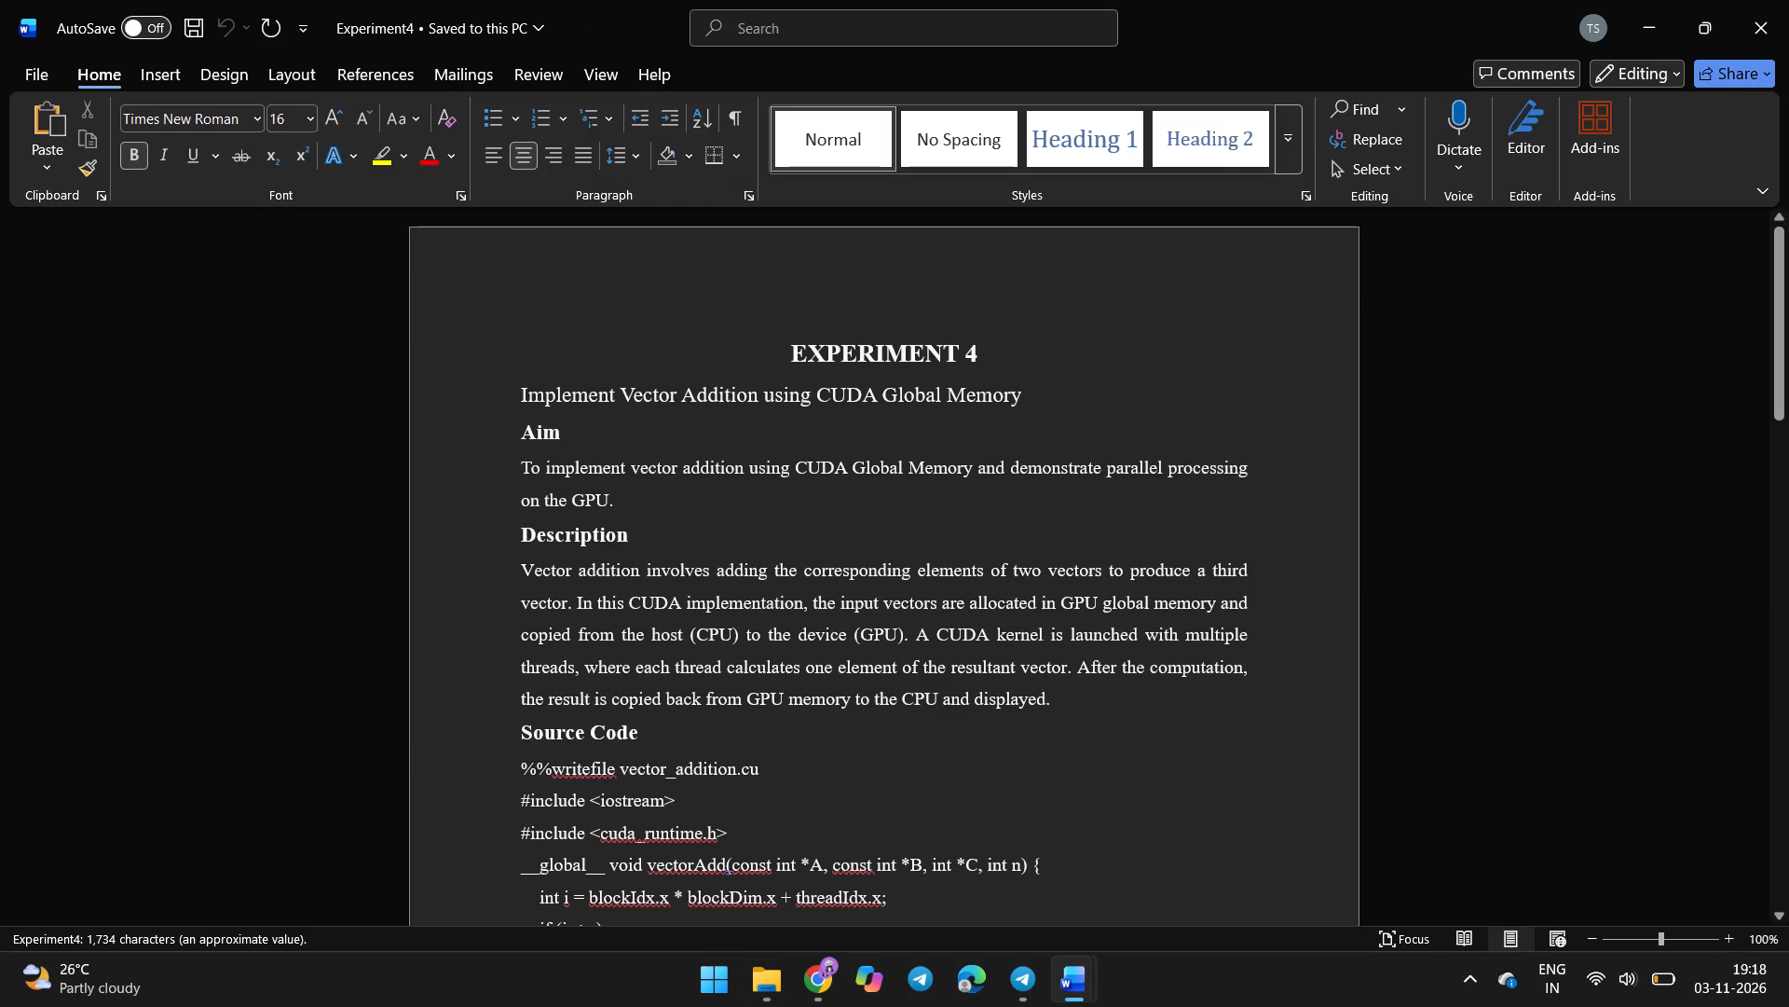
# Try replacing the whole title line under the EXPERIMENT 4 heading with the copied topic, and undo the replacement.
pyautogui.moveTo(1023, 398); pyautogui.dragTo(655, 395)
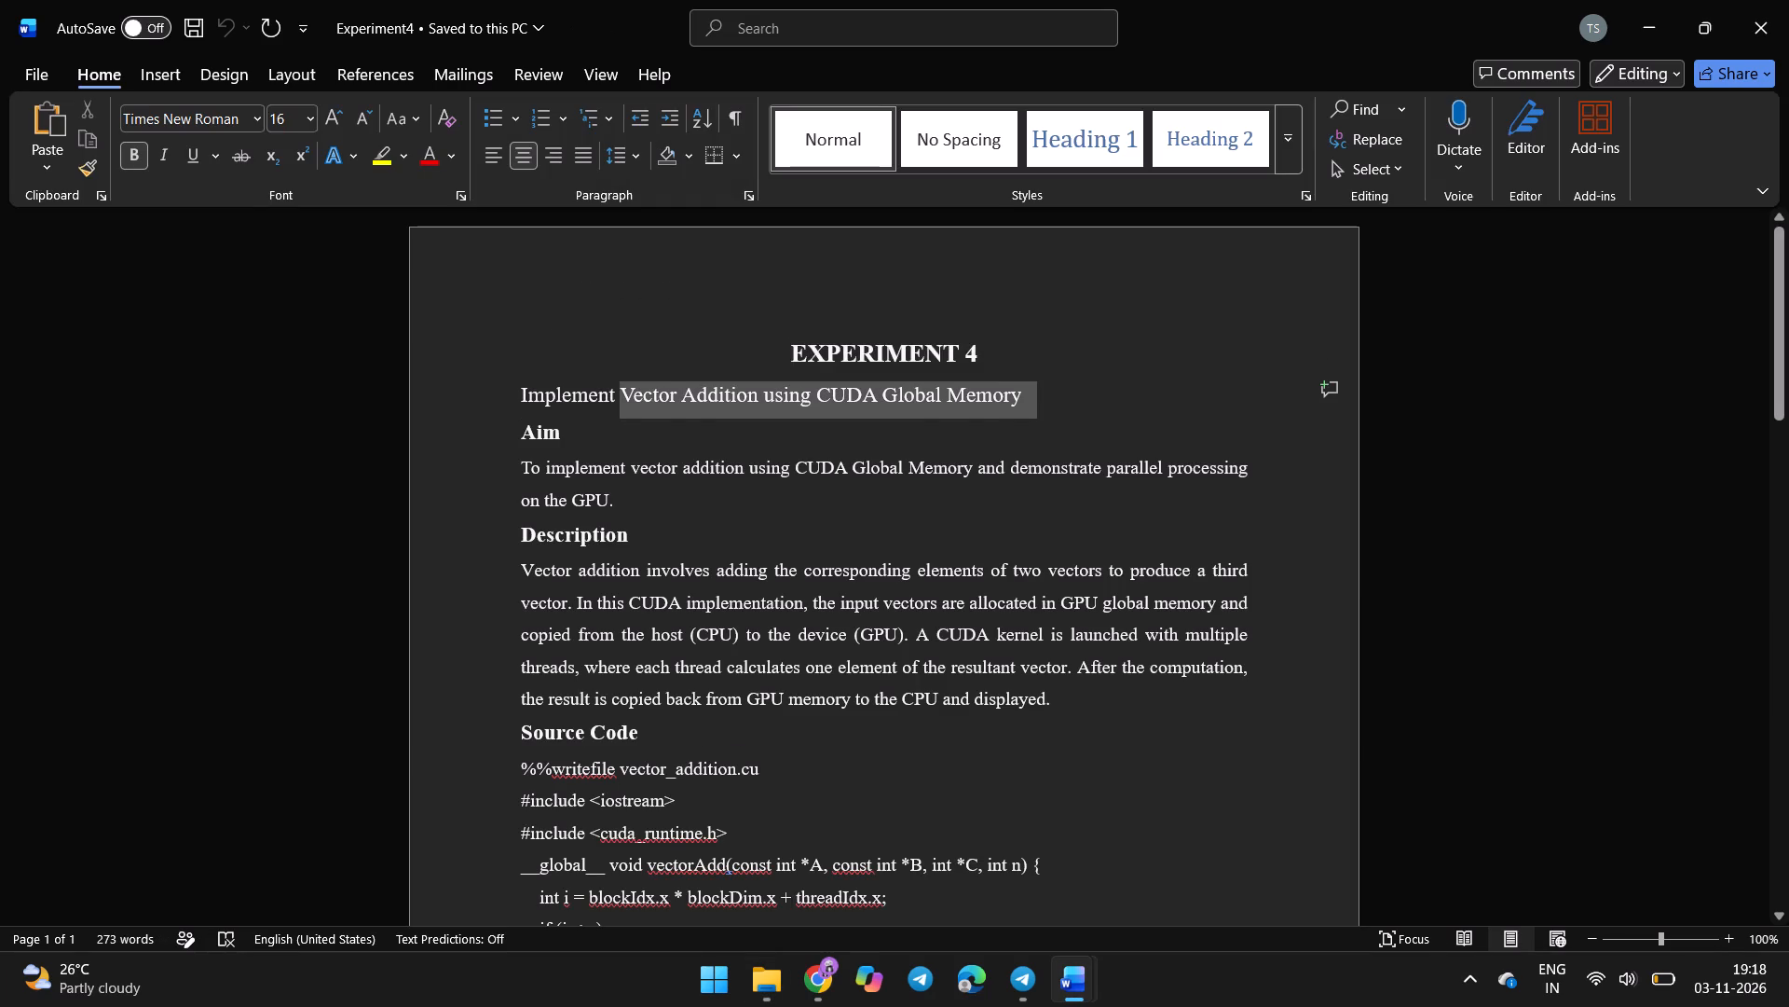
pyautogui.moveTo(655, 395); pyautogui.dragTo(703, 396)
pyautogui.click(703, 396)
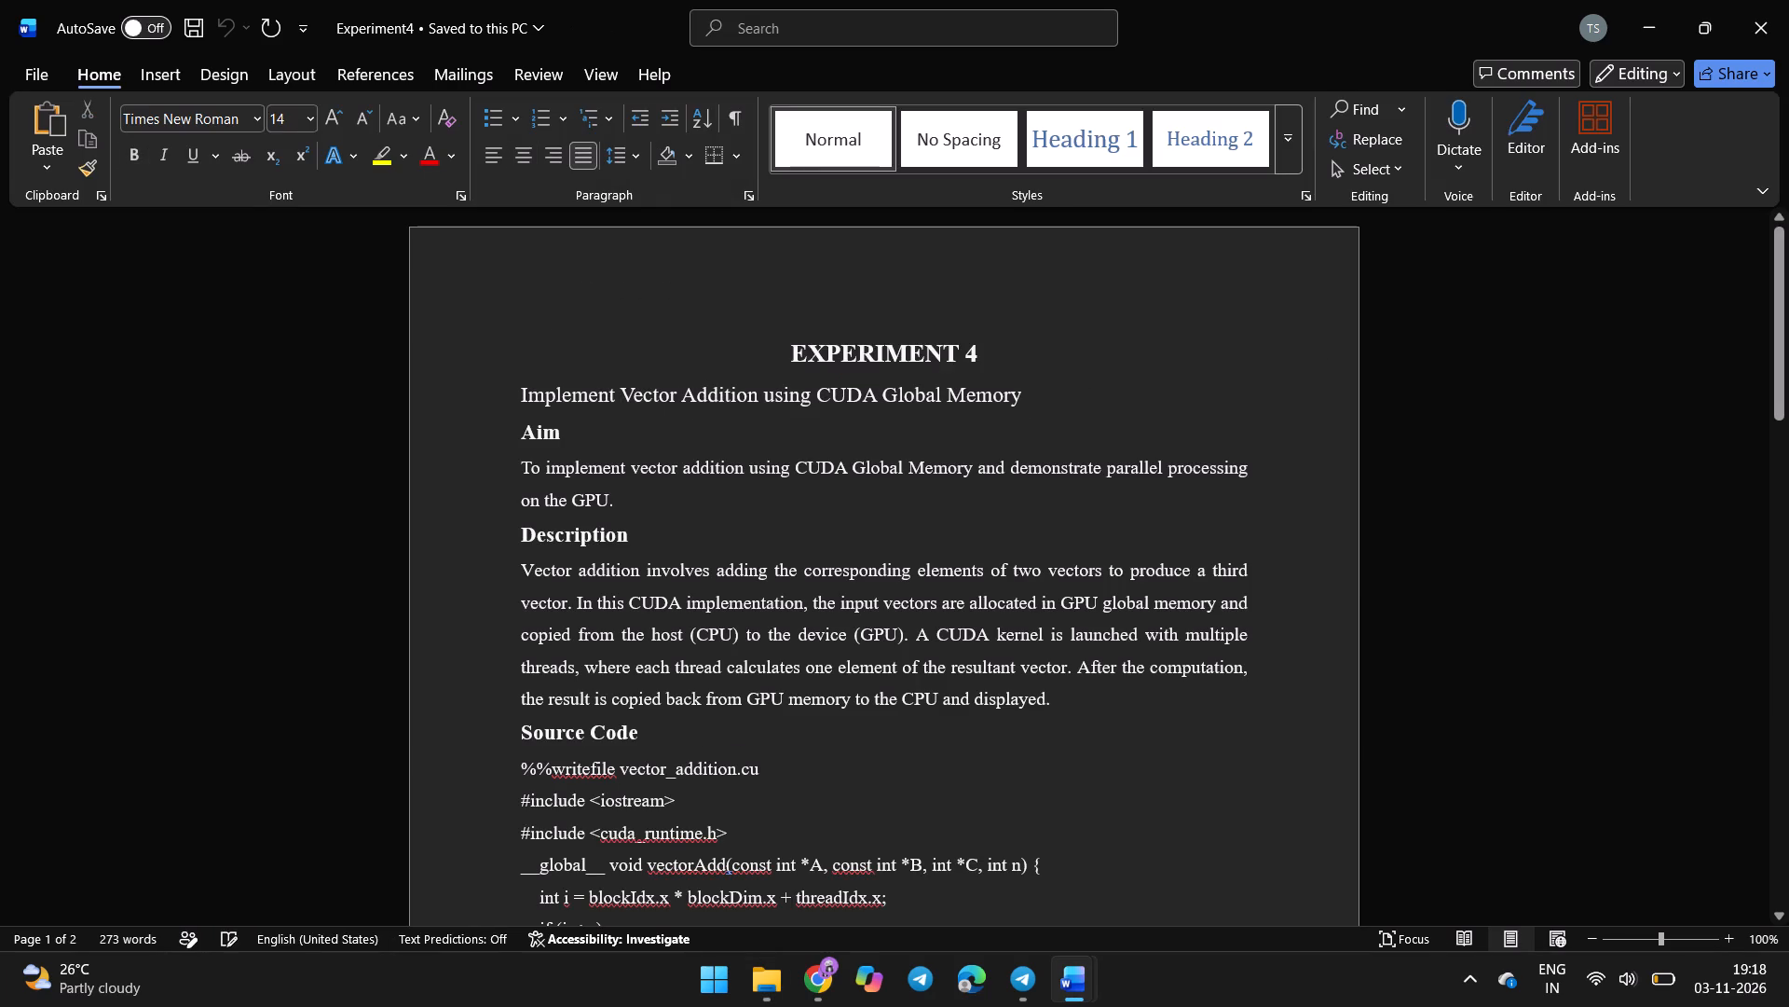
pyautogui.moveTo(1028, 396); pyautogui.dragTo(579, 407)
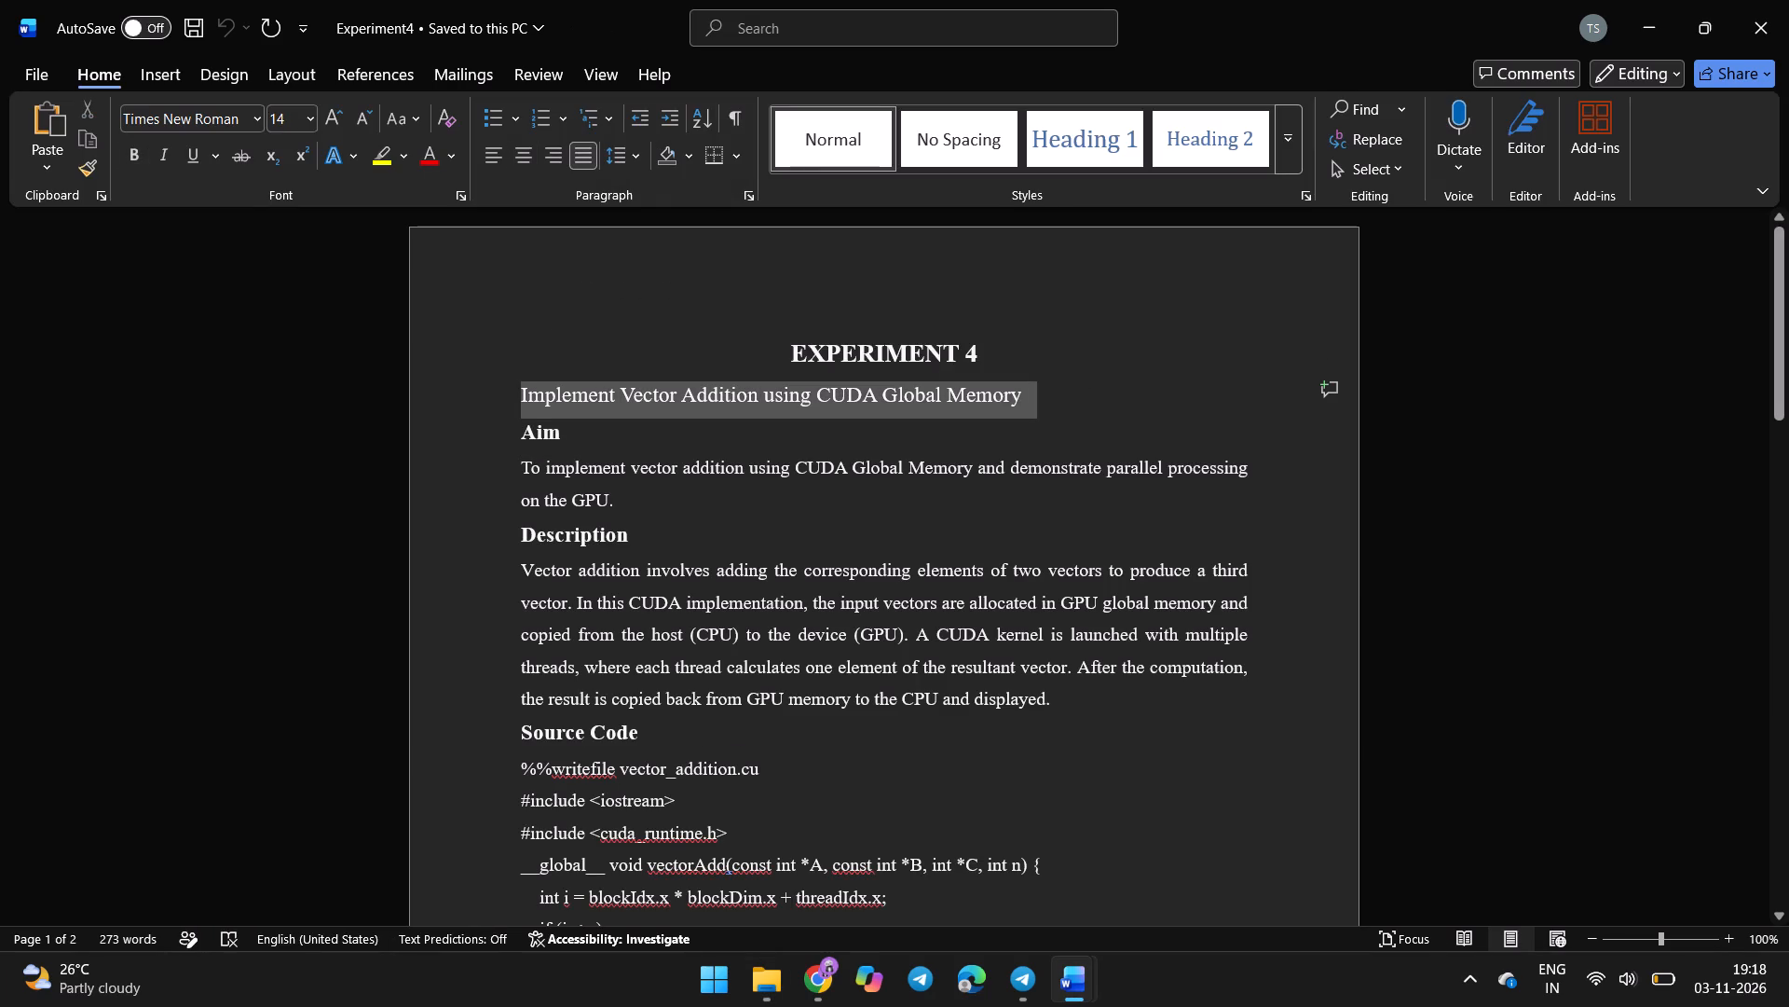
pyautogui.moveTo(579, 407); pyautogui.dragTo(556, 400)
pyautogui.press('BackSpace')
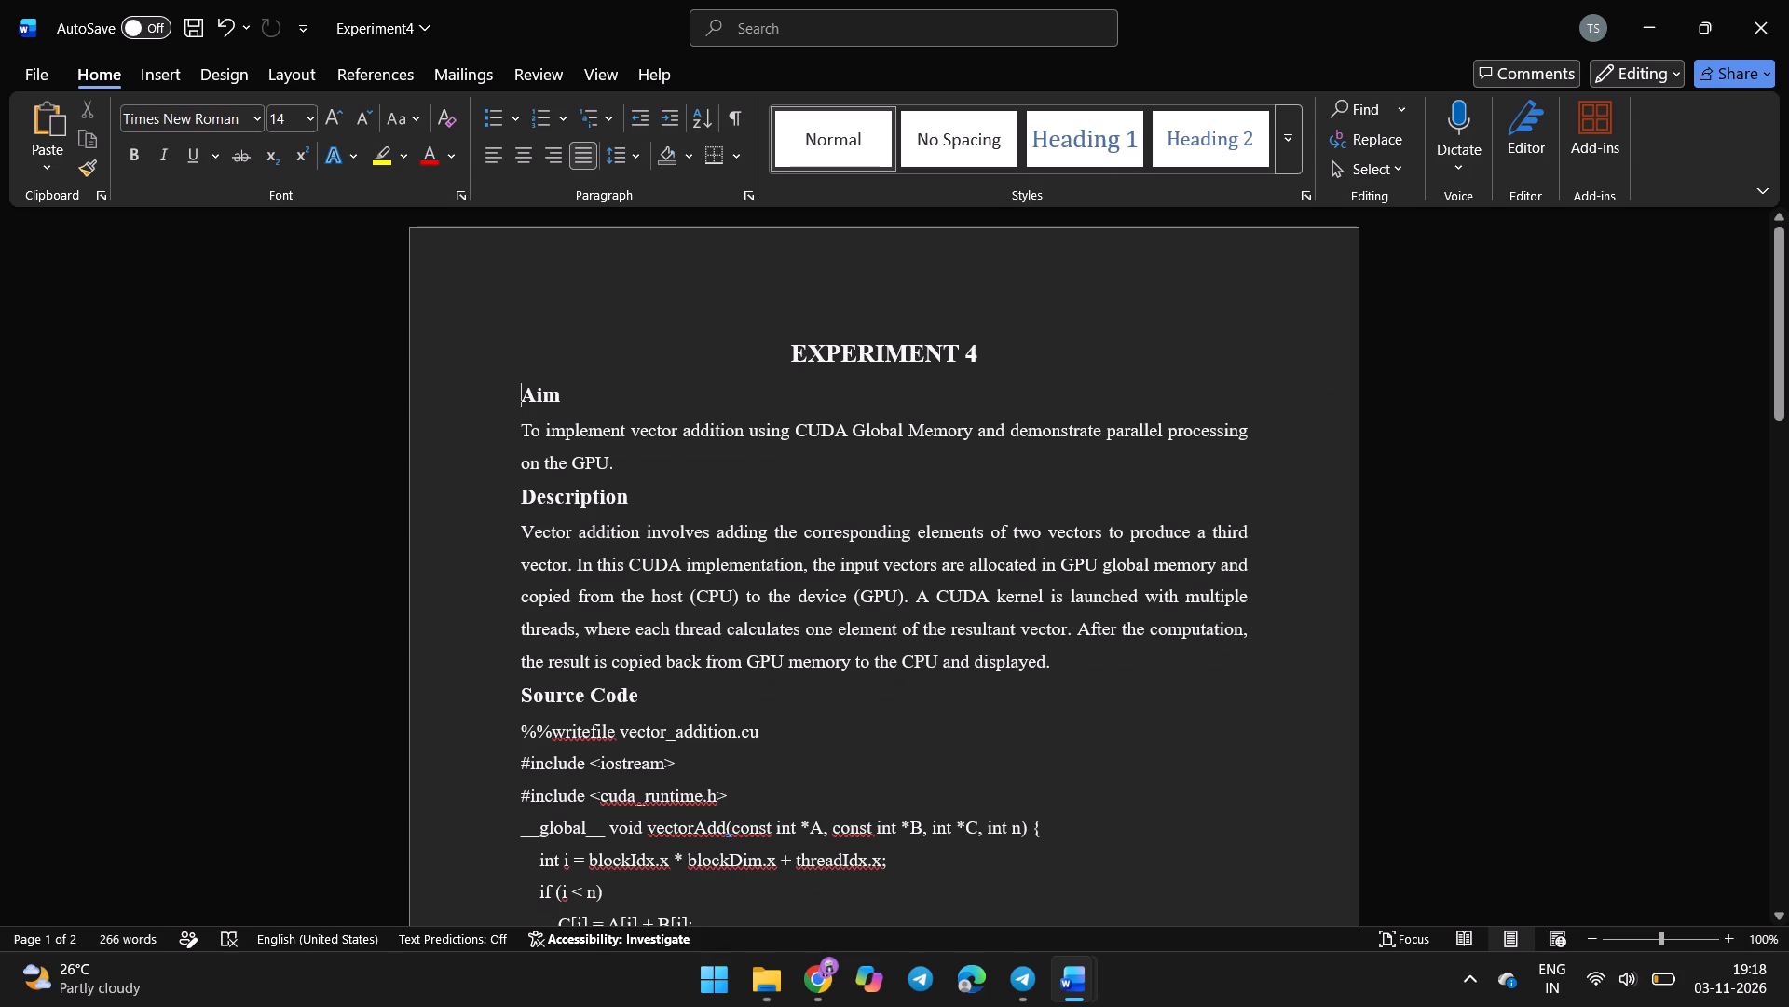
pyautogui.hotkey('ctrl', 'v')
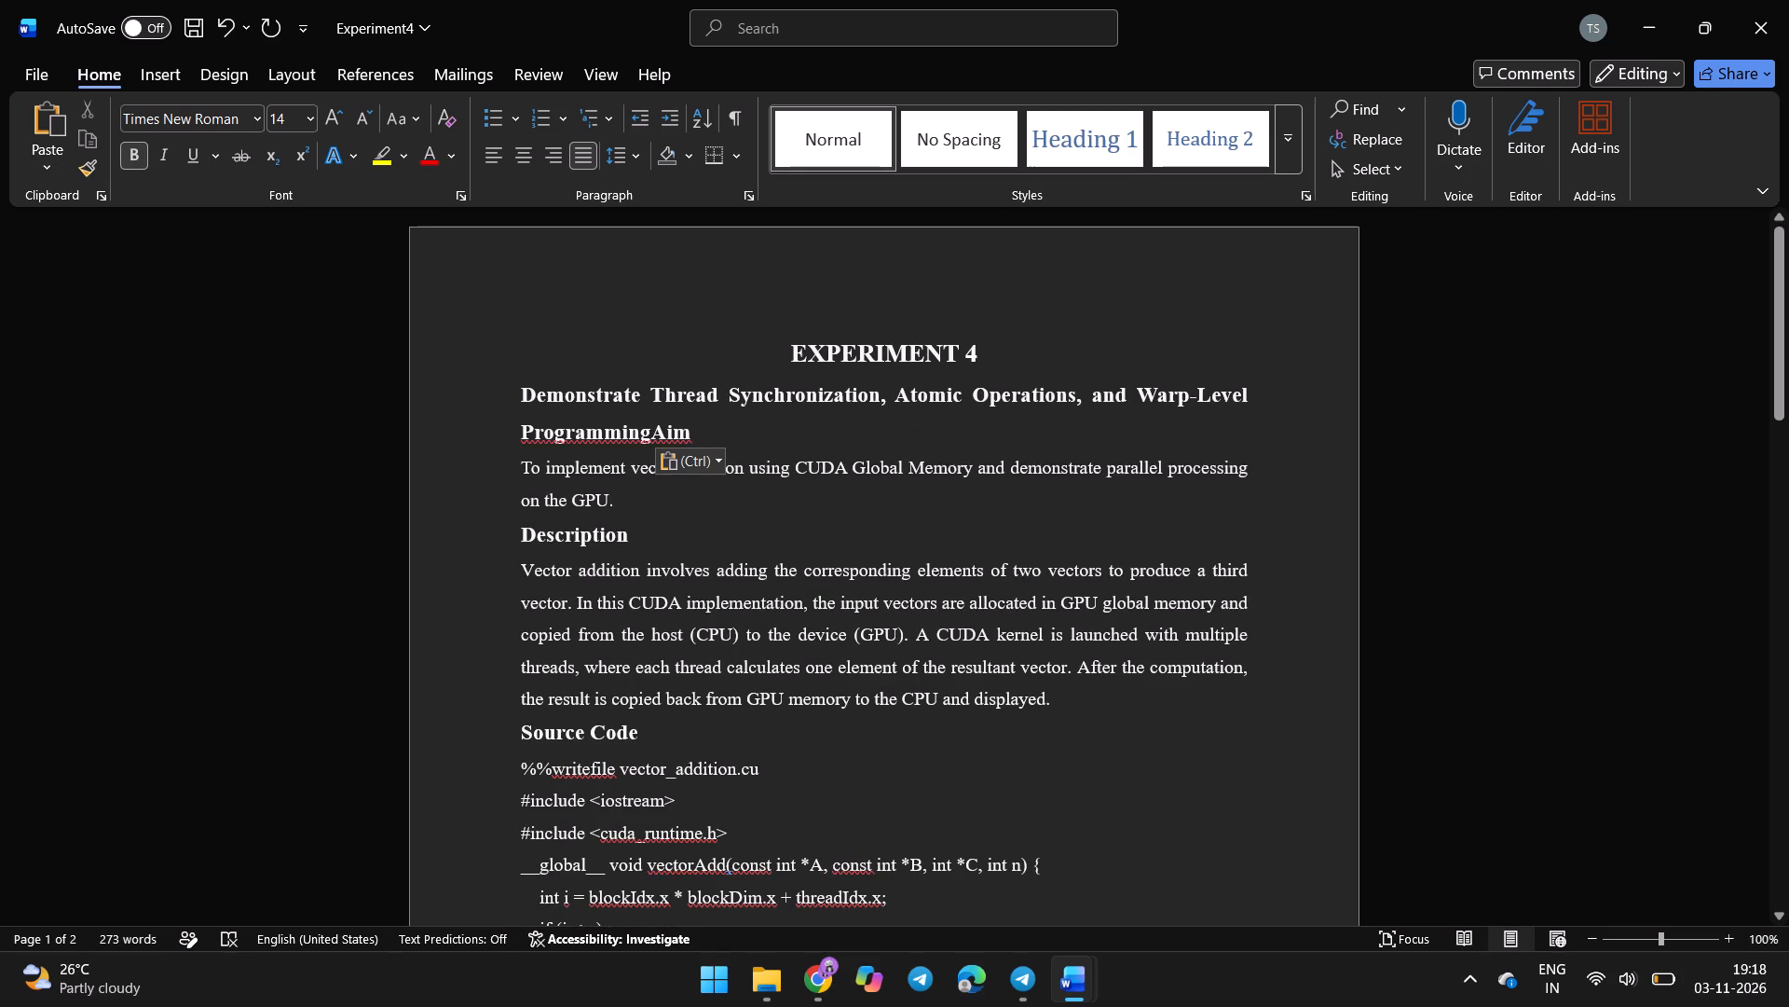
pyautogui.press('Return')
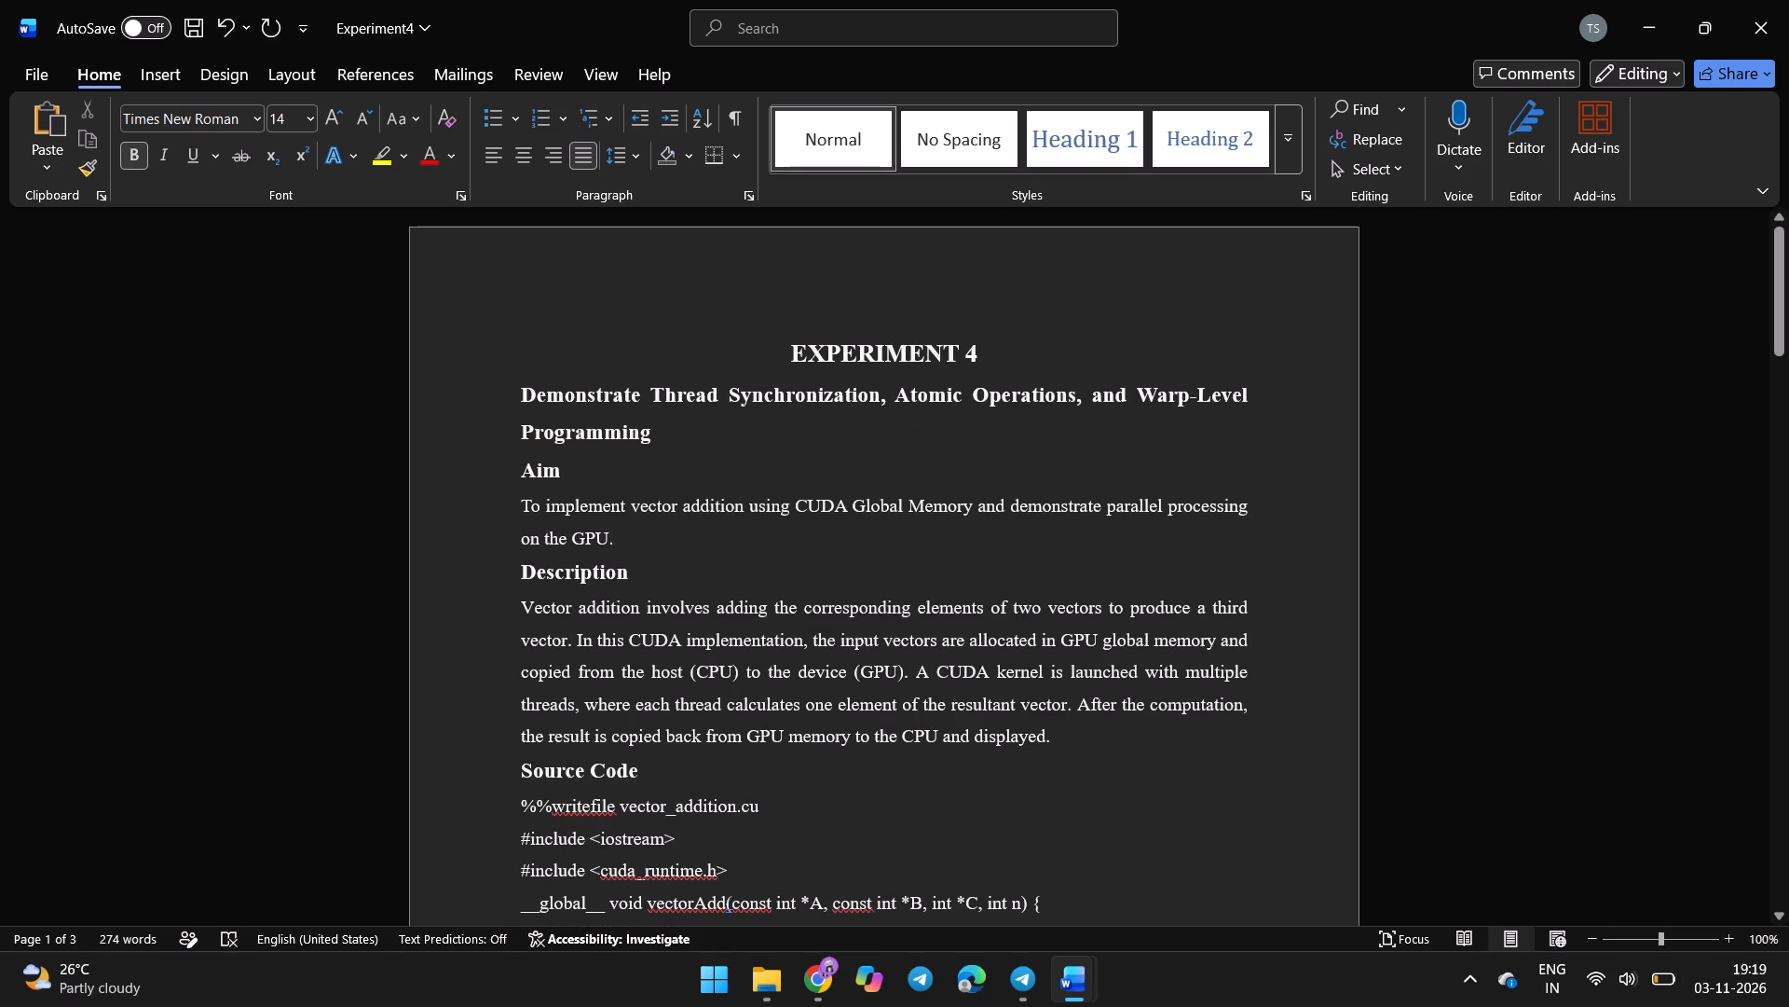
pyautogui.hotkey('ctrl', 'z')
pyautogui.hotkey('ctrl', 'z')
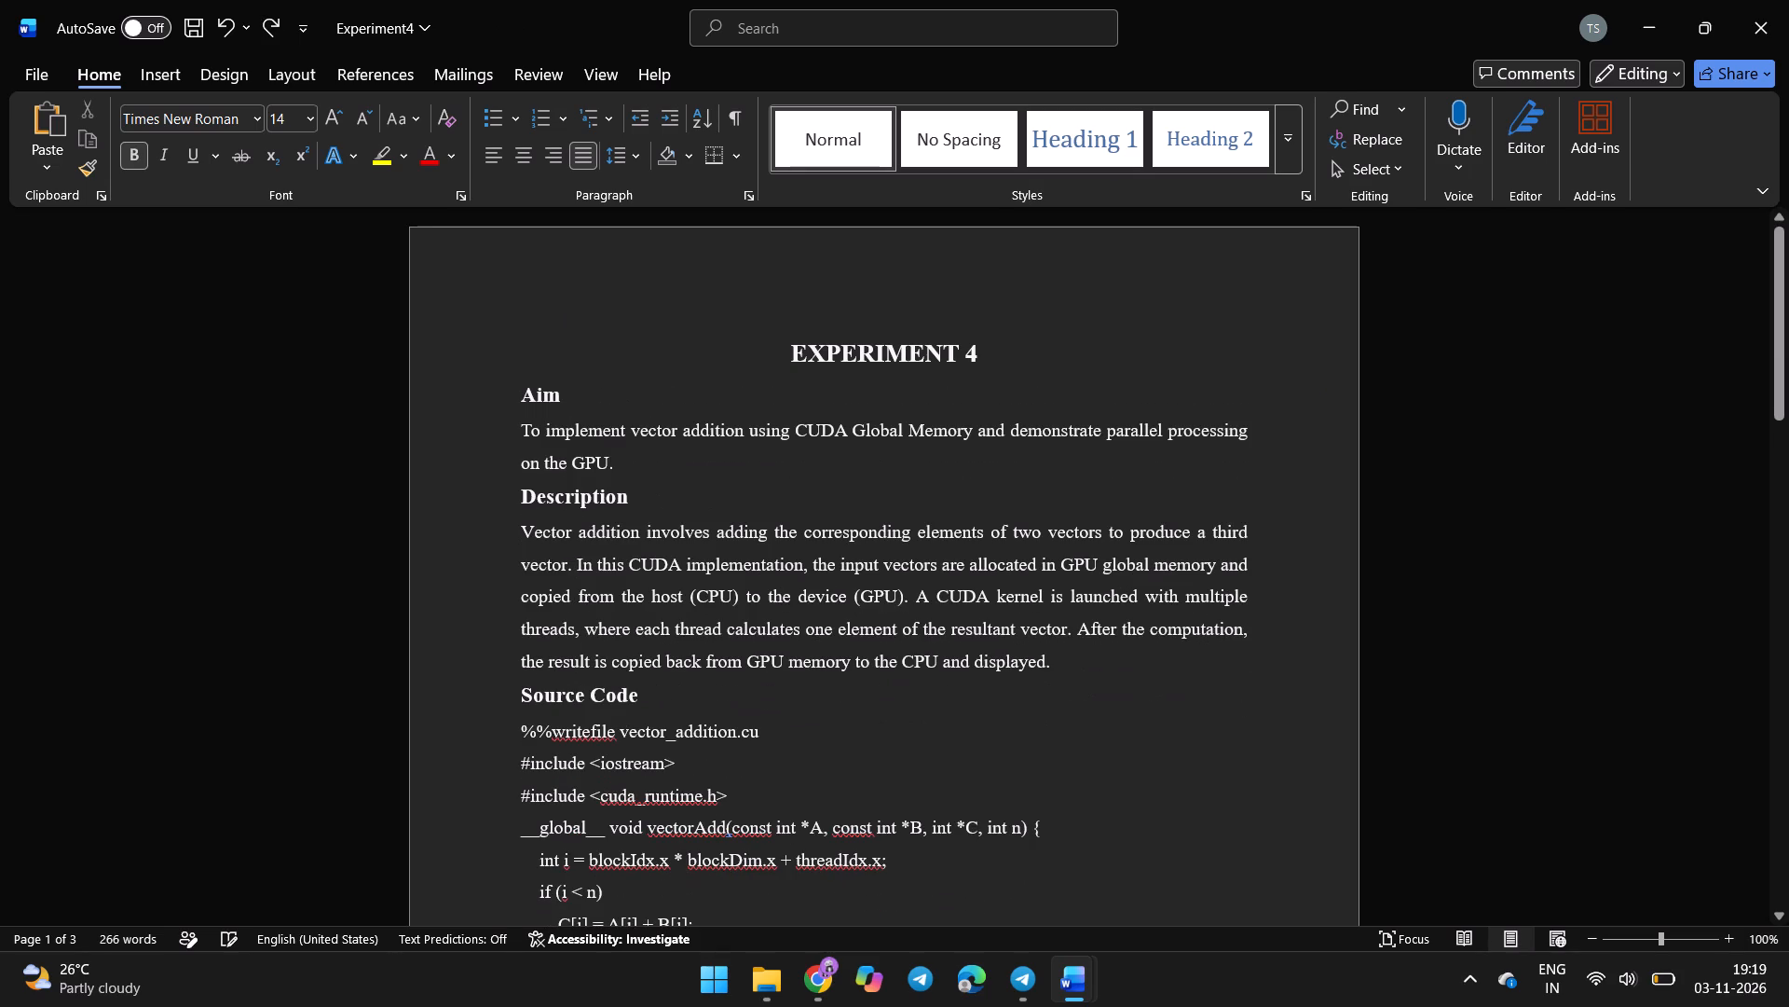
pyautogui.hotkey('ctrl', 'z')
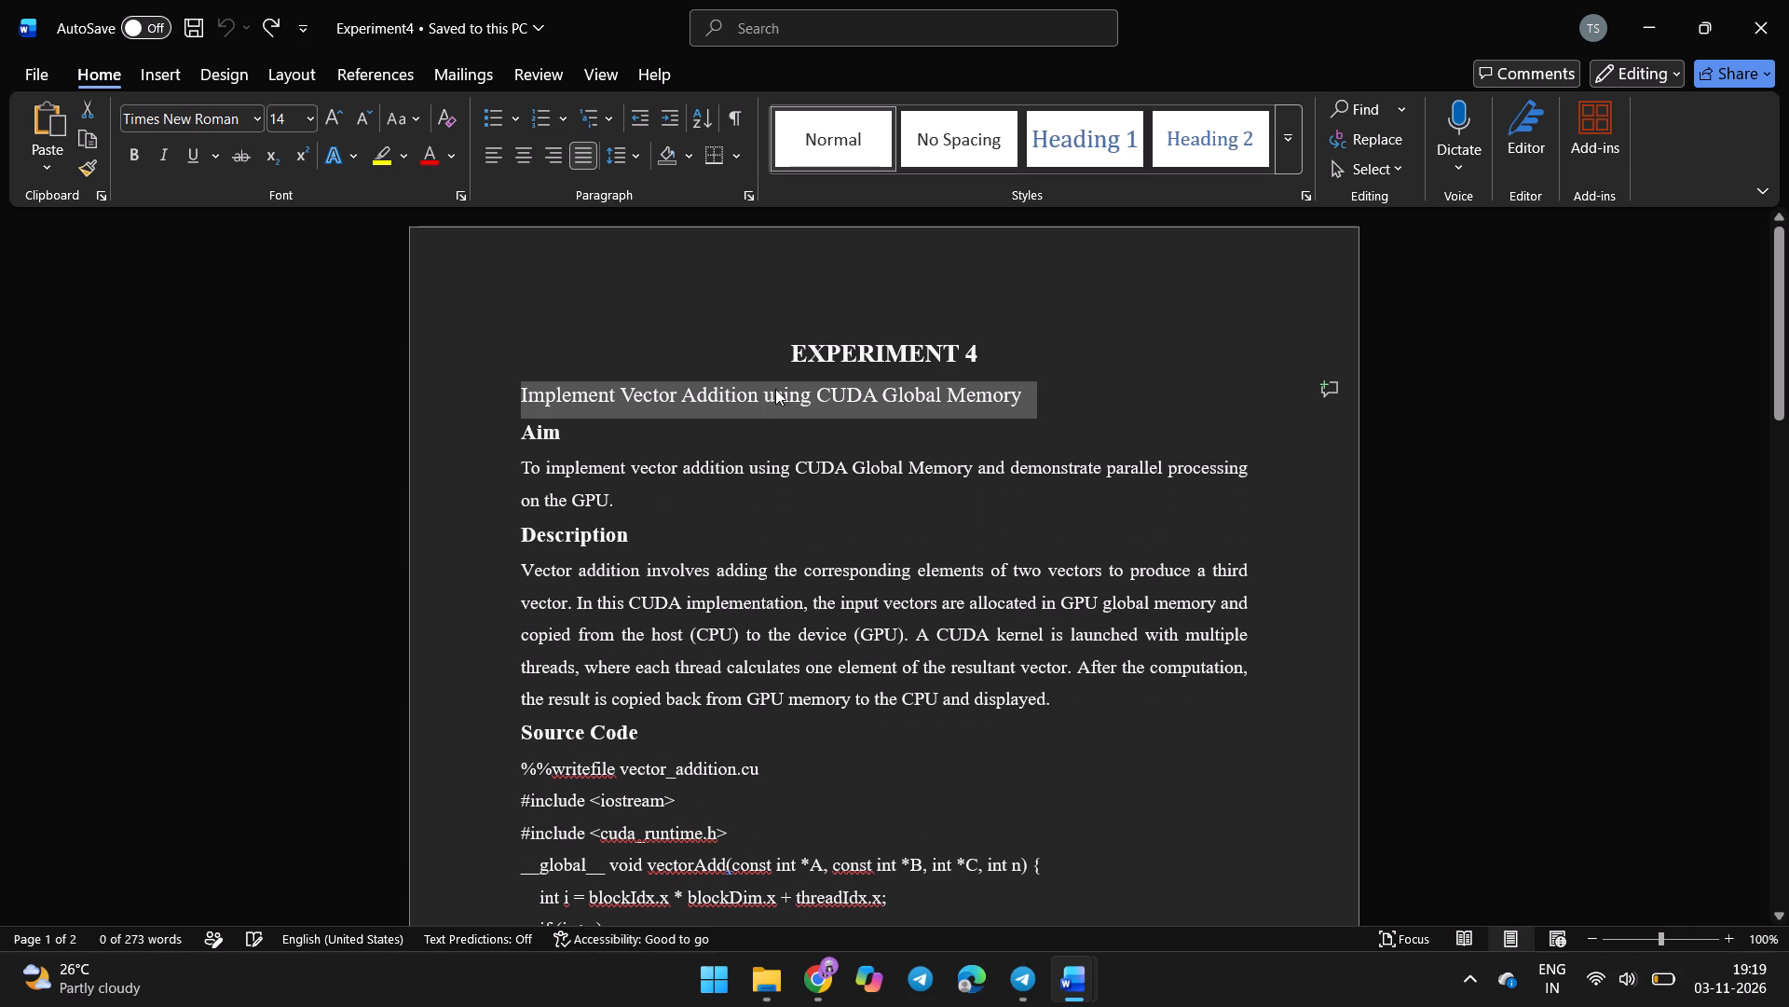
# Replace the title text under the EXPERIMENT 4 heading with the copied "Demonstrate Thread Synchronization, Atomic Operations, and Warp-Level Programming", removing the leading word "Implement".
pyautogui.click(845, 392)
pyautogui.moveTo(624, 397); pyautogui.dragTo(649, 393)
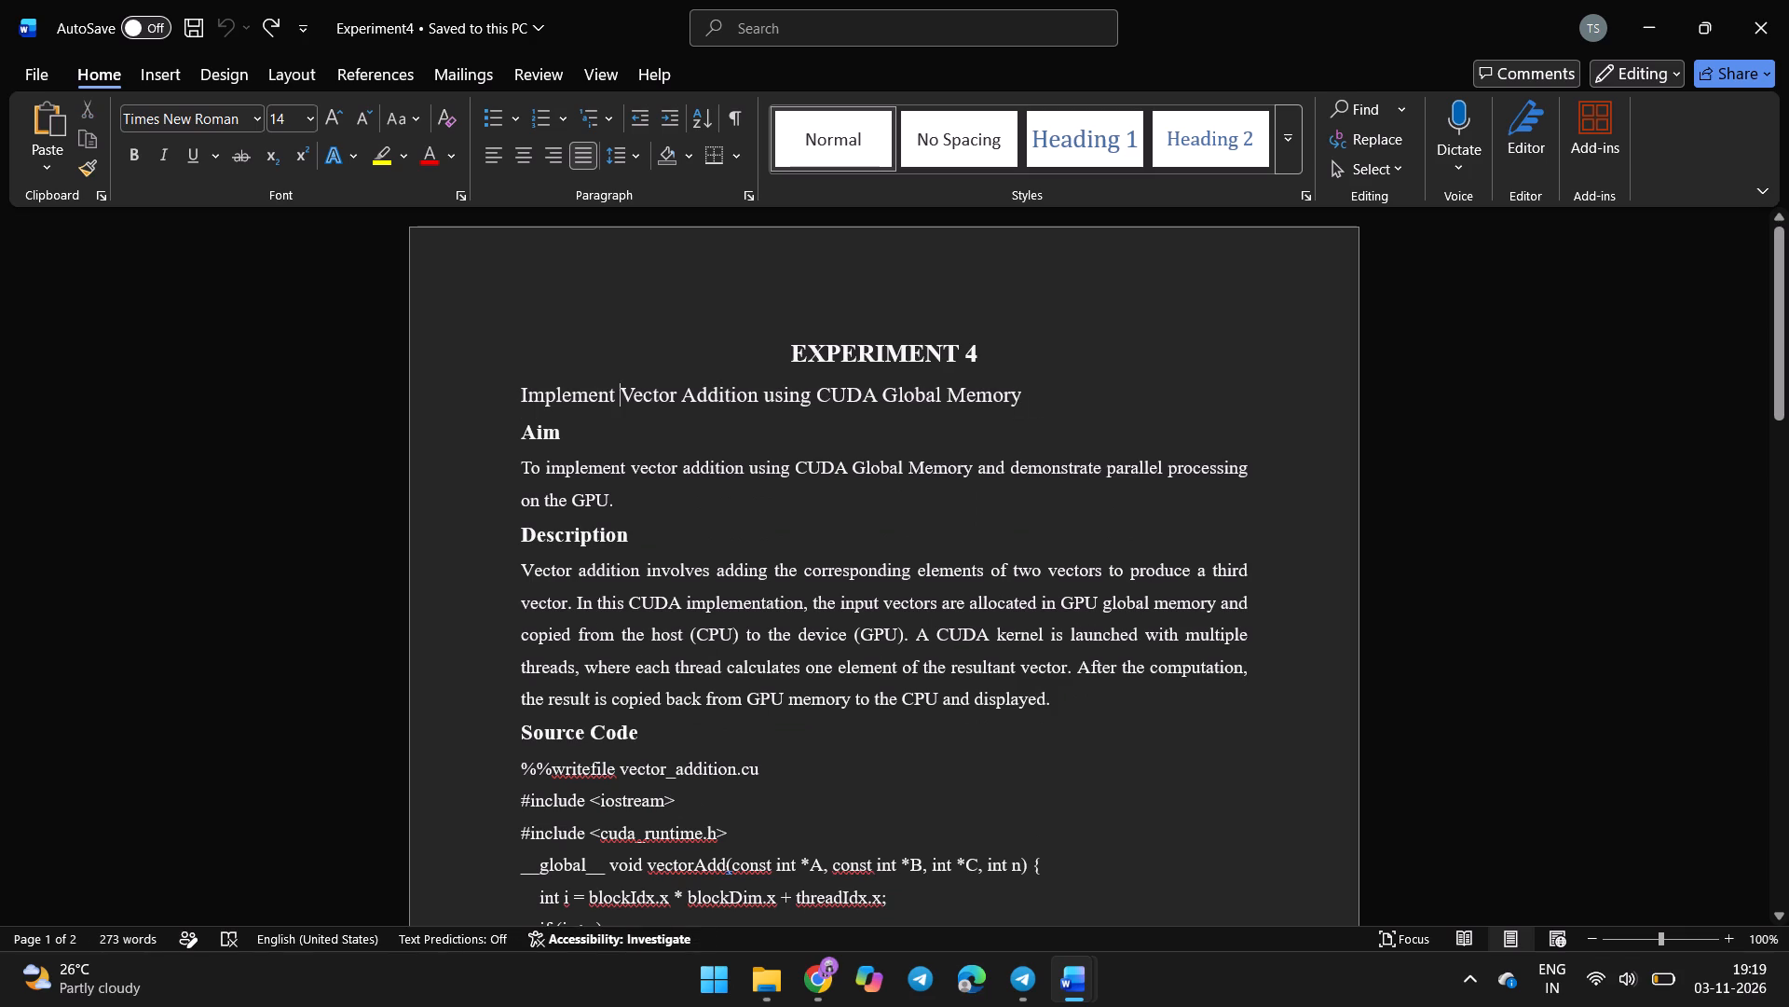
pyautogui.moveTo(649, 393); pyautogui.dragTo(1031, 400)
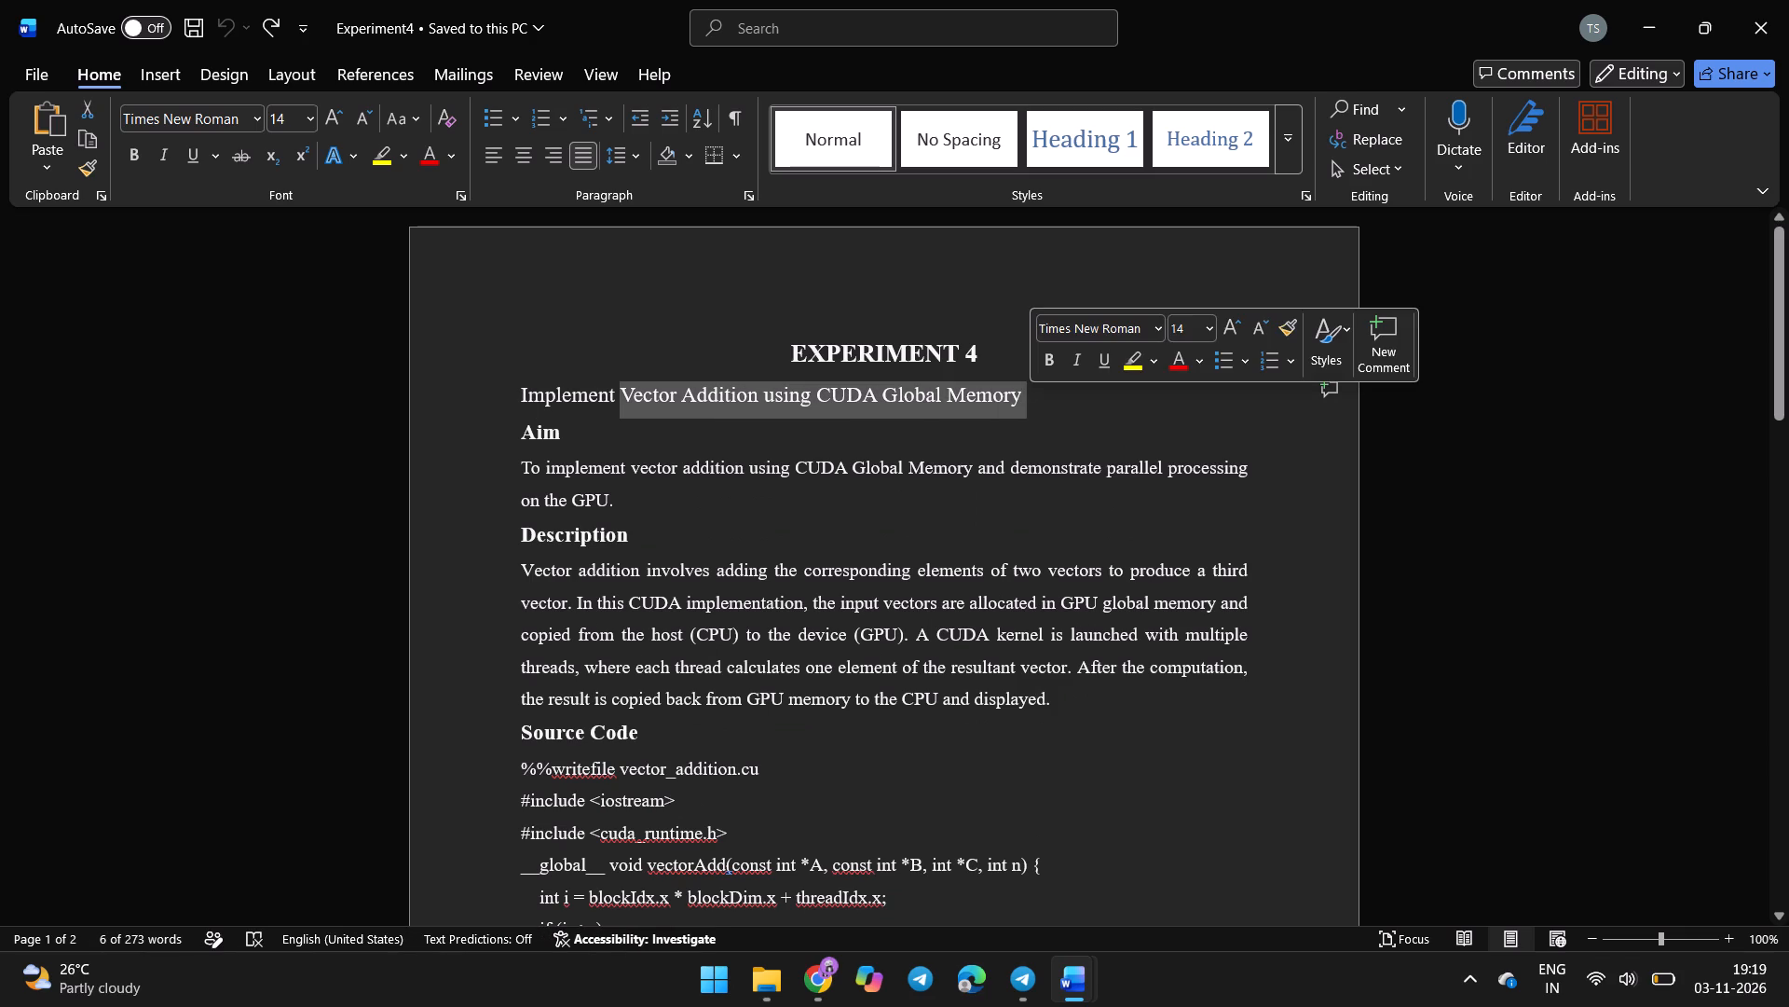
pyautogui.press('BackSpace')
pyautogui.hotkey('ctrl', 'v')
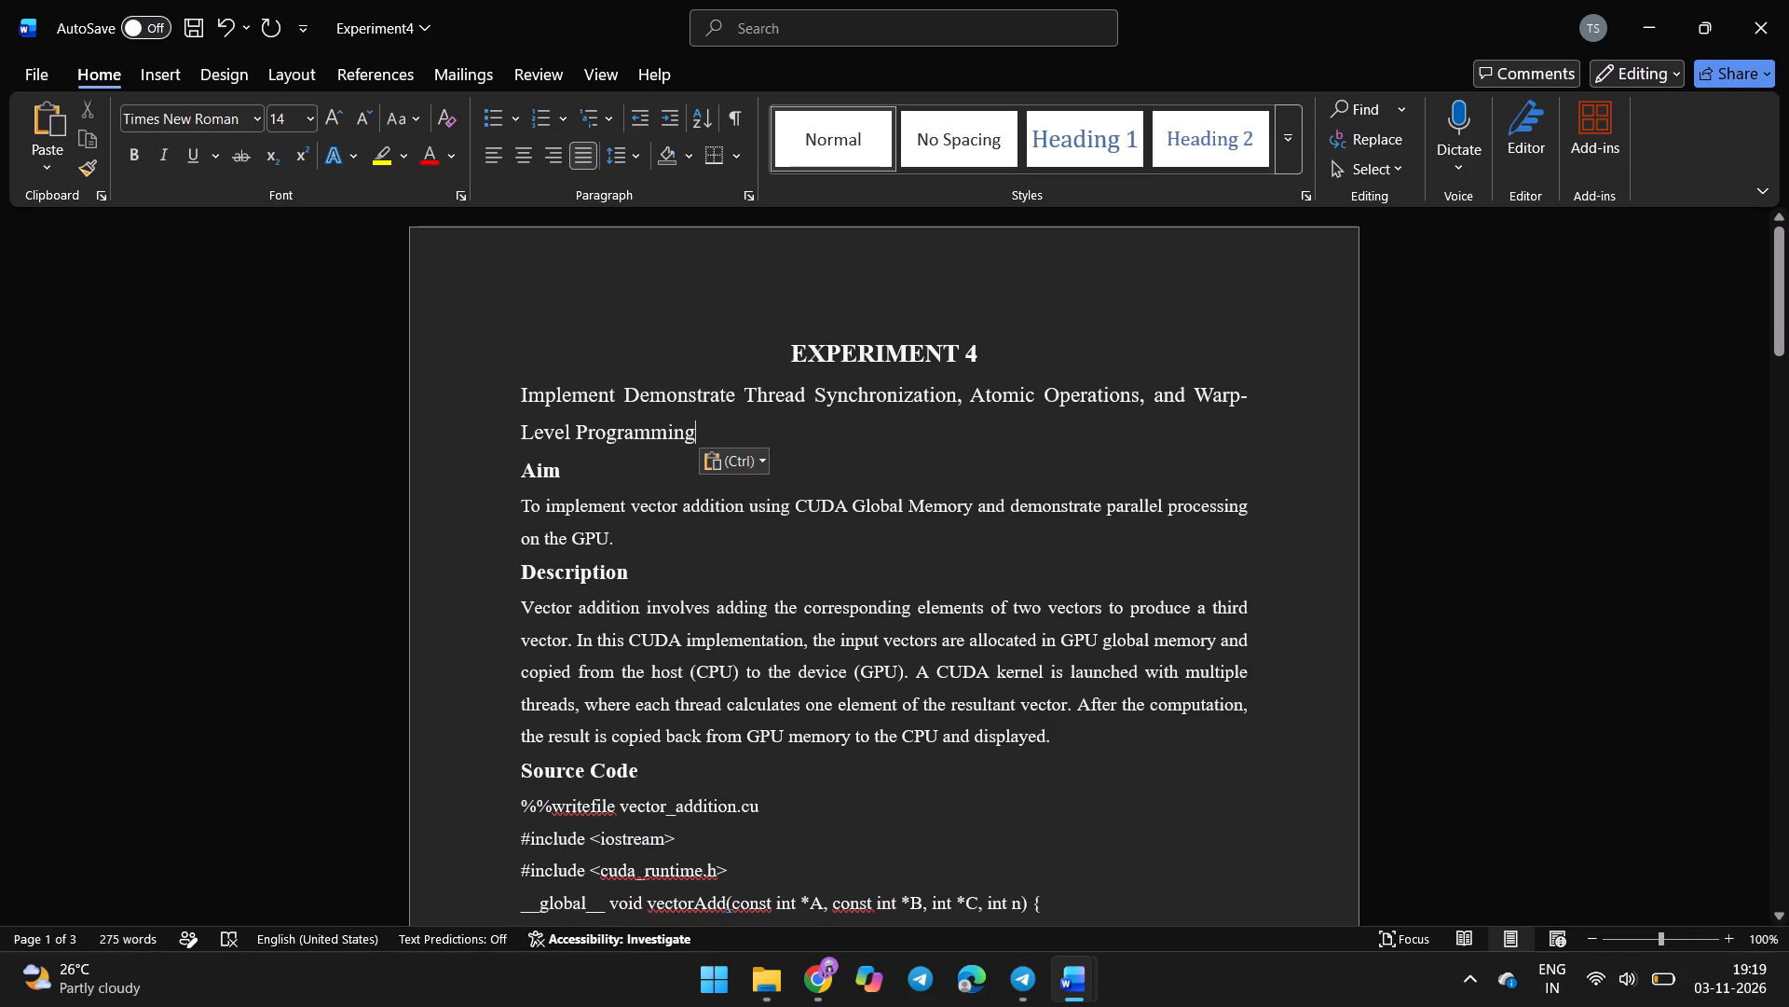
pyautogui.moveTo(618, 401); pyautogui.dragTo(518, 400)
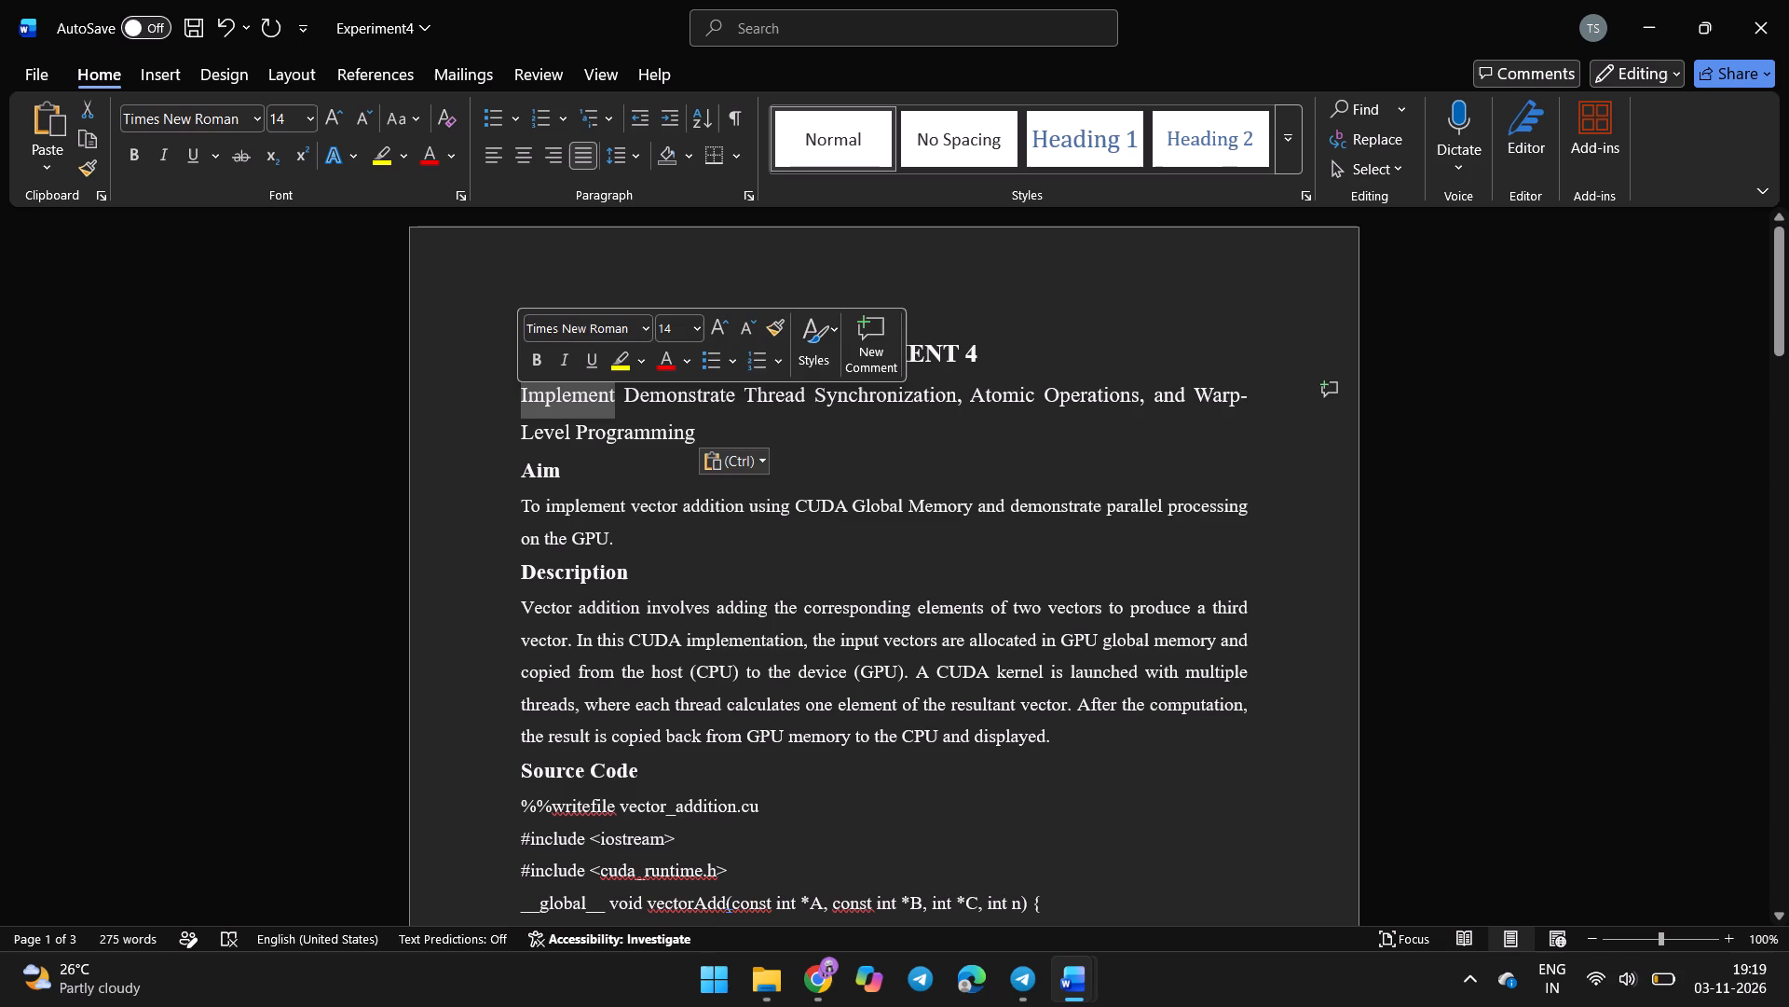
pyautogui.press('BackSpace')
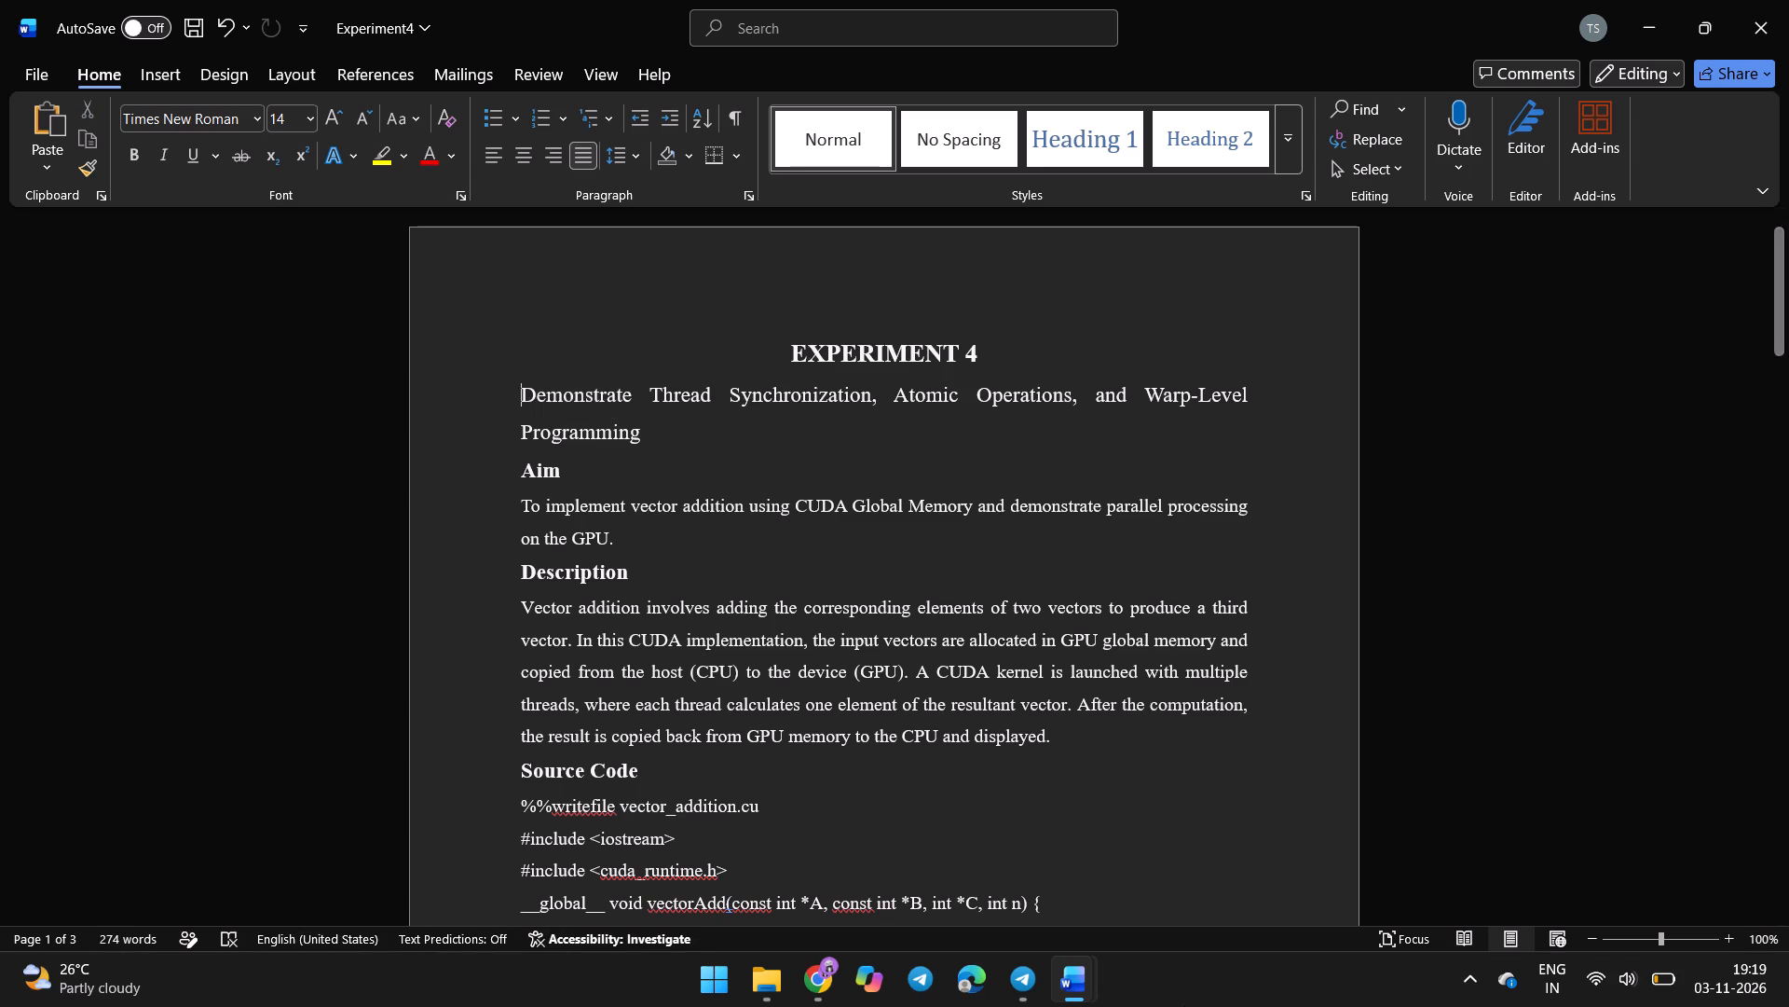
# Open the Experiment 2 Word document from the HPC folder, check its title line, and close it.
pyautogui.click(770, 884)
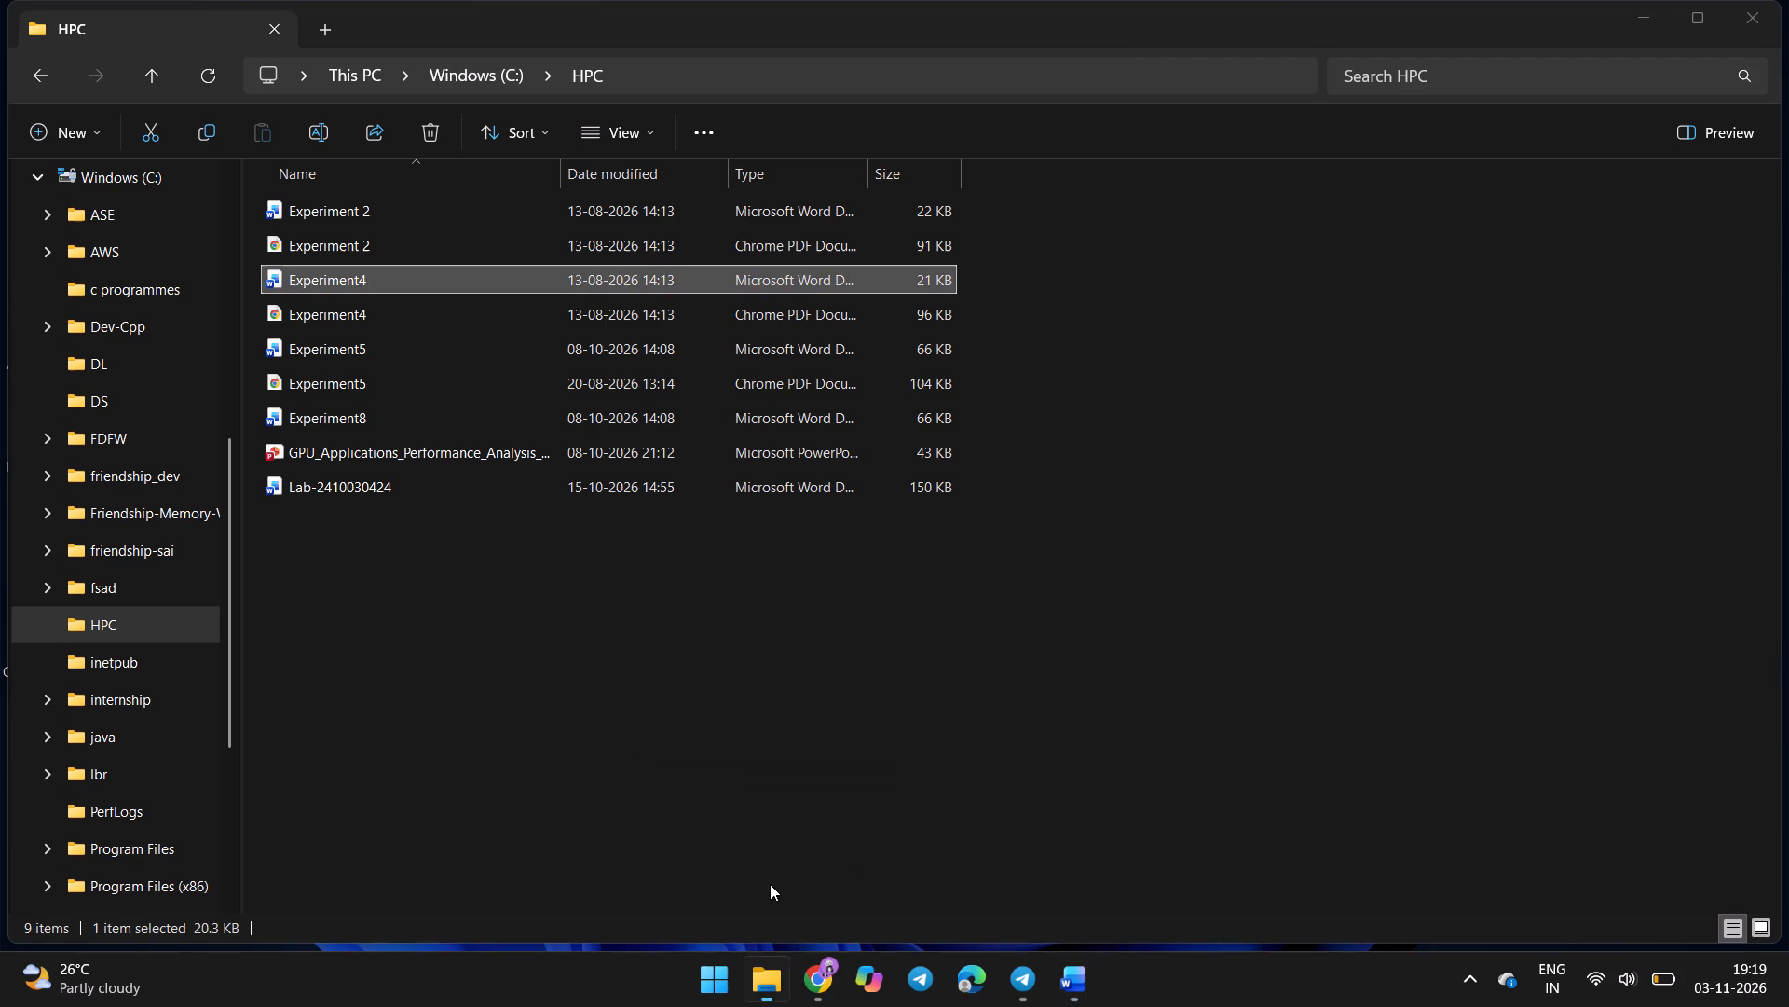
pyautogui.doubleClick(403, 214)
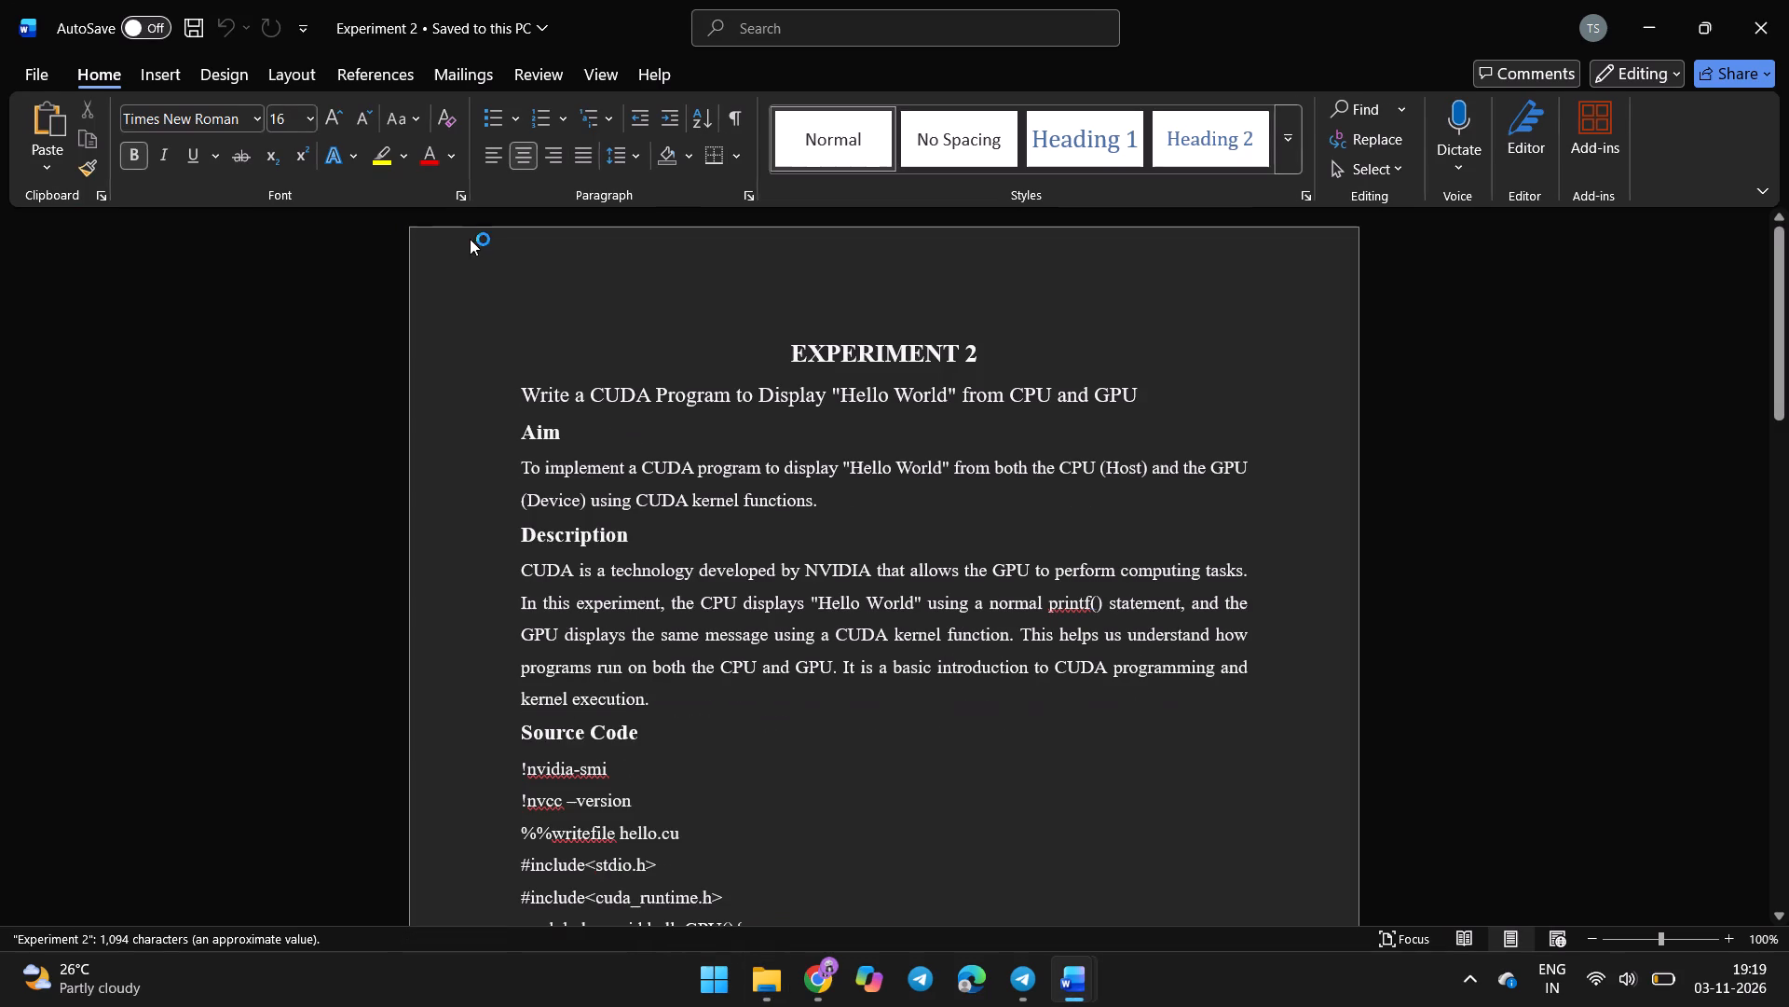
pyautogui.moveTo(526, 397); pyautogui.dragTo(1139, 397)
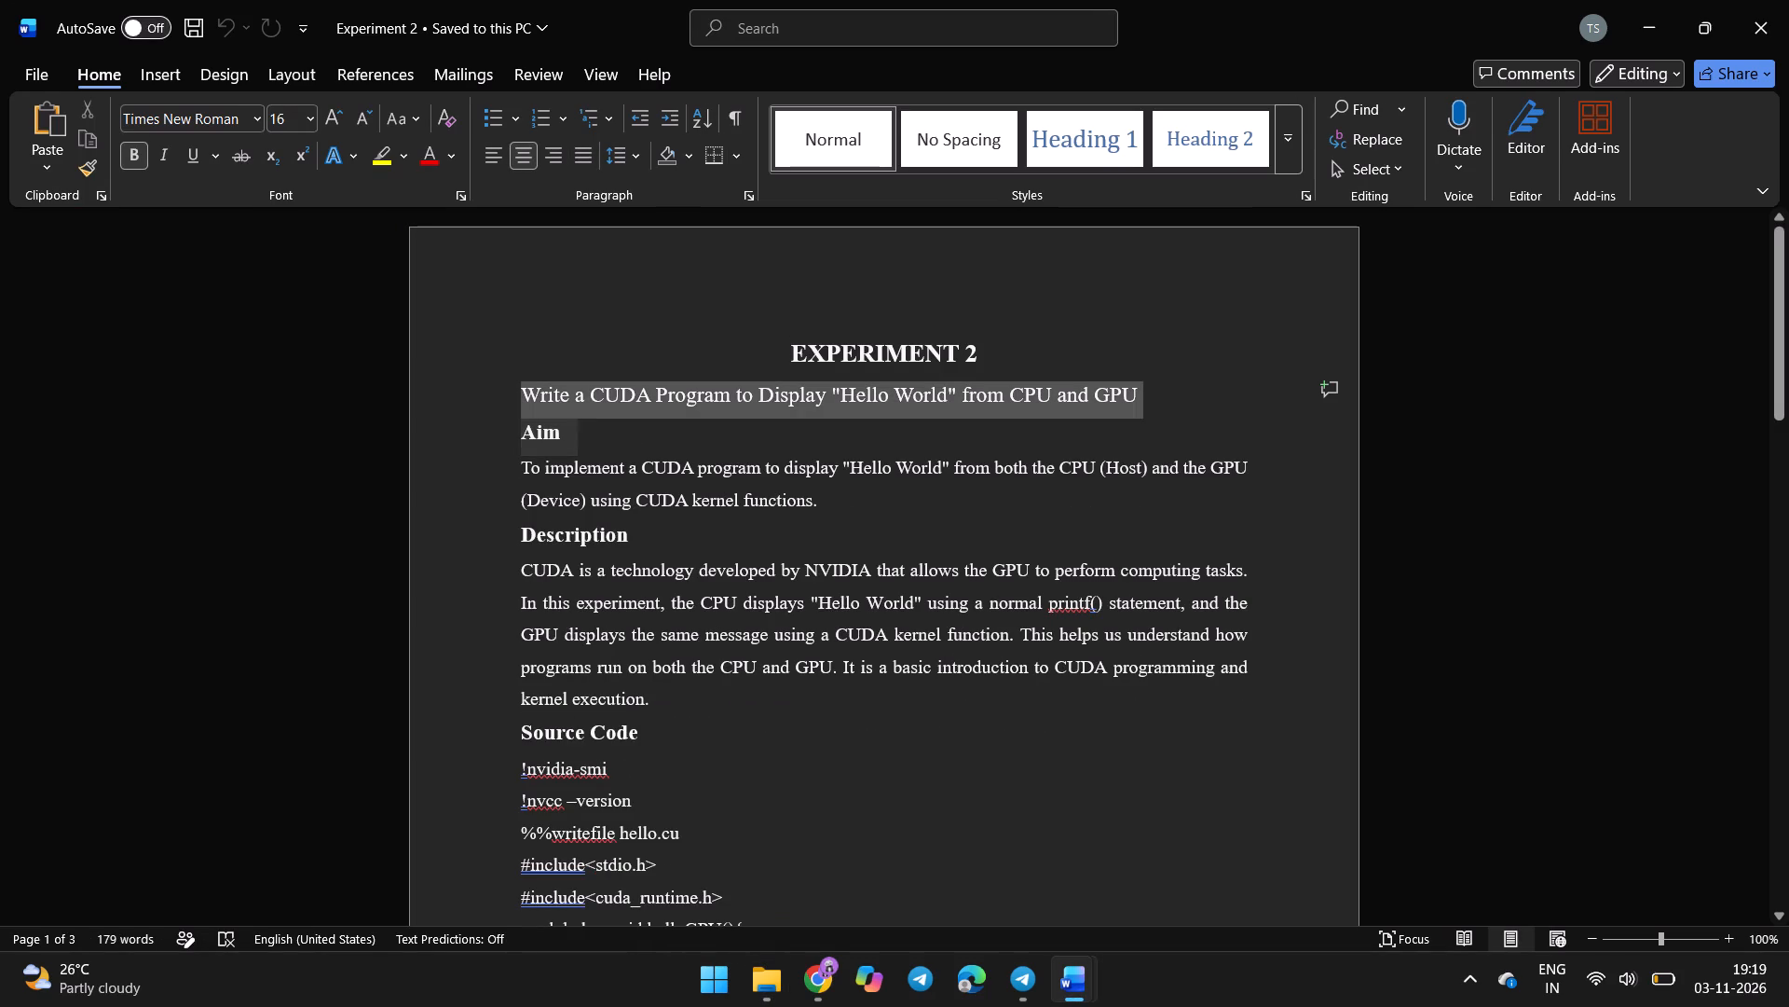
pyautogui.moveTo(1139, 397); pyautogui.dragTo(1151, 386)
pyautogui.click(1788, 0)
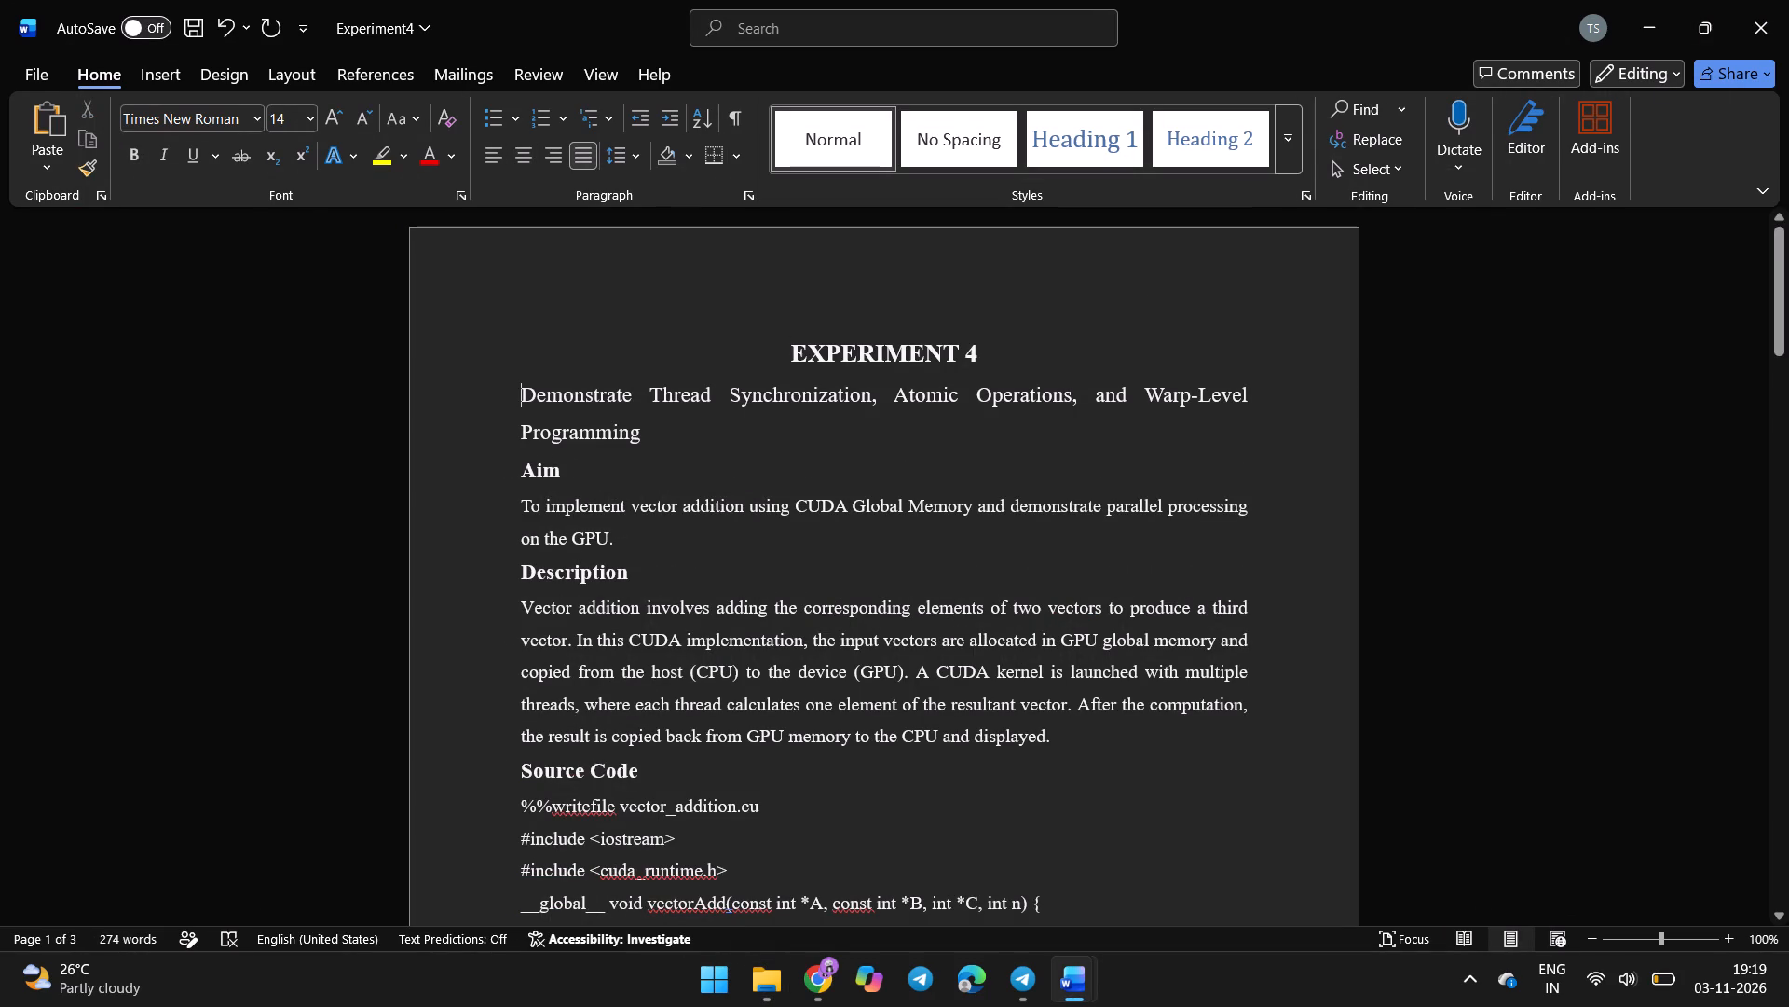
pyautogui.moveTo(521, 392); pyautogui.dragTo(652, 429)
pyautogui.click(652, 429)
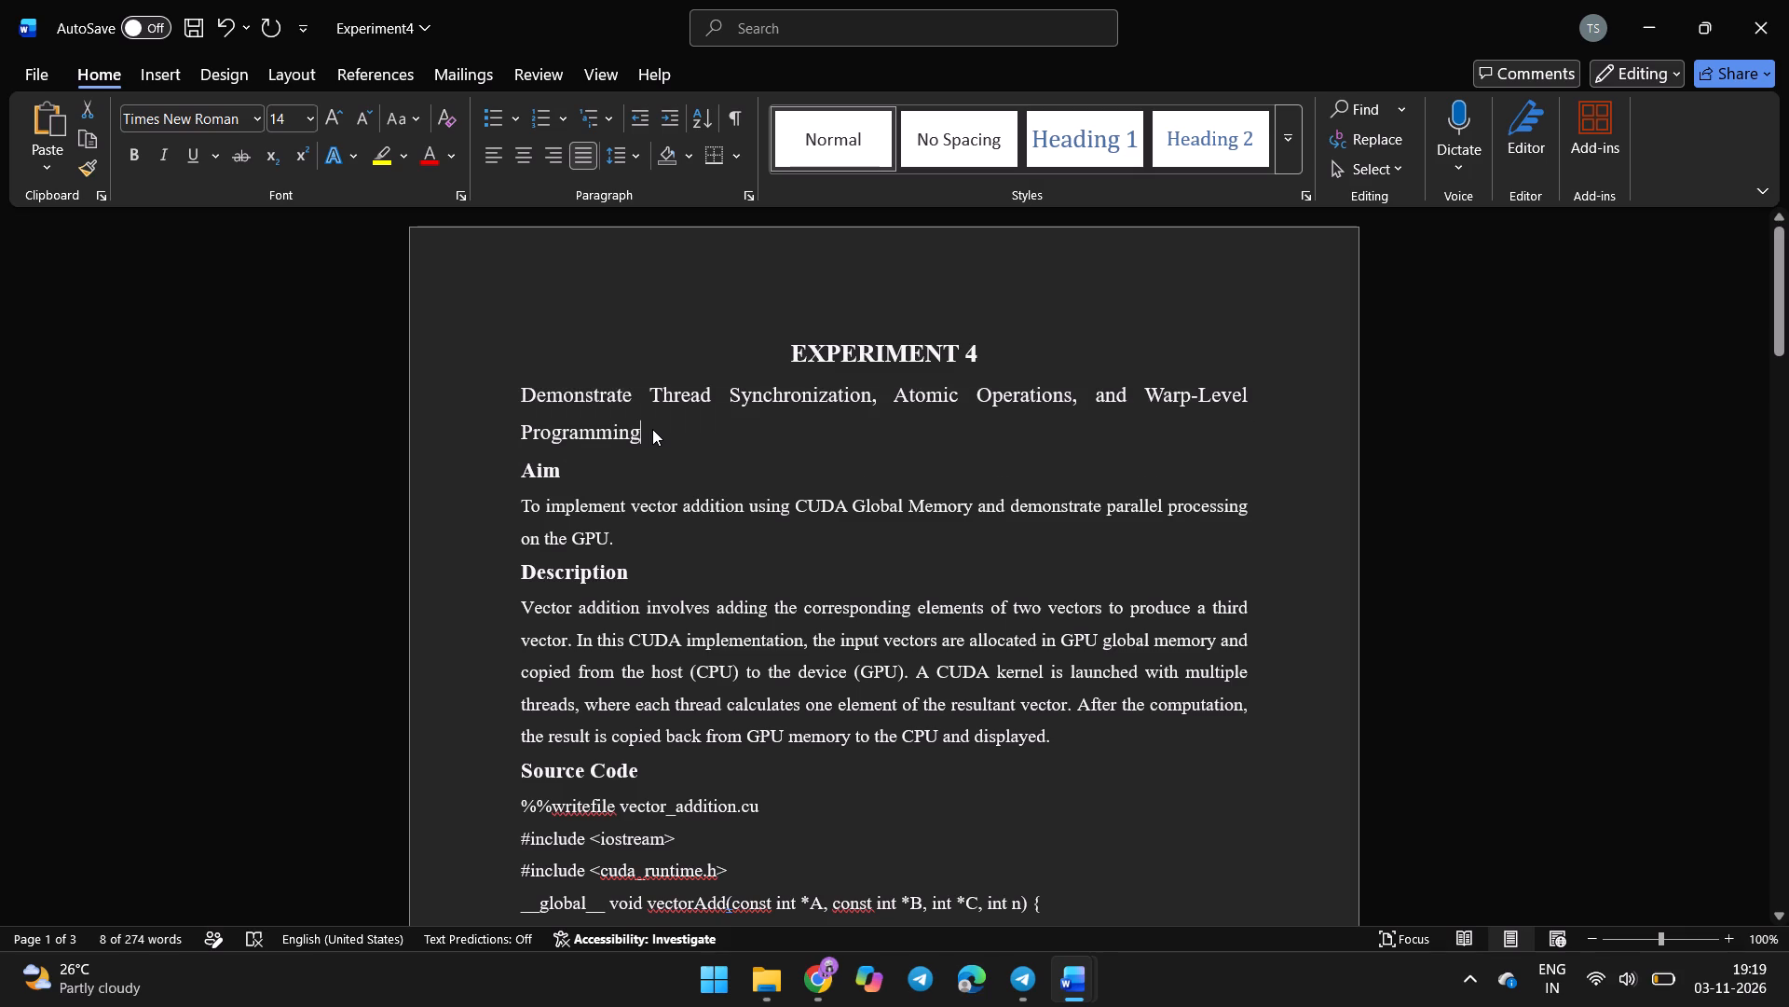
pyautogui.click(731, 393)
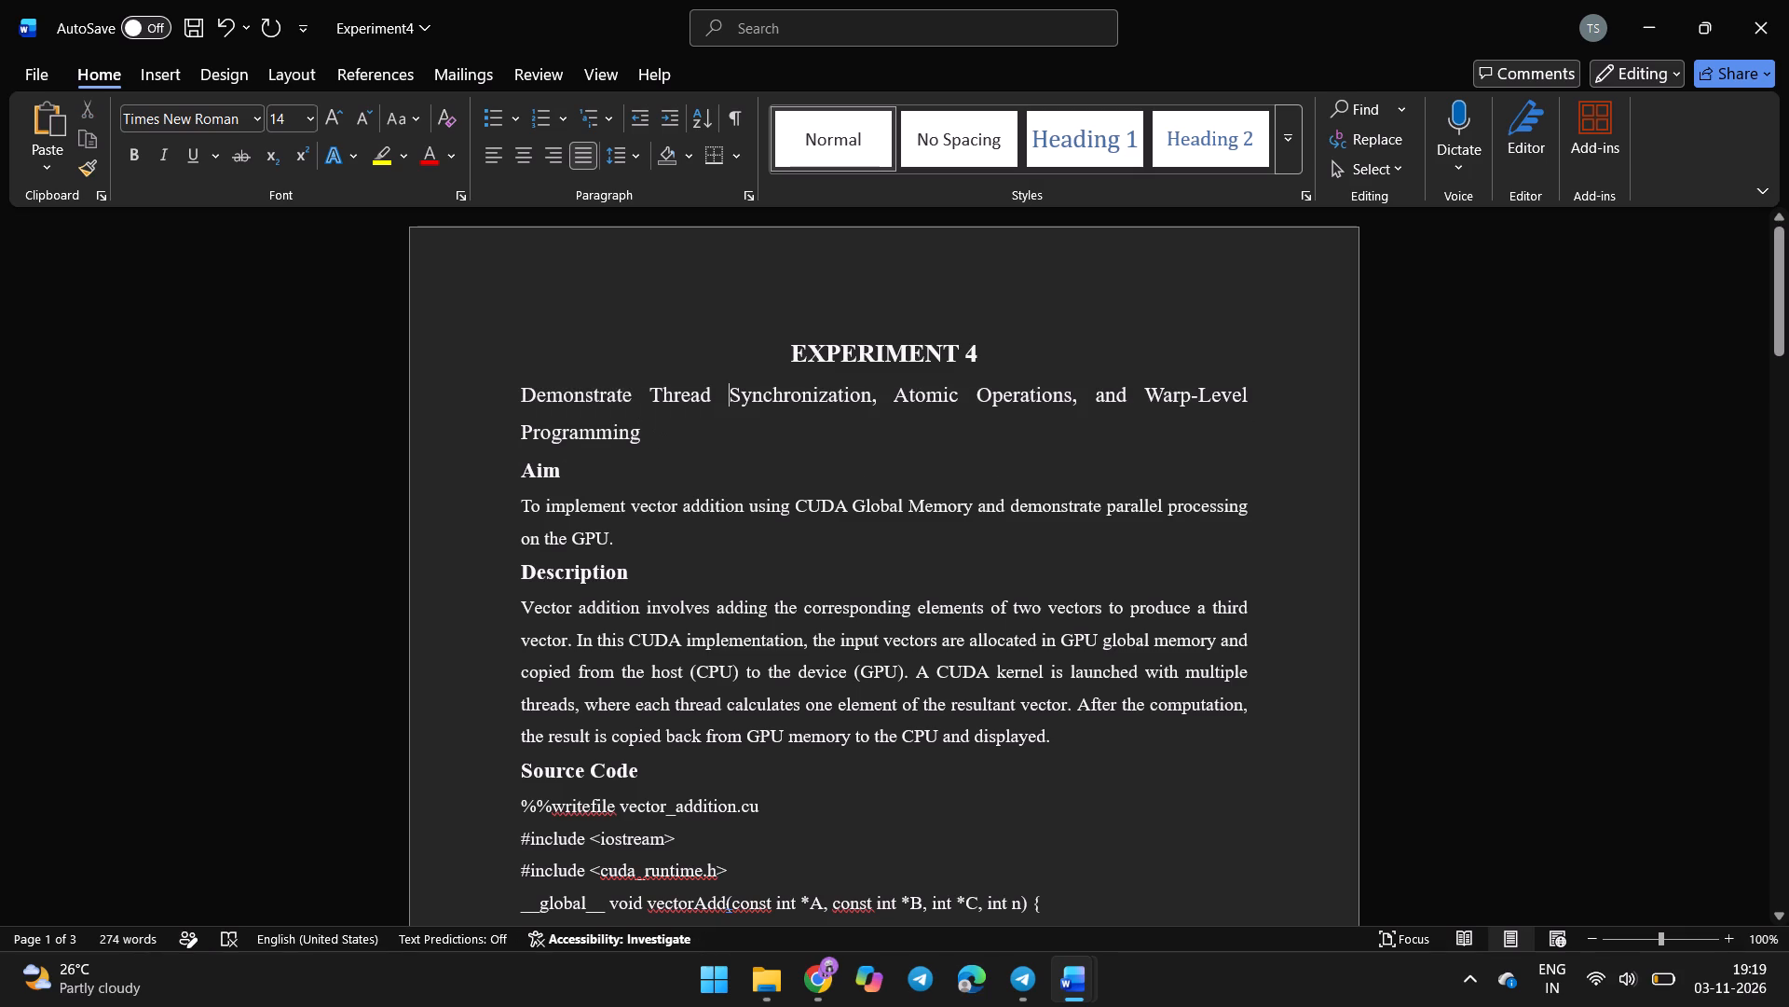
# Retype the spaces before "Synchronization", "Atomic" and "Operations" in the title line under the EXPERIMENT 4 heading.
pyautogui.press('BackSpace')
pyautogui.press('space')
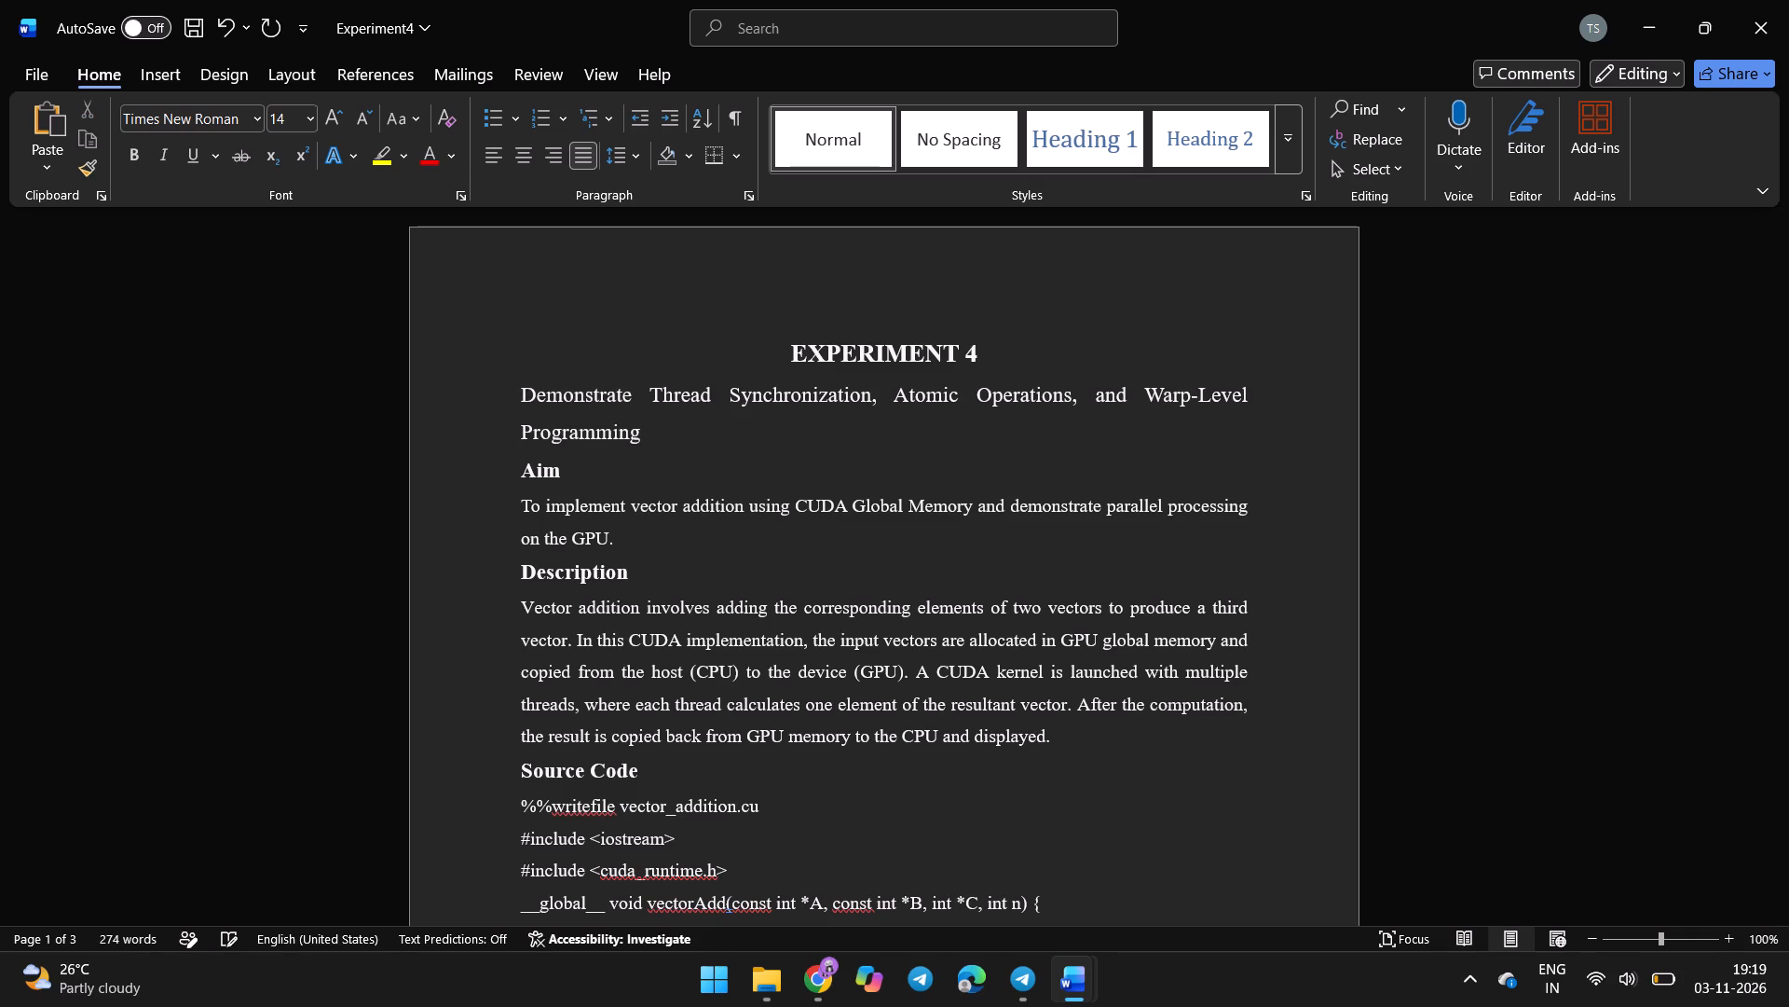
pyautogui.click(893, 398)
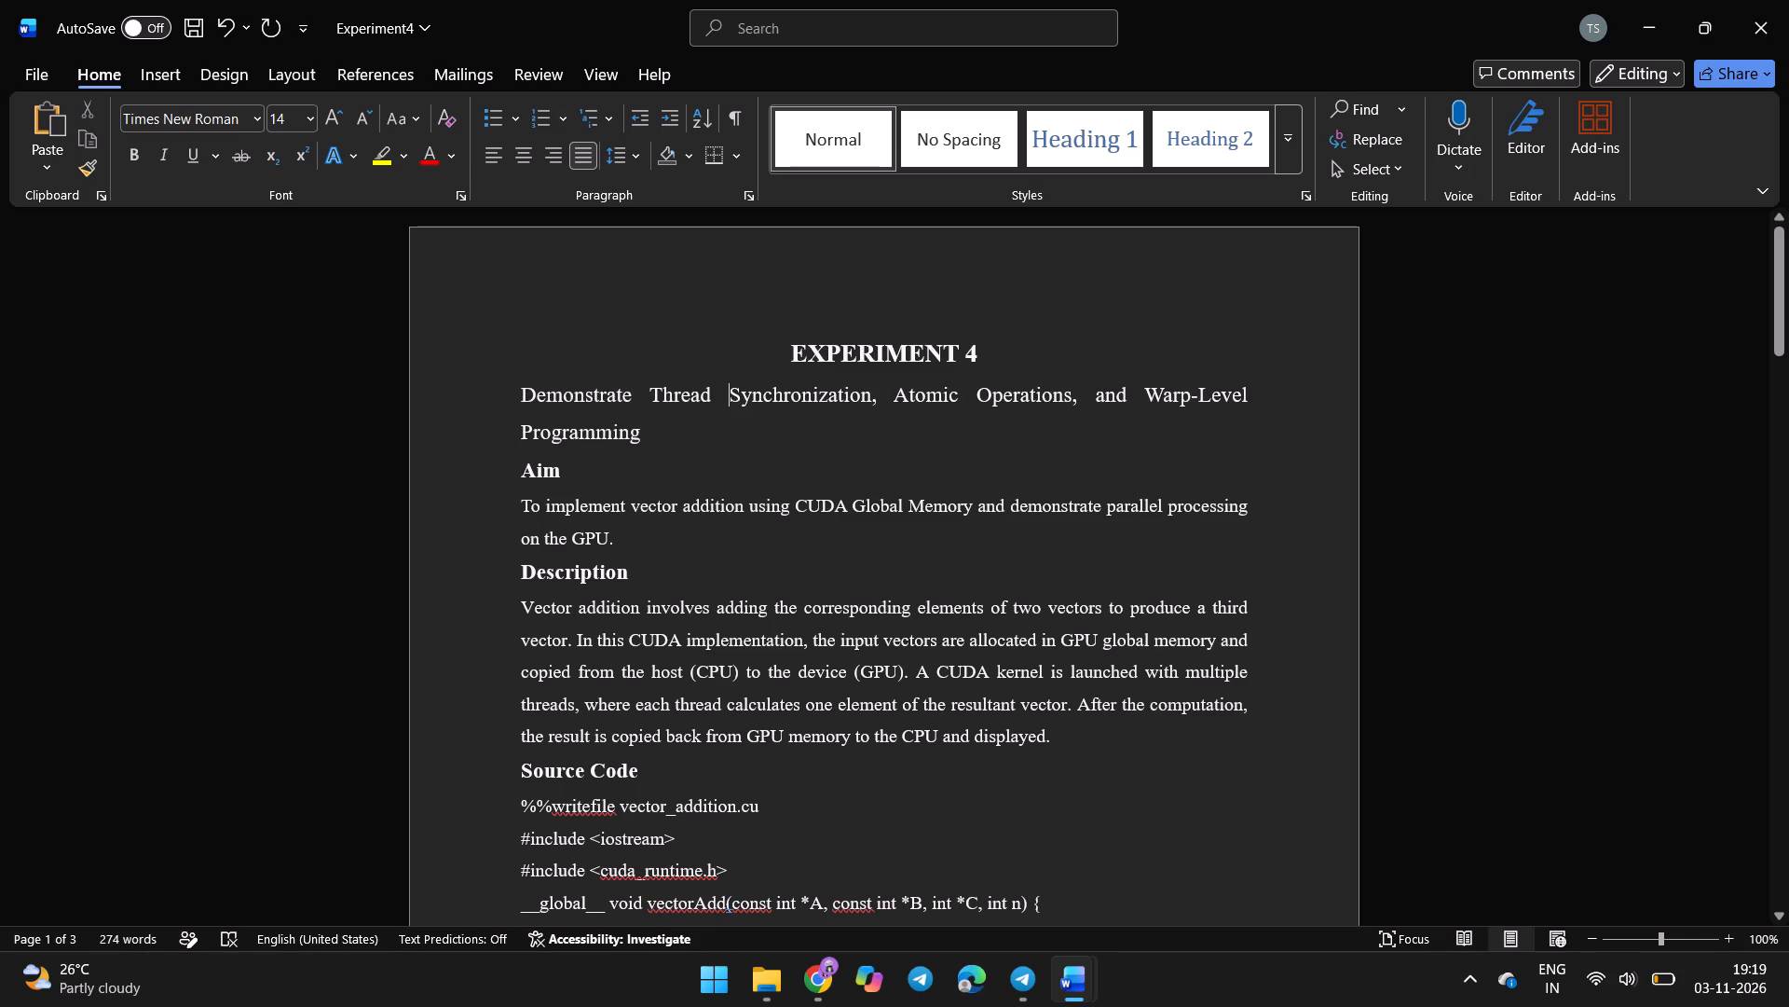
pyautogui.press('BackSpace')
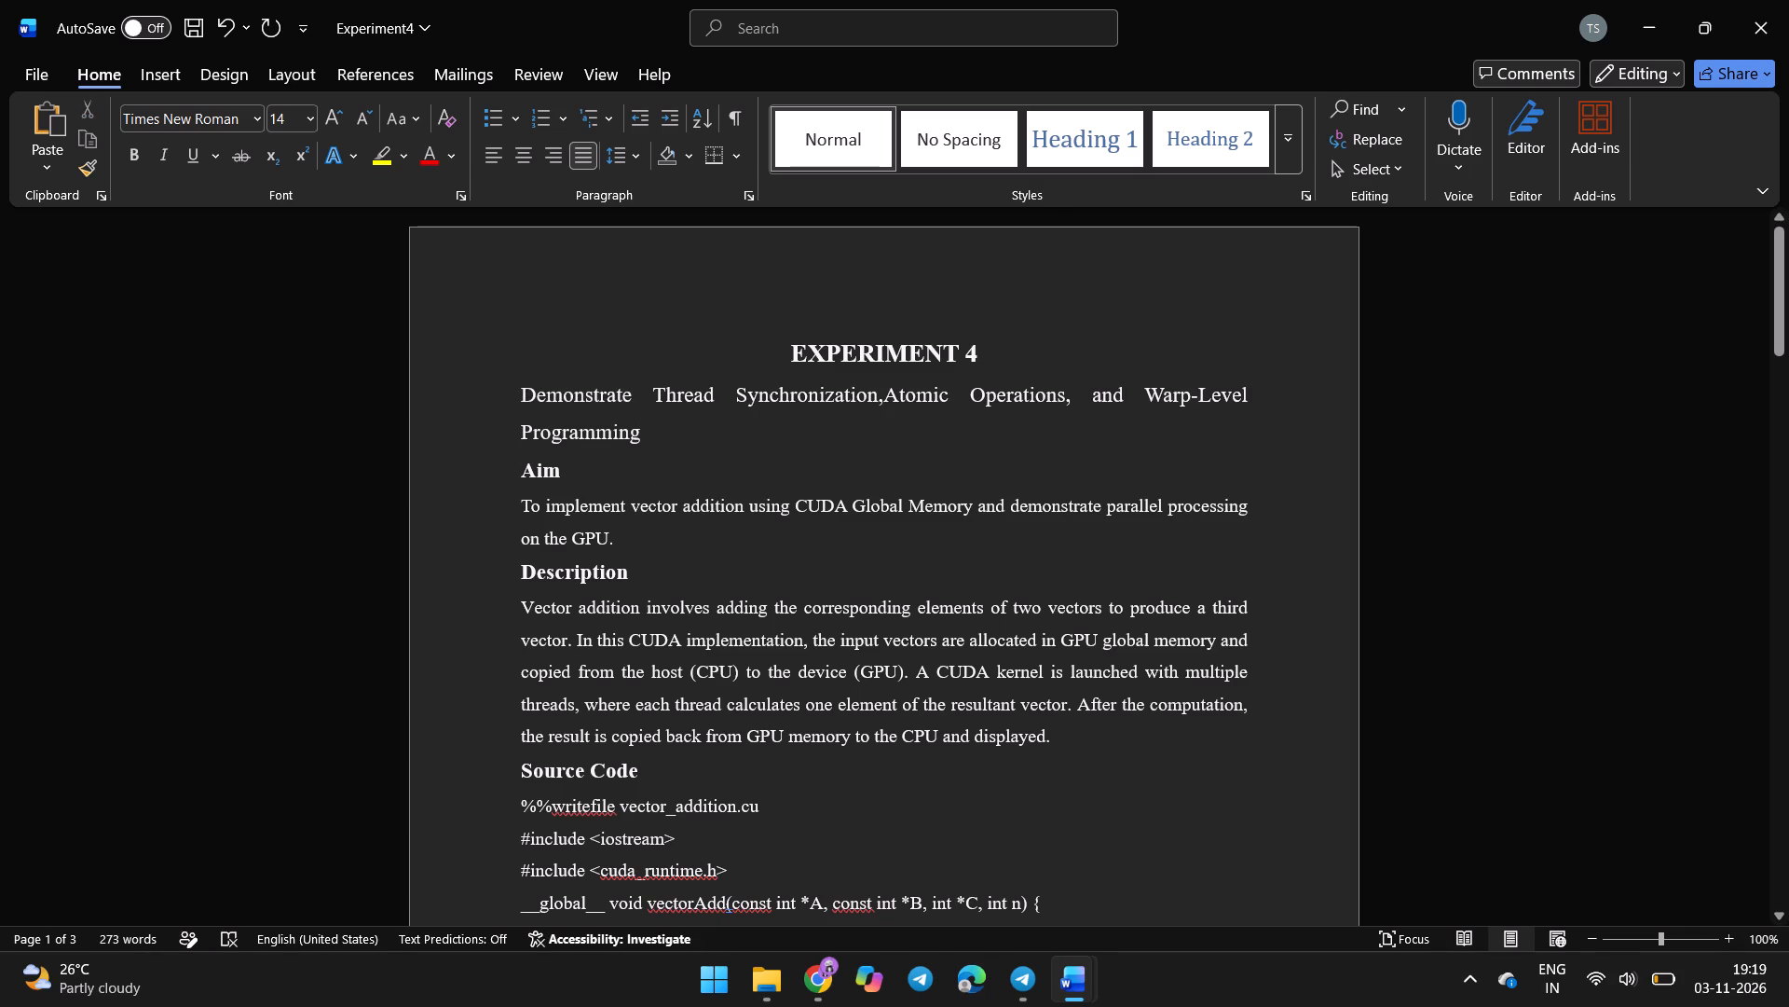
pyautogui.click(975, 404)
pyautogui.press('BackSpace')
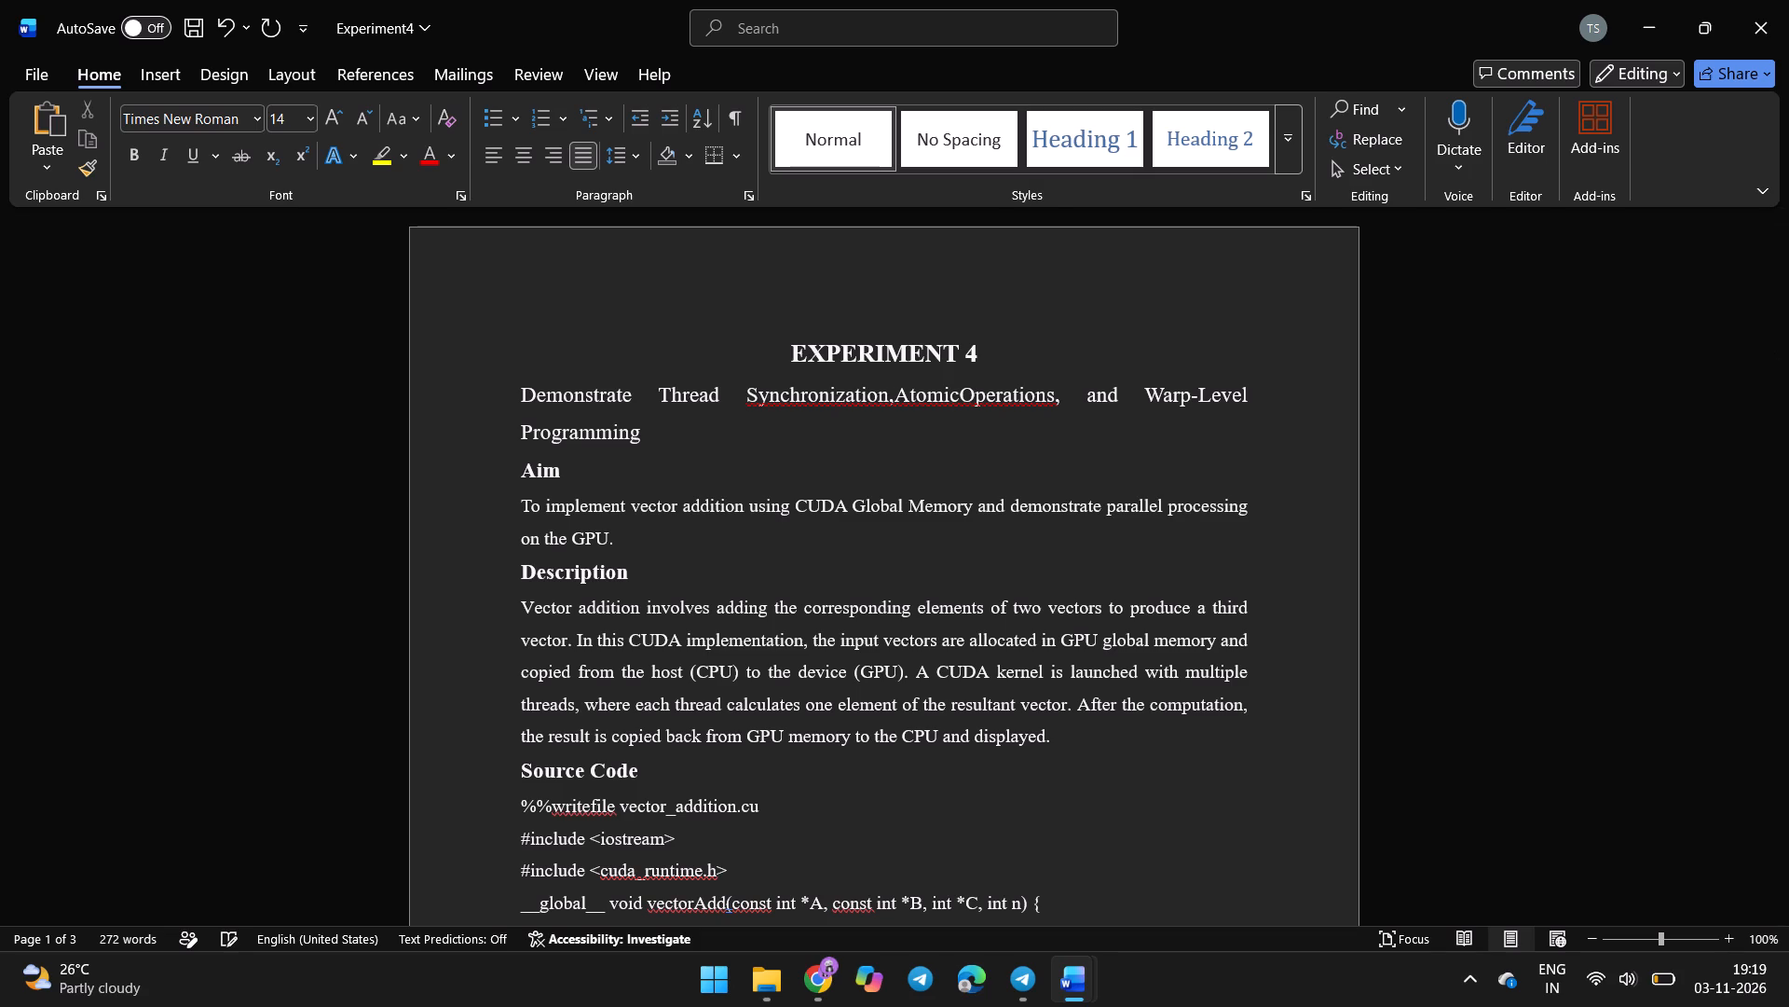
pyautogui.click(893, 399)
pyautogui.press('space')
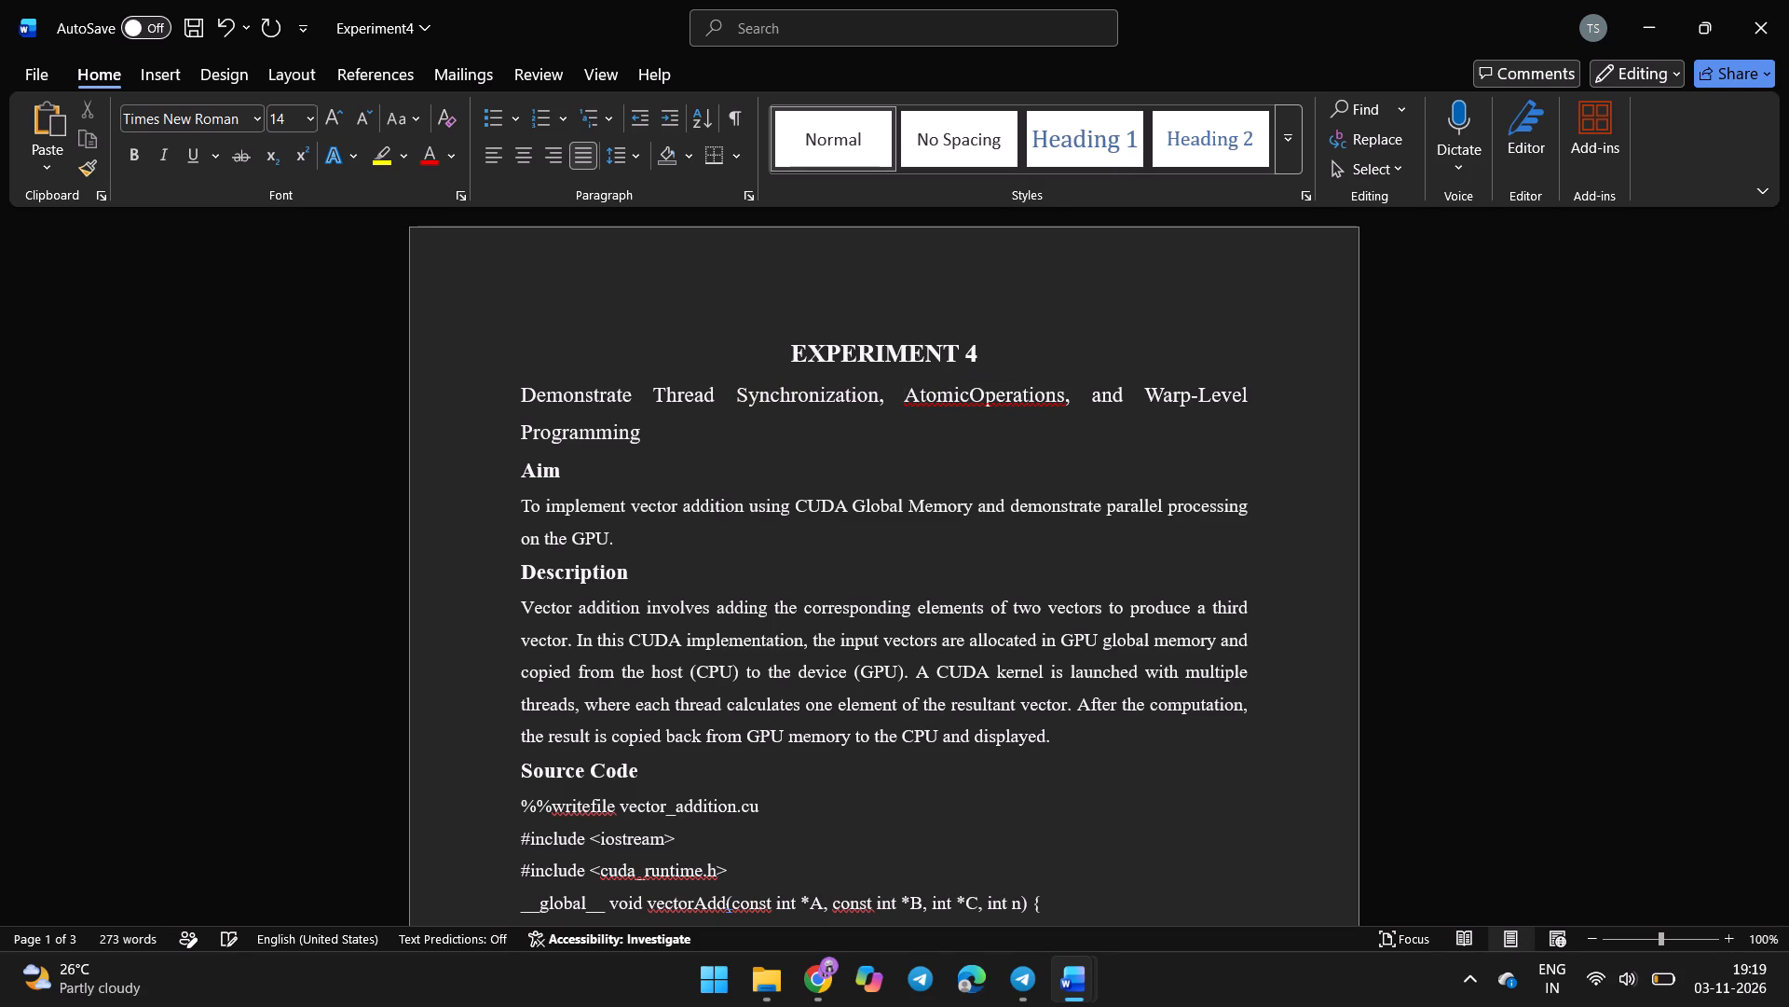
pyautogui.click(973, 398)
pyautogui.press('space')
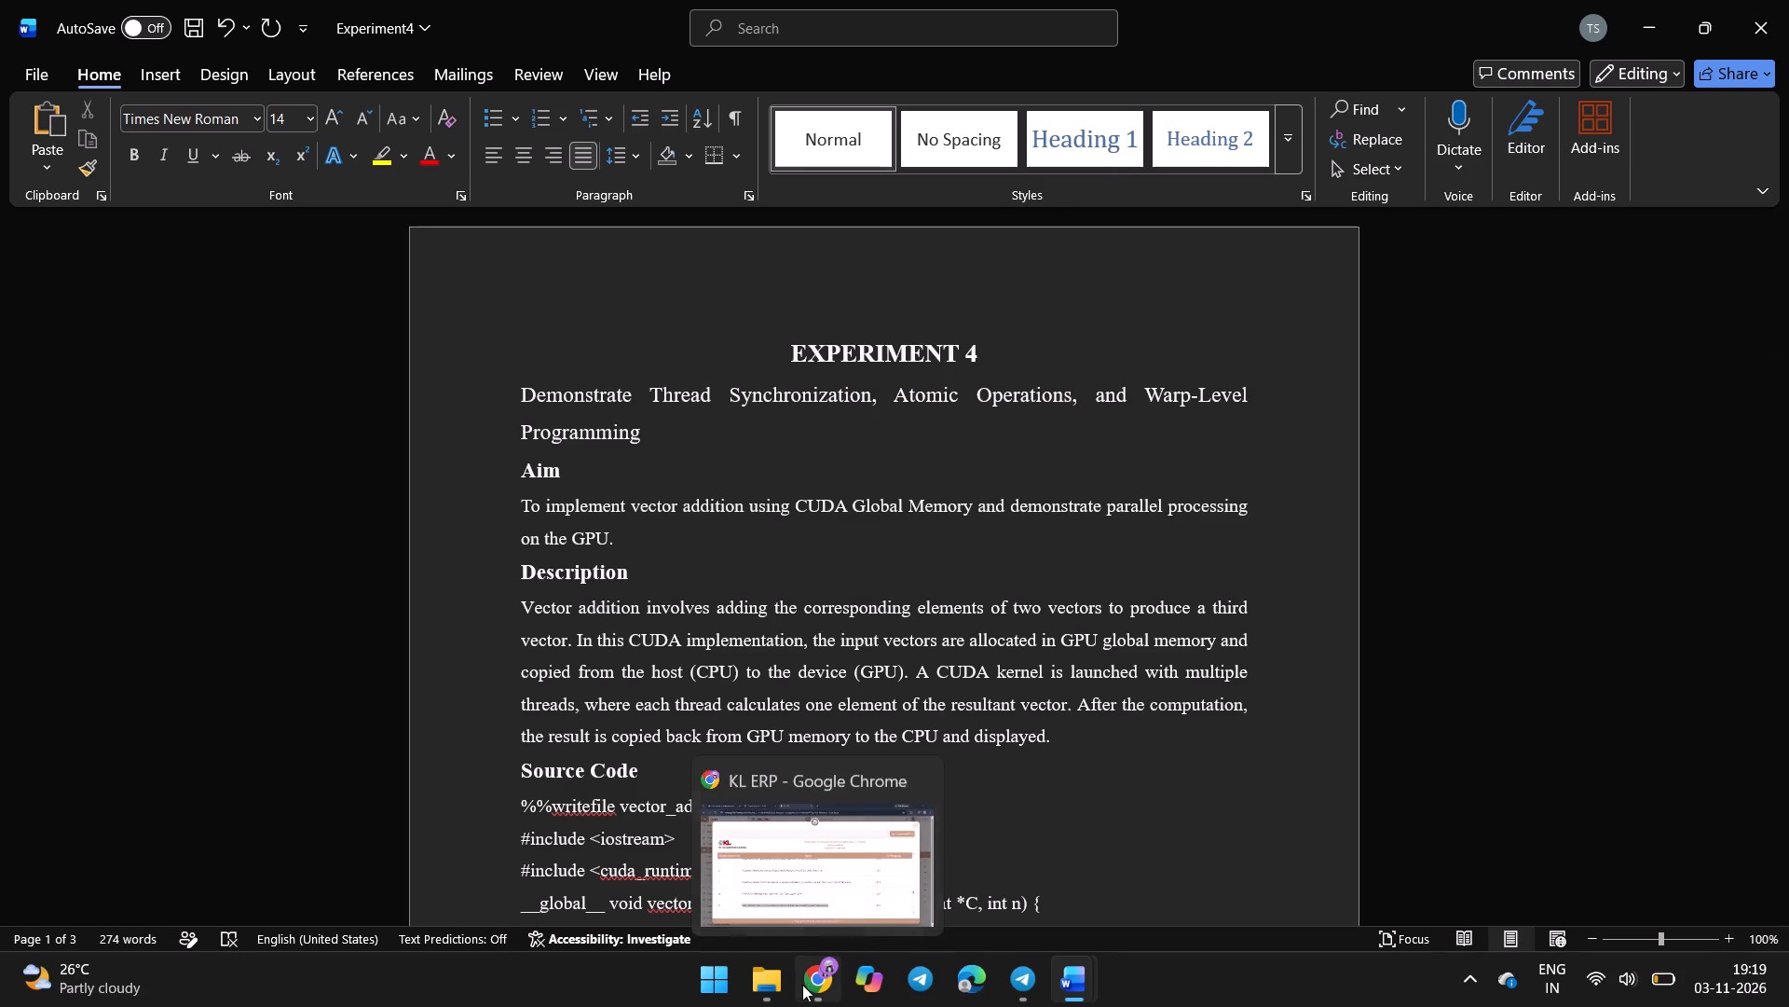
pyautogui.moveTo(571, 475); pyautogui.dragTo(518, 472)
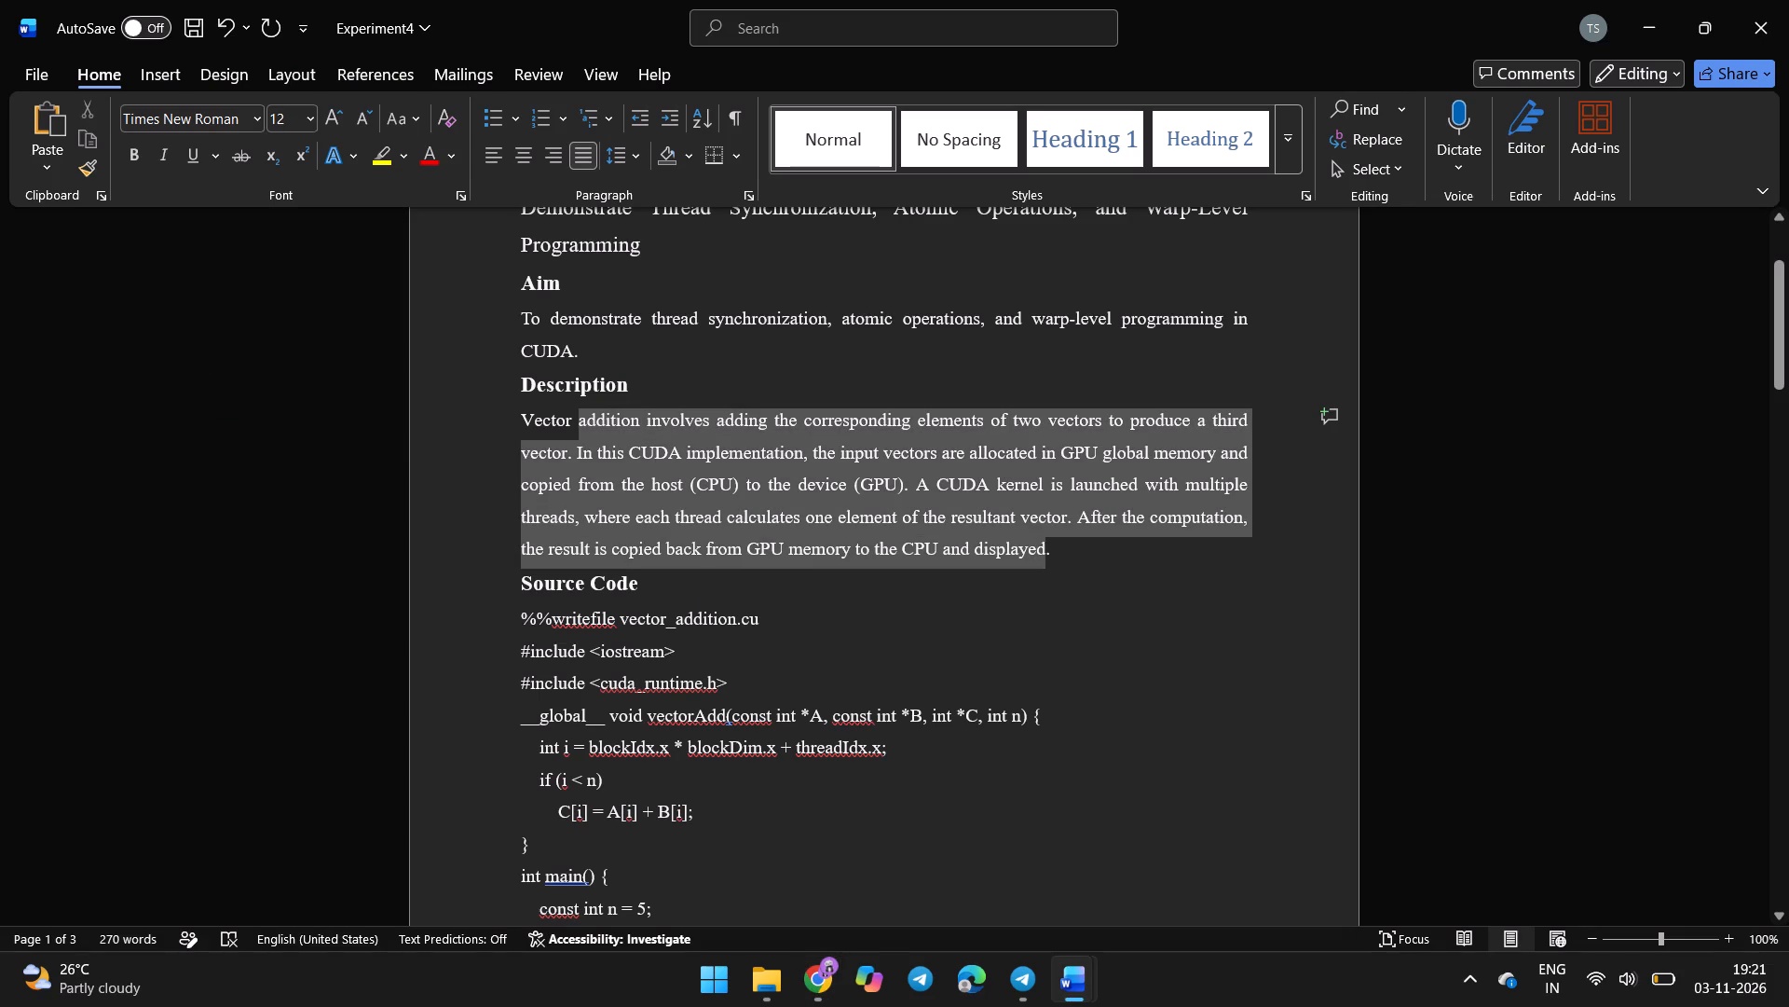
pyautogui.moveTo(1028, 553); pyautogui.dragTo(1041, 547)
pyautogui.press('BackSpace')
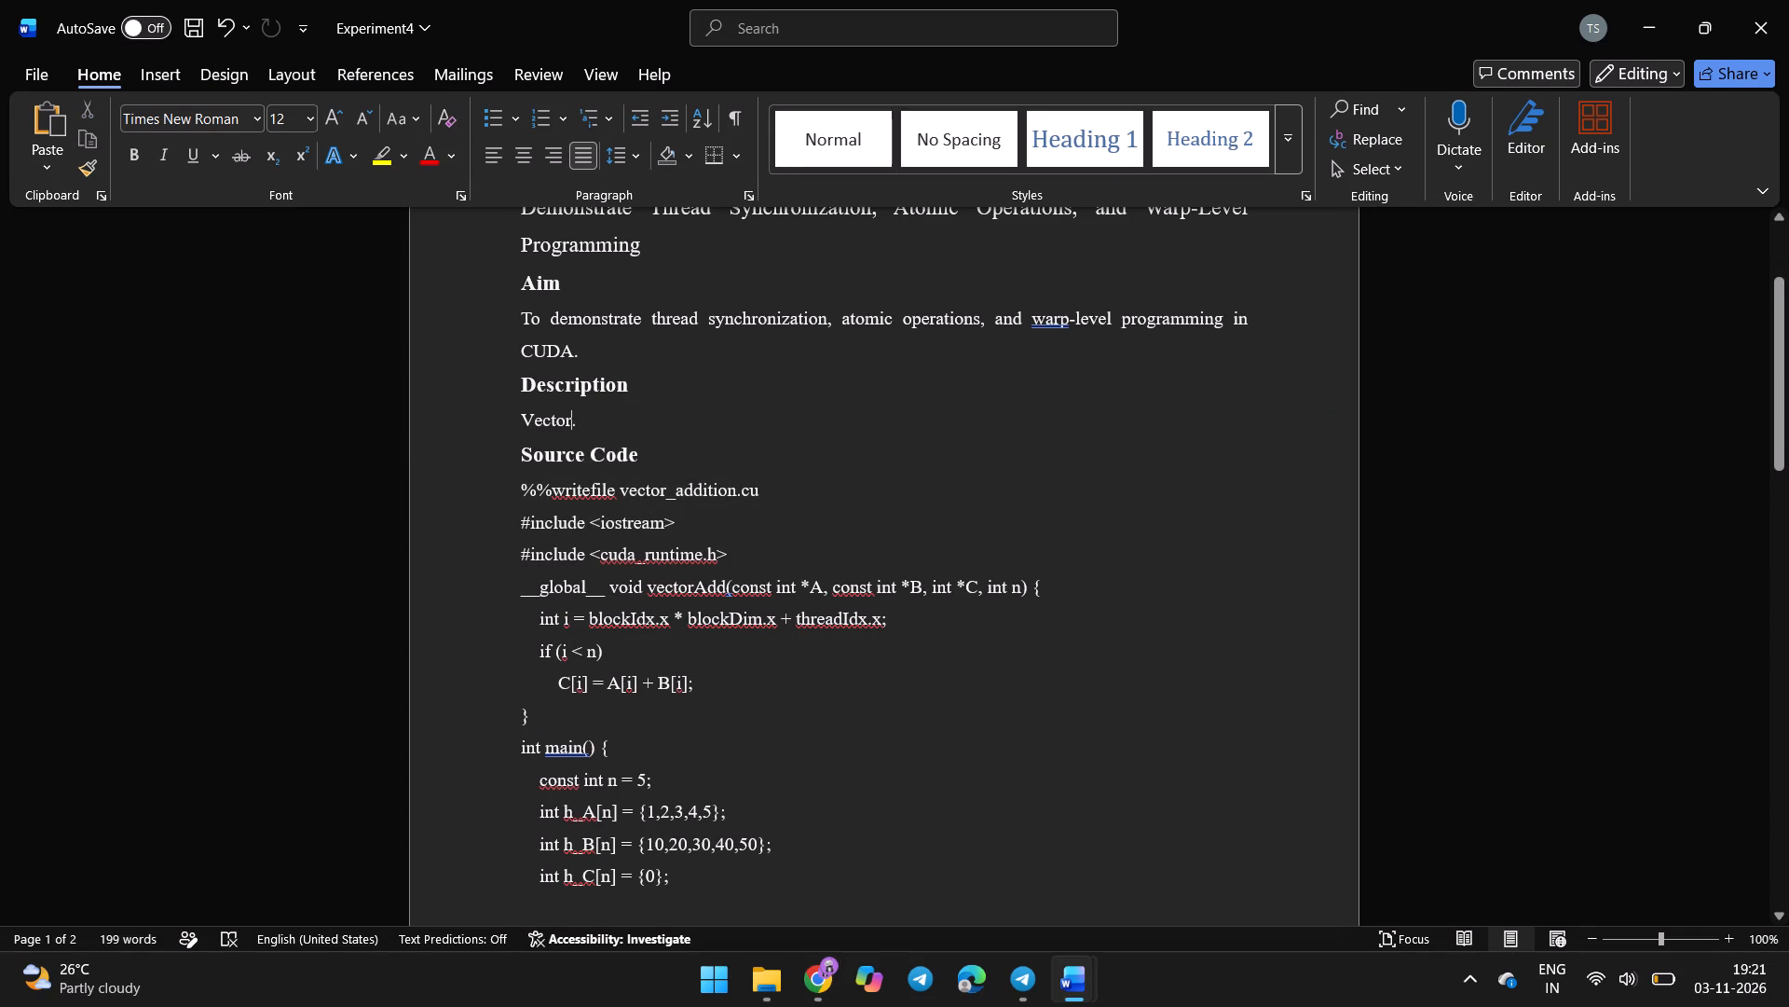
pyautogui.press('space')
pyautogui.hotkey('ctrl', 'v')
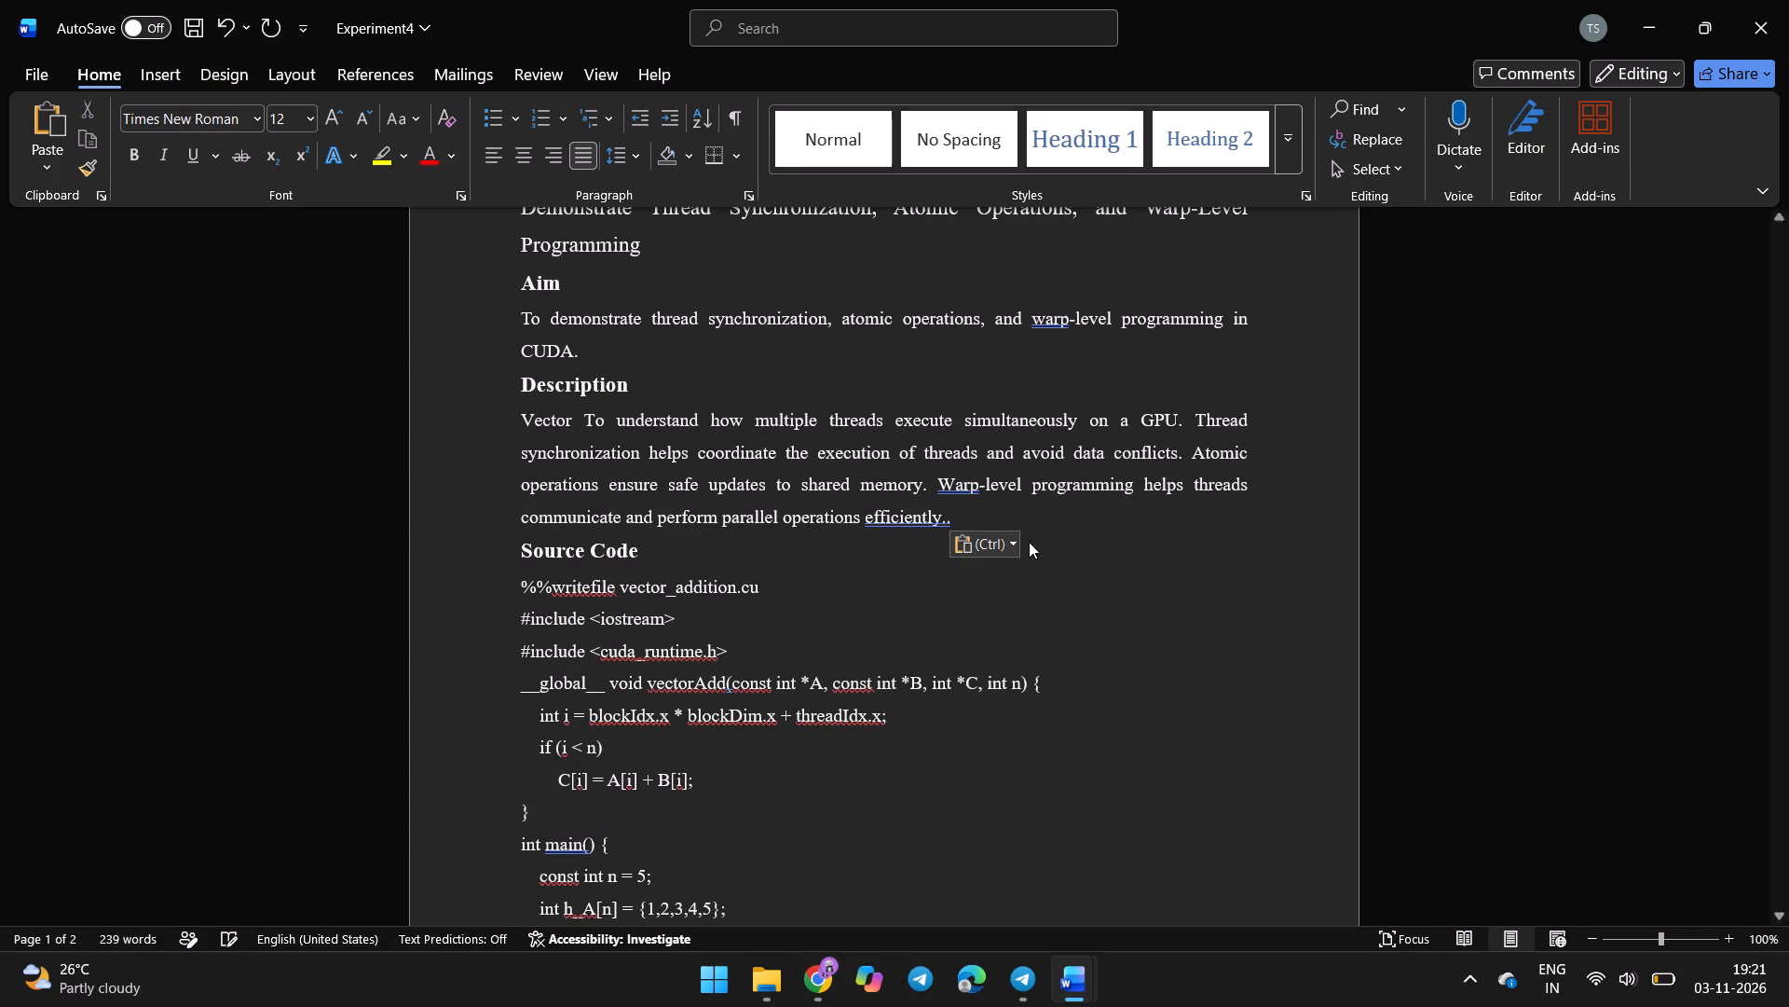
# Delete the leftover word "Vector" at the start of the Description paragraph and the extra full stop at its end.
pyautogui.click(580, 425)
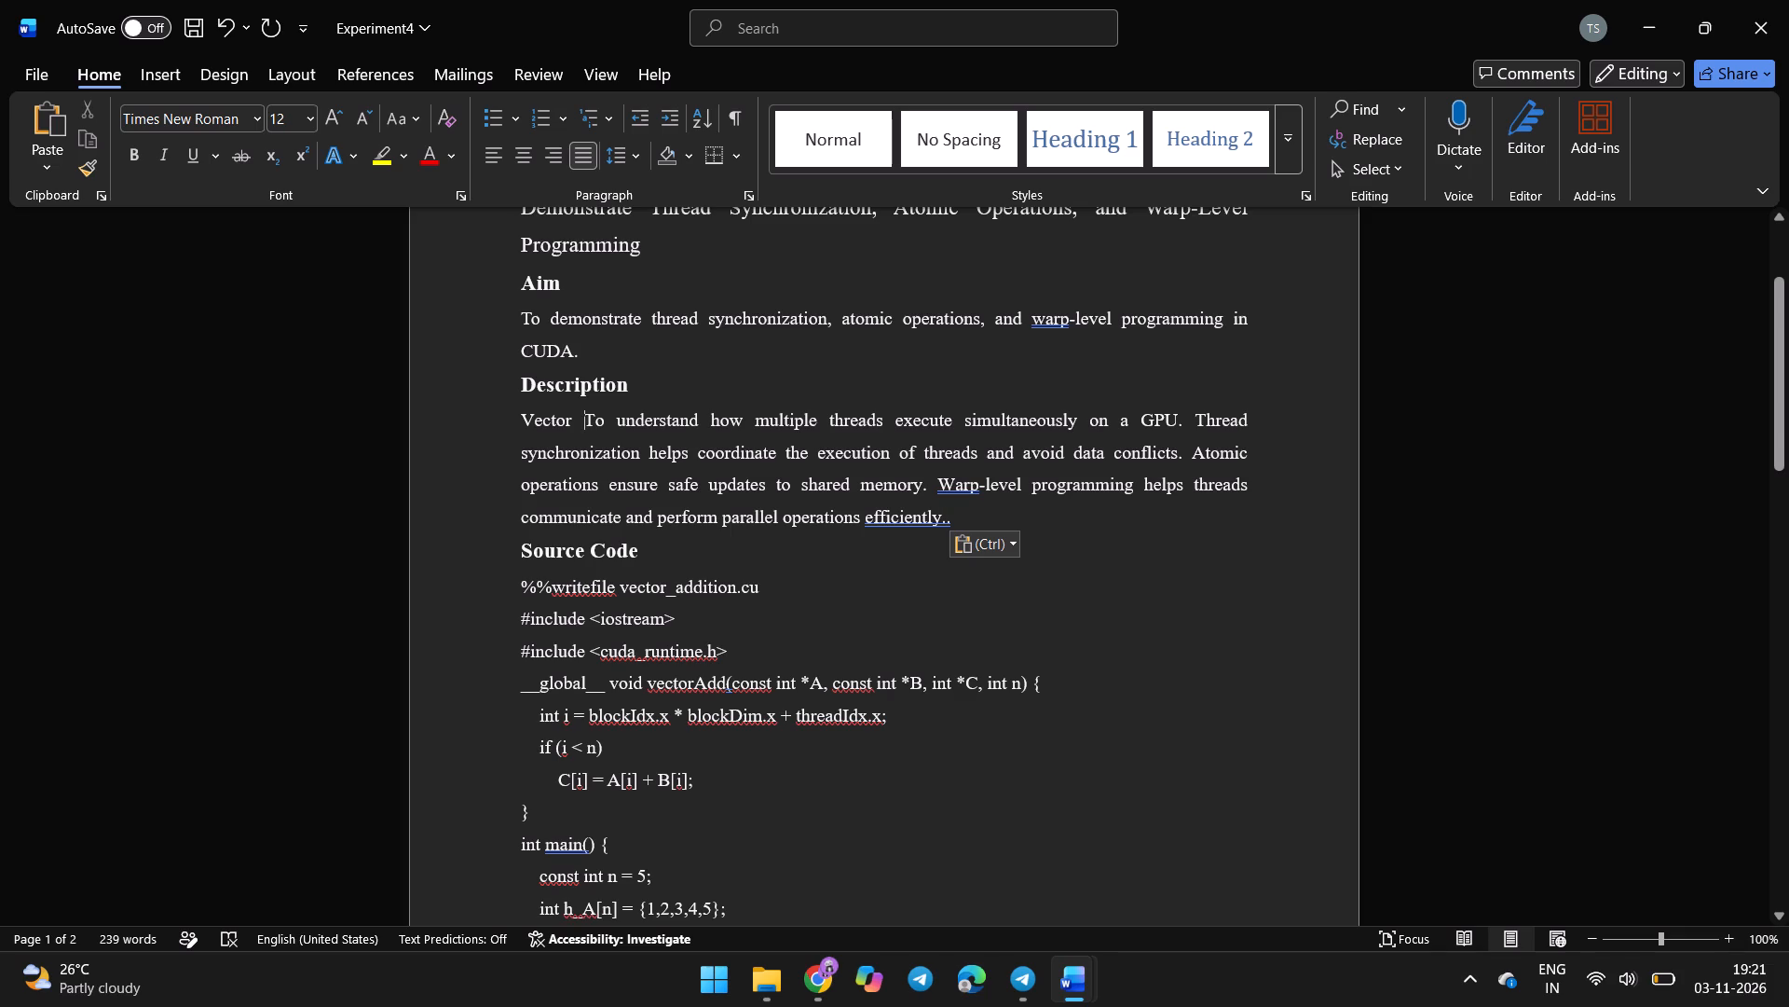
pyautogui.press('BackSpace')
pyautogui.press('BackSpace')
pyautogui.press('BackSpace')
pyautogui.press('BackSpace')
pyautogui.press('BackSpace')
pyautogui.press('BackSpace')
pyautogui.press('BackSpace')
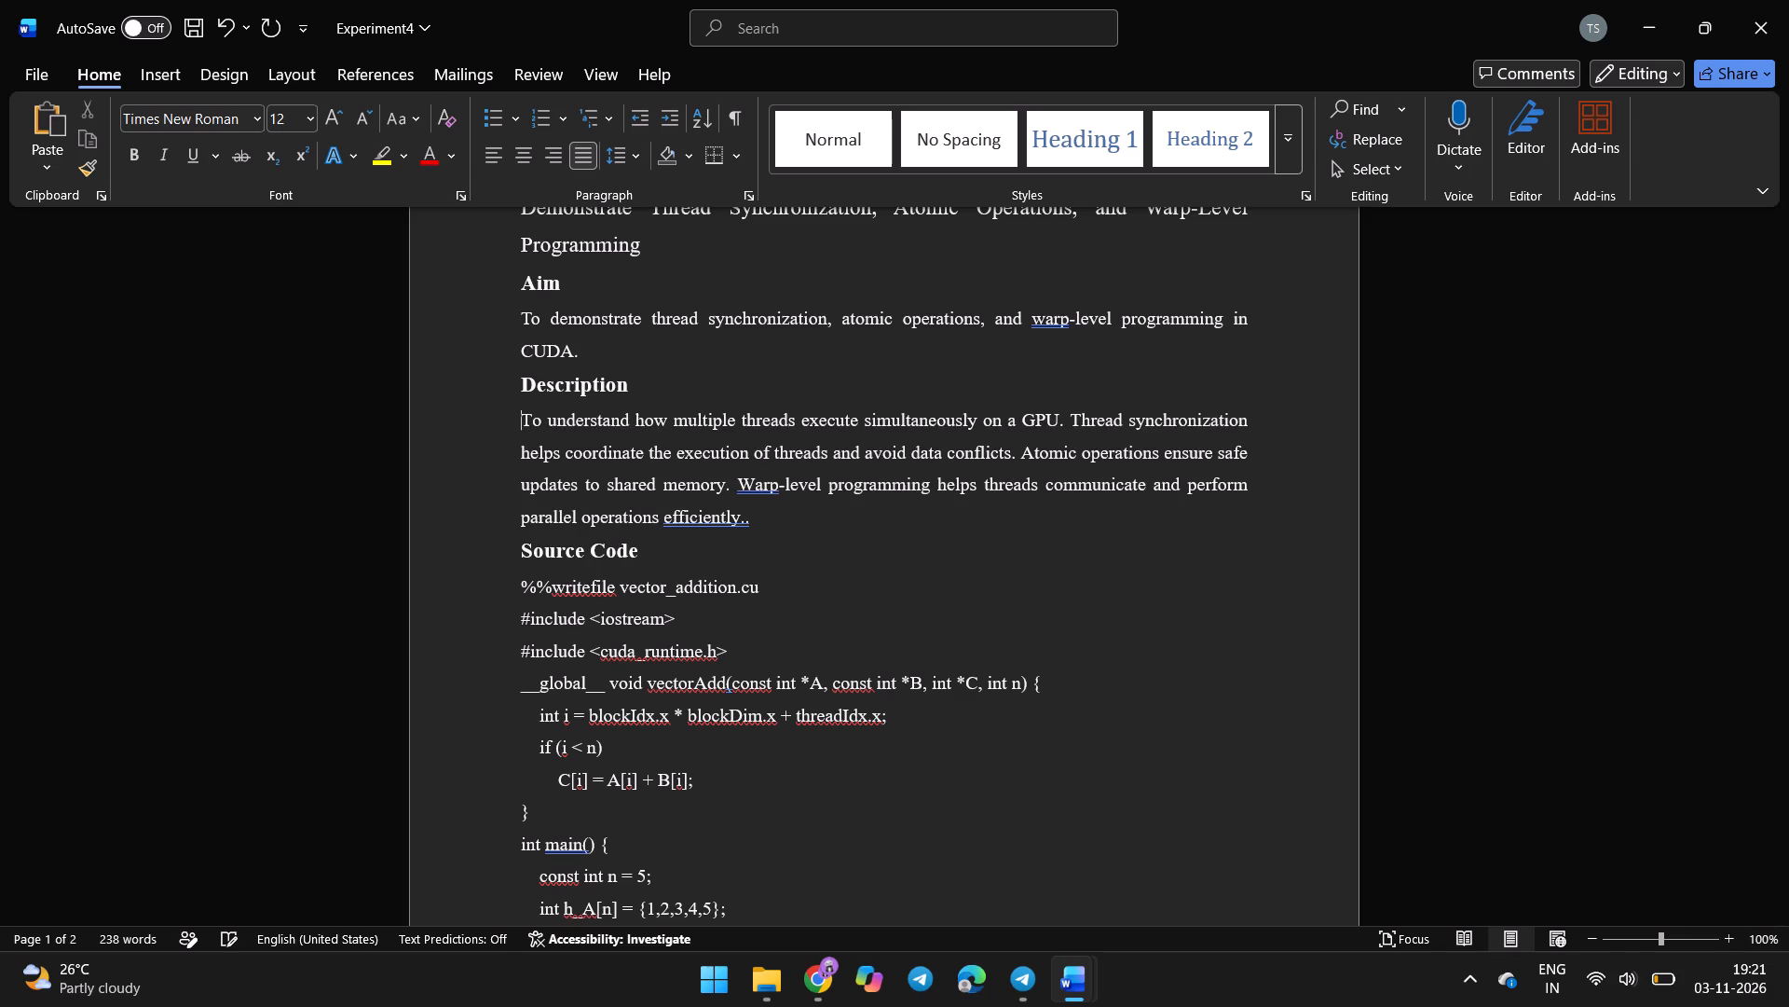
pyautogui.click(755, 510)
pyautogui.press('BackSpace')
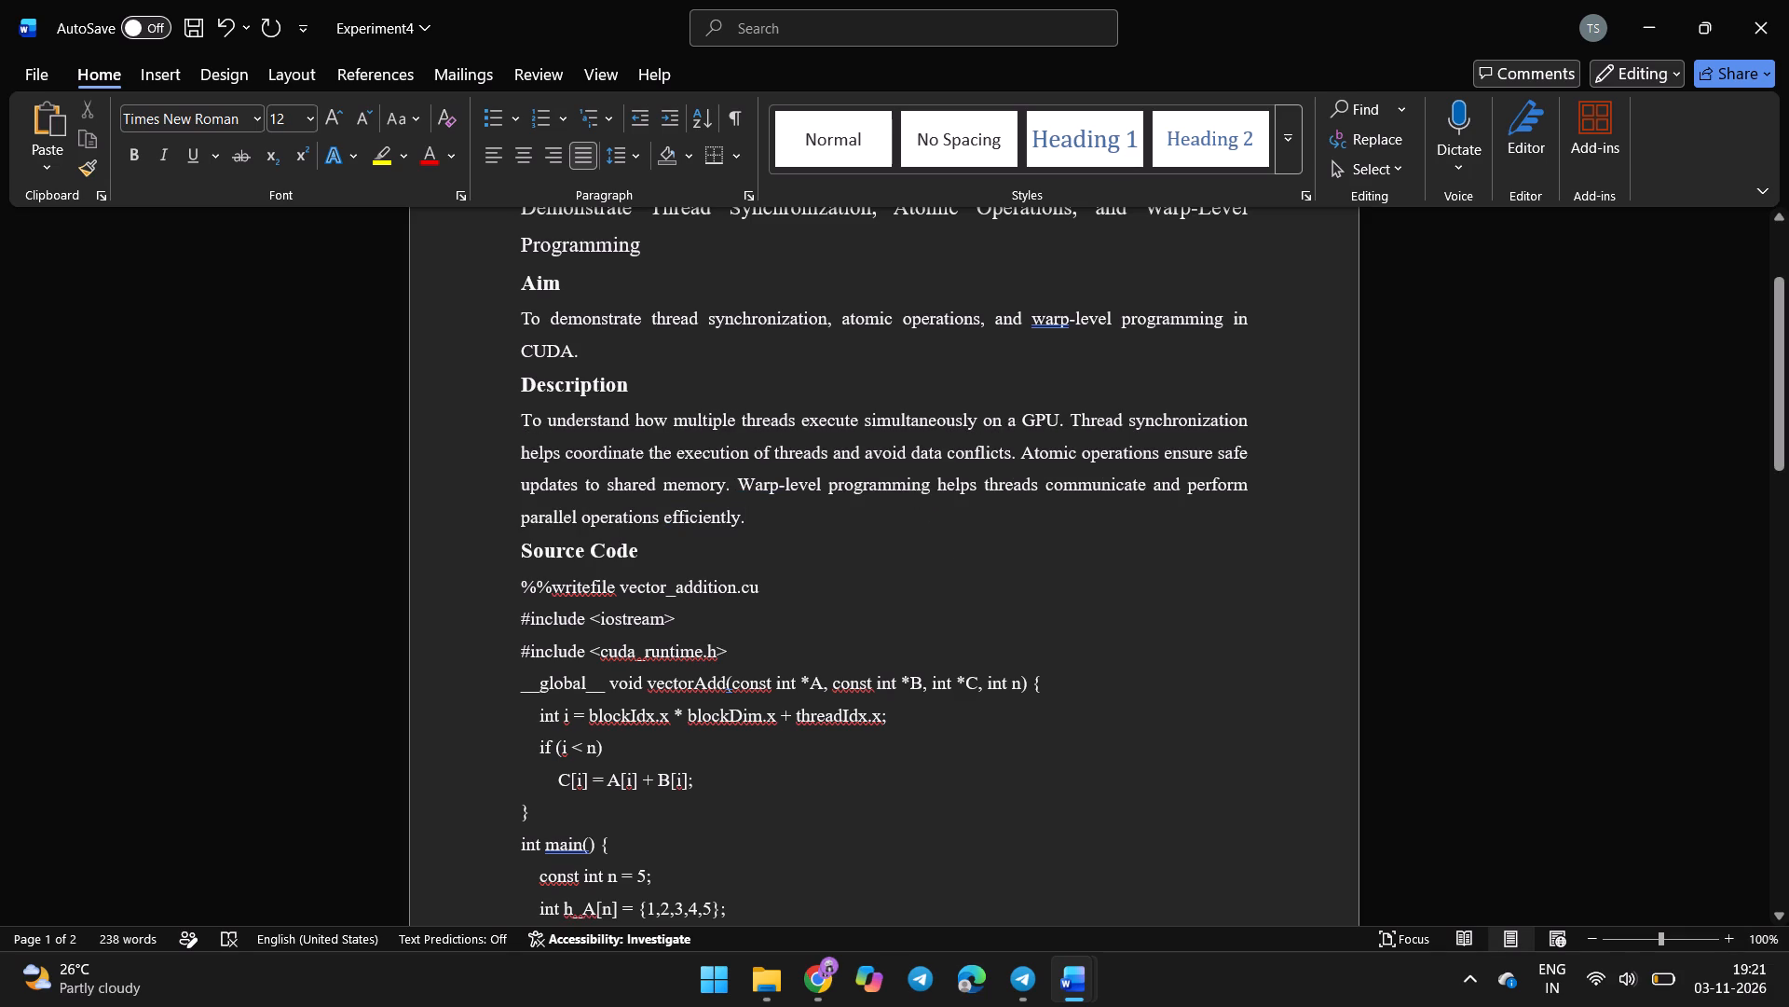
# Change the experiment number in the report's title to 9.
pyautogui.scroll(2, 685, 614)
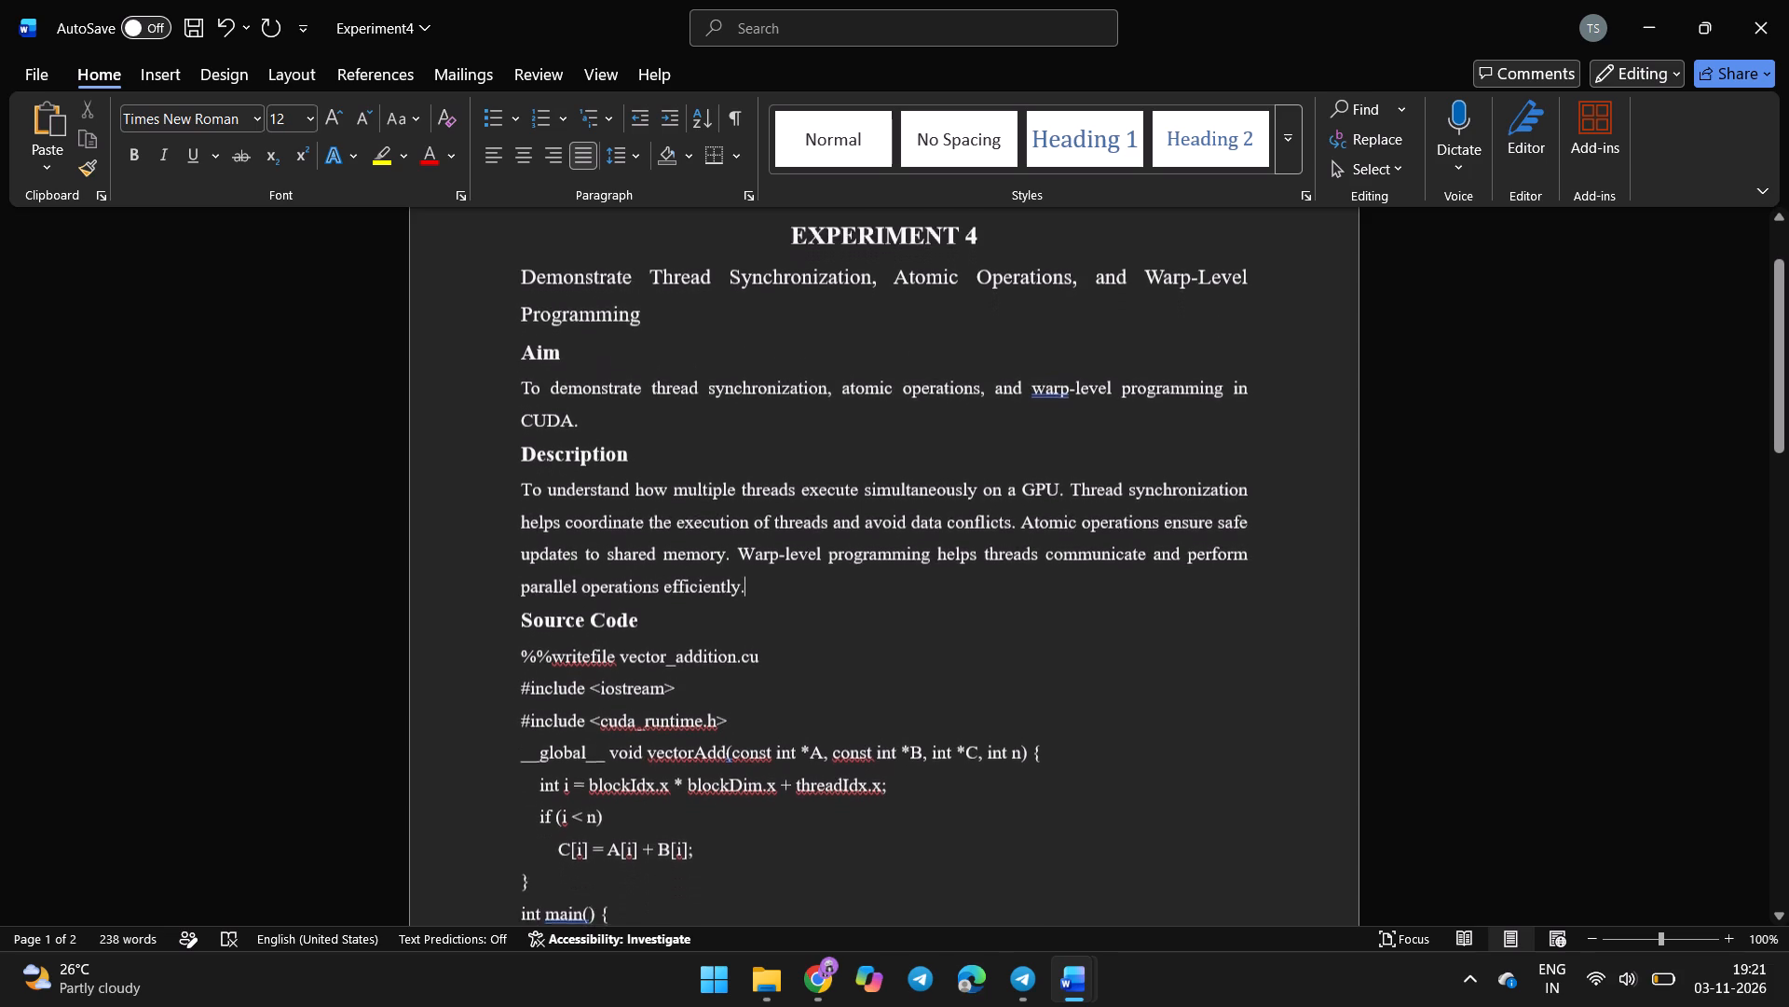
pyautogui.scroll(1, 685, 614)
pyautogui.click(1004, 352)
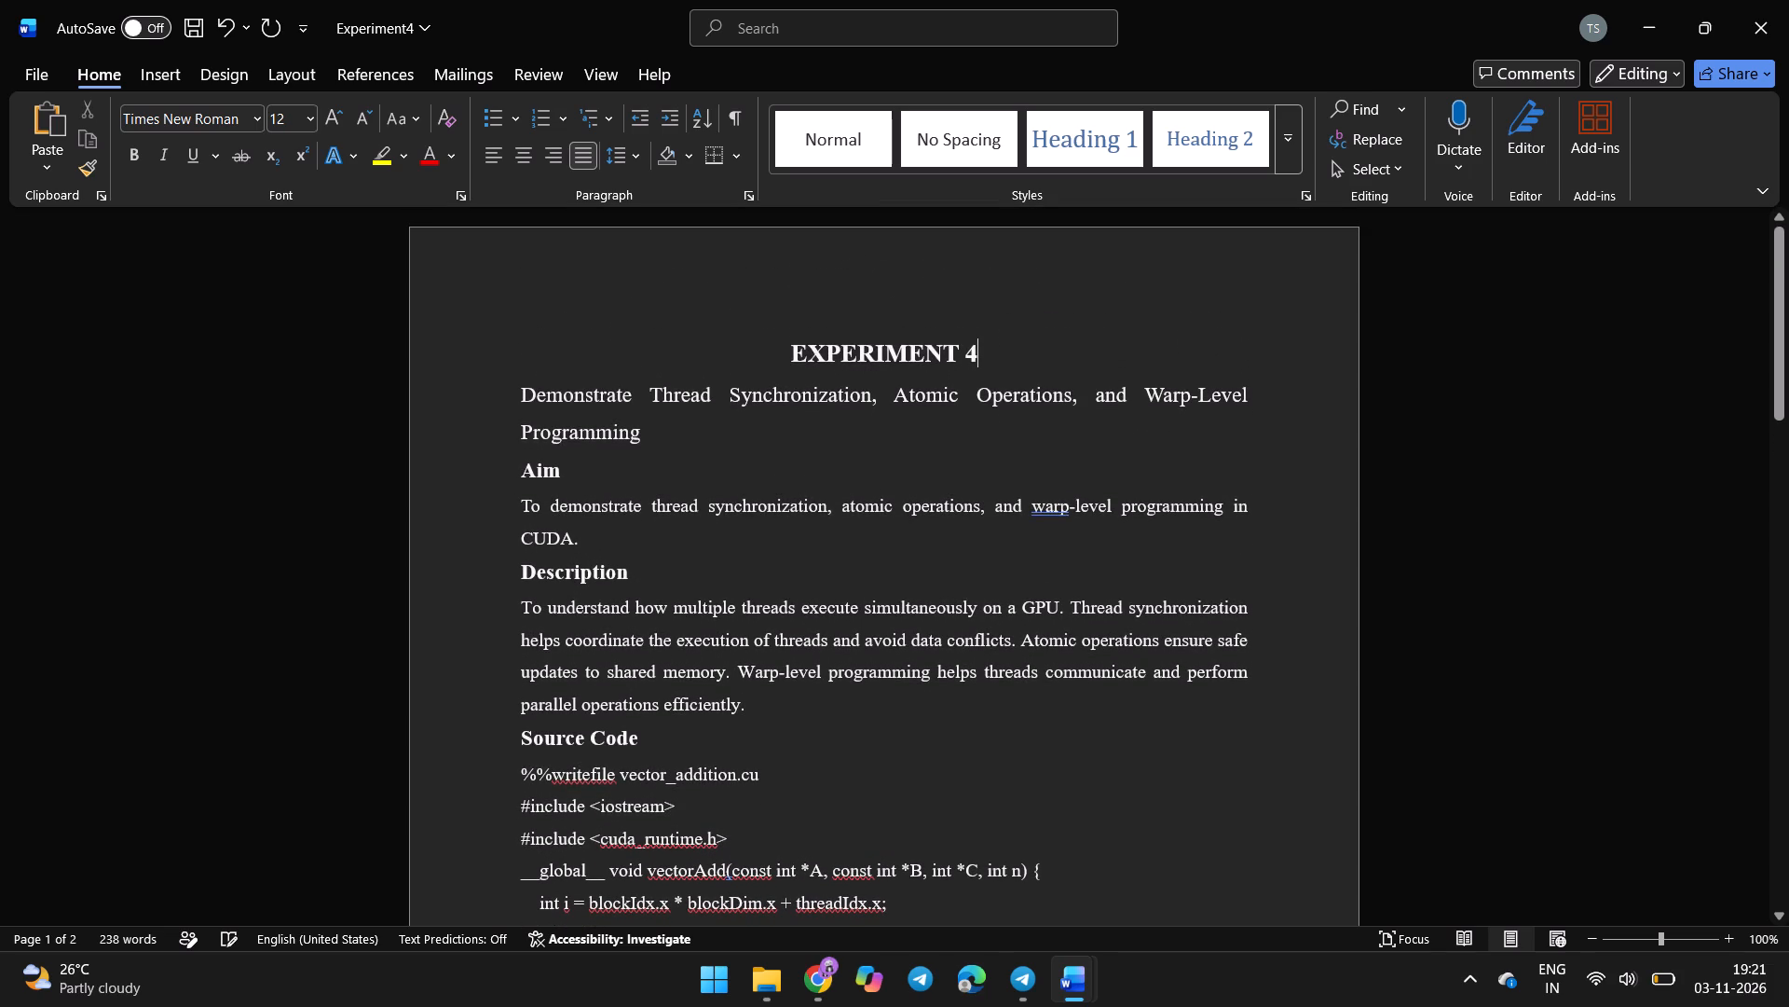
pyautogui.press('BackSpace')
pyautogui.press('9')
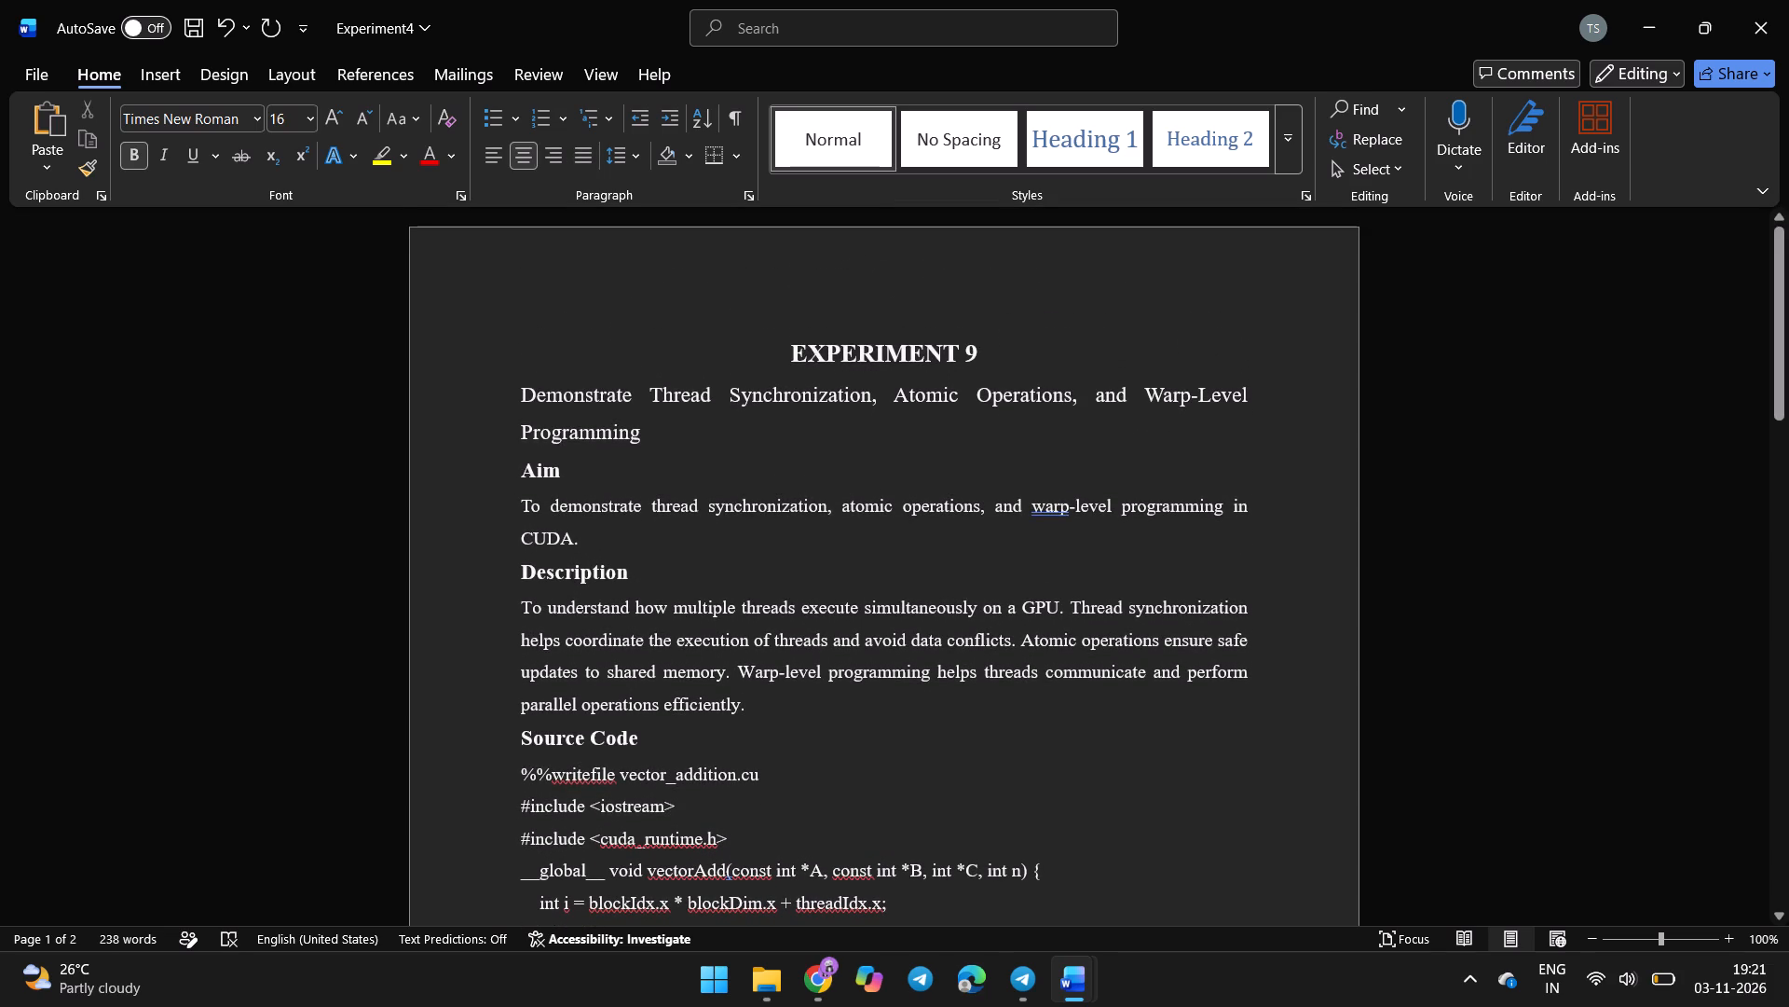
# Switch to the Untitled7.ipynb Colab notebook in Chrome and go to the start of its cuda_concepts.cu code cell.
pyautogui.scroll(-1, 941, 551)
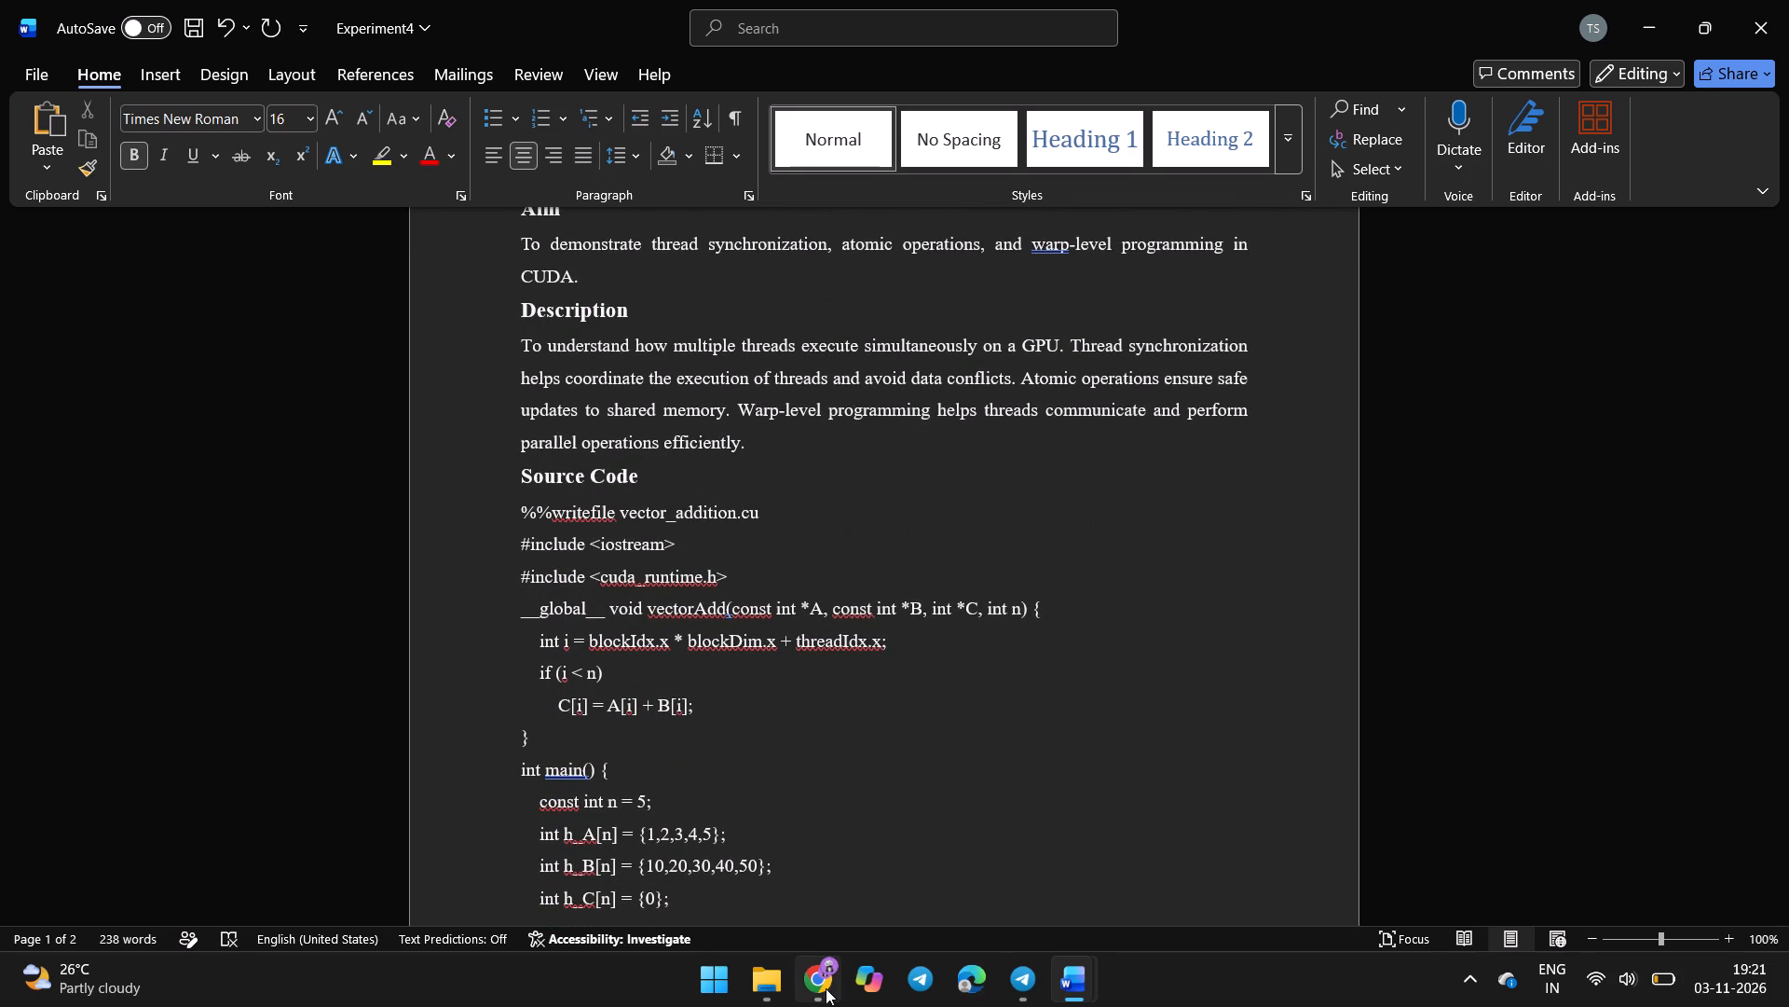
pyautogui.click(826, 893)
pyautogui.click(357, 0)
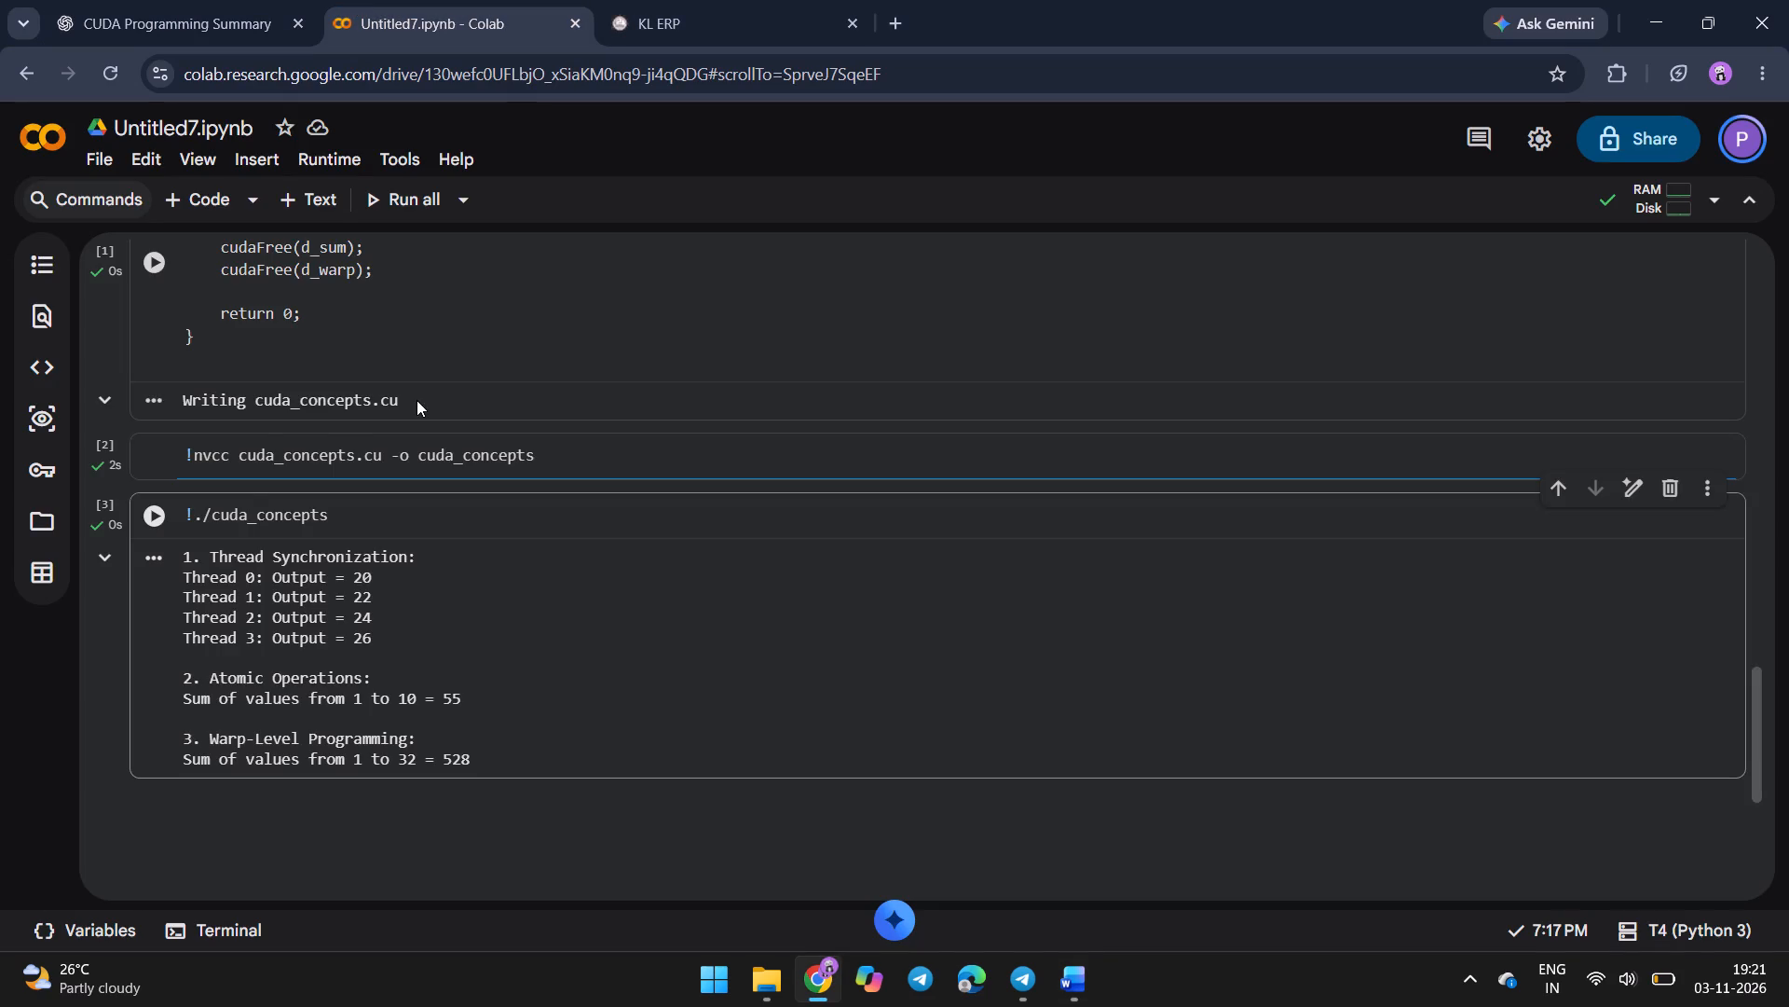
pyautogui.scroll(11, 417, 400)
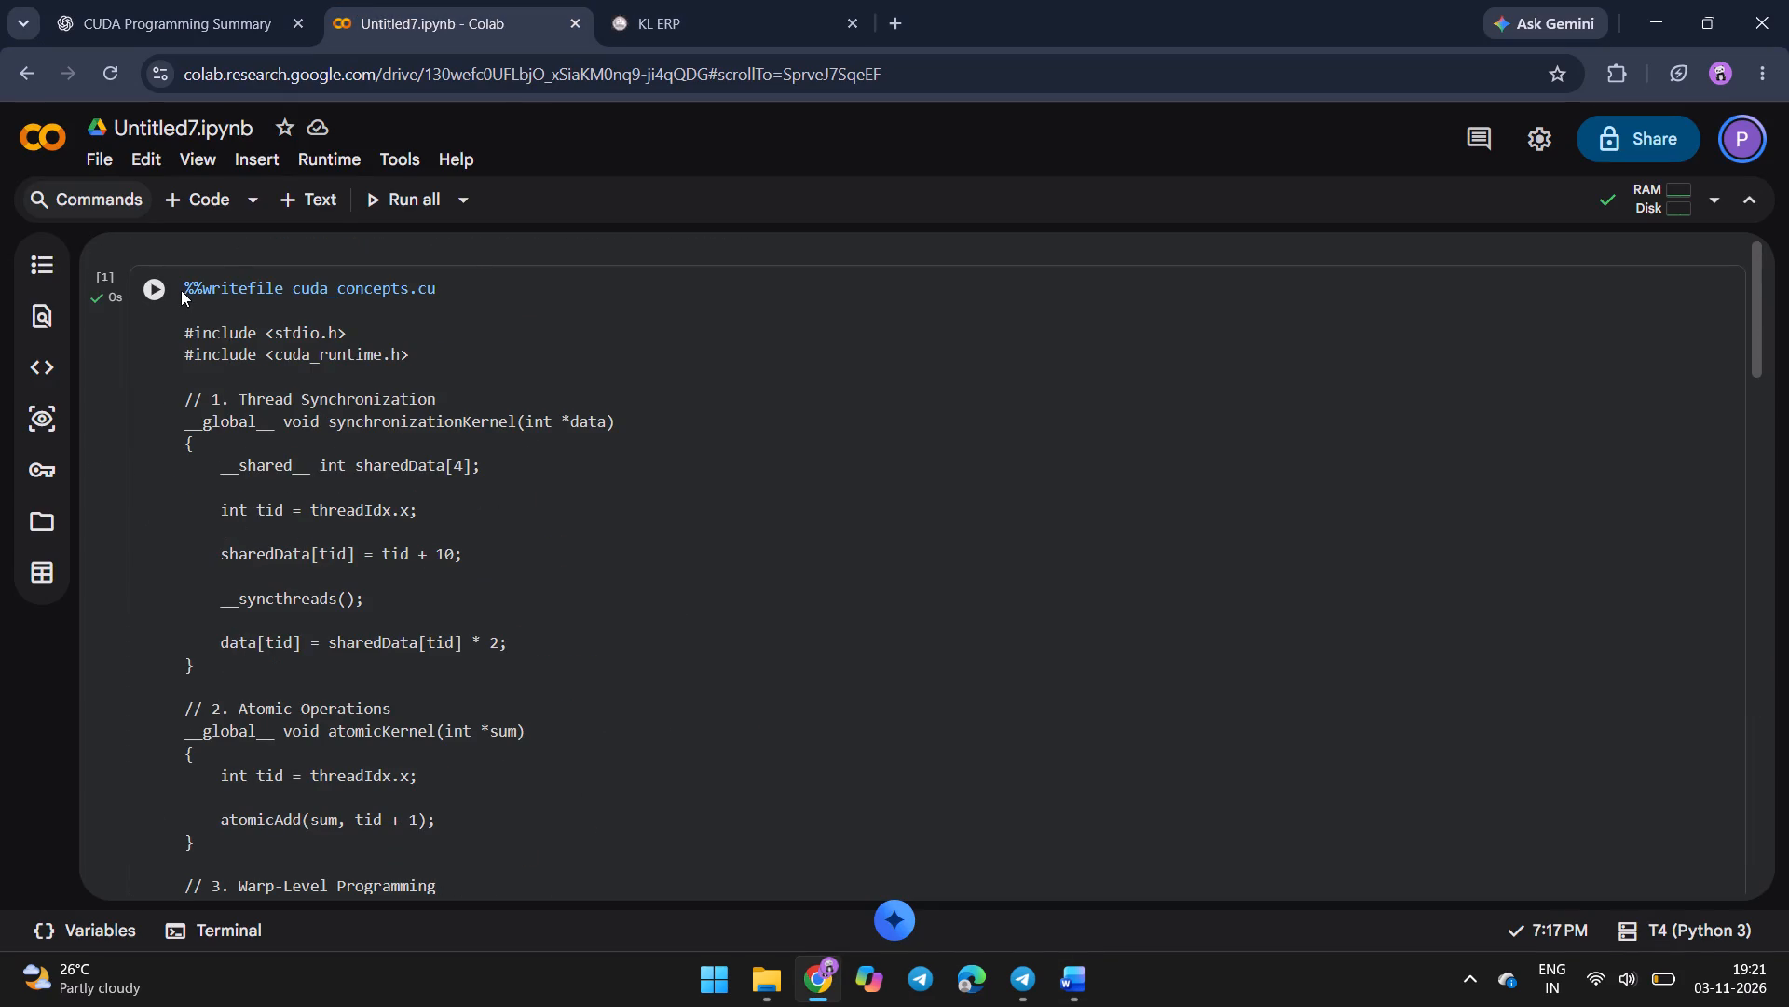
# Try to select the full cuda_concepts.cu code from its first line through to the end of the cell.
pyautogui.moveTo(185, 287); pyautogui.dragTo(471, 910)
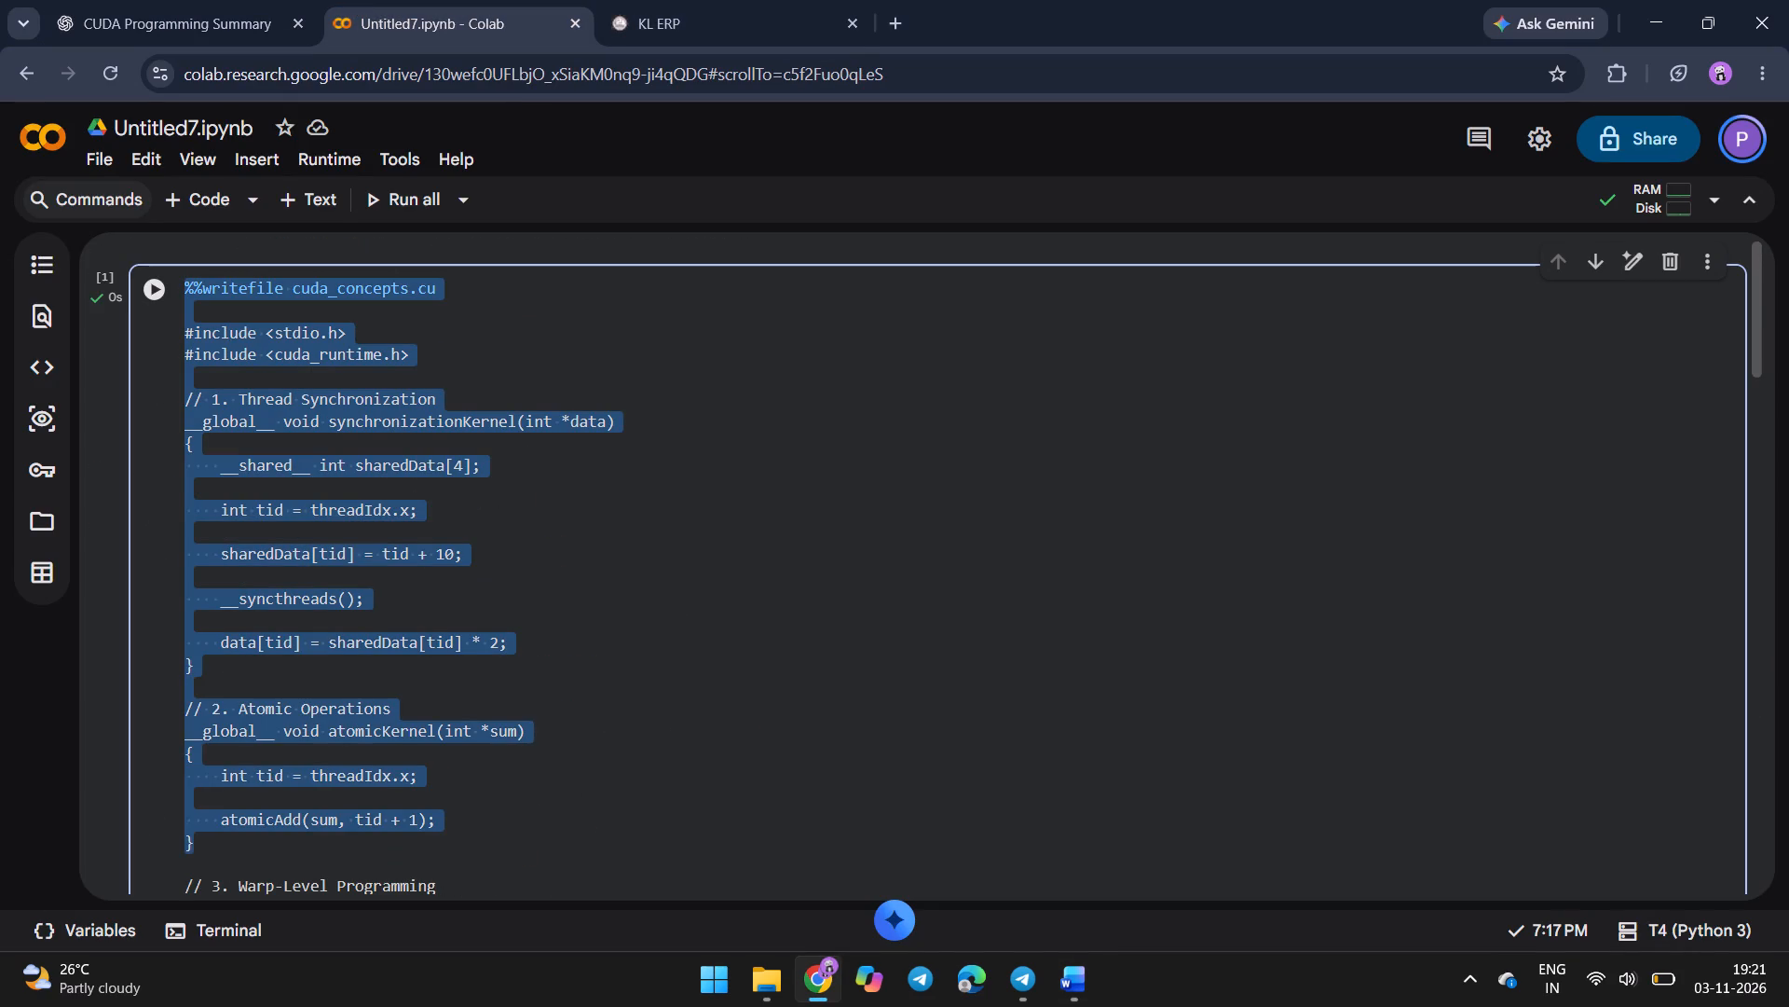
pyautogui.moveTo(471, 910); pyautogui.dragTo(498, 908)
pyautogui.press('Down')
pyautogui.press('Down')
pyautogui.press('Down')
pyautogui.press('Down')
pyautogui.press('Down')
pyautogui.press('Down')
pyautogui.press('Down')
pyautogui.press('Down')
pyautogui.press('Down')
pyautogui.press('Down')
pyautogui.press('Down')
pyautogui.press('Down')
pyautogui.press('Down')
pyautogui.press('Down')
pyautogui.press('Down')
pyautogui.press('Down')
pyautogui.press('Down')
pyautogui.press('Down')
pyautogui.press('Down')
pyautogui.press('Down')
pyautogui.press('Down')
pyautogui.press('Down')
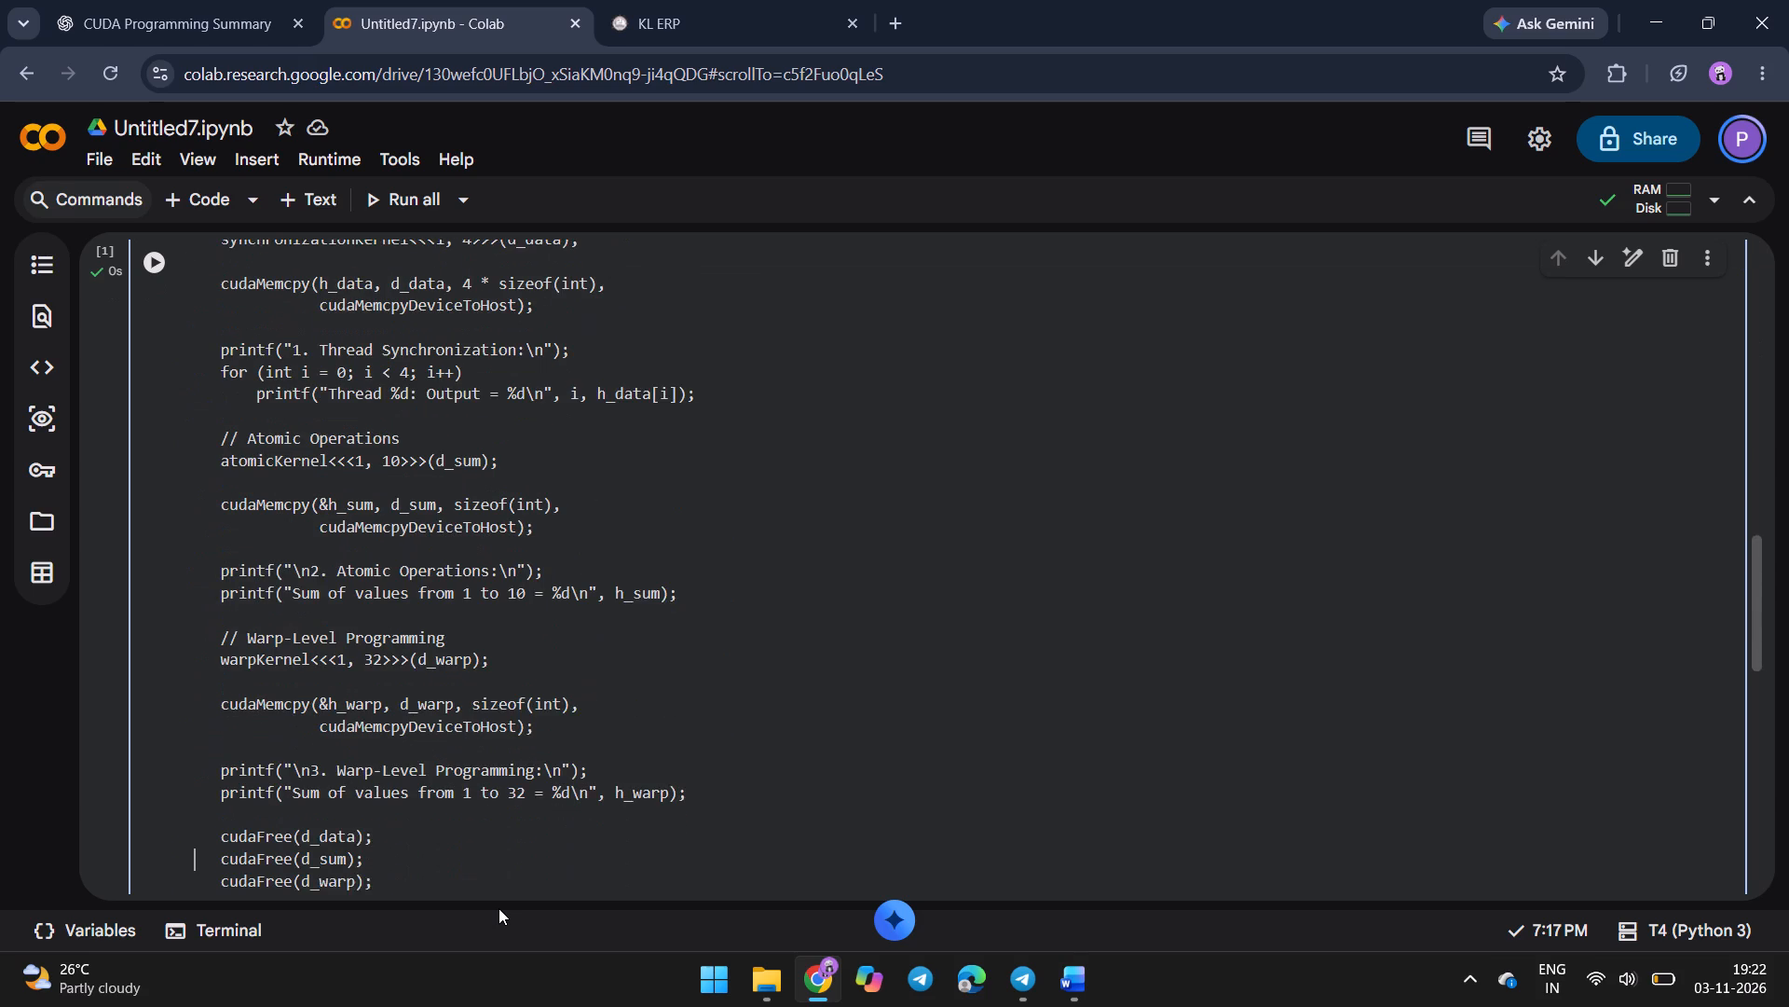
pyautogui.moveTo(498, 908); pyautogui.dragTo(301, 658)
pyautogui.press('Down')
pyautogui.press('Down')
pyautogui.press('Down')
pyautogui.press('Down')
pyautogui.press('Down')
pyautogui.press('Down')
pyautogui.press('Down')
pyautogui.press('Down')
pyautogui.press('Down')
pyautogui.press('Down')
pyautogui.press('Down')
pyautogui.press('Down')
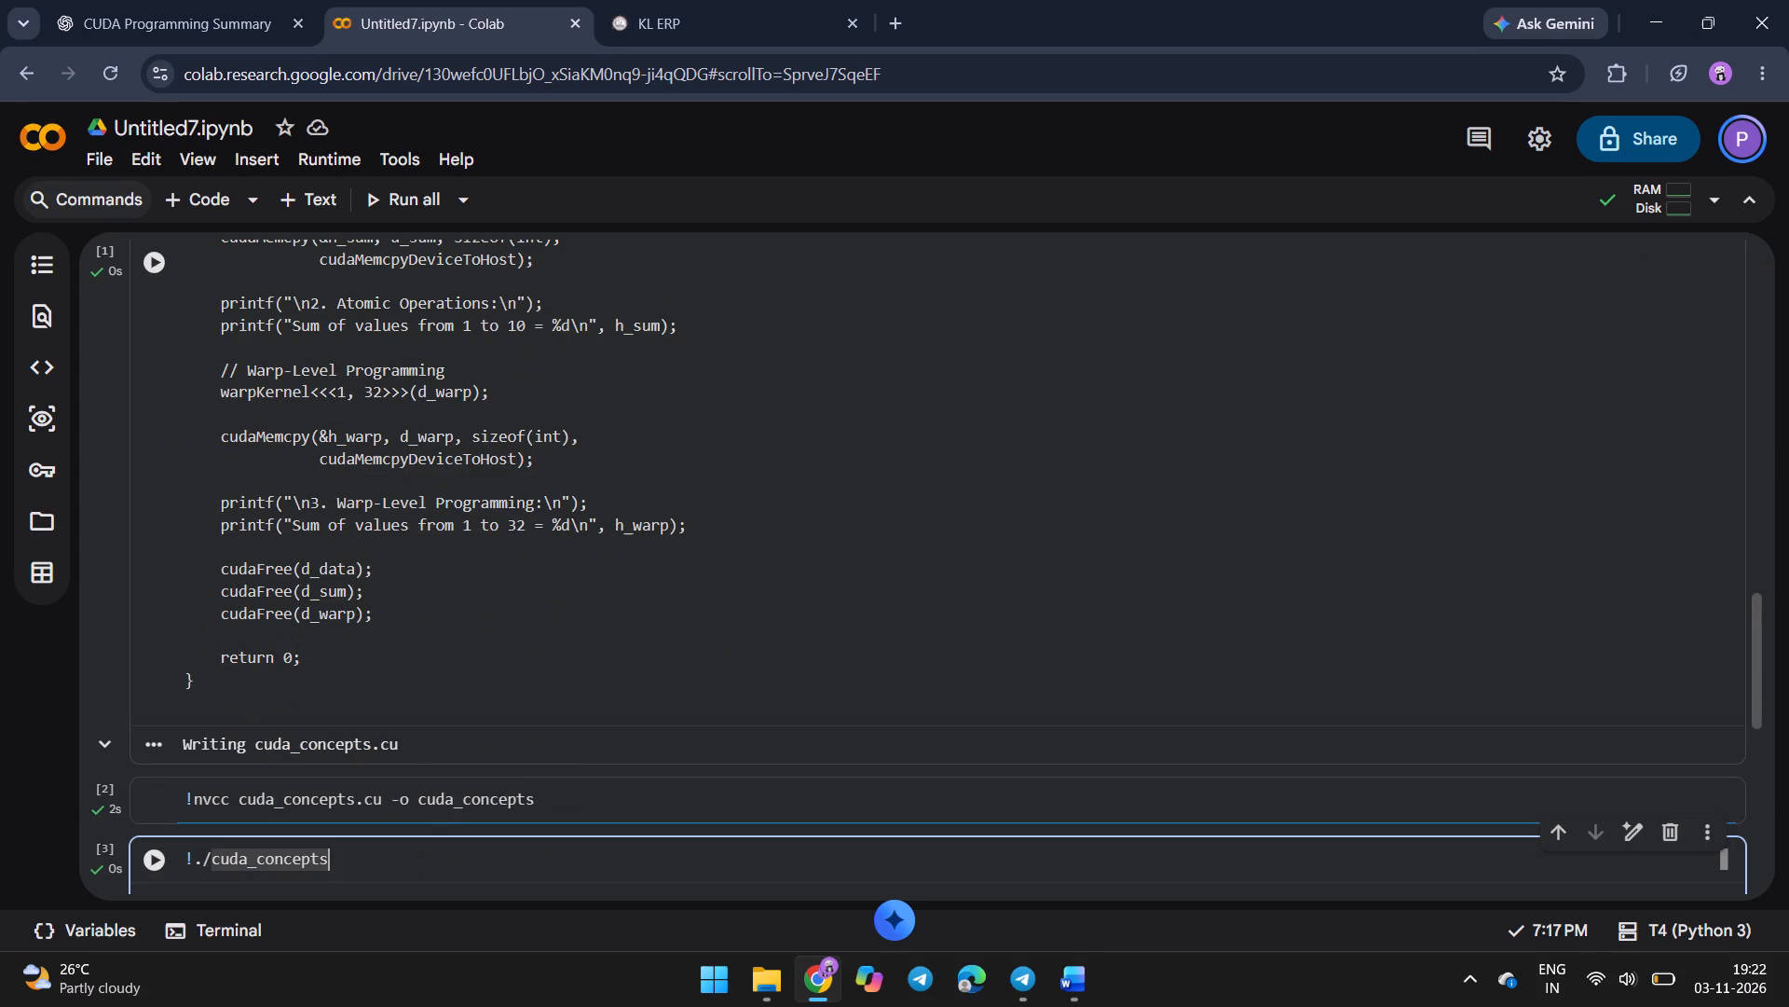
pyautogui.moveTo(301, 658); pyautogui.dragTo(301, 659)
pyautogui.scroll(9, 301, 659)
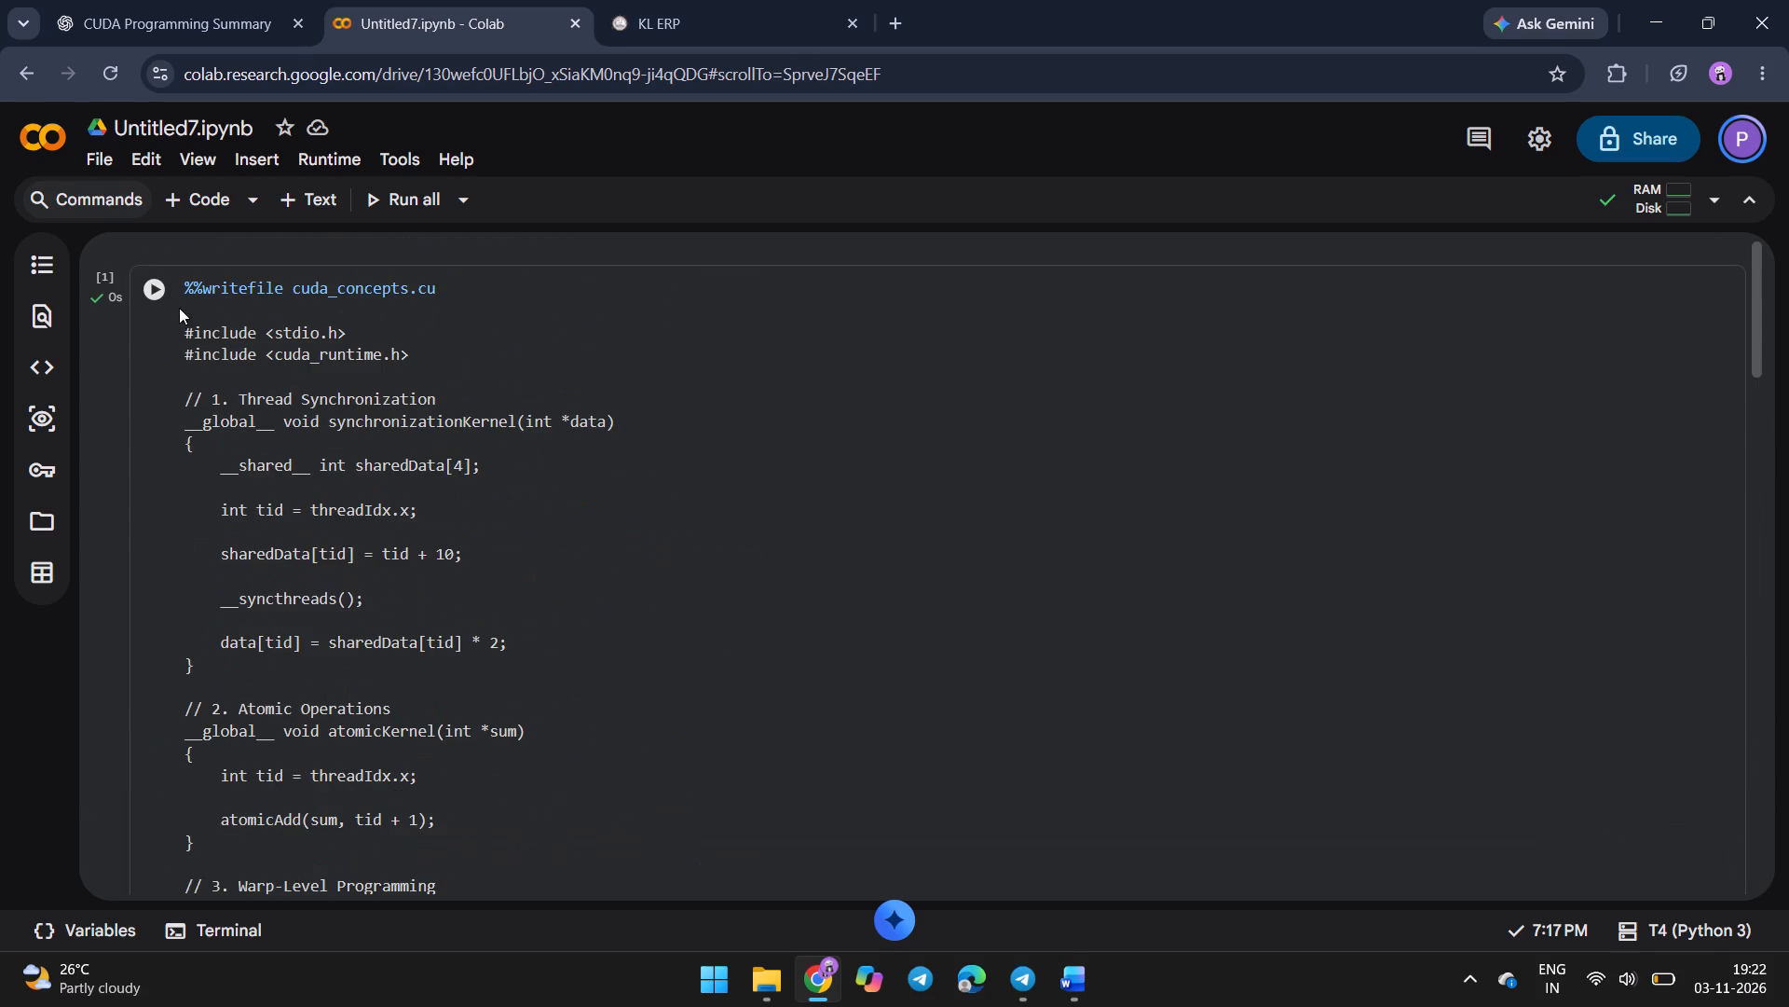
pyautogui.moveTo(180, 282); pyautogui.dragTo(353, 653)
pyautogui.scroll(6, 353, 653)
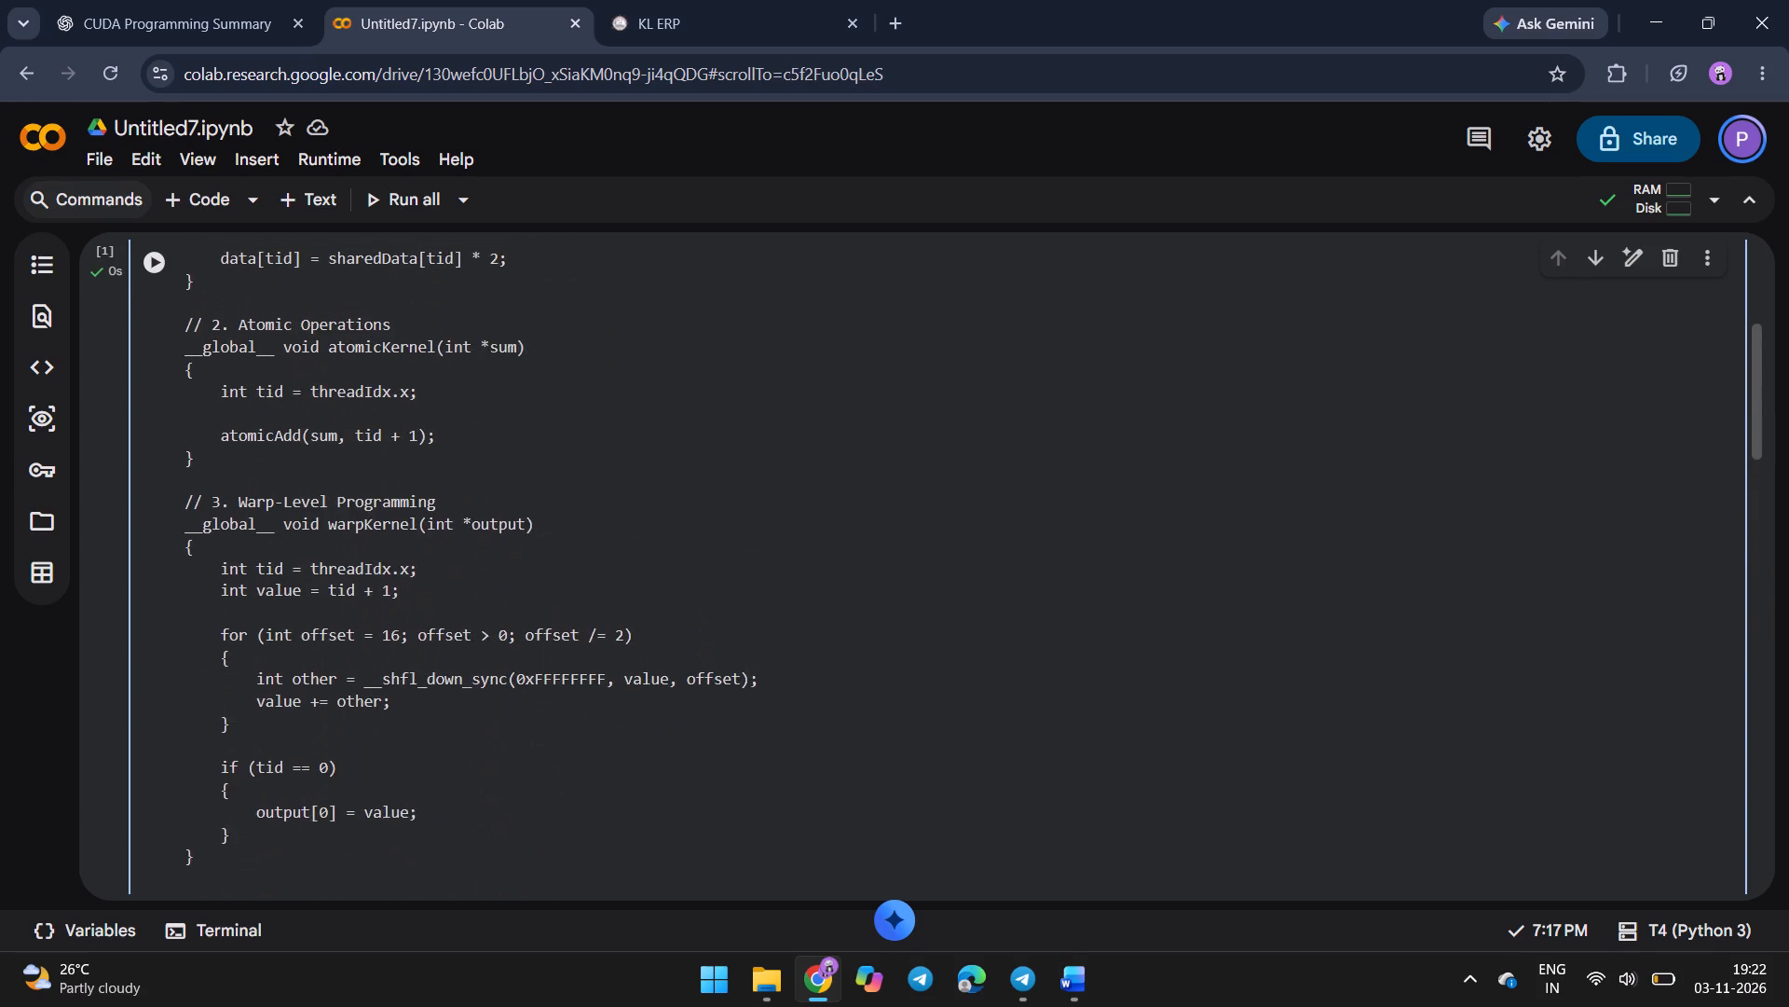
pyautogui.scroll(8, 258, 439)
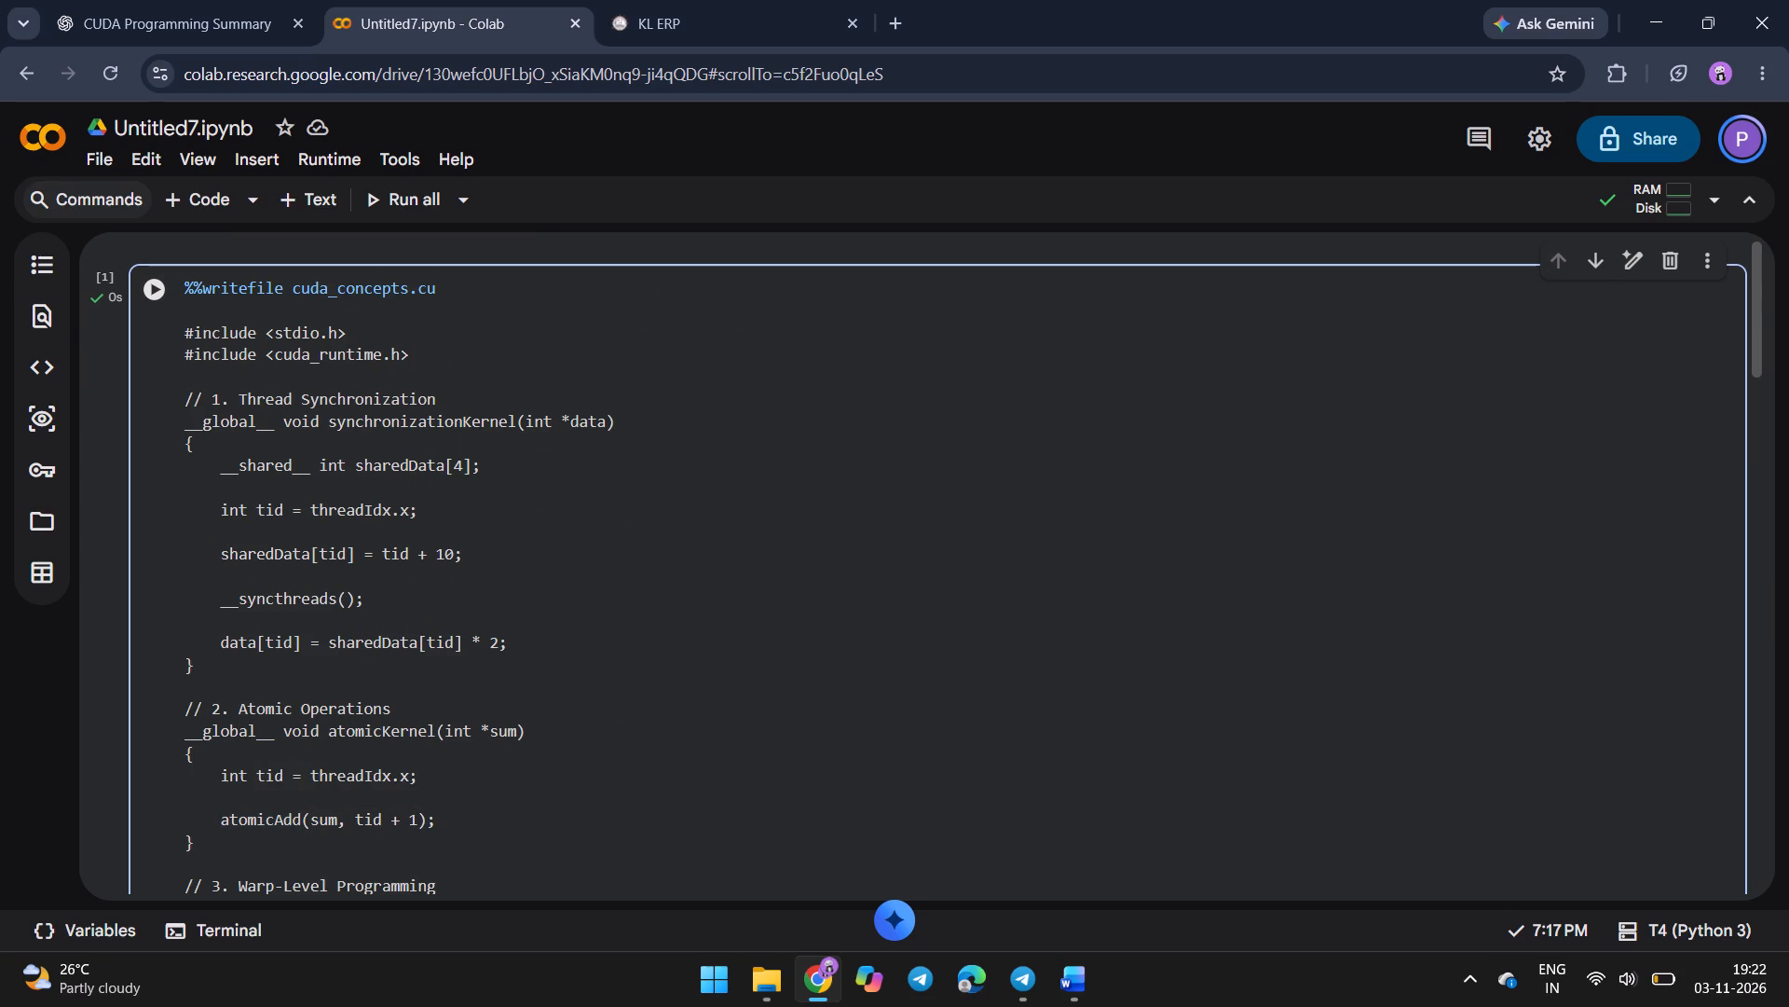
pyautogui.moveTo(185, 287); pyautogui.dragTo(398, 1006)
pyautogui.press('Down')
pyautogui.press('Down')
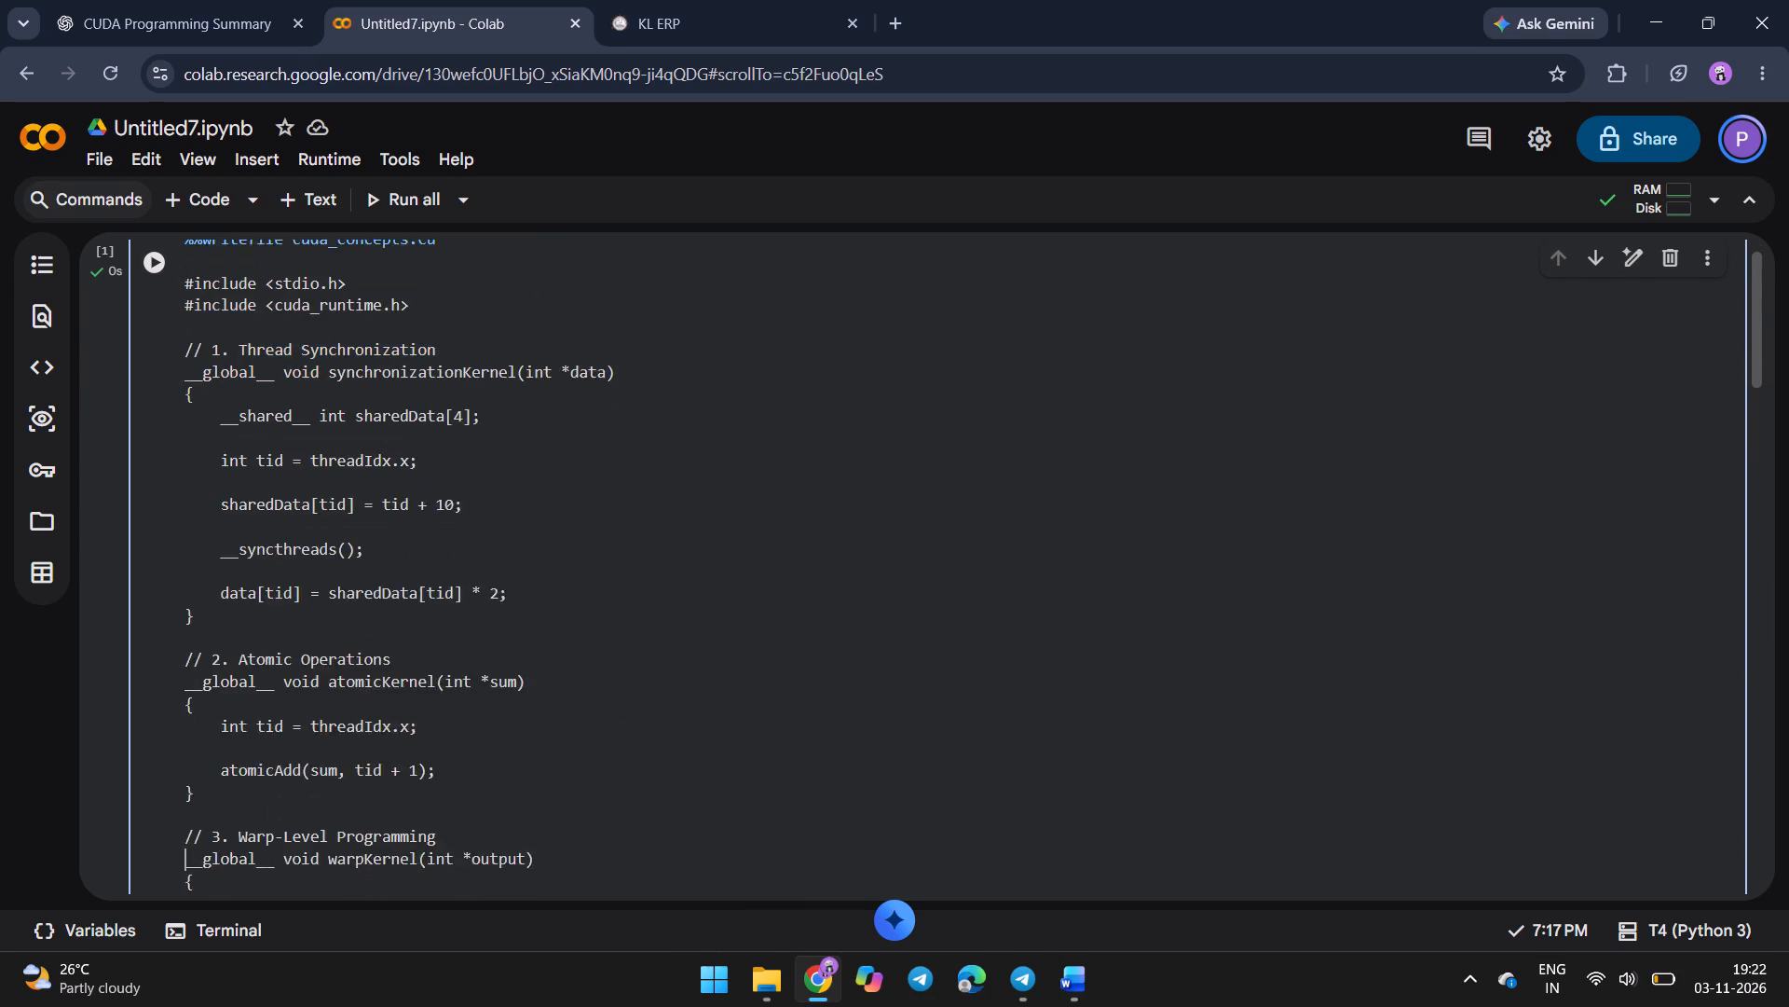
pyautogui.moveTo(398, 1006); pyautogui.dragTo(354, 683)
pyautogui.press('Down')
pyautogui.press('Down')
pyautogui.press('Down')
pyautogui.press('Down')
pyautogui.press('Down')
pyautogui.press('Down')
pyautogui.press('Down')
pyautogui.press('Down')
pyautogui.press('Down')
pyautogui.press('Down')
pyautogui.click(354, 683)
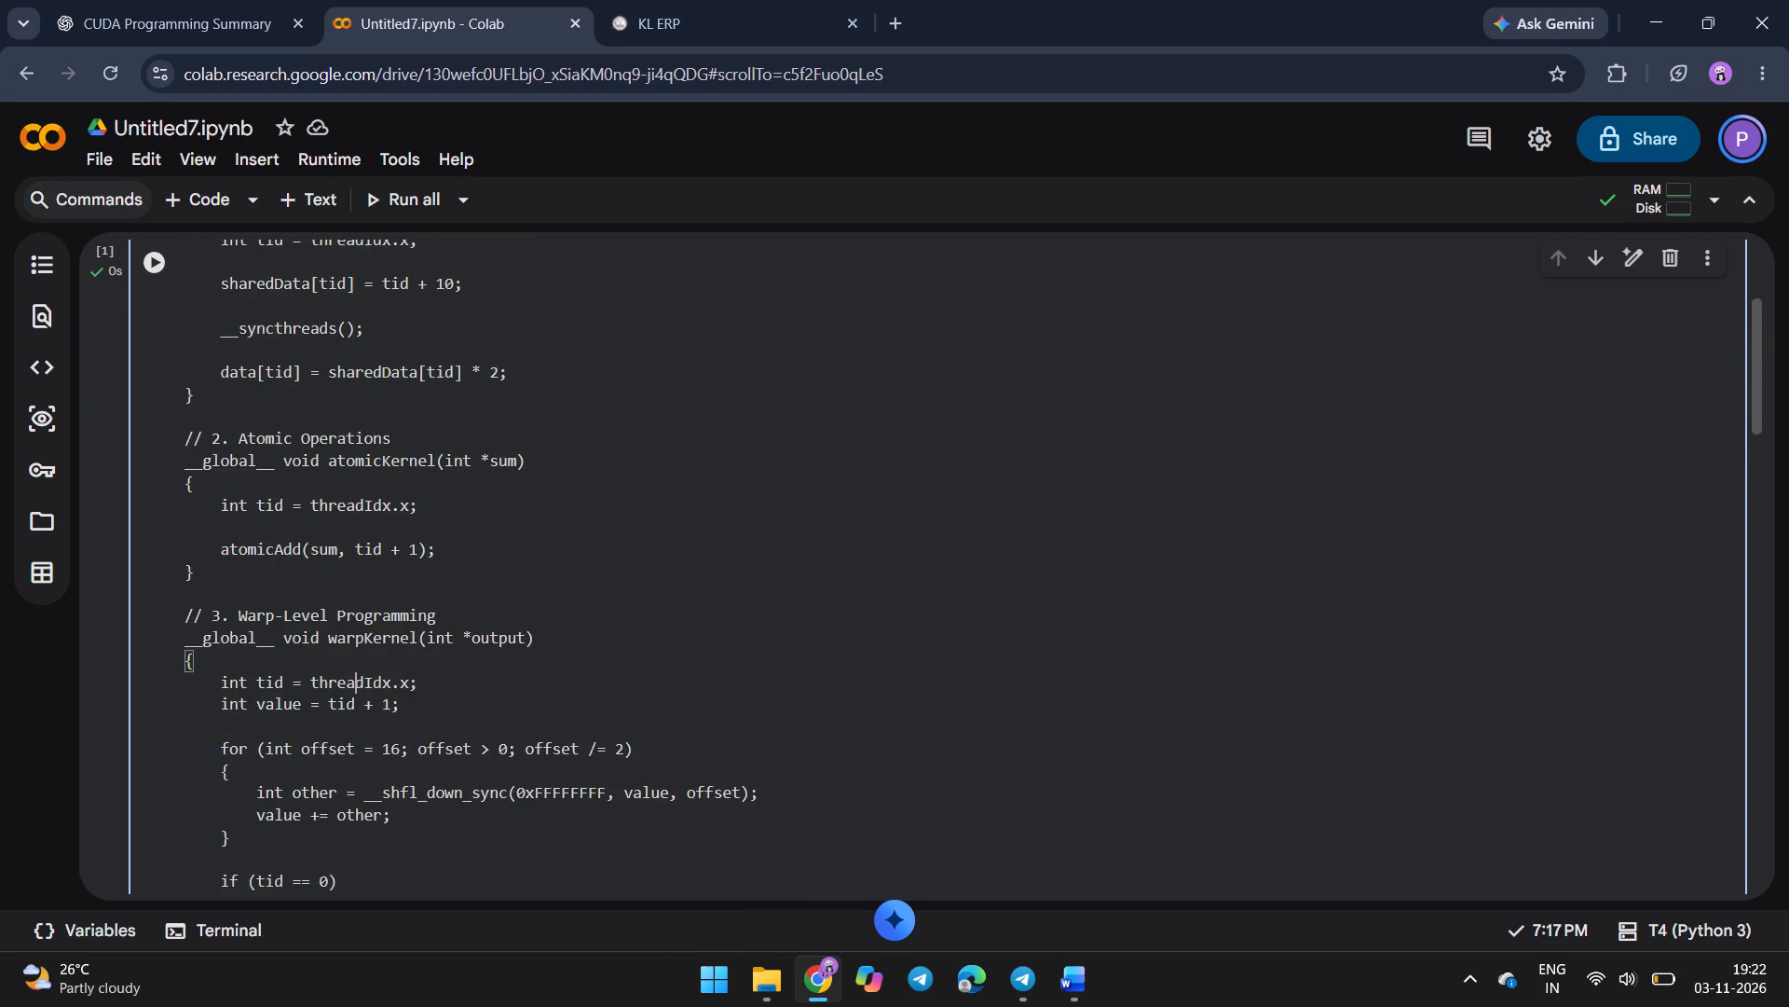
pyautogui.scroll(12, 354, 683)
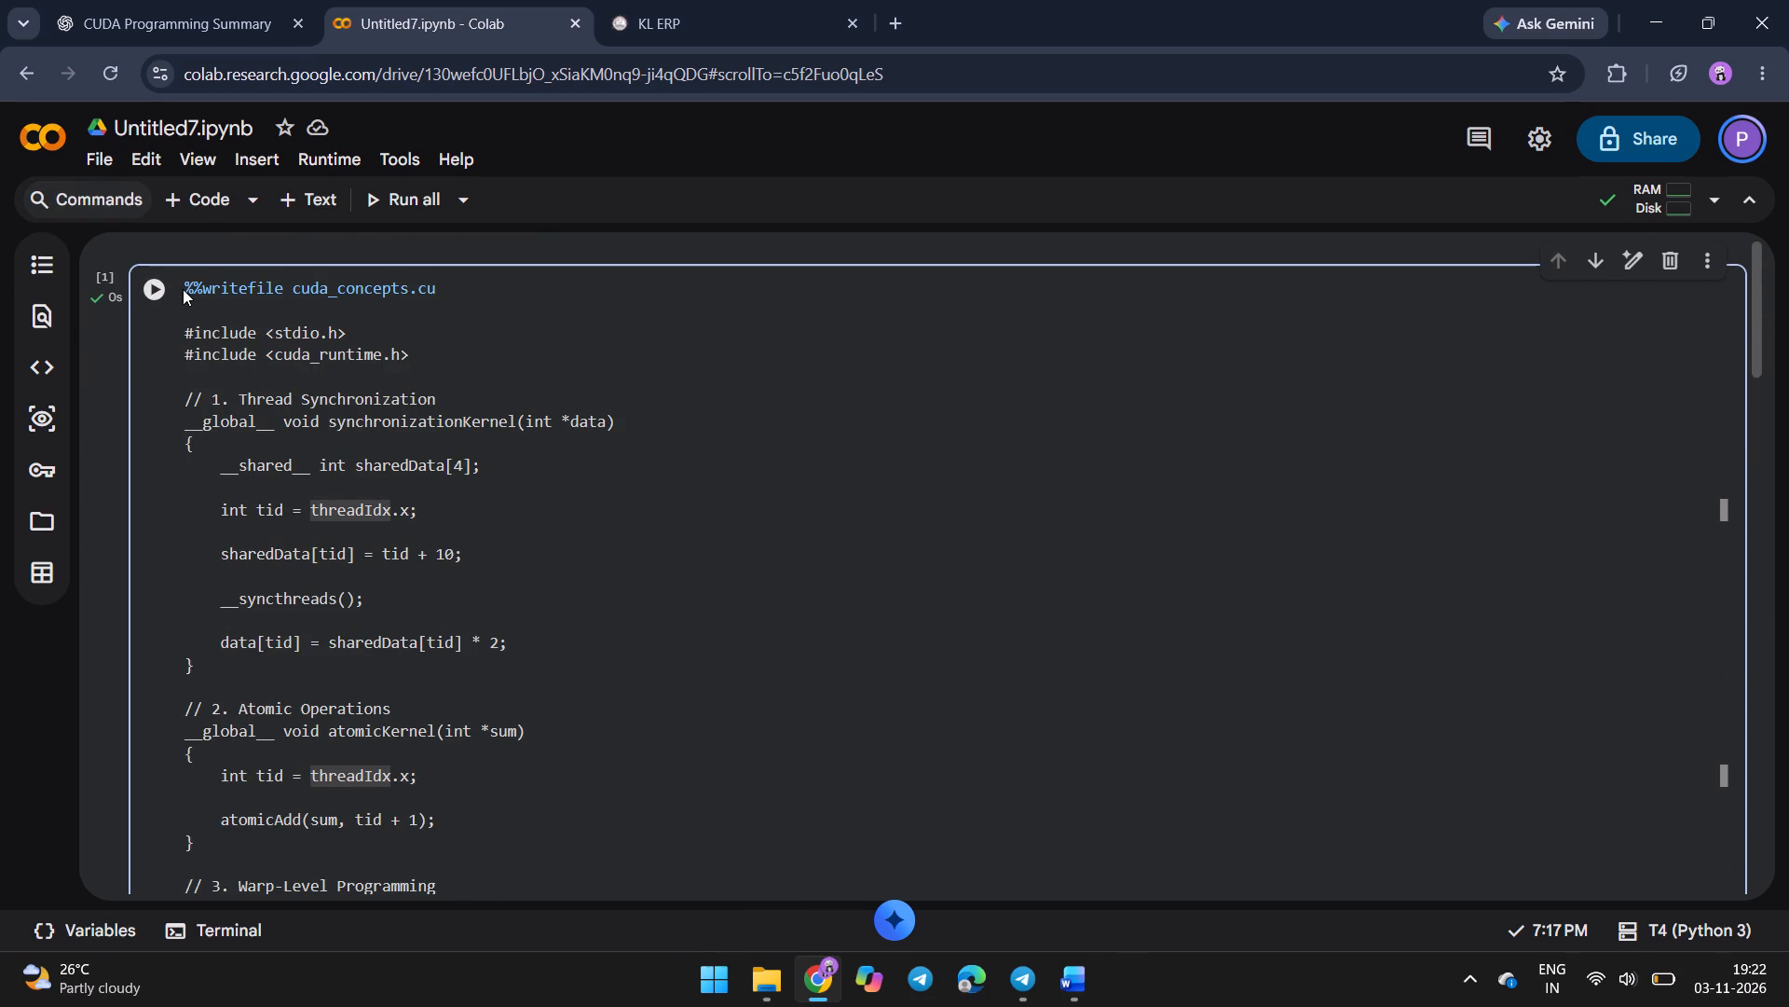
# Select all the code in the cuda_concepts.cu cell and copy it.
pyautogui.click(184, 289)
pyautogui.click(351, 448)
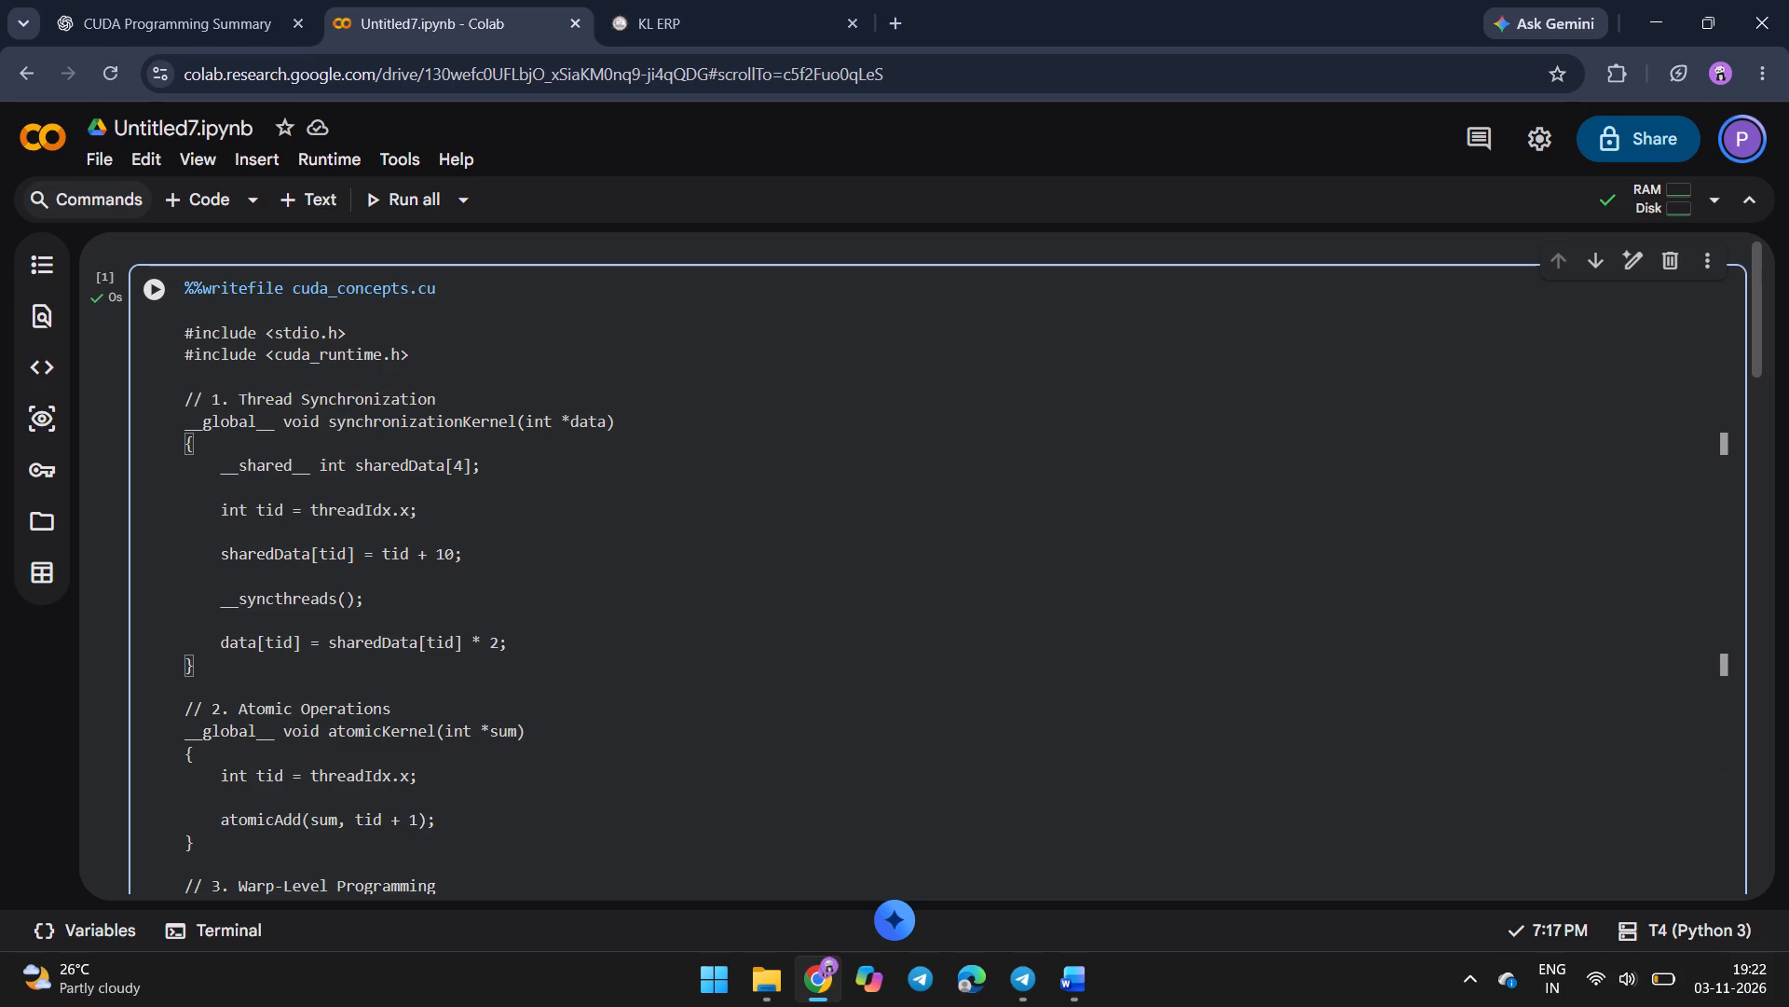
pyautogui.hotkey('ctrl', 'a')
pyautogui.hotkey('ctrl', 'c')
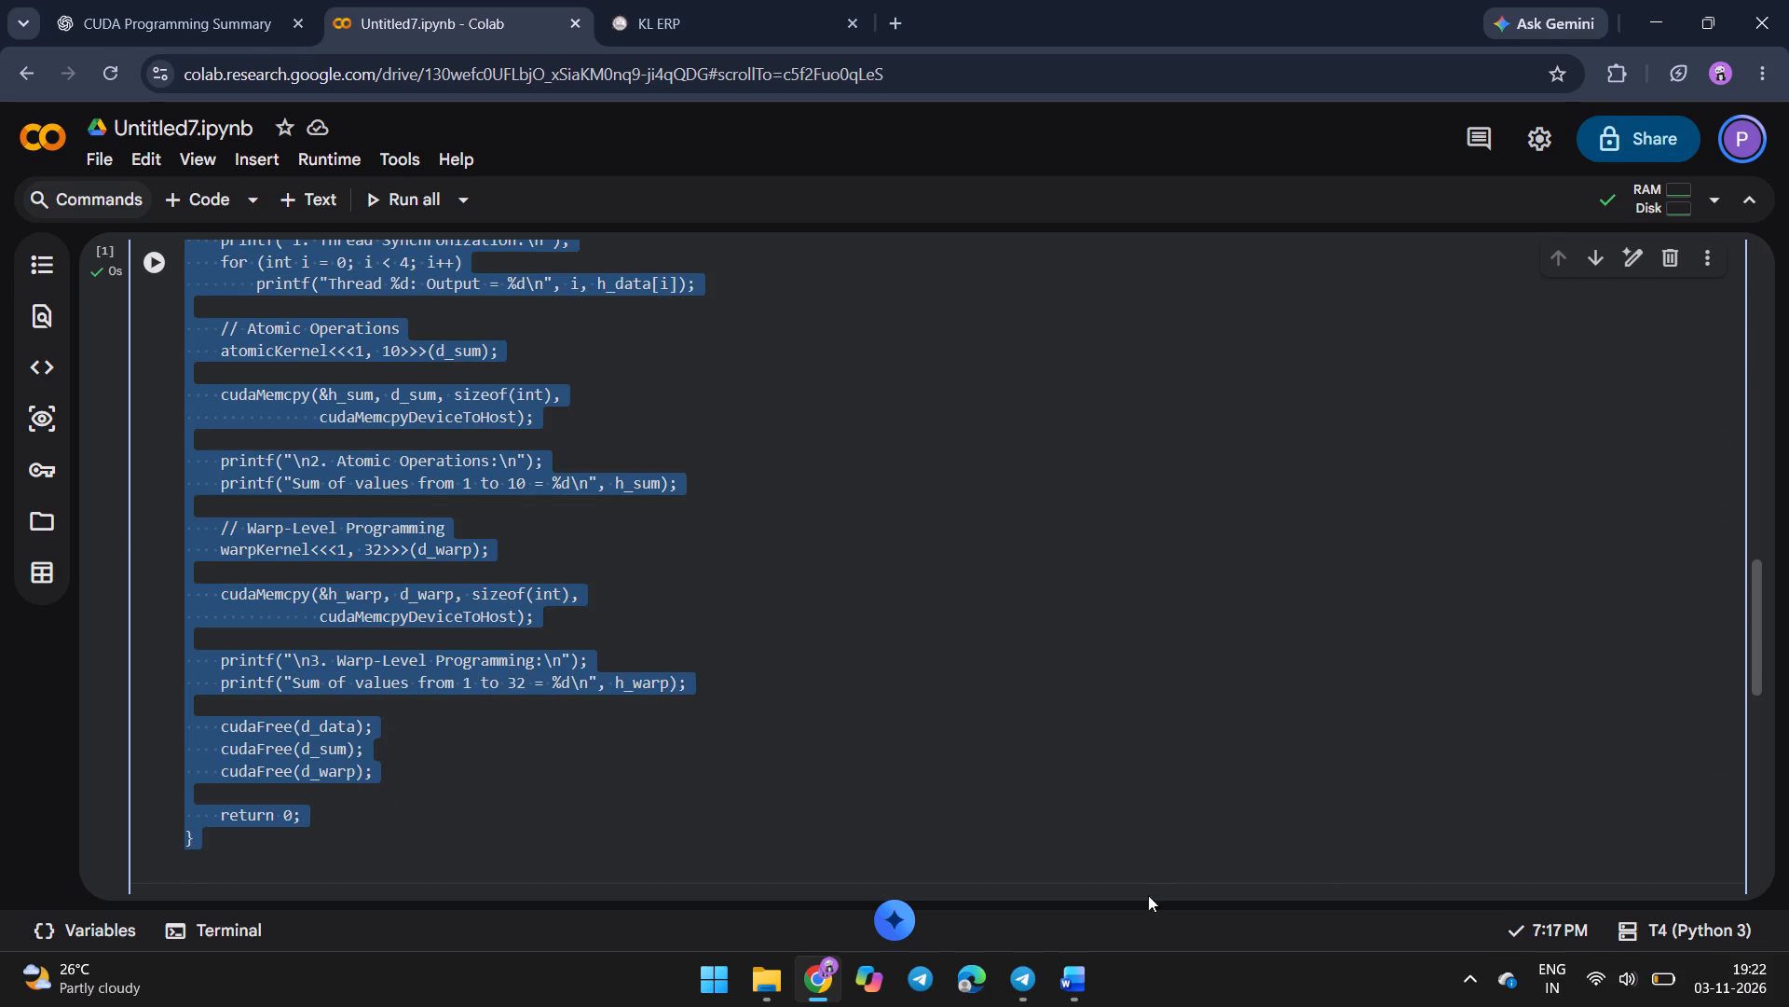
# Return to the Word report and delete the old vector addition code under Source Code, keeping only the leading "%%".
pyautogui.click(1155, 880)
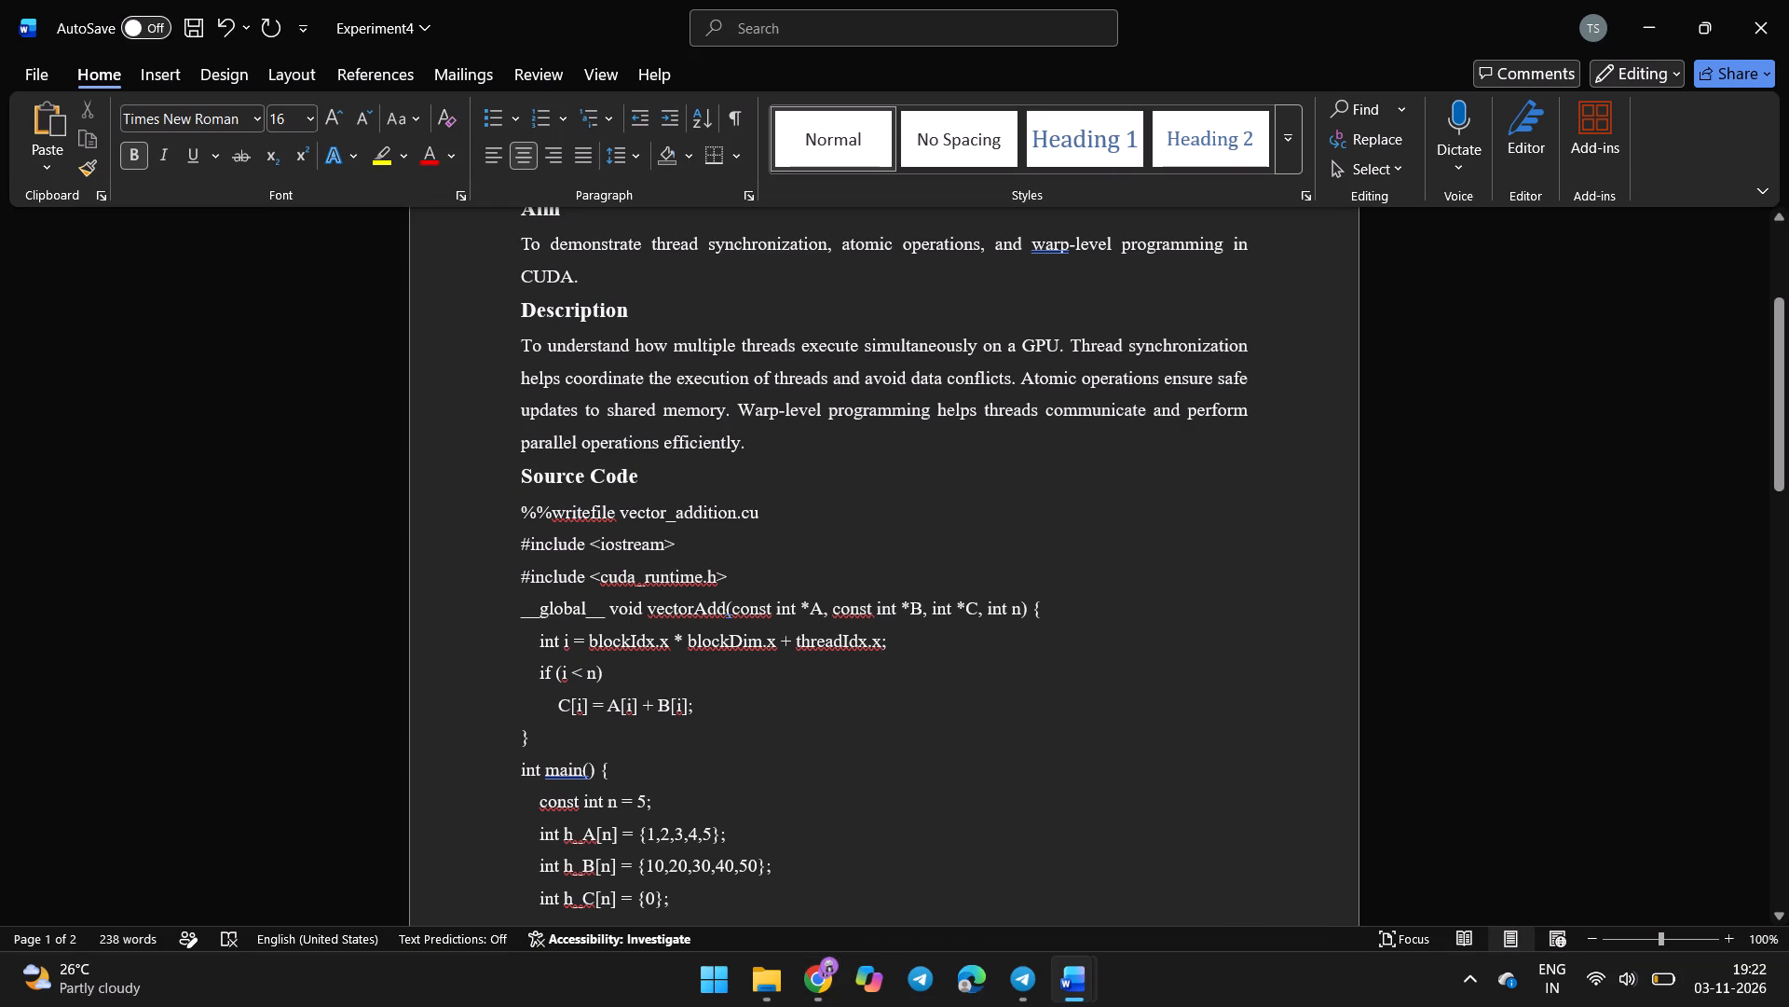
pyautogui.moveTo(539, 514); pyautogui.dragTo(590, 735)
pyautogui.click(590, 735)
pyautogui.moveTo(545, 510); pyautogui.dragTo(639, 930)
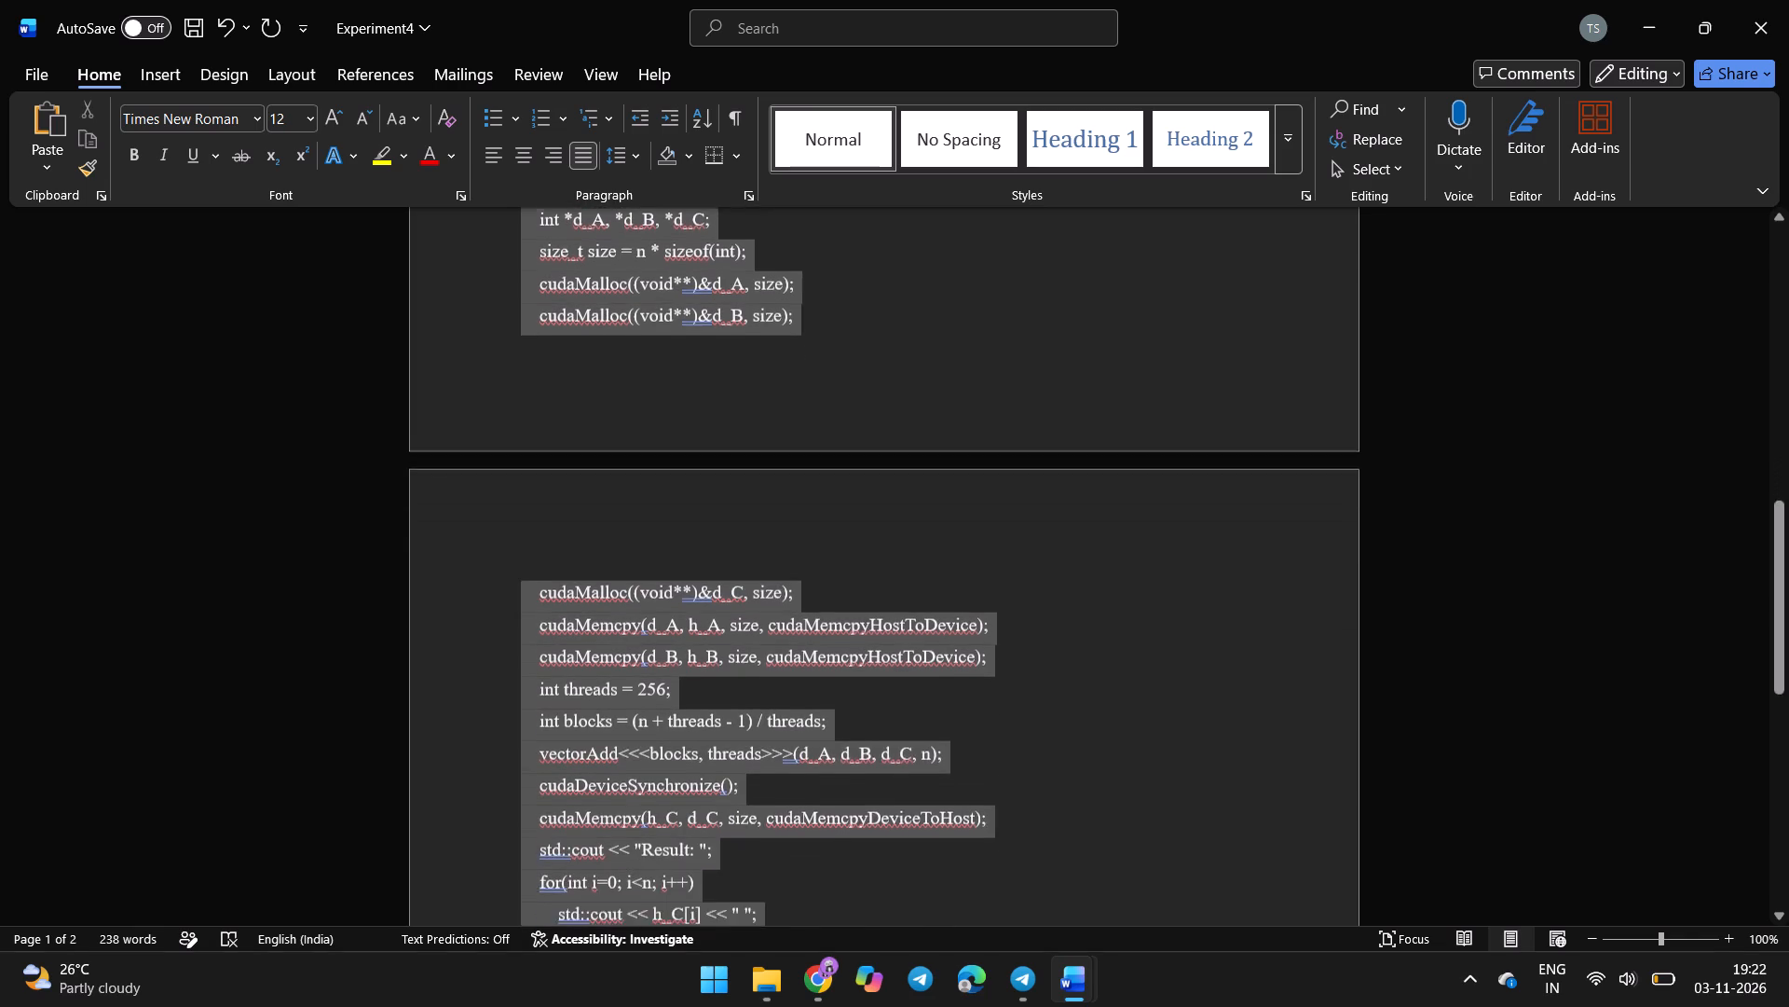
pyautogui.moveTo(639, 930); pyautogui.dragTo(613, 805)
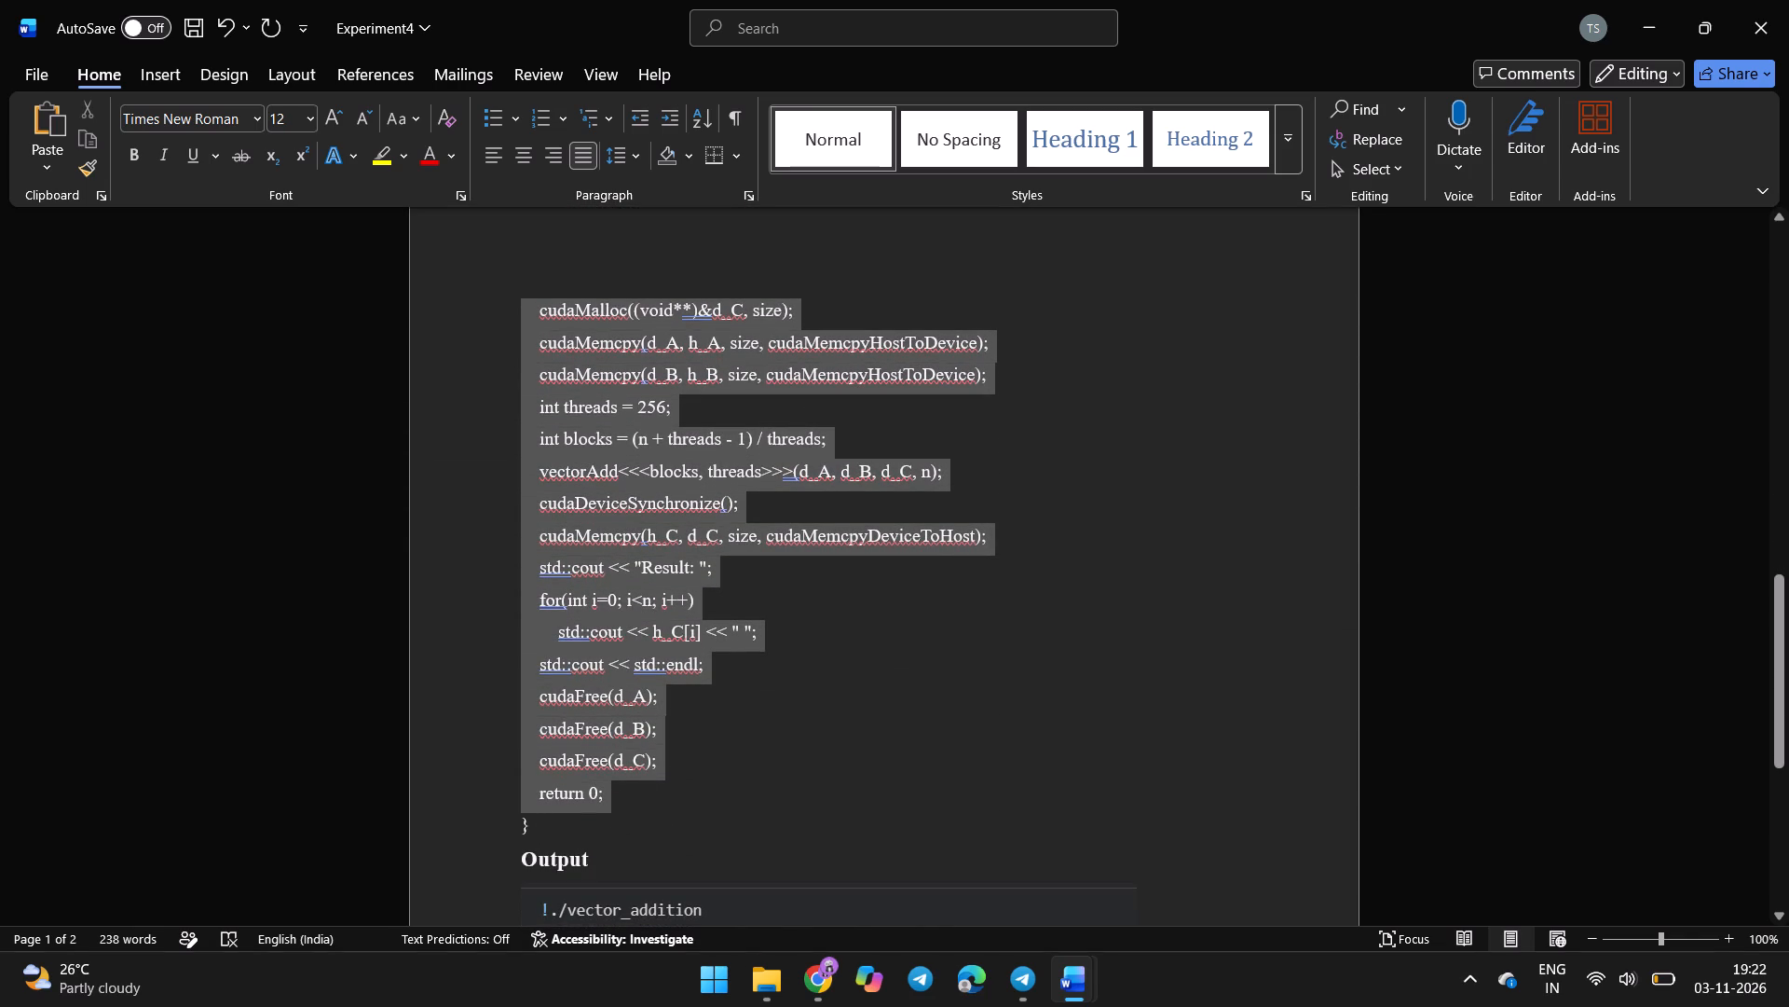
pyautogui.moveTo(613, 805); pyautogui.dragTo(610, 816)
pyautogui.press('BackSpace')
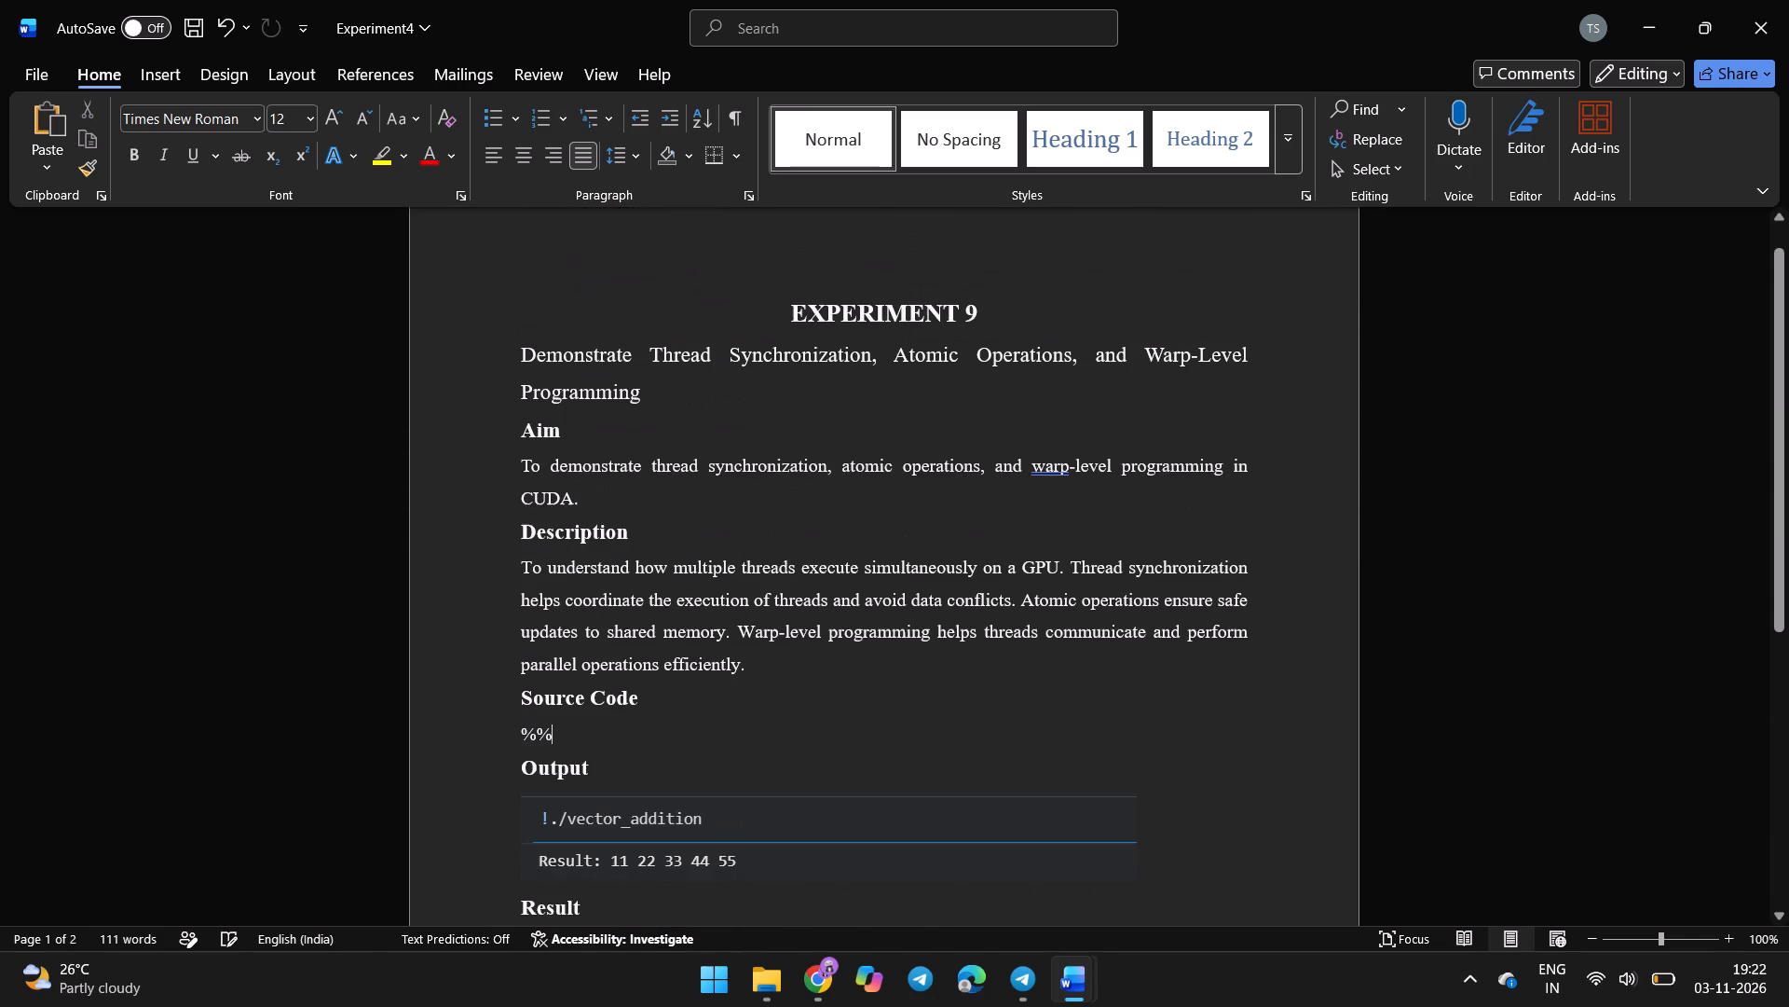
# Paste the copied cuda_concepts.cu code under Source Code and remove the extra "%%" before "%%writefile cuda_concepts.cu".
pyautogui.hotkey('ctrl', 'v')
pyautogui.scroll(8, 657, 747)
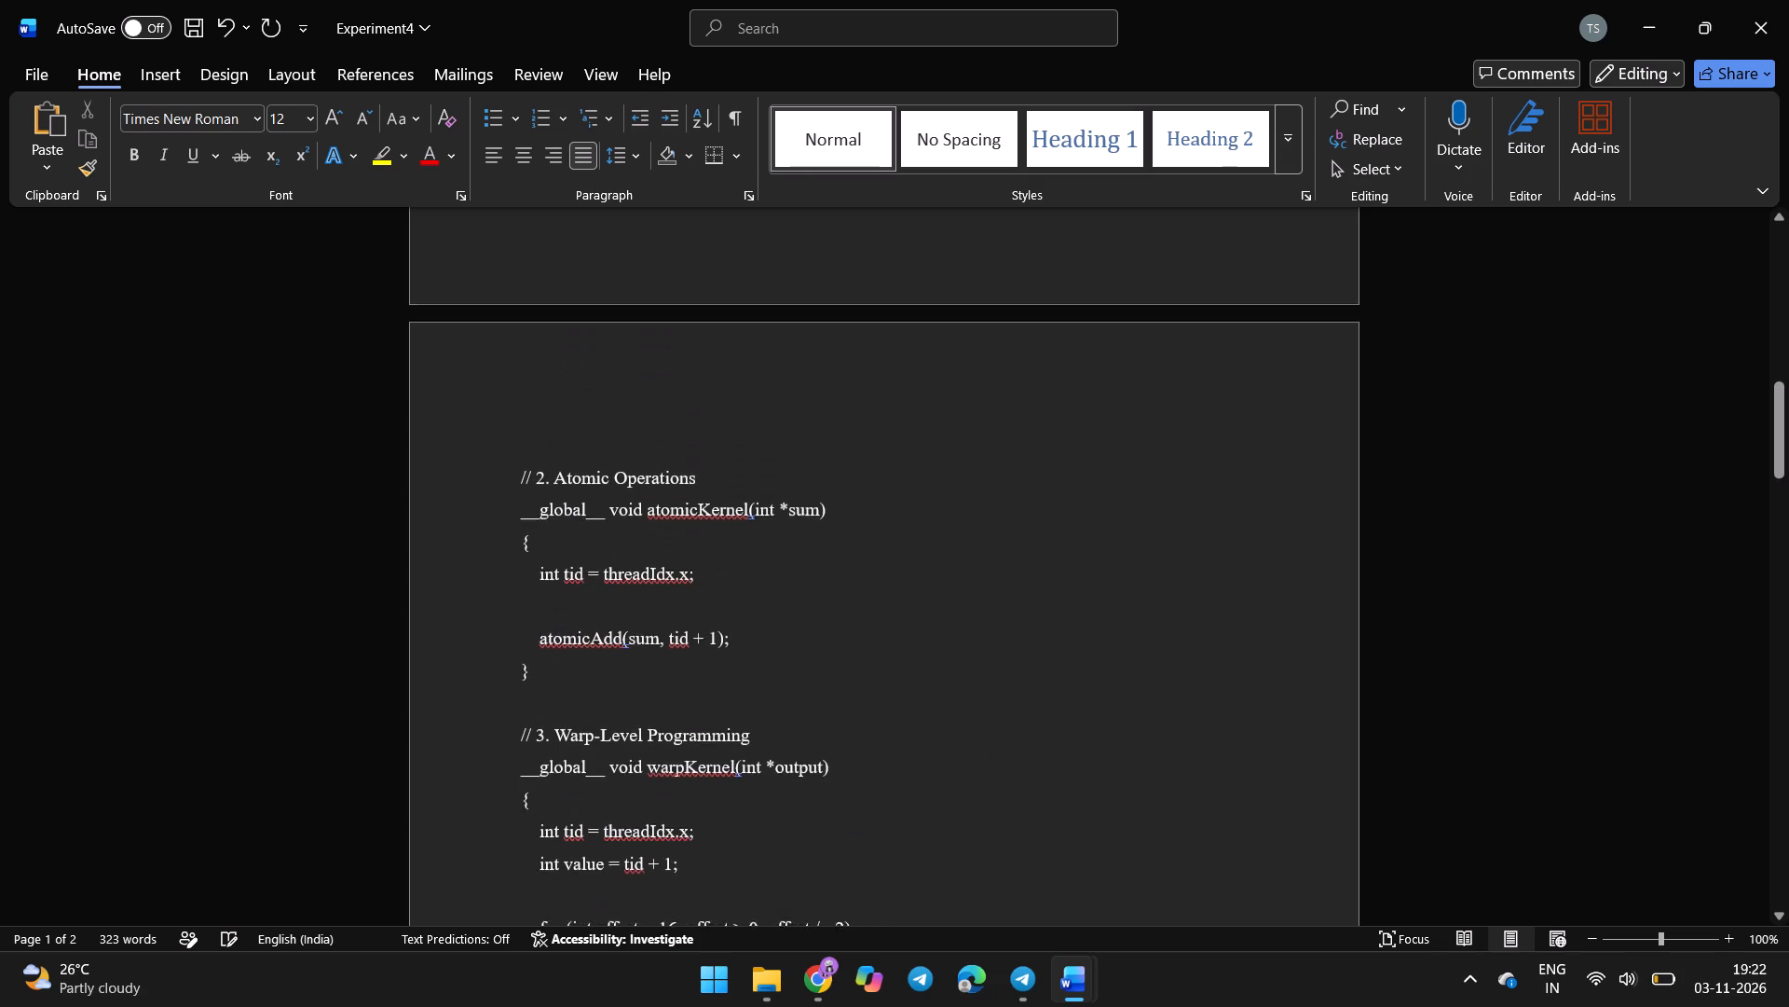
pyautogui.scroll(4, 657, 747)
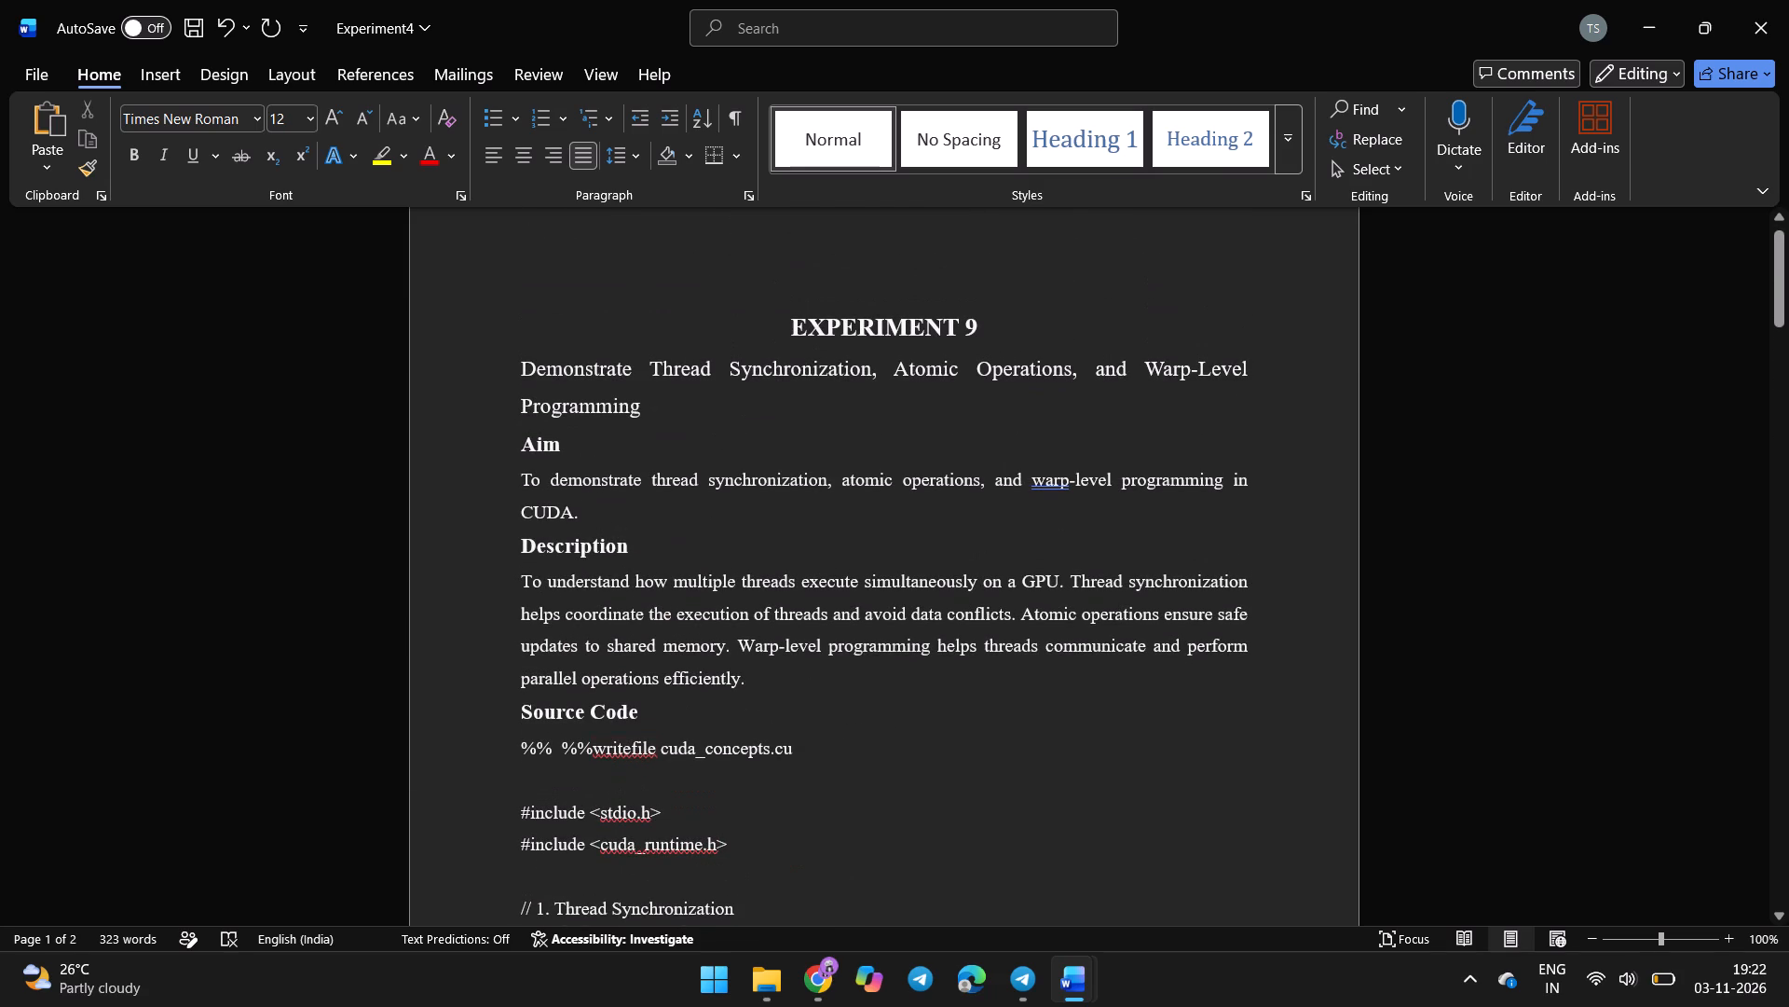
pyautogui.click(558, 754)
pyautogui.press('BackSpace')
pyautogui.press('BackSpace')
pyautogui.press('BackSpace')
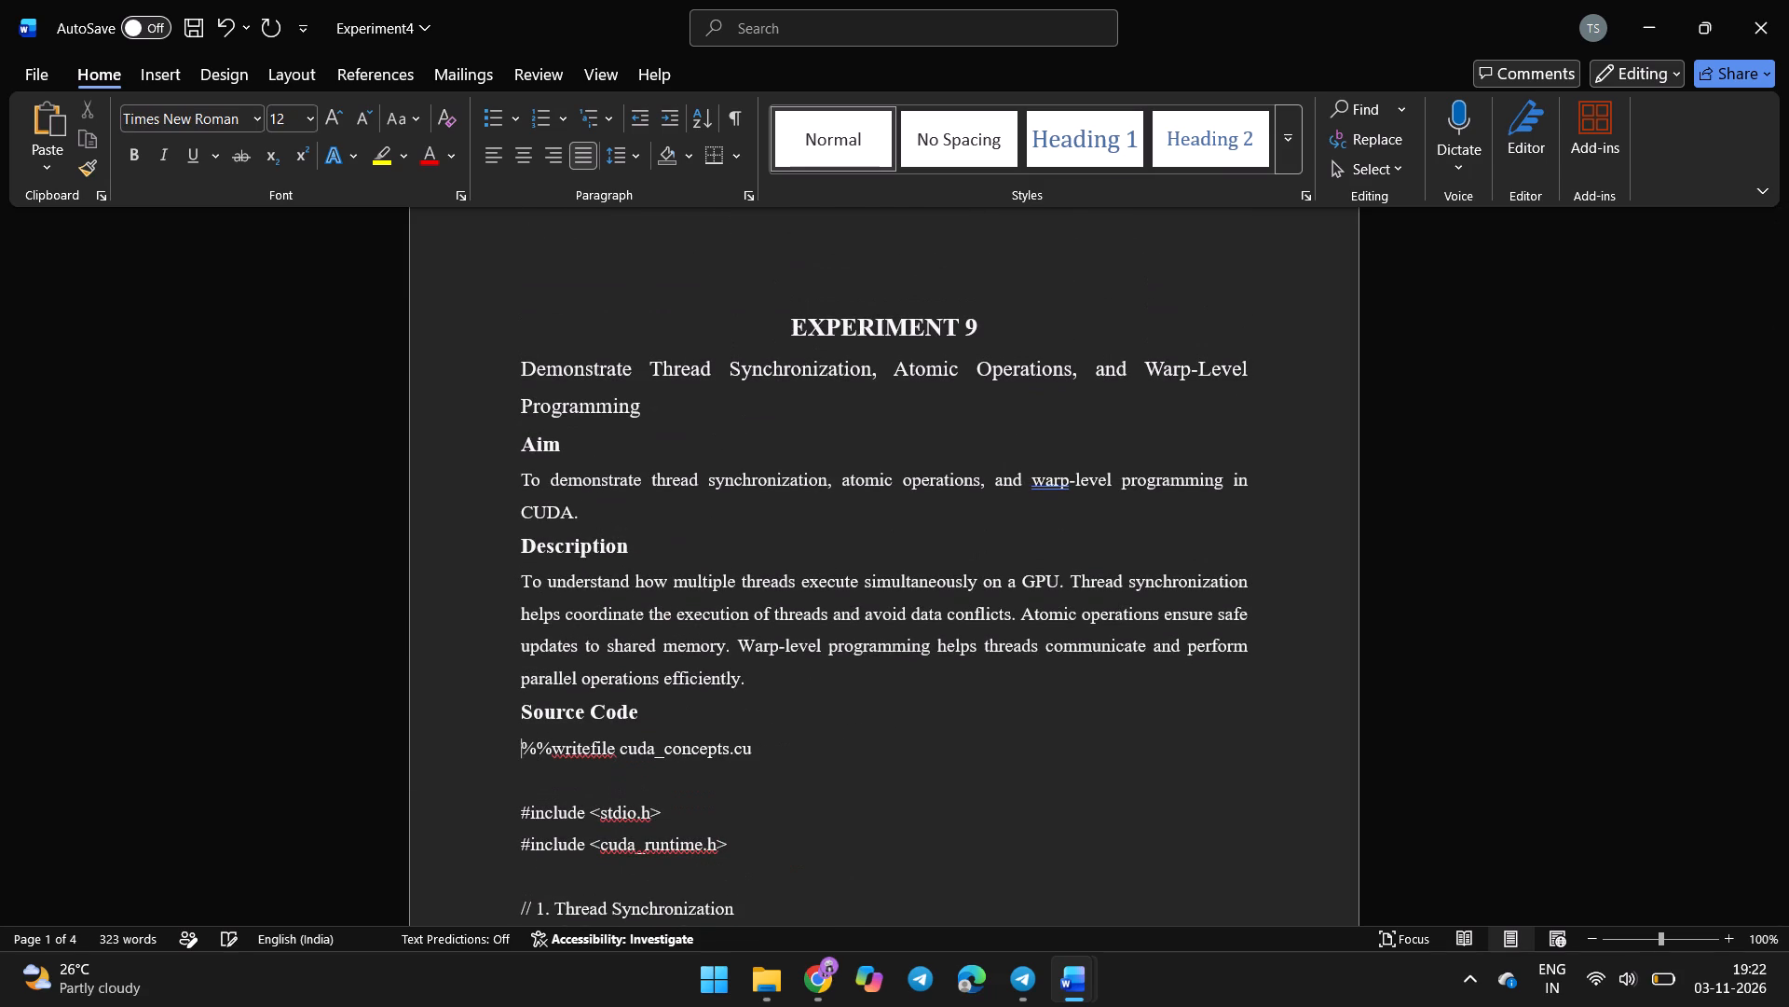
# Remove the blank lines above and below the two #include lines in the pasted source code.
pyautogui.click(574, 786)
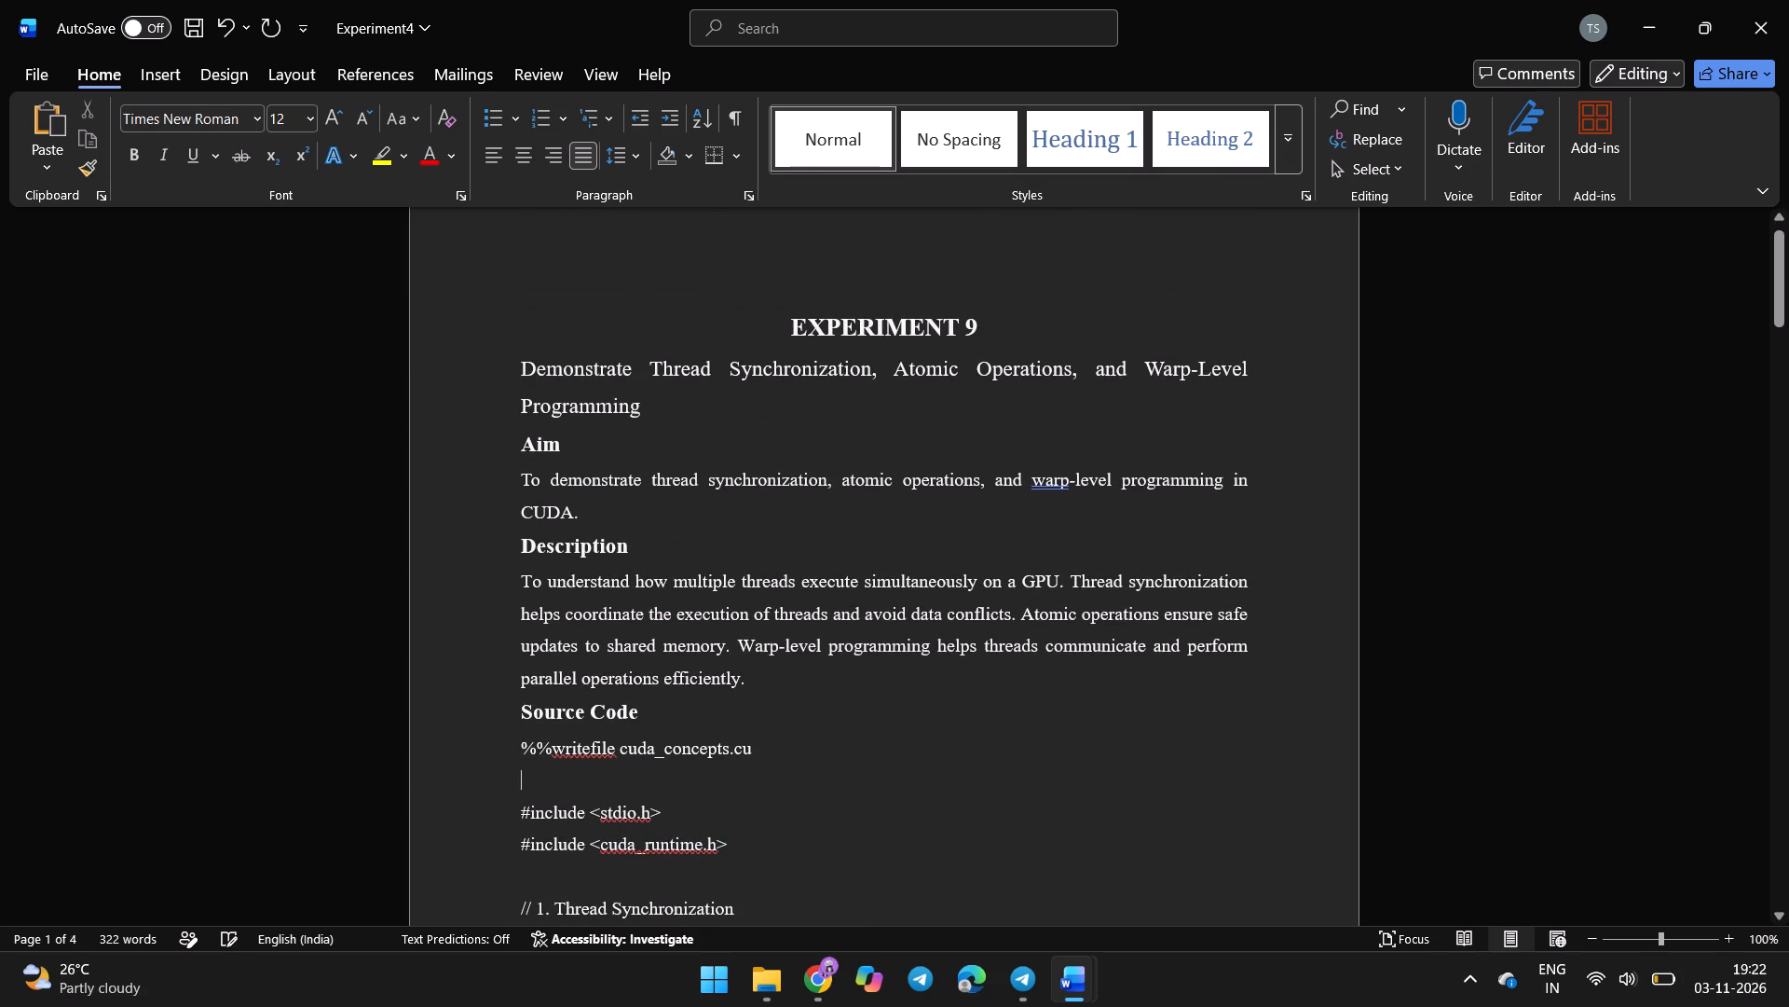
pyautogui.press('BackSpace')
pyautogui.click(569, 858)
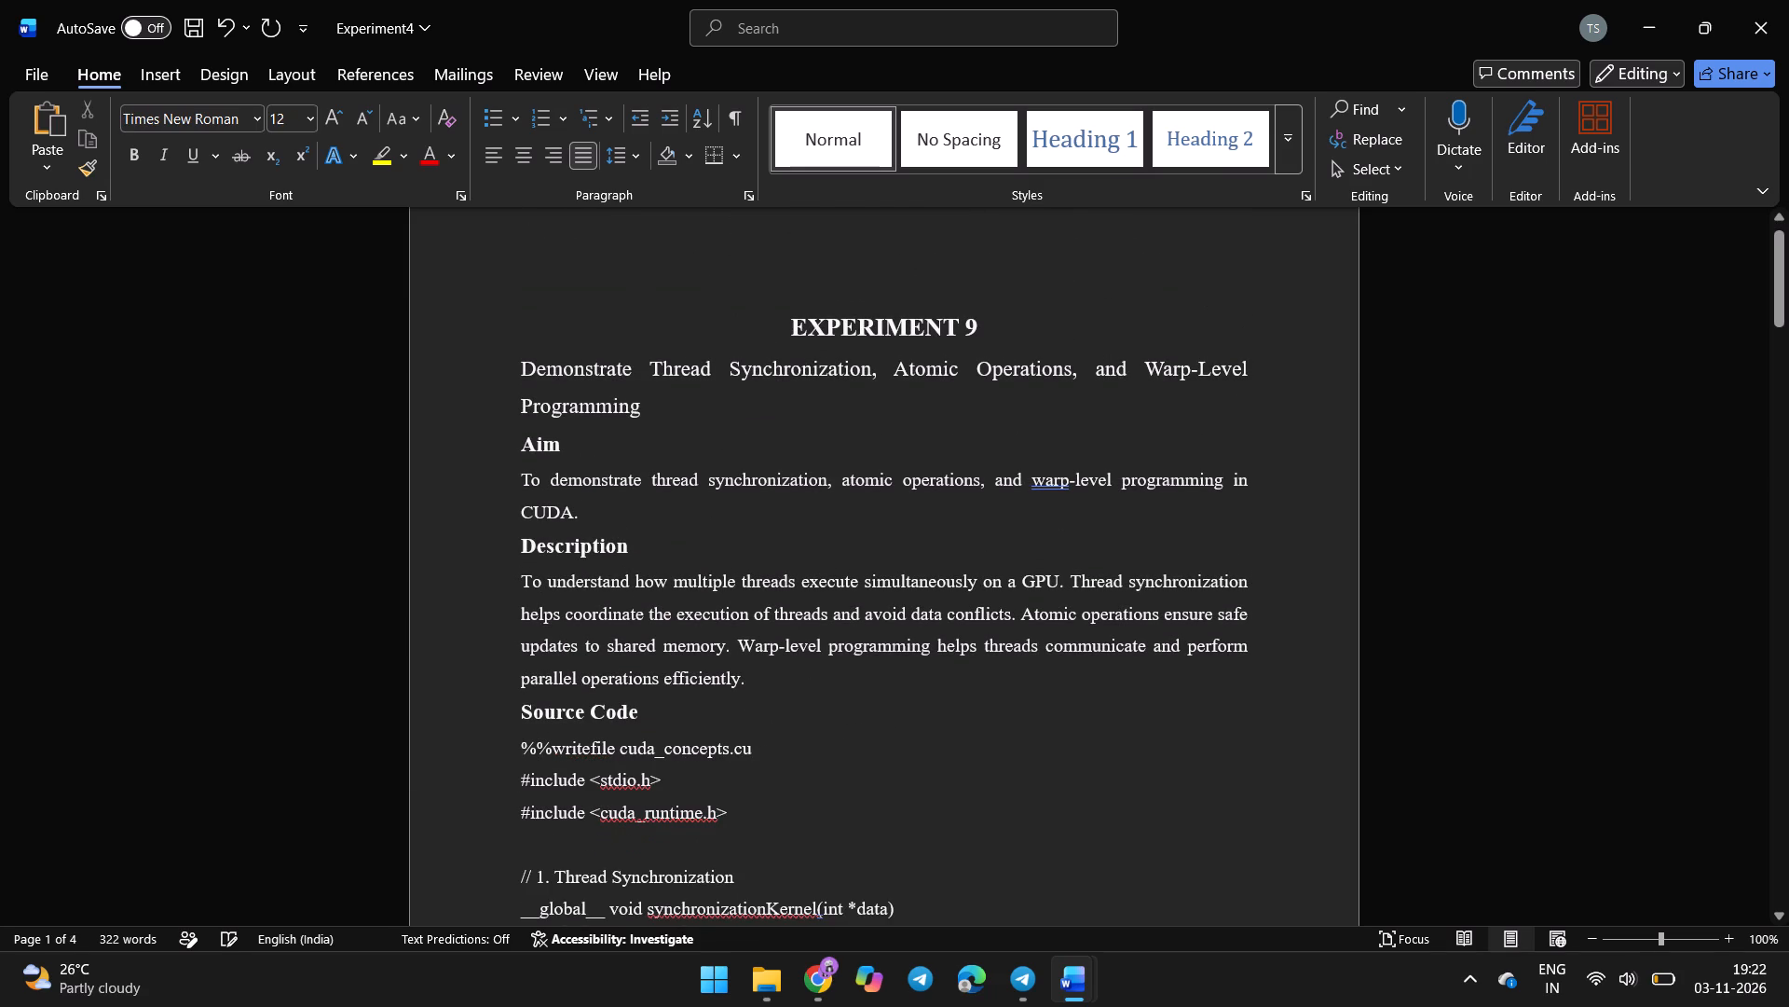
pyautogui.press('BackSpace')
# Remove the blank lines inside synchronizationKernel and the one before the "// 2. Atomic Operations" comment.
pyautogui.scroll(-1, 569, 858)
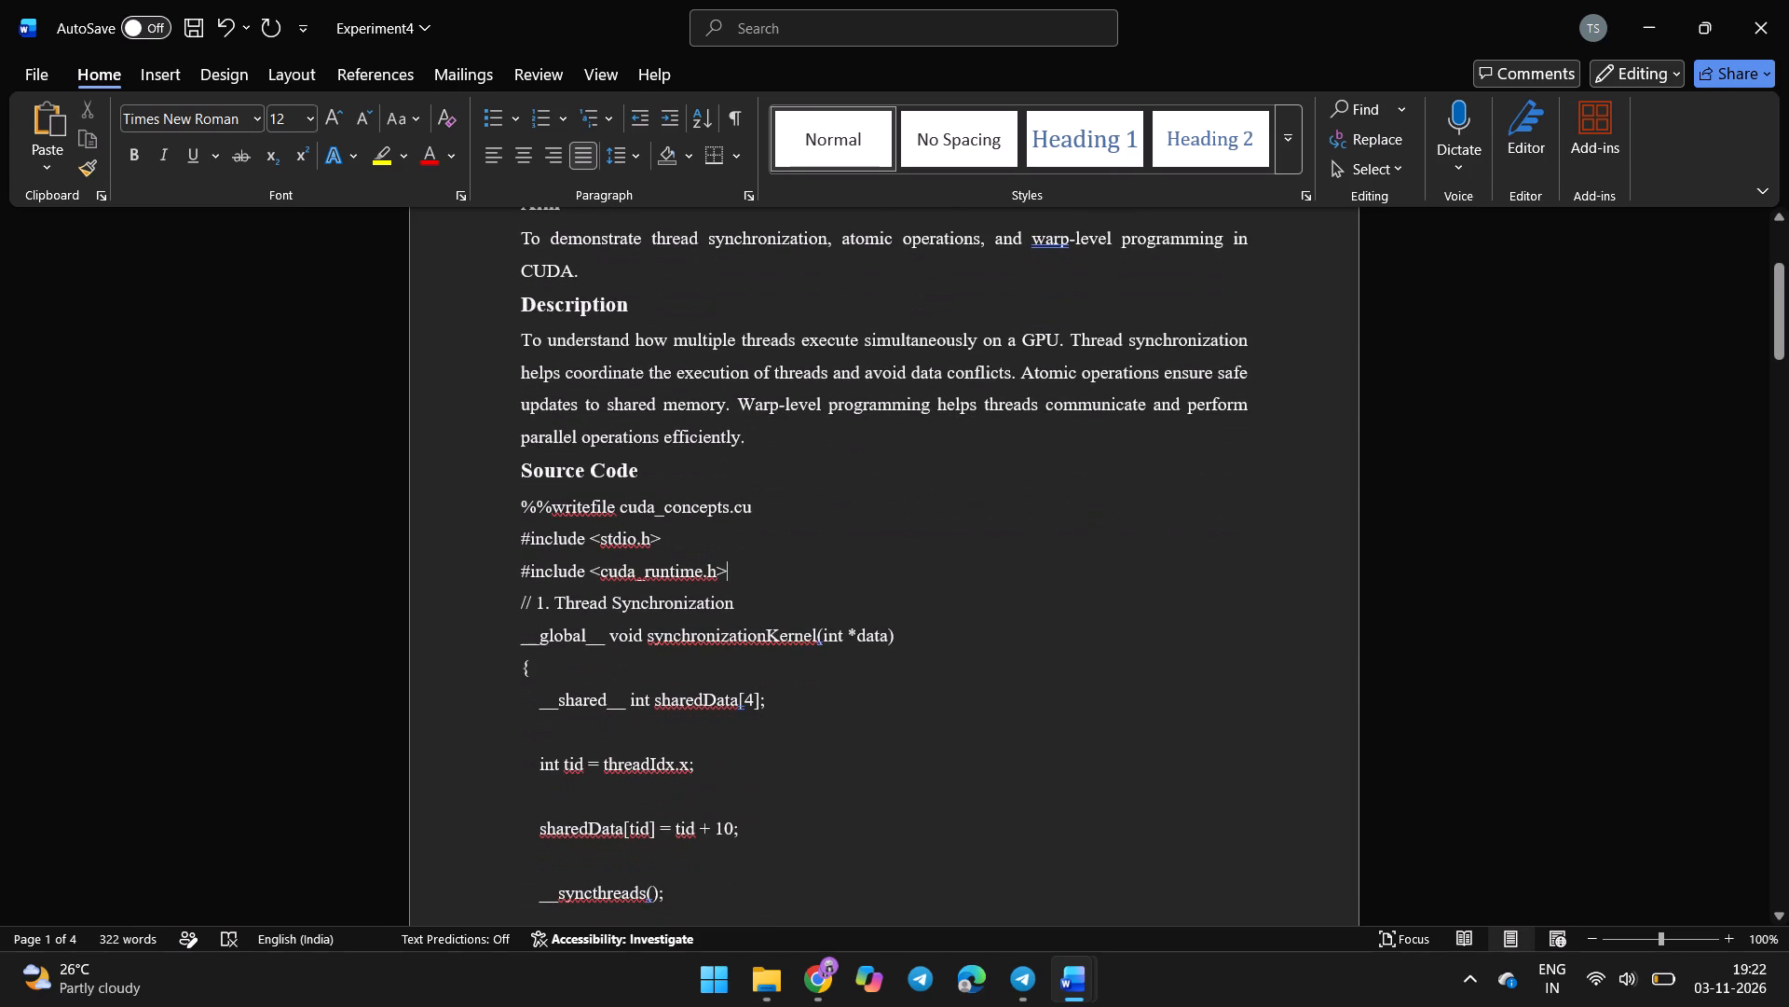
pyautogui.click(562, 687)
pyautogui.click(562, 682)
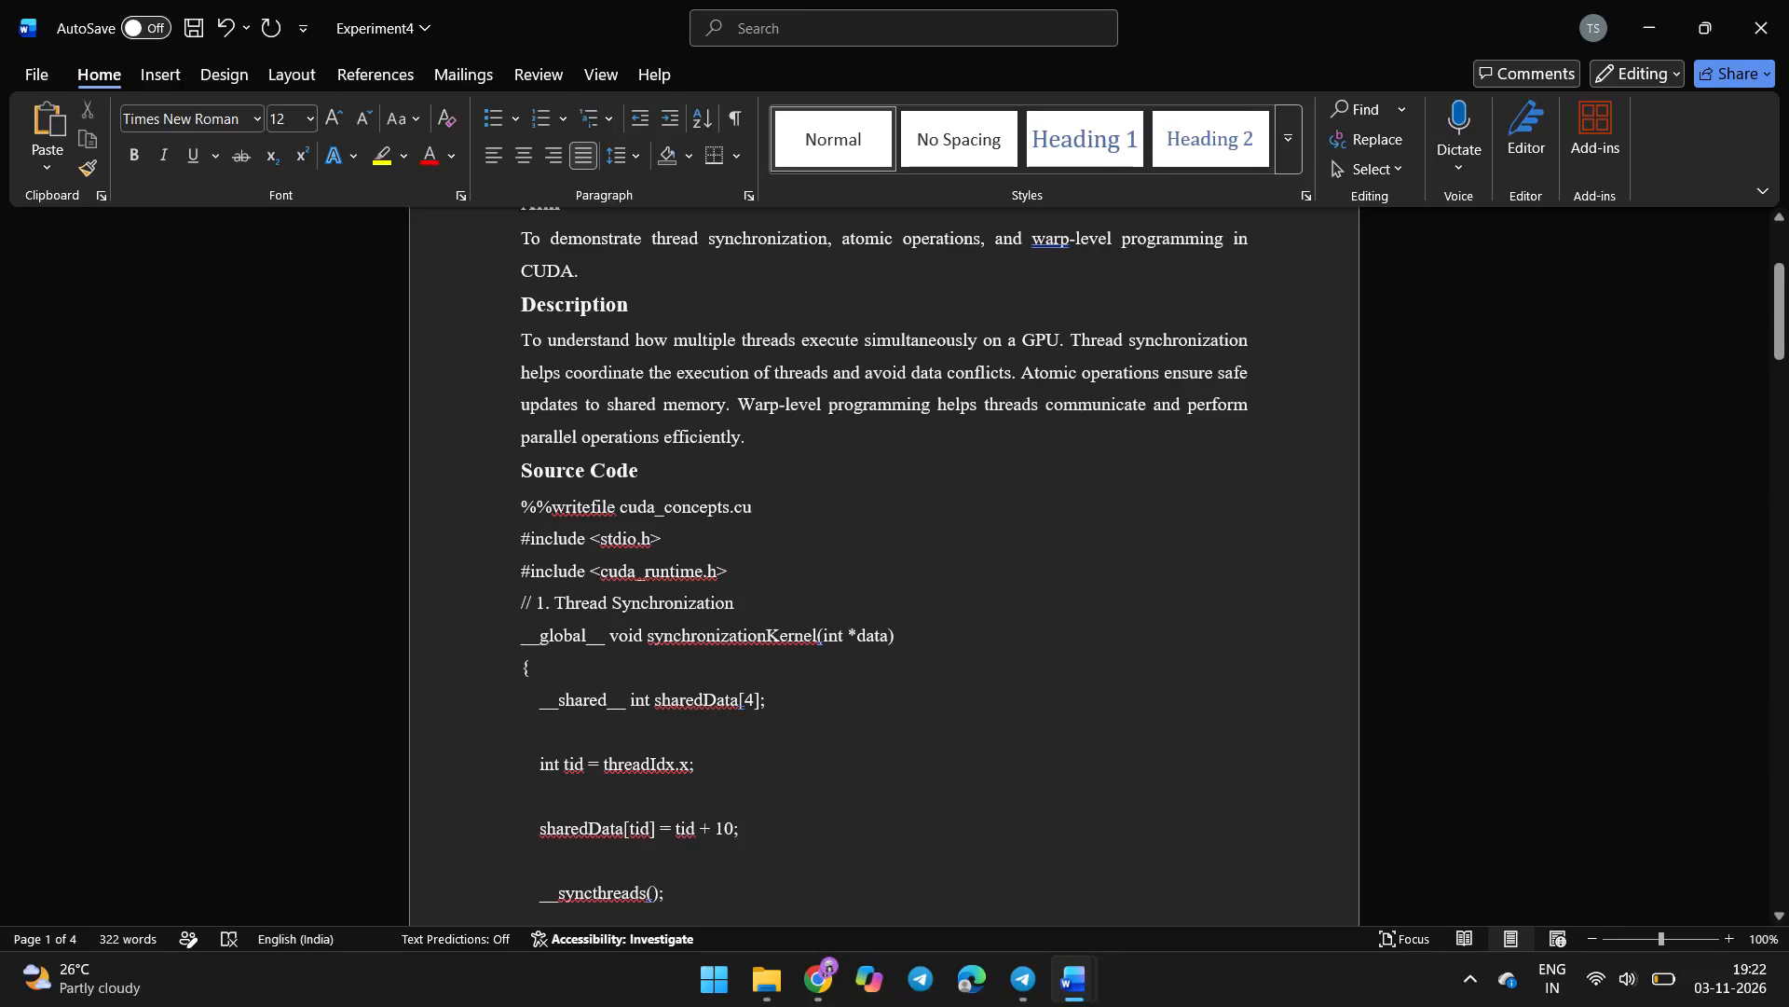
pyautogui.click(556, 739)
pyautogui.press('BackSpace')
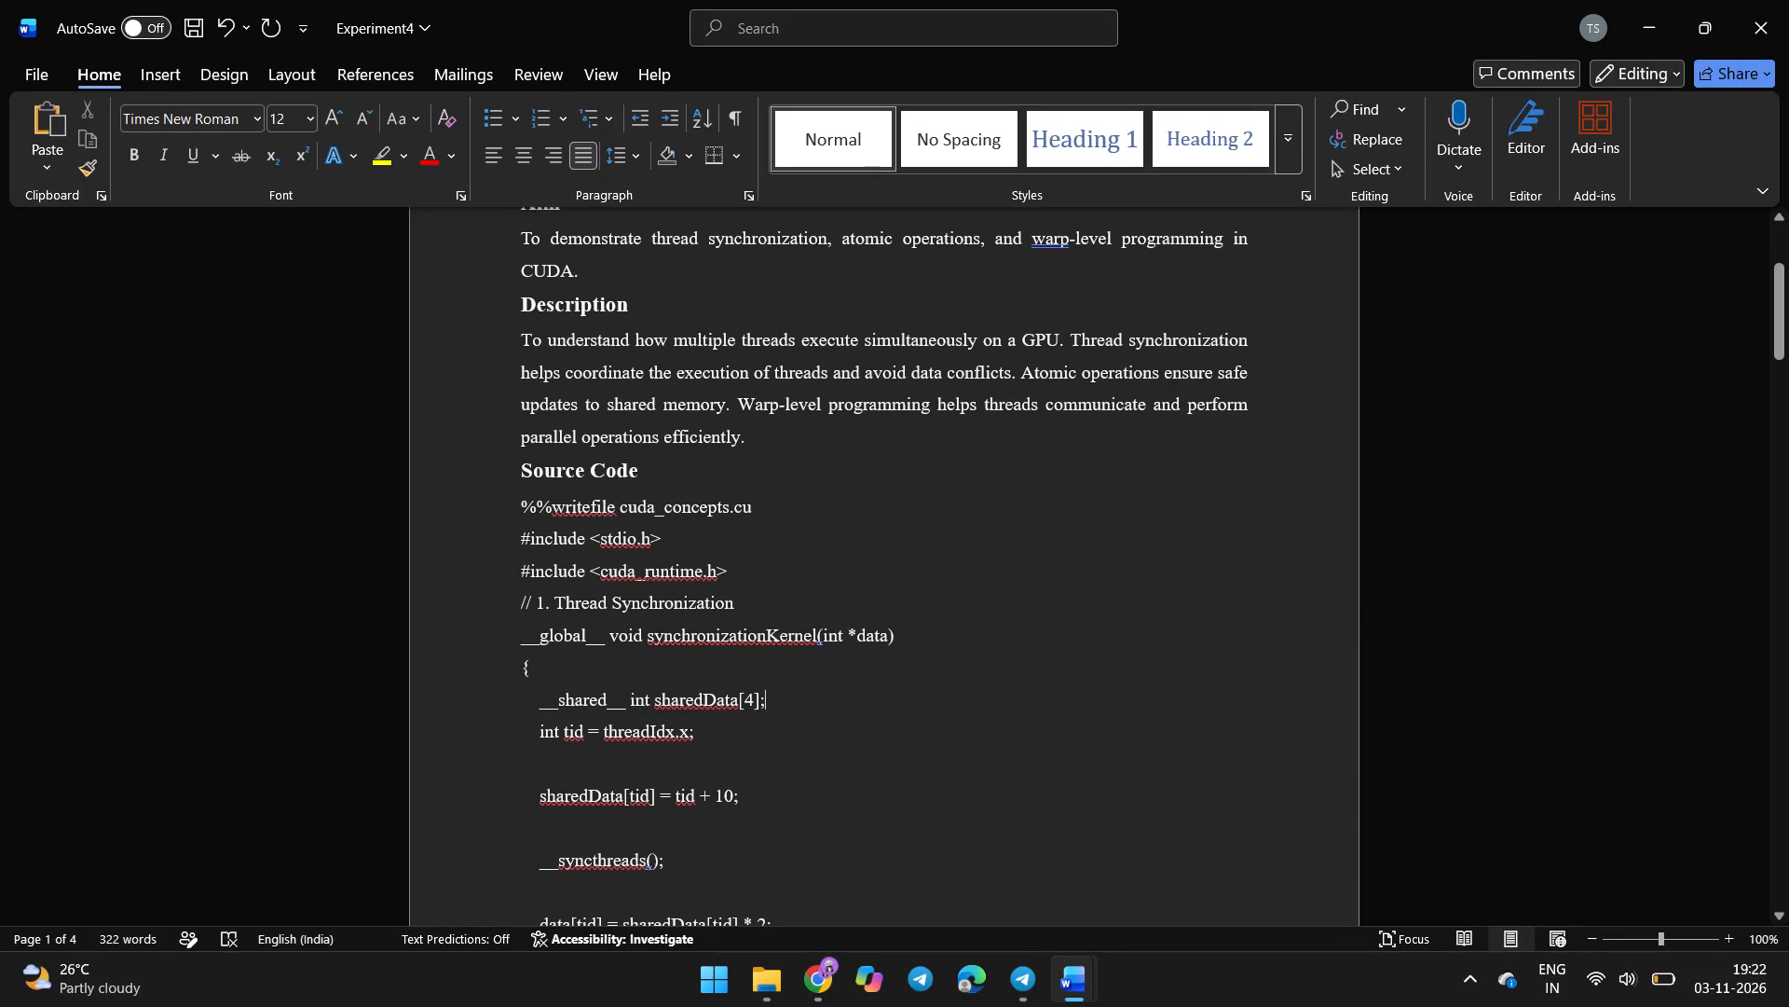
pyautogui.click(560, 777)
pyautogui.press('BackSpace')
pyautogui.click(564, 798)
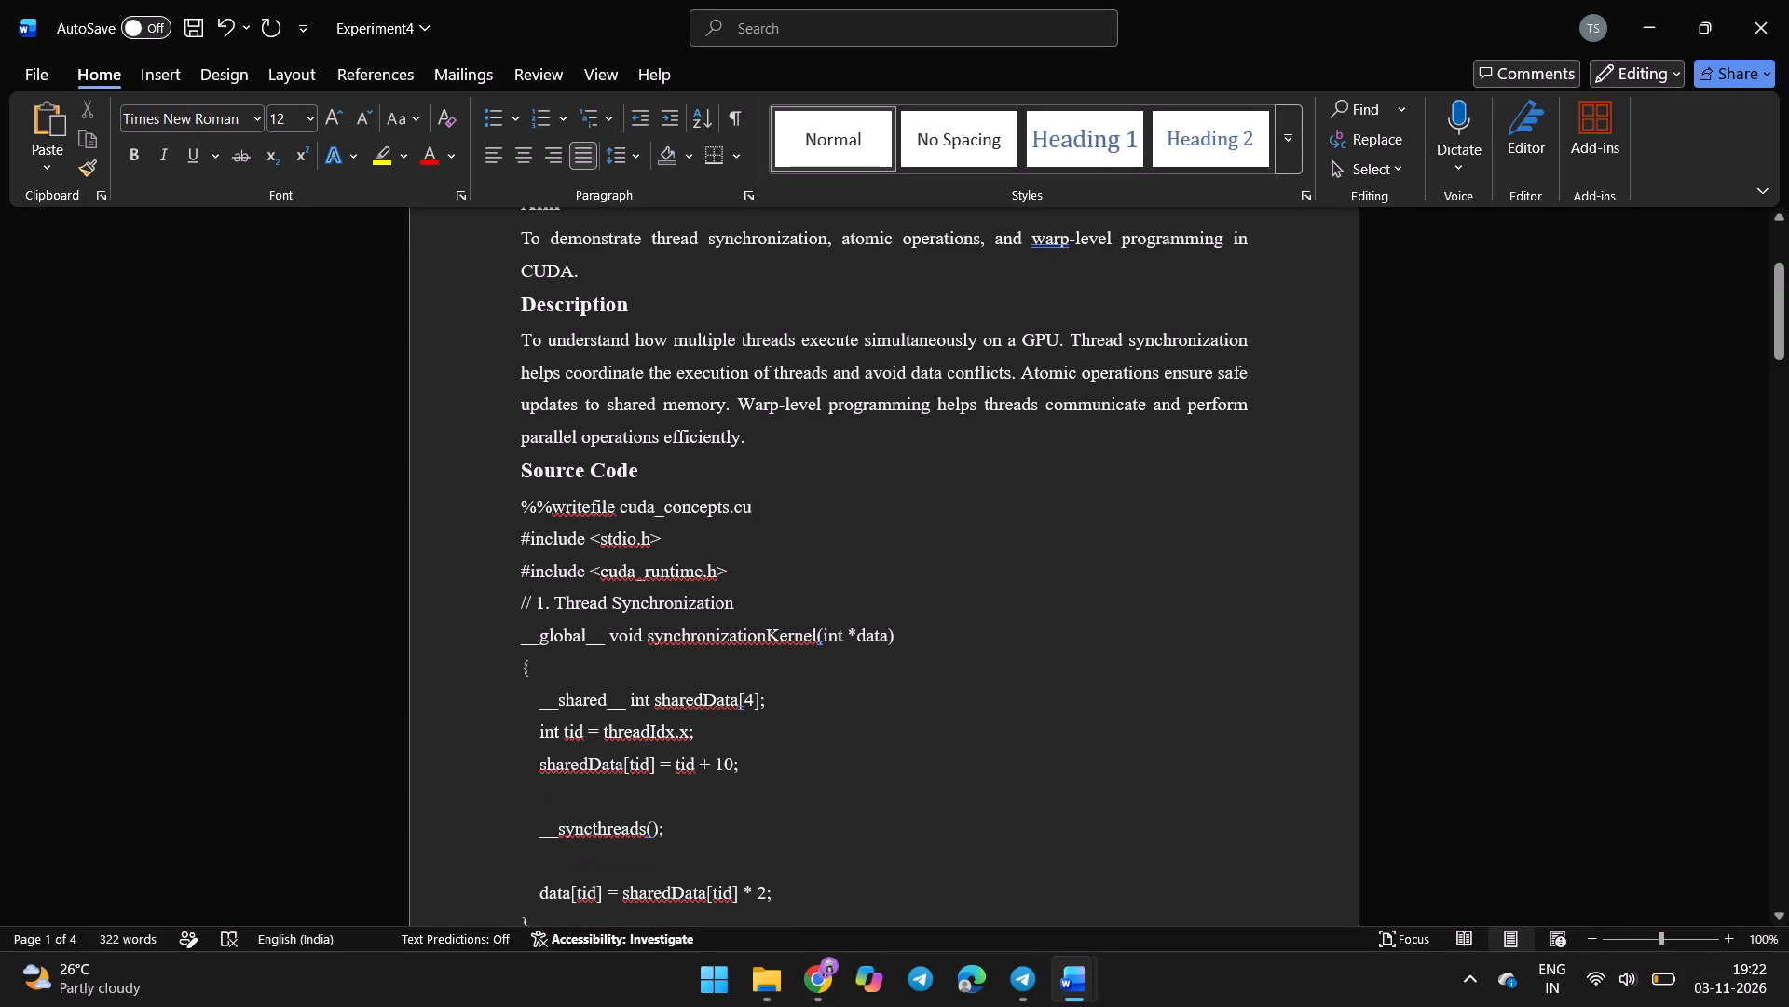
pyautogui.press('BackSpace')
pyautogui.click(572, 825)
pyautogui.press('BackSpace')
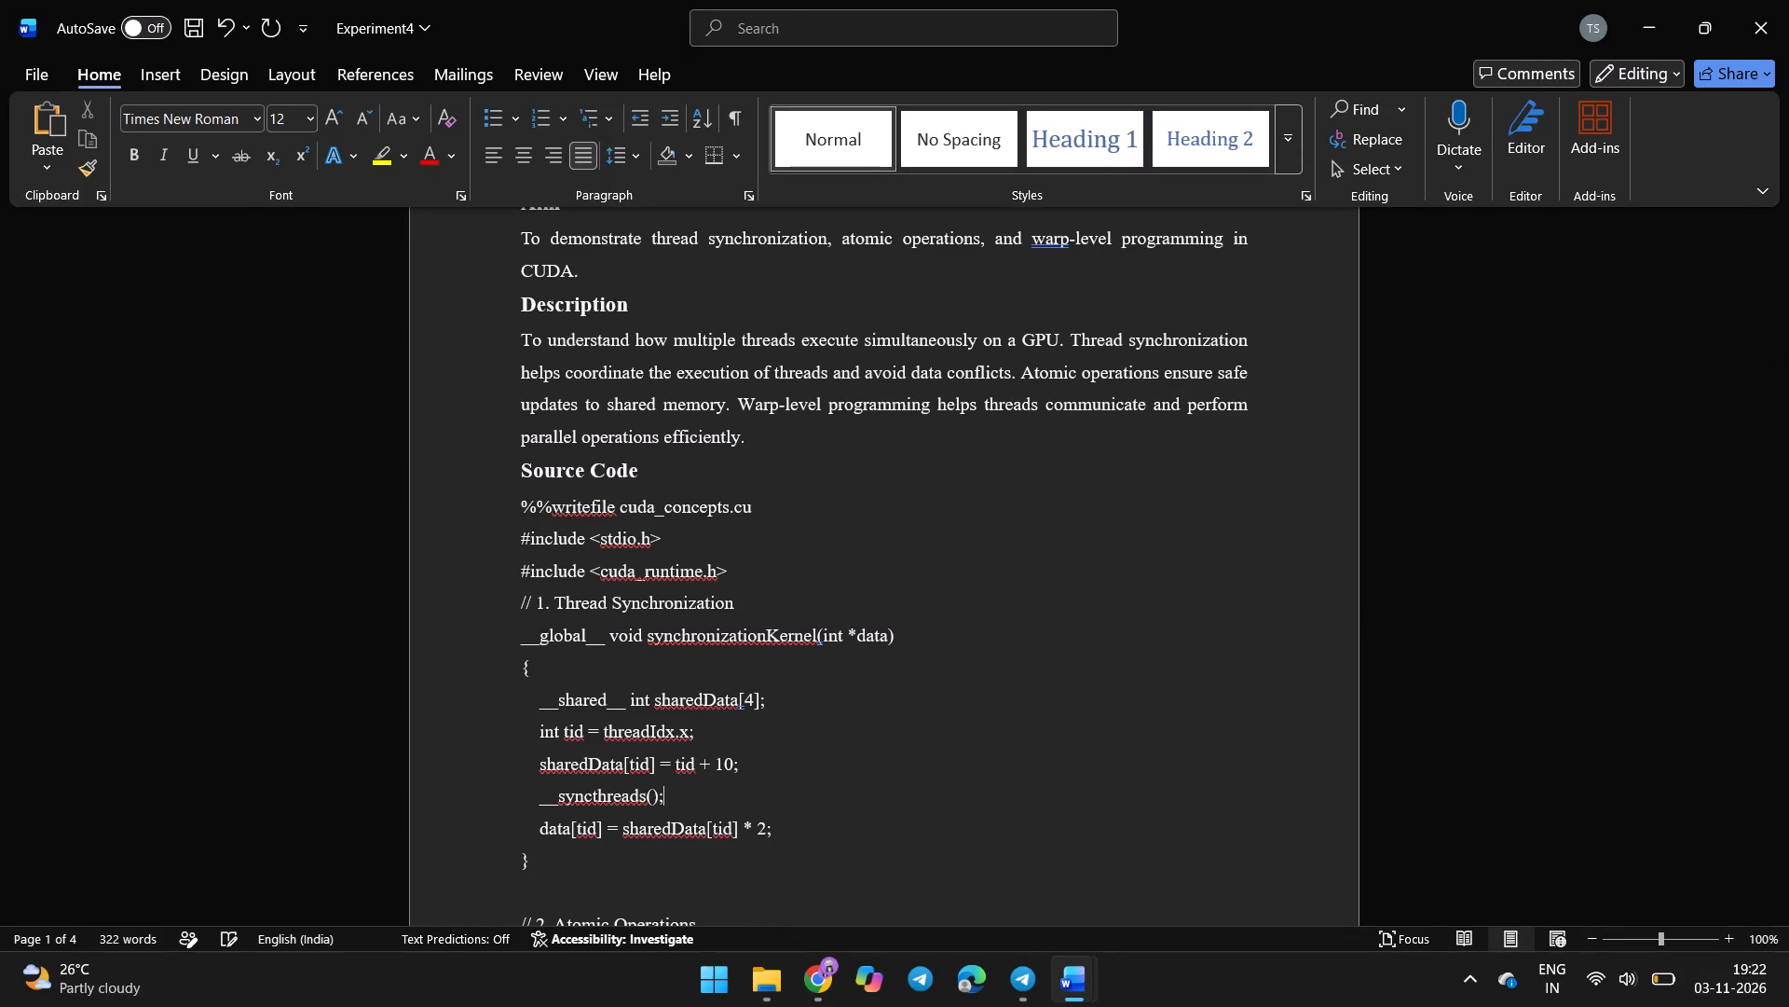
pyautogui.click(561, 892)
pyautogui.press('BackSpace')
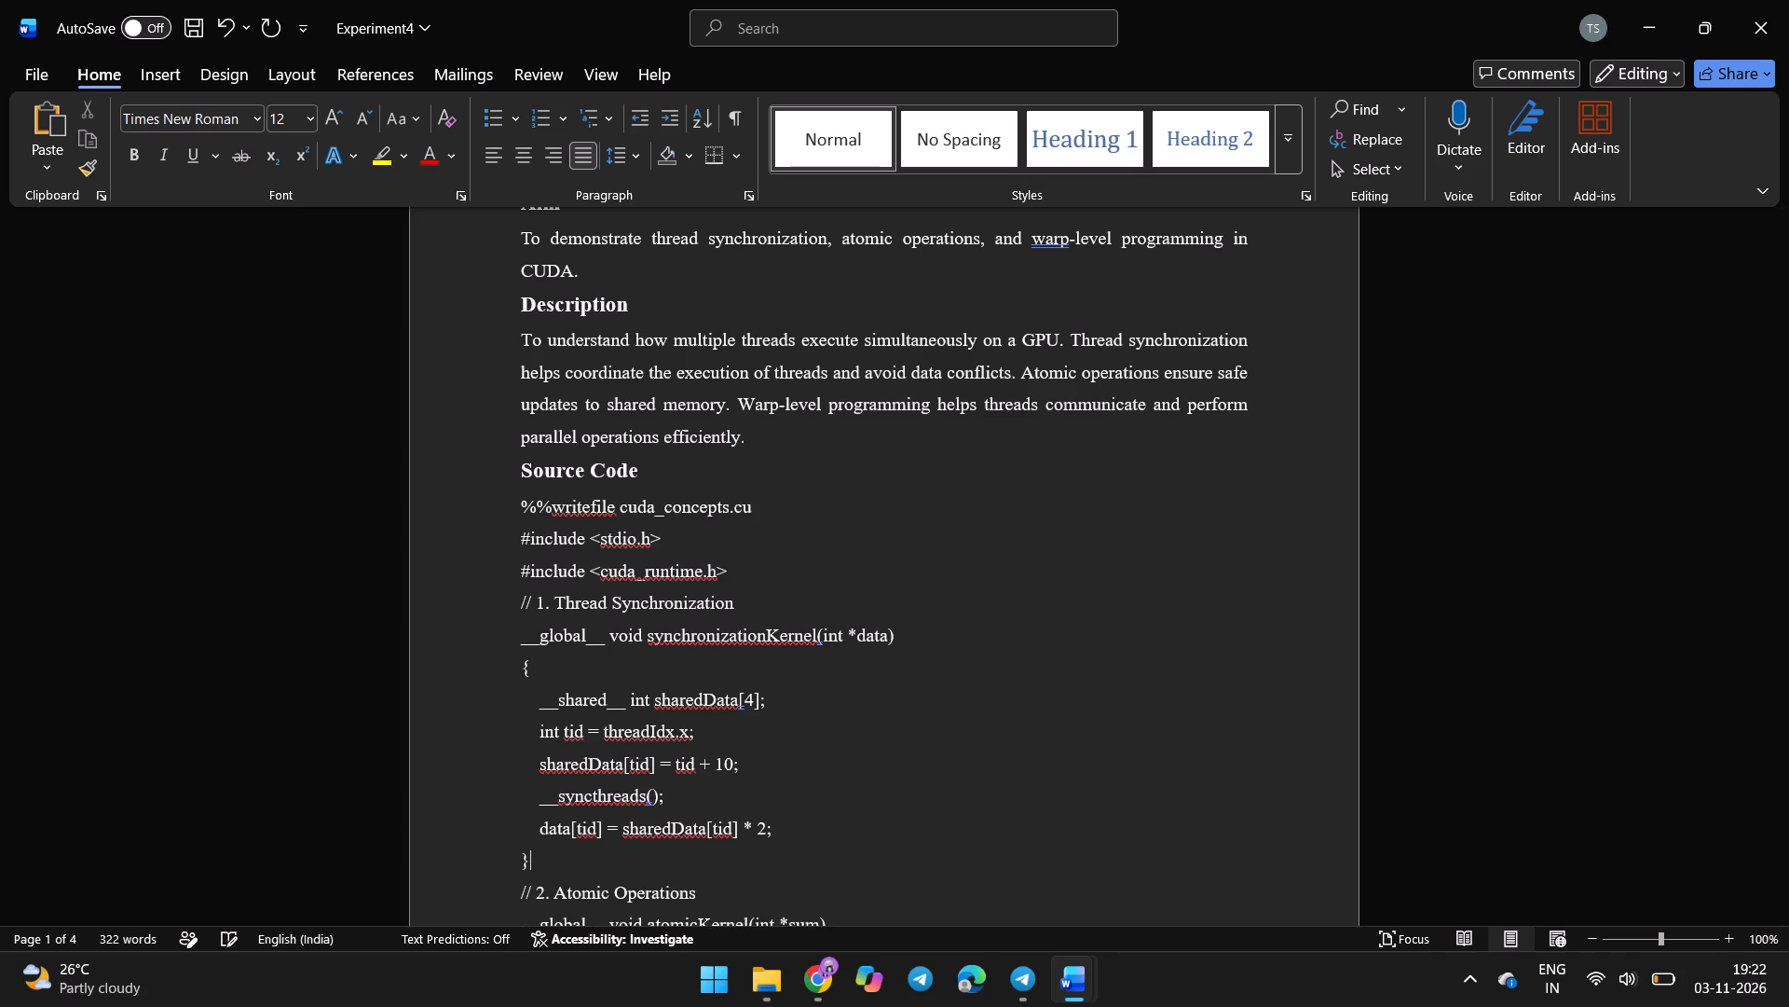
# Remove the blank lines inside atomicKernel and warpKernel and the one before int main().
pyautogui.scroll(-1, 561, 892)
pyautogui.click(585, 774)
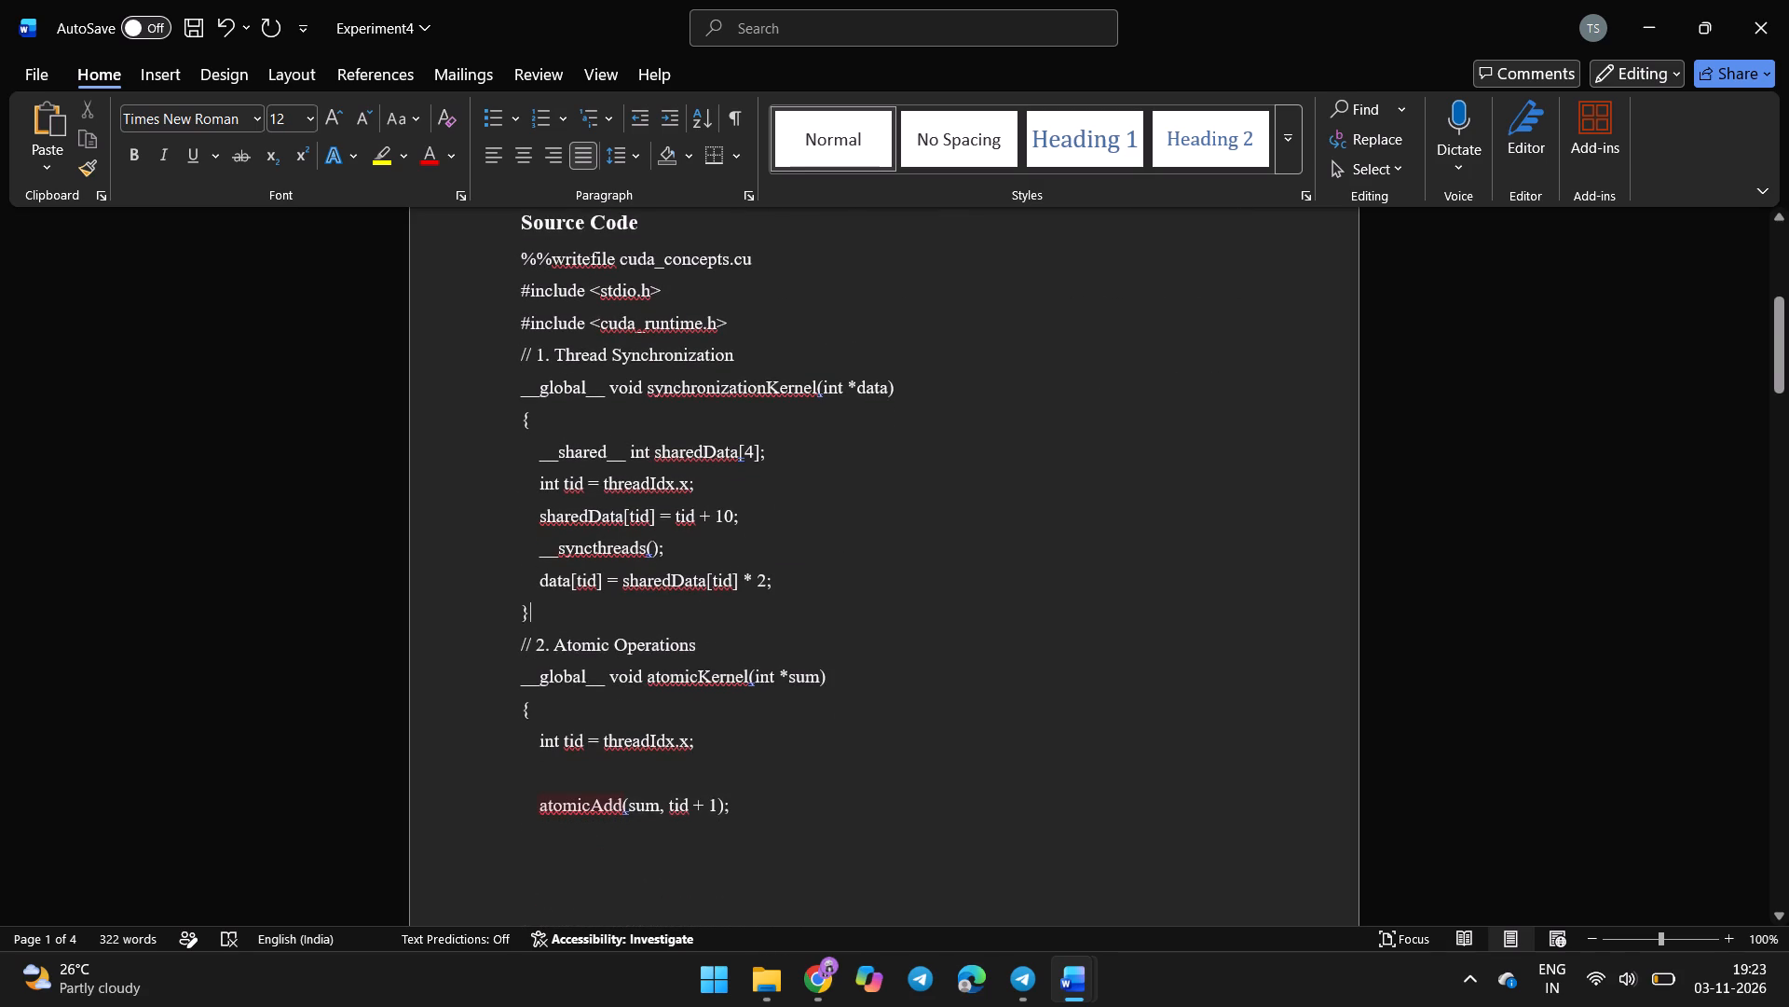
pyautogui.press('BackSpace')
pyautogui.scroll(-1, 601, 821)
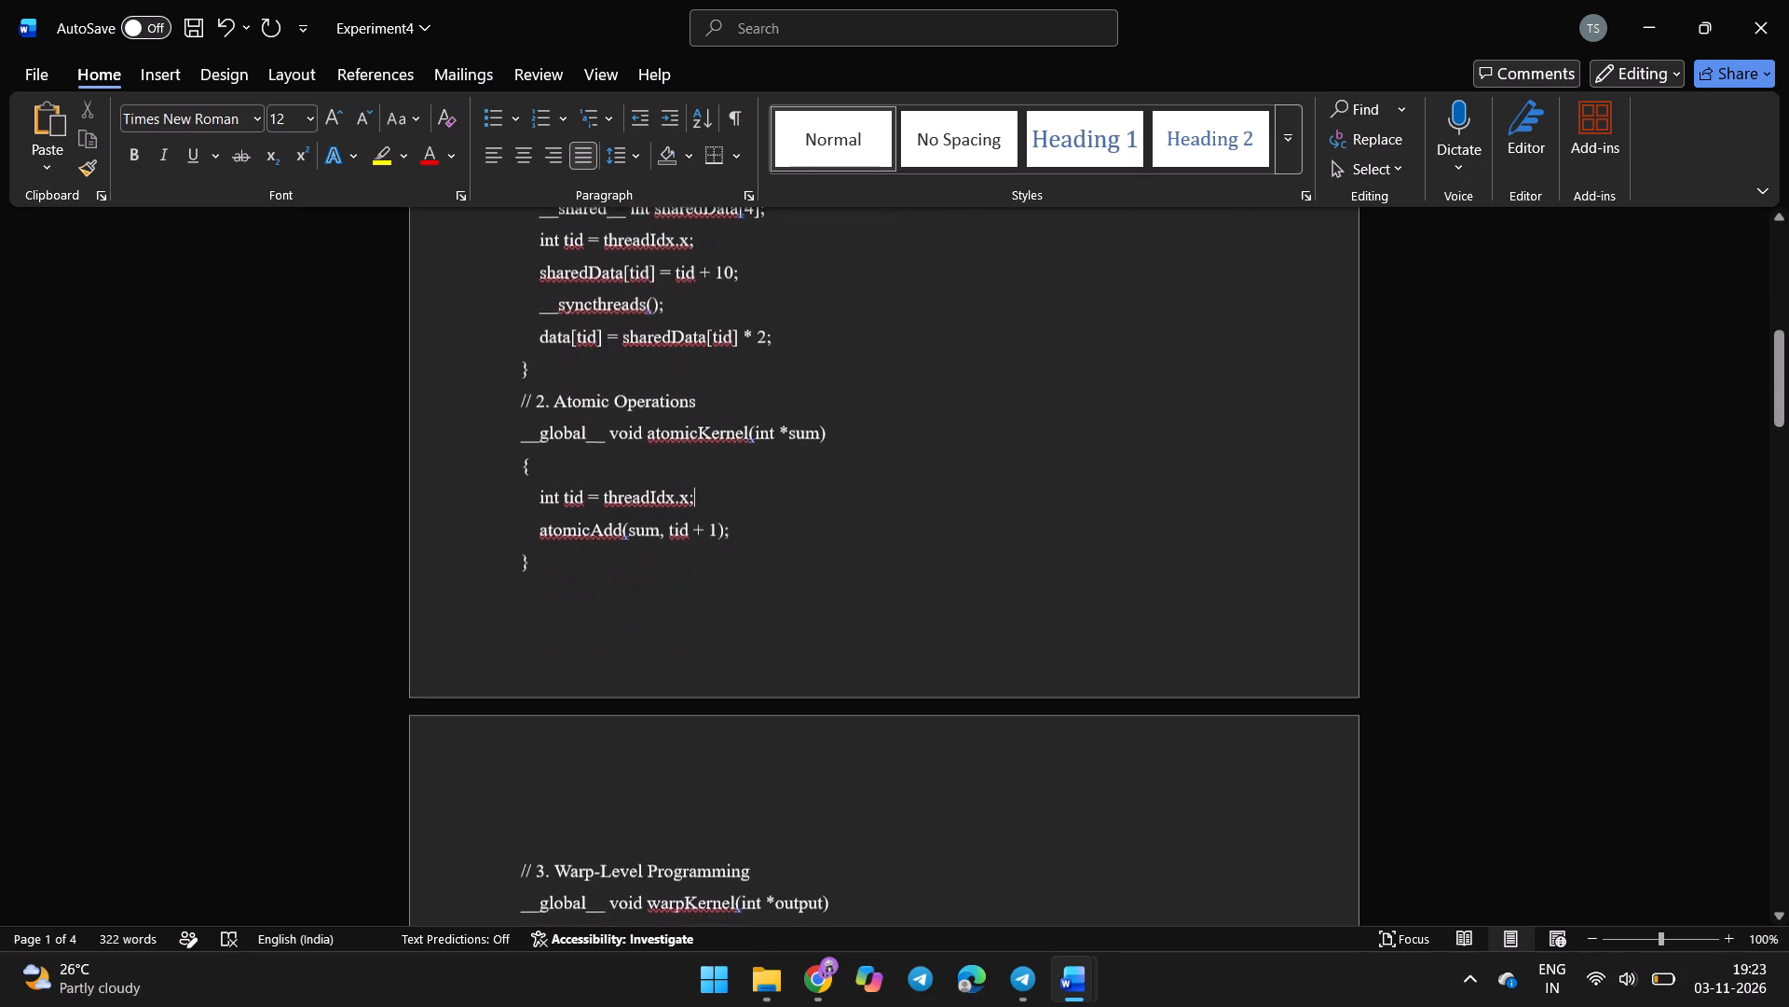
pyautogui.scroll(-1, 601, 821)
pyautogui.click(599, 896)
pyautogui.press('BackSpace')
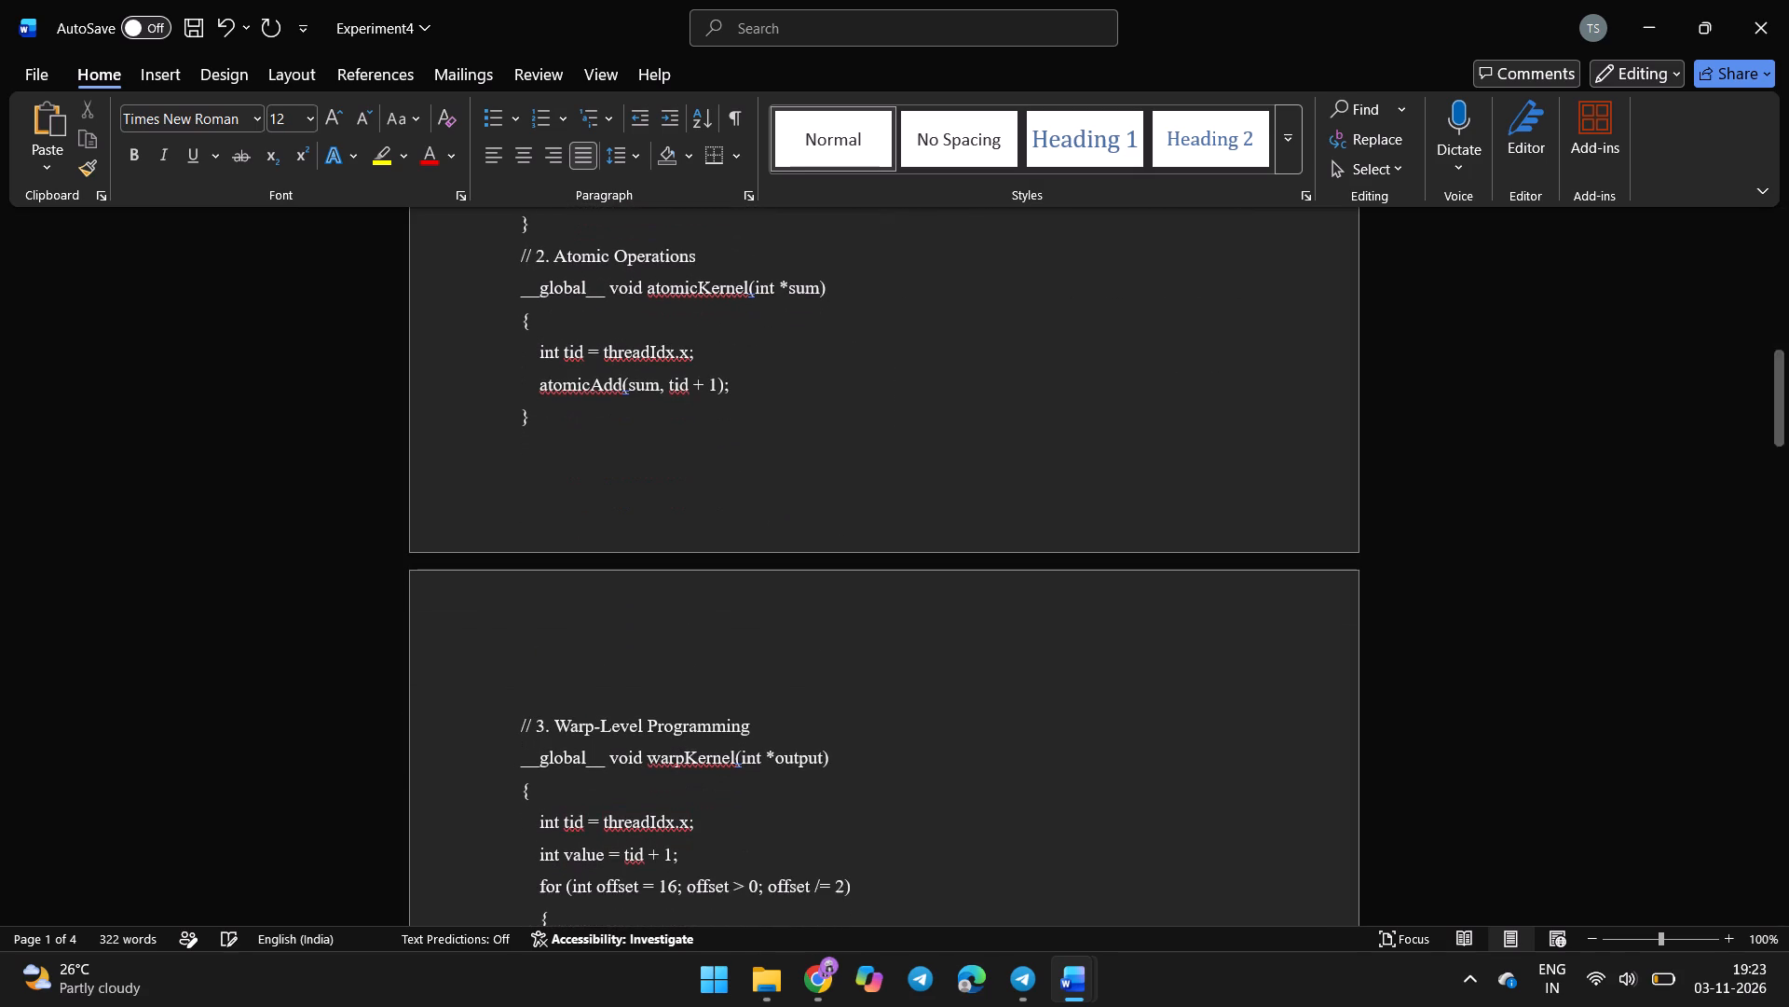
pyautogui.scroll(-1, 599, 896)
pyautogui.click(591, 683)
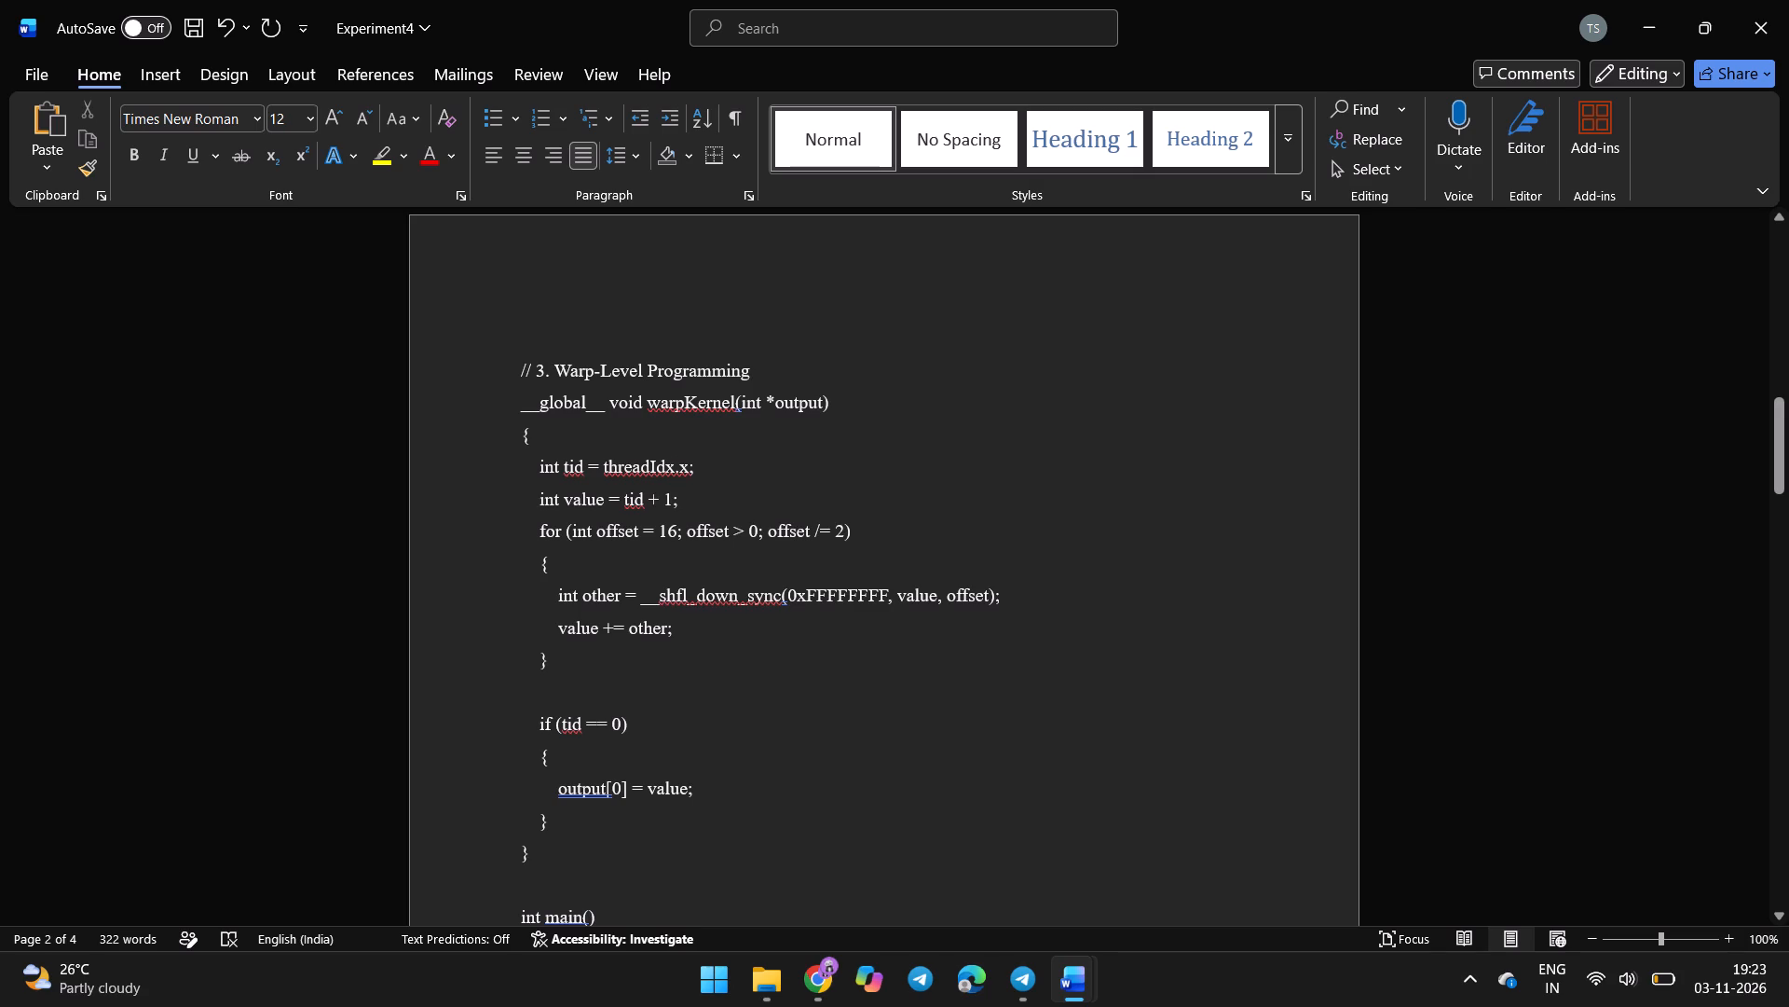
pyautogui.press('BackSpace')
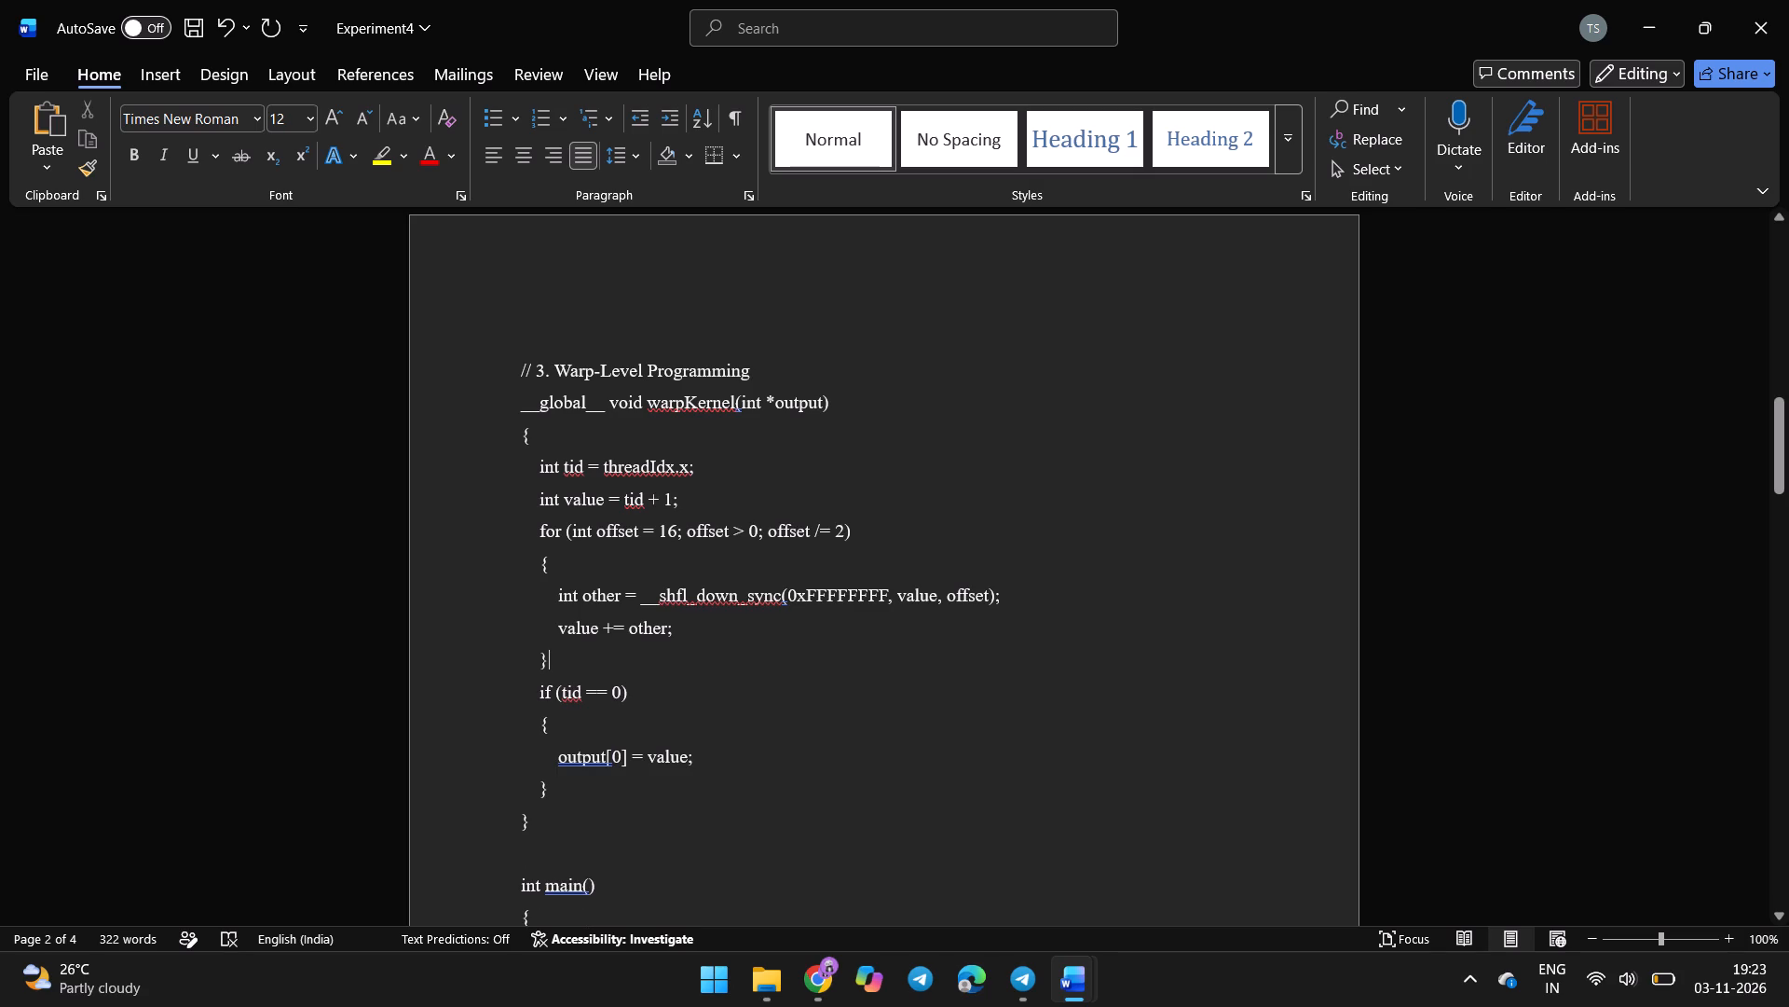
pyautogui.click(563, 848)
pyautogui.press('BackSpace')
# Remove the blank lines in main() from after the variable declarations through the synchronizationKernel launch and its cudaMemcpy call.
pyautogui.scroll(-1, 563, 848)
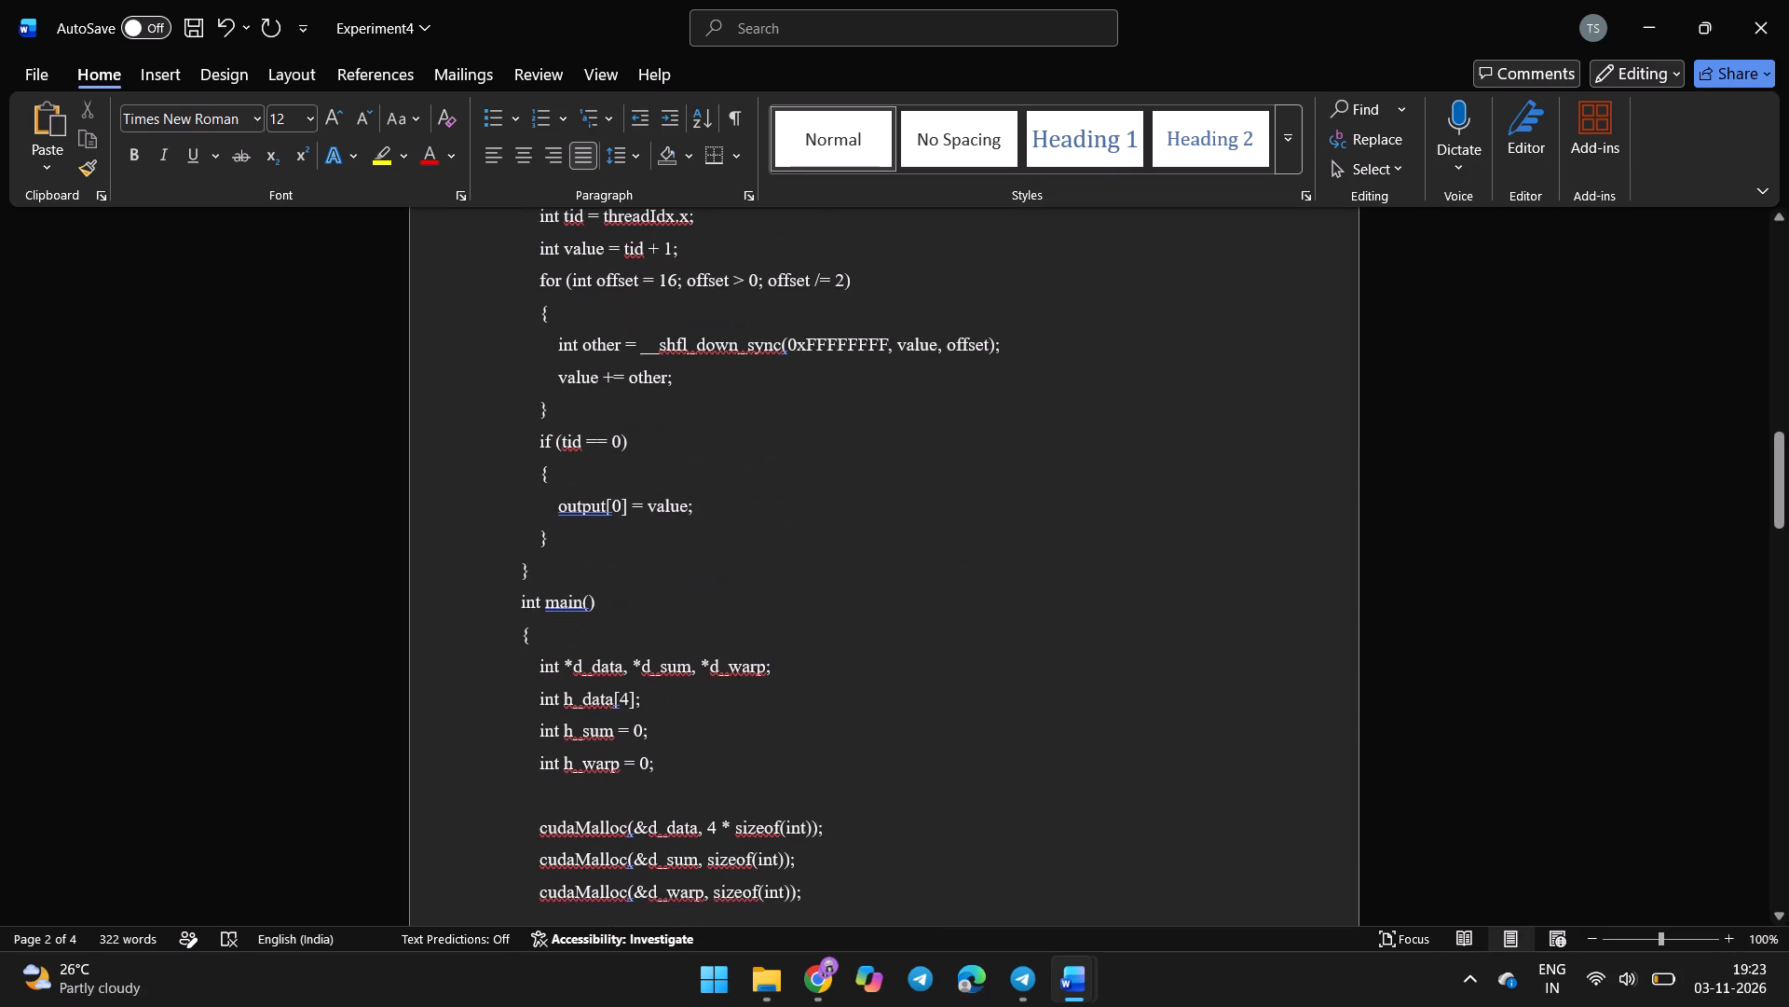
pyautogui.click(593, 786)
pyautogui.press('BackSpace')
pyautogui.scroll(-1, 593, 786)
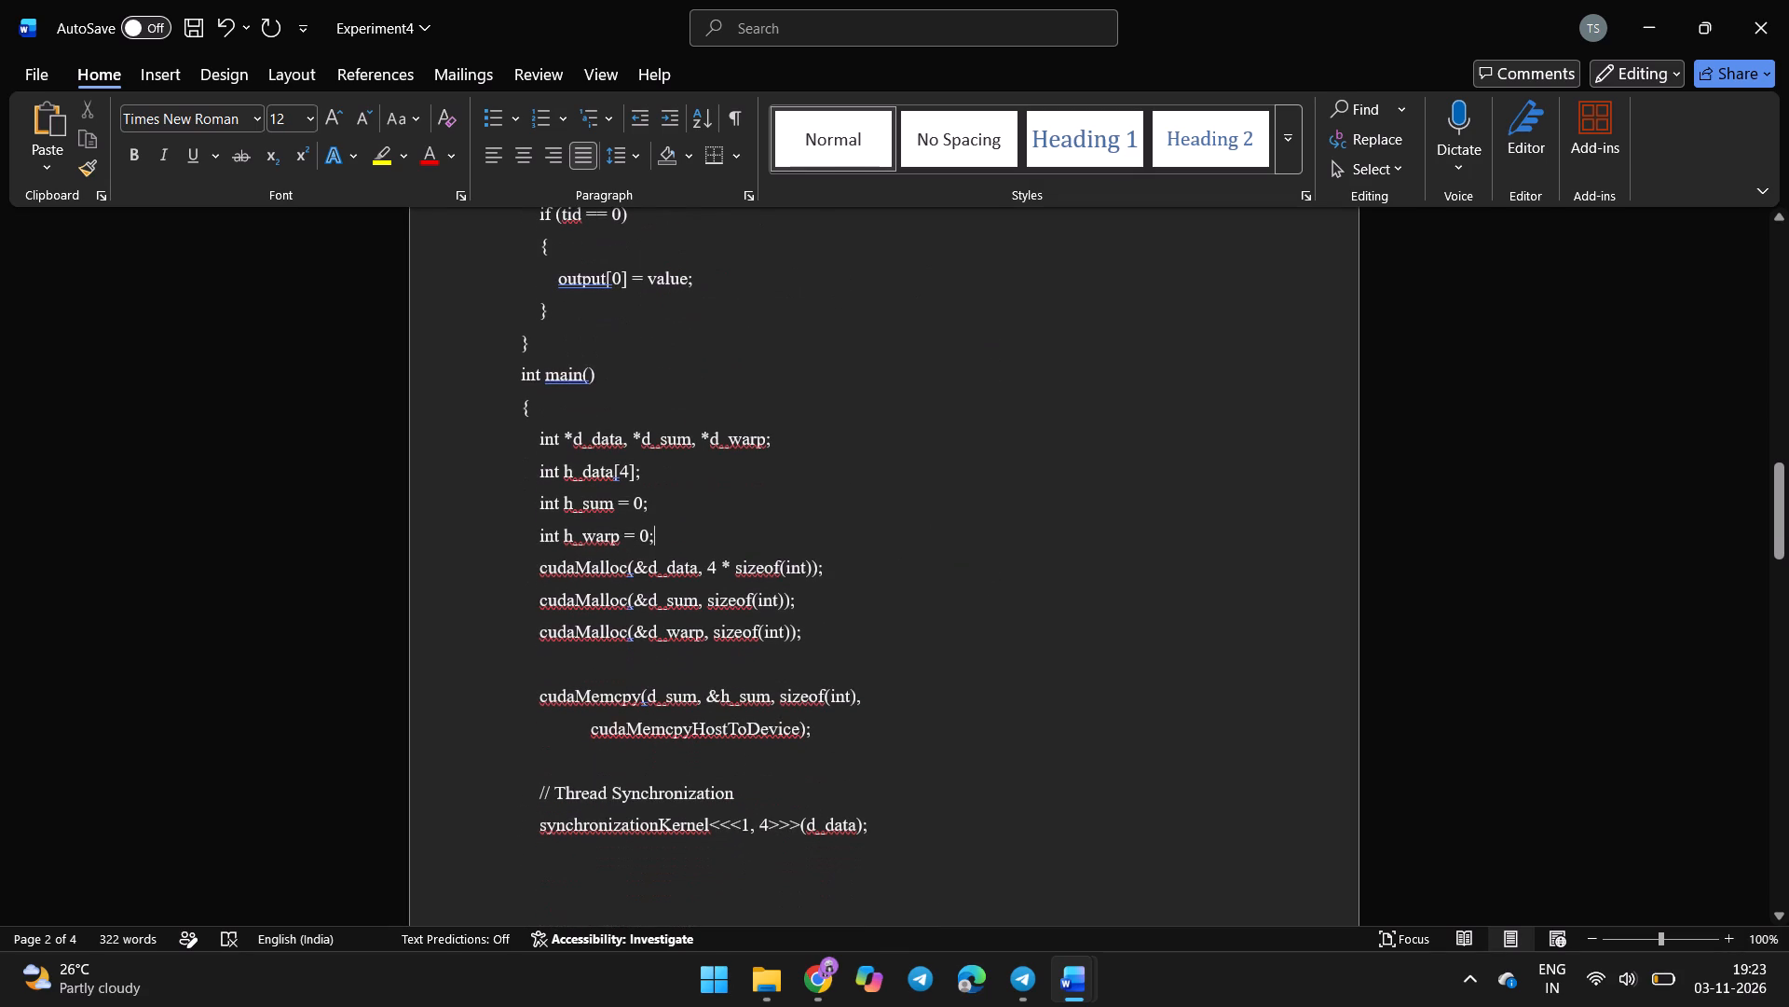
pyautogui.click(593, 672)
pyautogui.press('BackSpace')
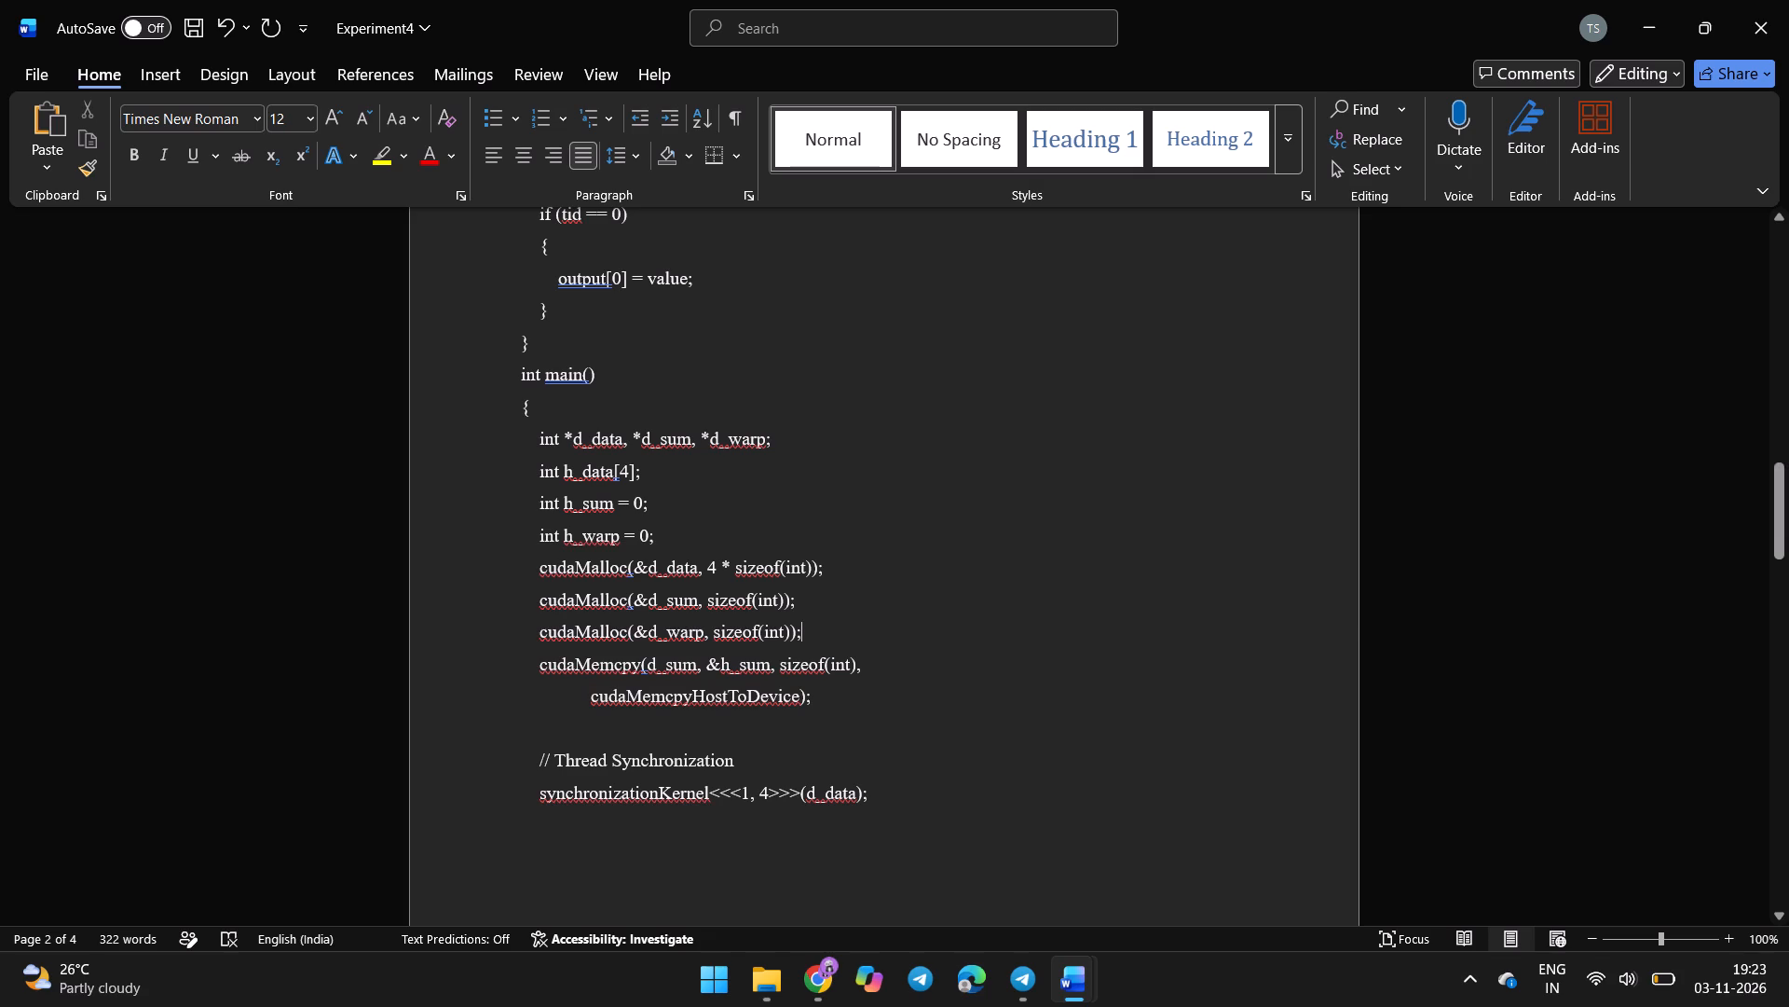
pyautogui.click(609, 734)
pyautogui.press('BackSpace')
pyautogui.scroll(-1, 609, 734)
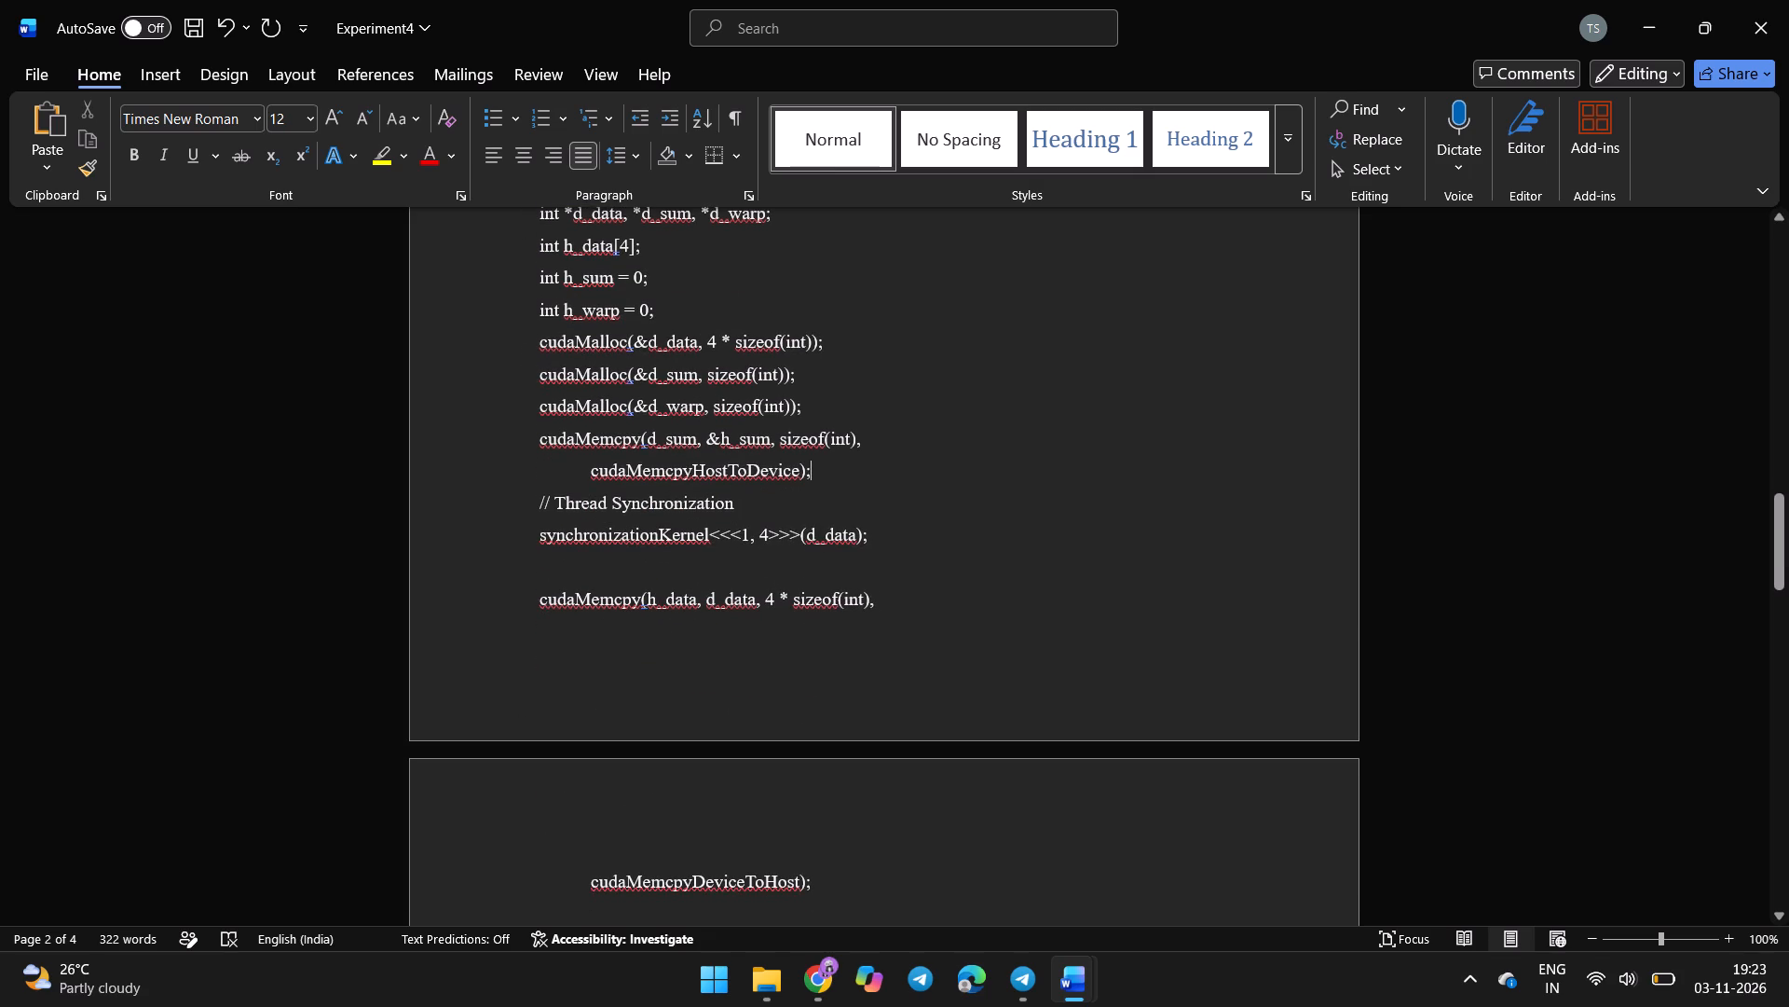
pyautogui.click(607, 564)
pyautogui.press('BackSpace')
# Remove the blank lines around main()'s Atomic Operations block, down to the "// Warp-Level Programming" comment, keeping the printf text intact.
pyautogui.scroll(-1, 607, 564)
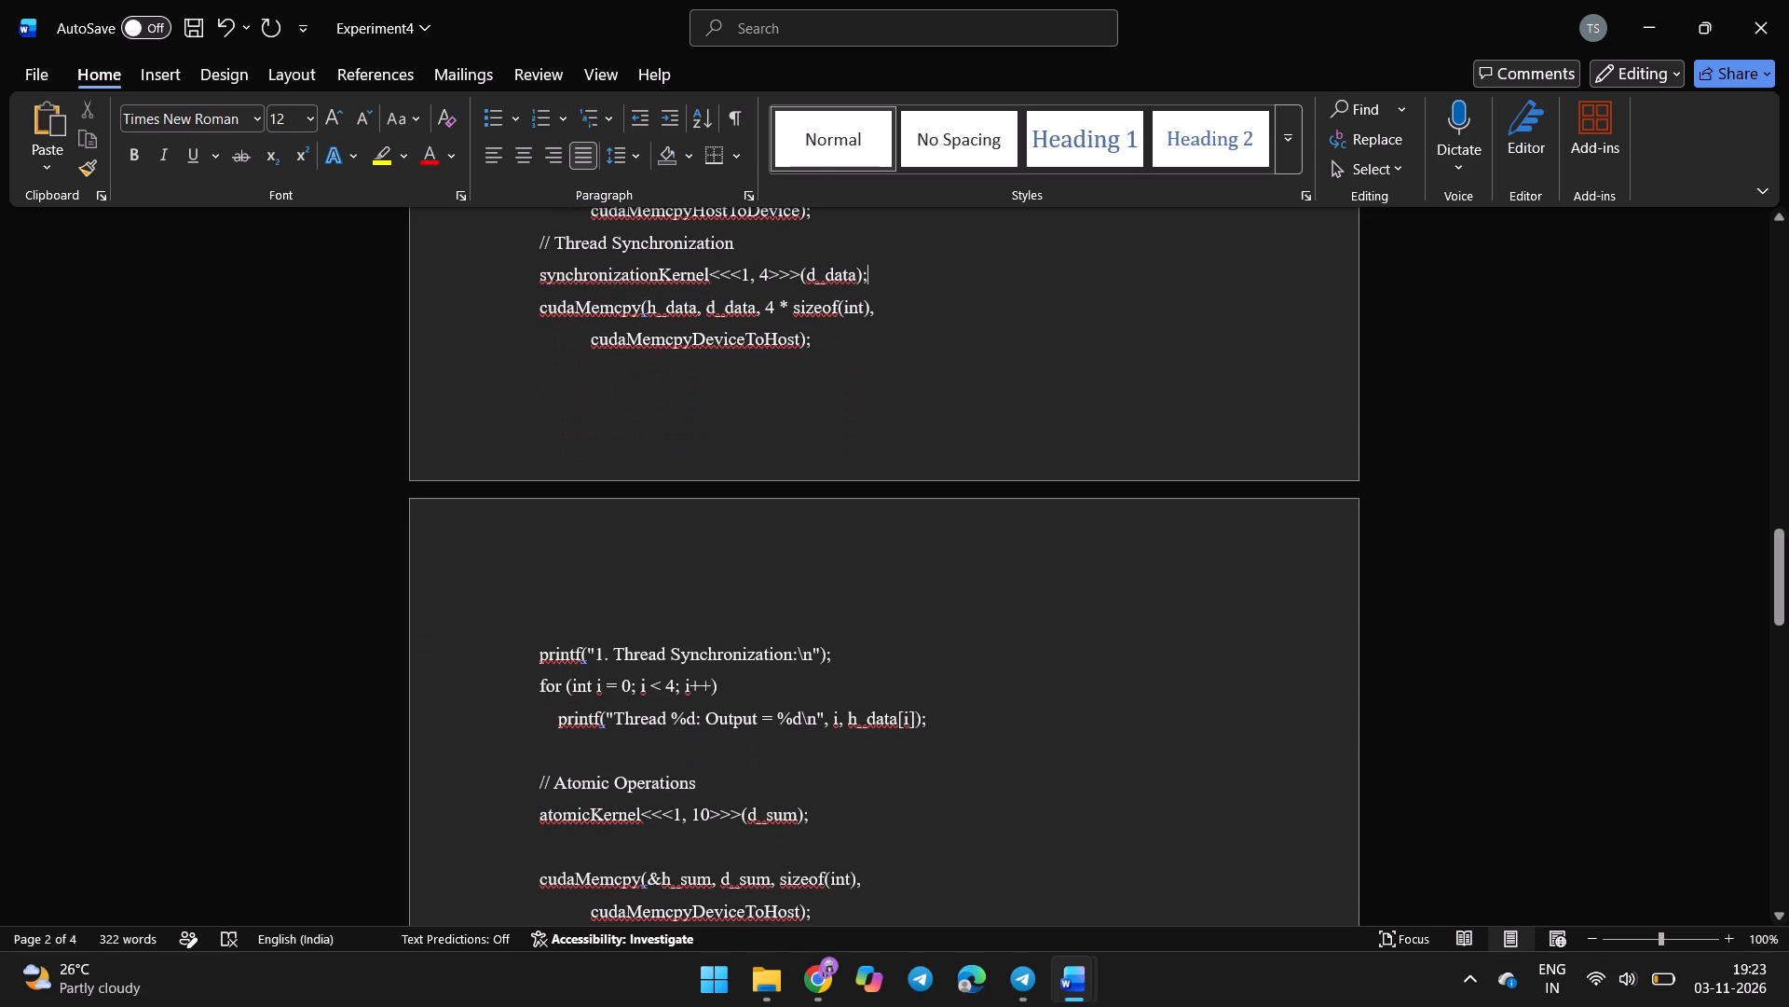
pyautogui.click(601, 751)
pyautogui.press('BackSpace')
pyautogui.click(609, 829)
pyautogui.press('BackSpace')
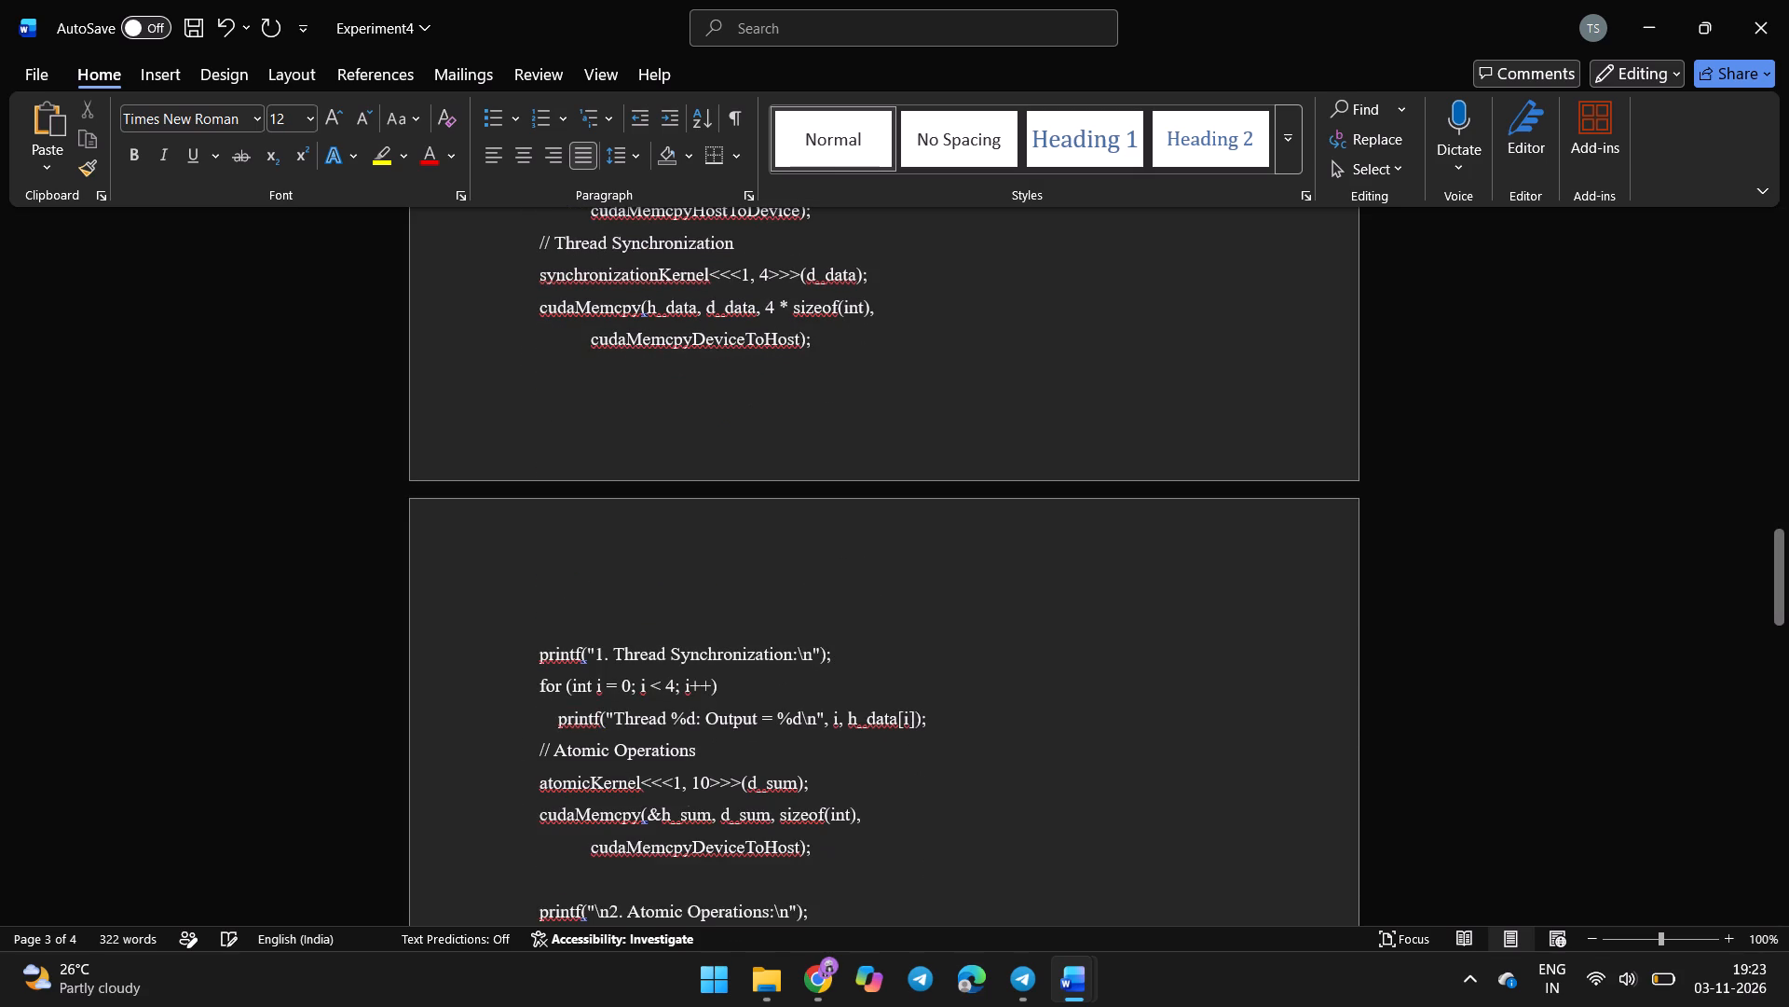
pyautogui.scroll(-1, 609, 829)
pyautogui.click(614, 711)
pyautogui.press('BackSpace')
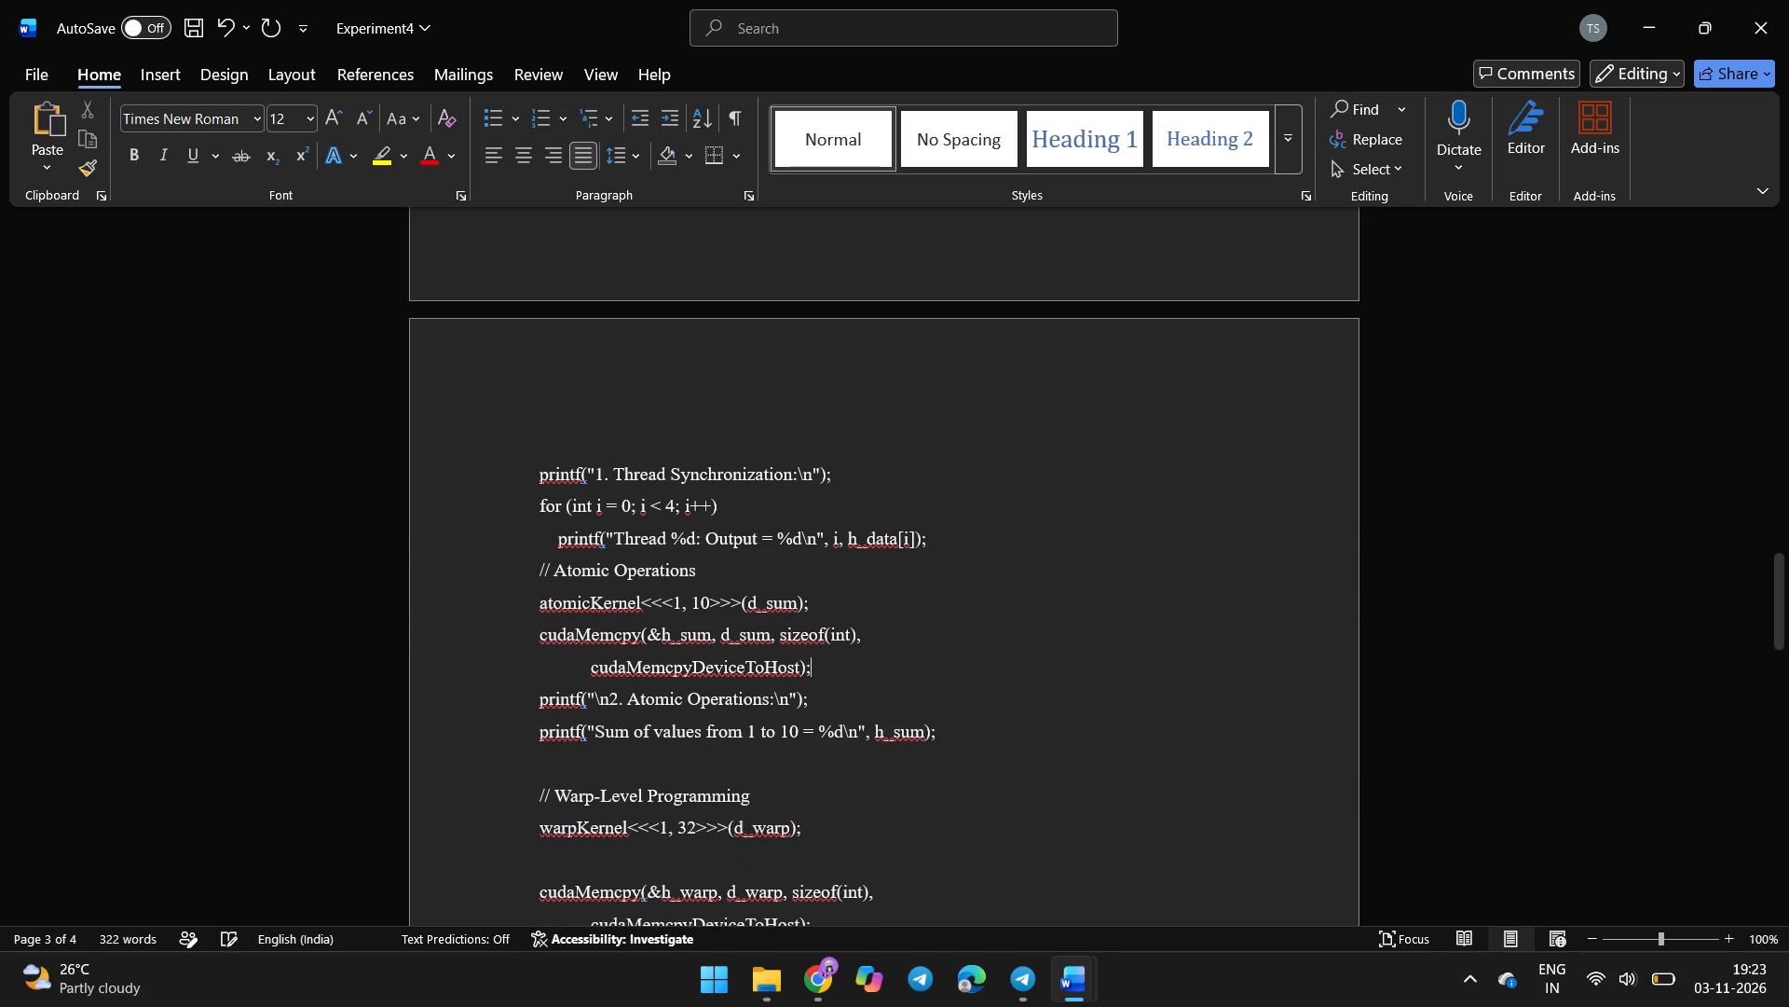
pyautogui.click(621, 751)
pyautogui.press('BackSpace')
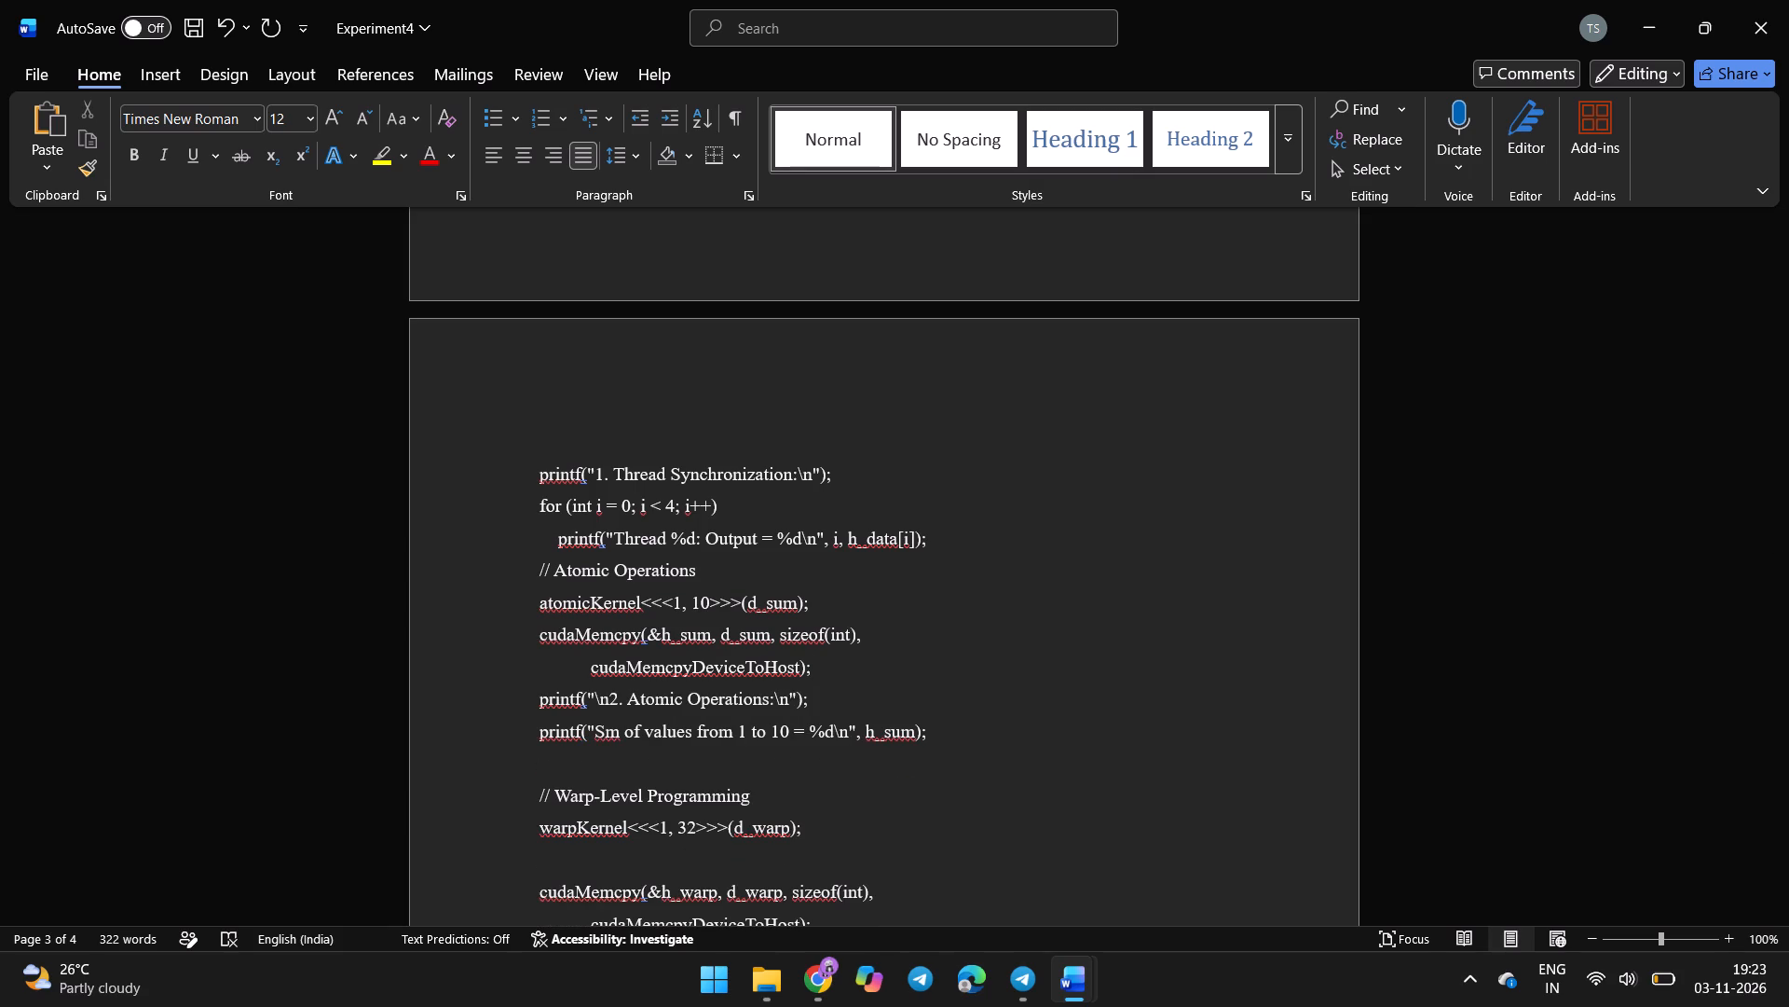
pyautogui.hotkey('ctrl', 'z')
pyautogui.press('Down')
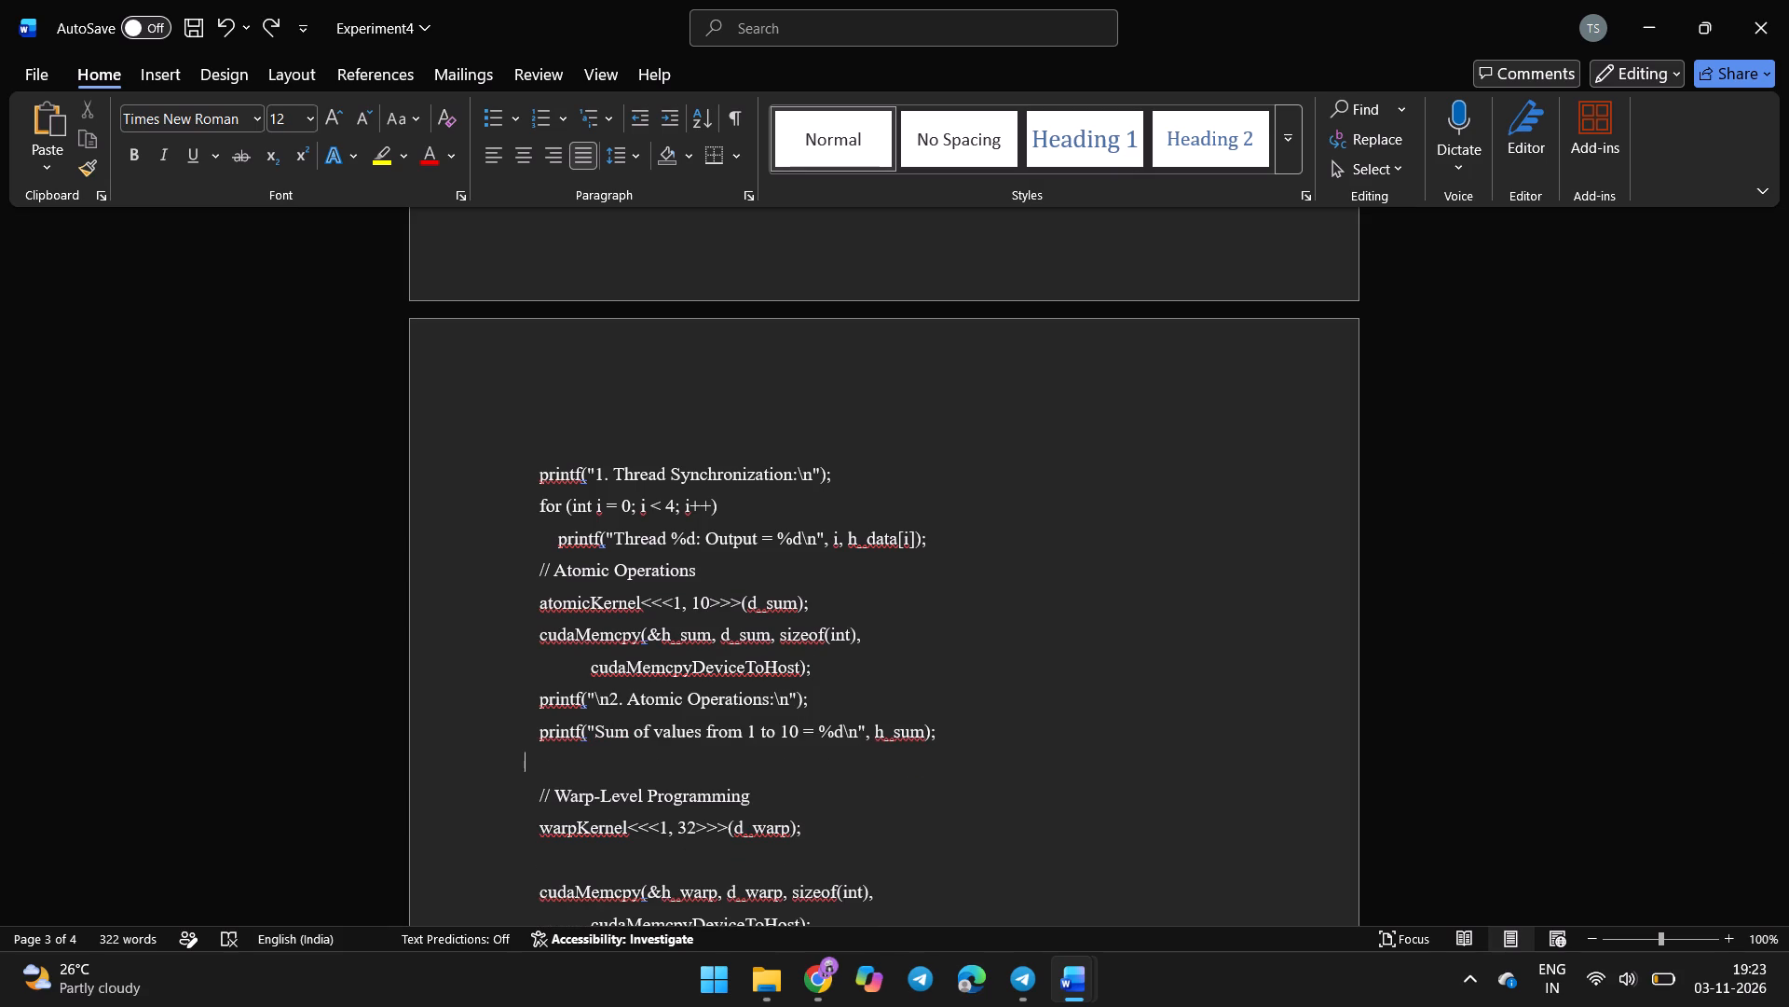
pyautogui.press('BackSpace')
# Remove the blank lines from main()'s warpKernel launch through return 0, and those between the closing brace and the Output heading.
pyautogui.scroll(-1, 621, 751)
pyautogui.click(603, 691)
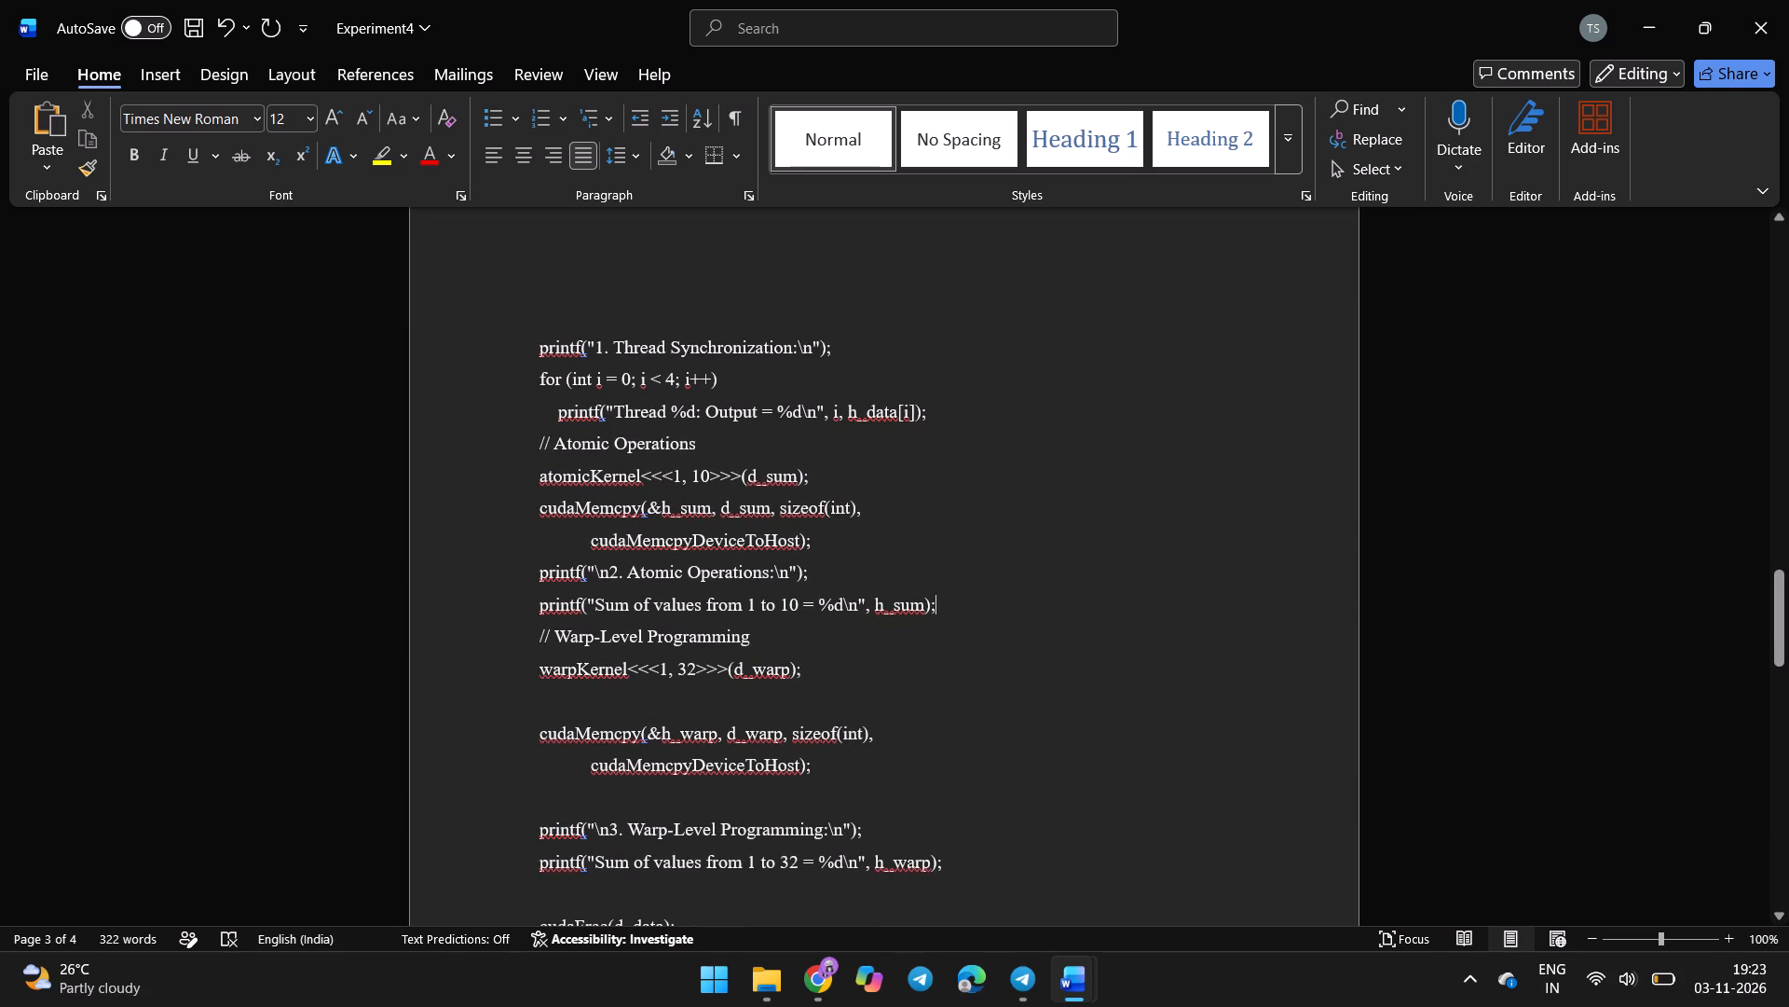
pyautogui.press('BackSpace')
pyautogui.click(617, 757)
pyautogui.press('BackSpace')
pyautogui.scroll(-1, 617, 757)
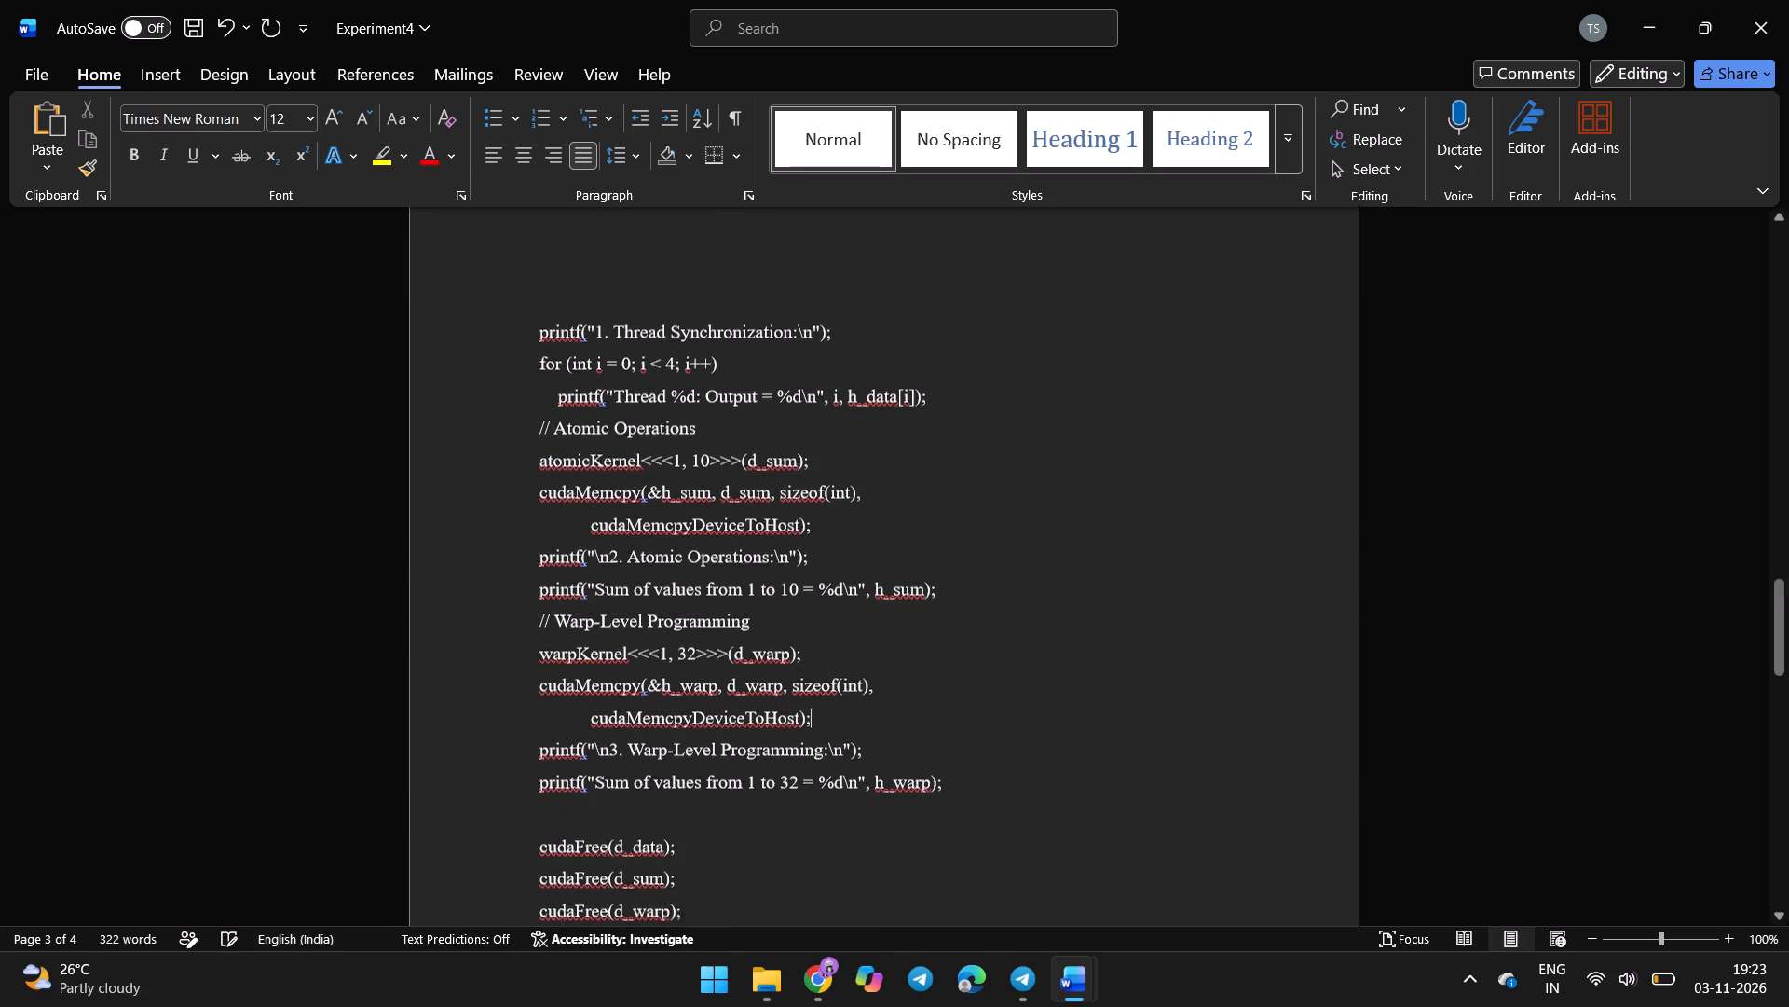
pyautogui.scroll(-1, 617, 757)
pyautogui.click(623, 646)
pyautogui.press('BackSpace')
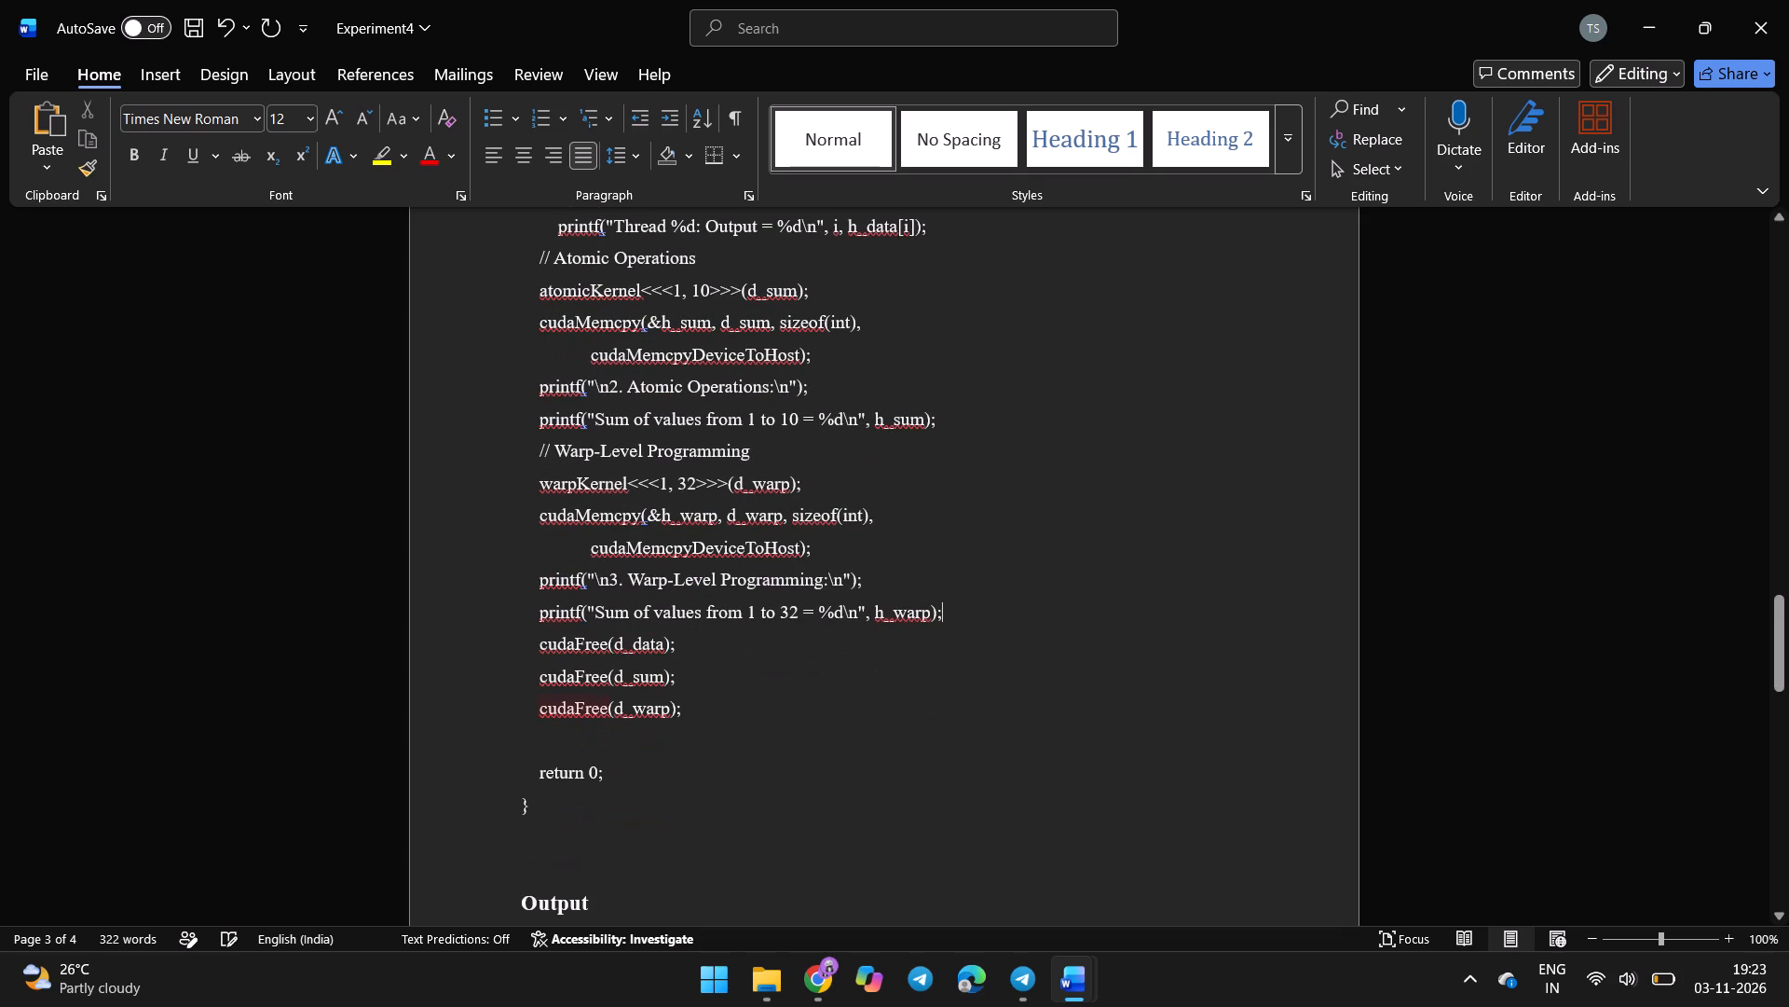
pyautogui.click(575, 738)
pyautogui.press('BackSpace')
pyautogui.click(538, 835)
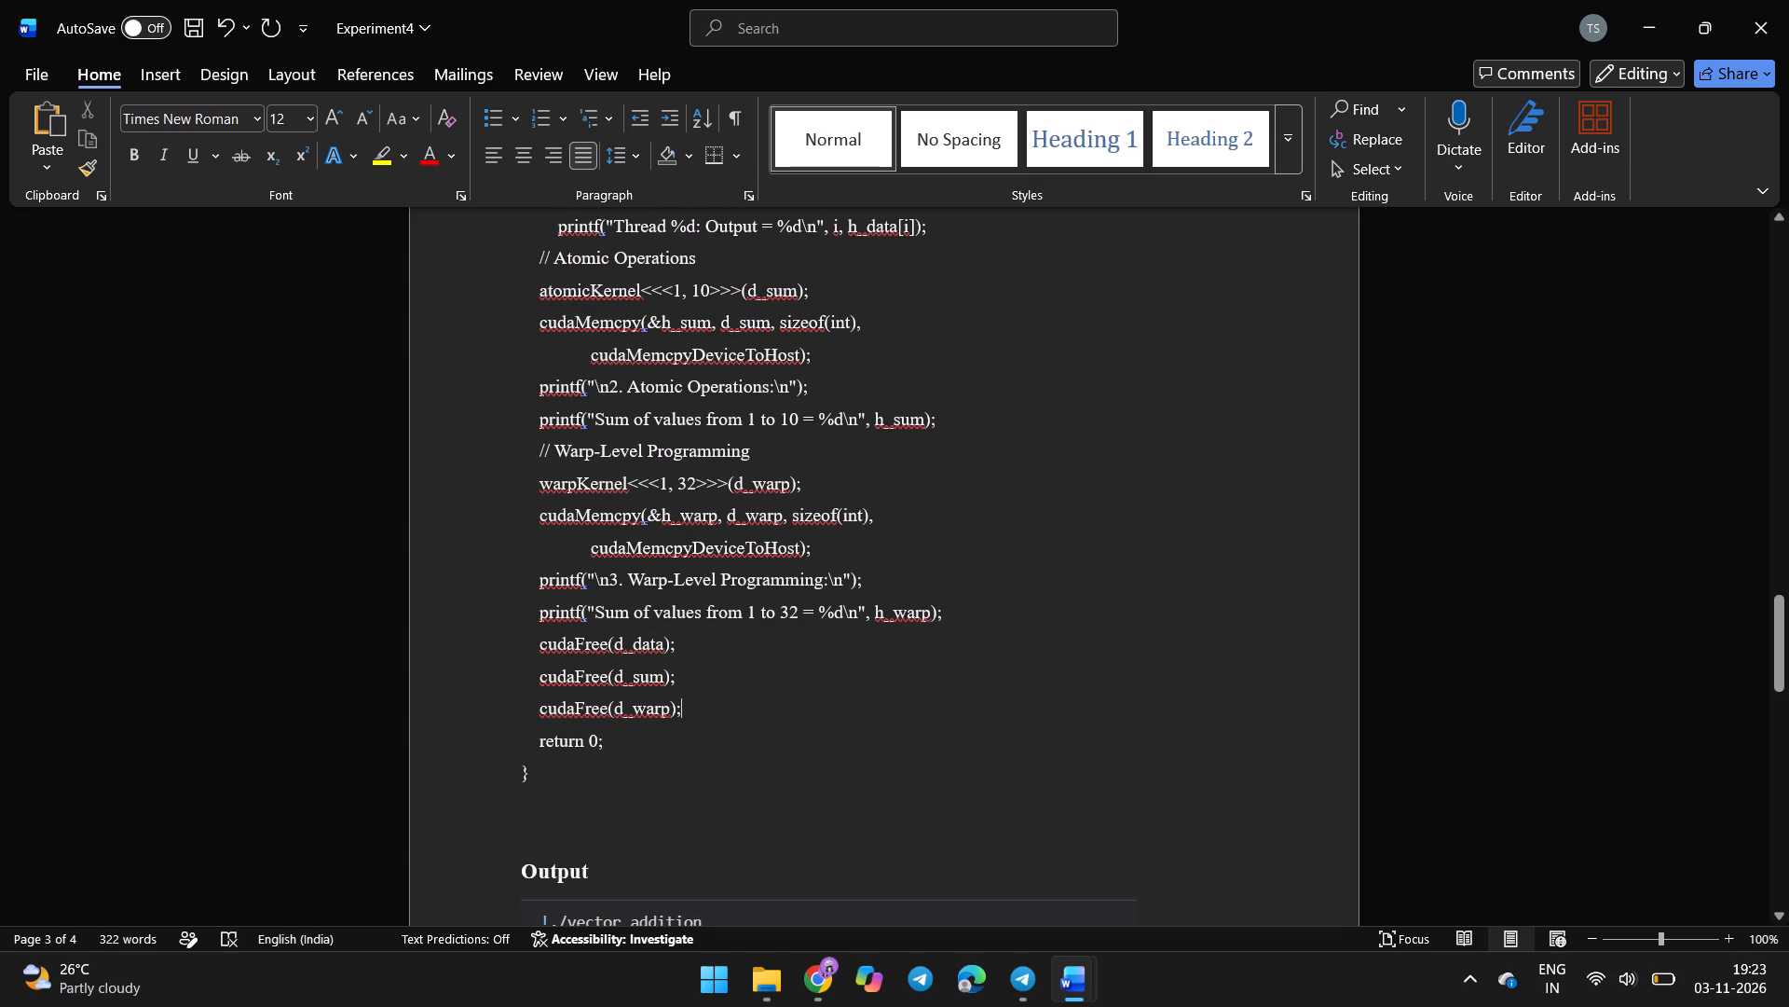
pyautogui.press('BackSpace')
pyautogui.press('BackSpace')
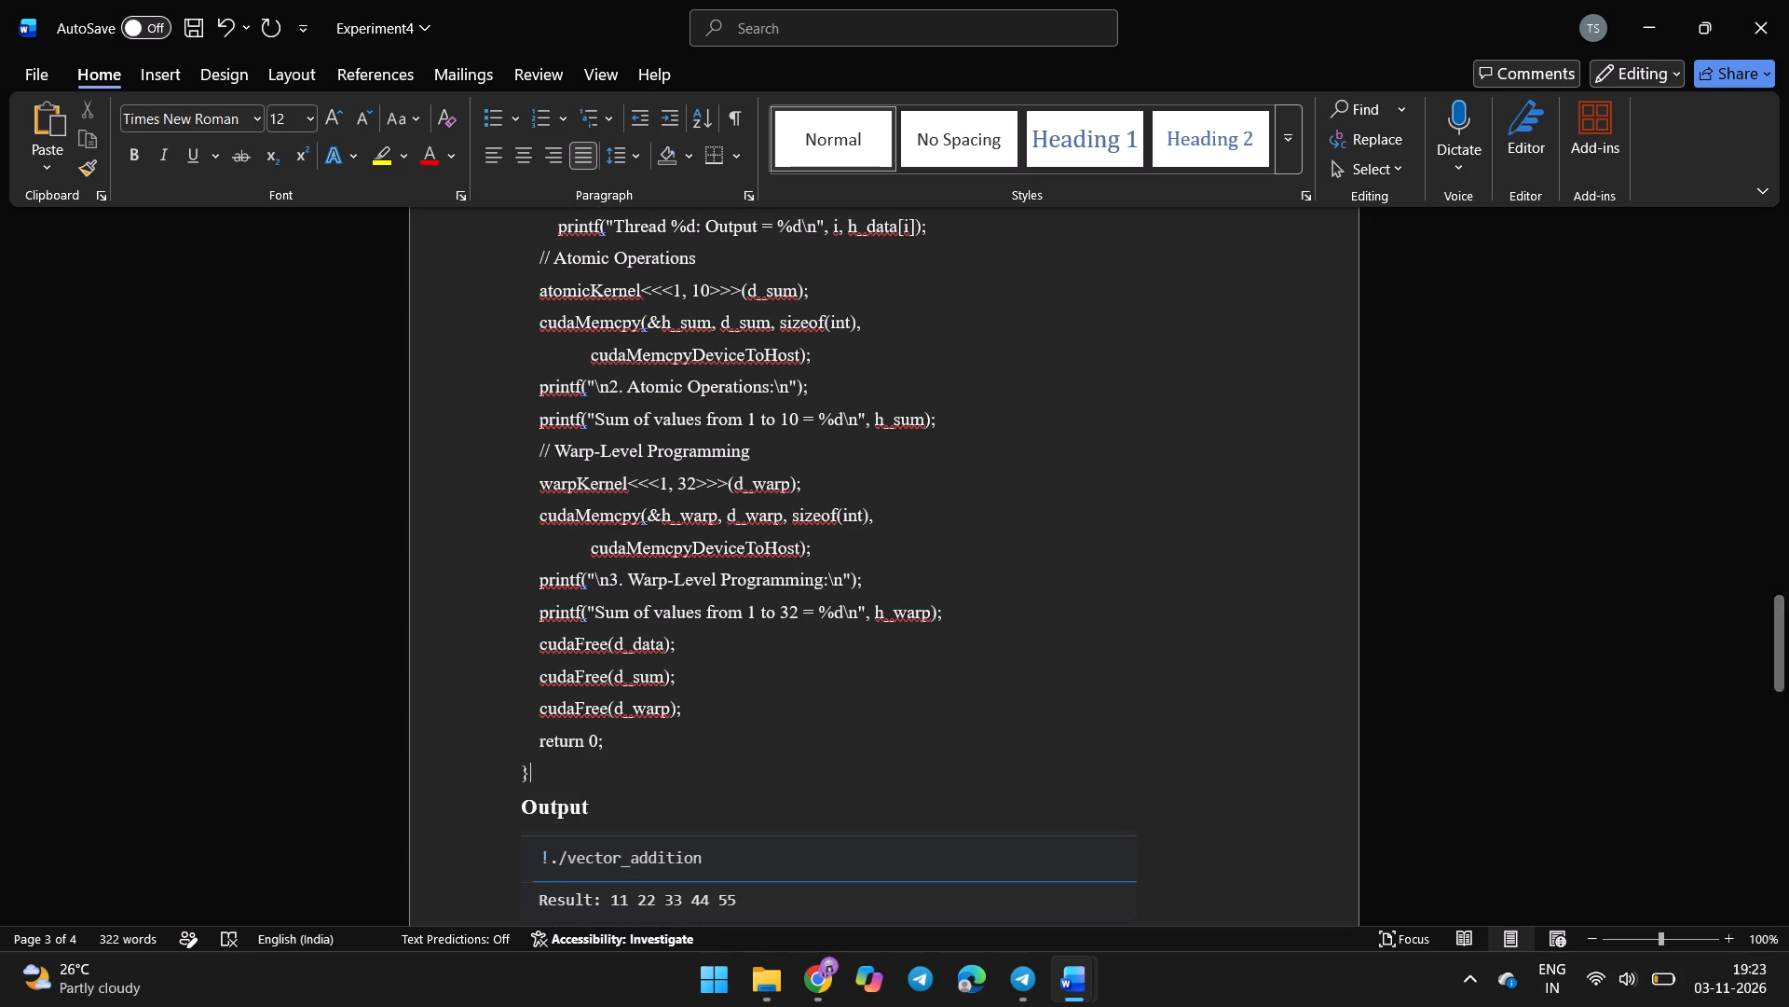
# Switch to the HPC folder in File Explorer and open the Experiment8 Word document.
pyautogui.scroll(-1, 613, 788)
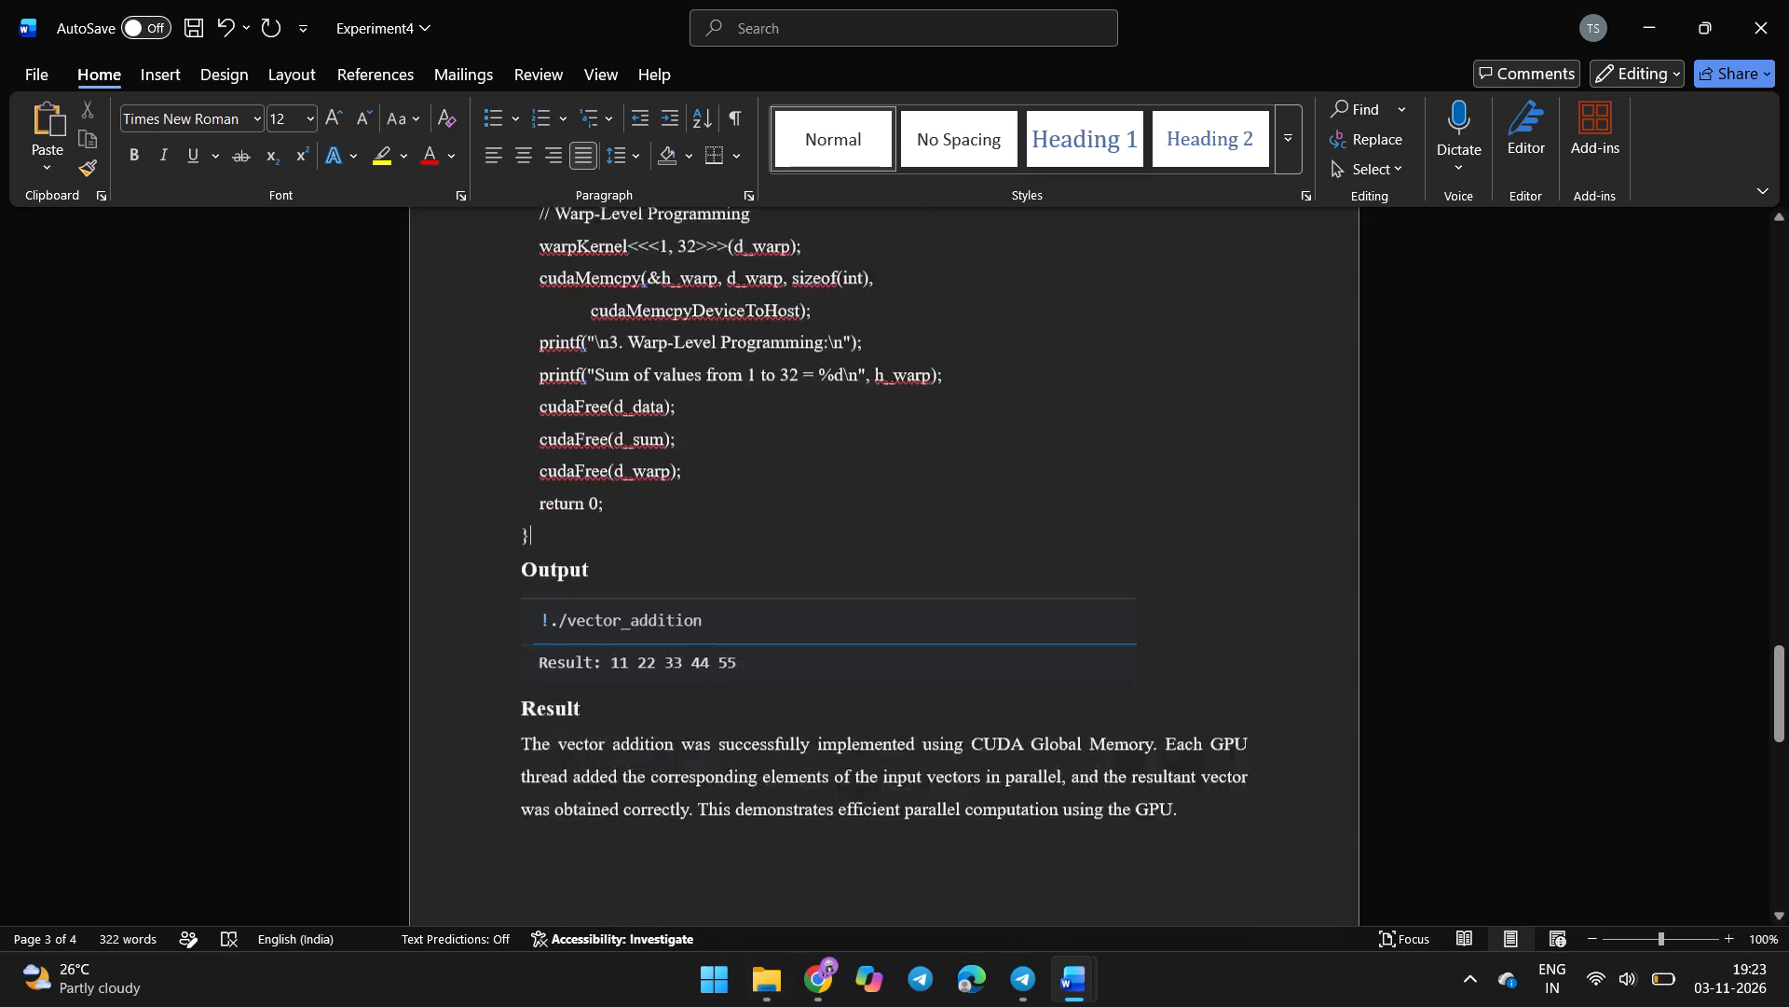
pyautogui.scroll(-2, 613, 788)
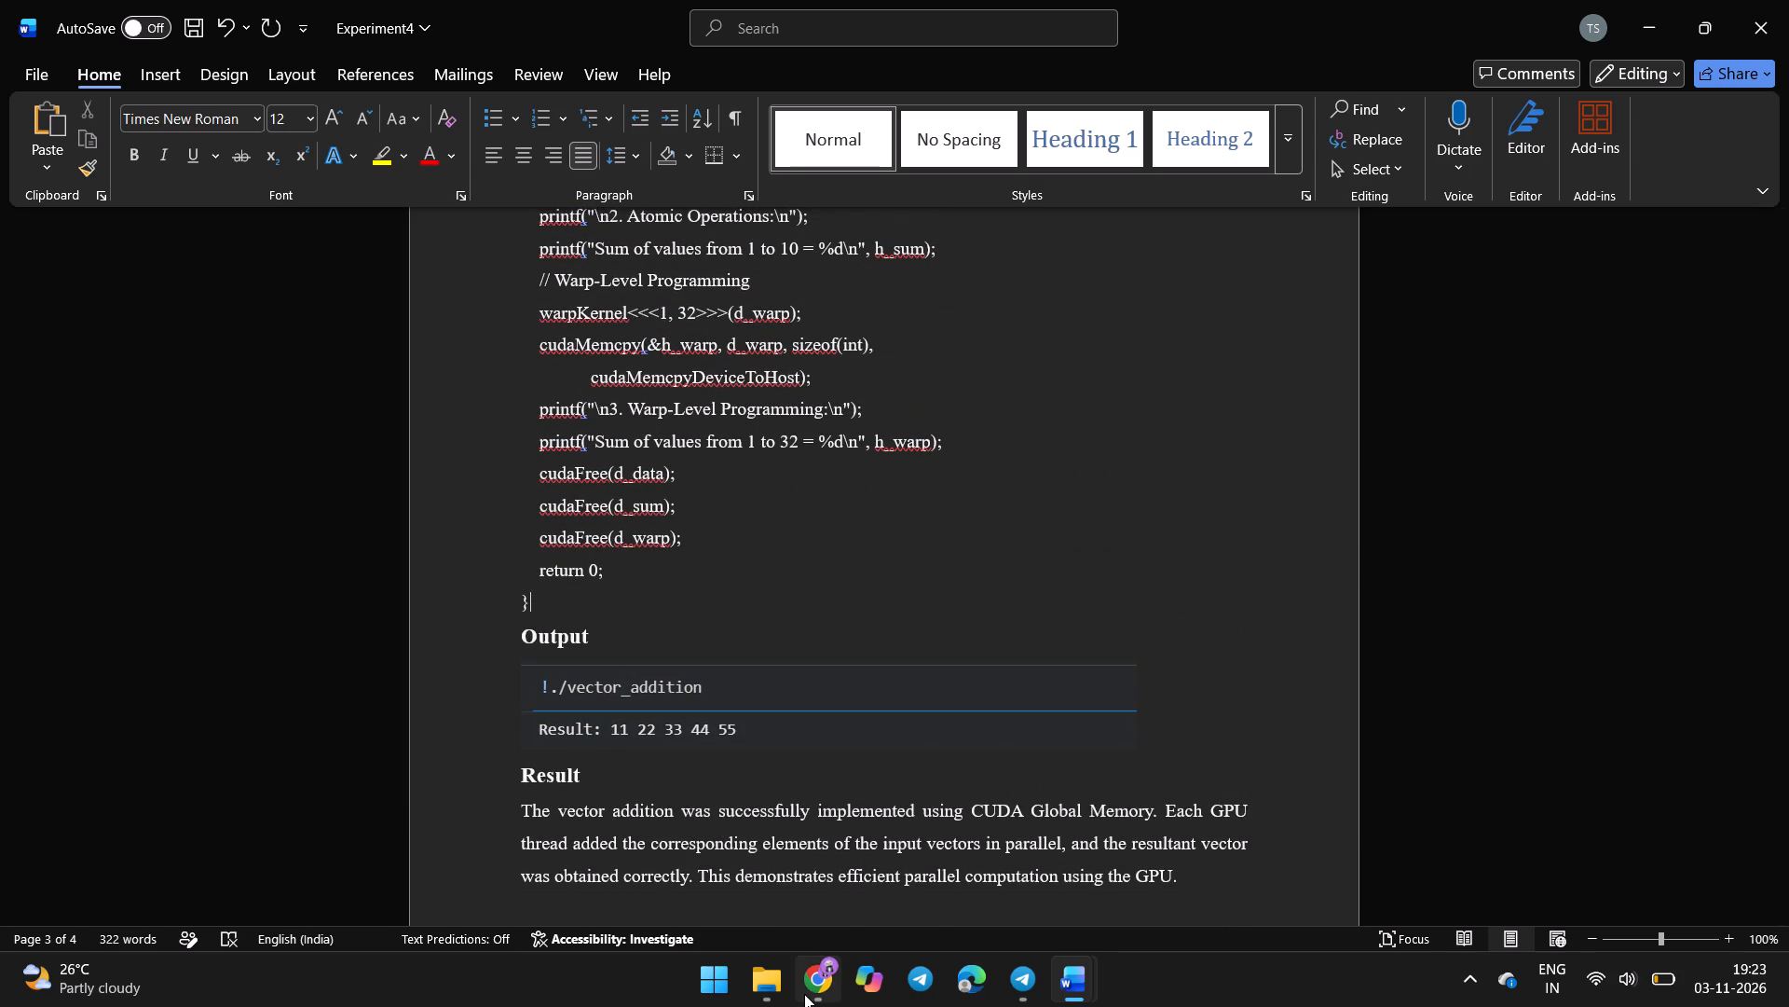
pyautogui.click(750, 862)
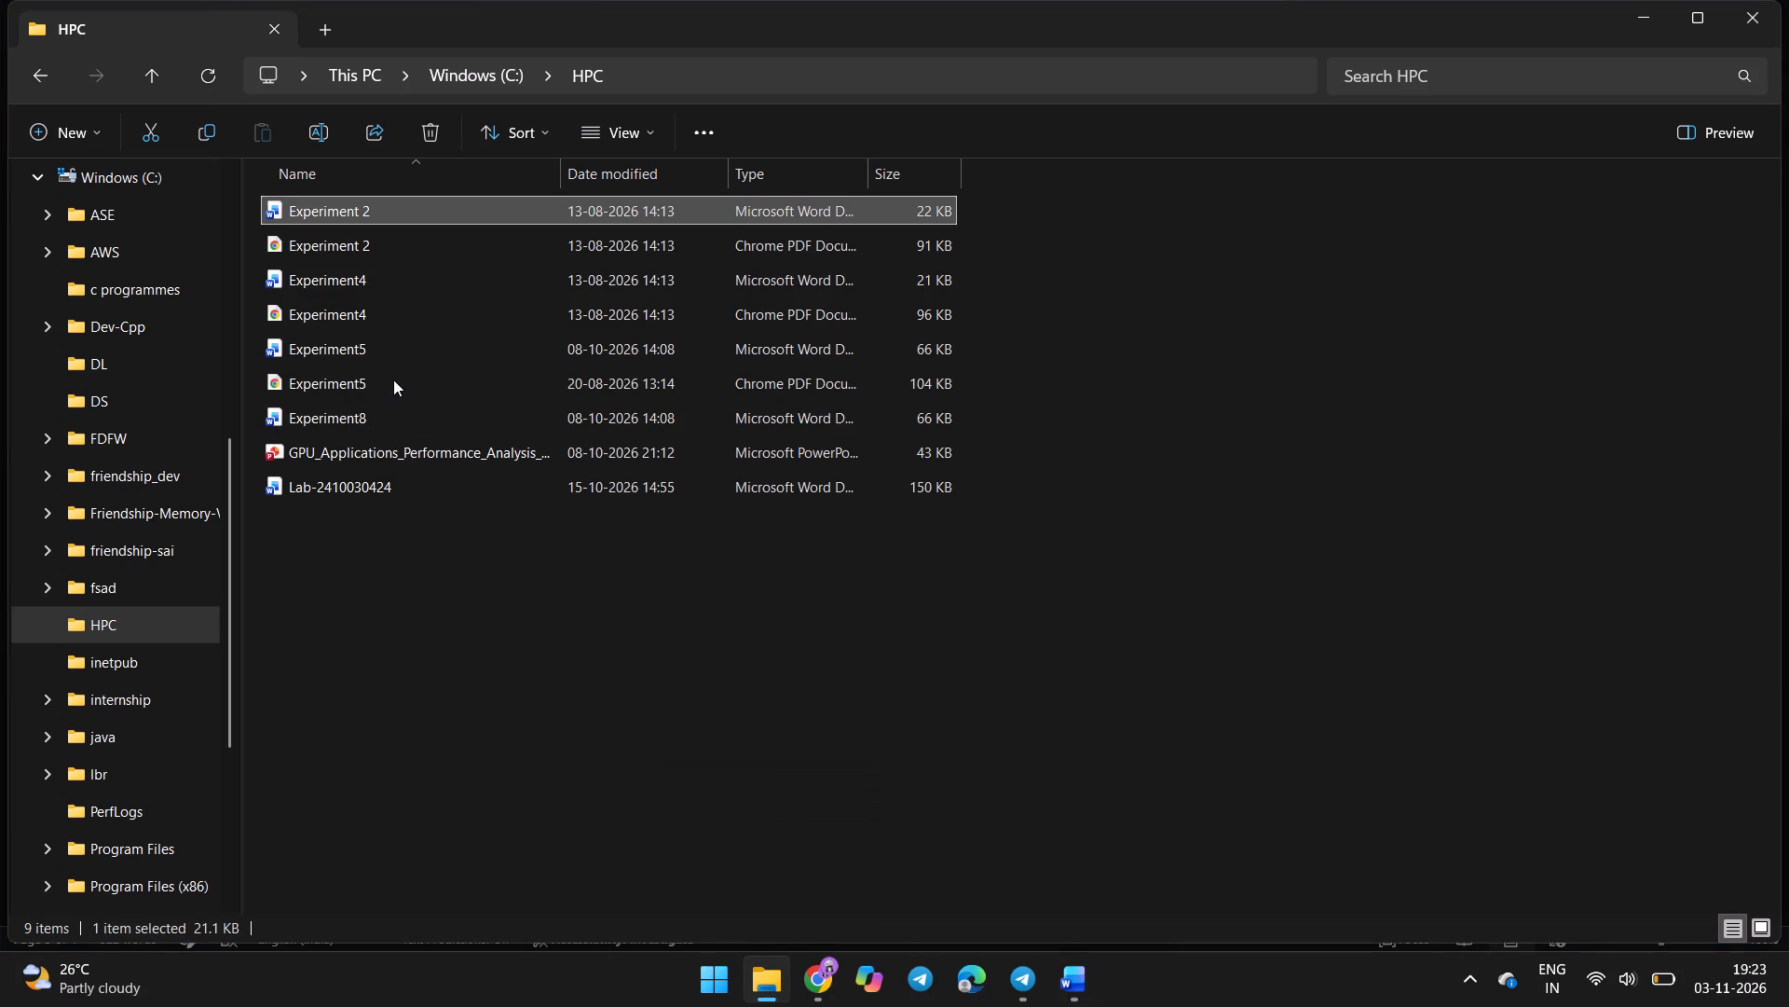
pyautogui.doubleClick(388, 409)
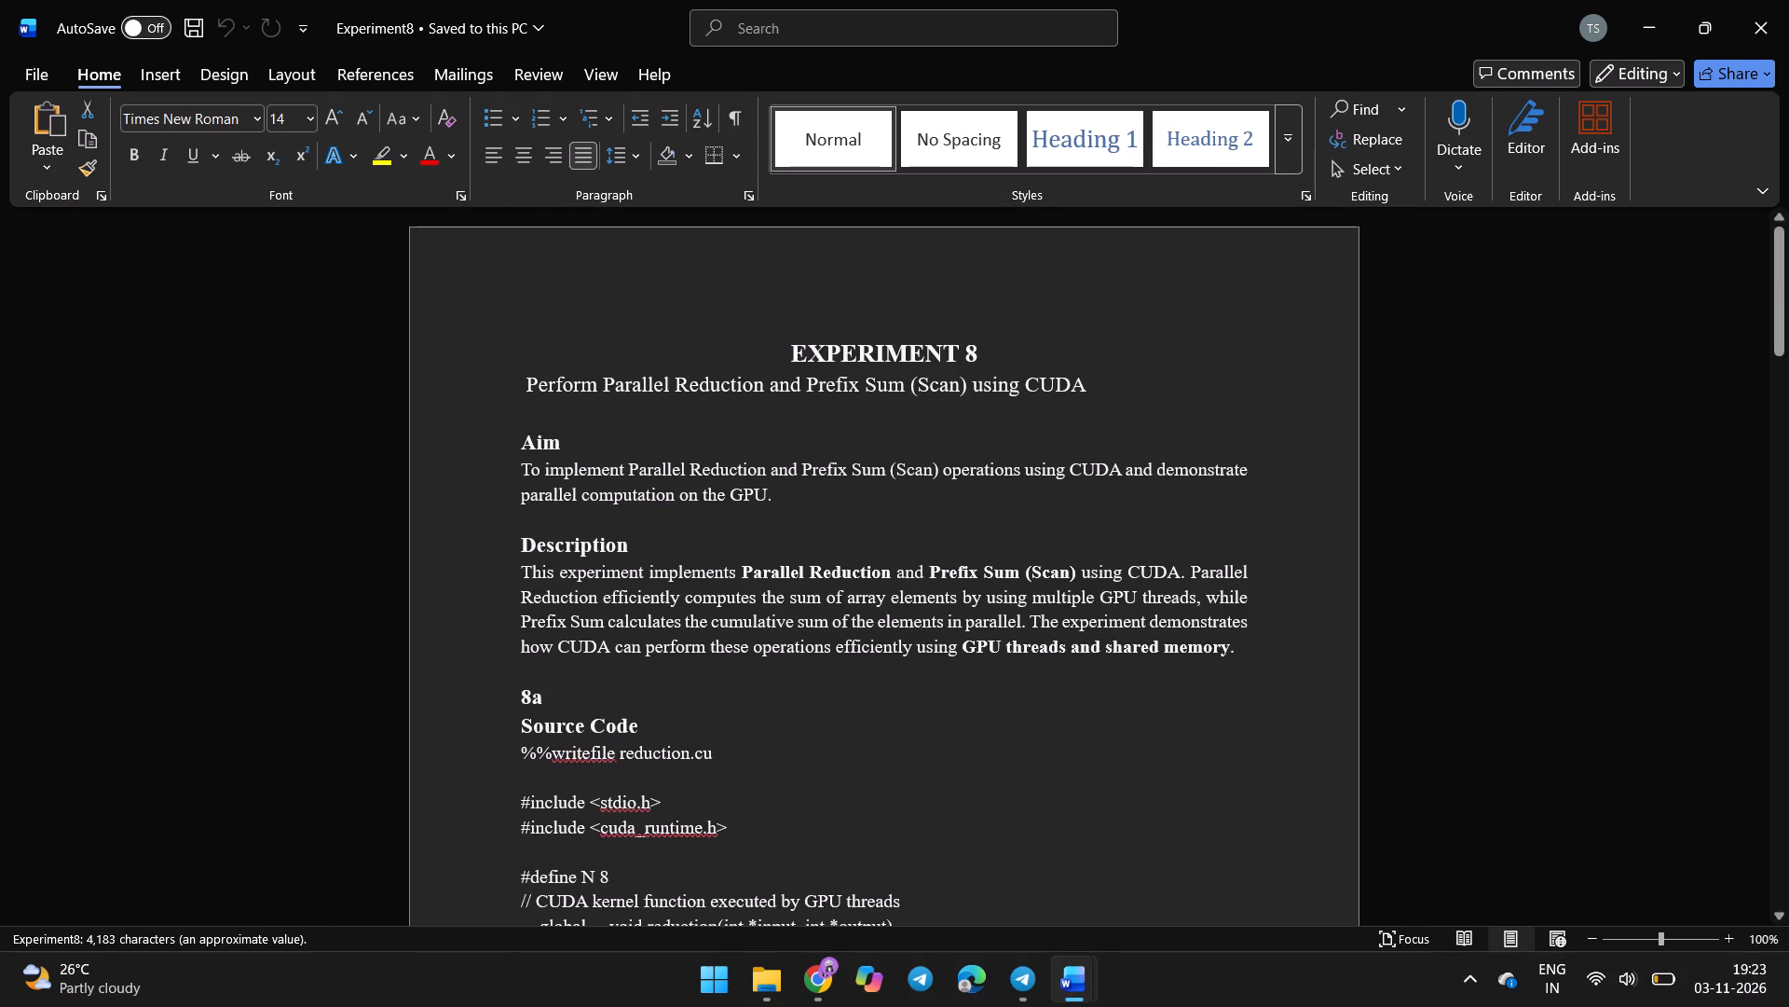
# Copy the "Compiling Command" heading from Experiment8 into Experiment4, on a new line after main()'s closing brace.
pyautogui.scroll(-5, 686, 545)
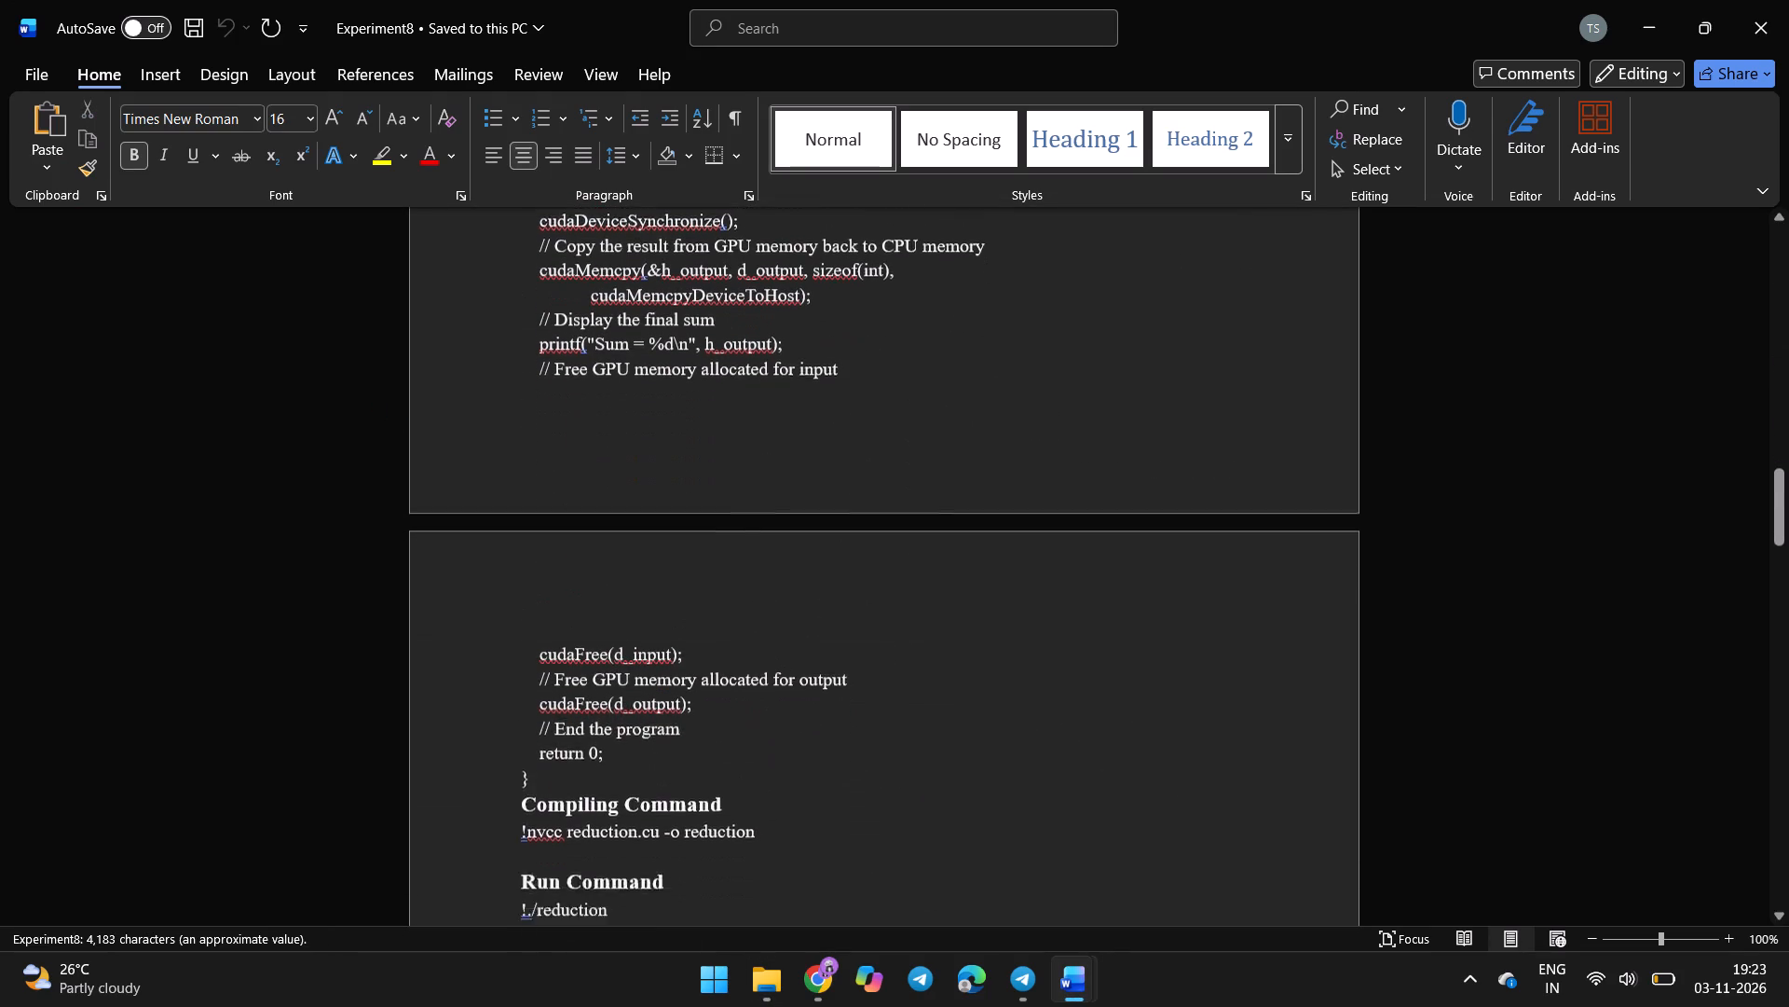
pyautogui.scroll(-1, 686, 545)
pyautogui.moveTo(727, 768); pyautogui.dragTo(557, 761)
pyautogui.hotkey('ctrl', 'c')
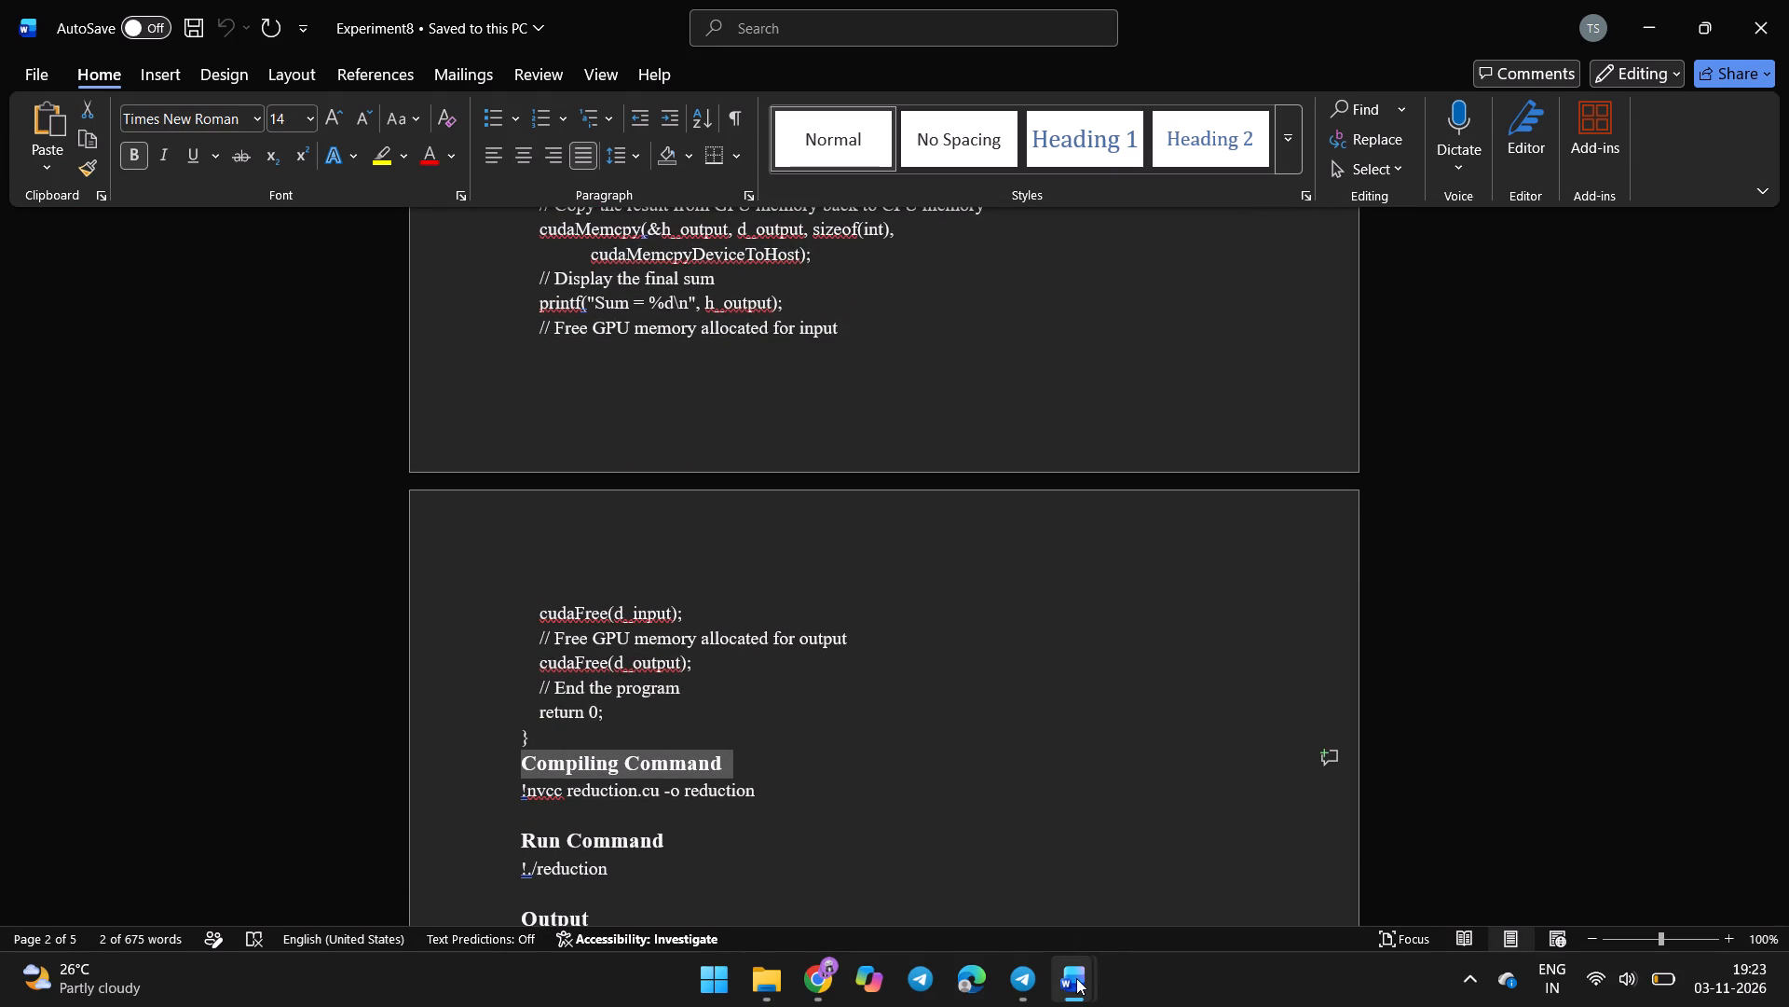
pyautogui.click(1077, 882)
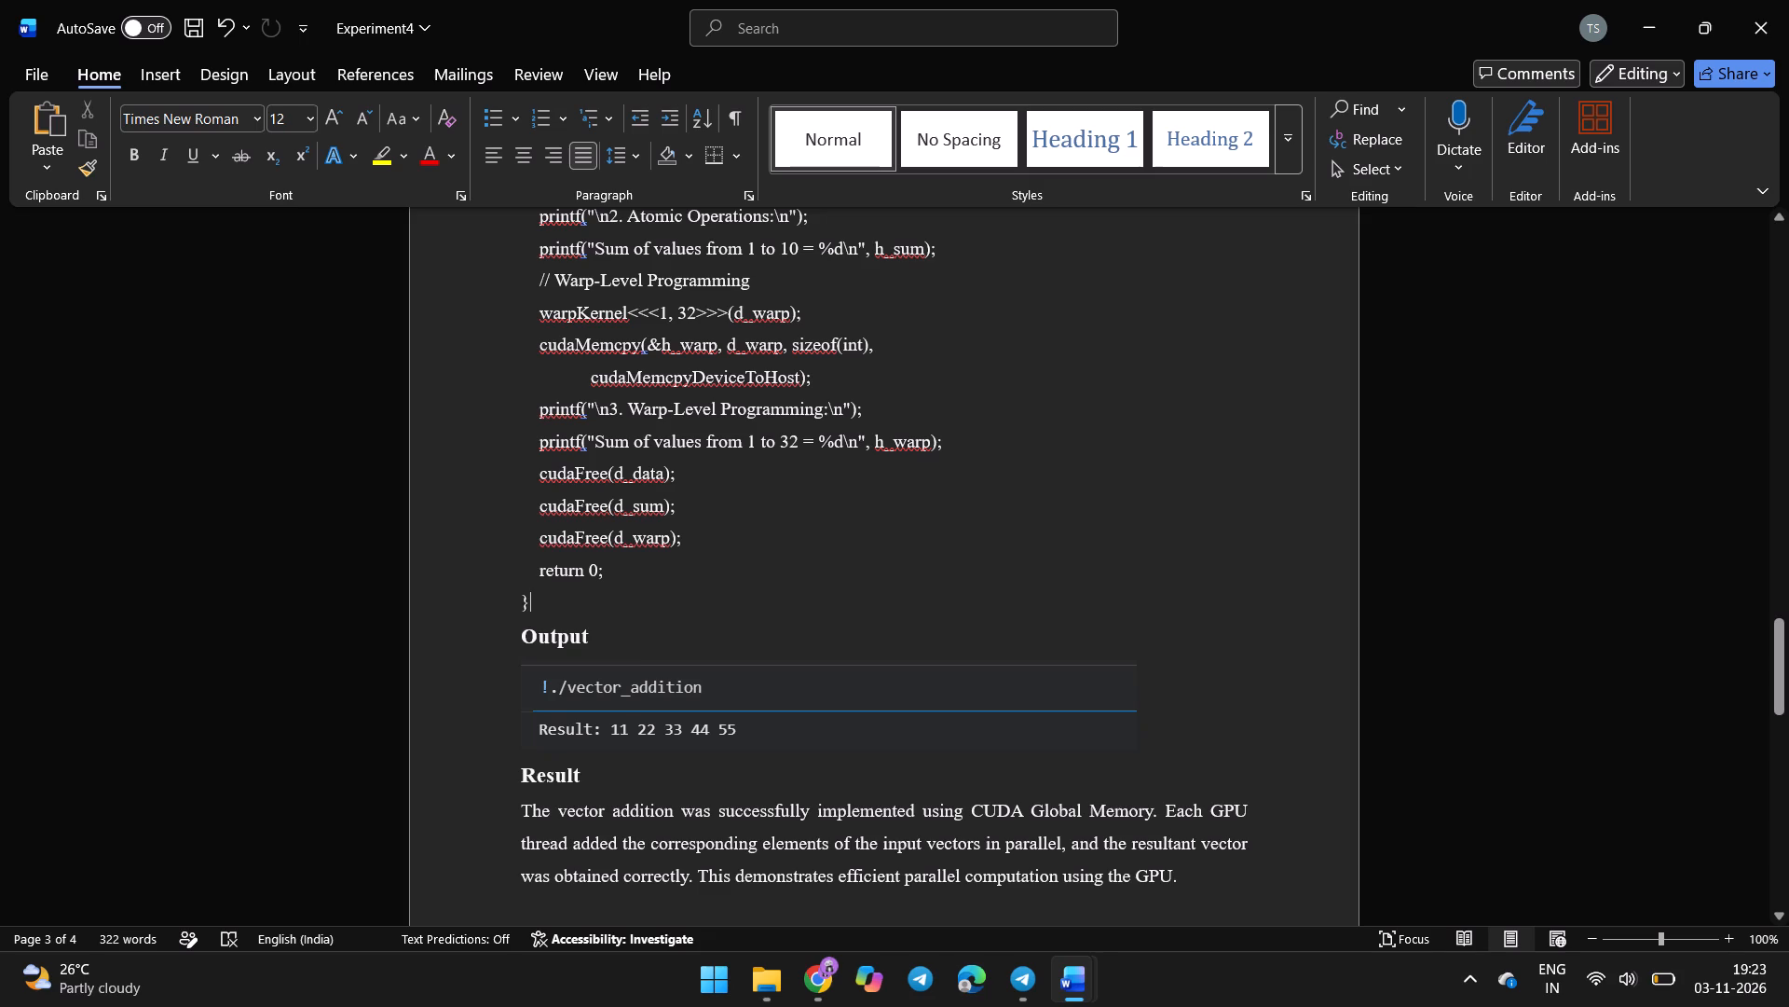
pyautogui.press('Return')
pyautogui.hotkey('ctrl', 'v')
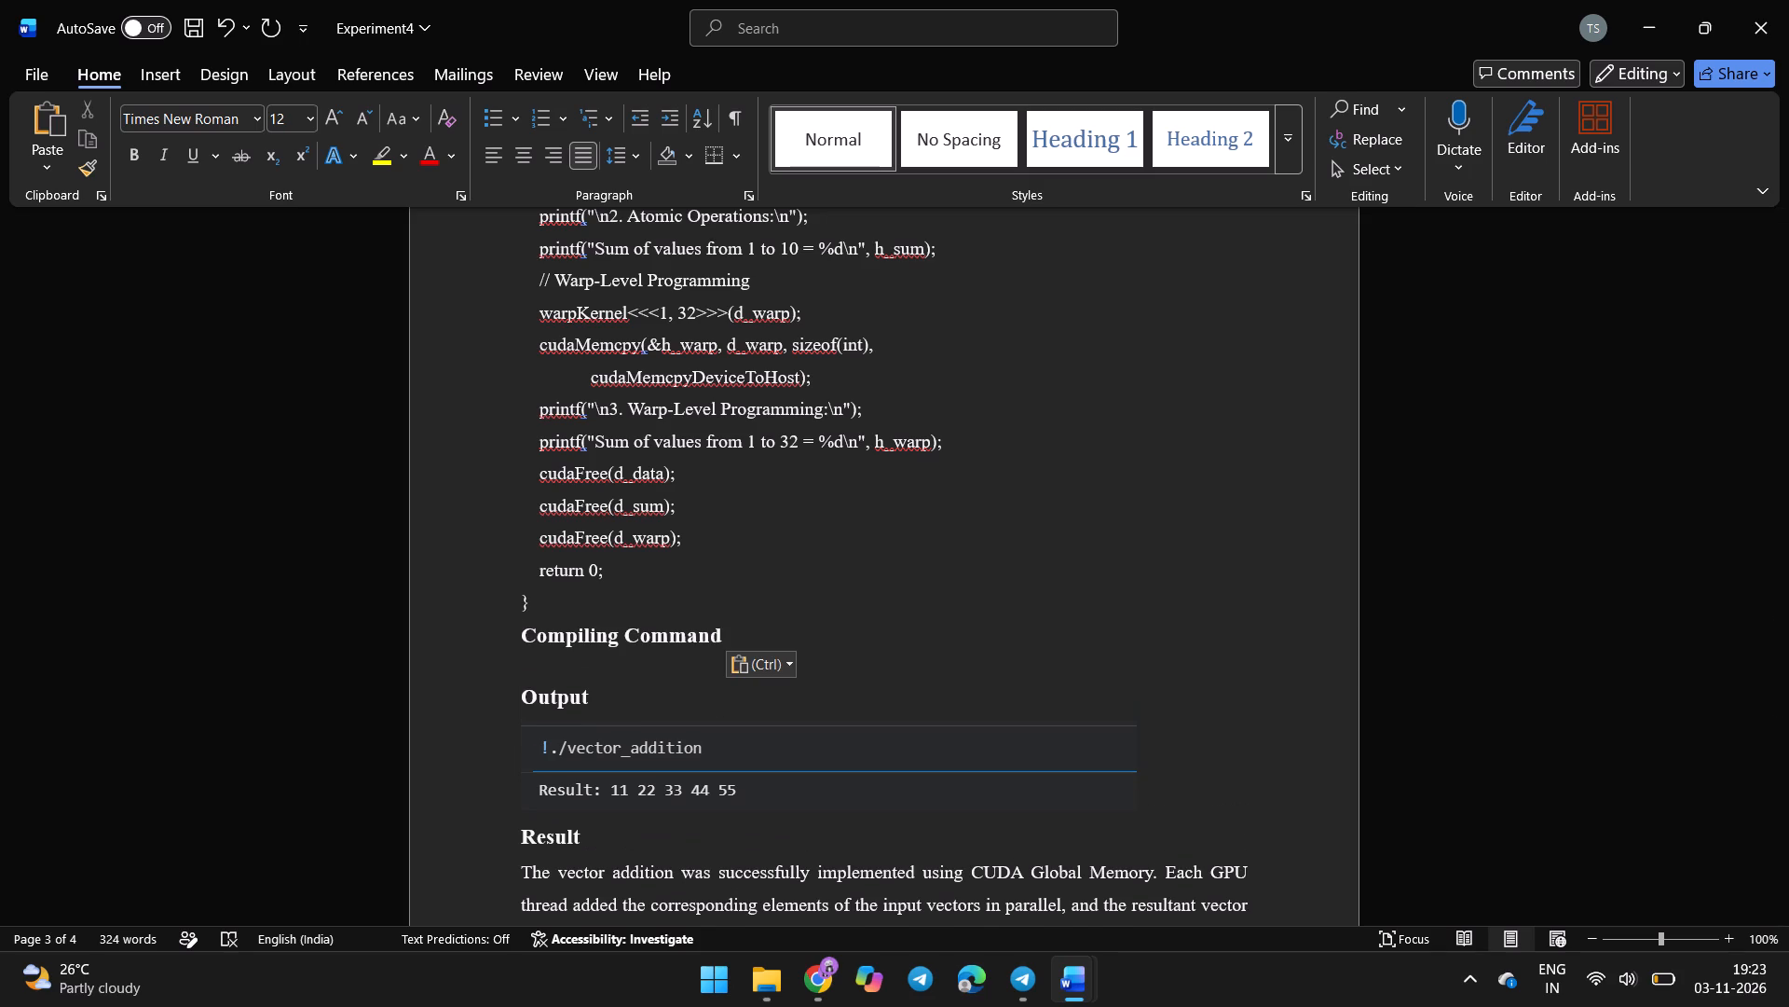
# Copy "!nvcc cuda_concepts.cu -o cuda_concepts" from the Colab notebook and paste it under Experiment4's Compiling Command heading.
pyautogui.click(791, 873)
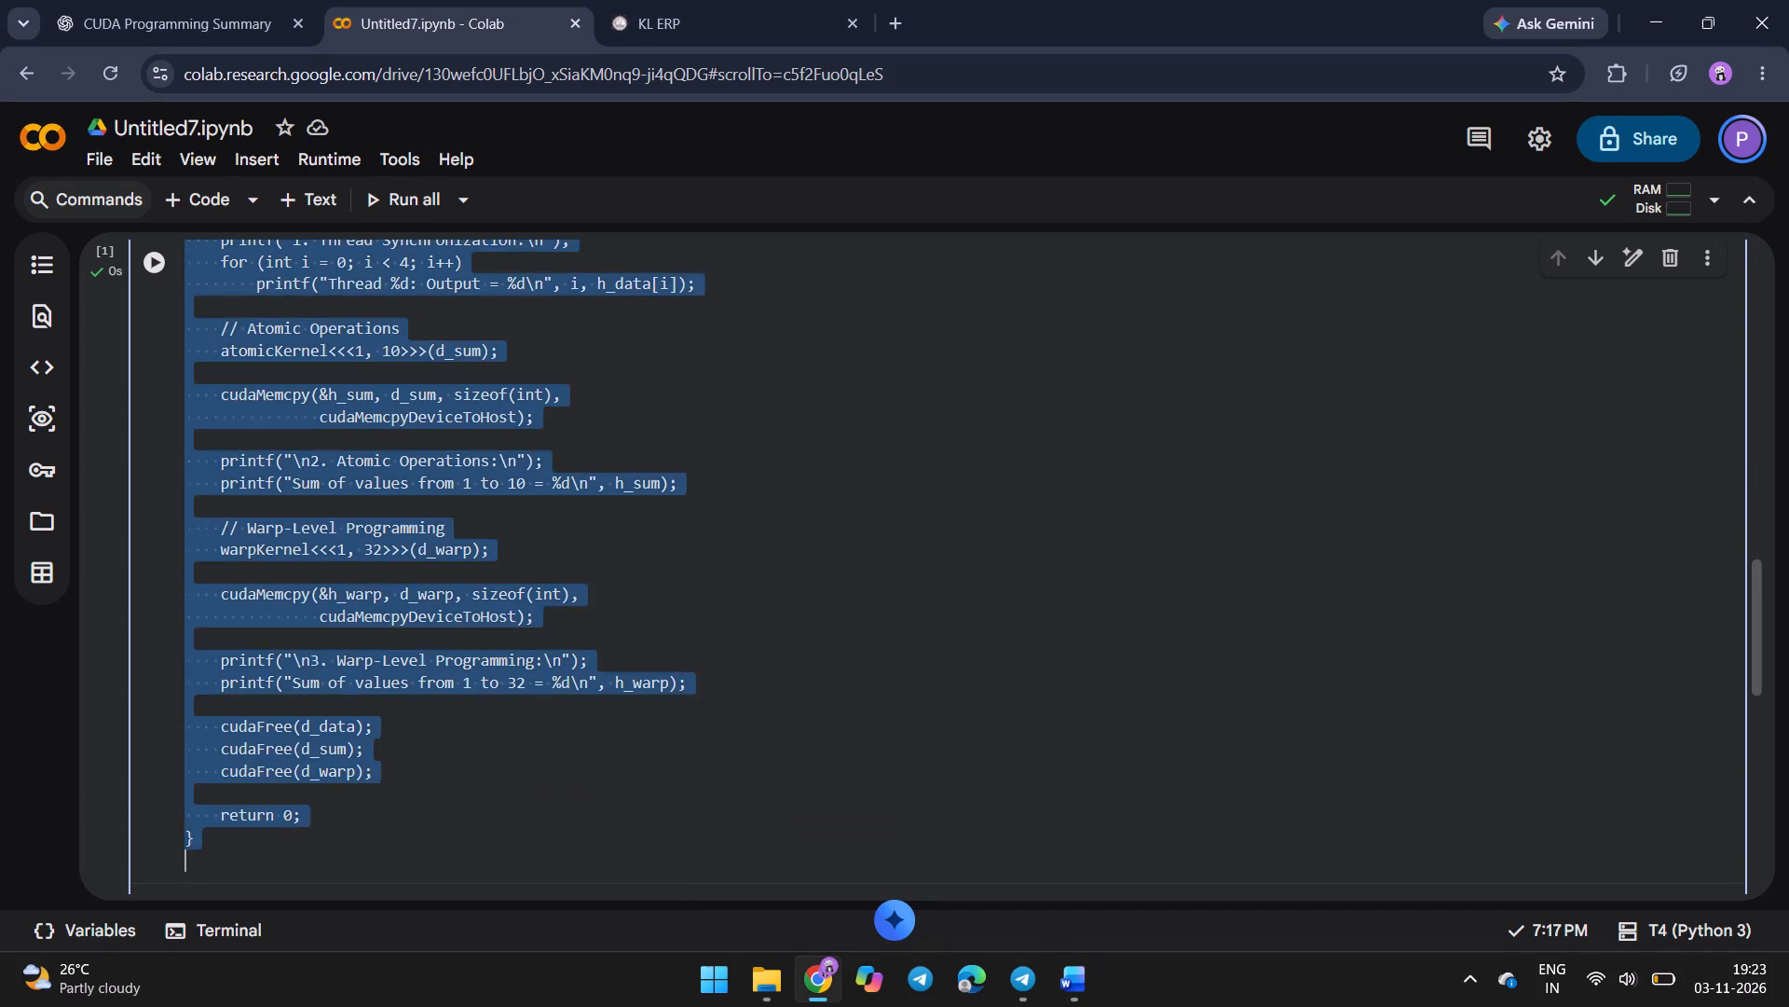
pyautogui.click(534, 804)
pyautogui.scroll(-1, 534, 804)
pyautogui.moveTo(539, 772); pyautogui.dragTo(280, 757)
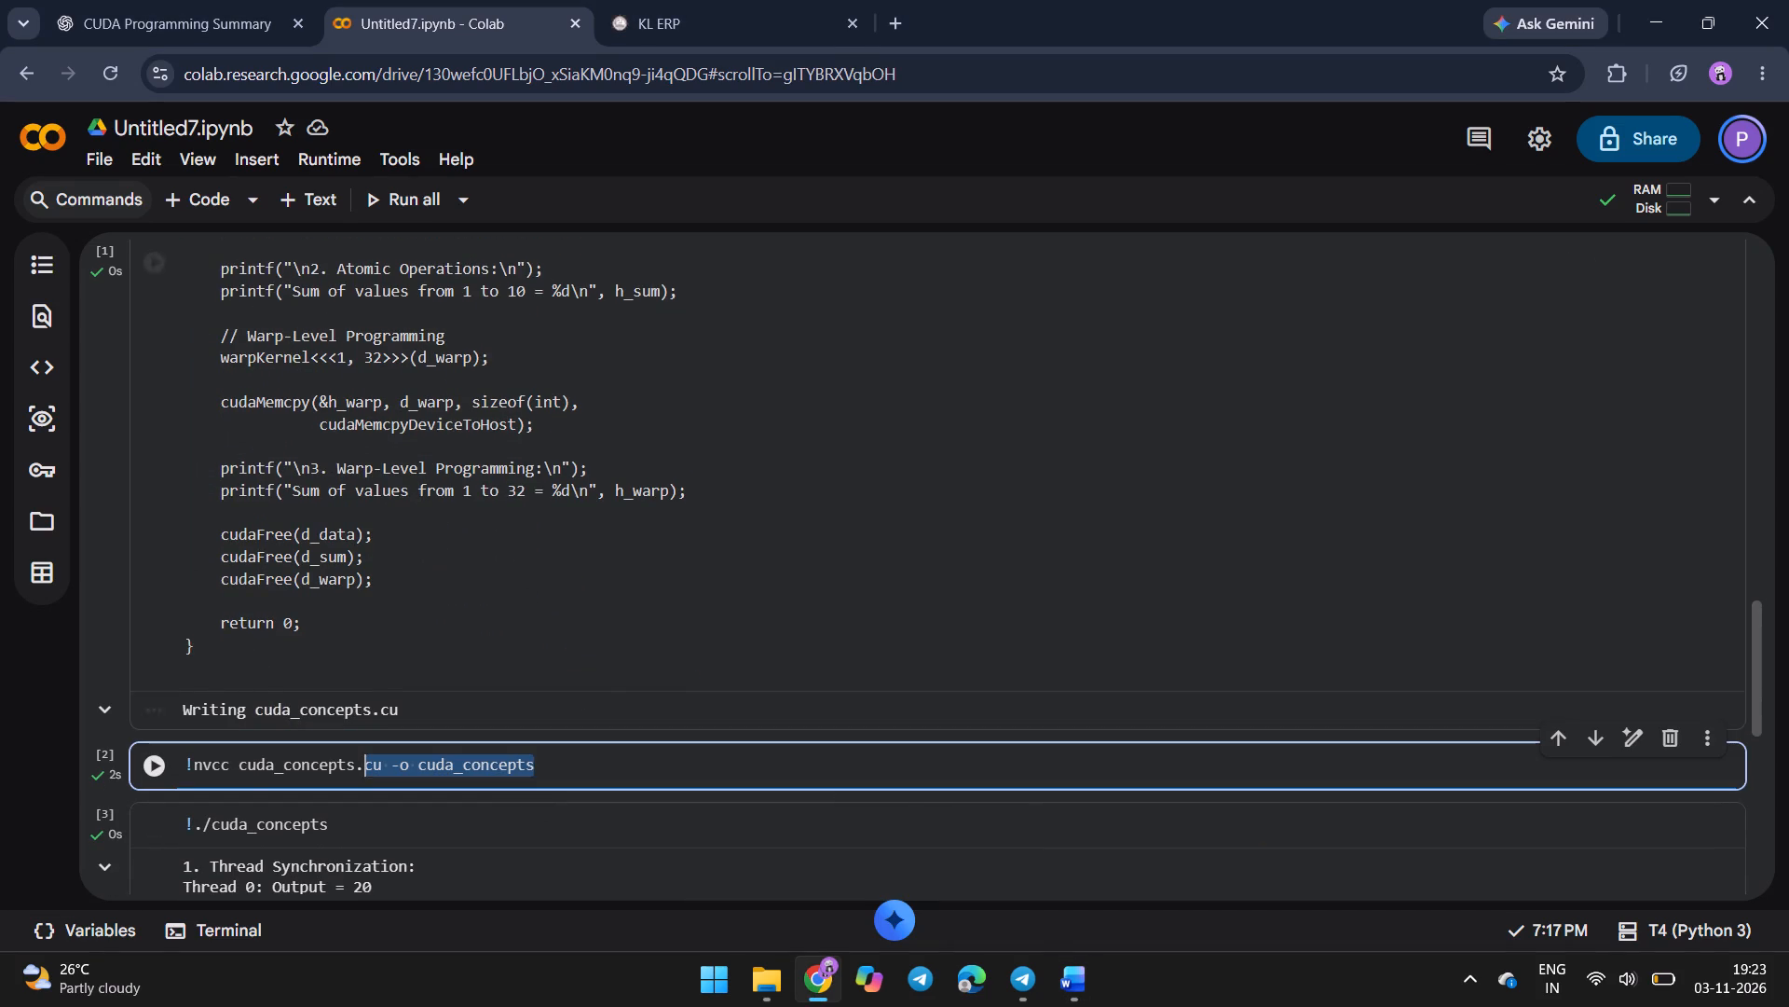
pyautogui.moveTo(280, 757); pyautogui.dragTo(185, 766)
pyautogui.hotkey('ctrl', 'c')
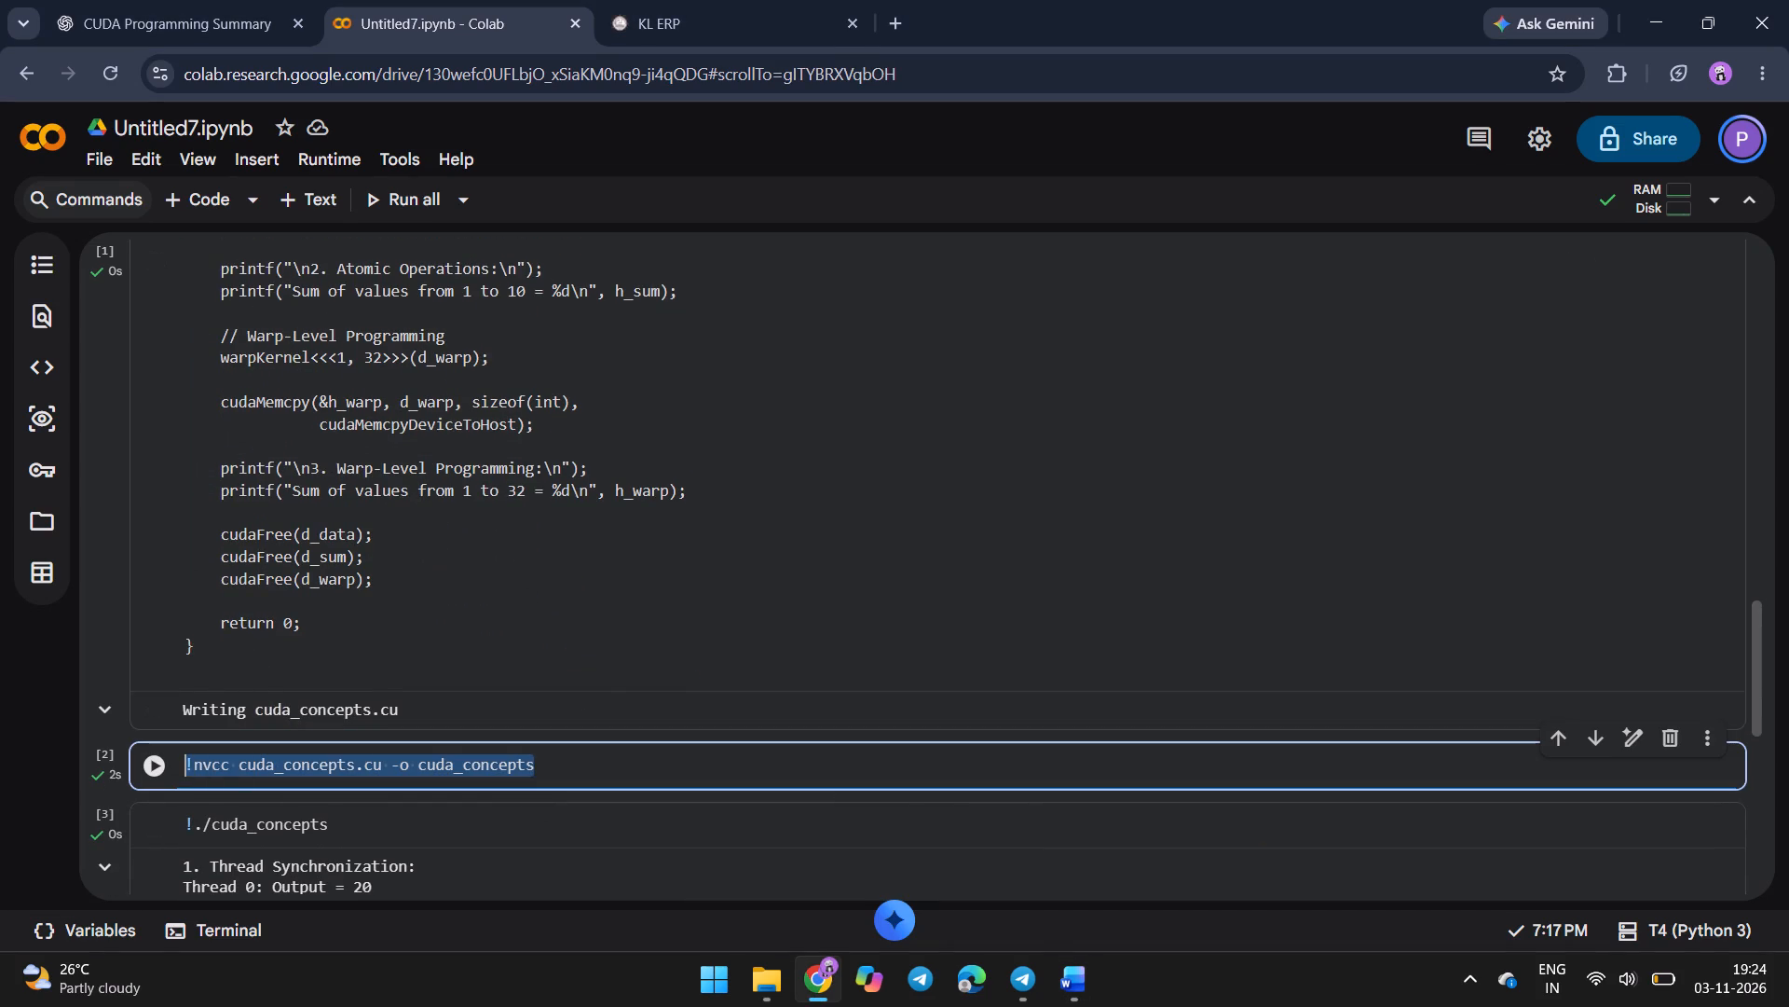
pyautogui.hotkey('alt', 'Tab')
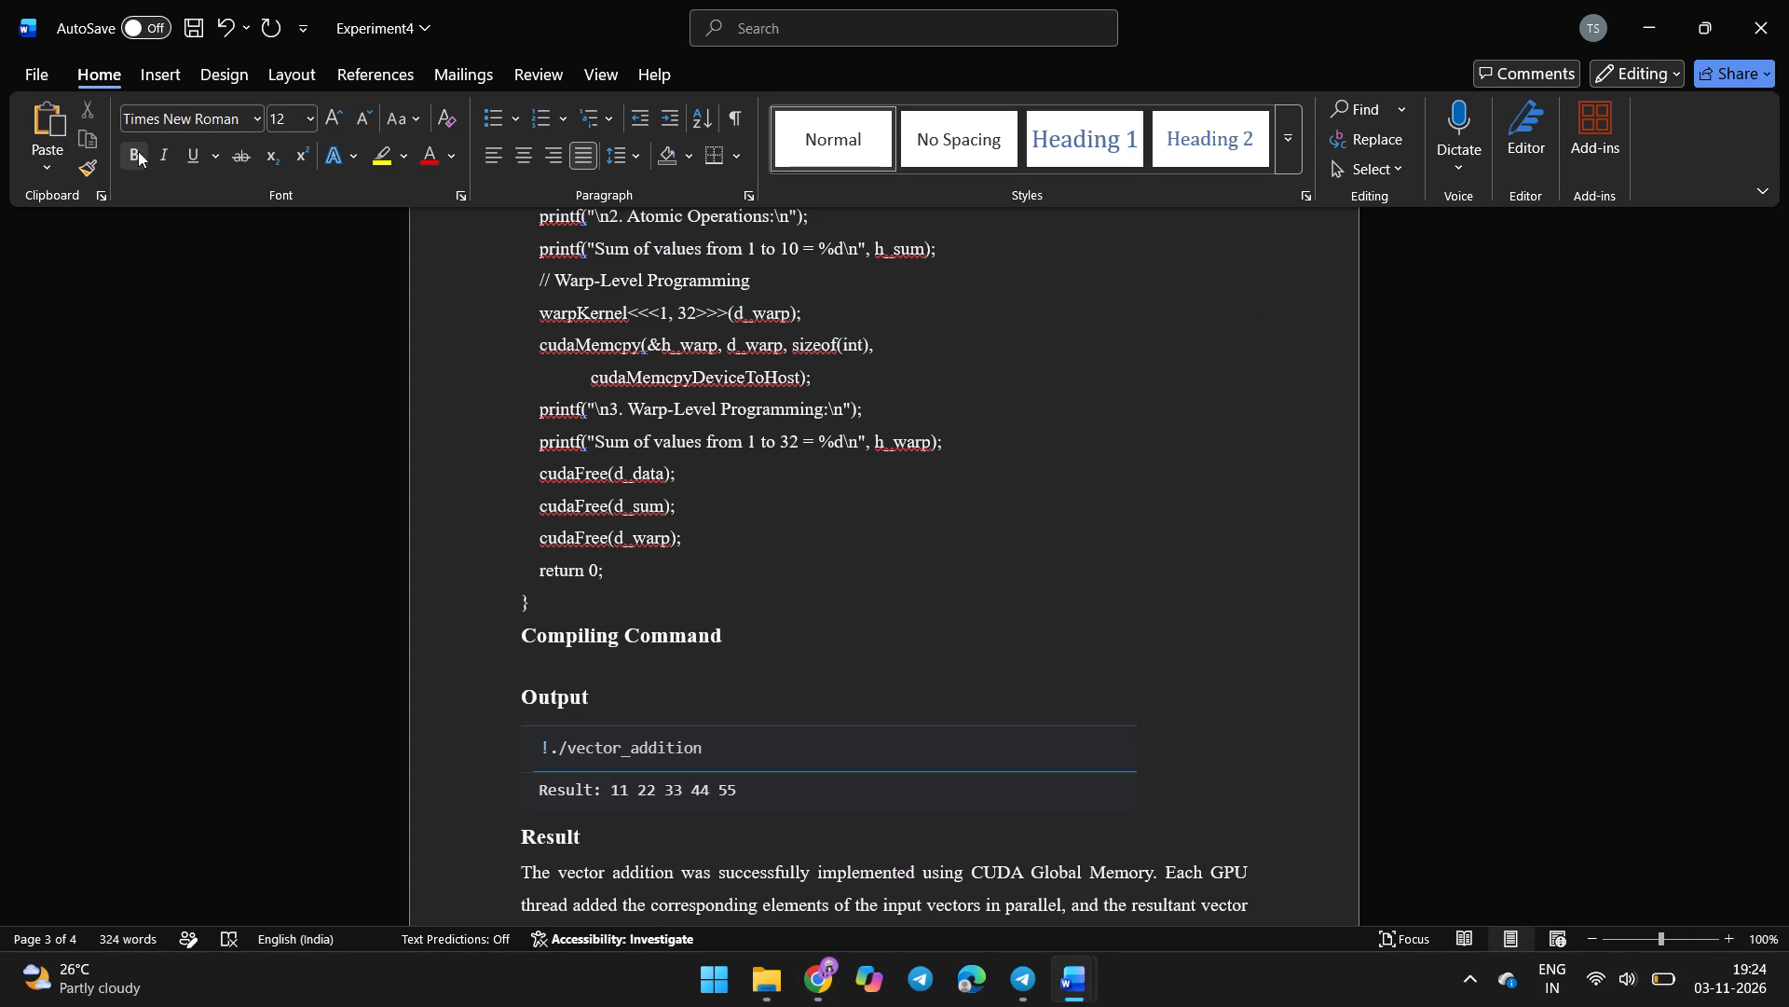
pyautogui.hotkey('ctrl', 'v')
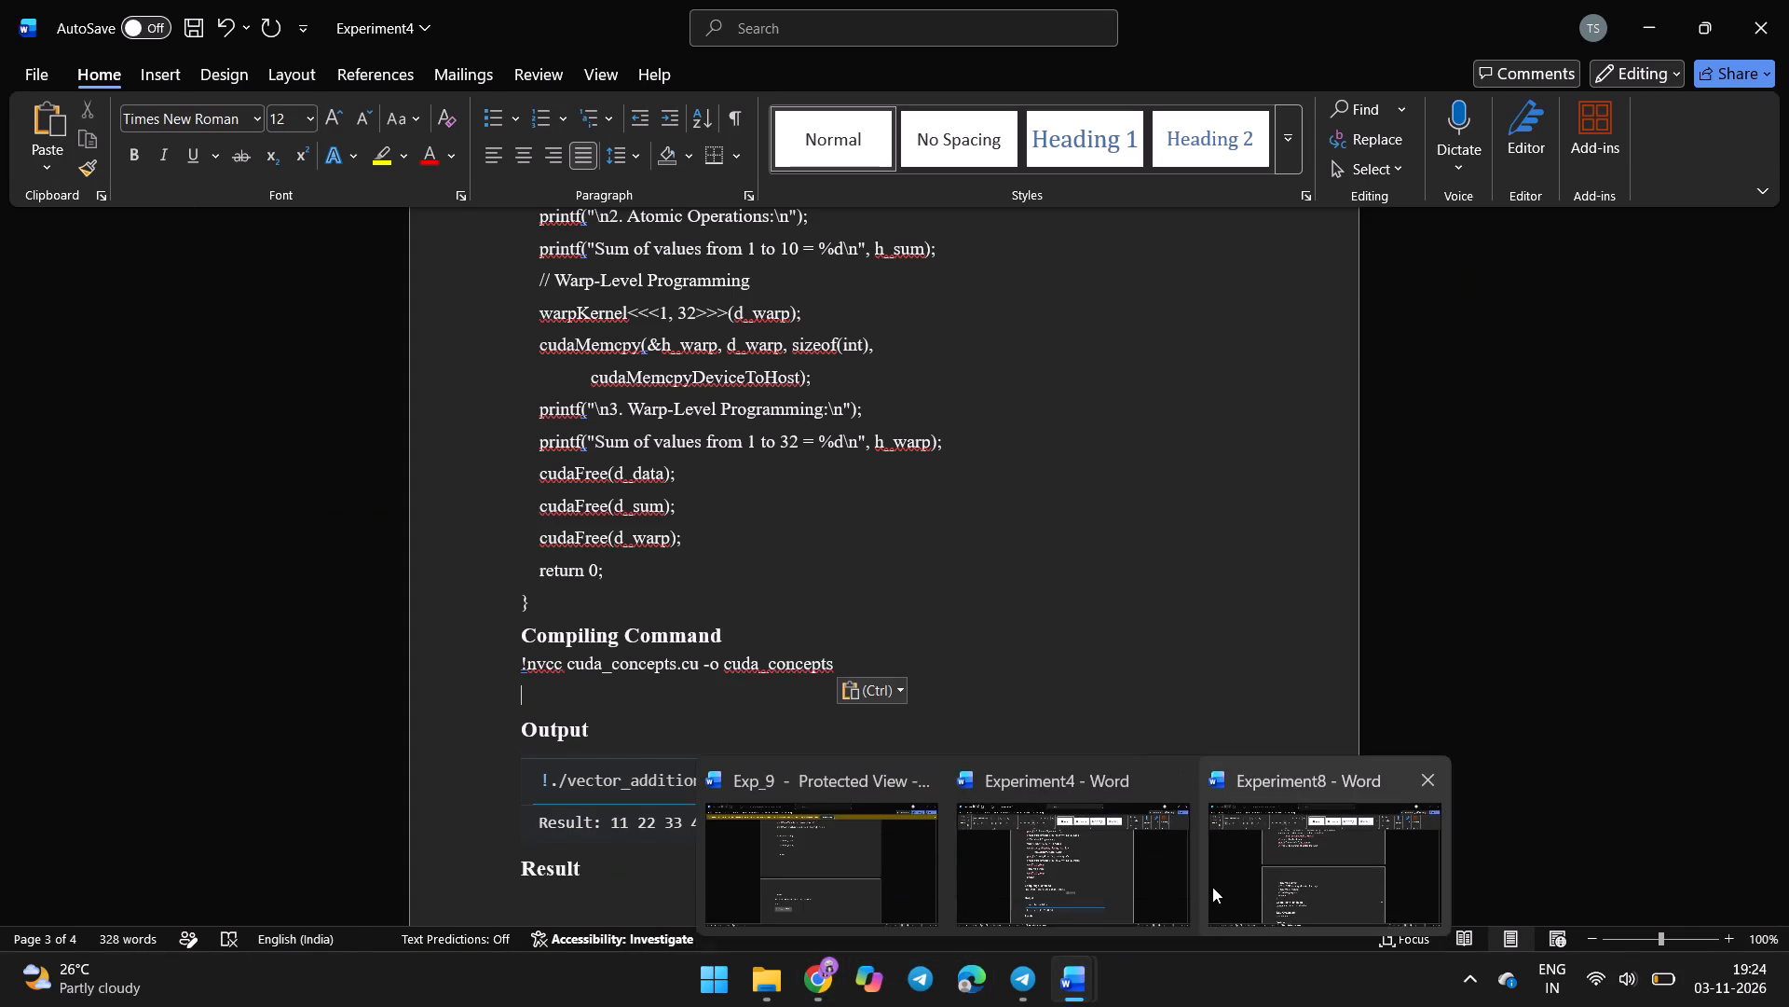
# Copy the "Run Command" heading from Experiment8 into Experiment4, directly below the nvcc line.
pyautogui.click(1212, 887)
pyautogui.scroll(-1, 815, 827)
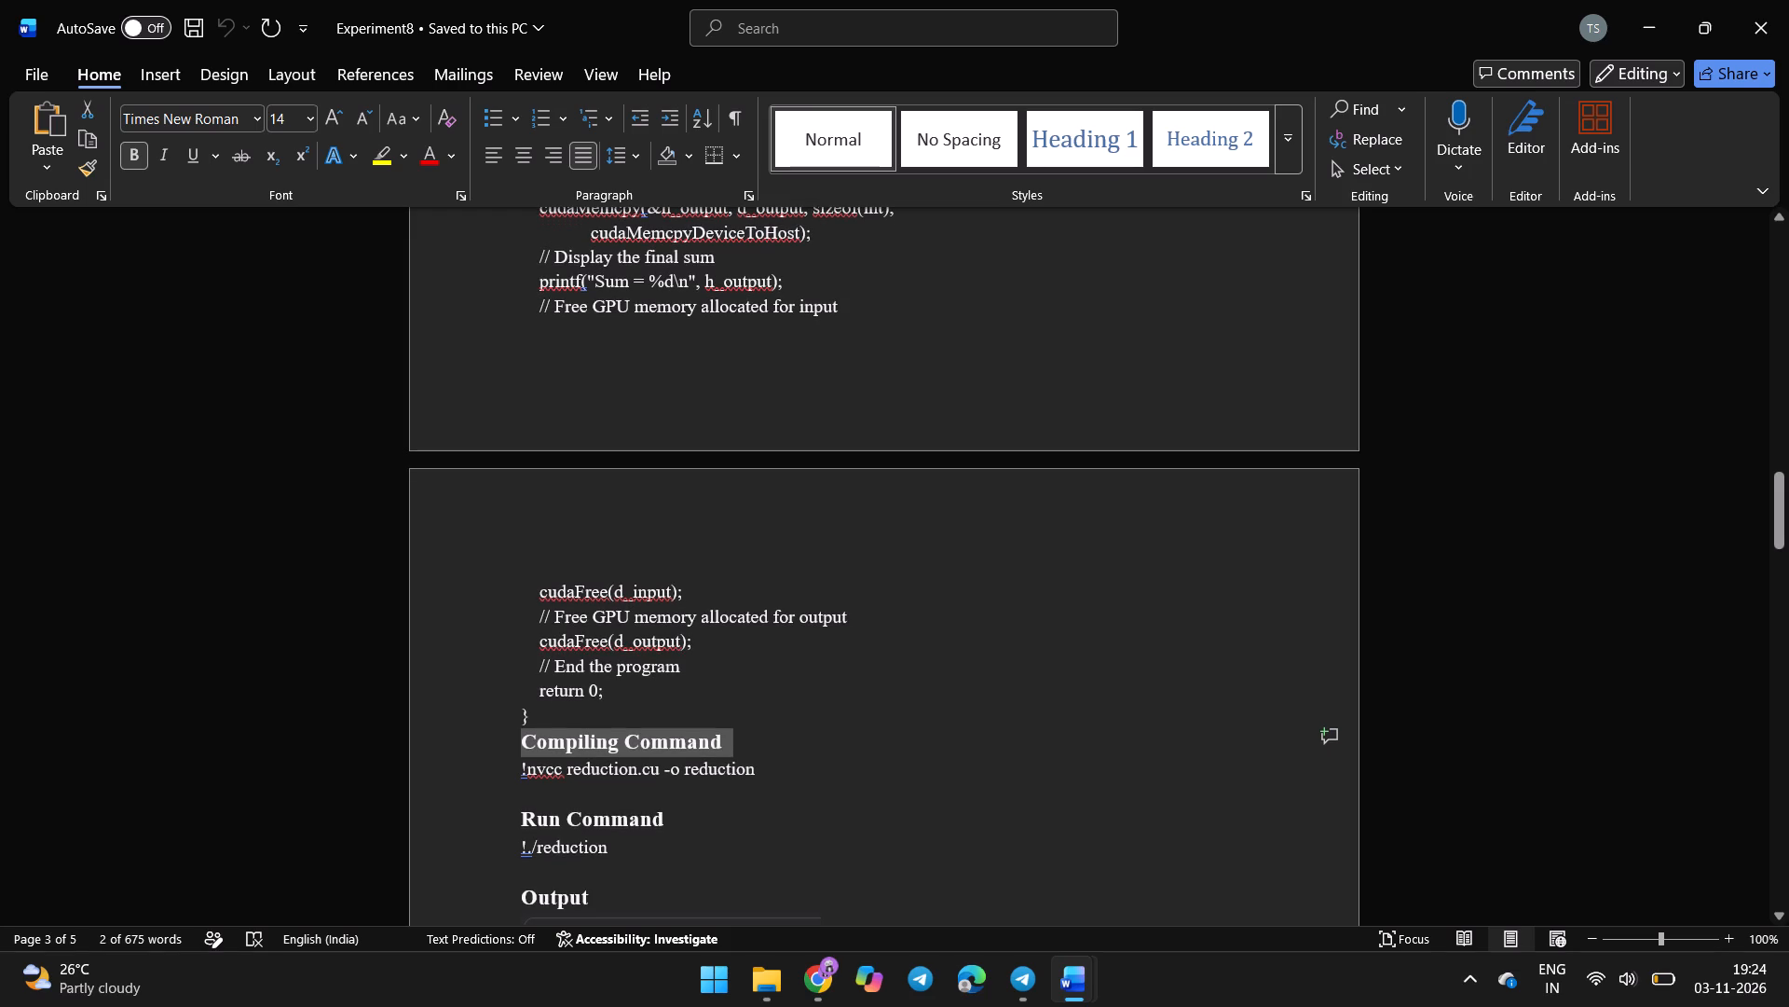
pyautogui.moveTo(675, 821); pyautogui.dragTo(515, 811)
pyautogui.hotkey('ctrl', 'c')
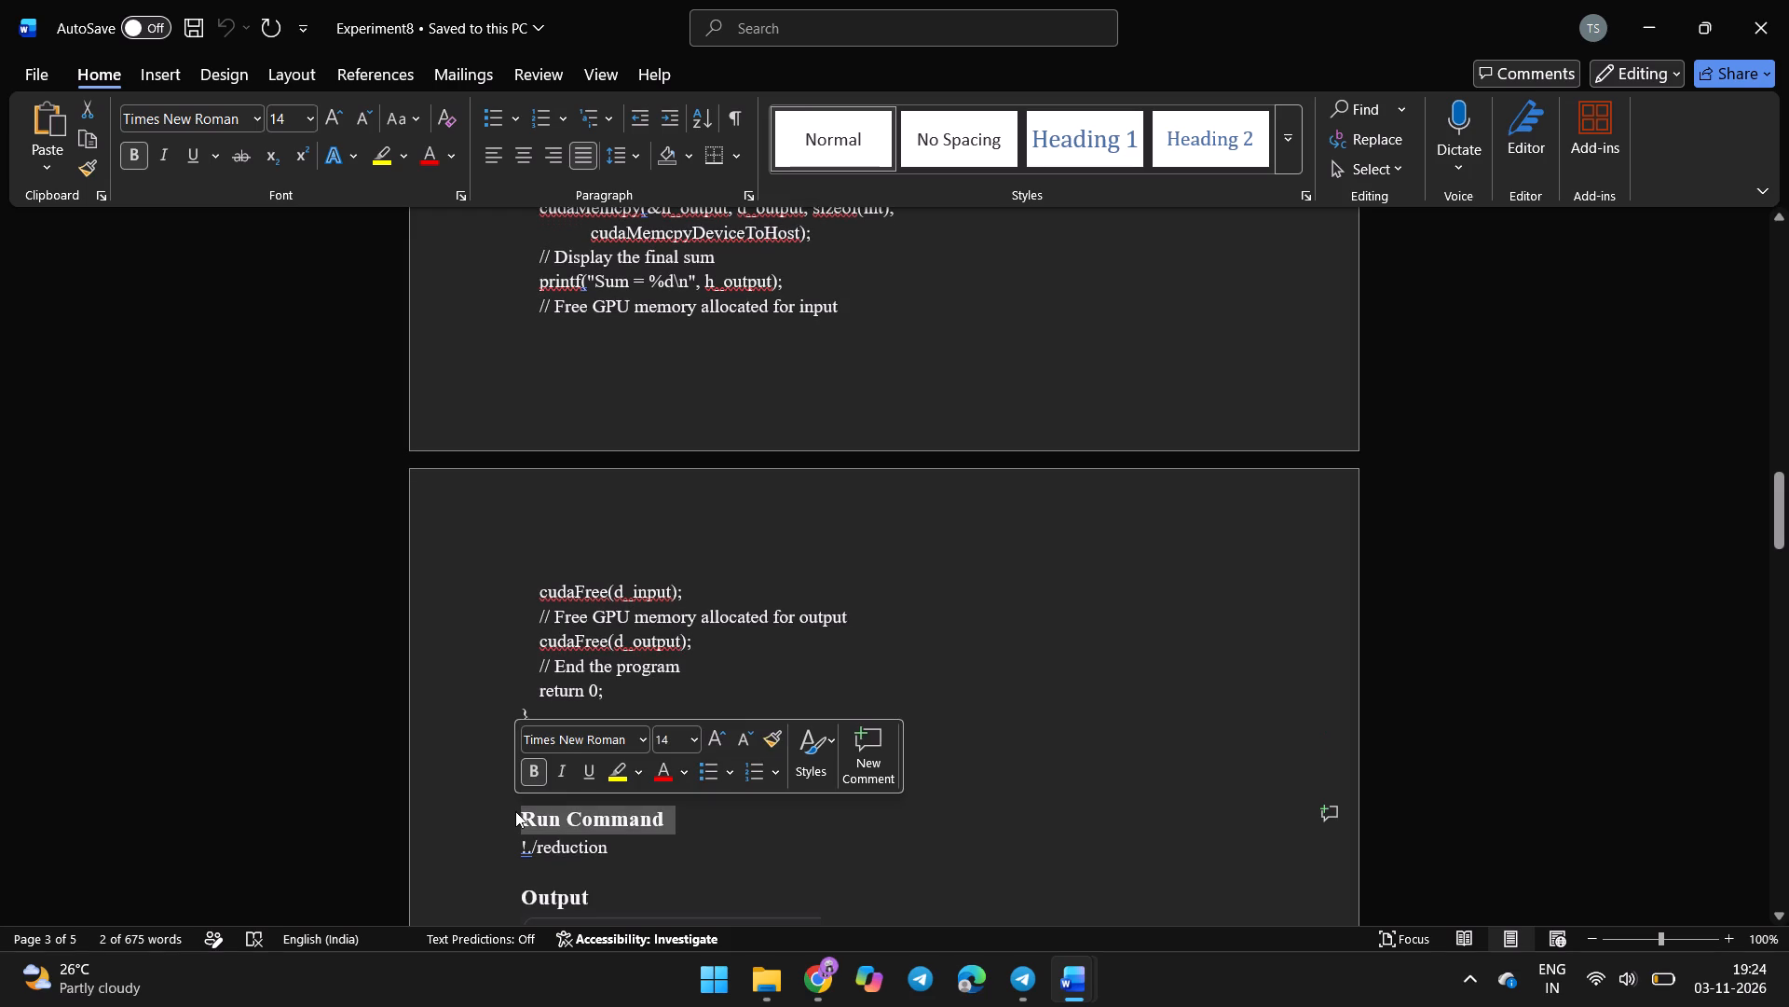
pyautogui.hotkey('alt', 'Tab')
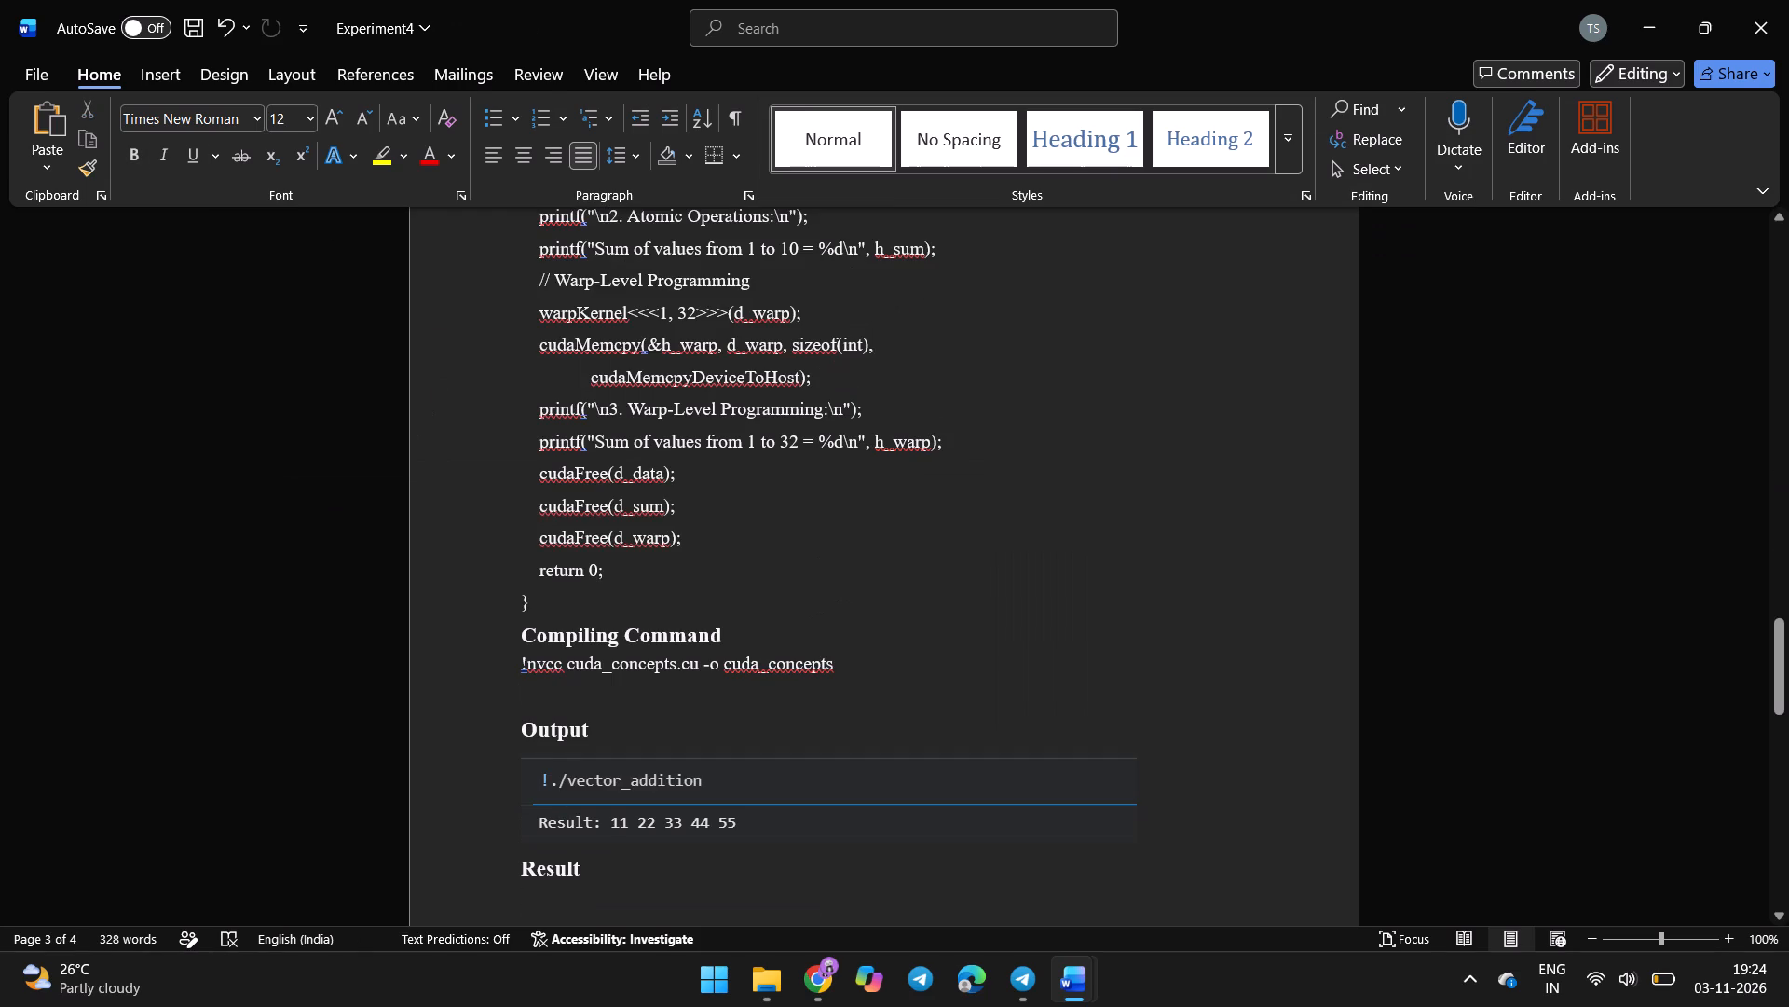
pyautogui.hotkey('ctrl', 'v')
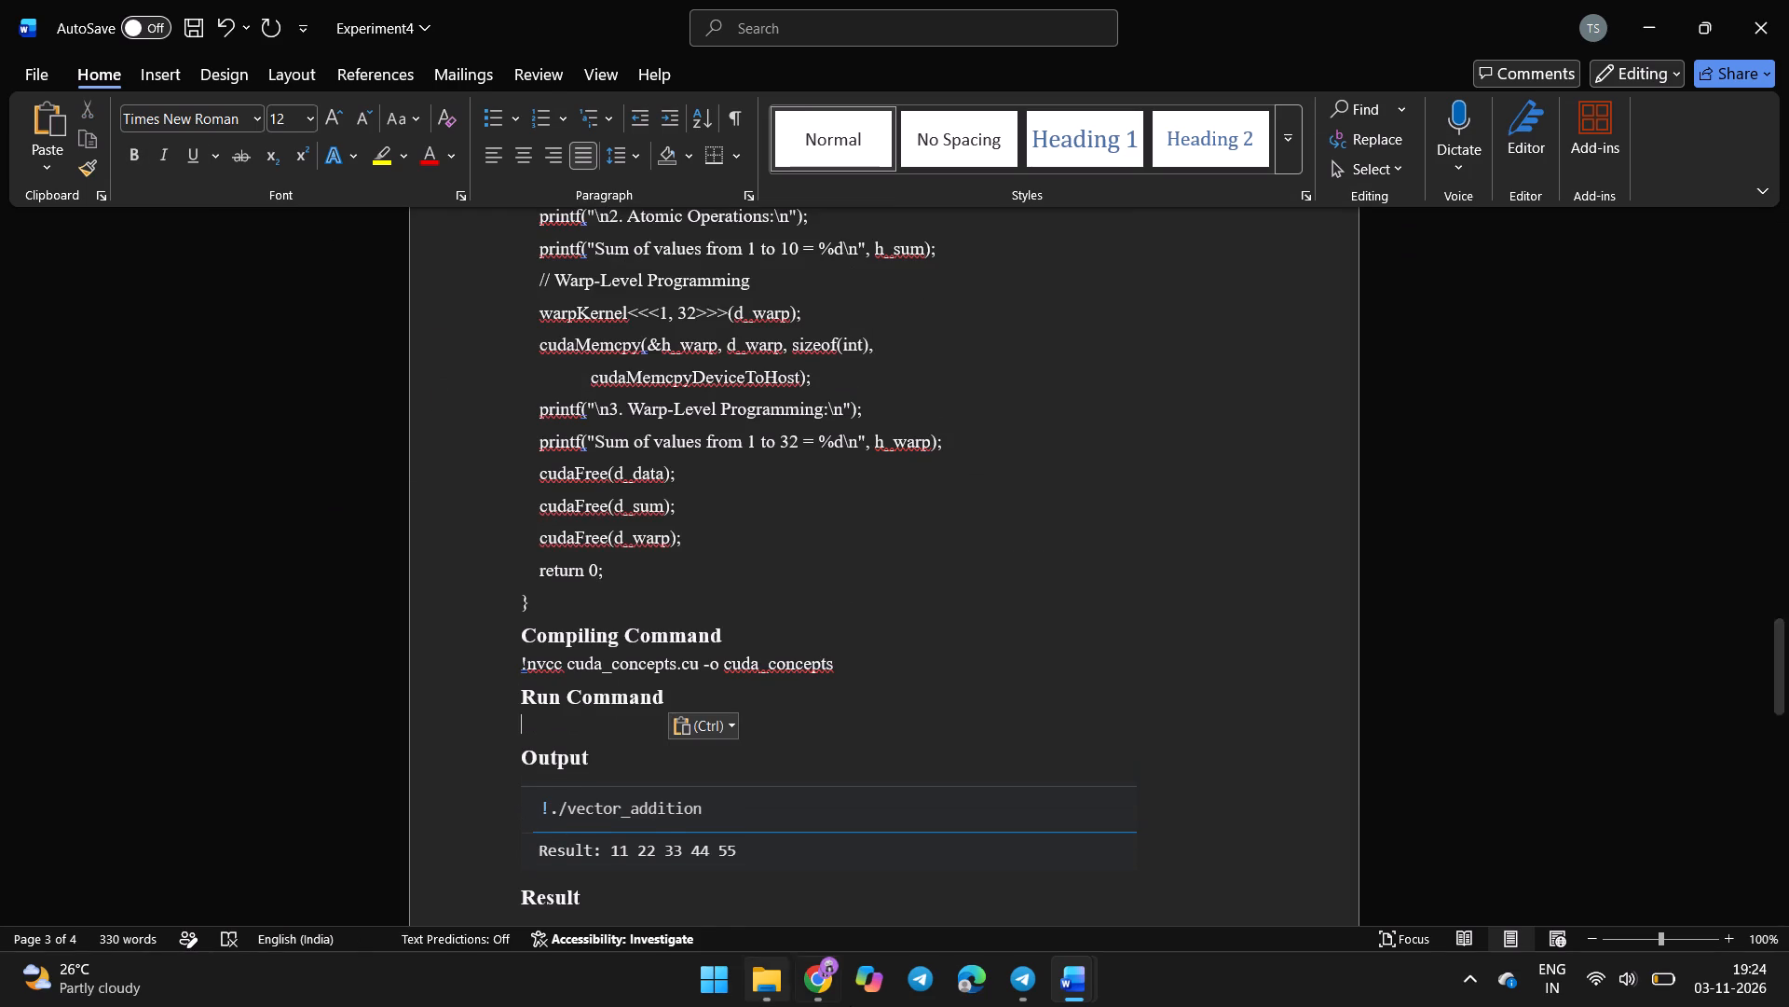
# Copy "!./cuda_concepts" from Colab, paste it under Experiment4's Run Command heading, and remove the blank line before Output.
pyautogui.click(808, 875)
pyautogui.scroll(-1, 611, 799)
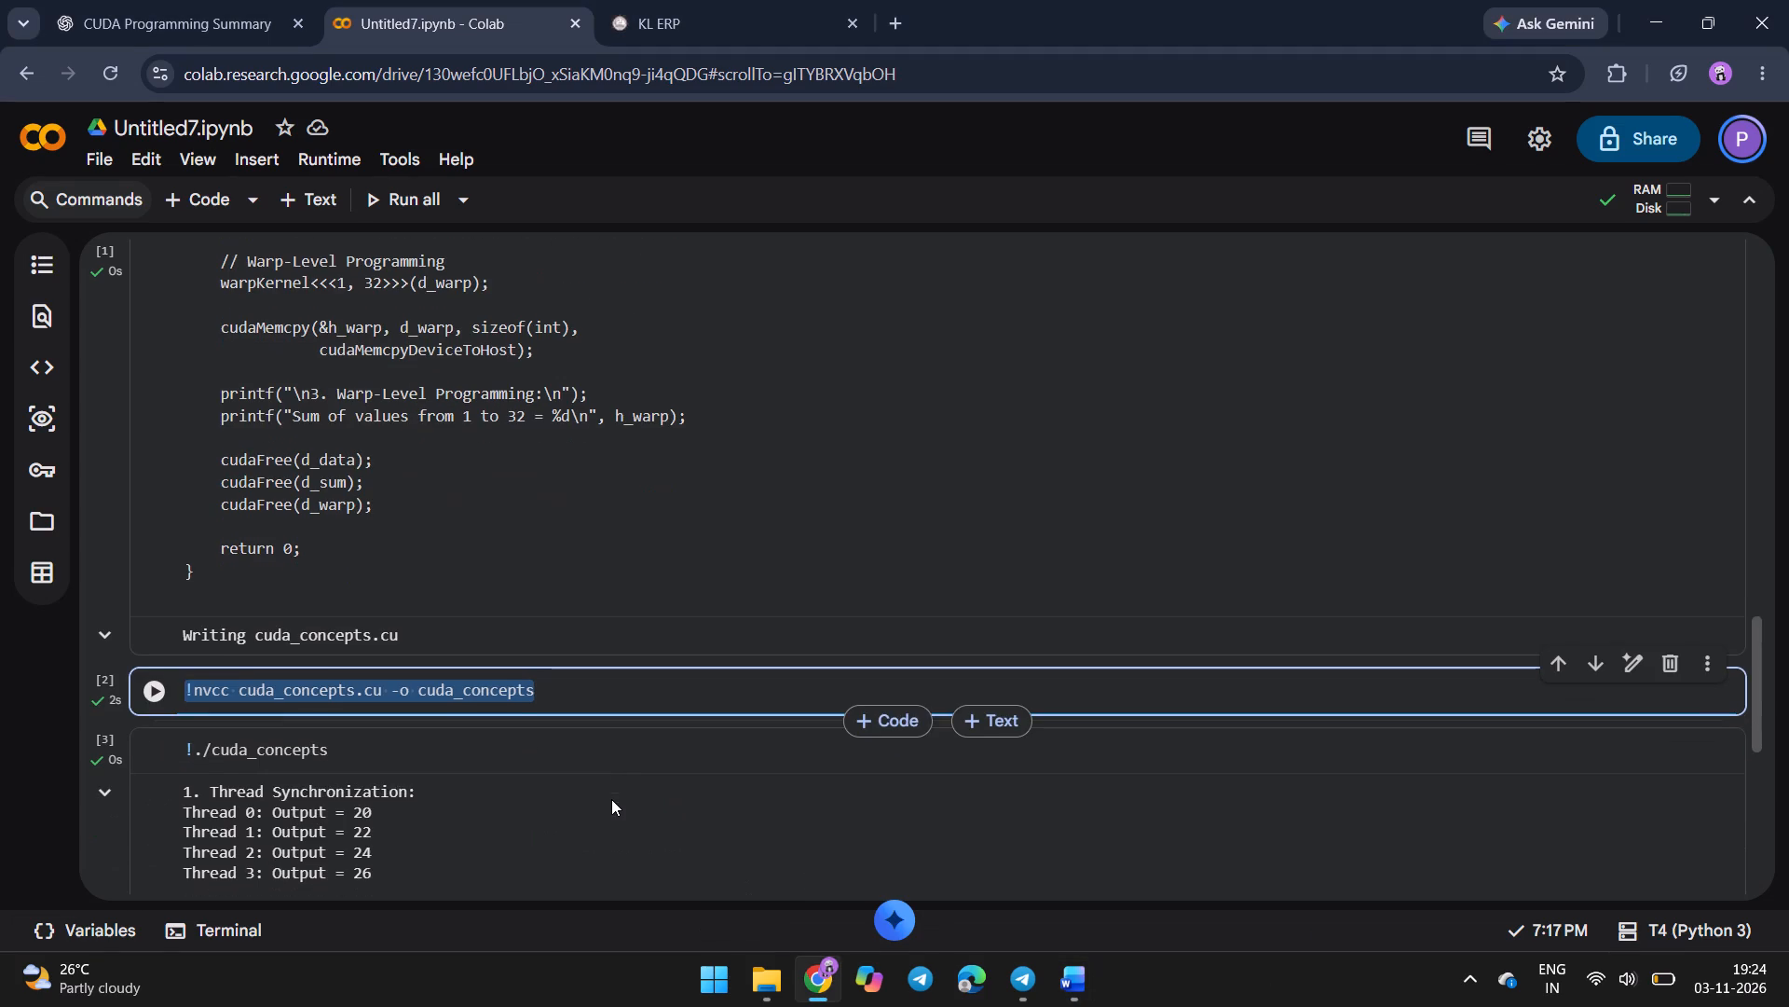
pyautogui.moveTo(328, 759); pyautogui.dragTo(188, 755)
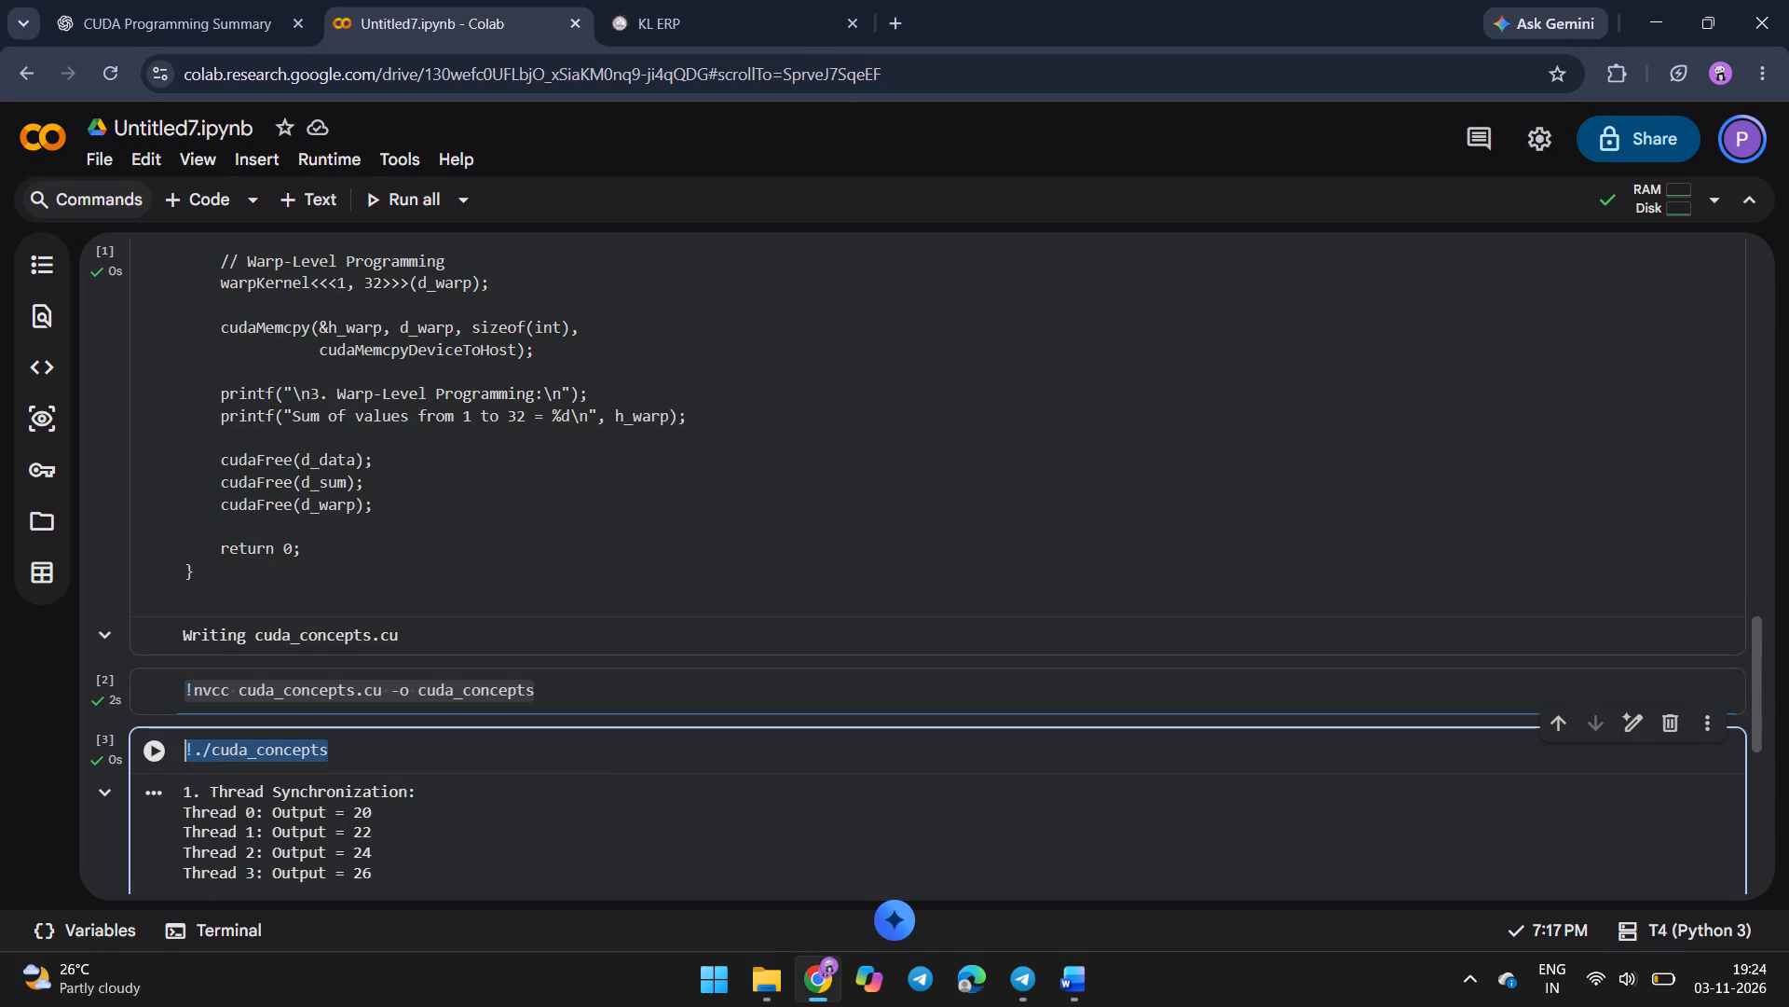
pyautogui.moveTo(188, 755); pyautogui.dragTo(187, 755)
pyautogui.hotkey('ctrl', 'c')
pyautogui.hotkey('alt', 'Tab')
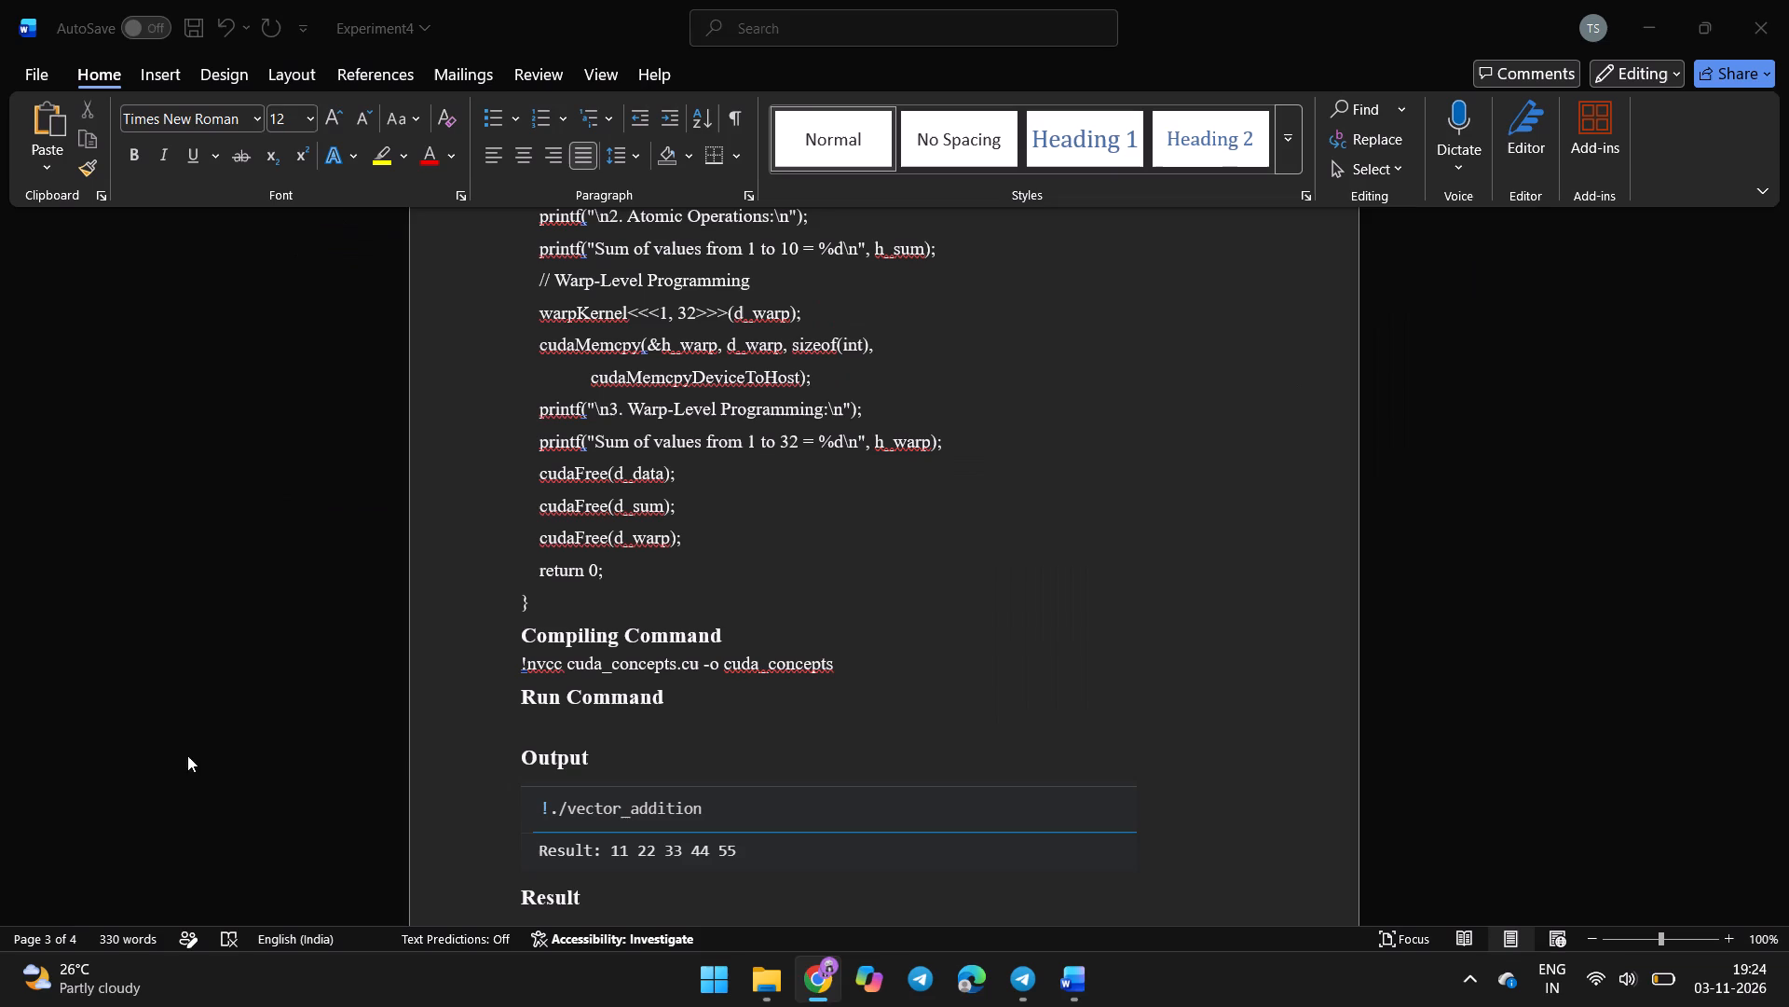
pyautogui.hotkey('ctrl', 'v')
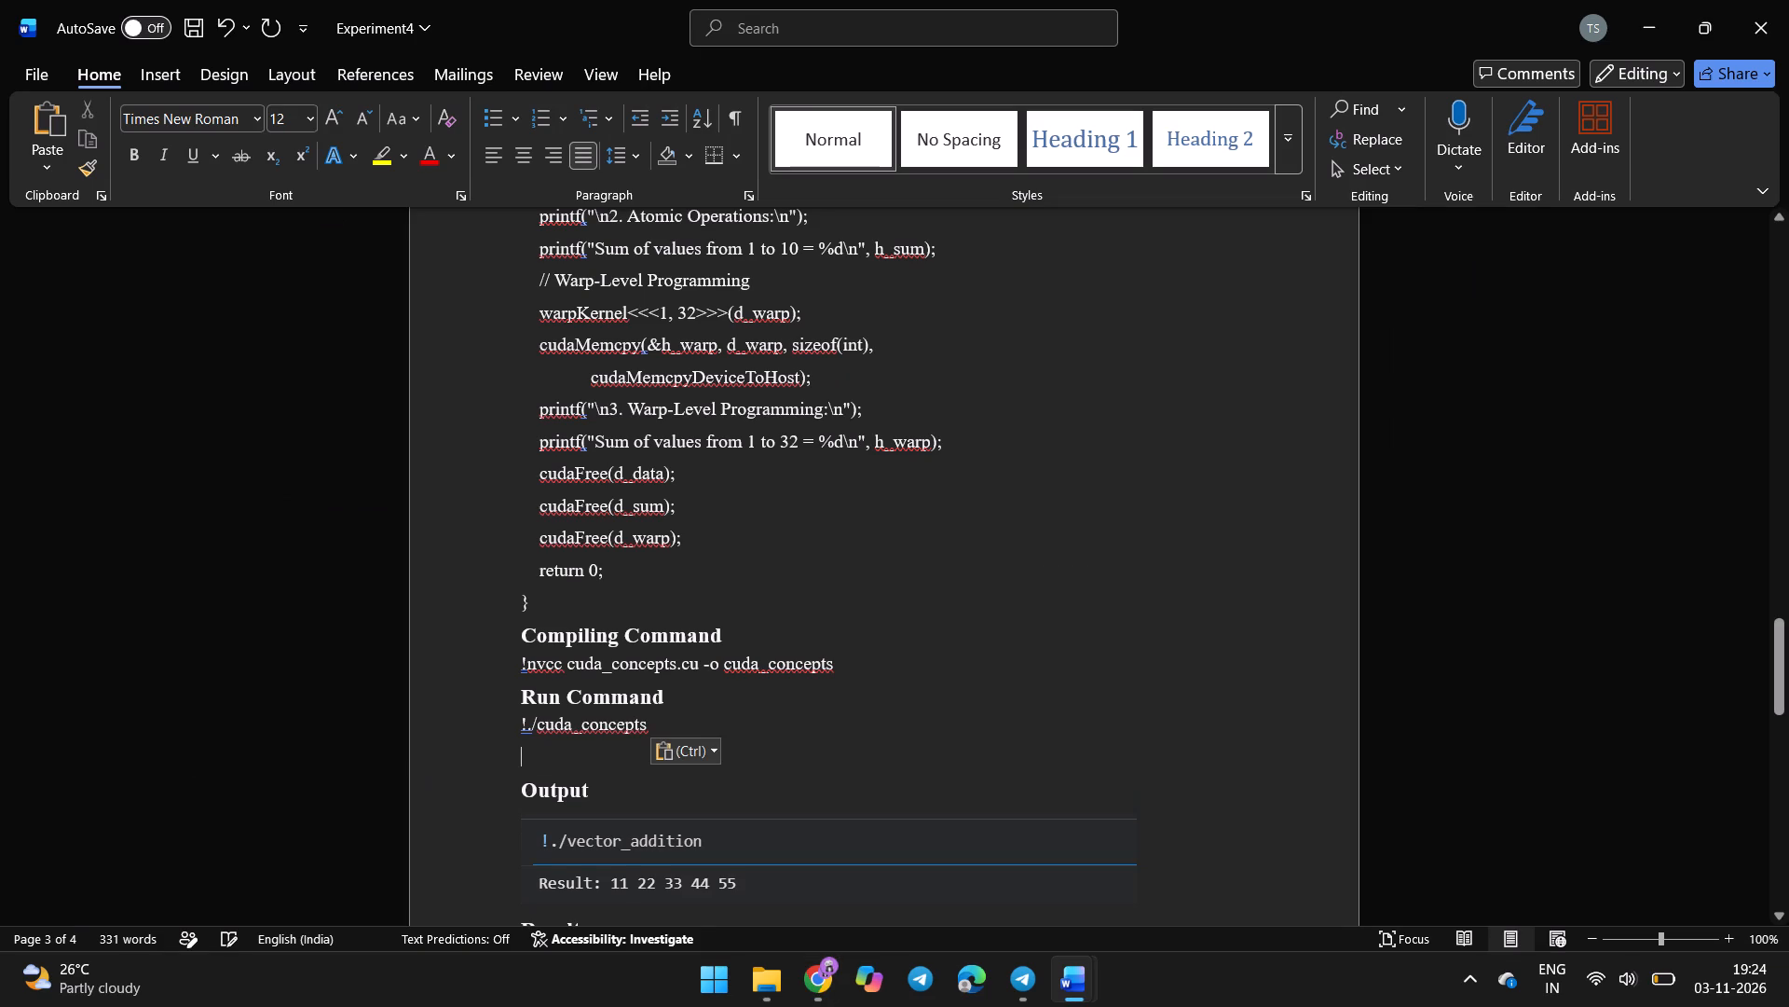
pyautogui.press('BackSpace')
# Capture a screenshot of Colab's !./cuda_concepts cell with its full output, down to the Warp-Level Programming sum.
pyautogui.scroll(-1, 512, 787)
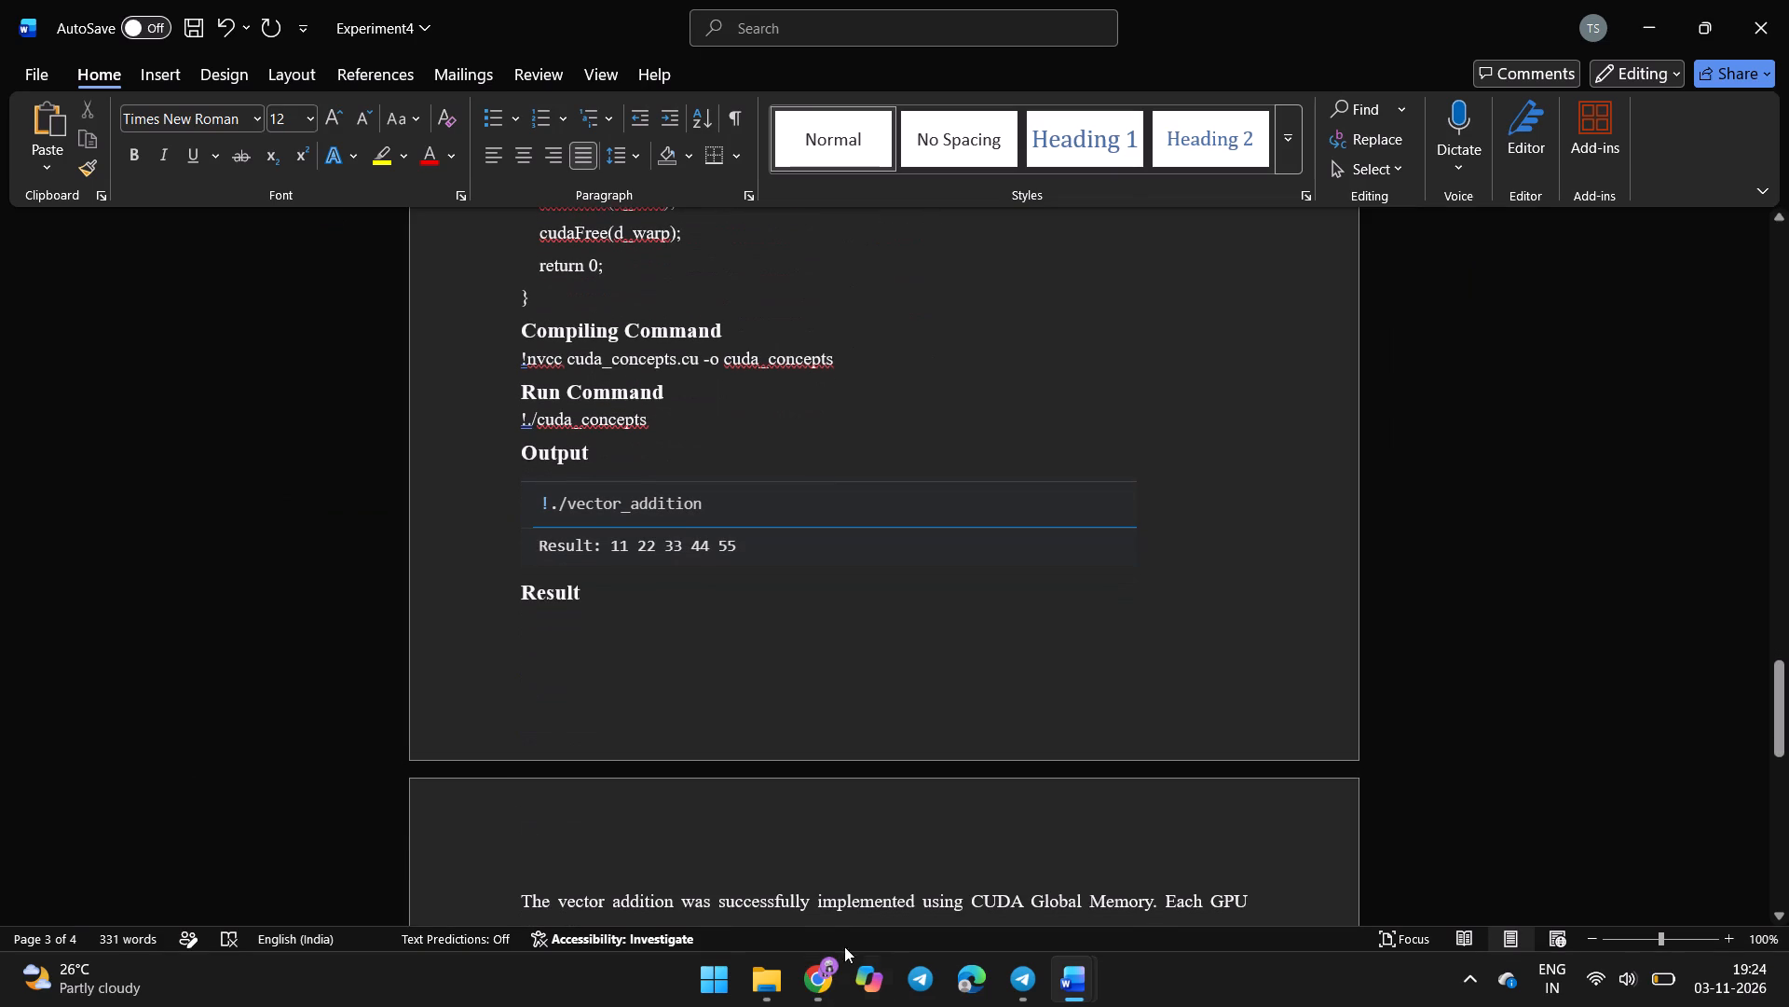
pyautogui.click(808, 907)
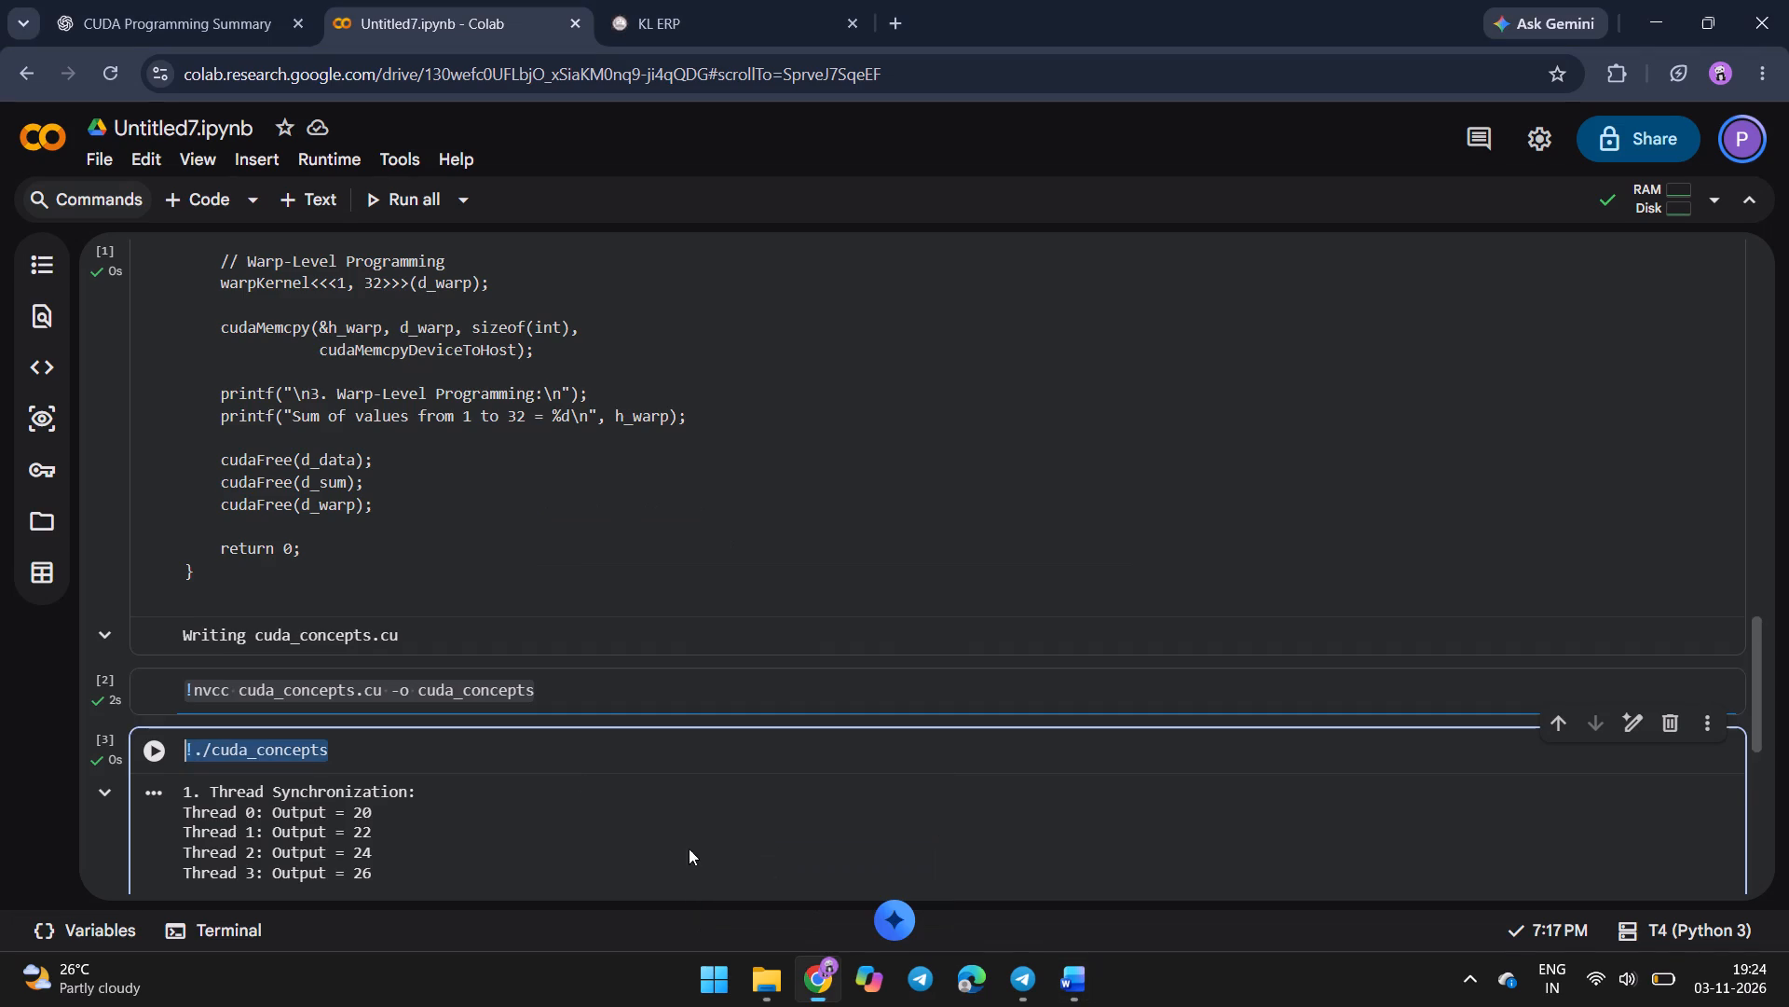
pyautogui.scroll(-2, 579, 773)
pyautogui.click(579, 773)
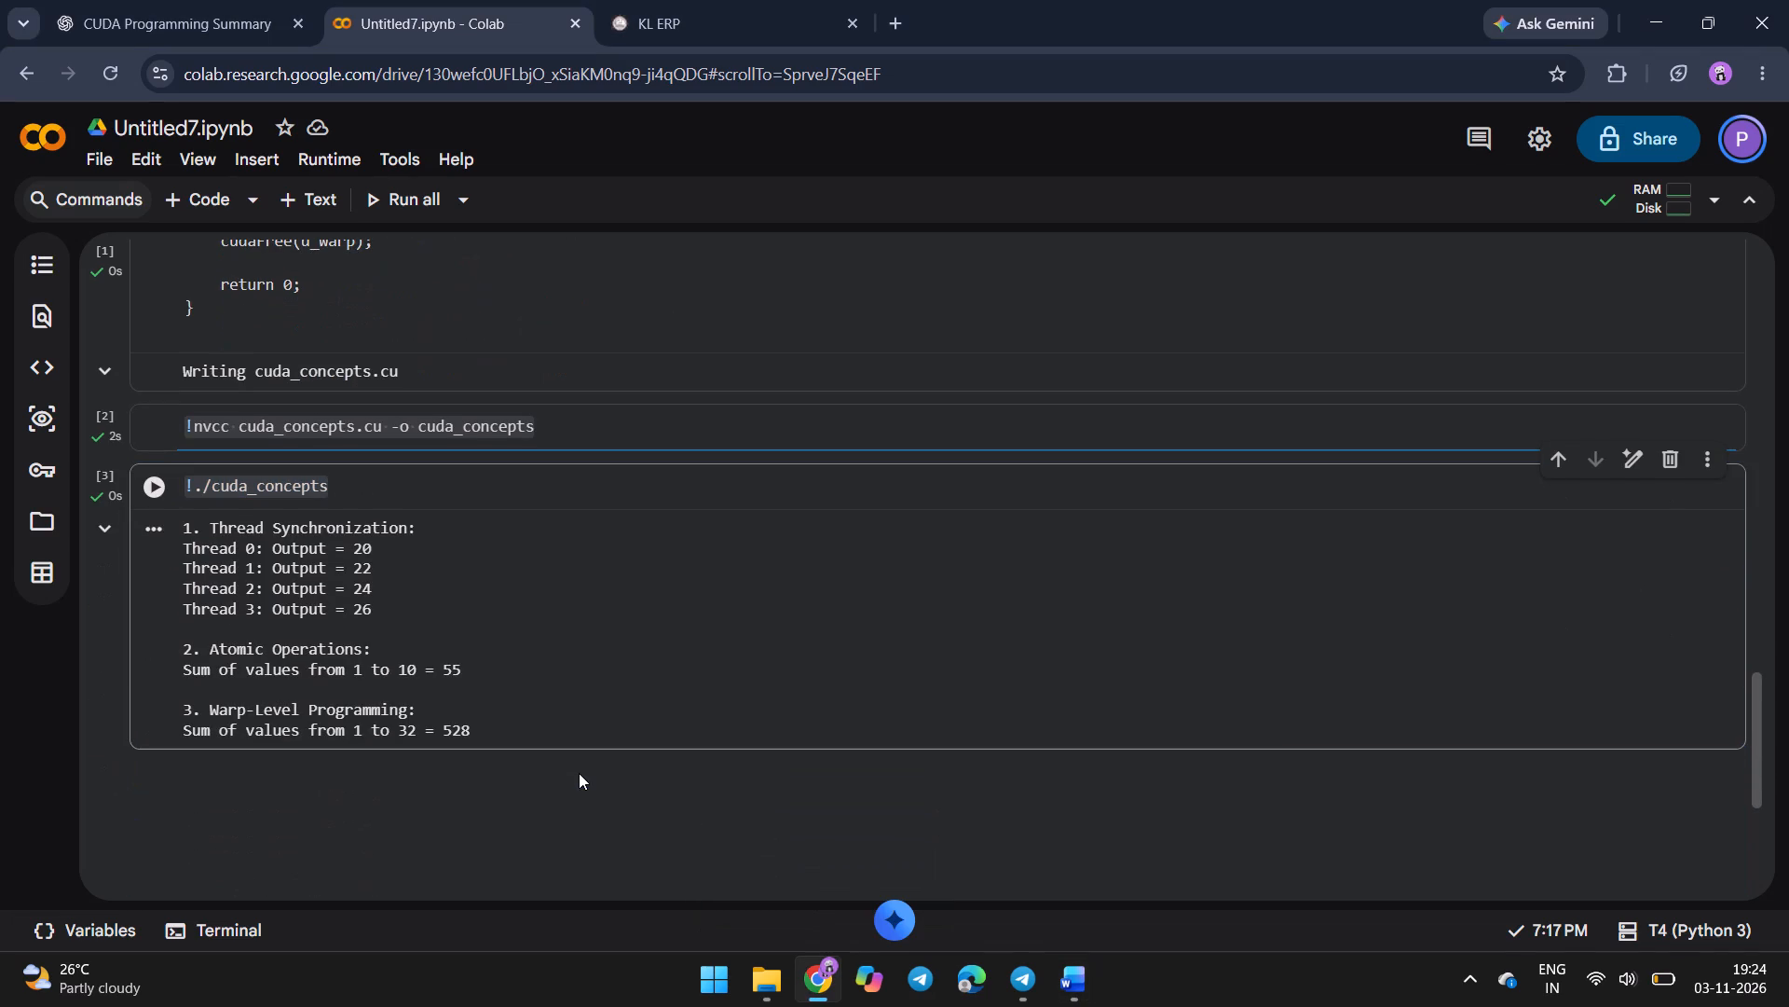
pyautogui.press('Print')
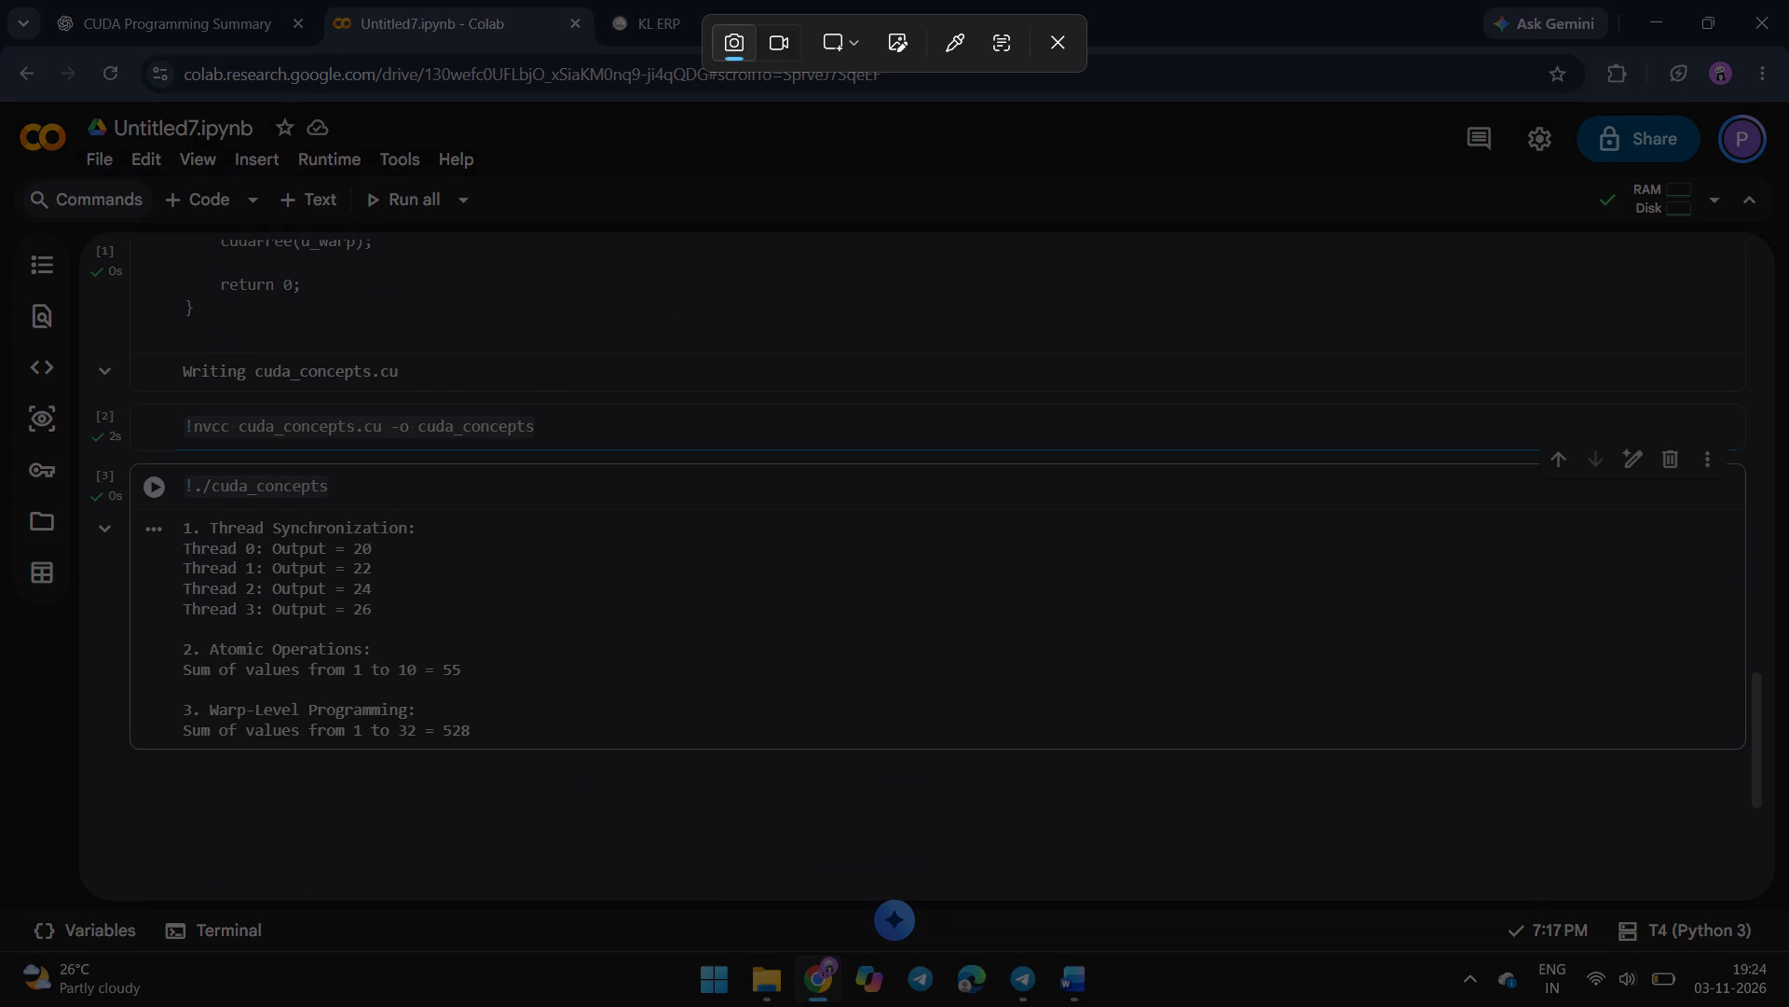
pyautogui.moveTo(132, 463); pyautogui.dragTo(577, 738)
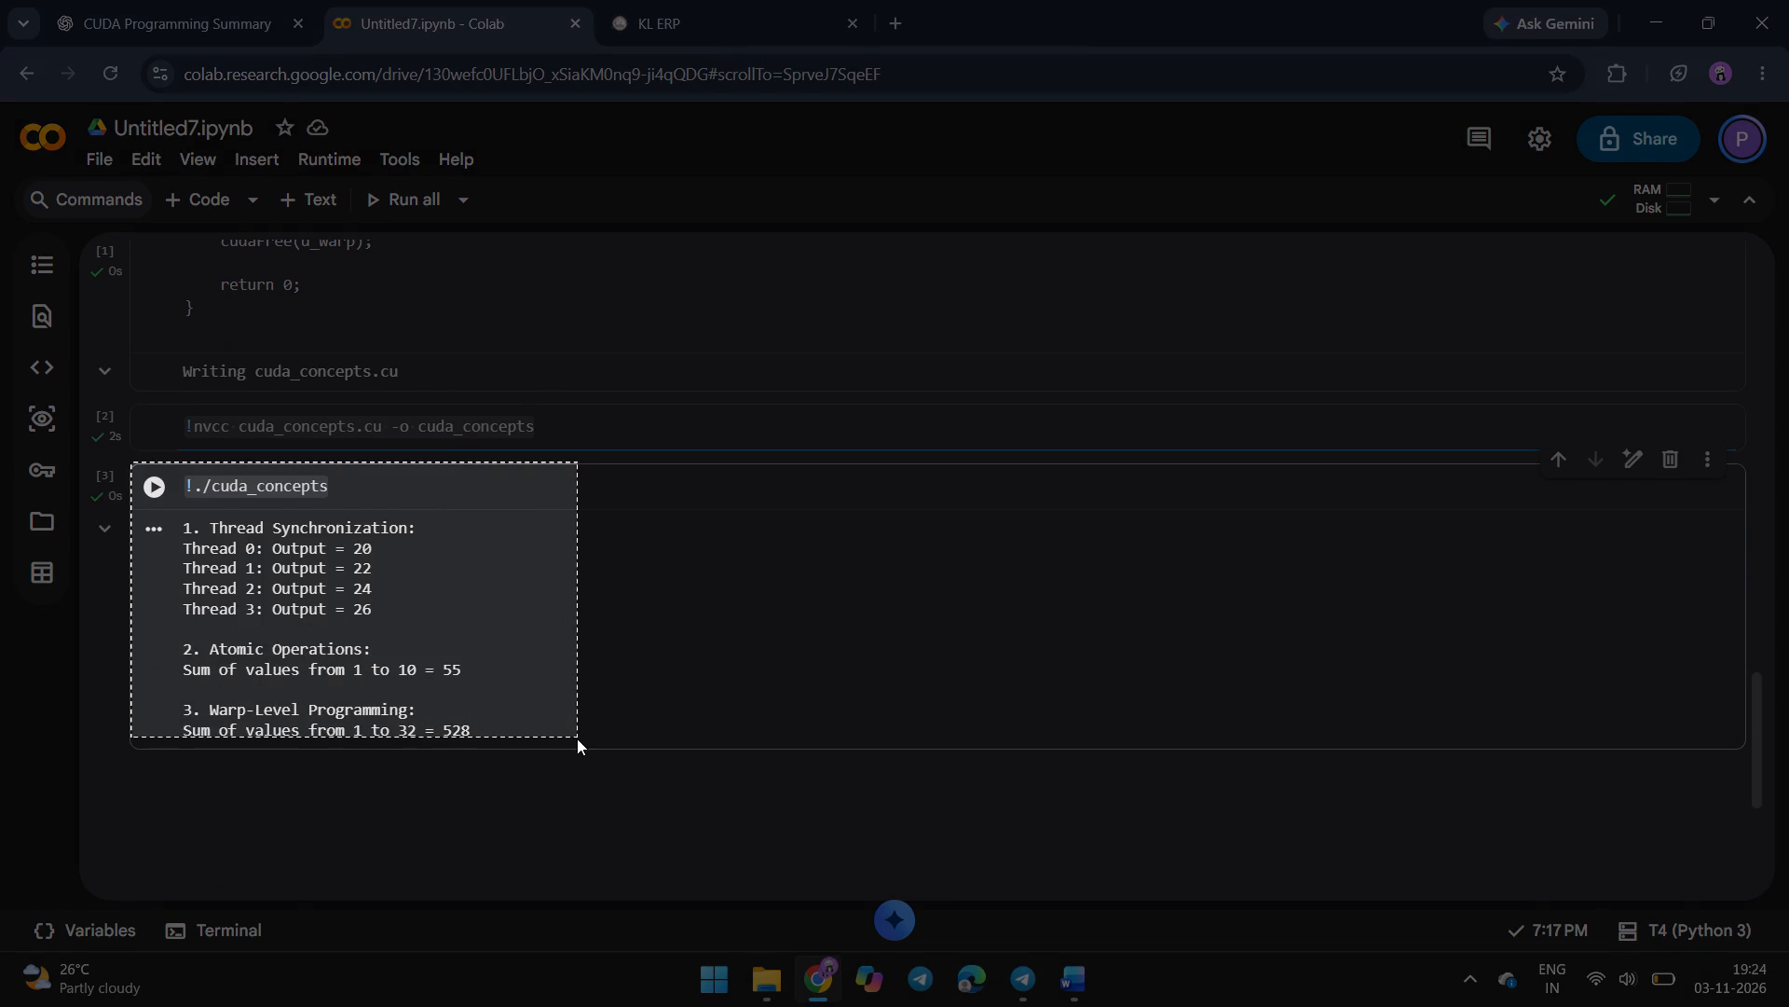
pyautogui.moveTo(577, 738); pyautogui.dragTo(579, 750)
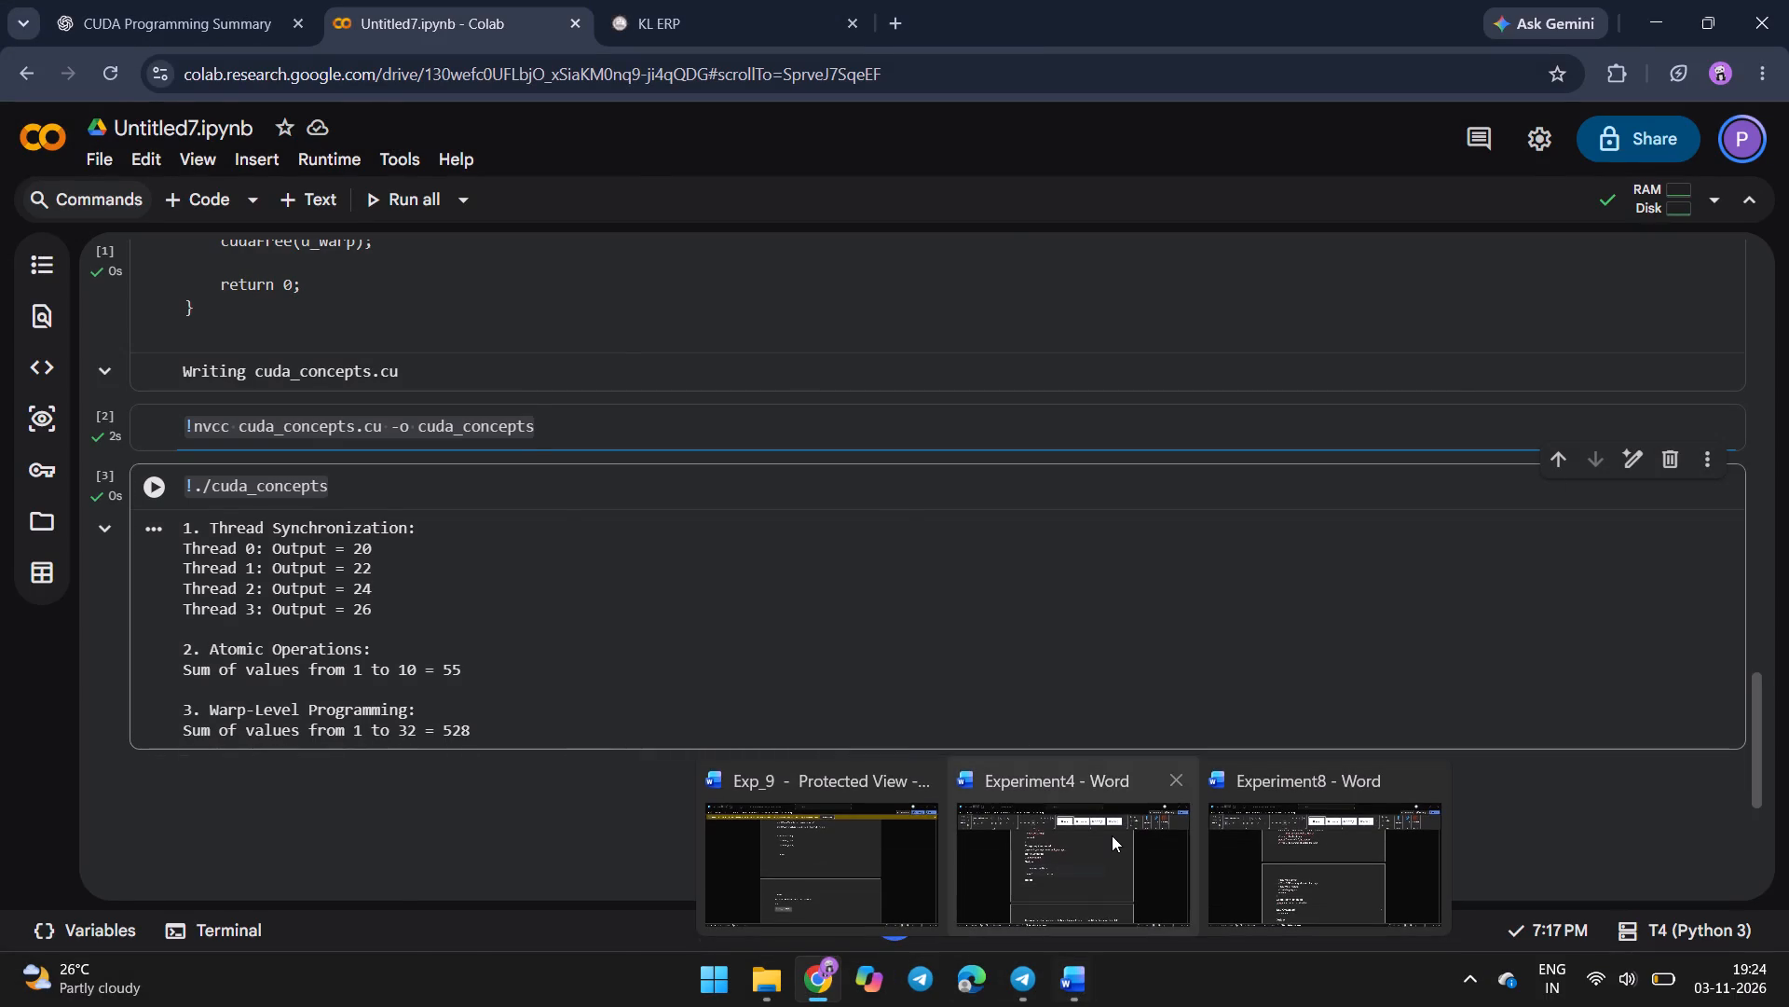
# Replace the old vector_addition image under Experiment4's Output heading with the captured cuda_concepts screenshot.
pyautogui.click(1112, 835)
pyautogui.click(633, 525)
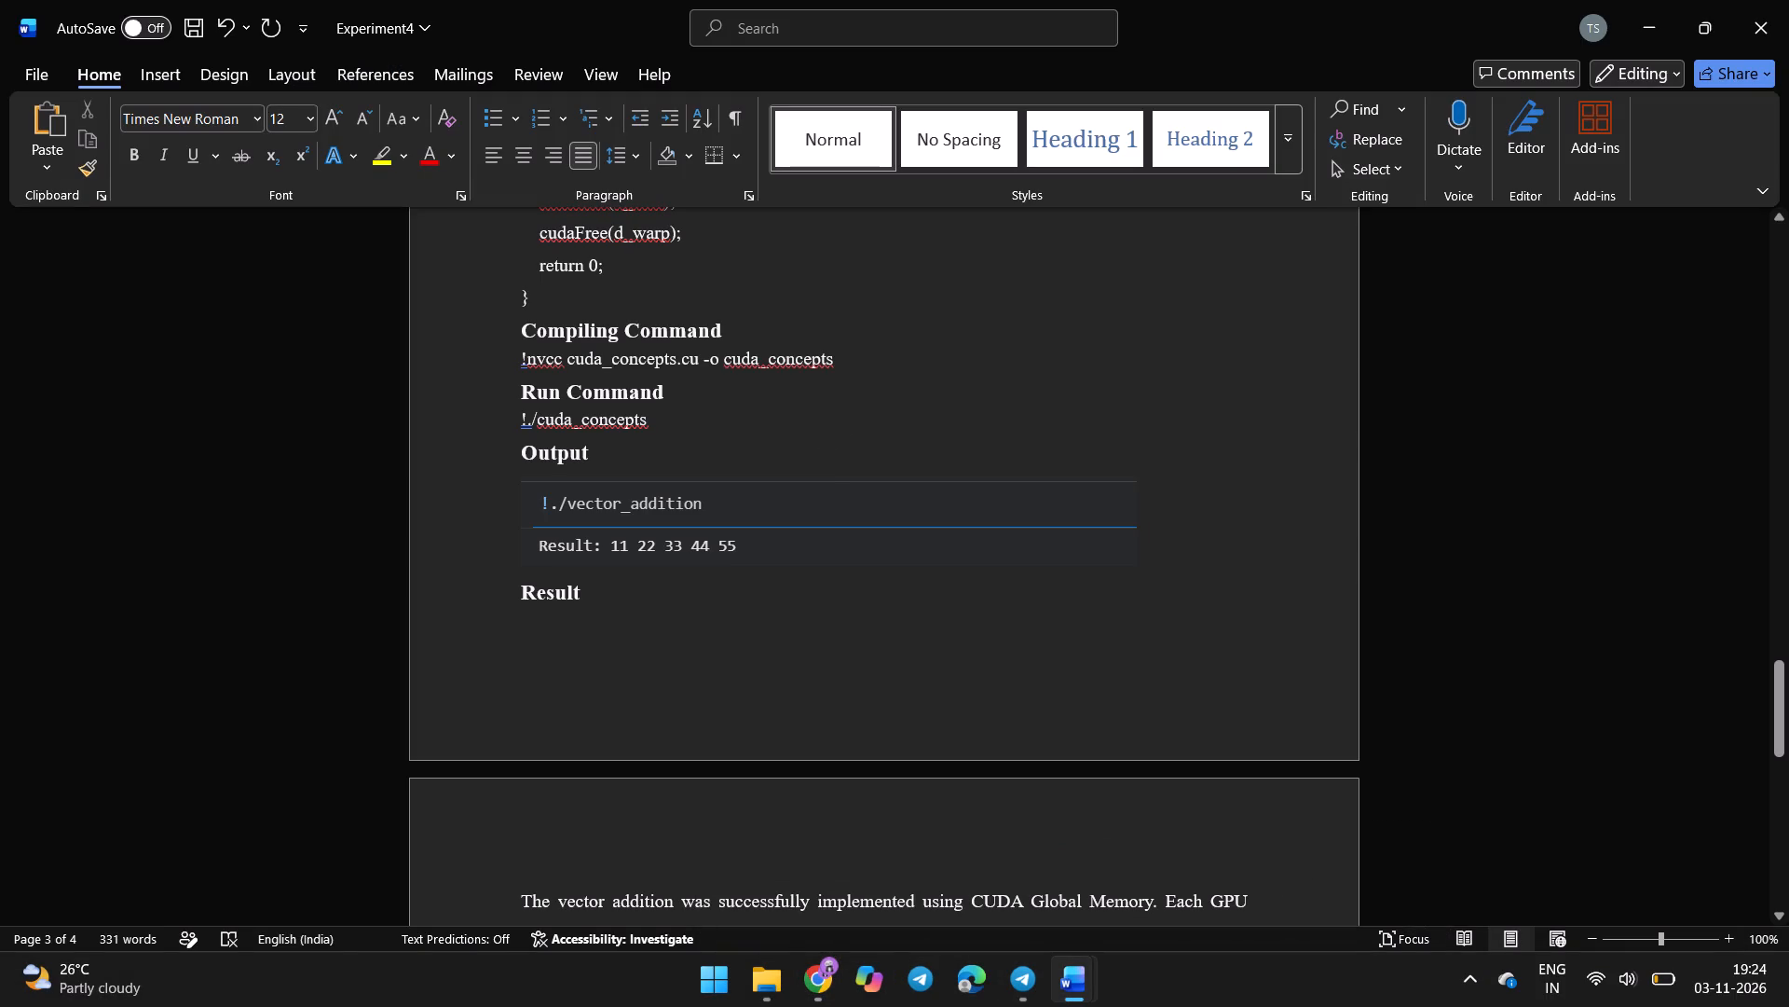
pyautogui.press('Delete')
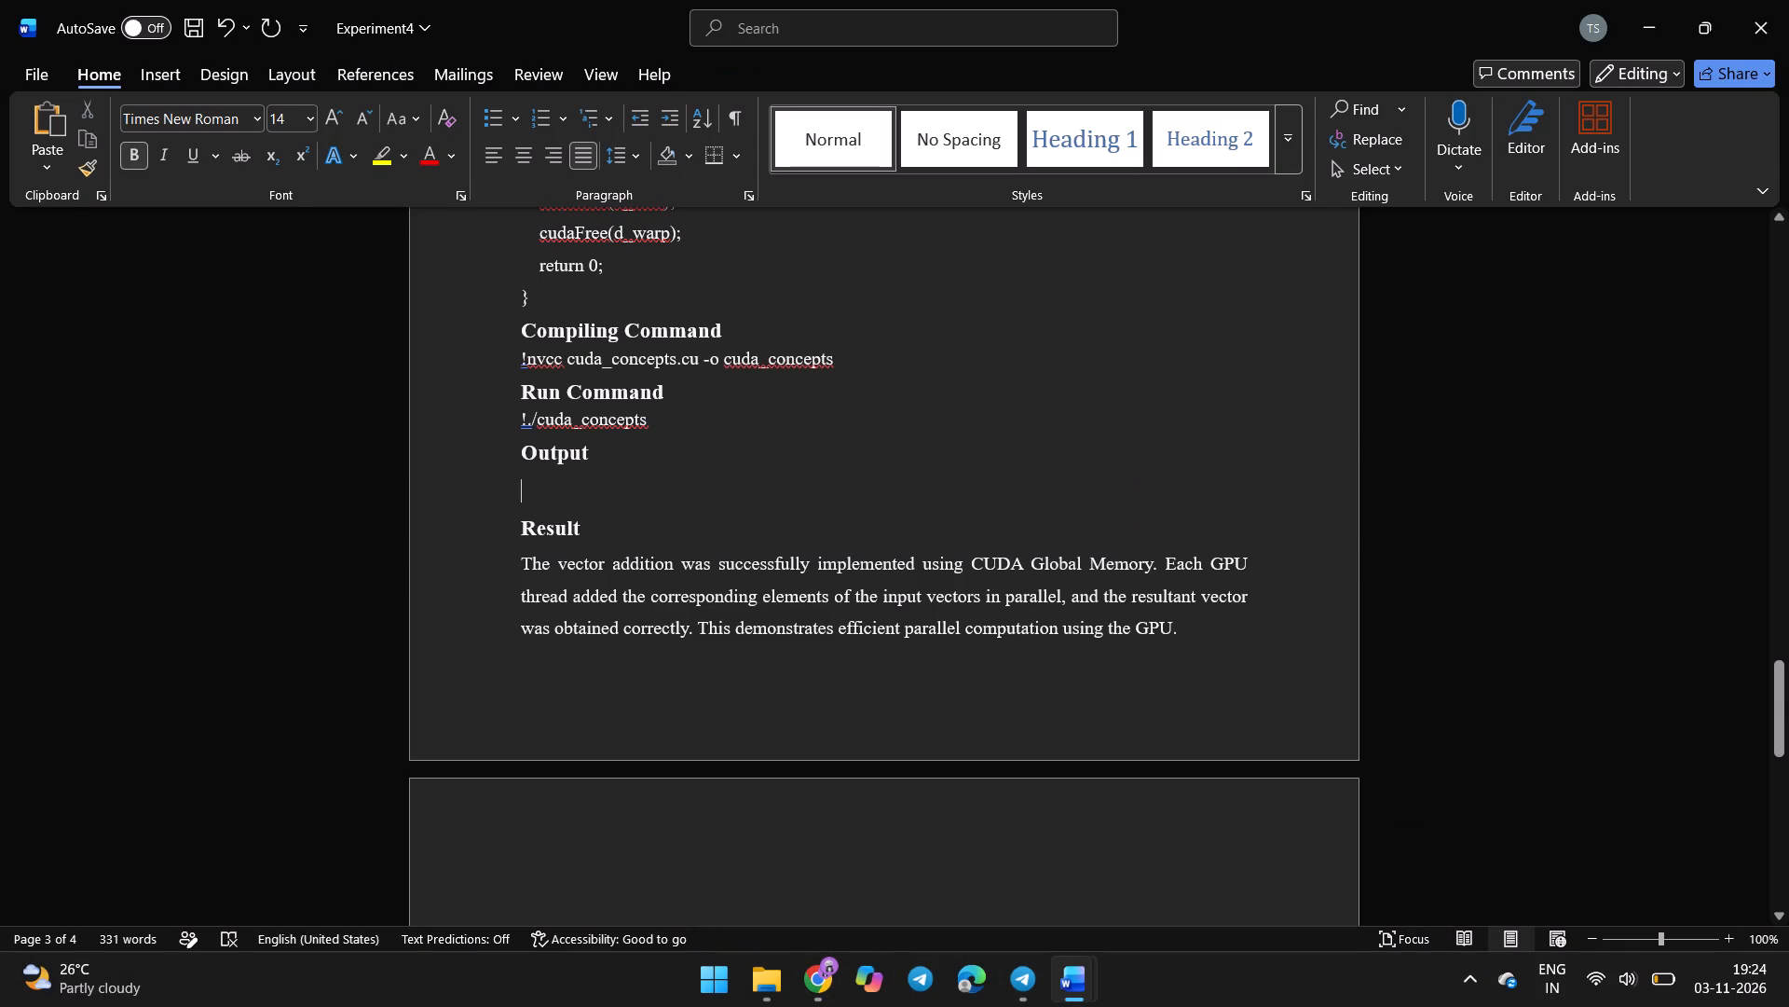
pyautogui.hotkey('ctrl', 'v')
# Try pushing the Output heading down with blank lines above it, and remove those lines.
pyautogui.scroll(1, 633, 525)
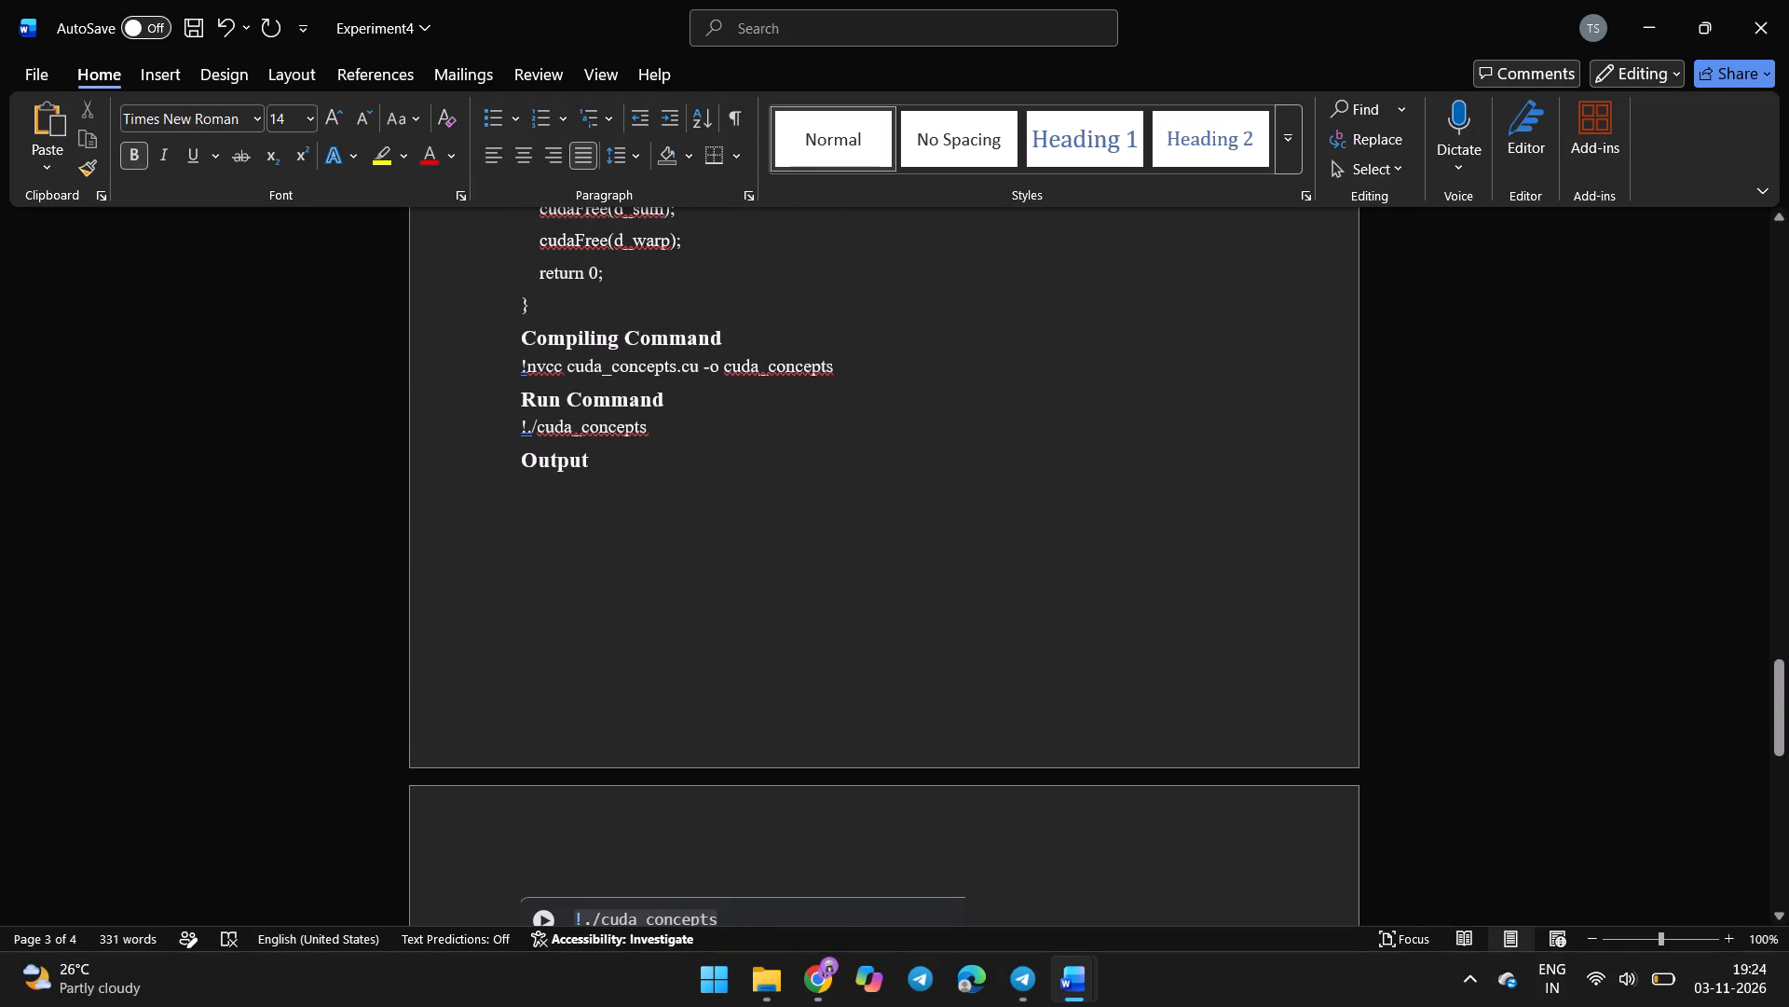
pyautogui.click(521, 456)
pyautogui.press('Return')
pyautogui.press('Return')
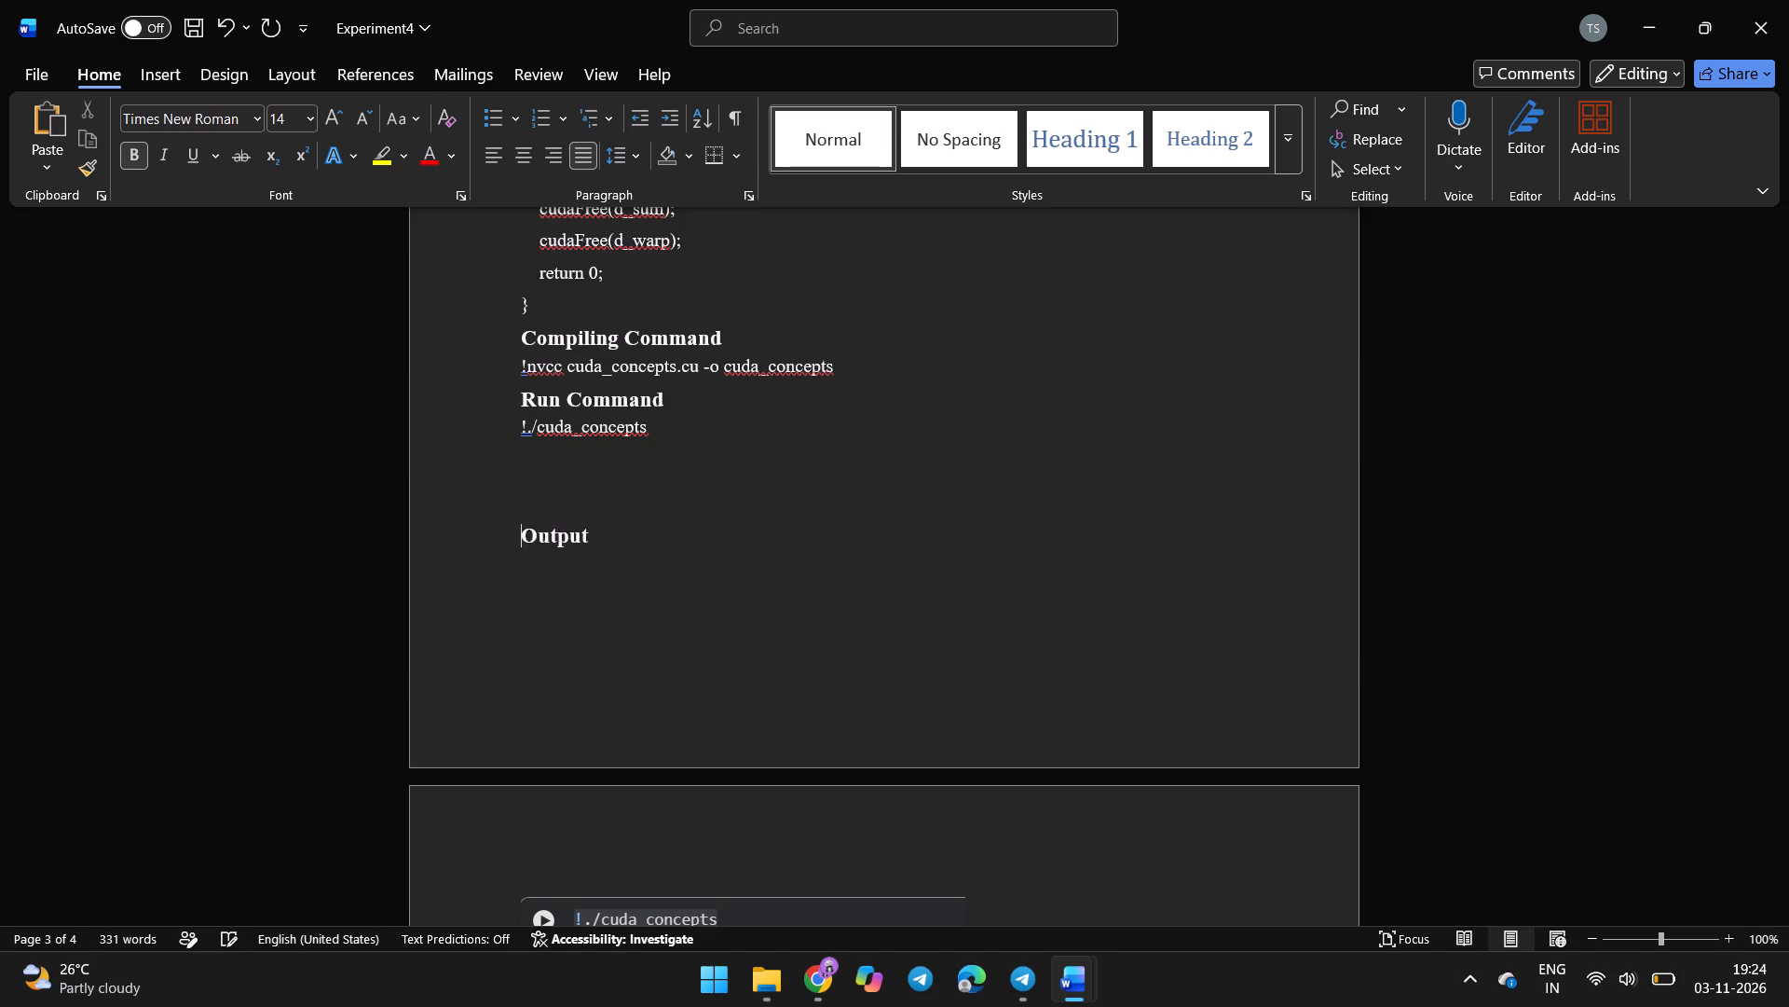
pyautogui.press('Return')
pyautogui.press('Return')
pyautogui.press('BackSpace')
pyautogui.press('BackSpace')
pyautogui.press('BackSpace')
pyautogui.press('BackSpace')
# Review the Experiment 9 report from the title through the source code to the Output screenshot.
pyautogui.scroll(5, 521, 456)
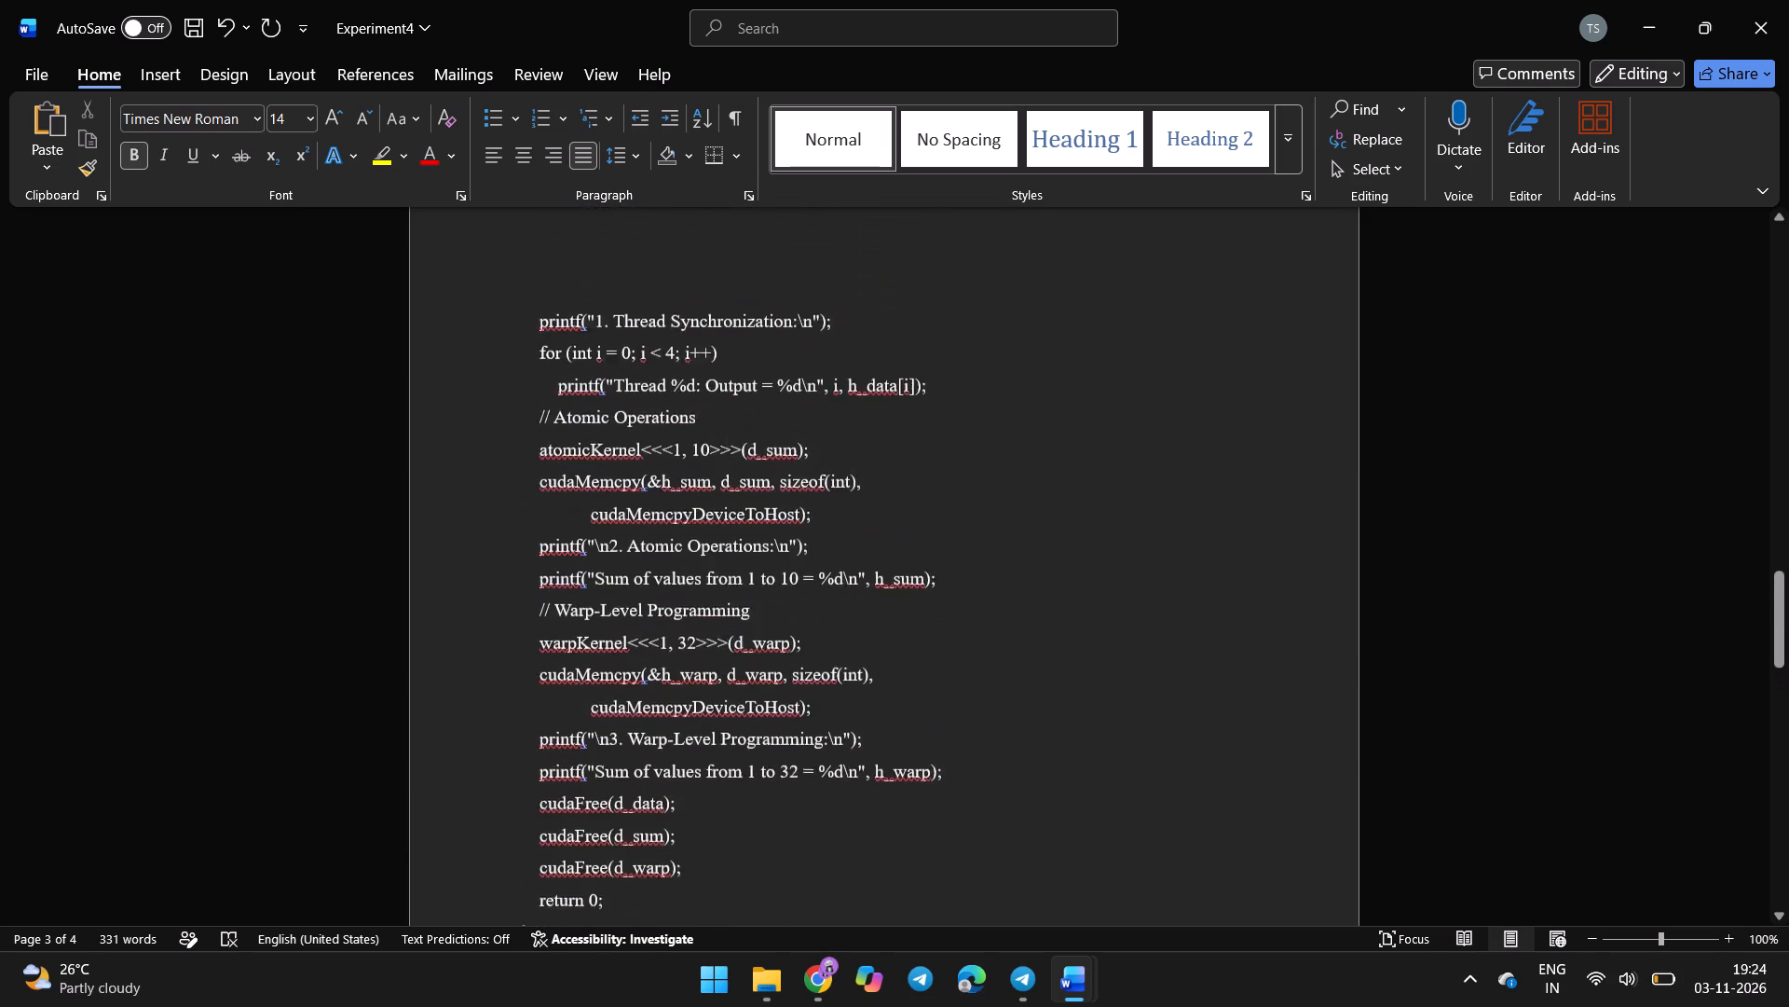
pyautogui.scroll(10, 521, 456)
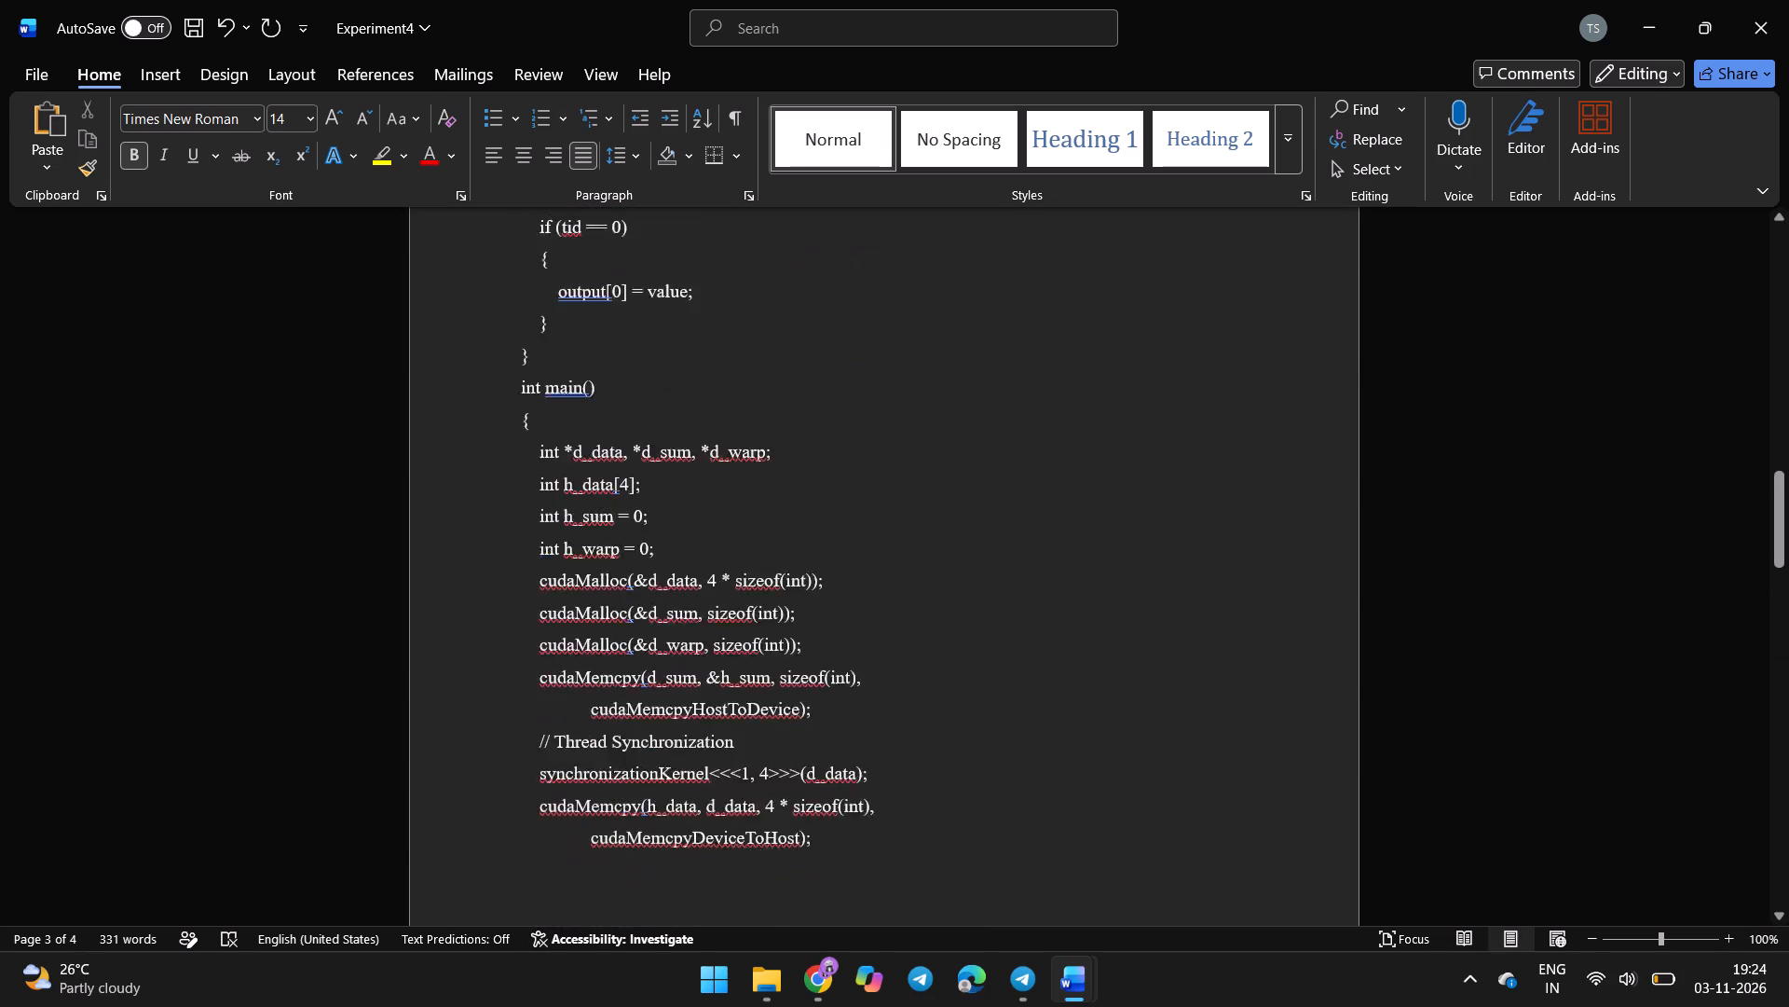
pyautogui.scroll(5, 521, 456)
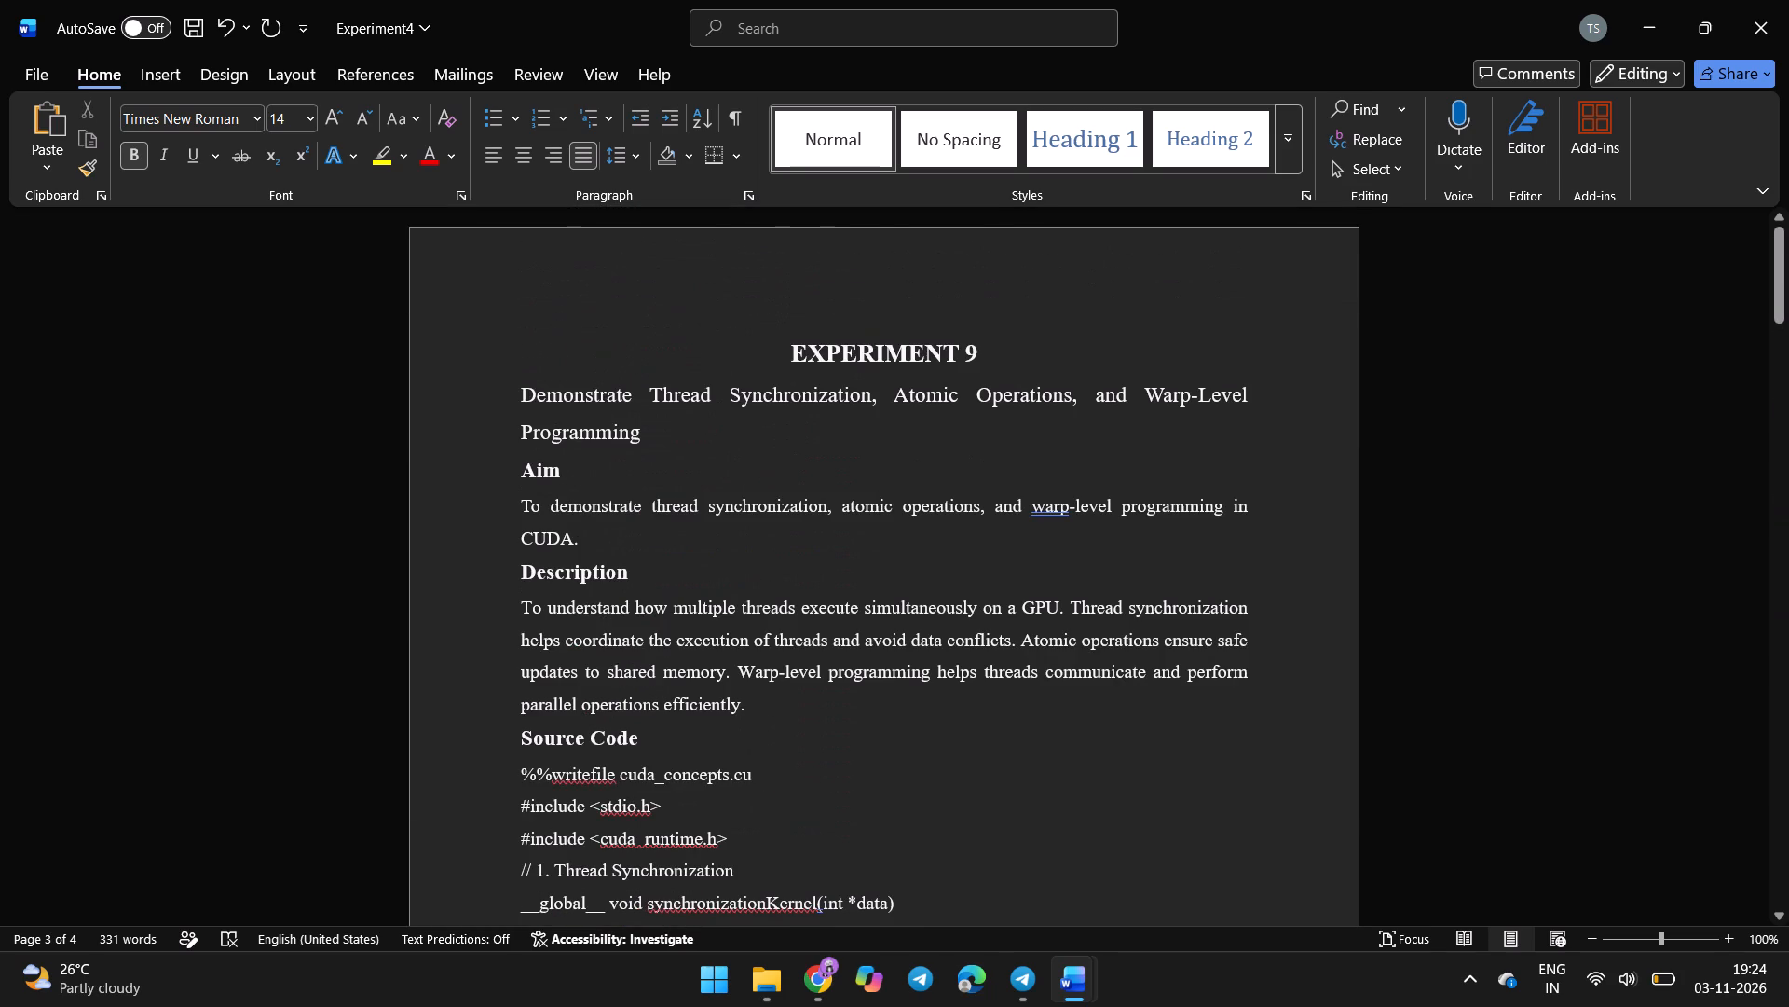
pyautogui.scroll(-7, 521, 456)
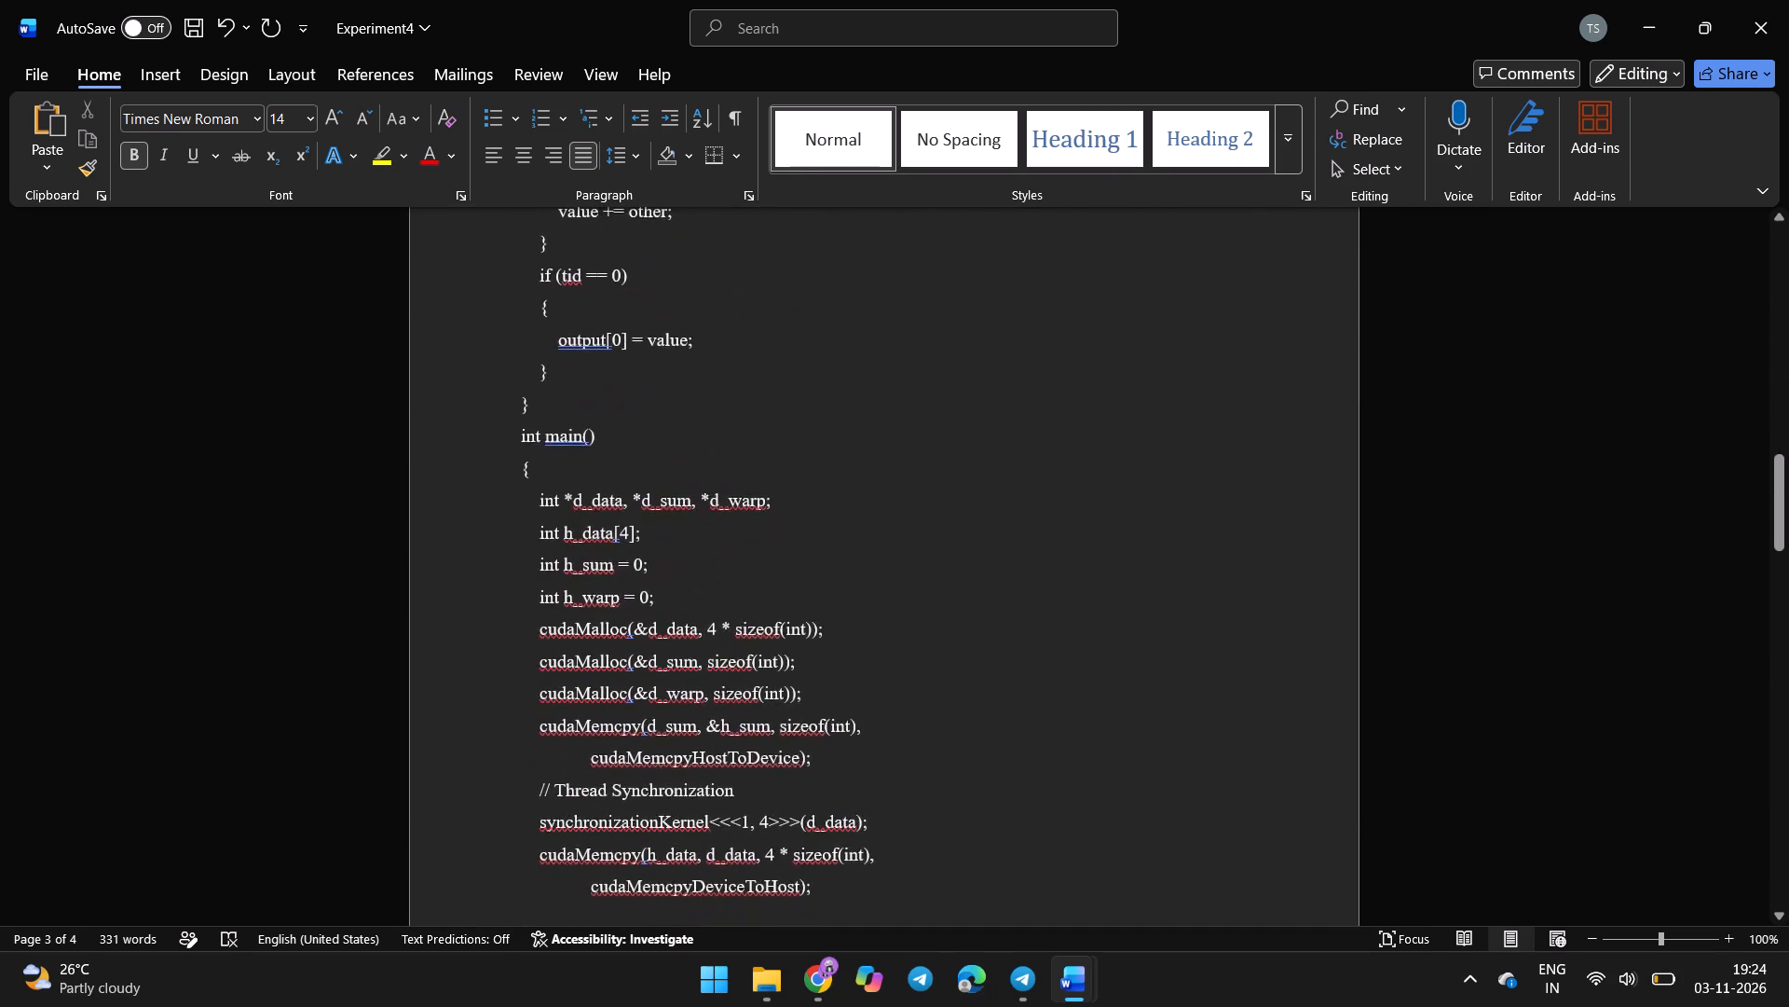
pyautogui.scroll(-2, 521, 456)
pyautogui.hscroll(1, 521, 456)
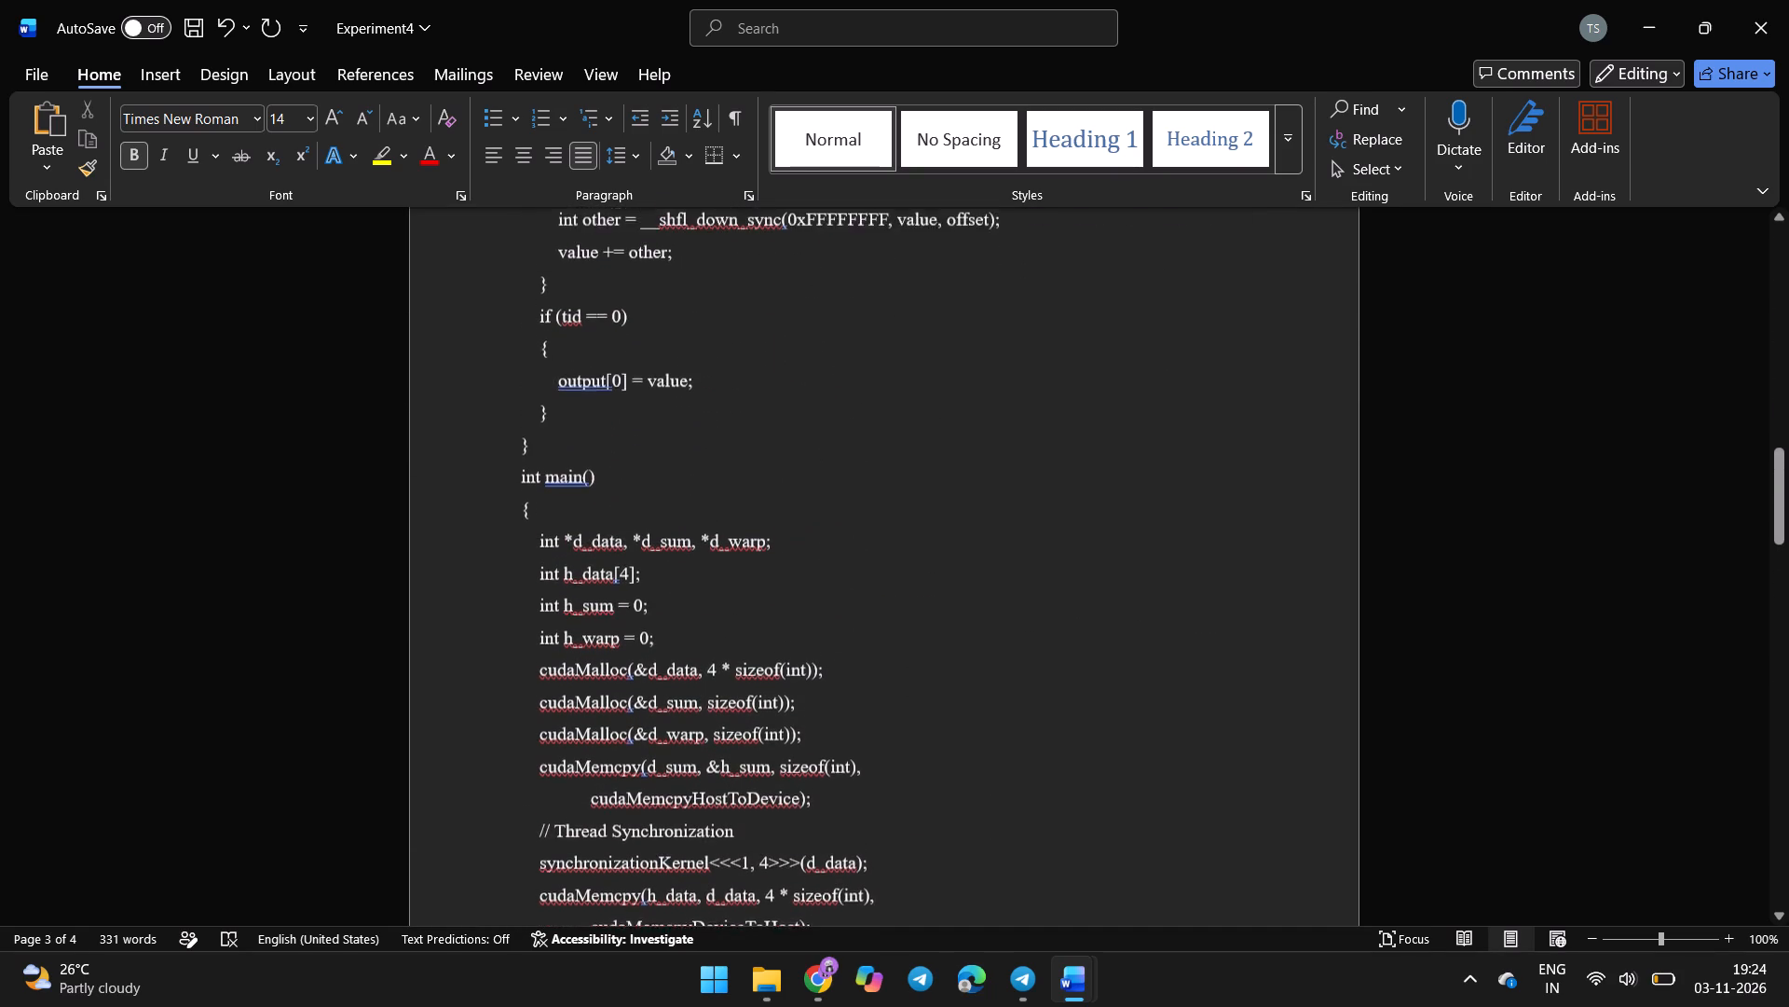
pyautogui.hscroll(1, 521, 456)
pyautogui.scroll(-2, 521, 456)
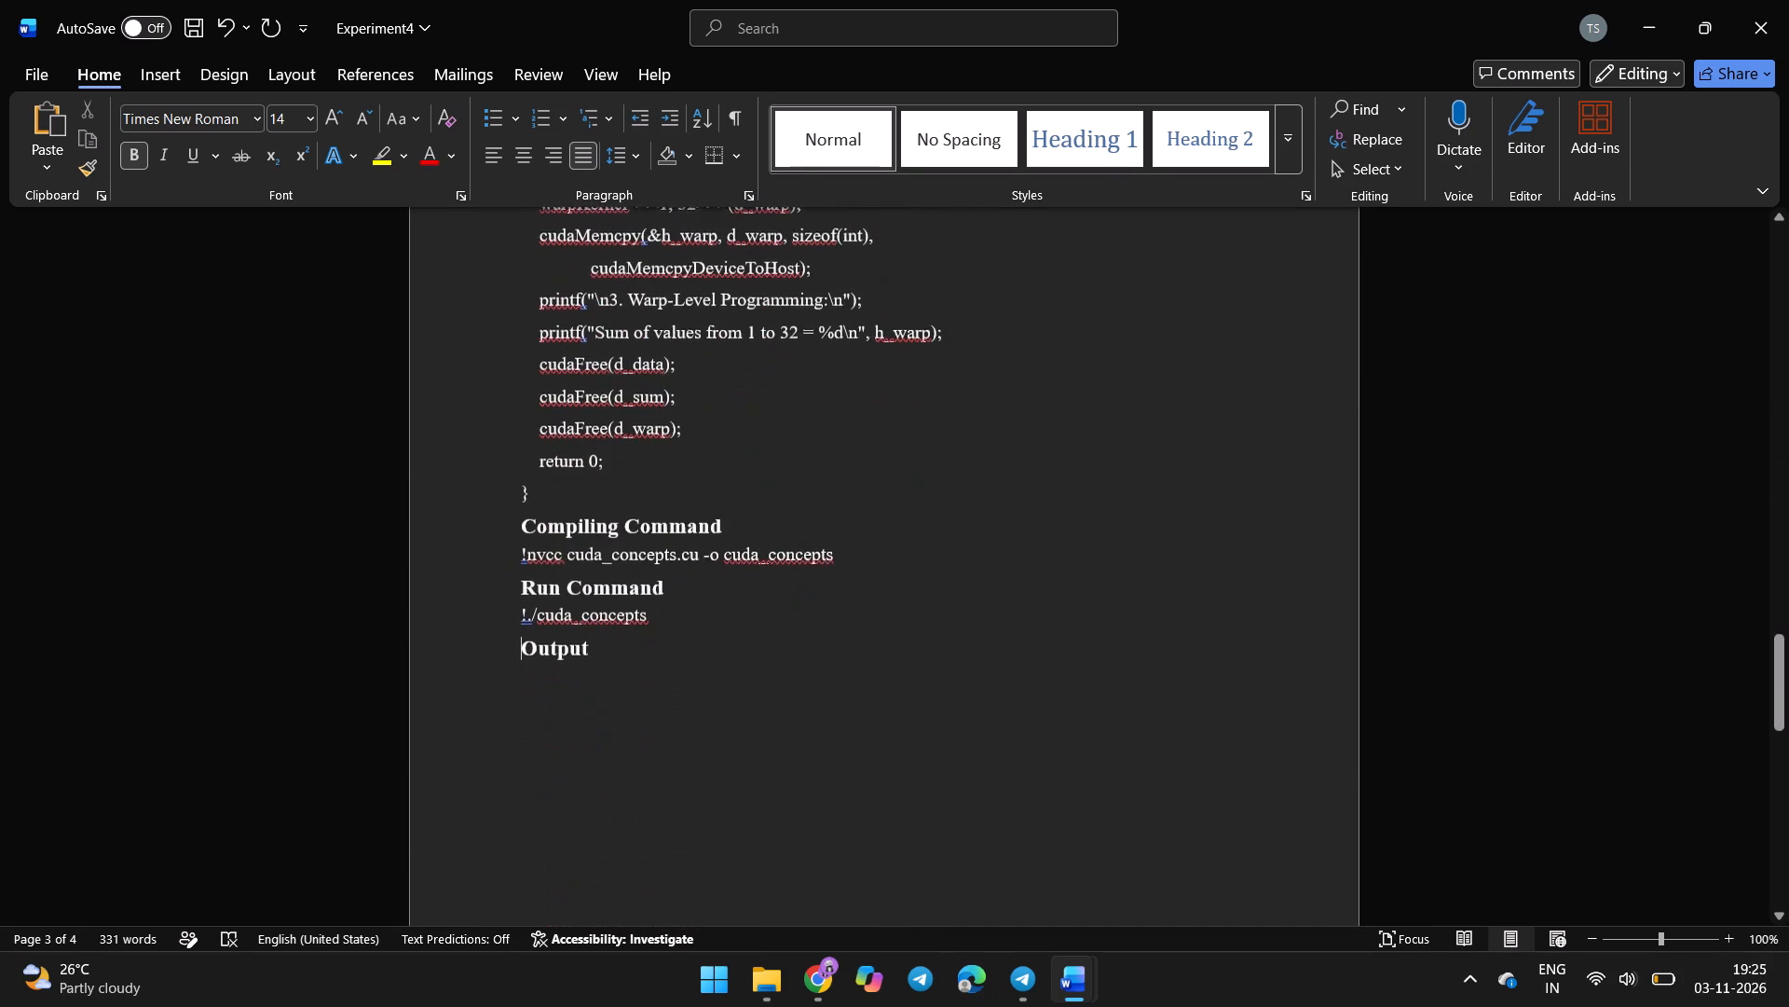
pyautogui.scroll(-2, 521, 456)
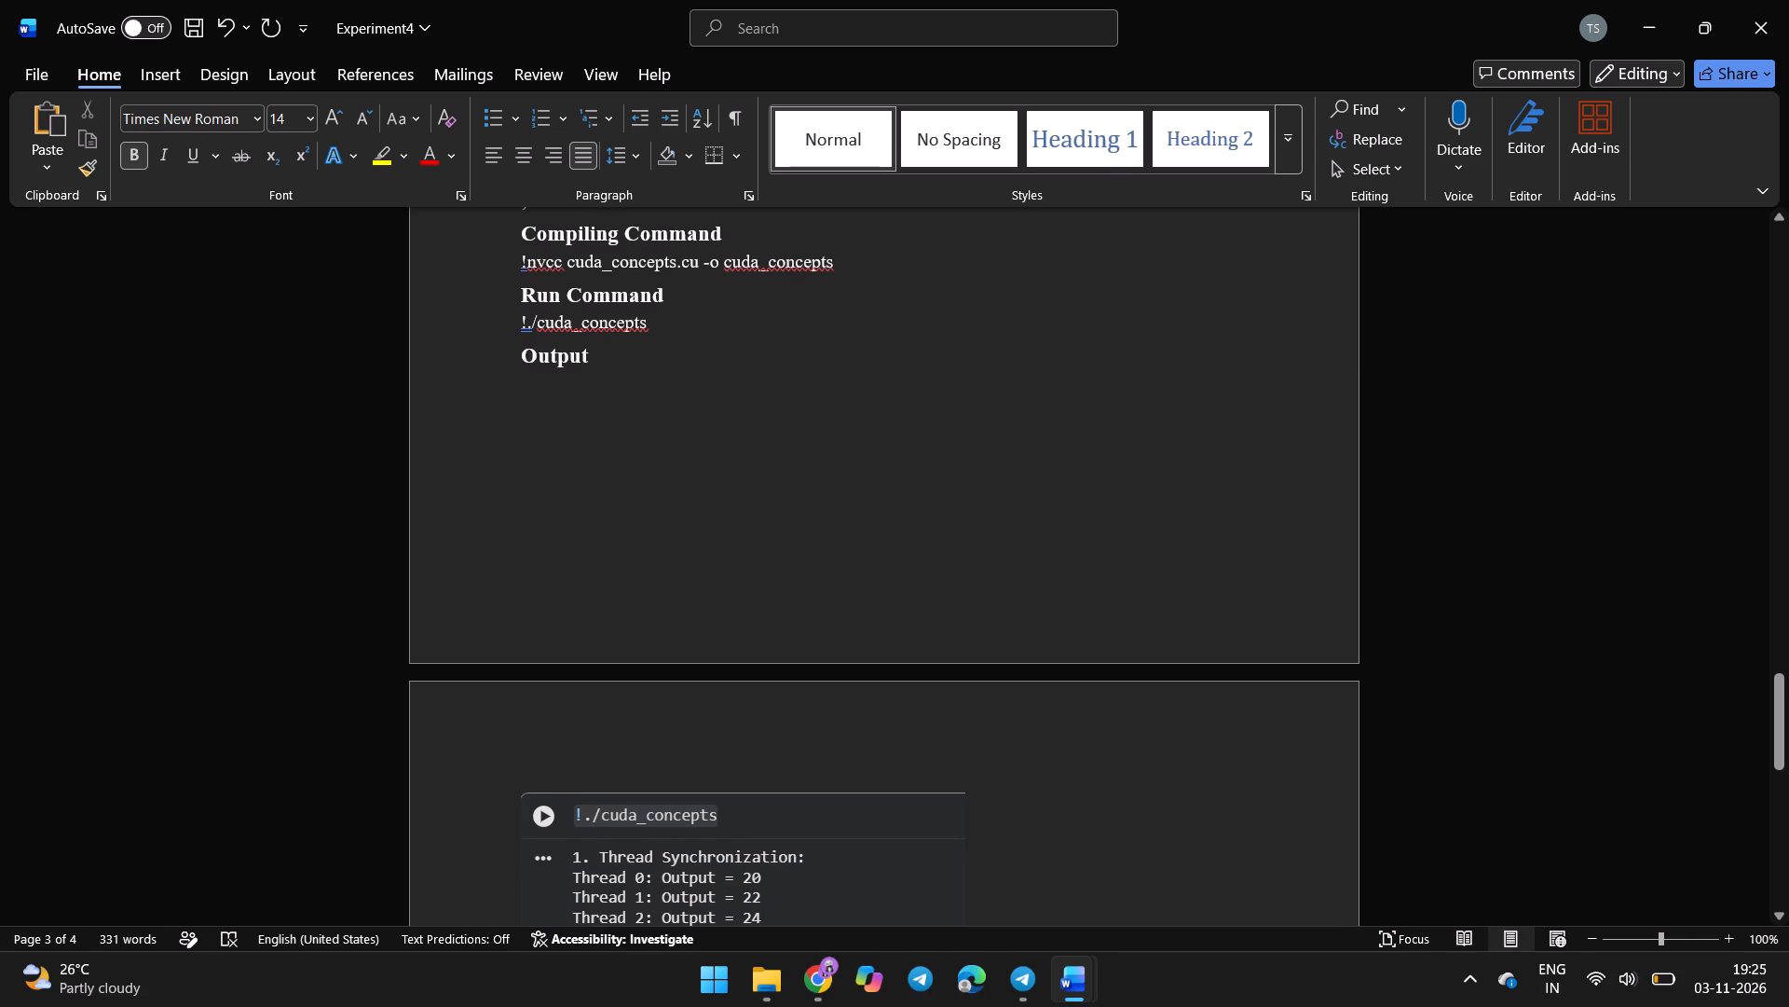
# Insert five blank lines above the Output heading so that it starts on the next page with its screenshot.
pyautogui.scroll(-1, 521, 456)
pyautogui.scroll(2, 521, 456)
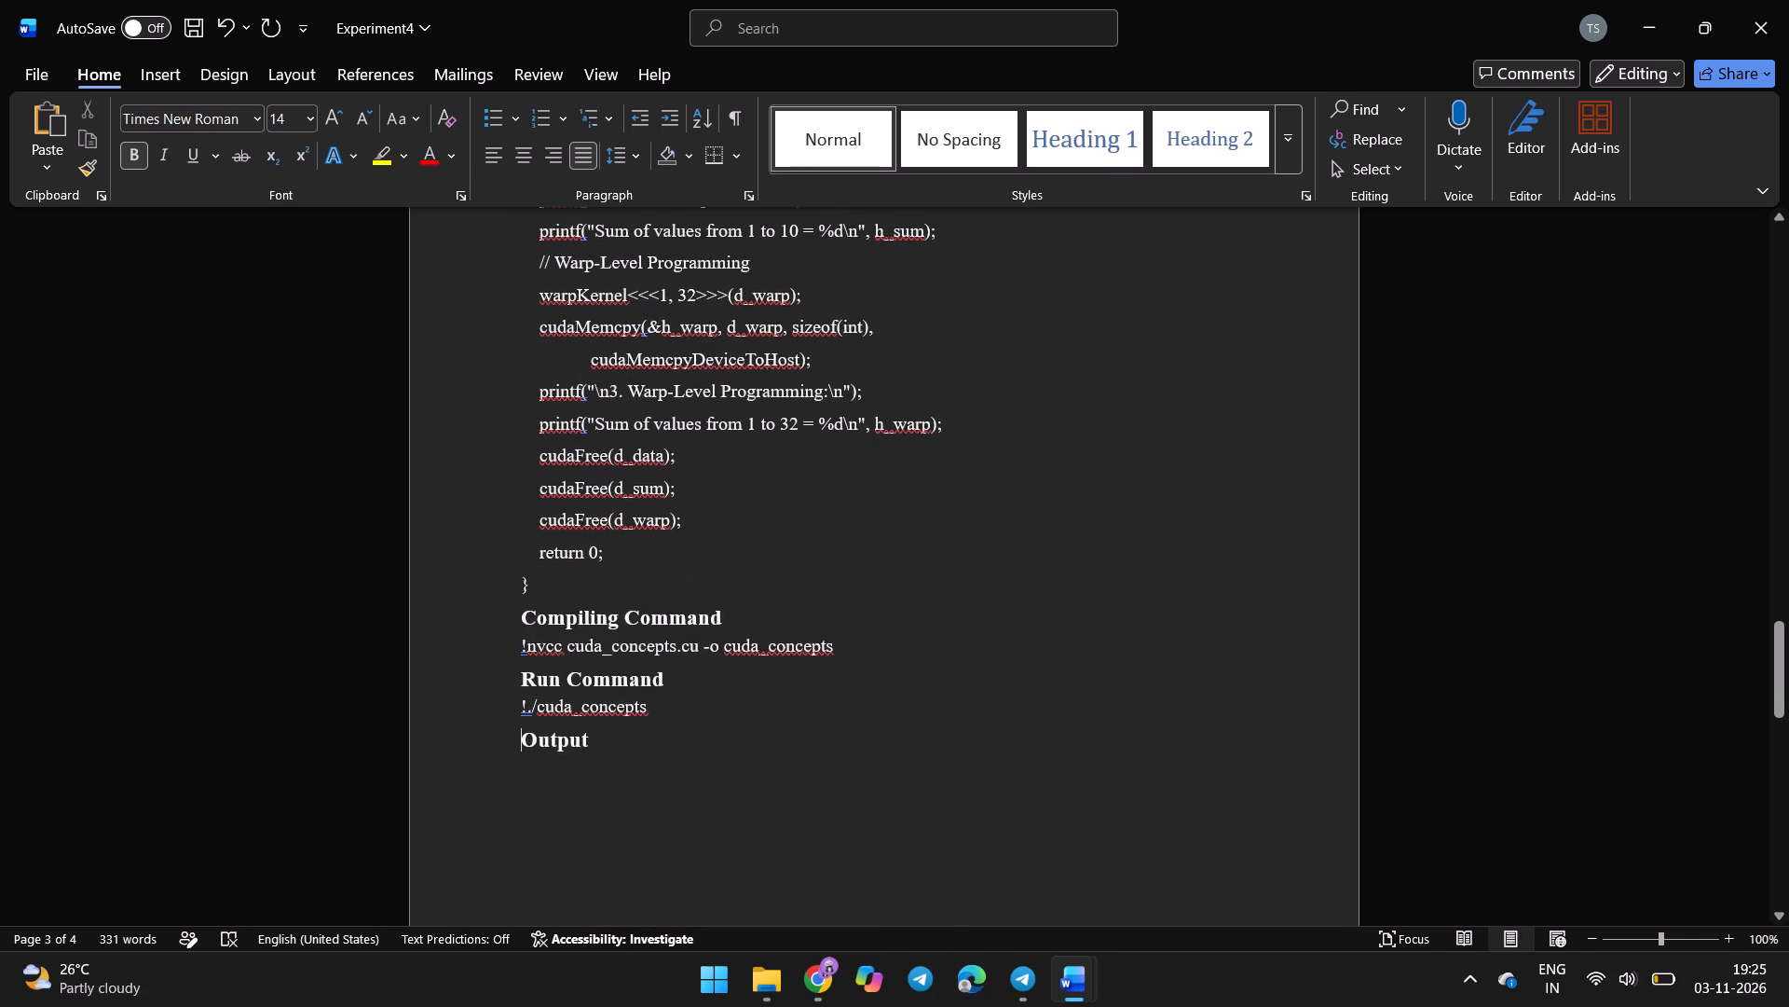
pyautogui.press('Return')
pyautogui.press('Return')
pyautogui.press('Return')
pyautogui.press('Return')
pyautogui.press('Return')
pyautogui.scroll(-1, 515, 716)
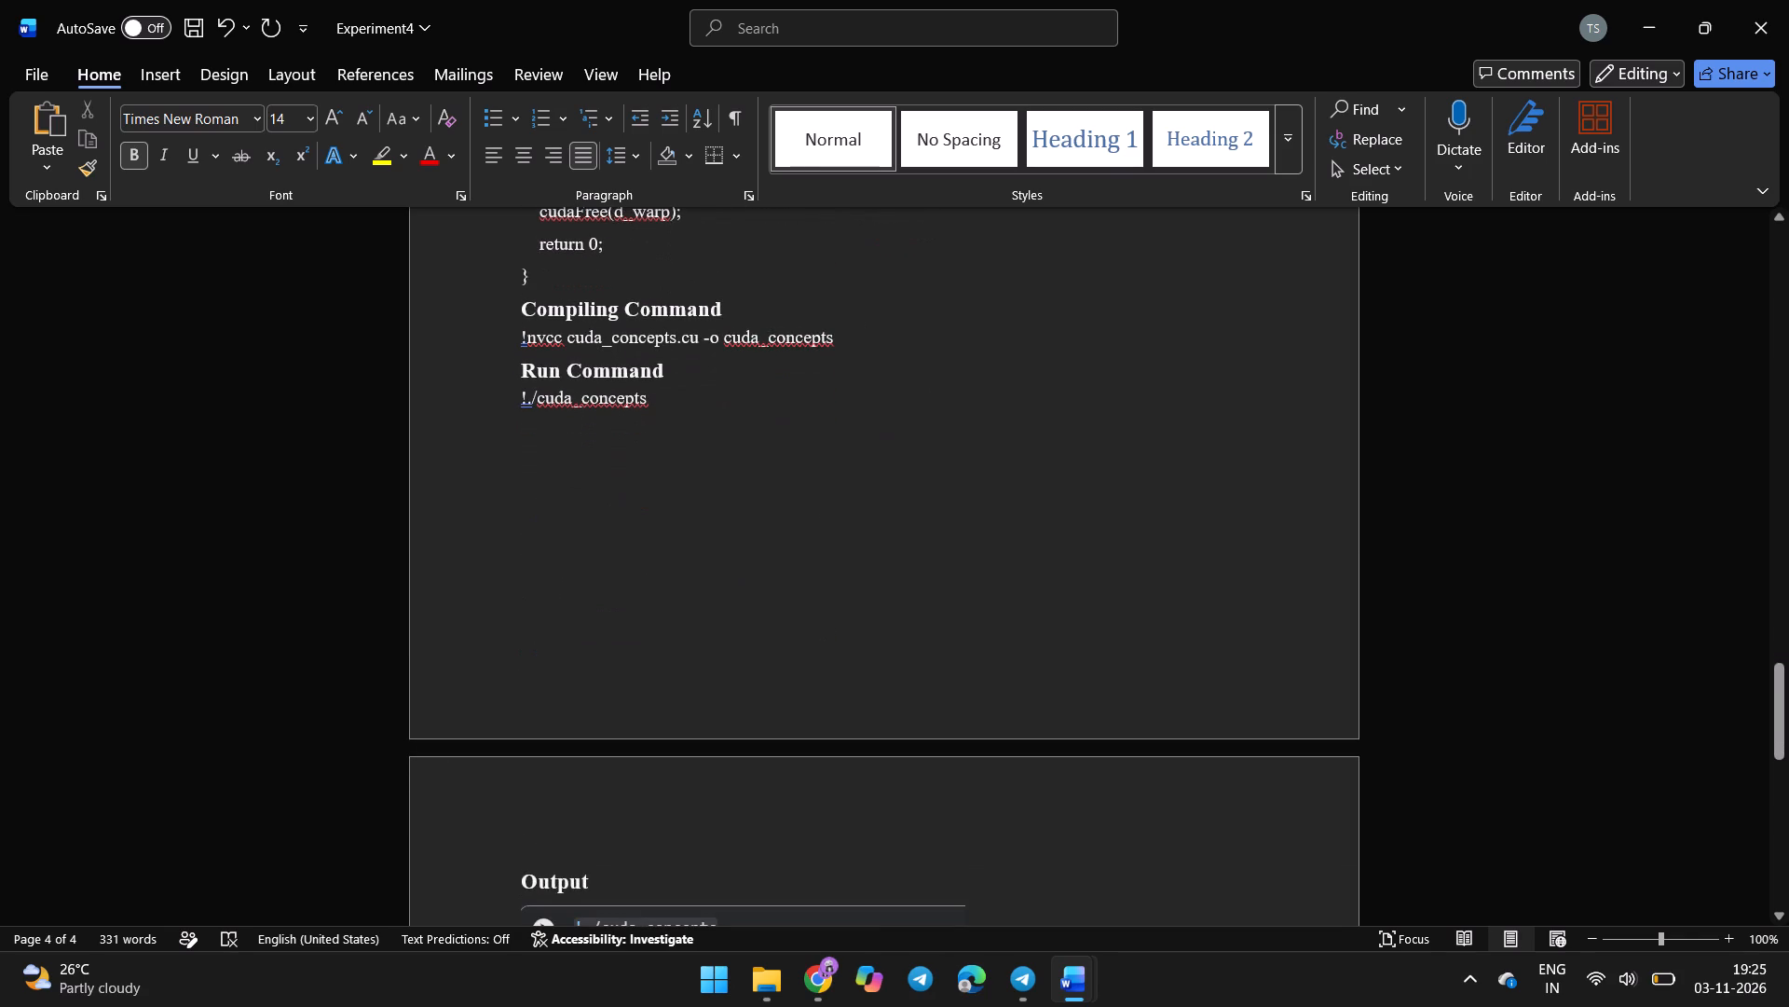
pyautogui.scroll(-3, 515, 716)
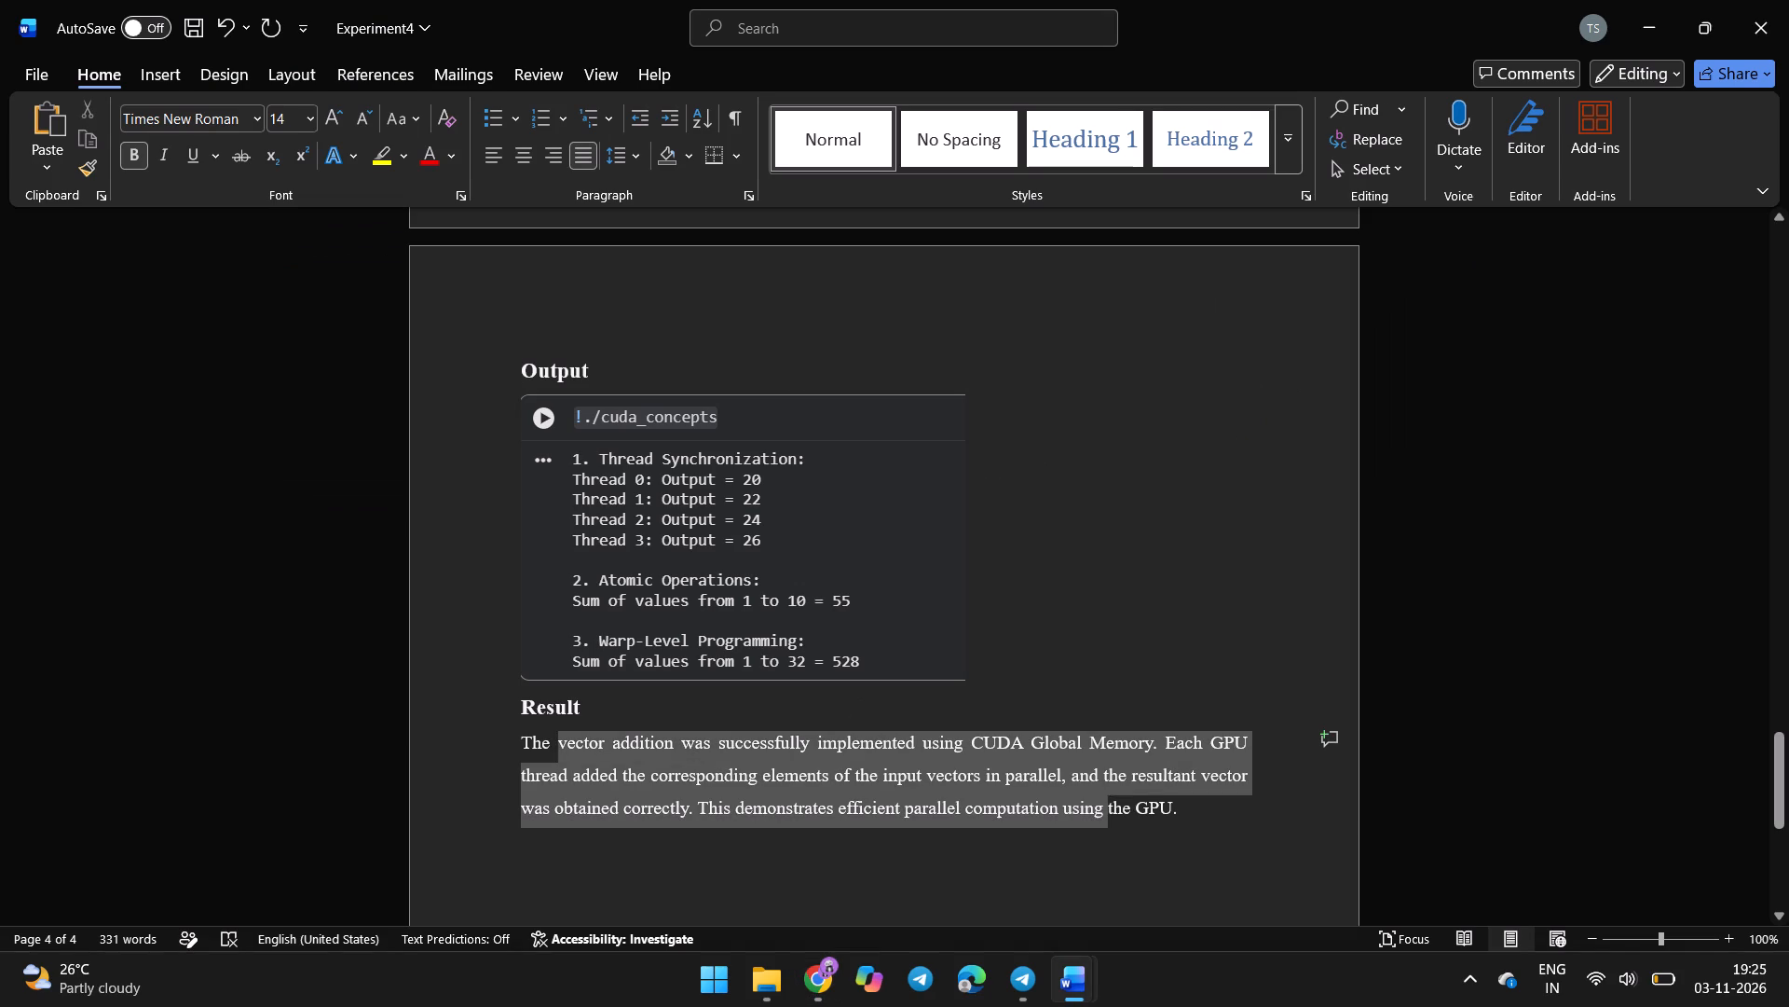
pyautogui.moveTo(1103, 805); pyautogui.dragTo(1179, 806)
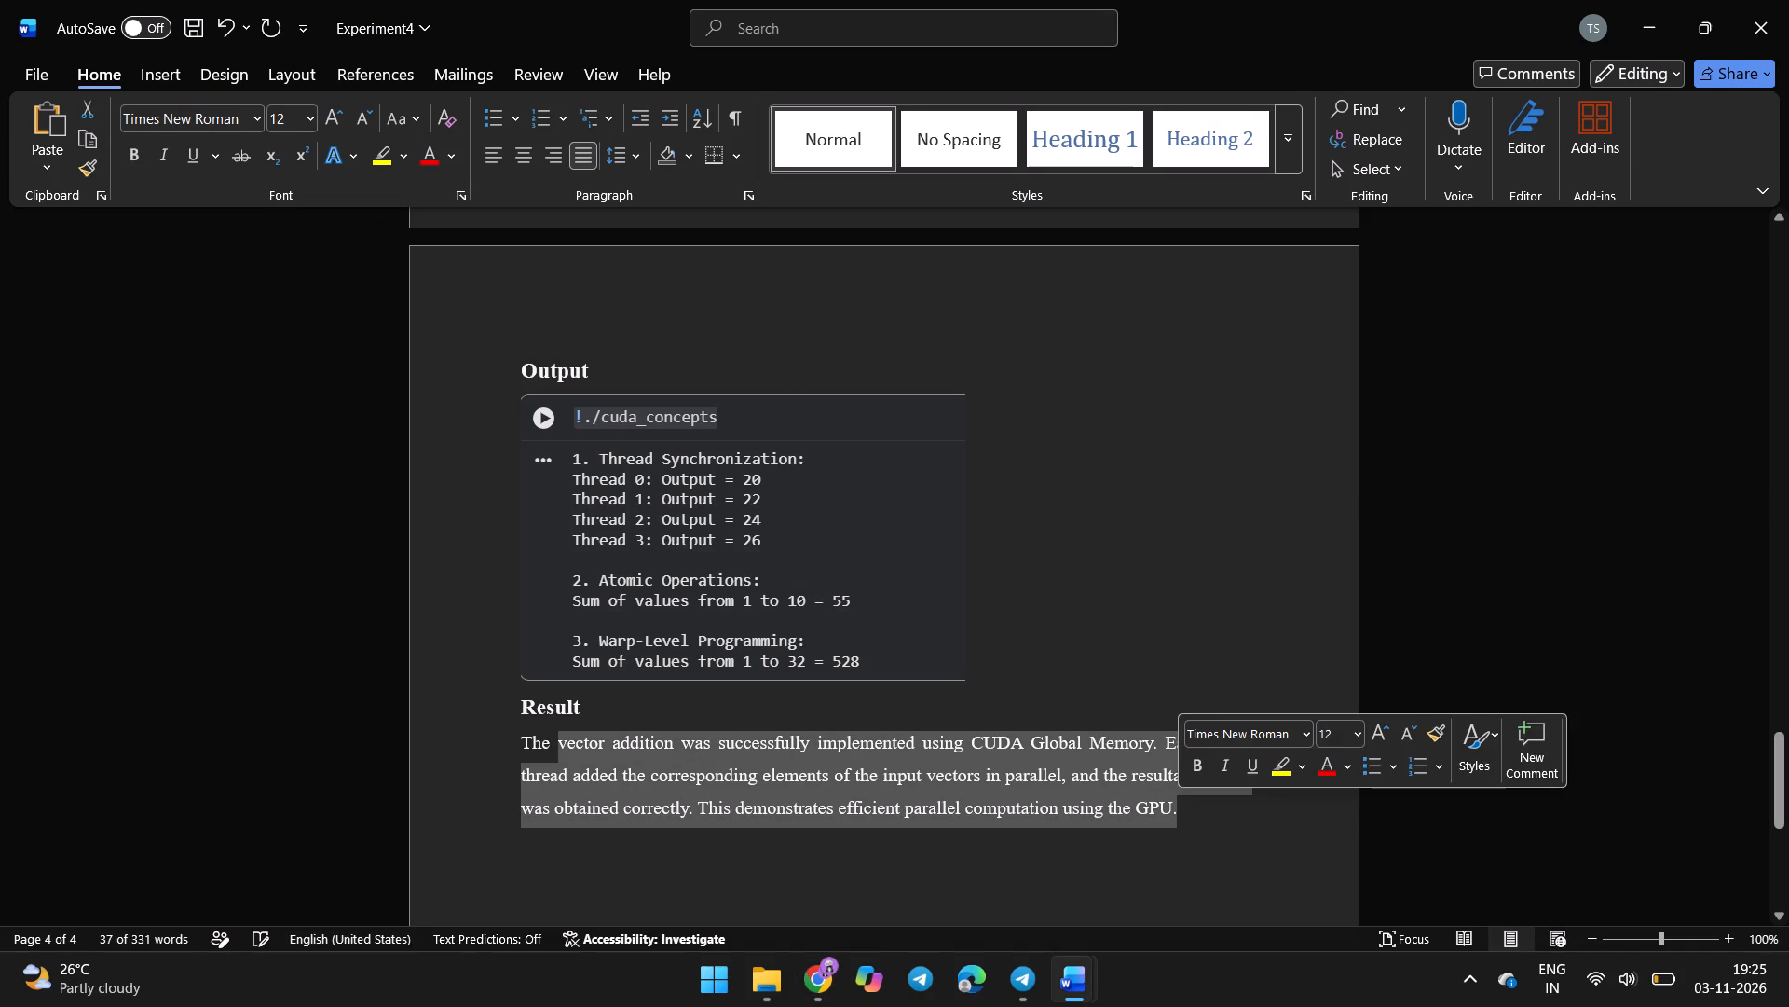
pyautogui.press('BackSpace')
pyautogui.hotkey('ctrl', 'v')
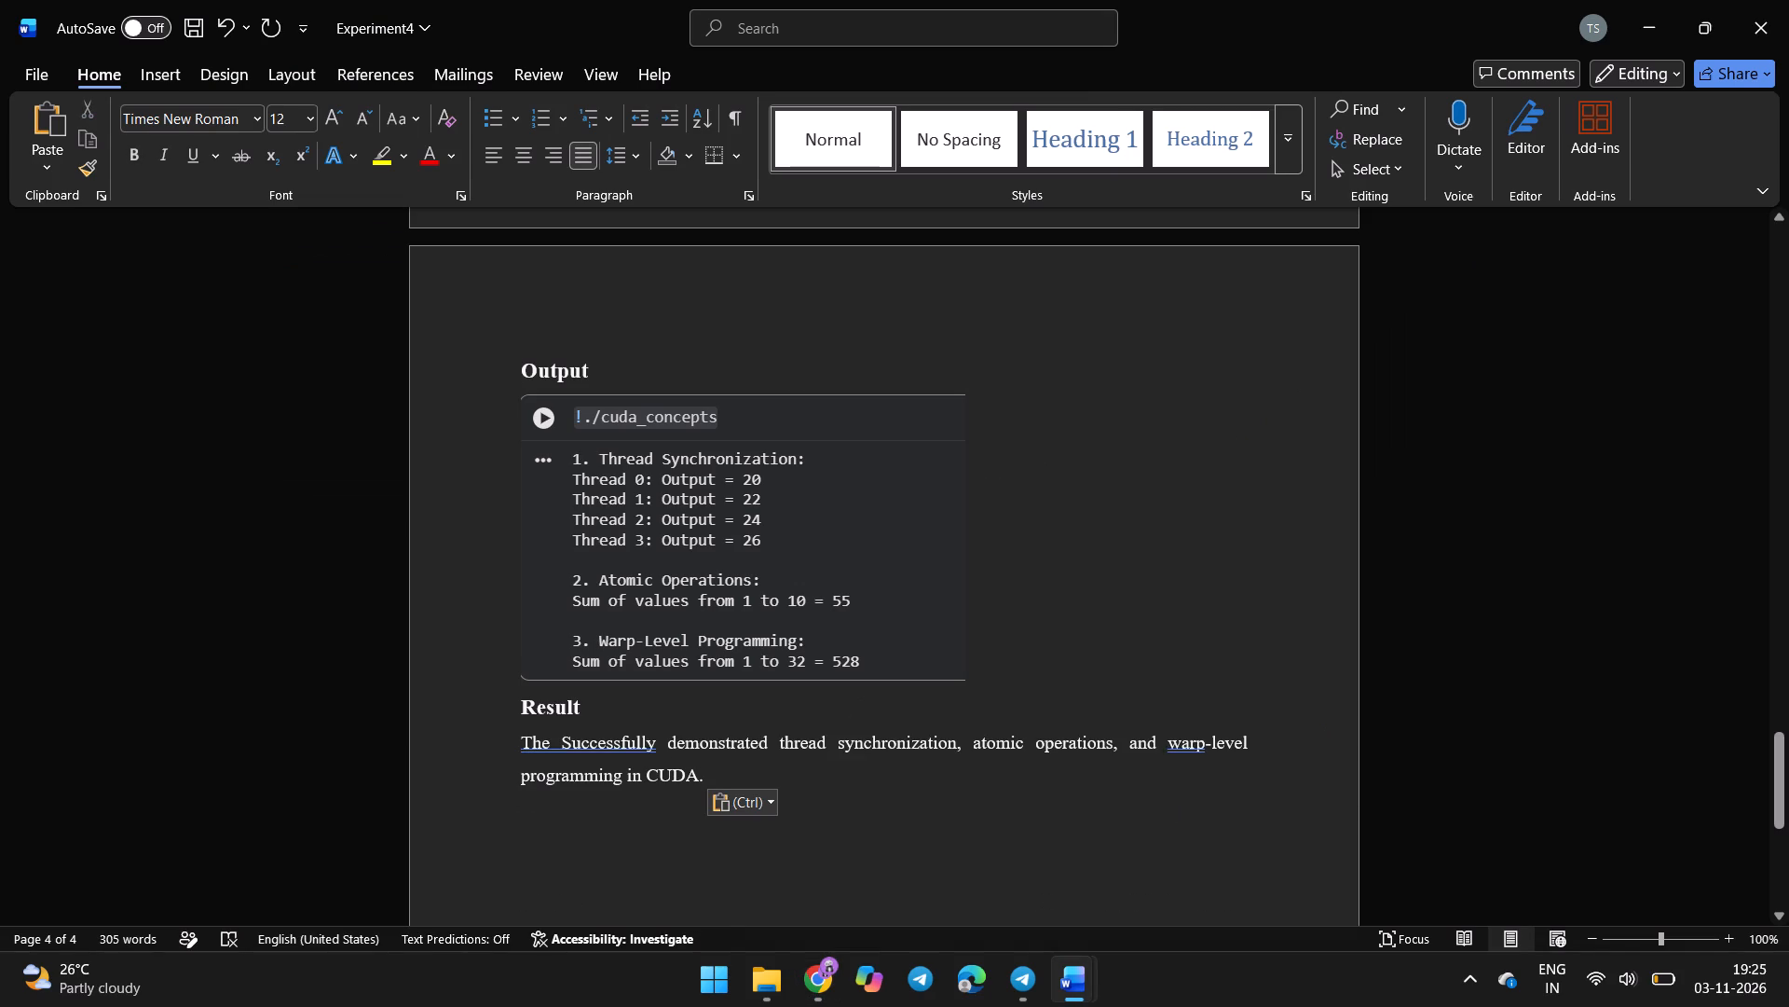
pyautogui.click(564, 748)
pyautogui.press('BackSpace')
pyautogui.press('BackSpace')
pyautogui.press('BackSpace')
pyautogui.press('BackSpace')
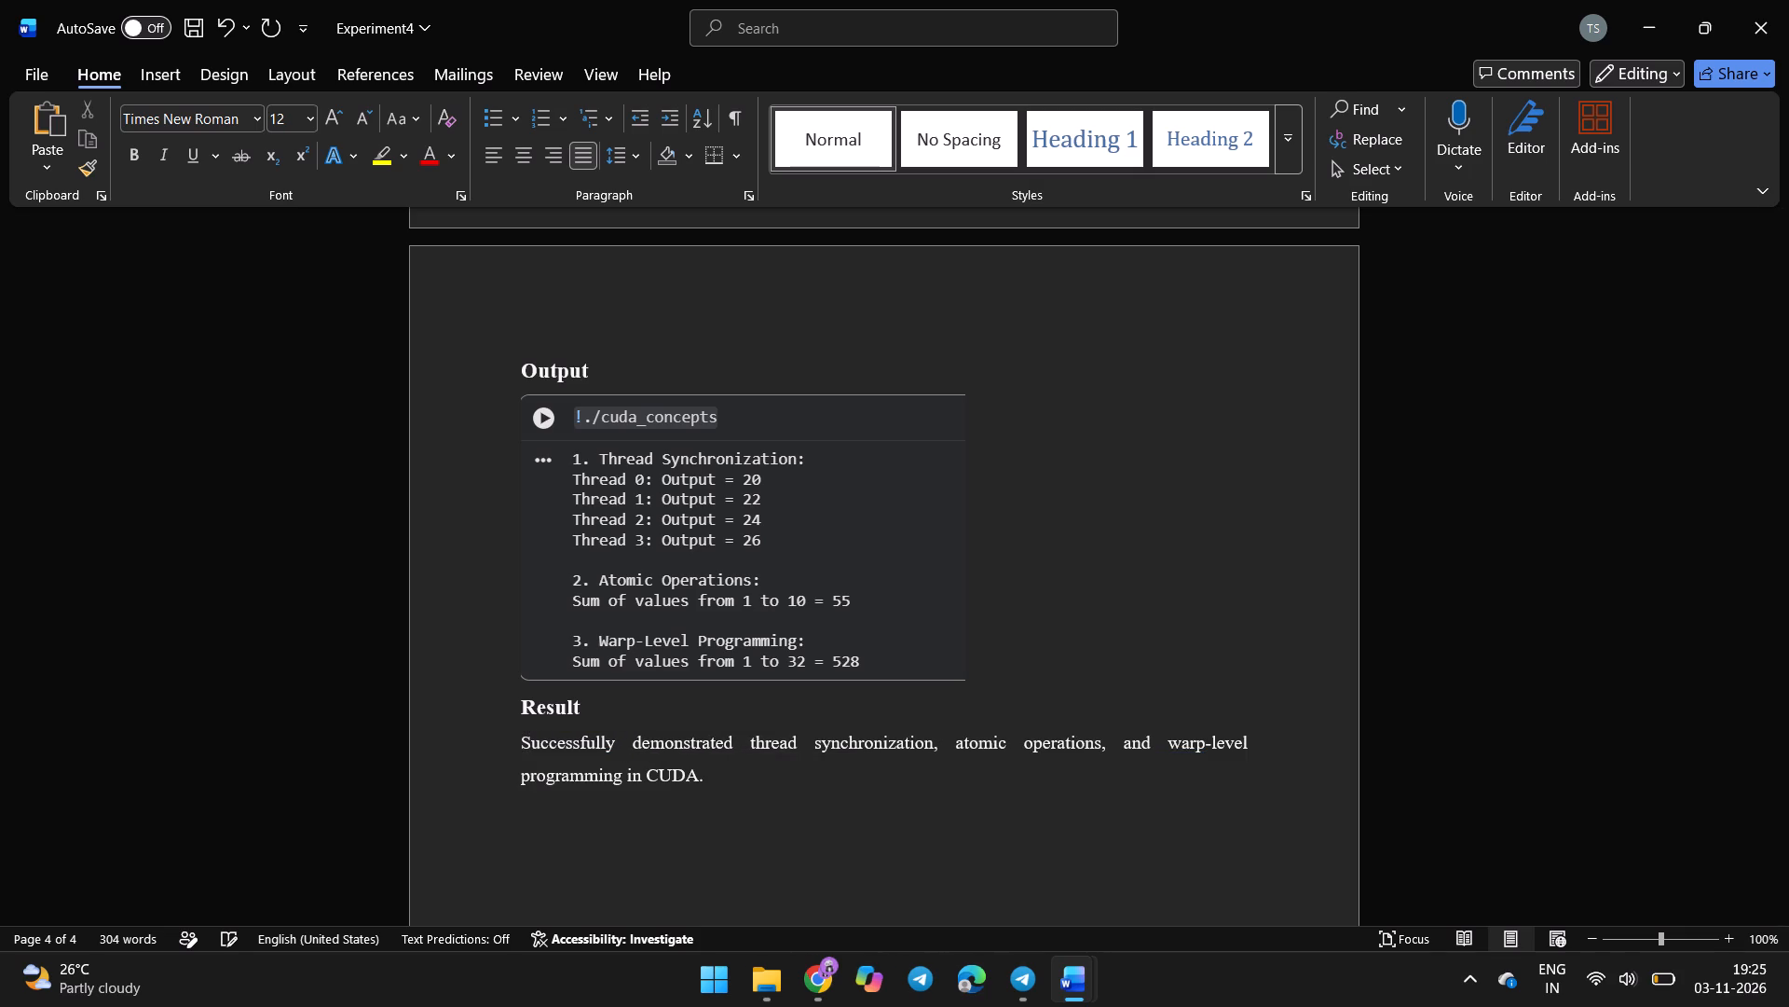
# Review the Experiment 9 report from the title page through the source code to the Result and signature line.
pyautogui.scroll(14, 647, 747)
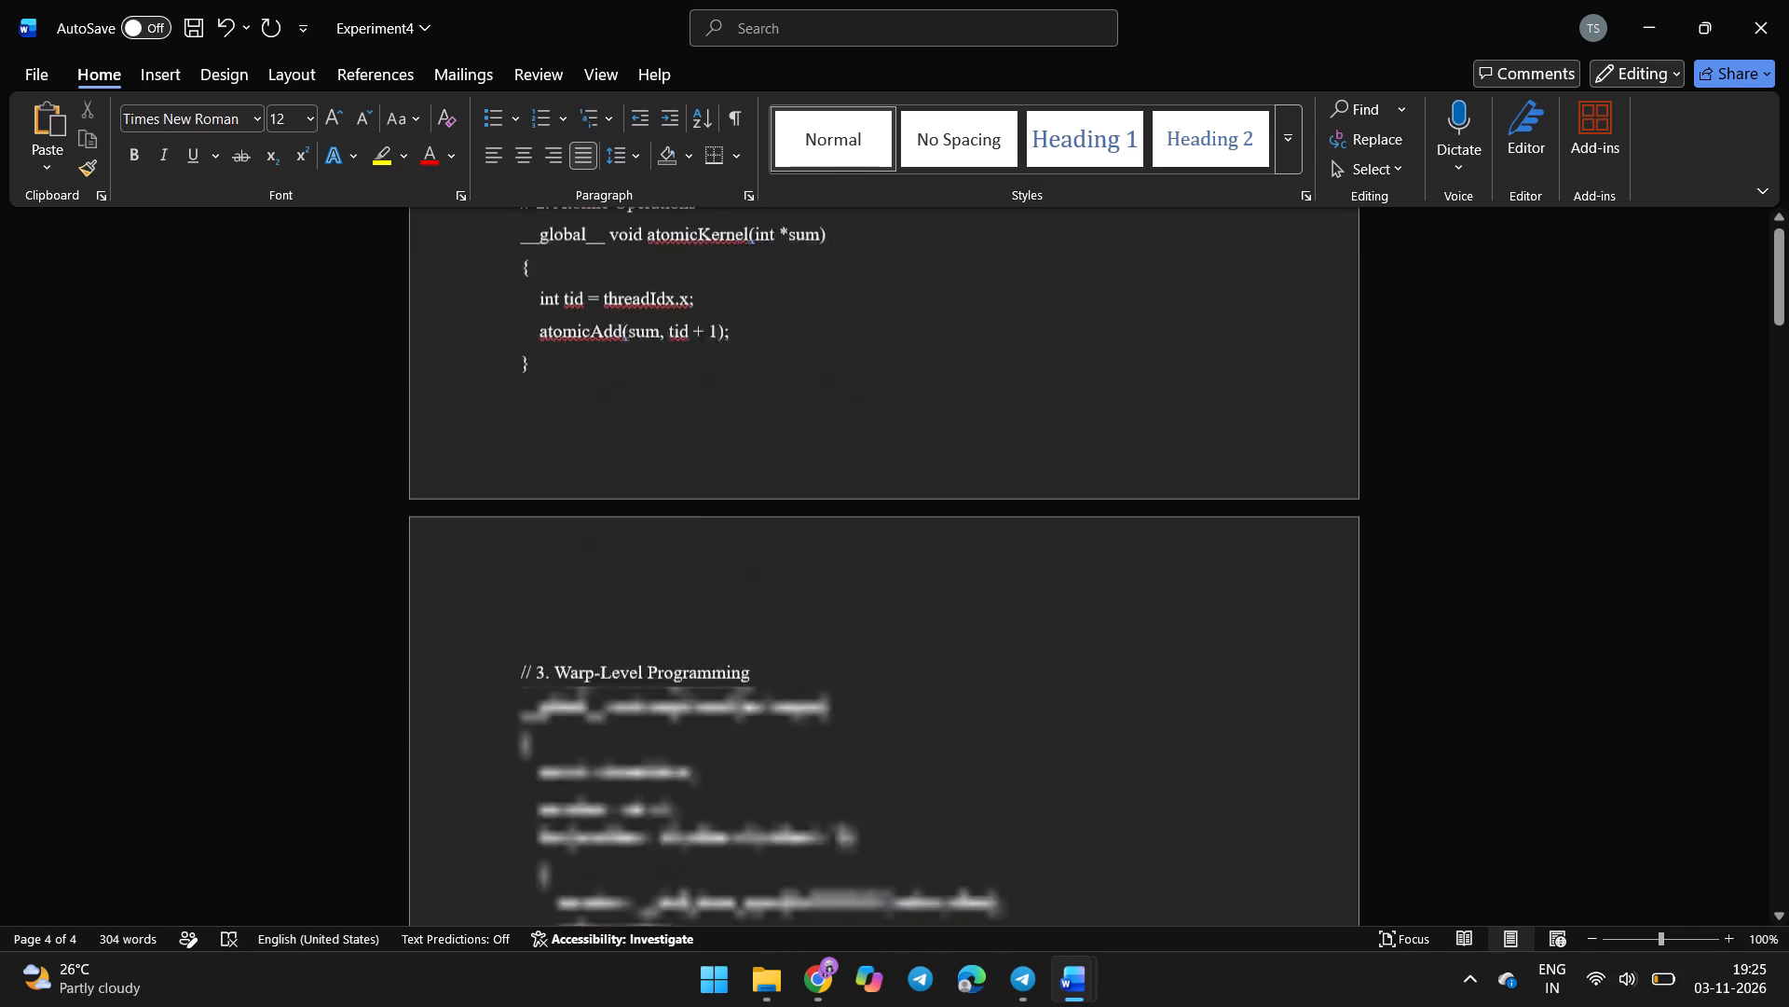
pyautogui.scroll(4, 647, 747)
pyautogui.scroll(-1, 647, 747)
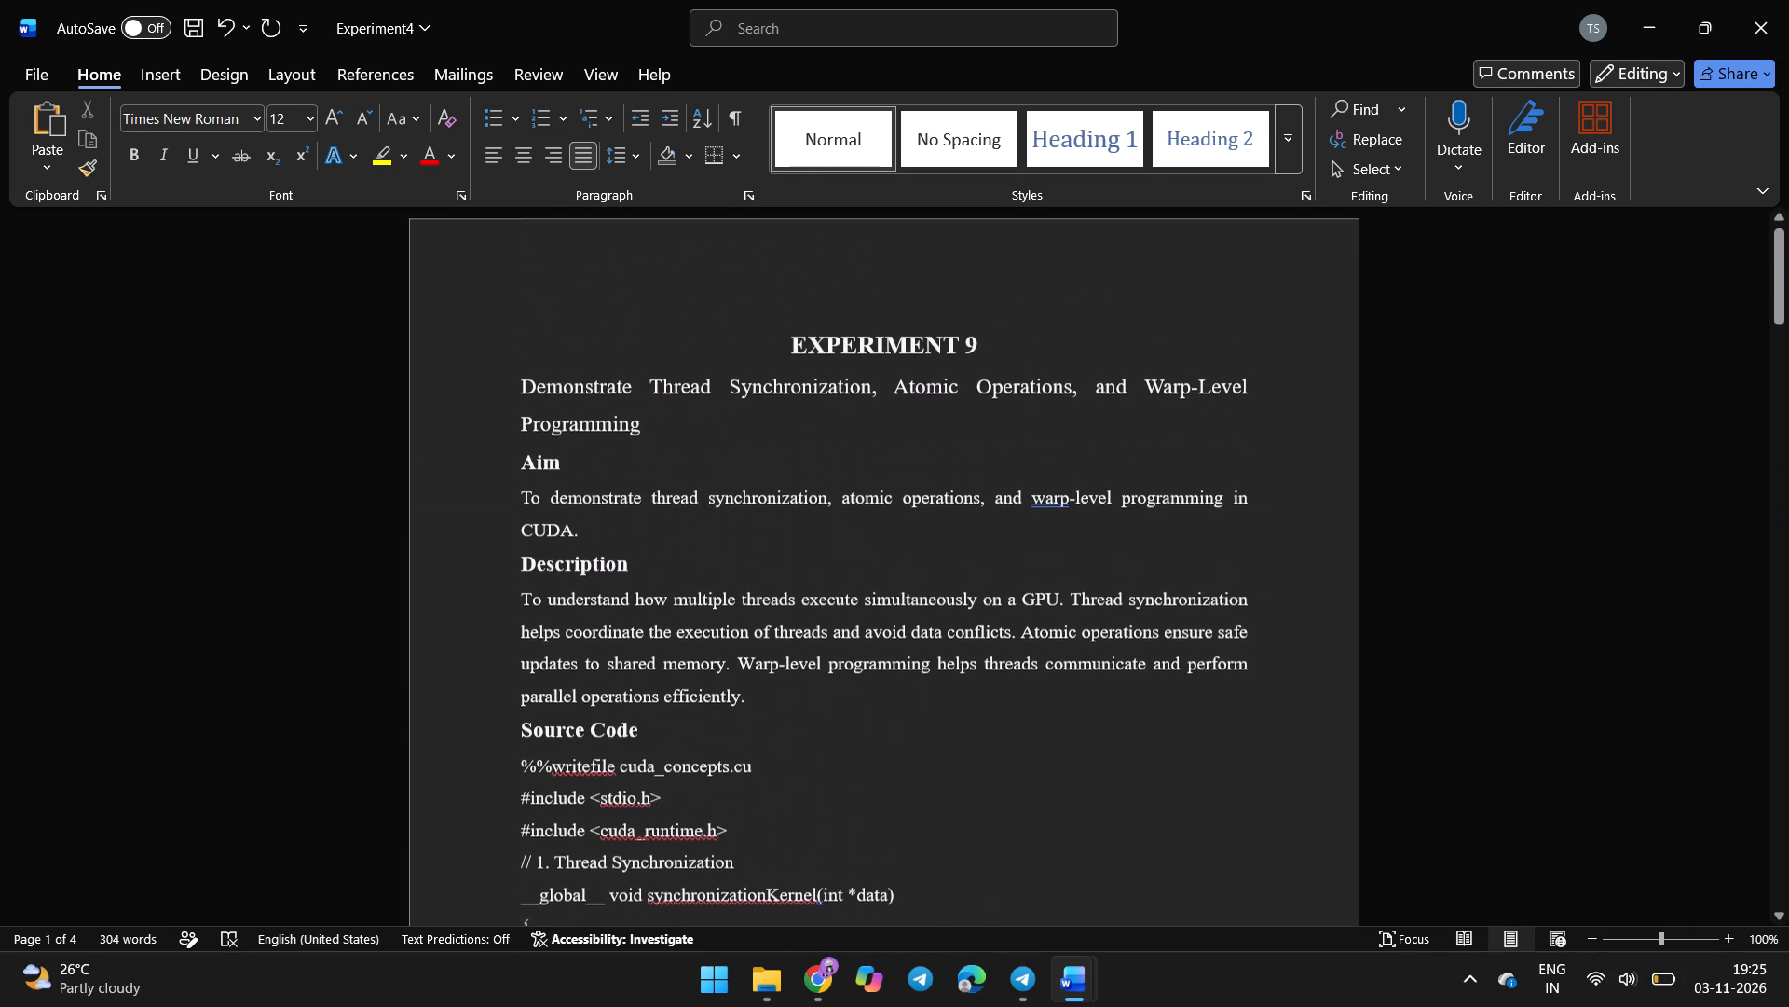
pyautogui.scroll(-18, 647, 747)
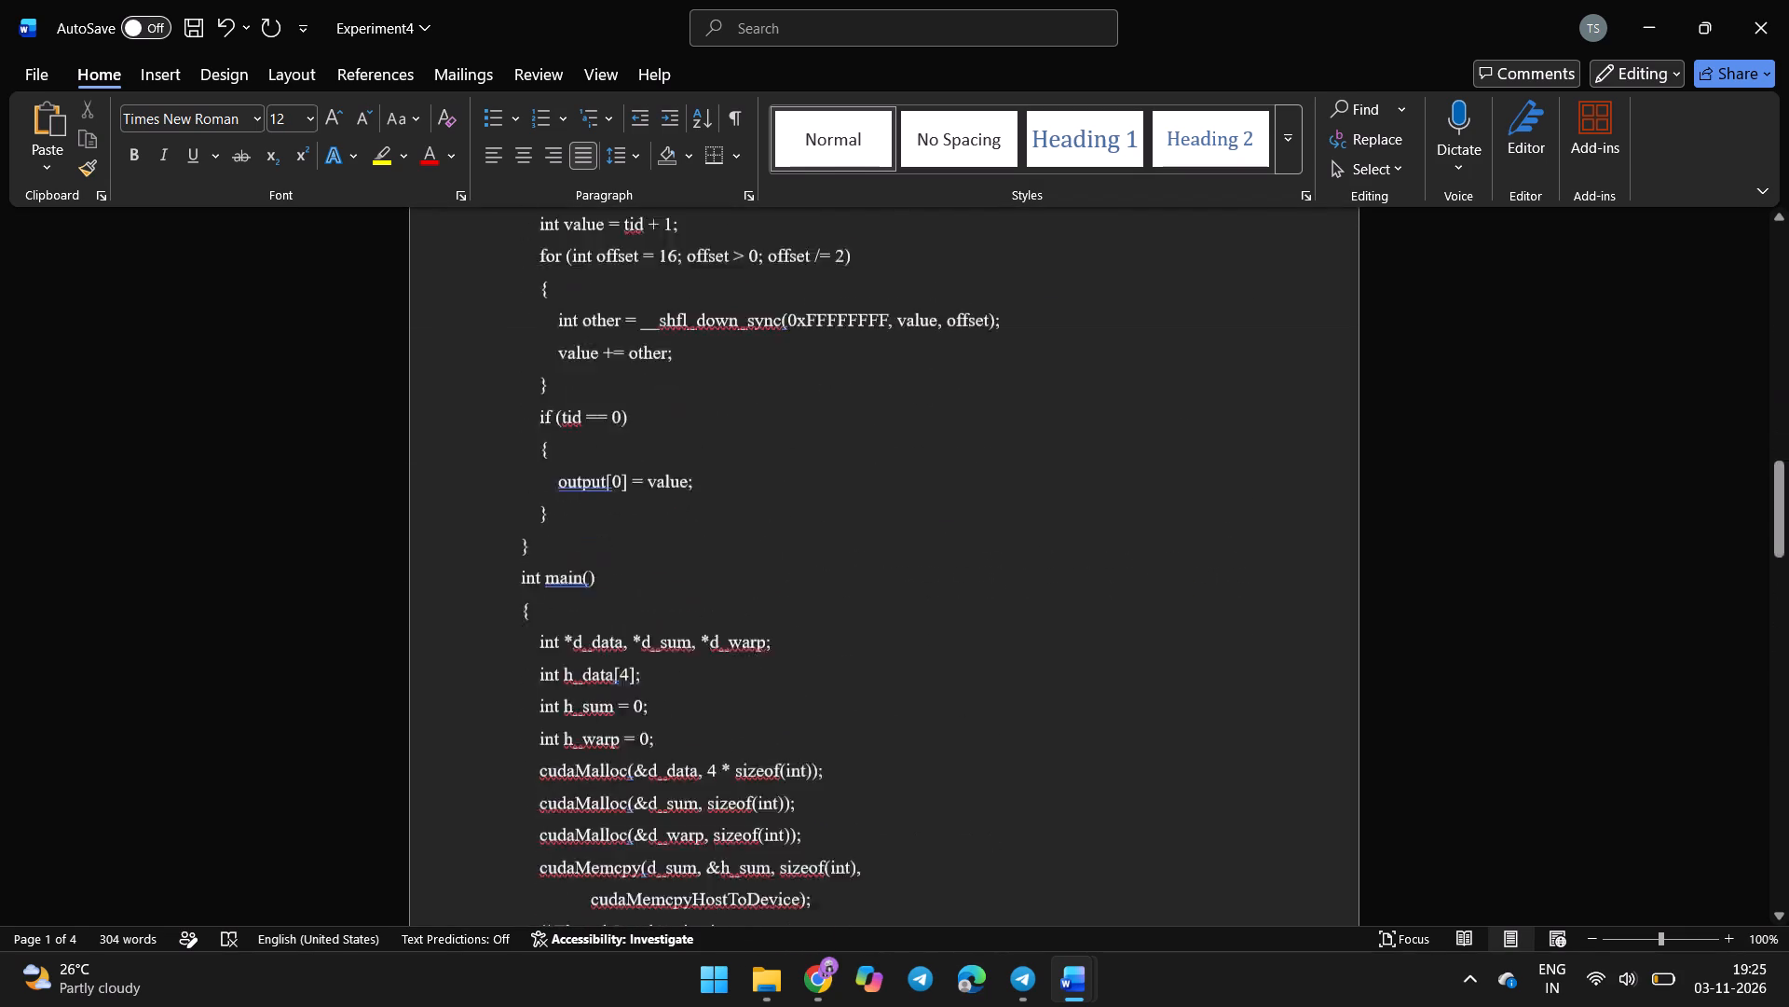
pyautogui.scroll(-2, 647, 747)
pyautogui.scroll(1, 647, 747)
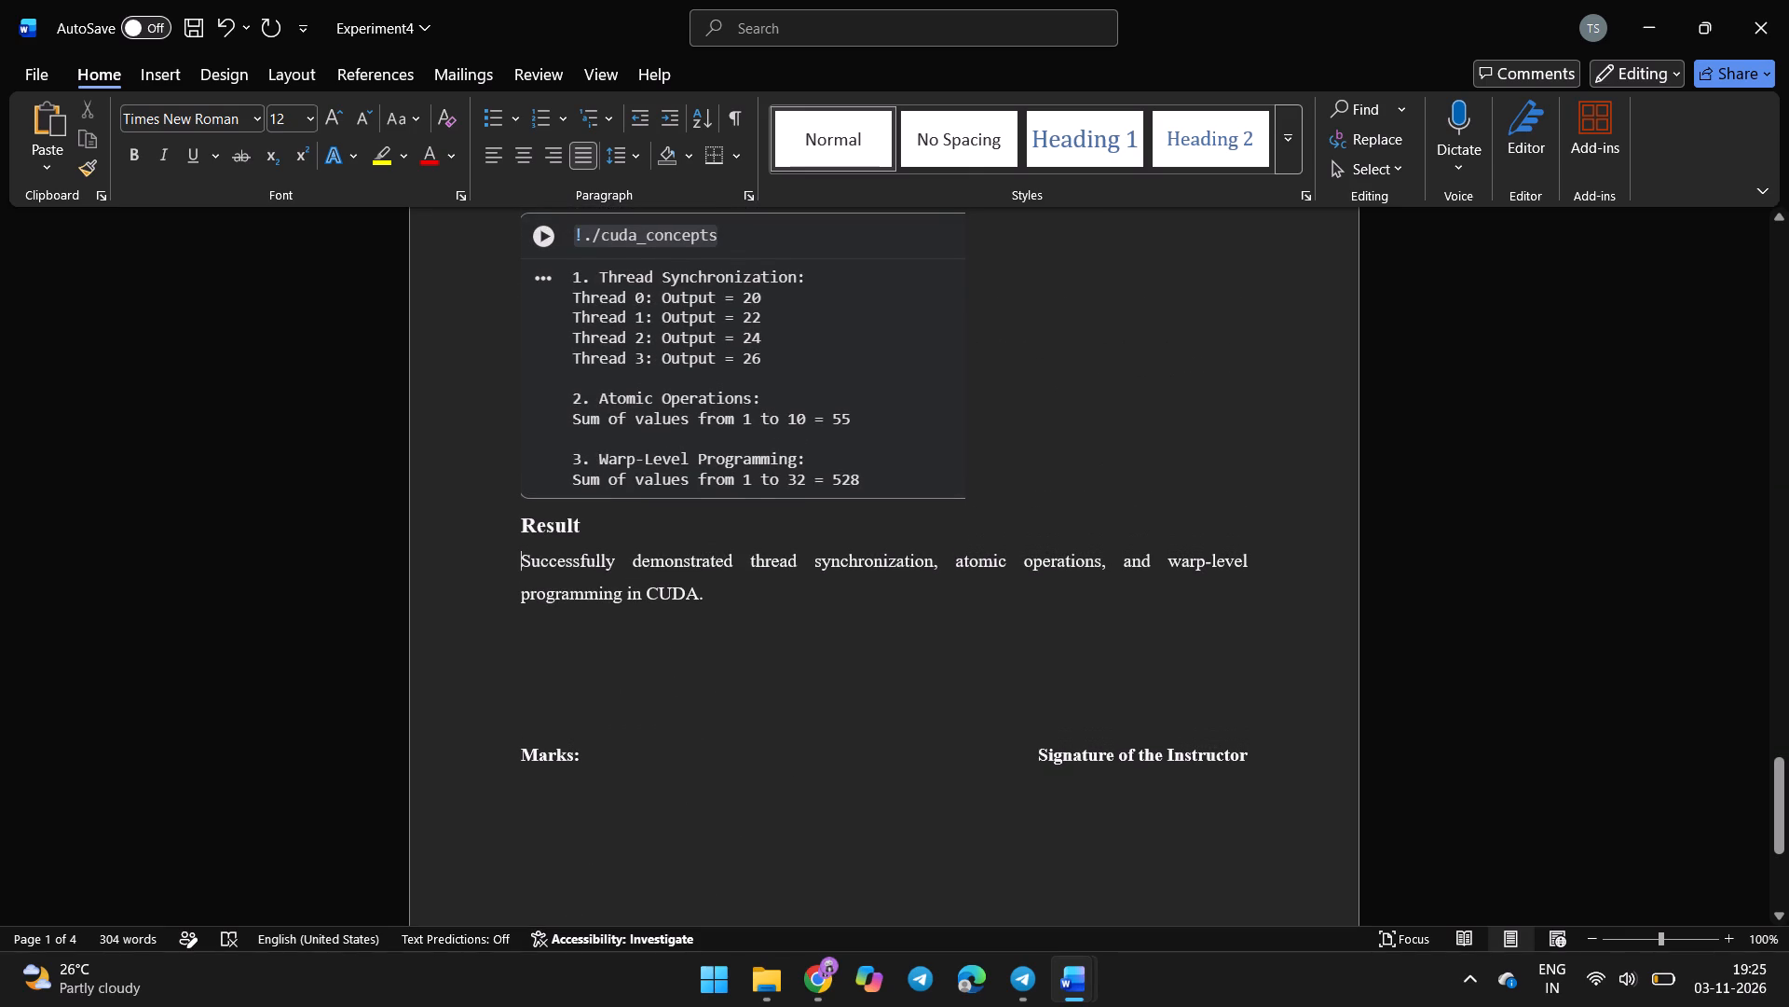
pyautogui.scroll(1, 647, 747)
pyautogui.scroll(-1, 647, 747)
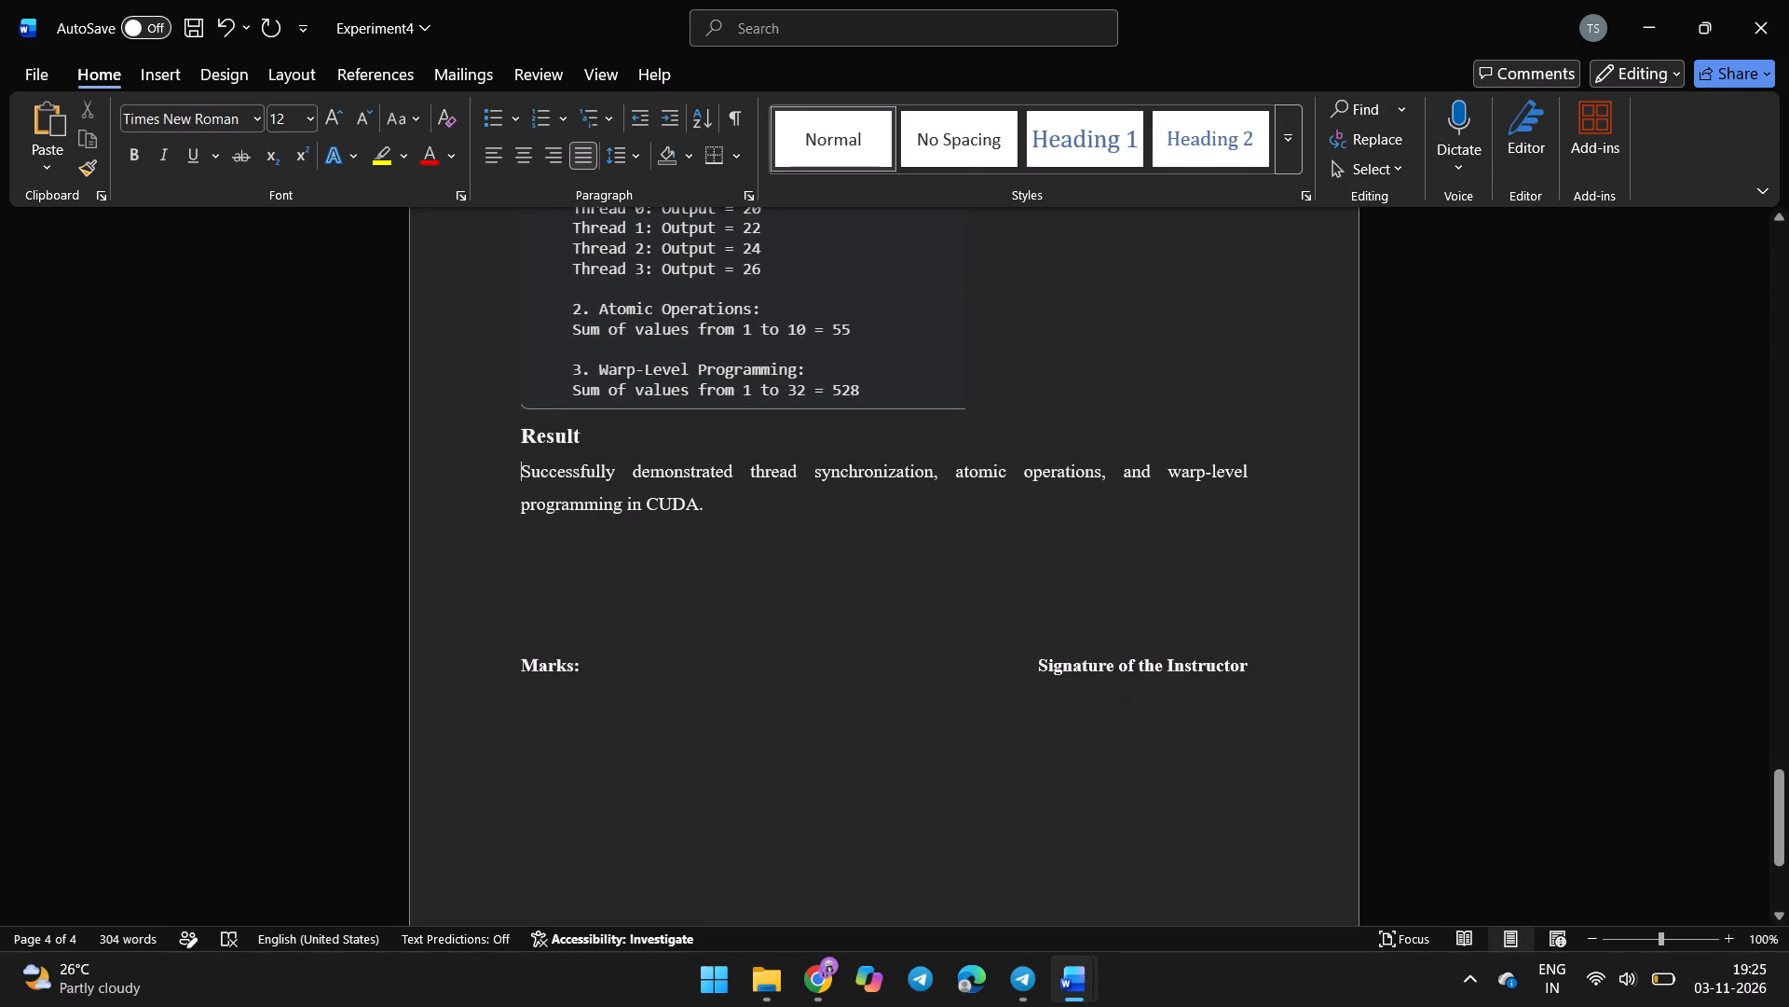
# Add blank lines above the Marks and Signature of the Instructor line to move it near the bottom of the last page.
pyautogui.click(580, 609)
pyautogui.press('Return')
pyautogui.press('Return')
pyautogui.press('Return')
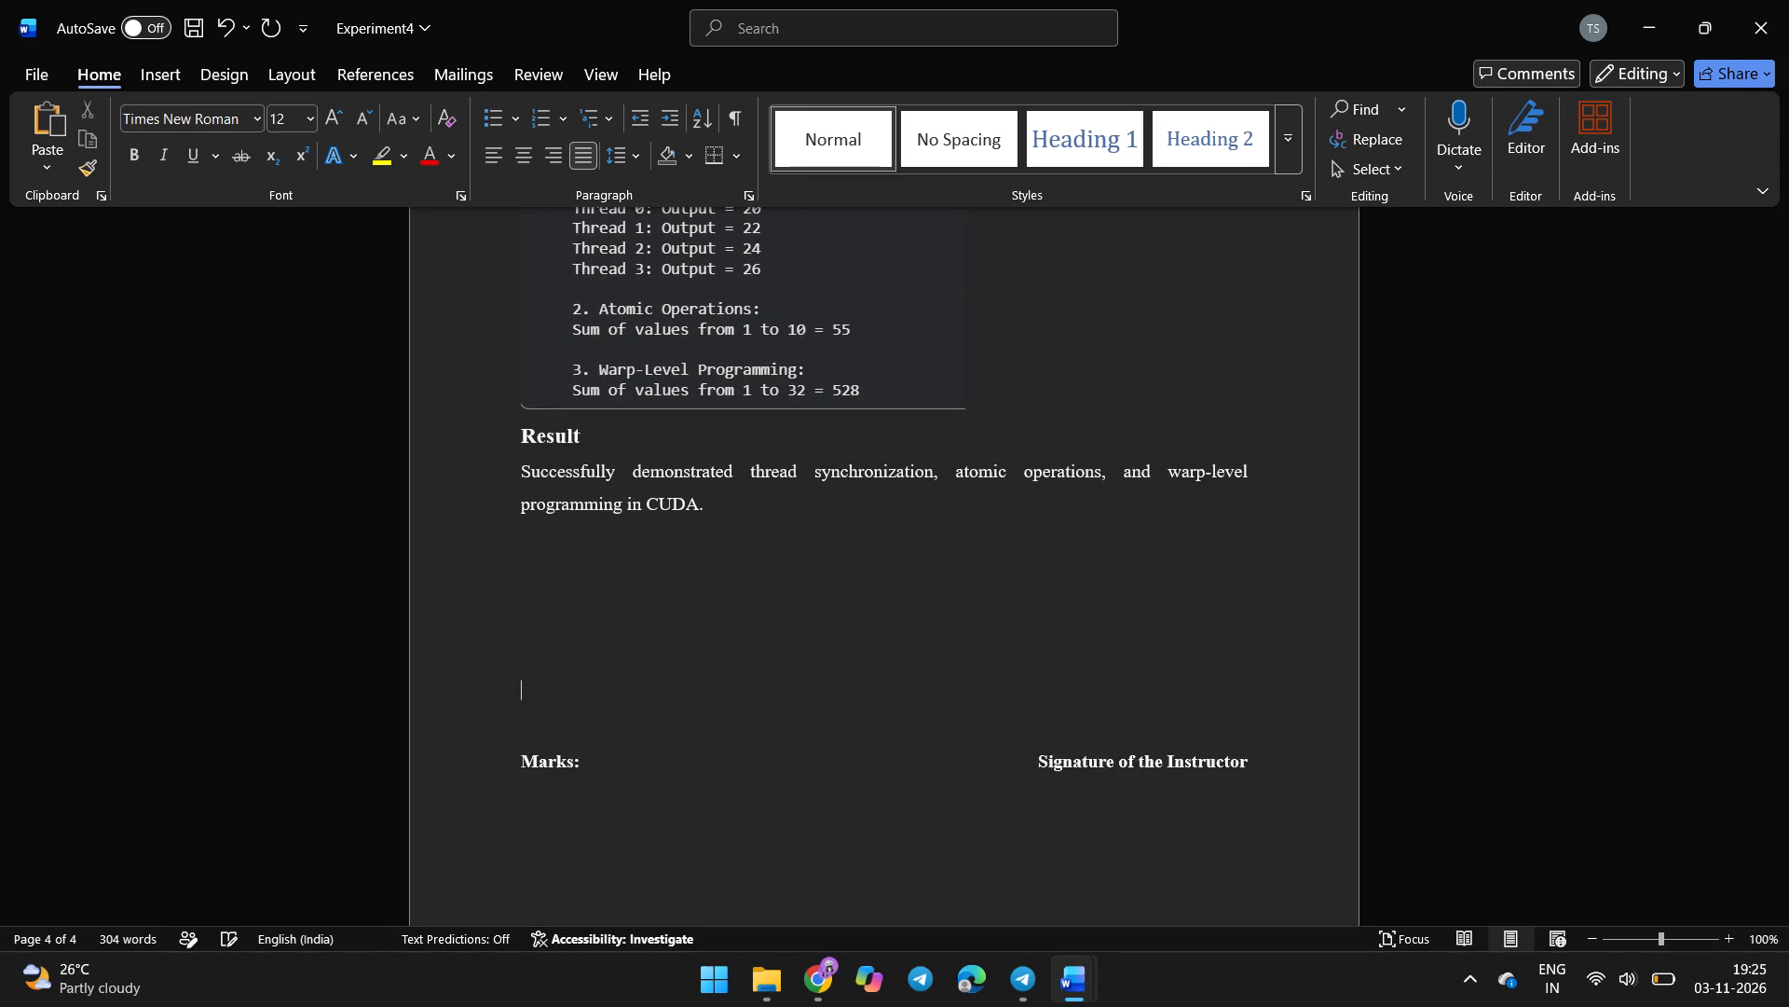
pyautogui.press('Return')
pyautogui.press('Return')
pyautogui.press('Return')
pyautogui.press('Return')
pyautogui.press('Return')
pyautogui.scroll(-3, 580, 609)
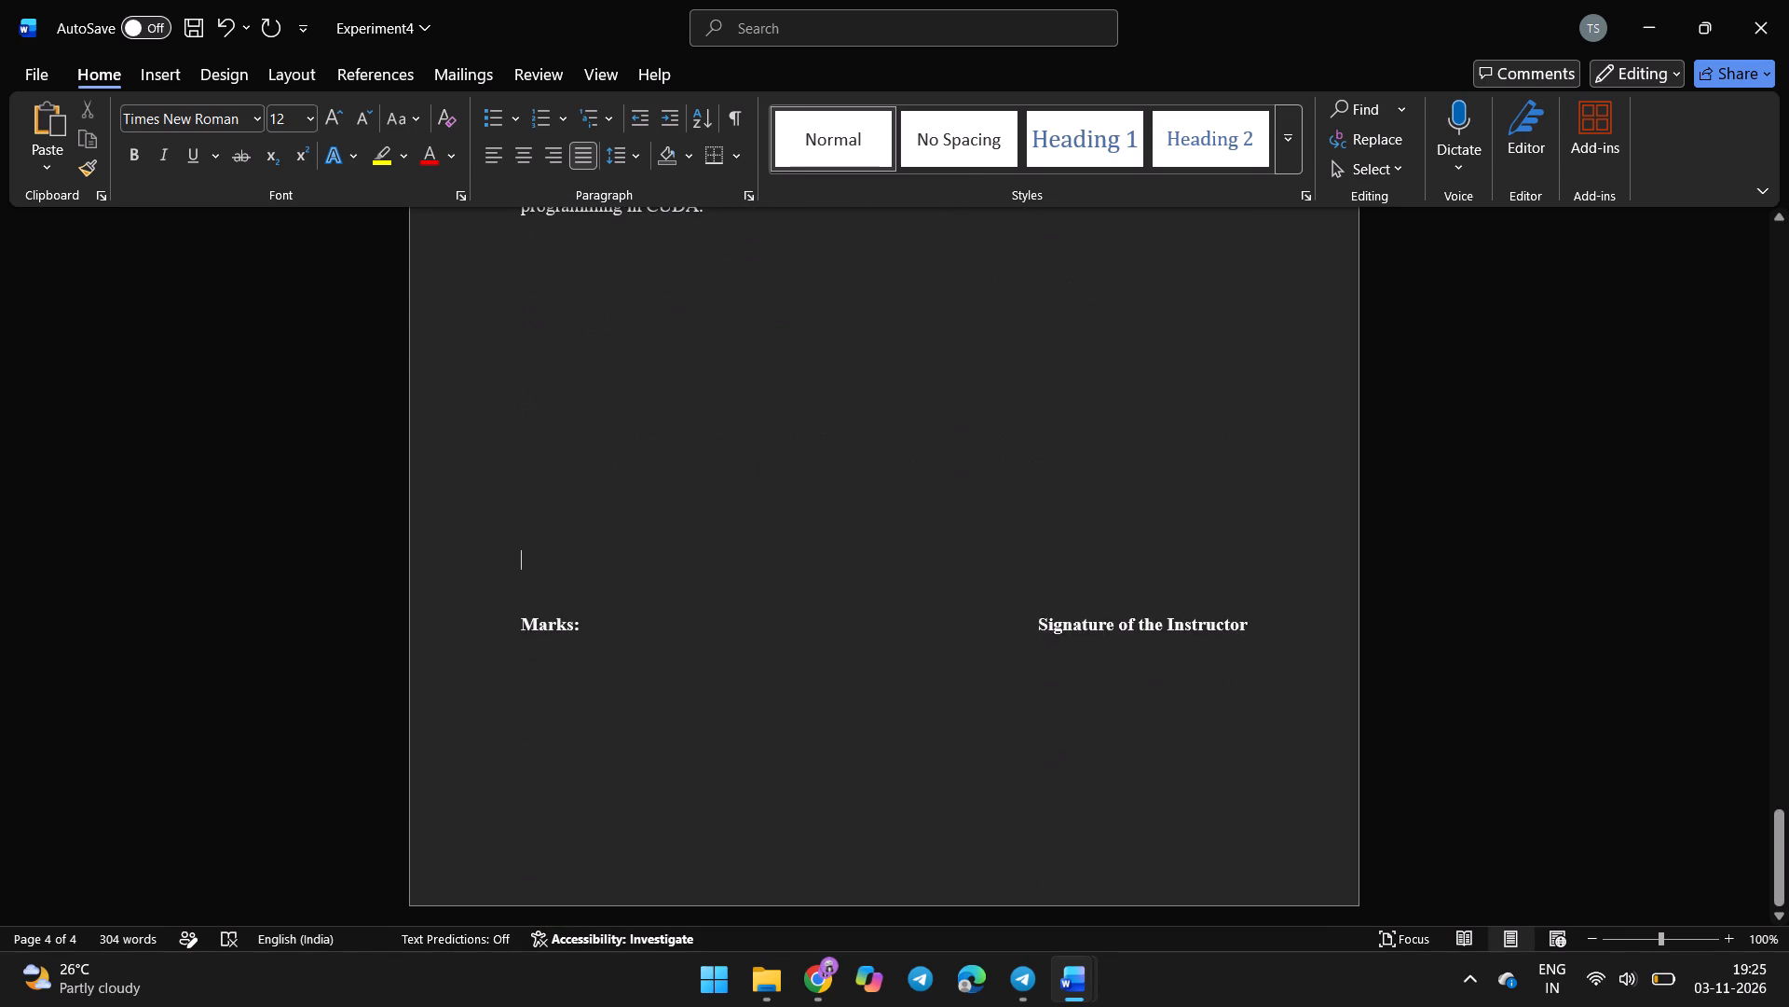
pyautogui.scroll(-1, 580, 609)
pyautogui.press('Return')
pyautogui.press('Return')
pyautogui.press('Return')
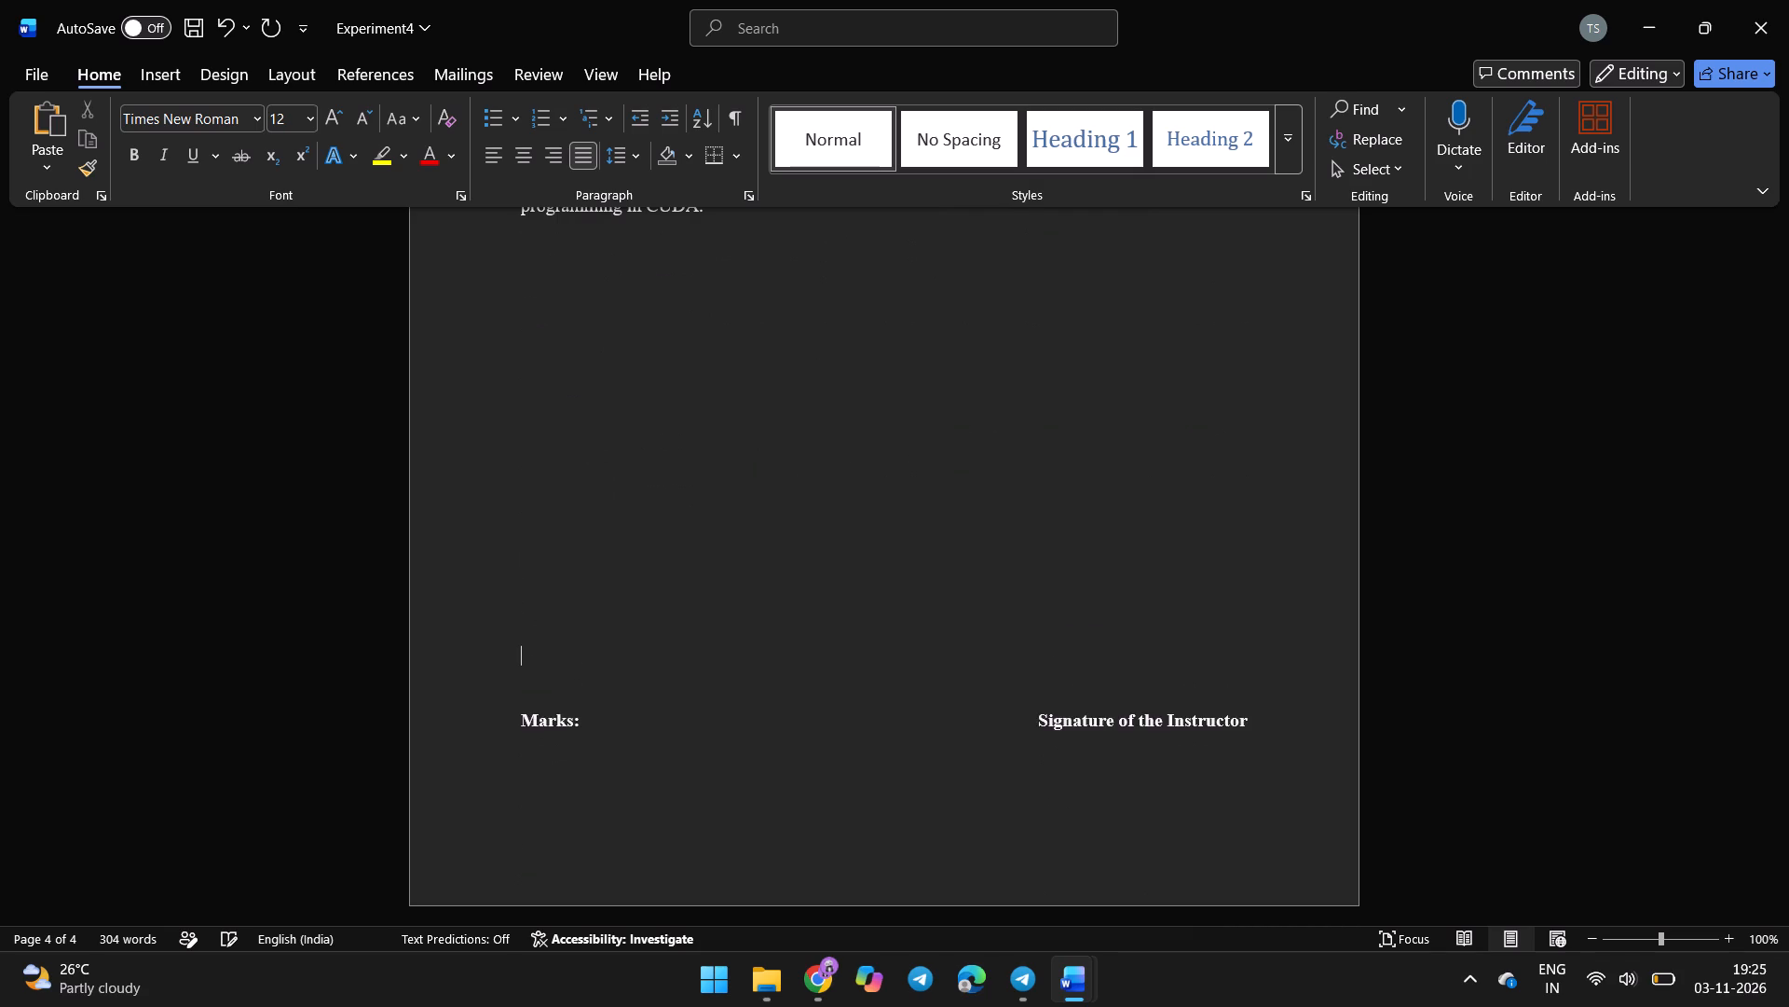
pyautogui.press('Return')
pyautogui.press('Return')
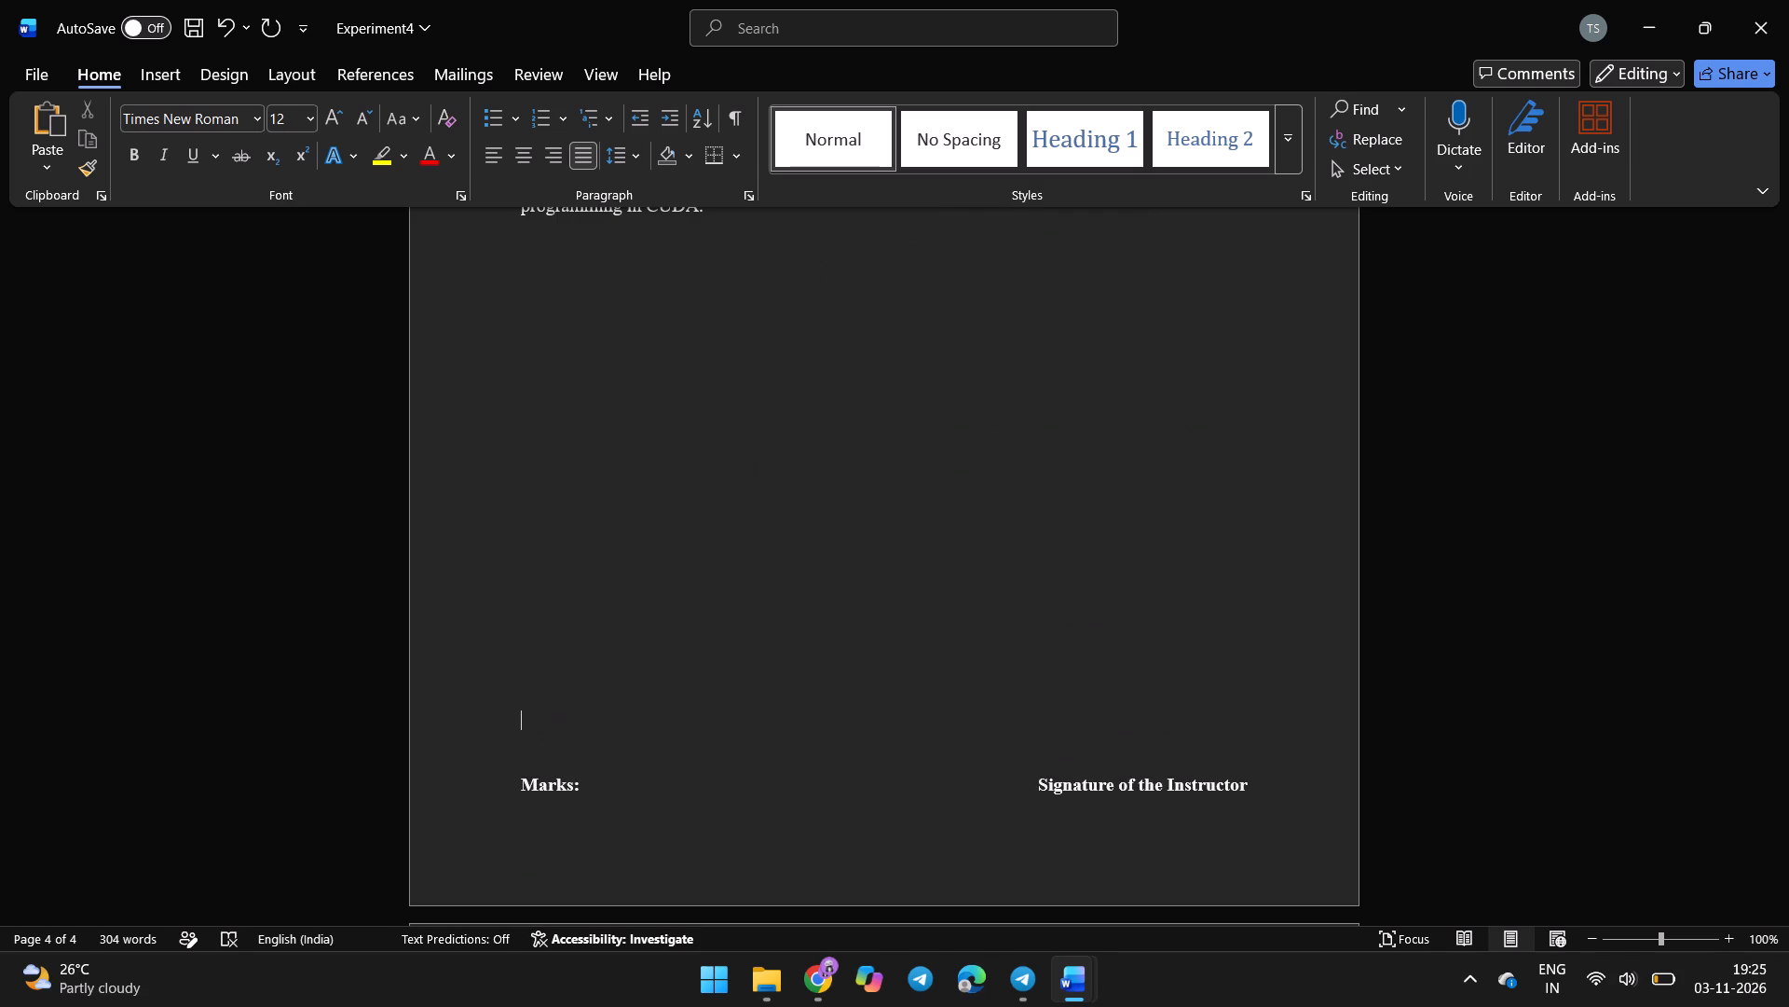
pyautogui.press('BackSpace')
pyautogui.scroll(-1, 580, 609)
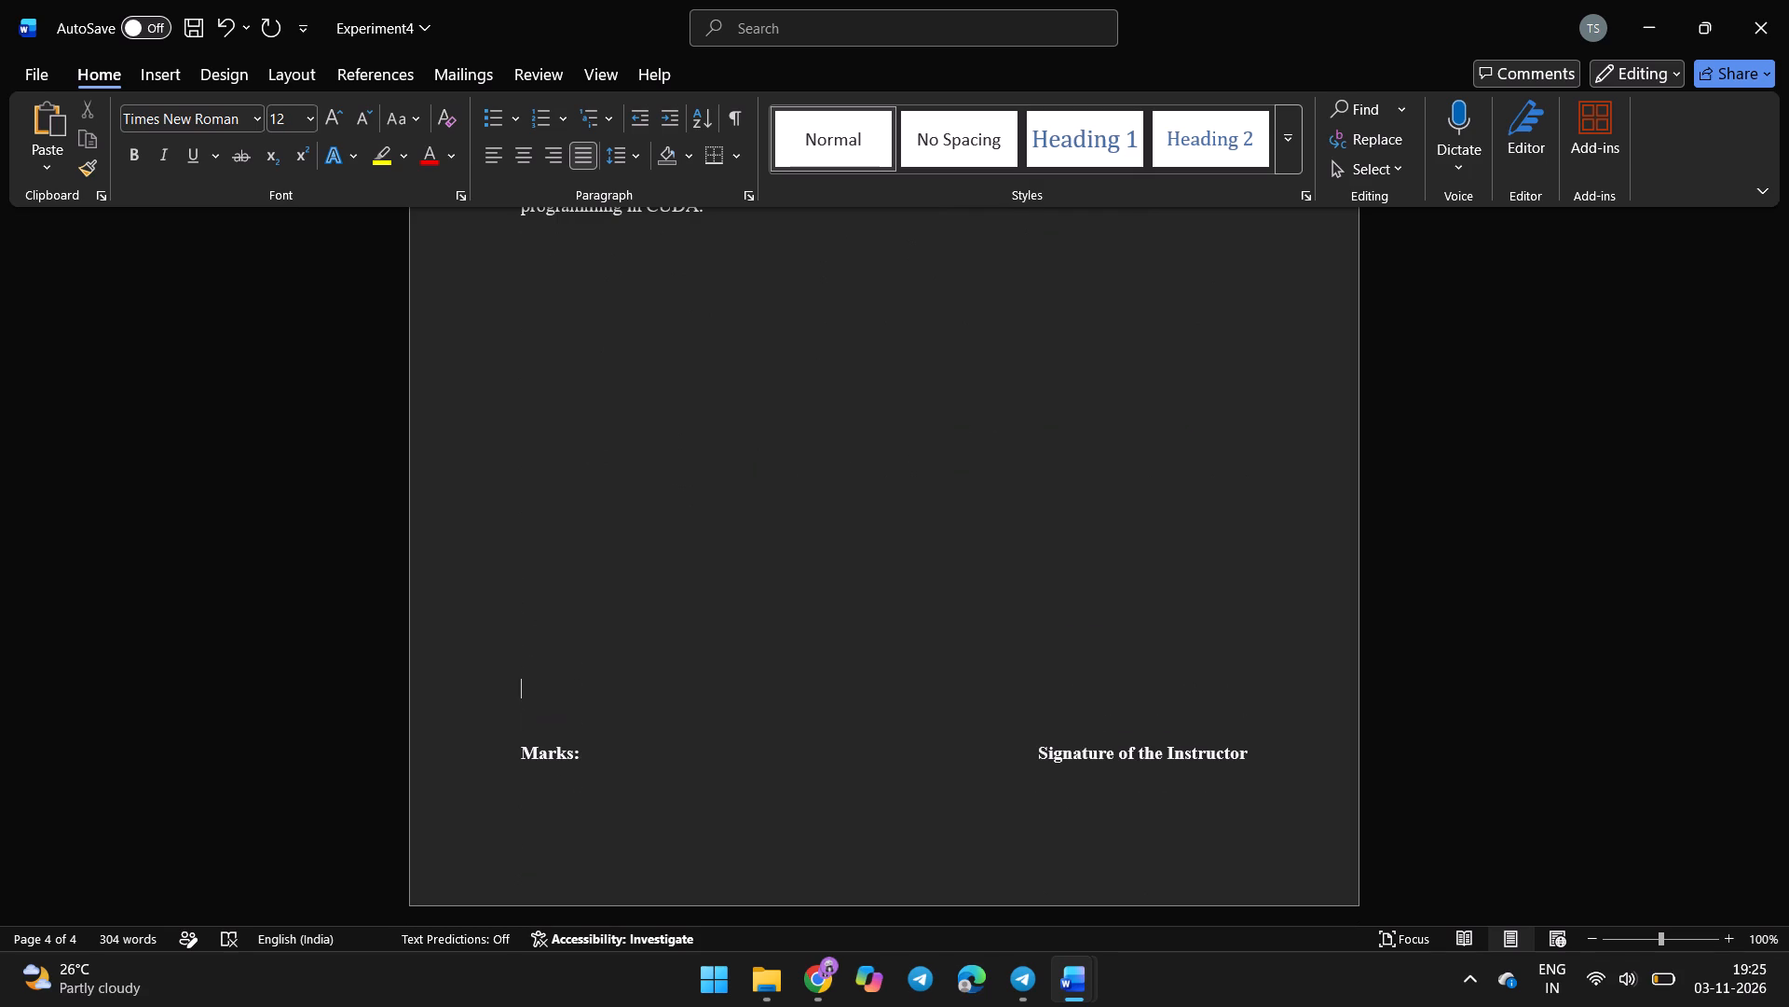
pyautogui.press('BackSpace')
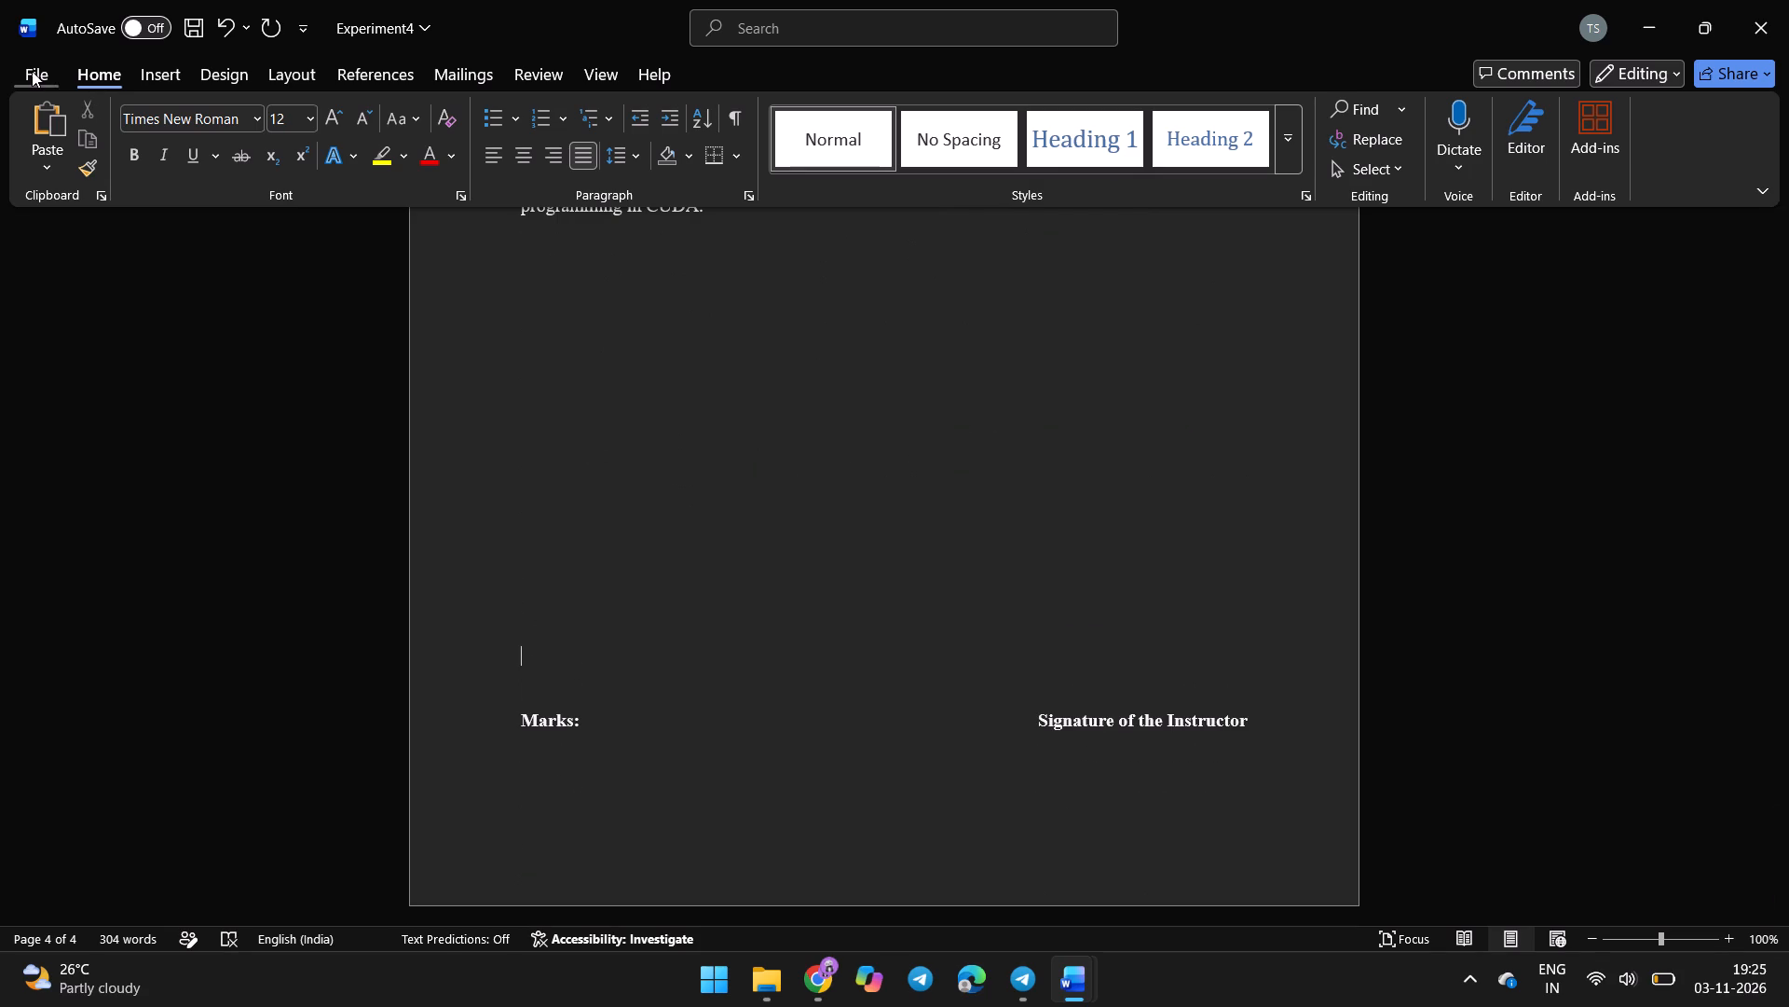
# Save a PDF copy of the report in the HPC folder under the name Experiment9.
pyautogui.click(32, 71)
pyautogui.click(62, 422)
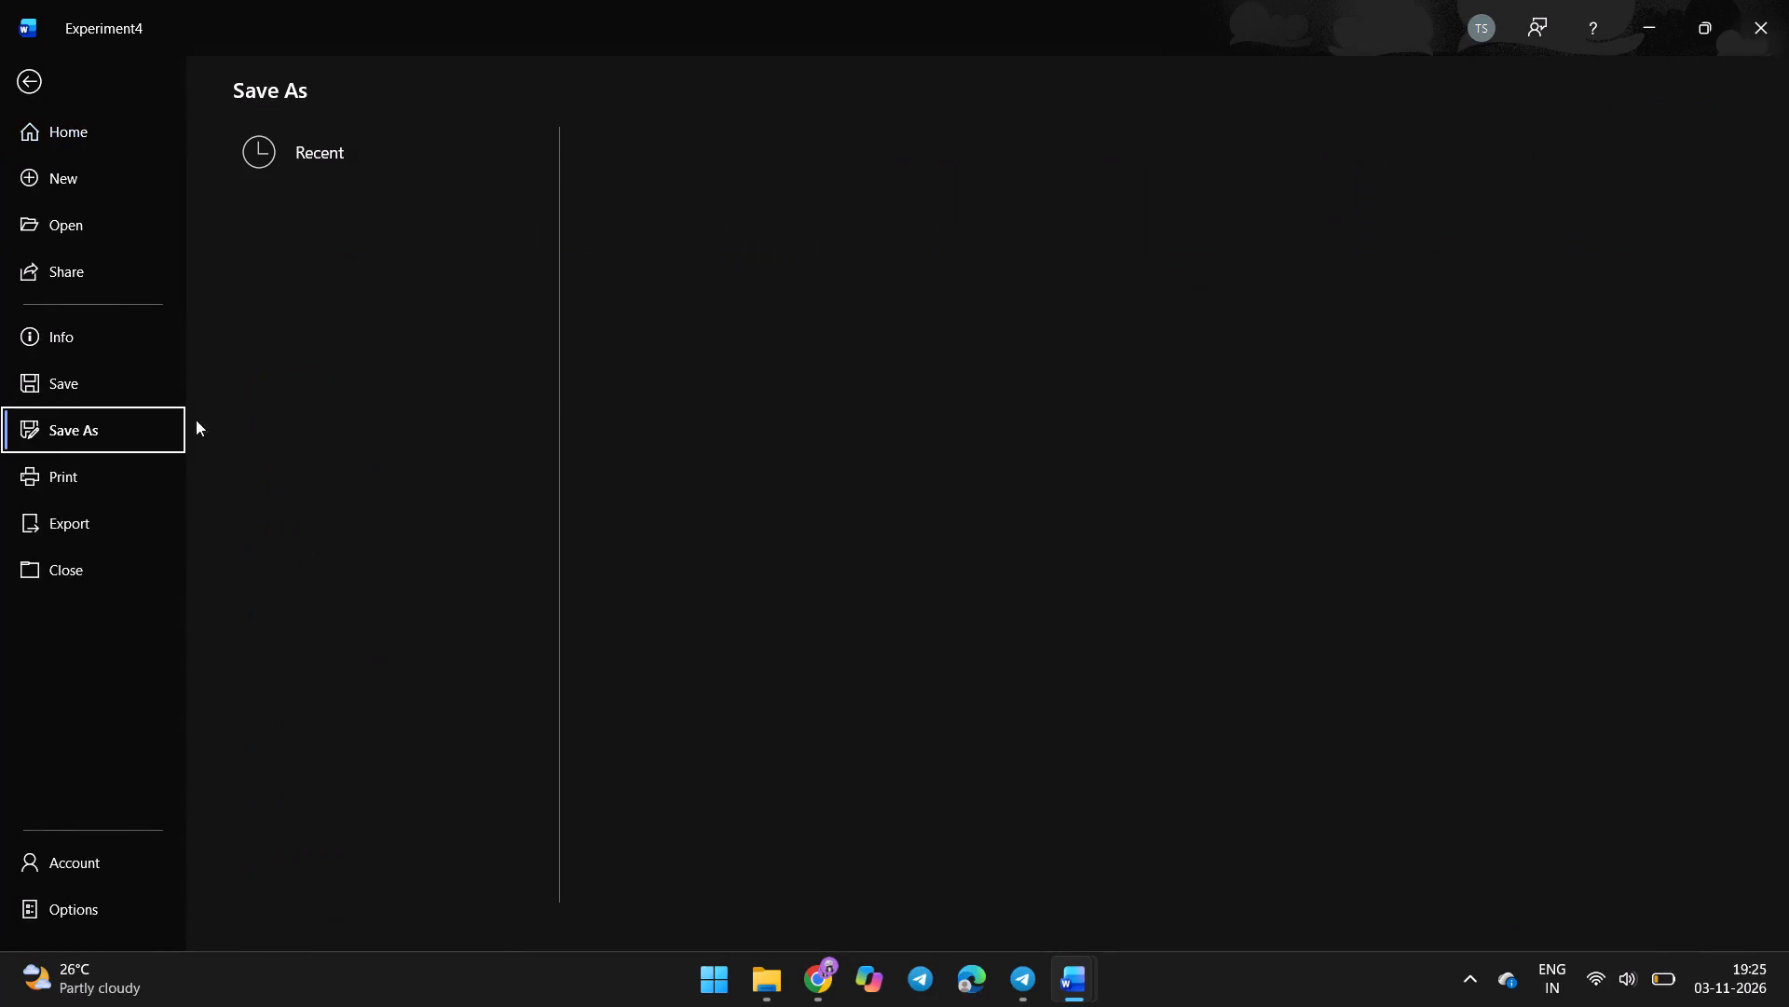
pyautogui.doubleClick(330, 438)
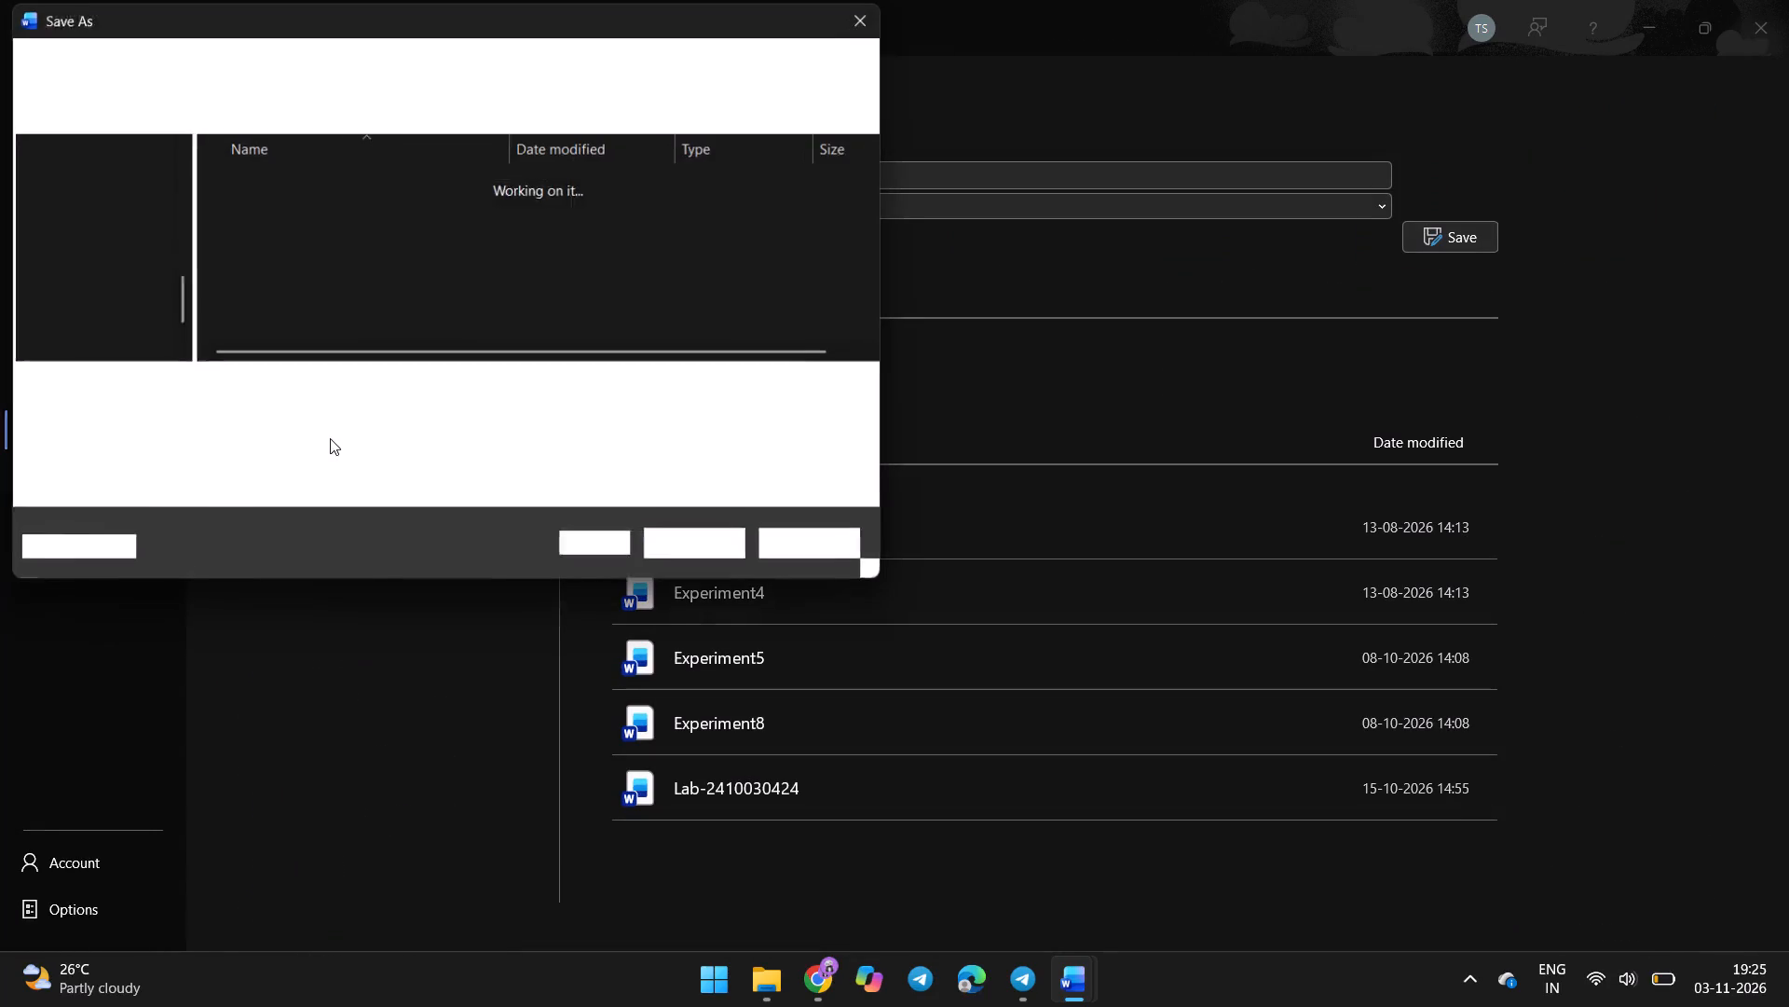
pyautogui.click(250, 418)
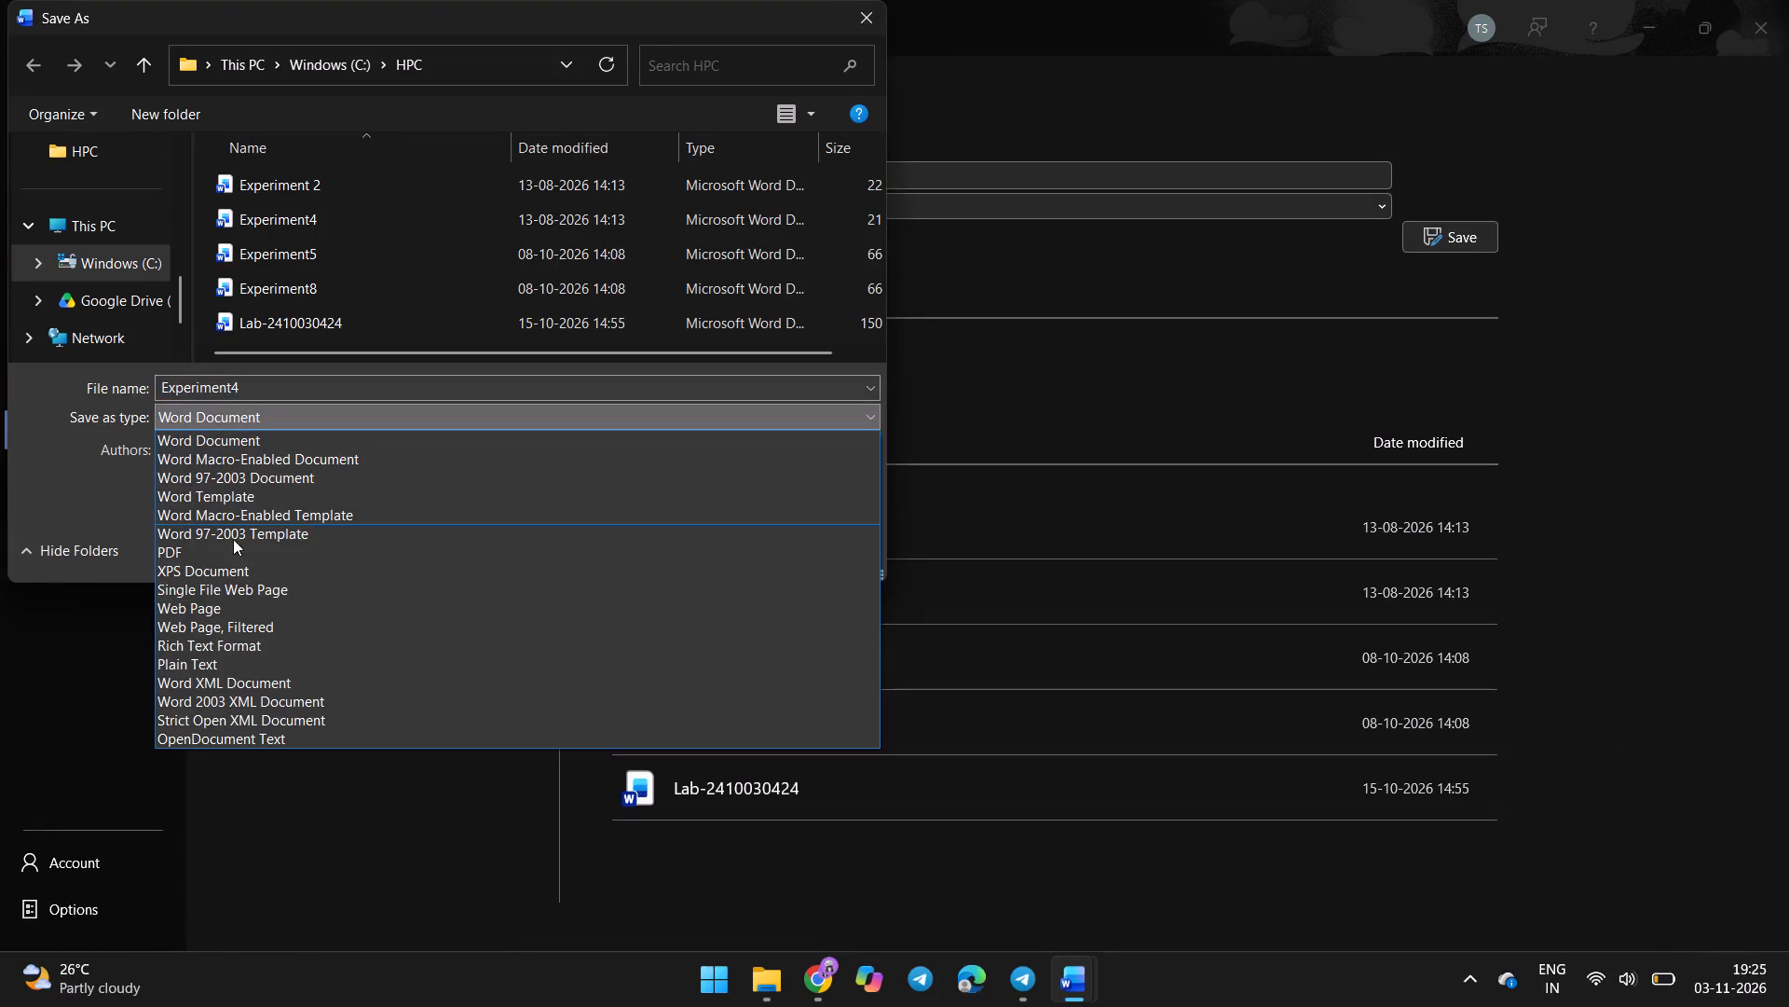
pyautogui.click(232, 547)
pyautogui.click(266, 390)
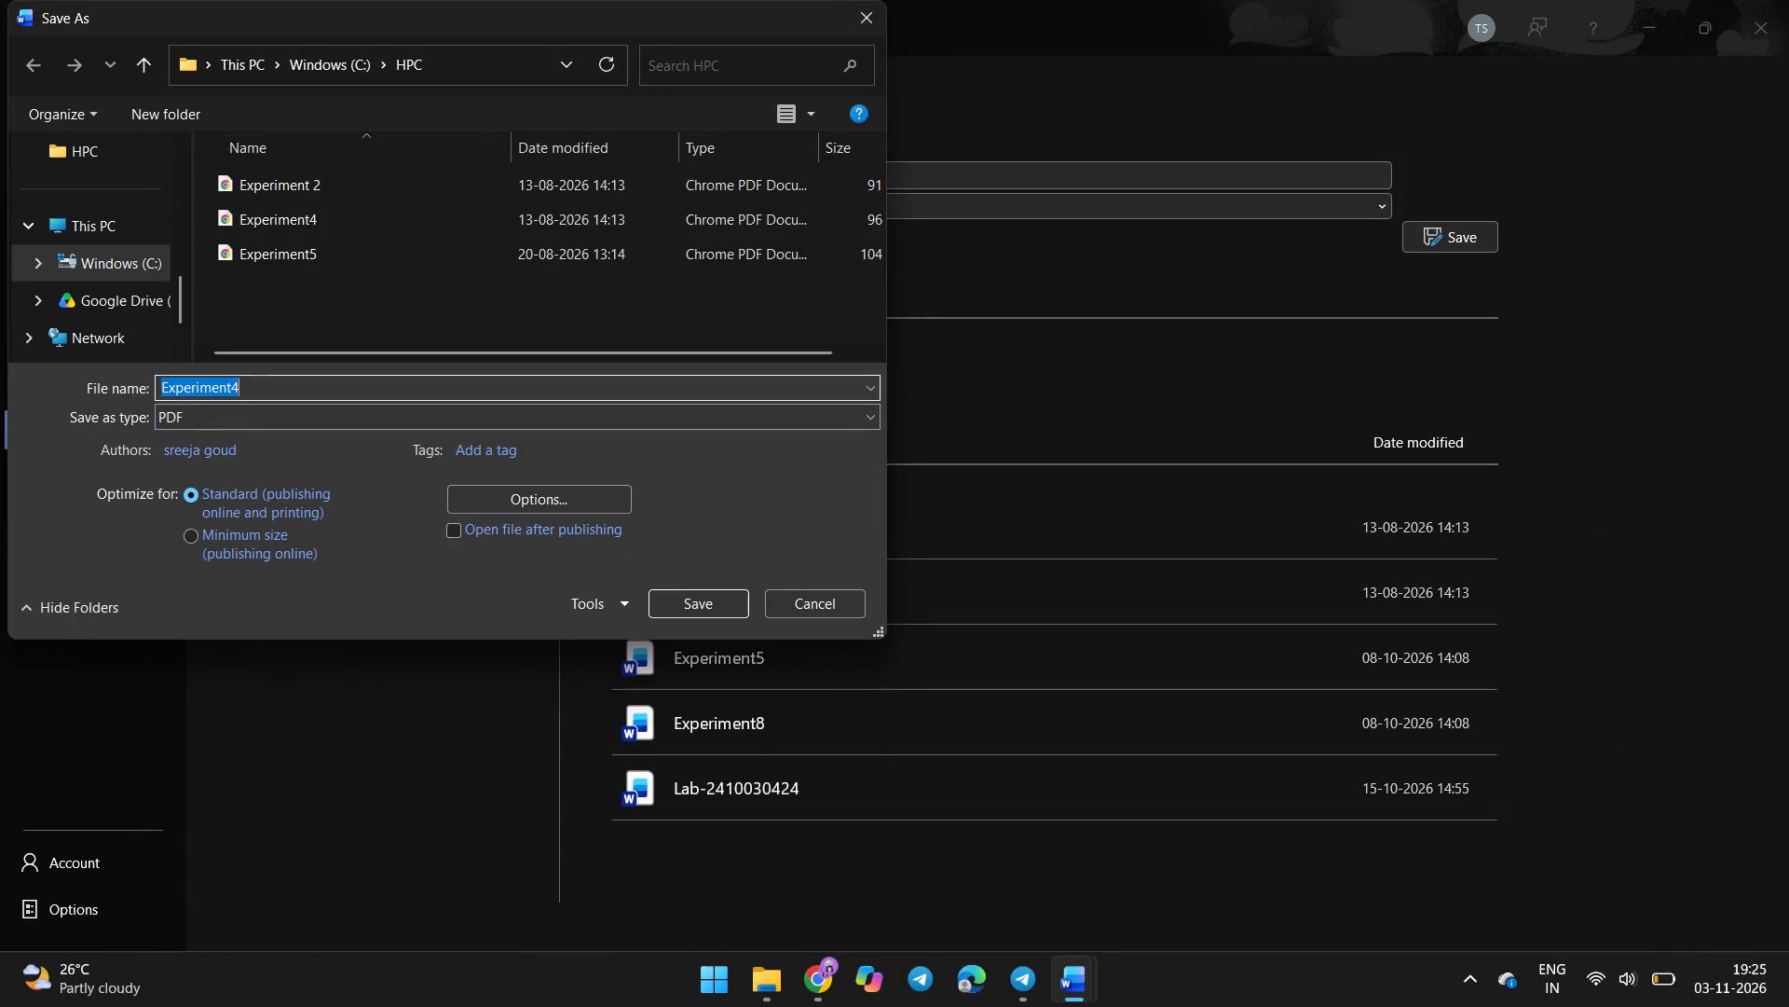
pyautogui.click(266, 390)
pyautogui.press('BackSpace')
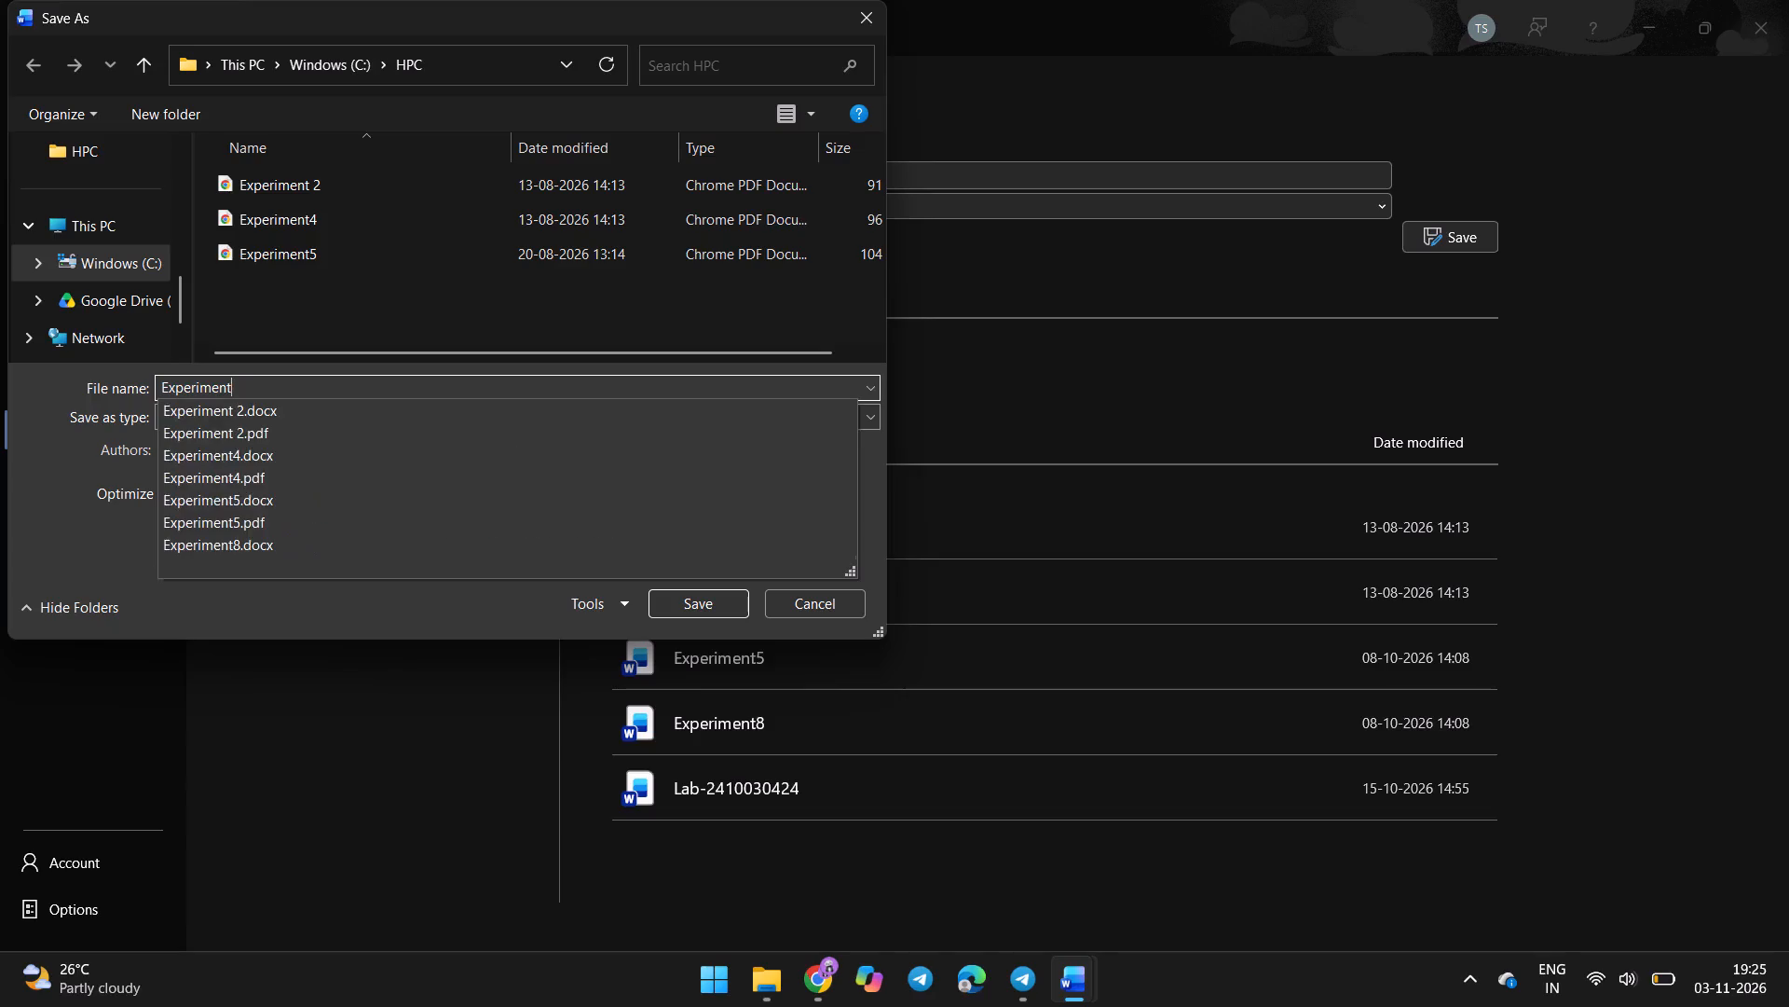
pyautogui.press('9')
pyautogui.press('Return')
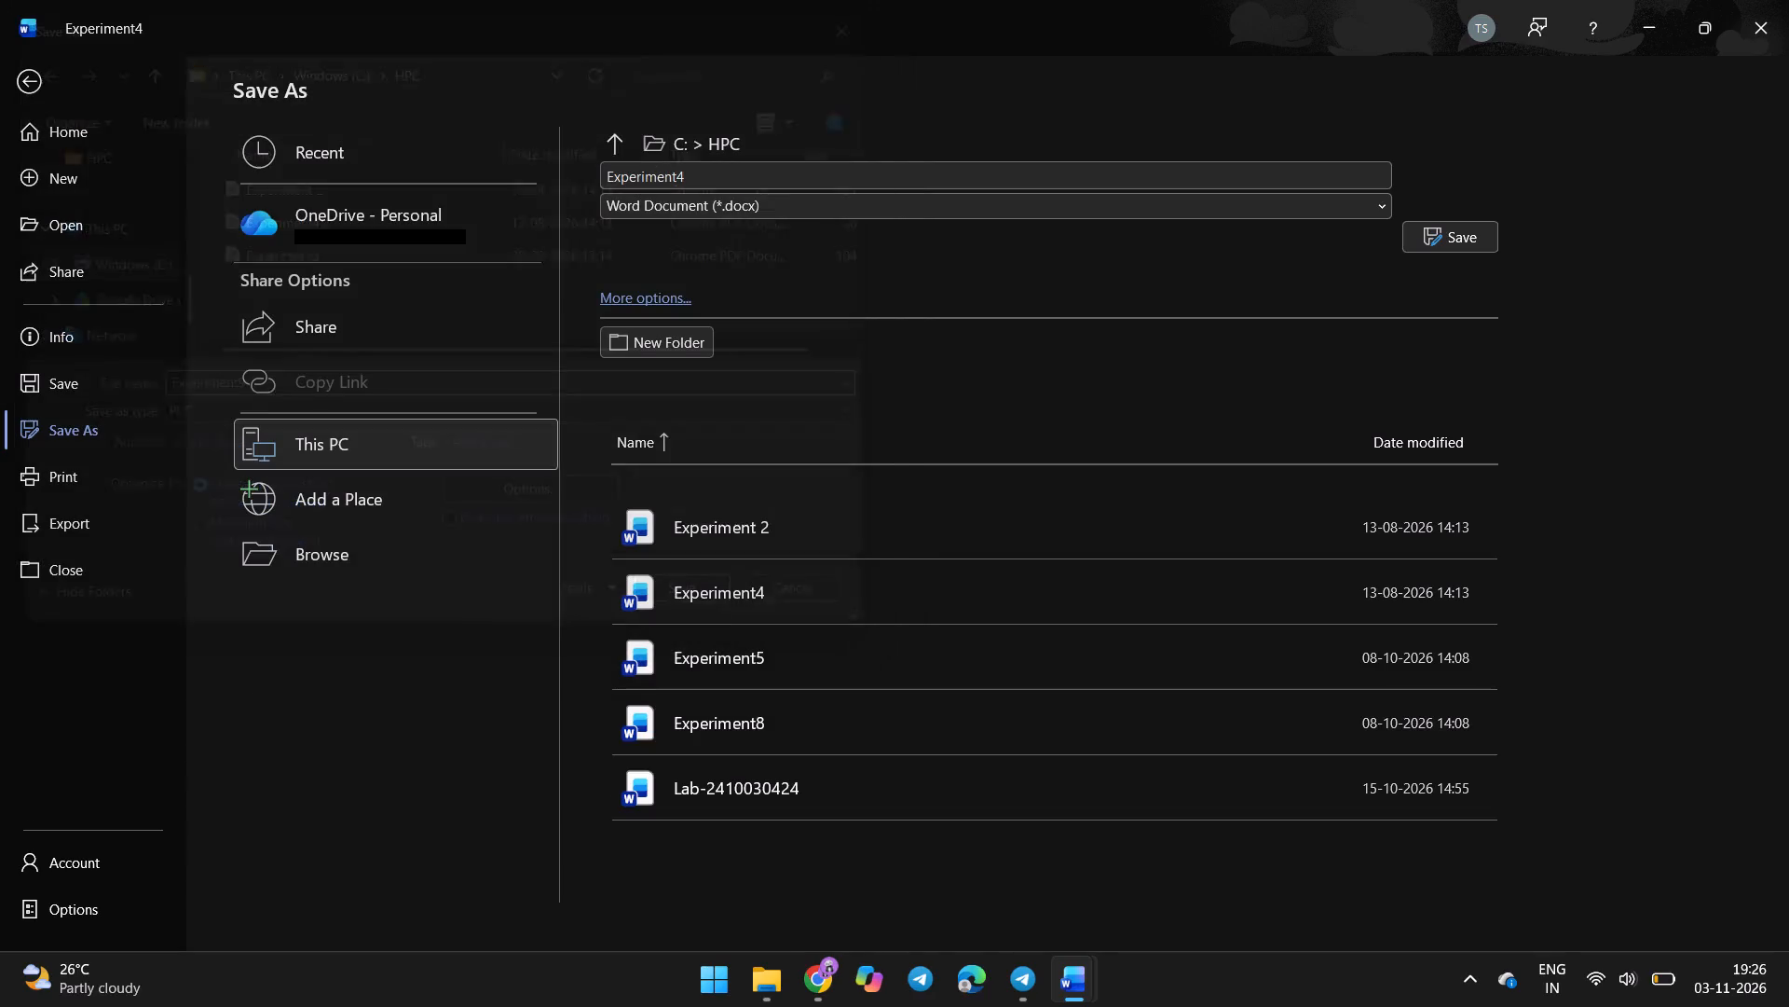
# Close the Experiment4 document without saving its changes.
pyautogui.scroll(1, 818, 525)
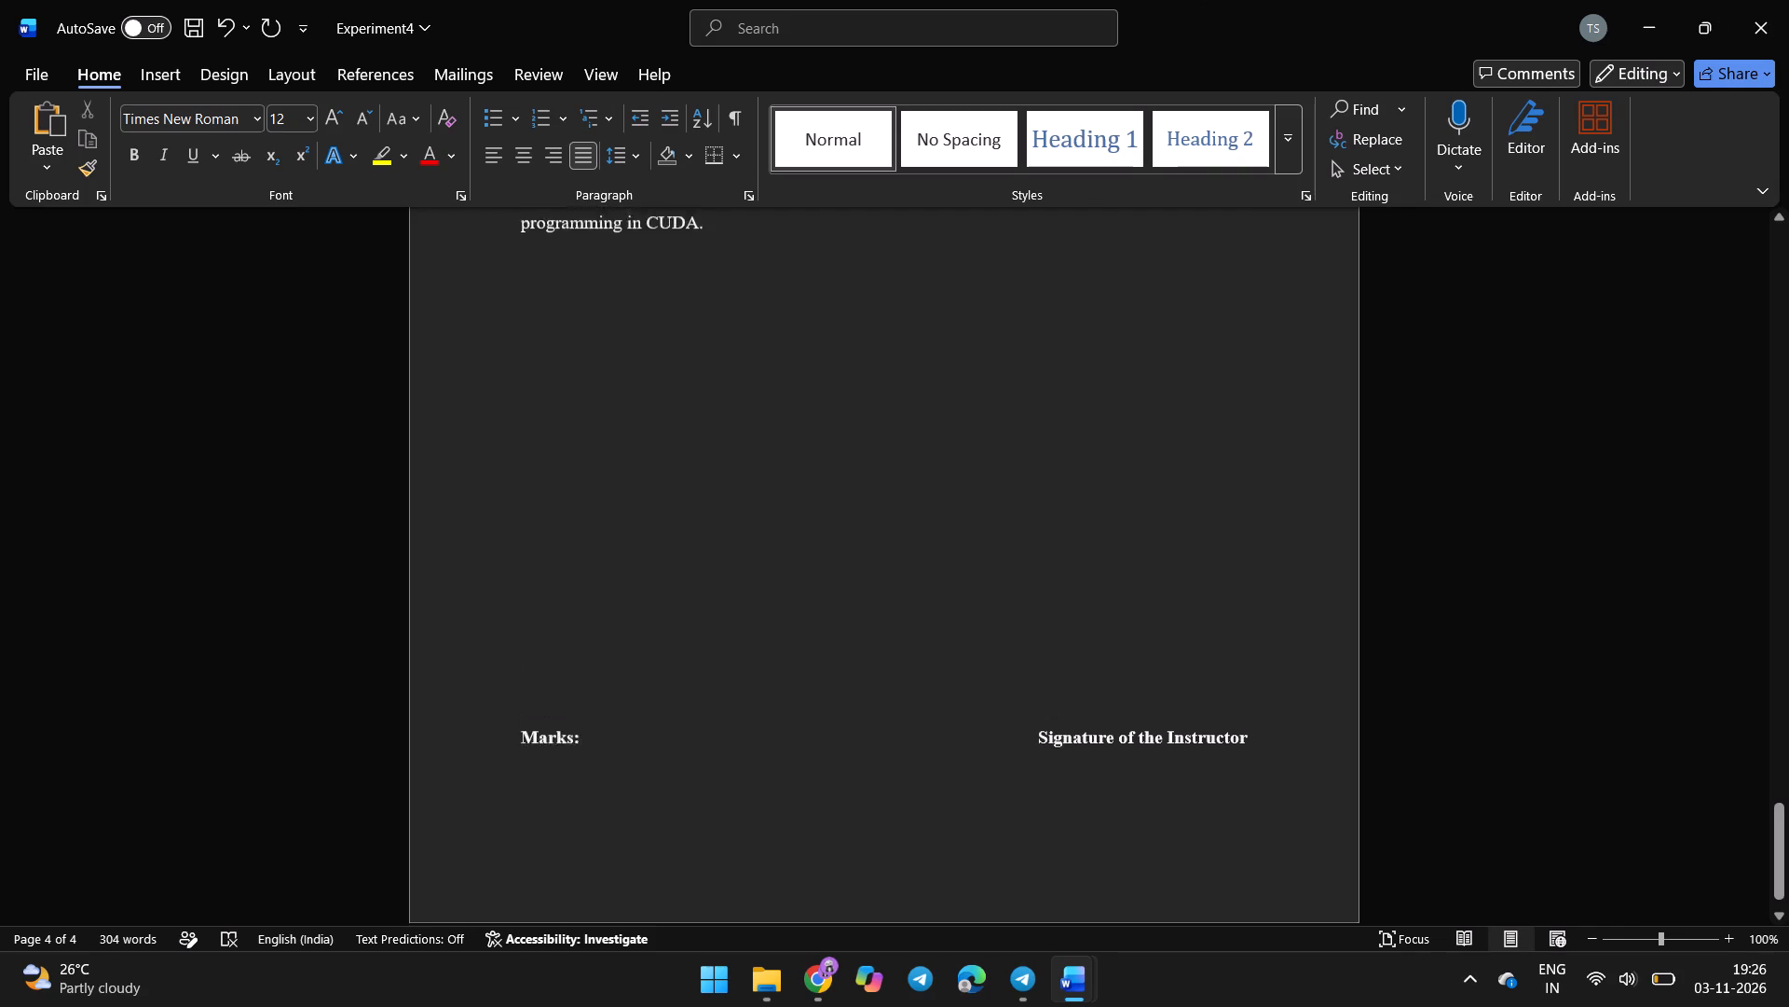
pyautogui.scroll(1, 818, 525)
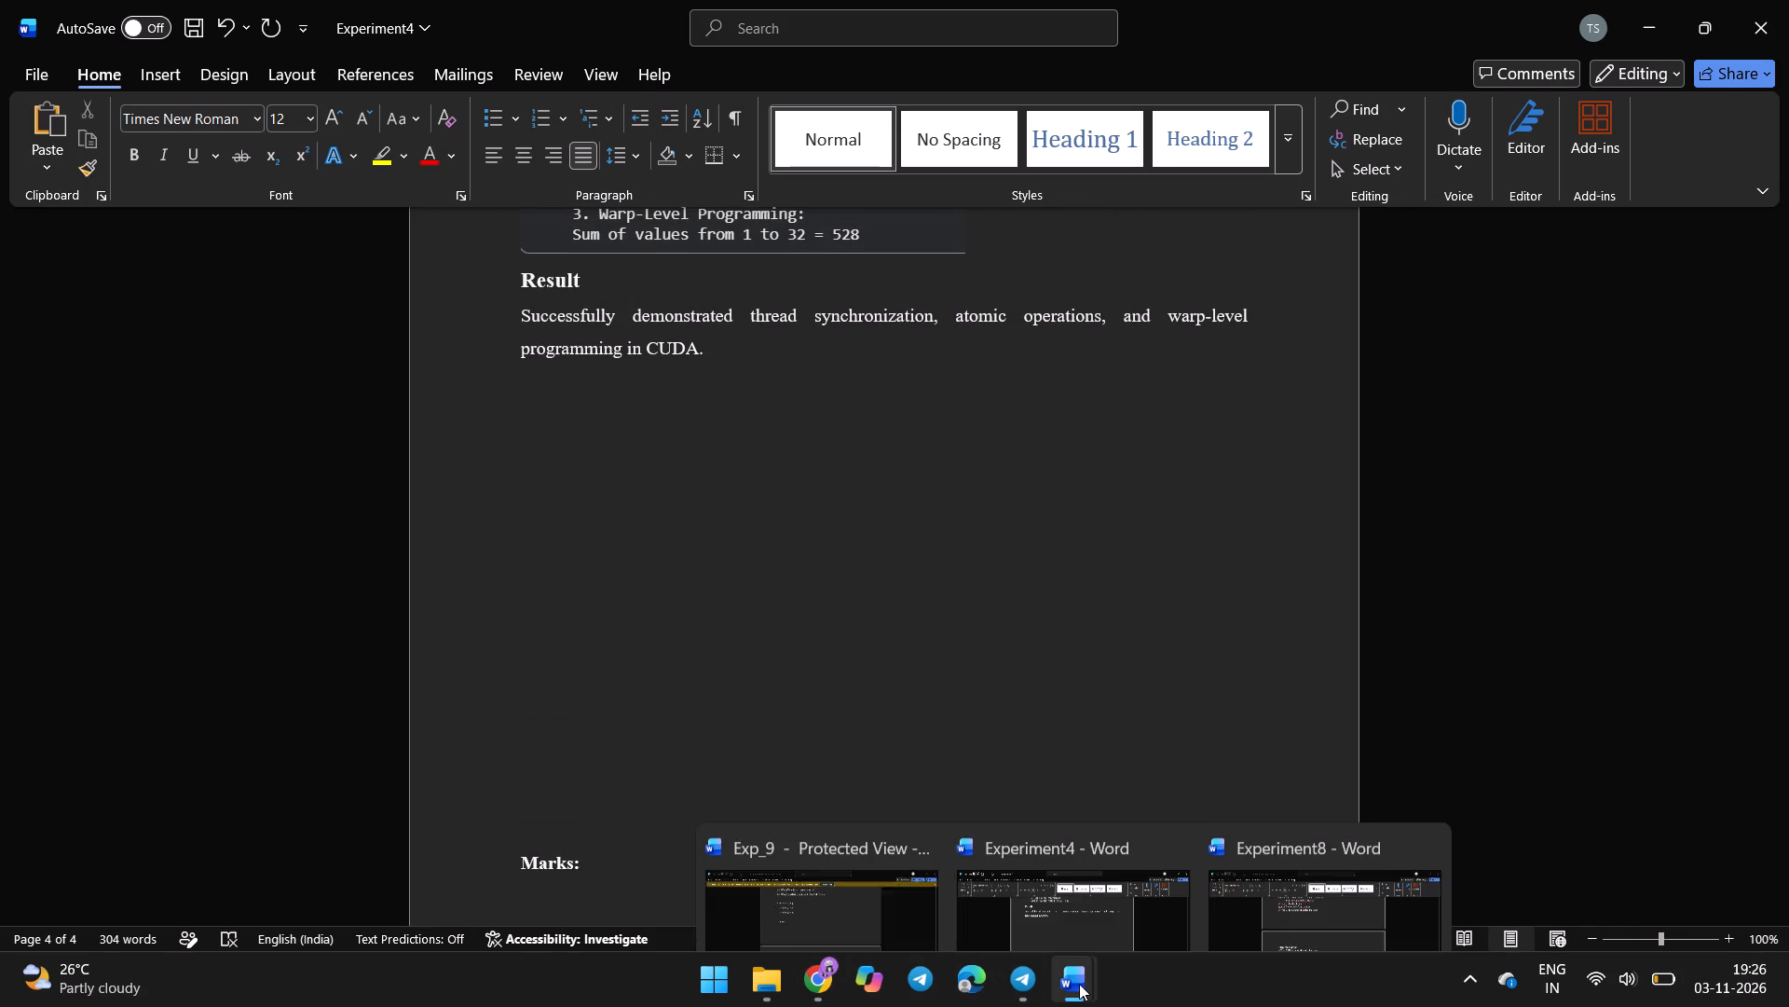
pyautogui.click(1172, 789)
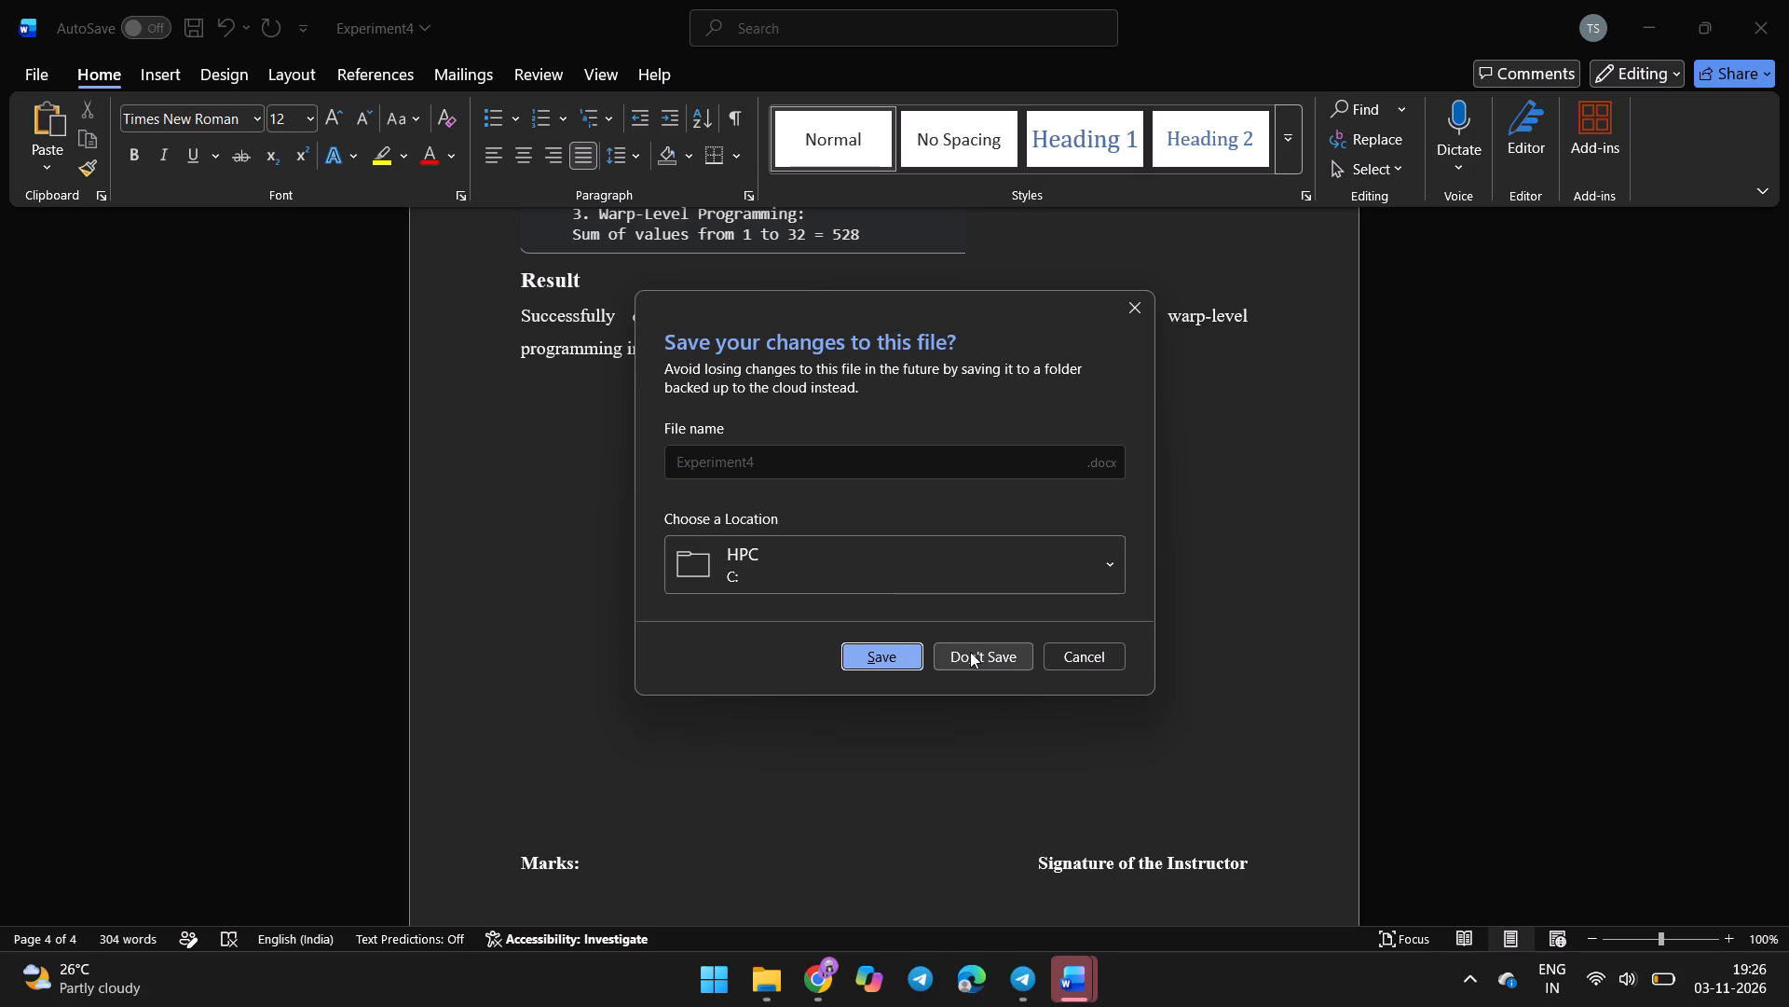
pyautogui.click(970, 652)
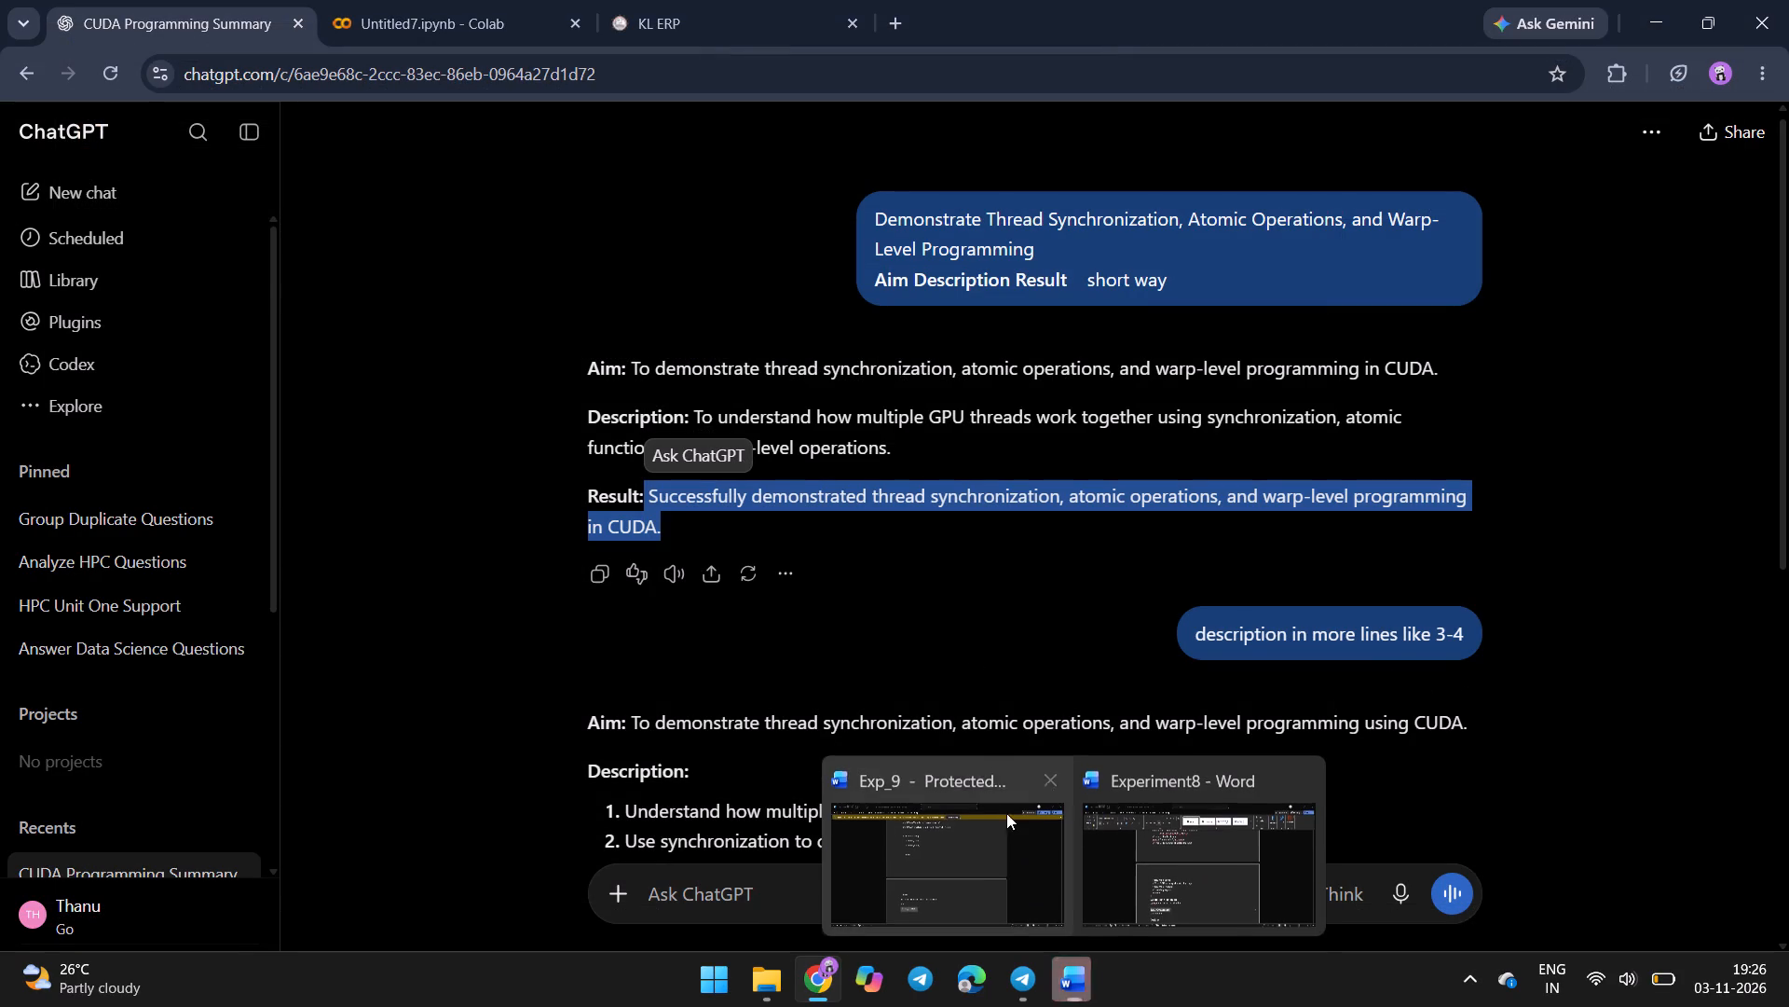
# Close the remaining Word documents, Exp_9 and Experiment8.
pyautogui.click(1031, 776)
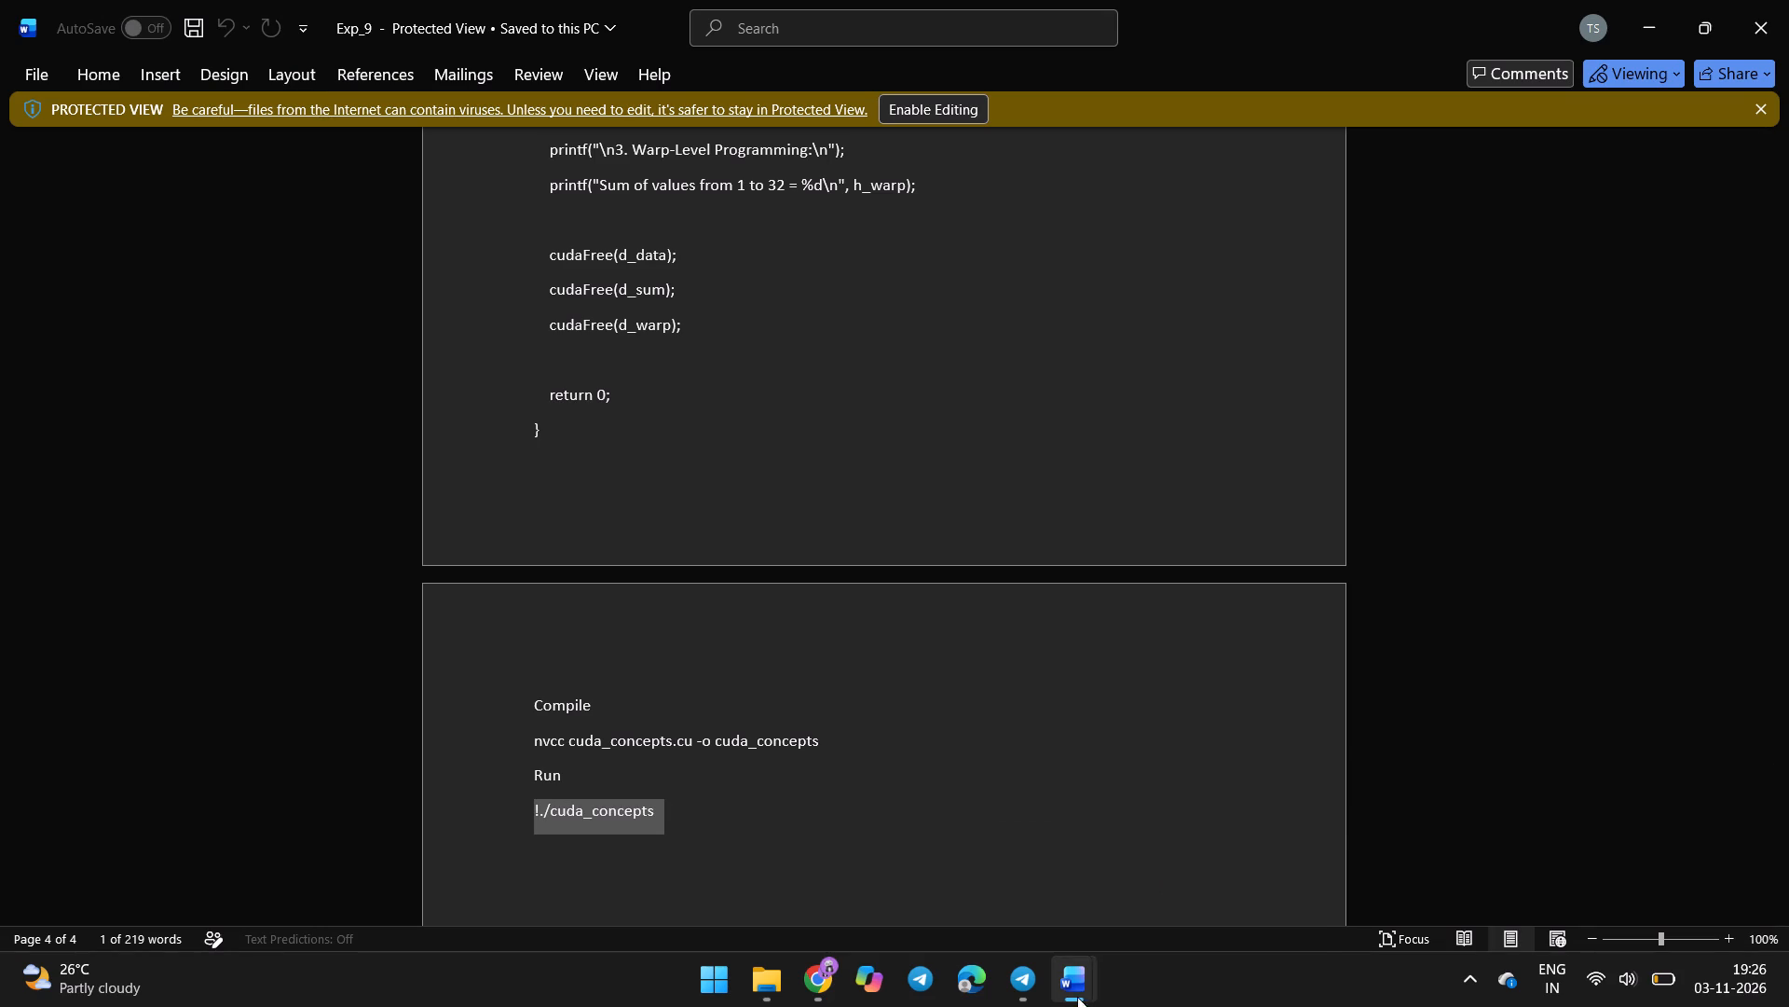
pyautogui.click(1051, 791)
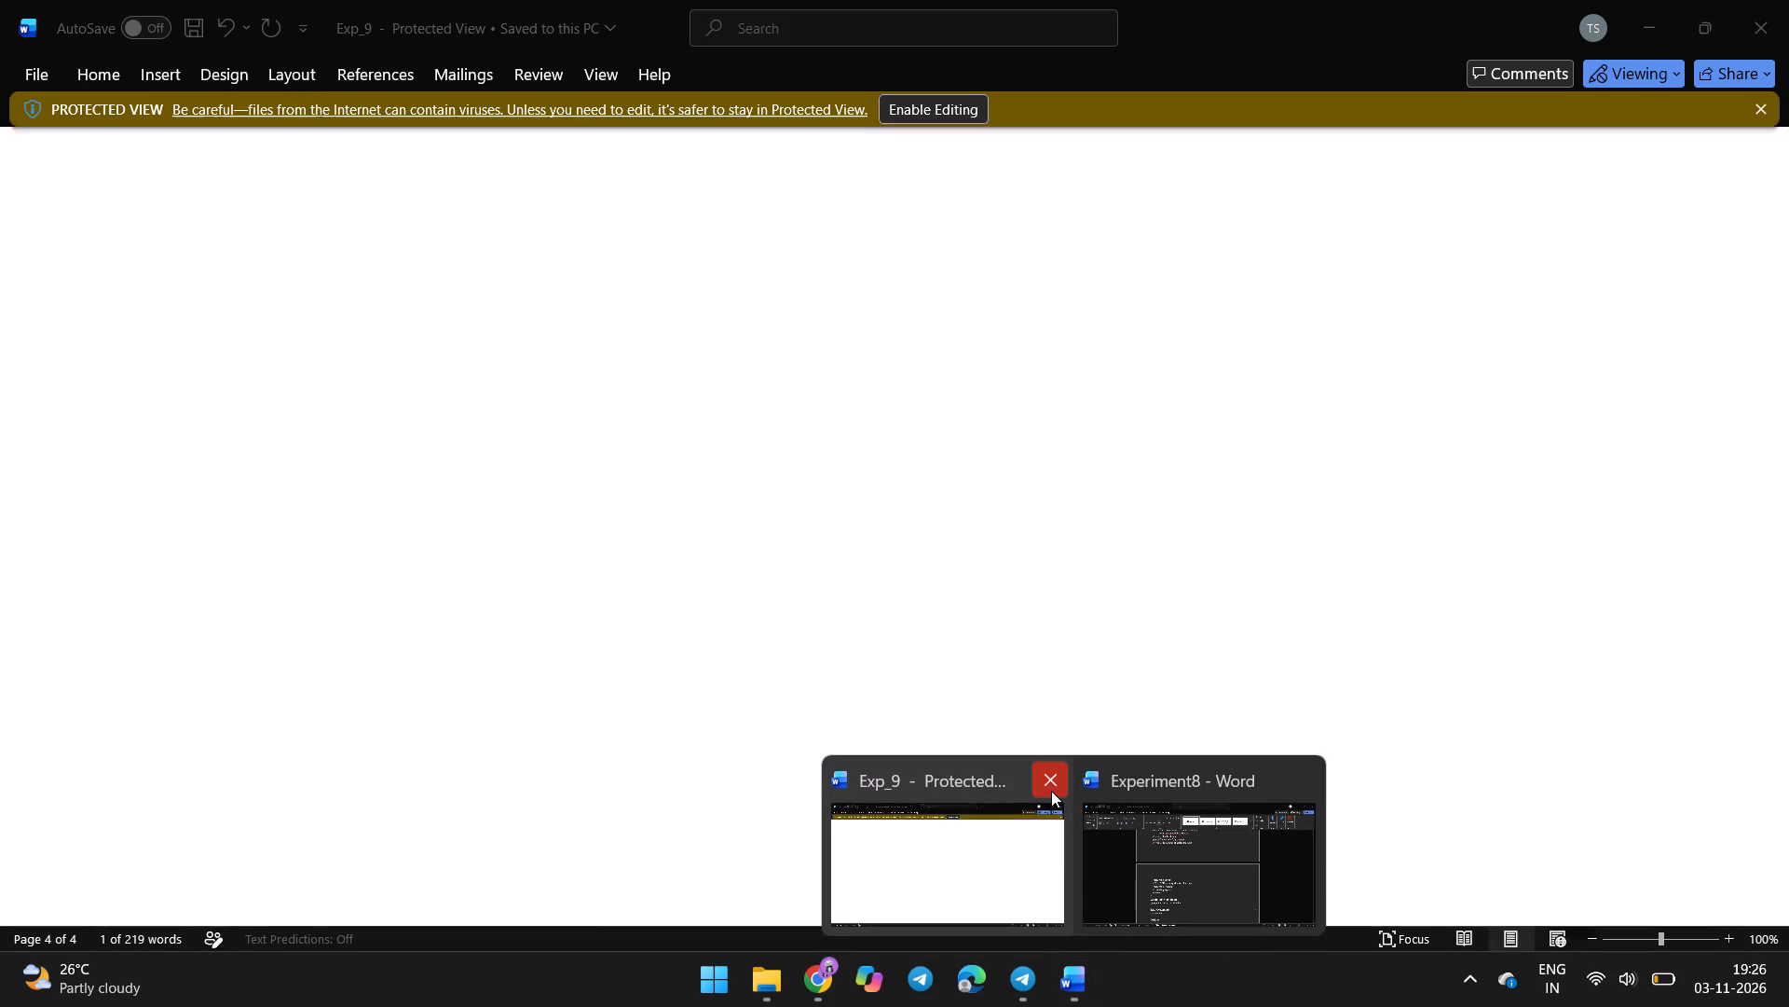
pyautogui.click(1174, 767)
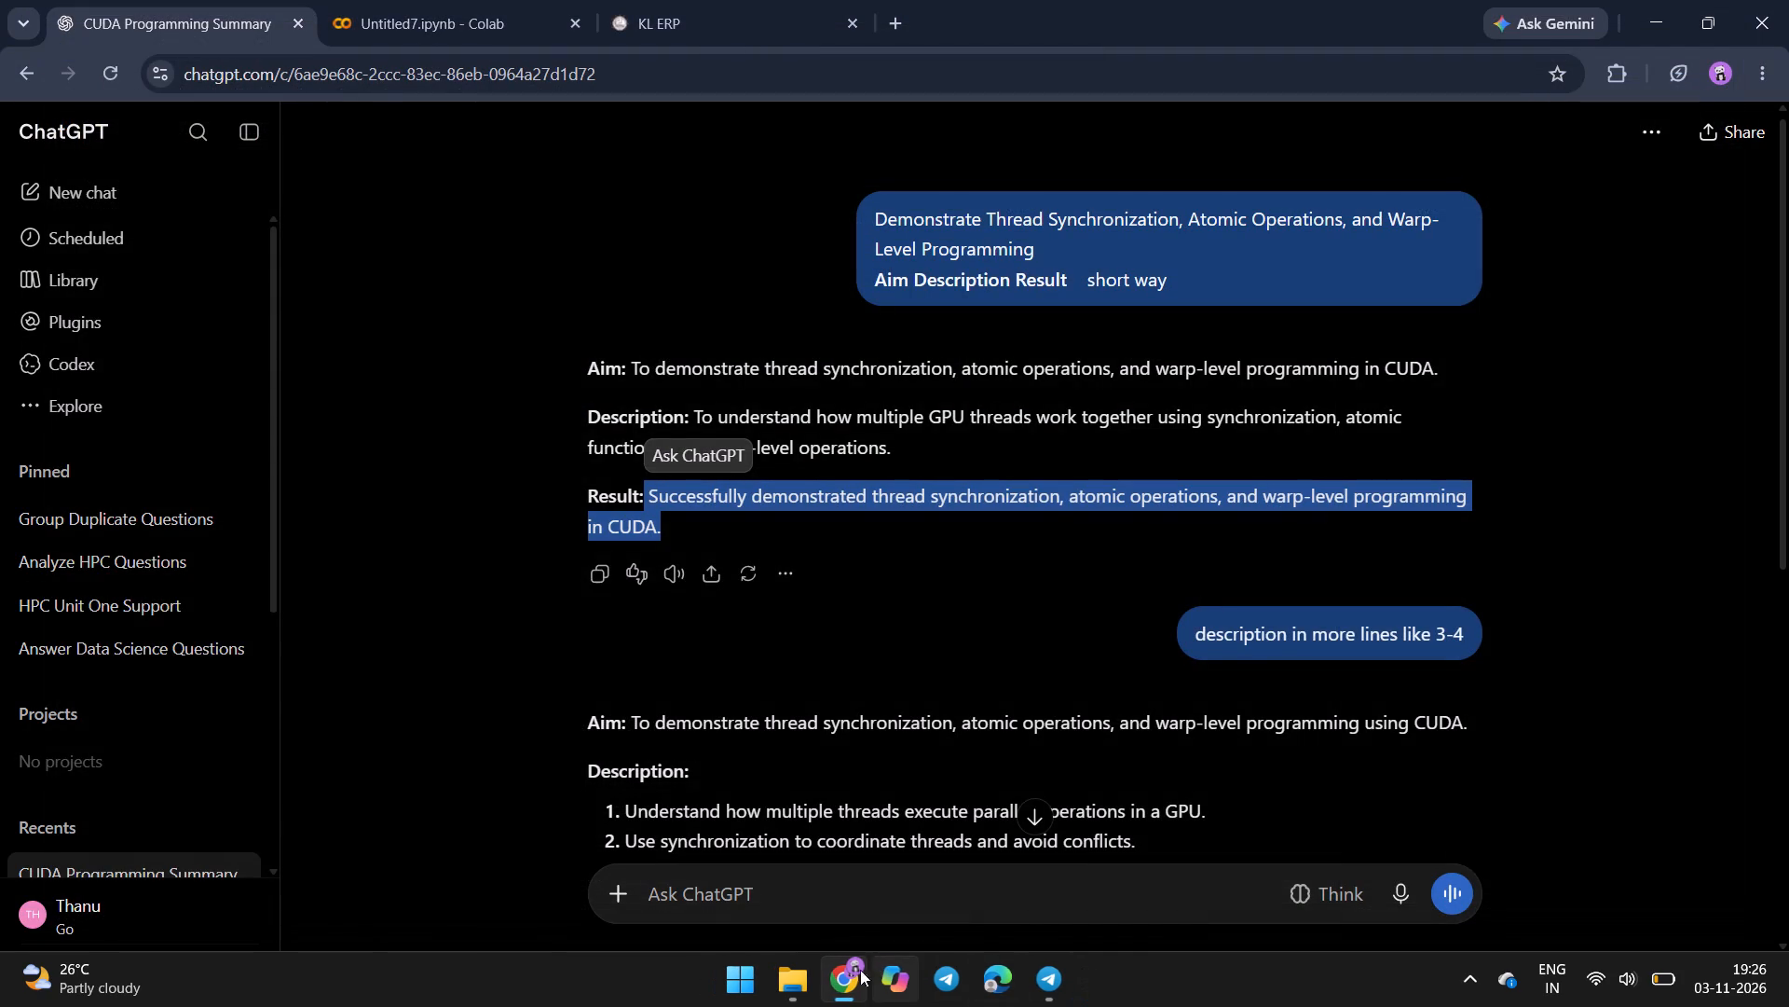
# Switch to the HPC folder in File Explorer.
pyautogui.click(785, 886)
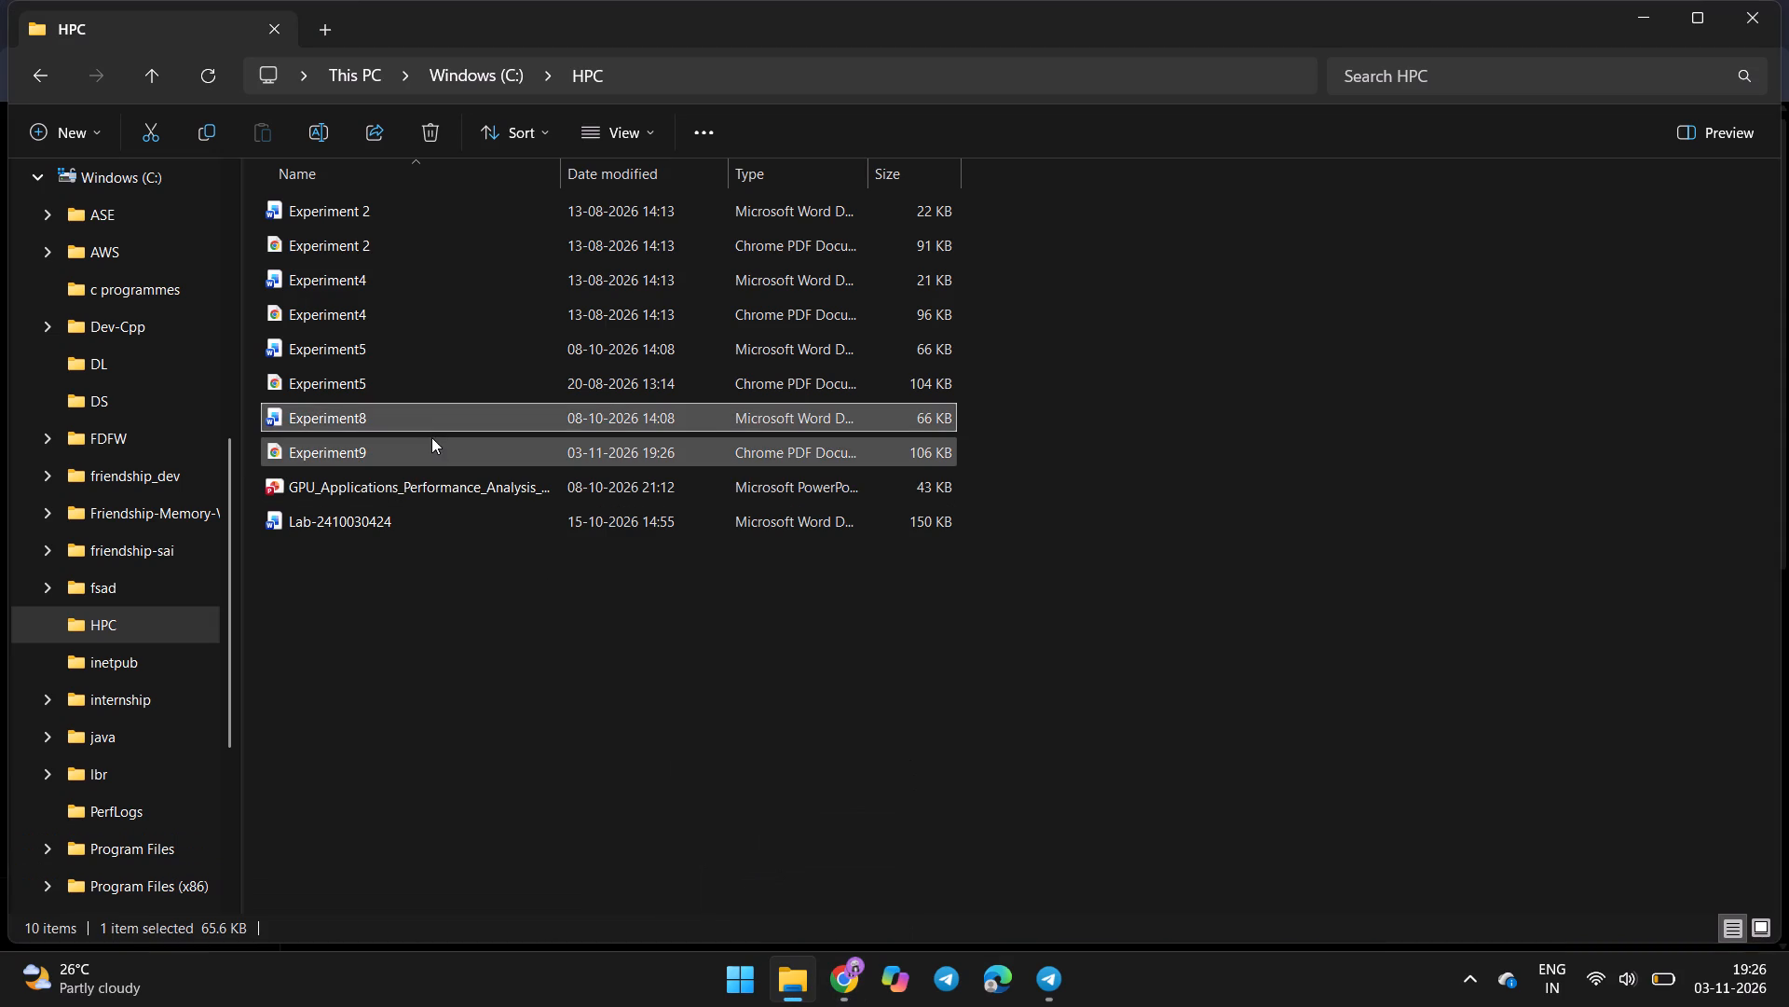
# Open the Experiment9 PDF from the HPC folder, review all its pages through the Result section, and close it.
pyautogui.doubleClick(431, 437)
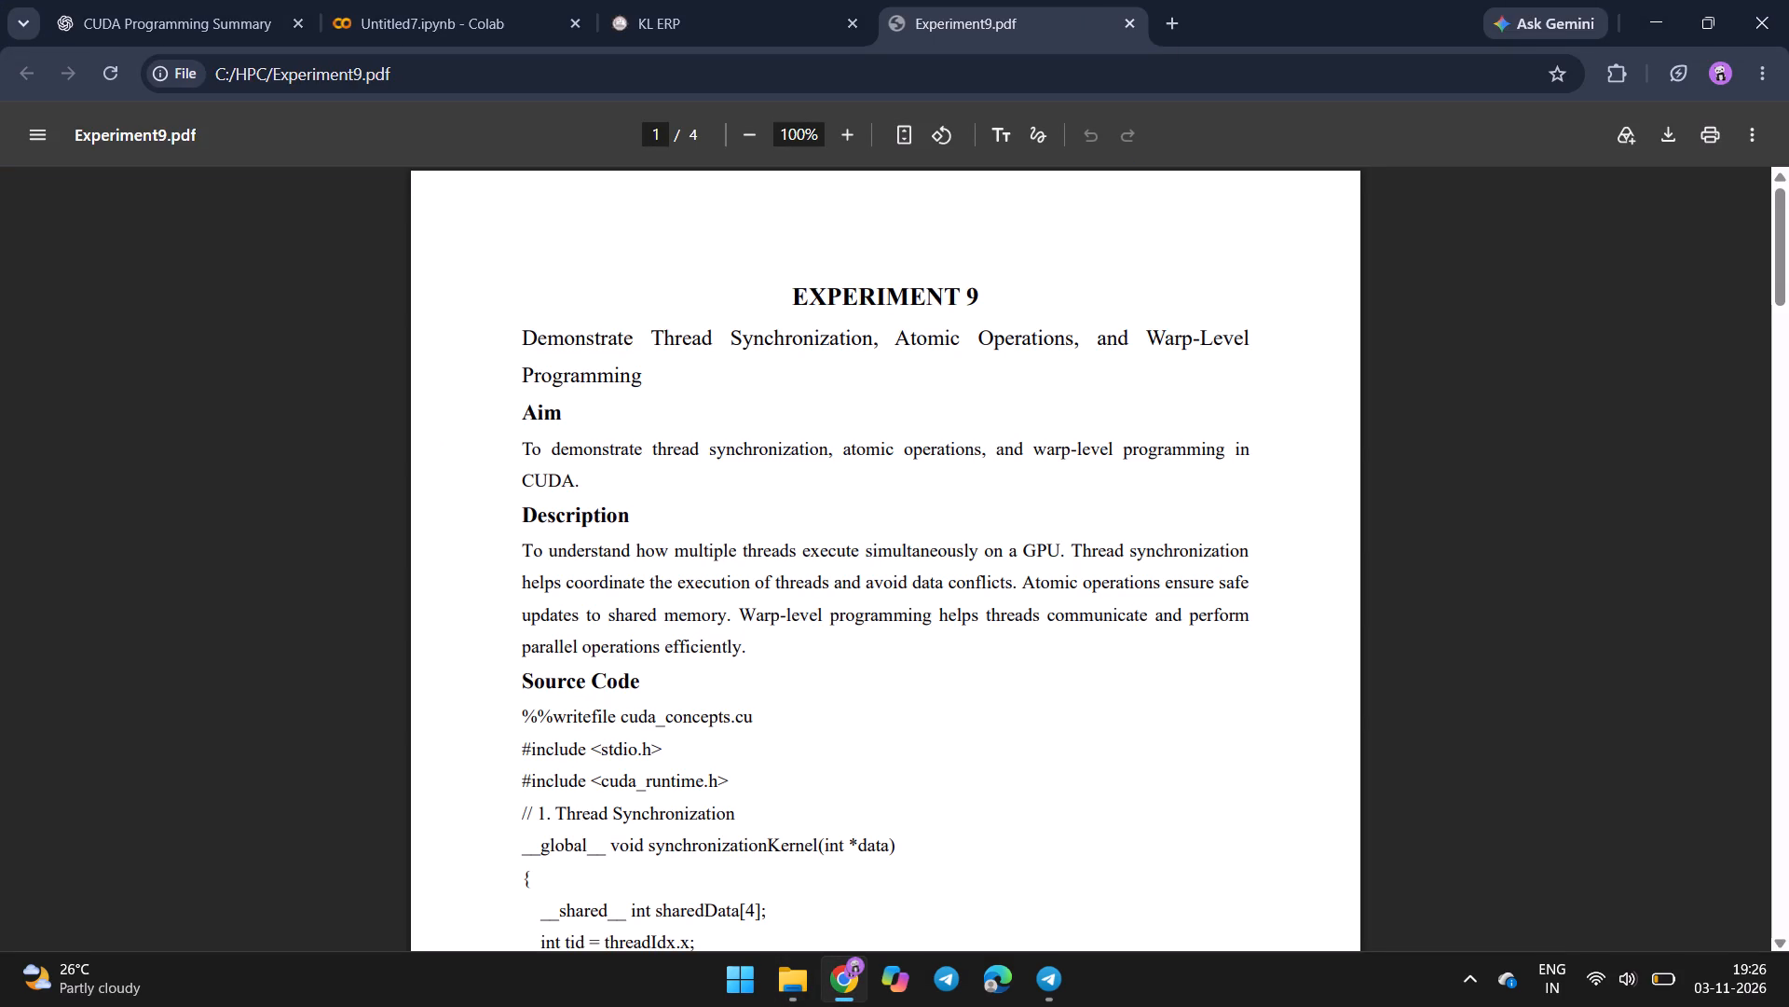
pyautogui.scroll(-5, 731, 536)
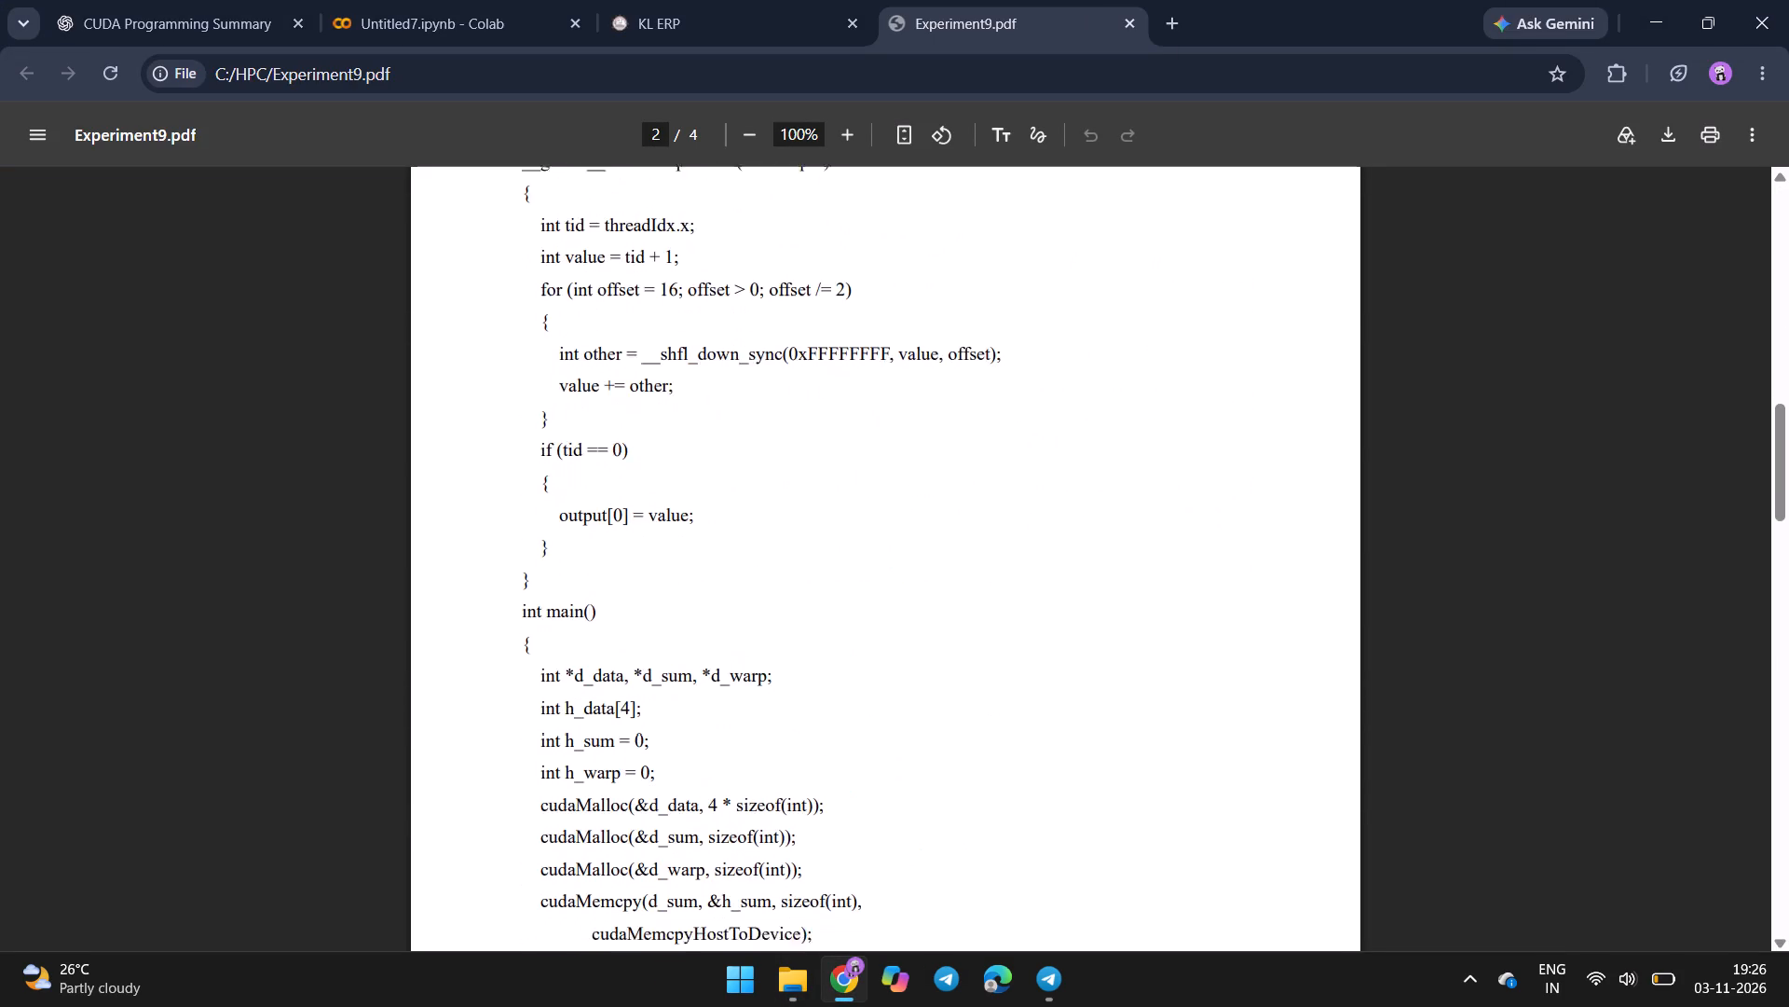
pyautogui.scroll(-8, 731, 536)
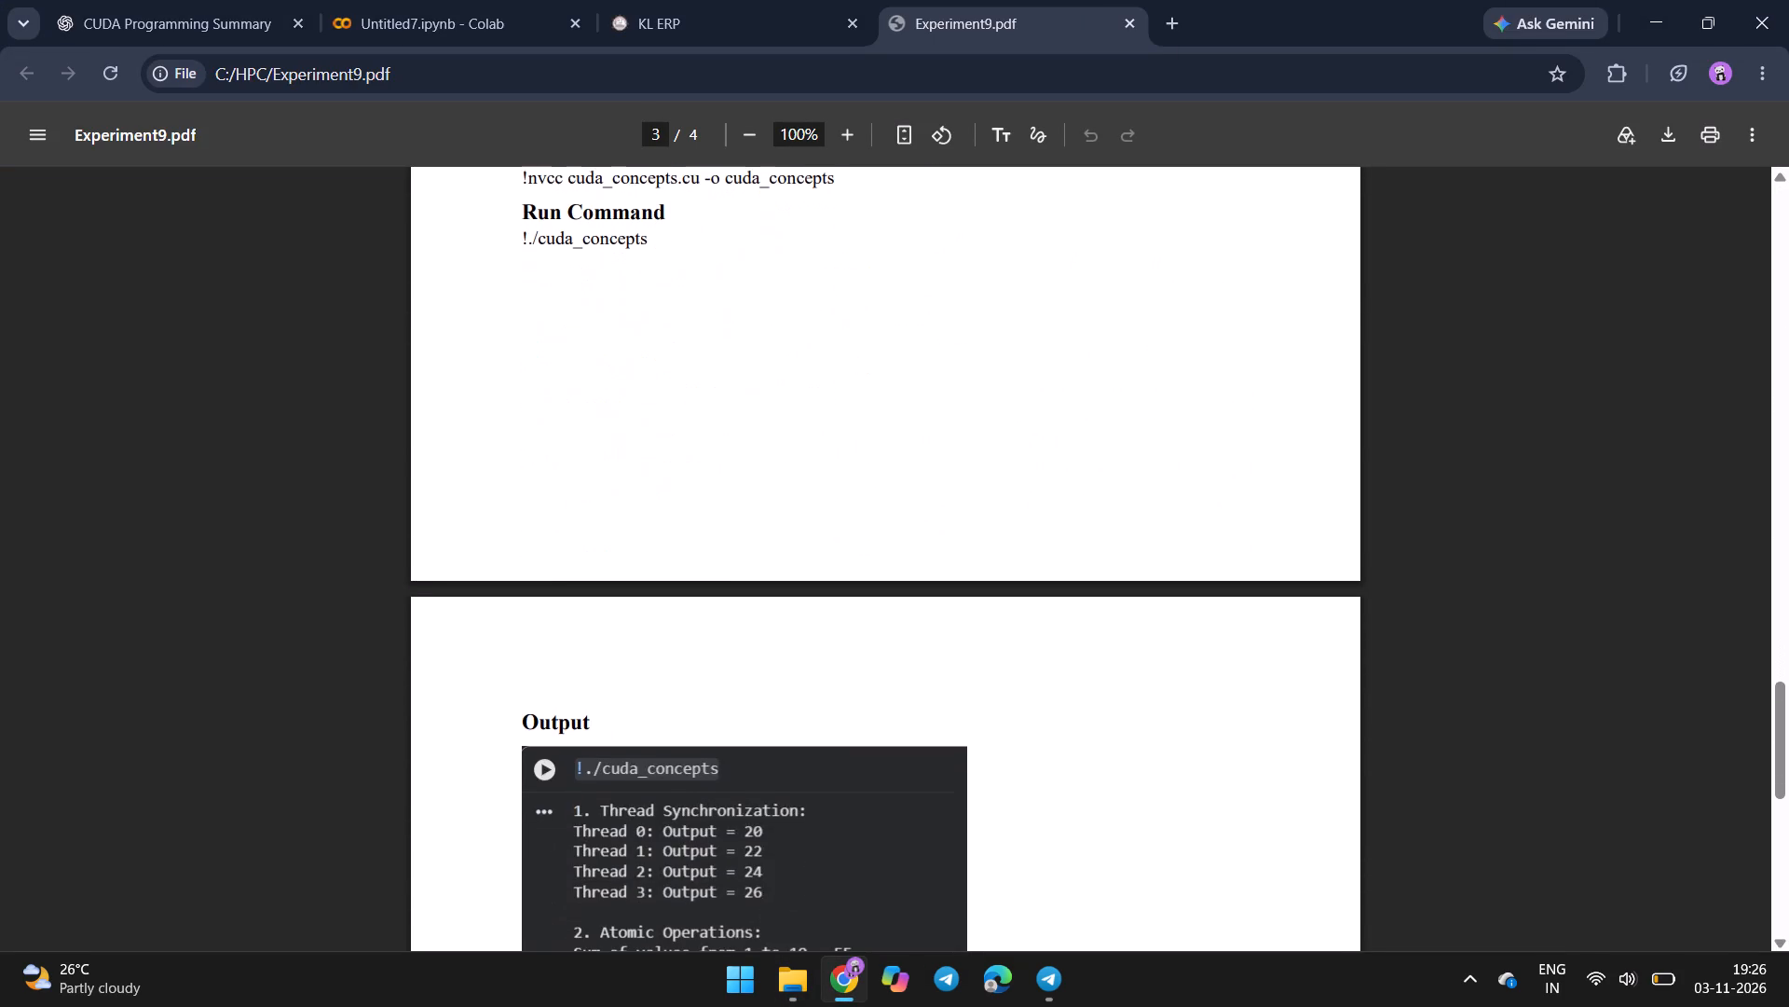
pyautogui.scroll(-7, 731, 536)
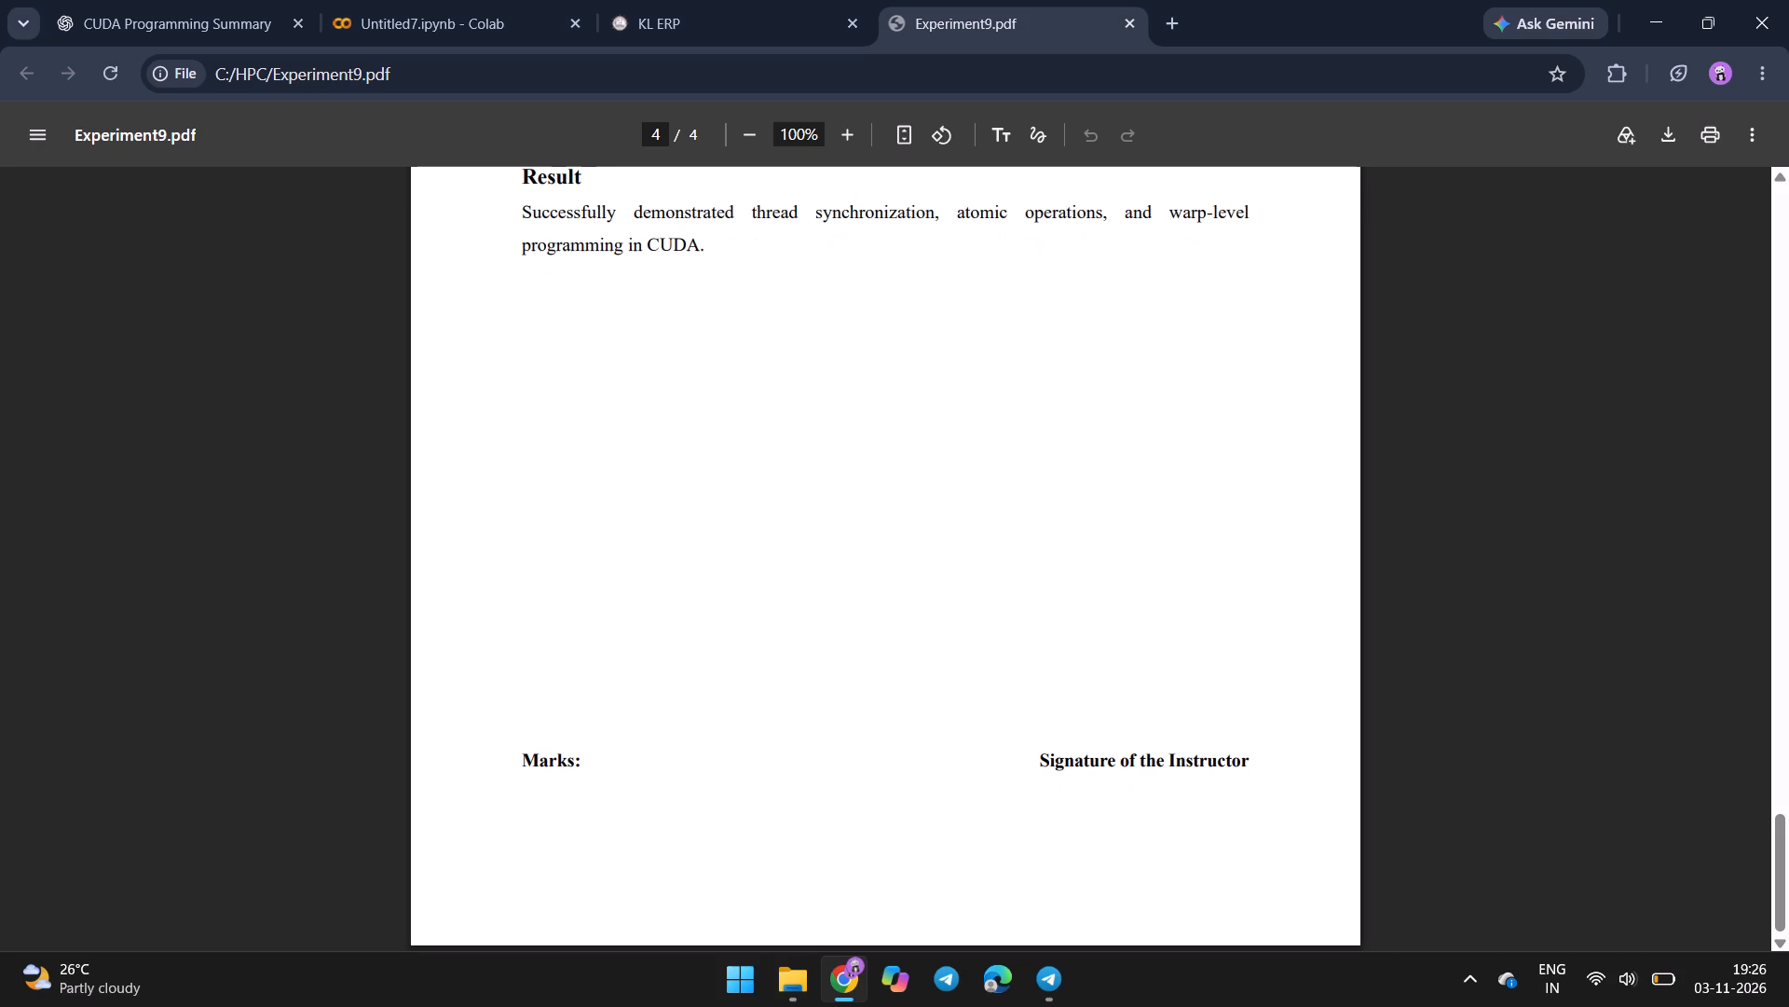
pyautogui.click(1125, 24)
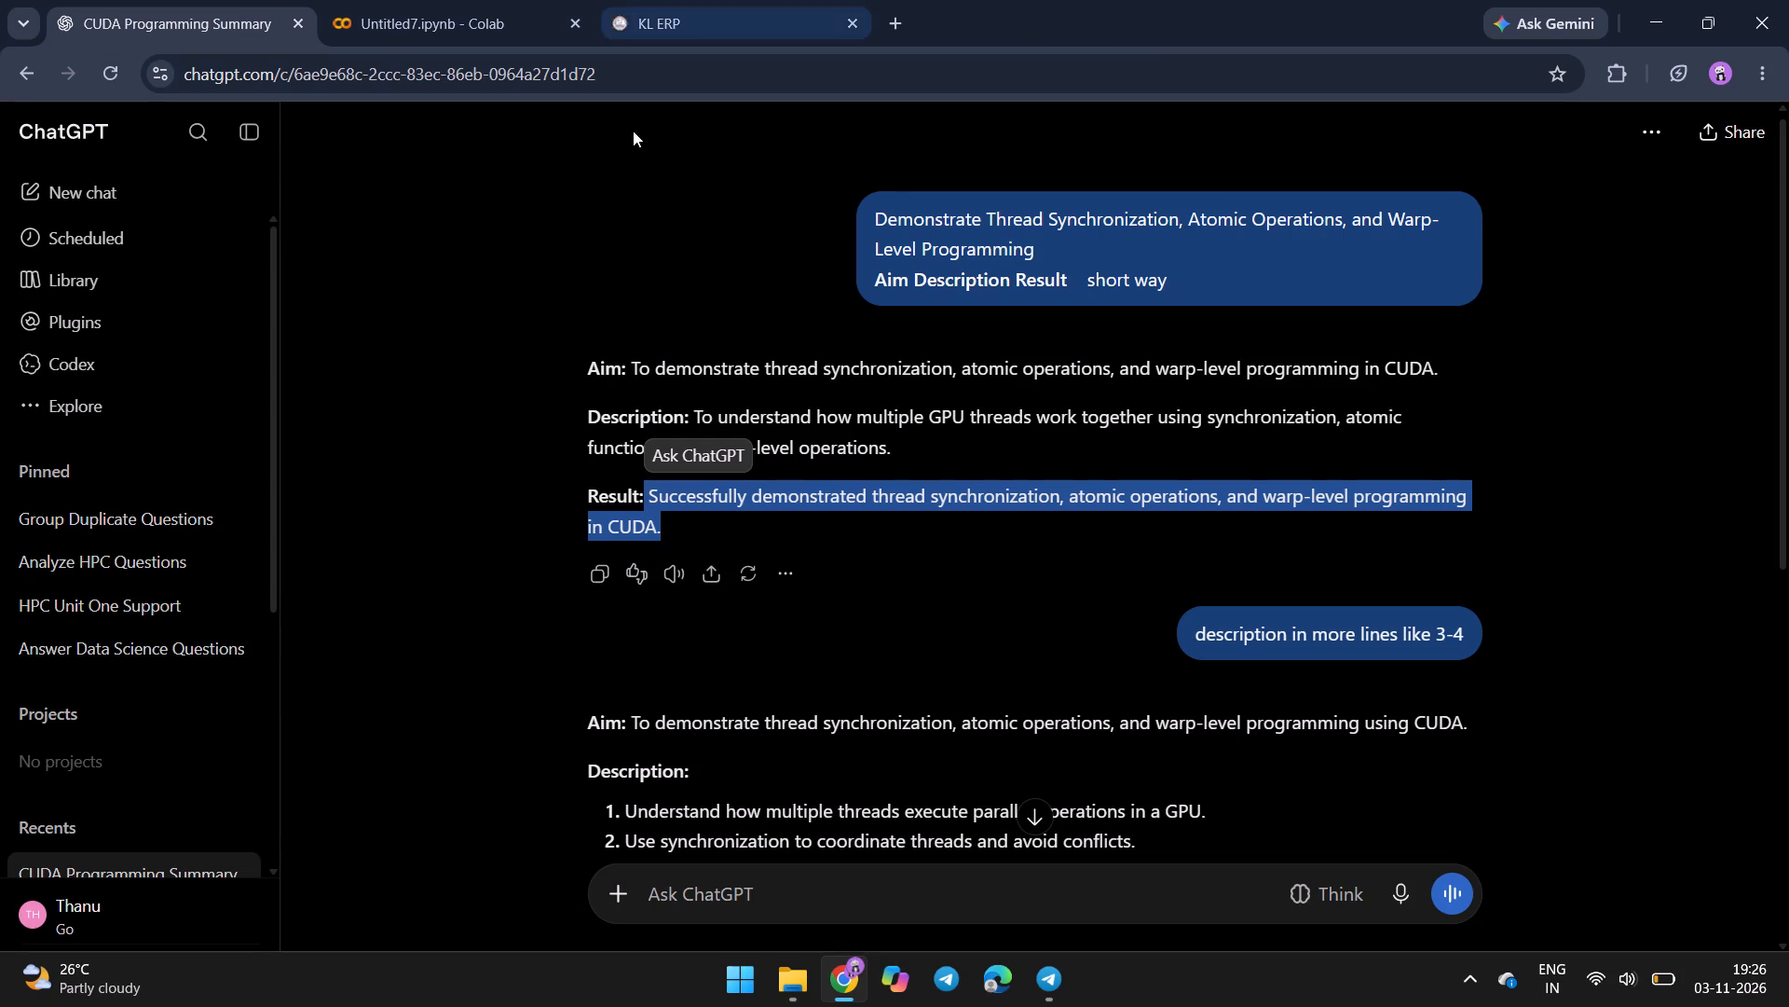
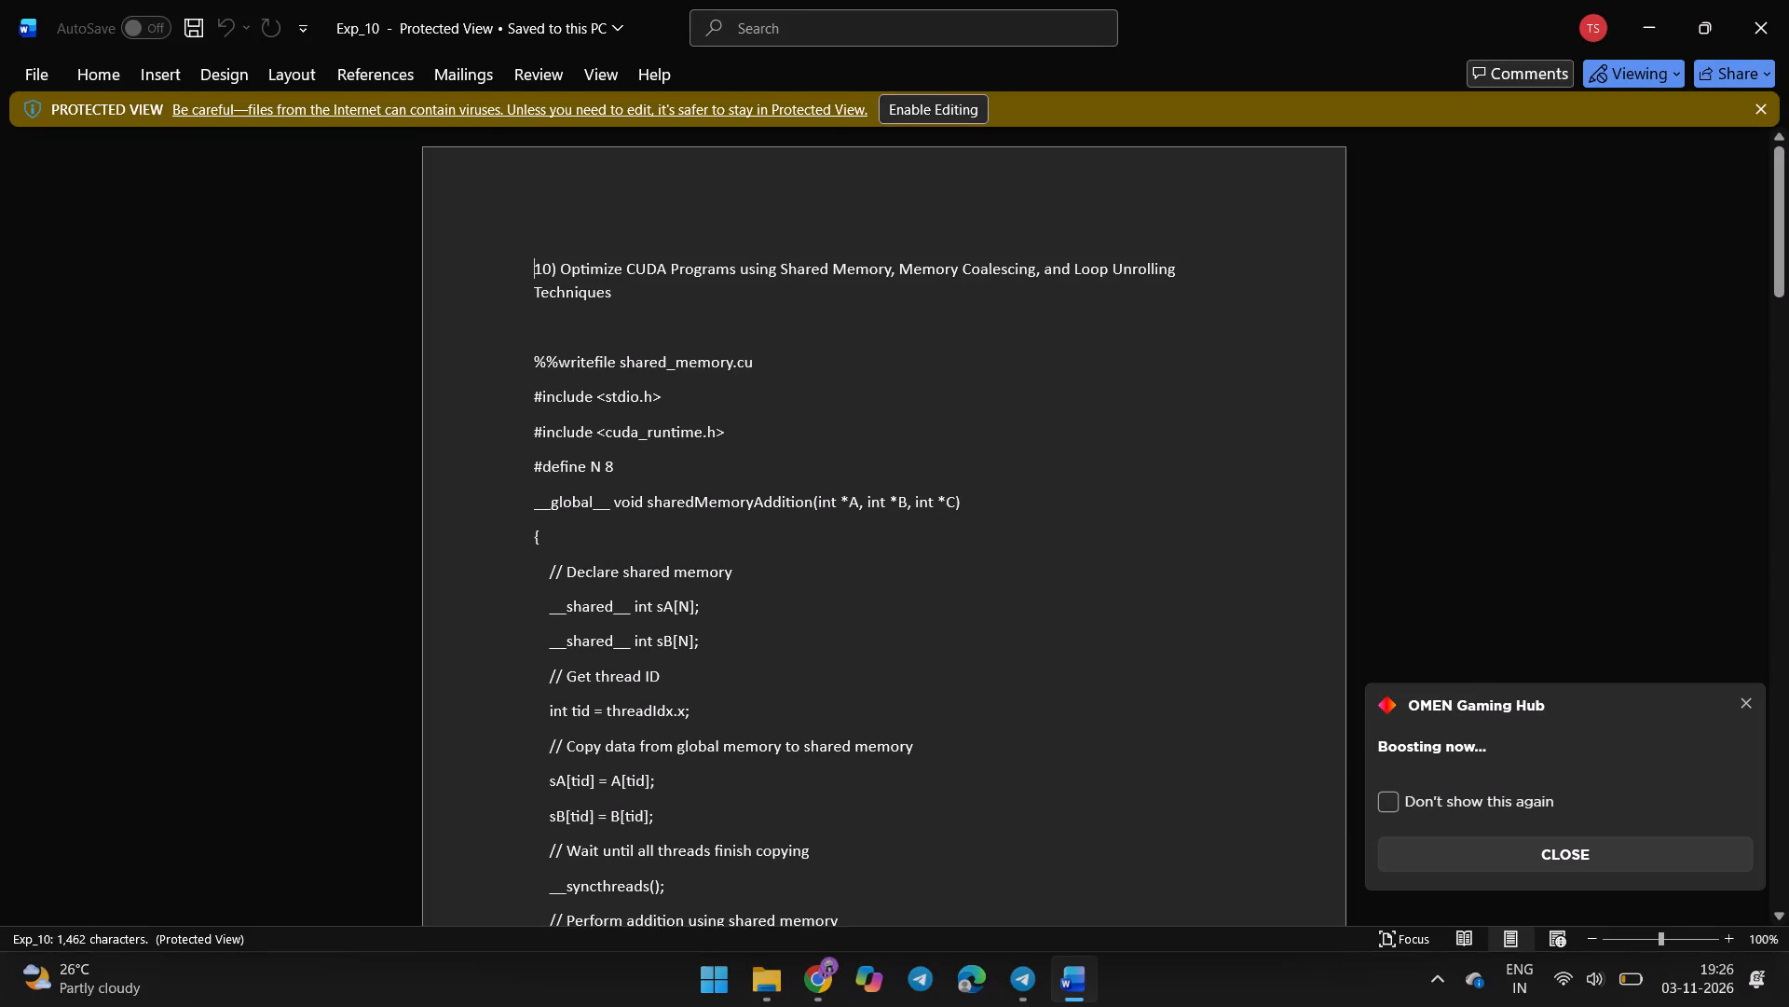
# Select the shared_memory.cu program code in the Exp_10 document, from the %%writefile line through the closing brace after return 0.
pyautogui.moveTo(533, 359); pyautogui.dragTo(770, 1006)
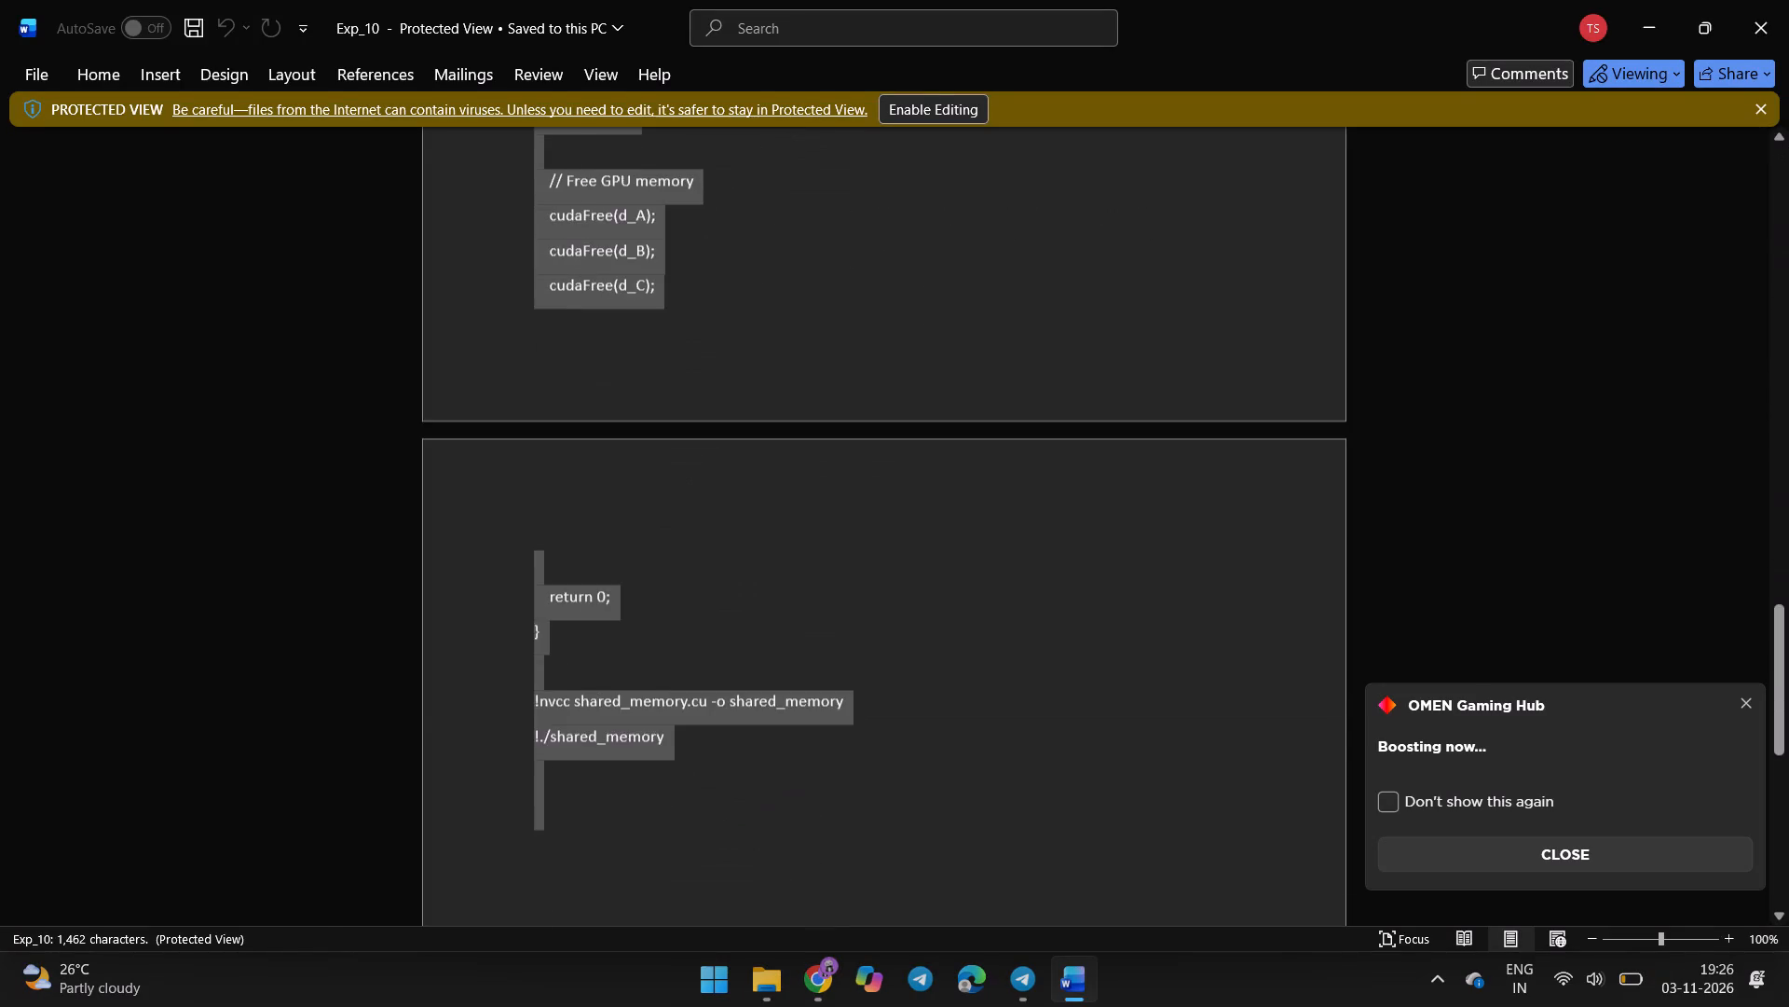
pyautogui.moveTo(770, 1006); pyautogui.dragTo(678, 348)
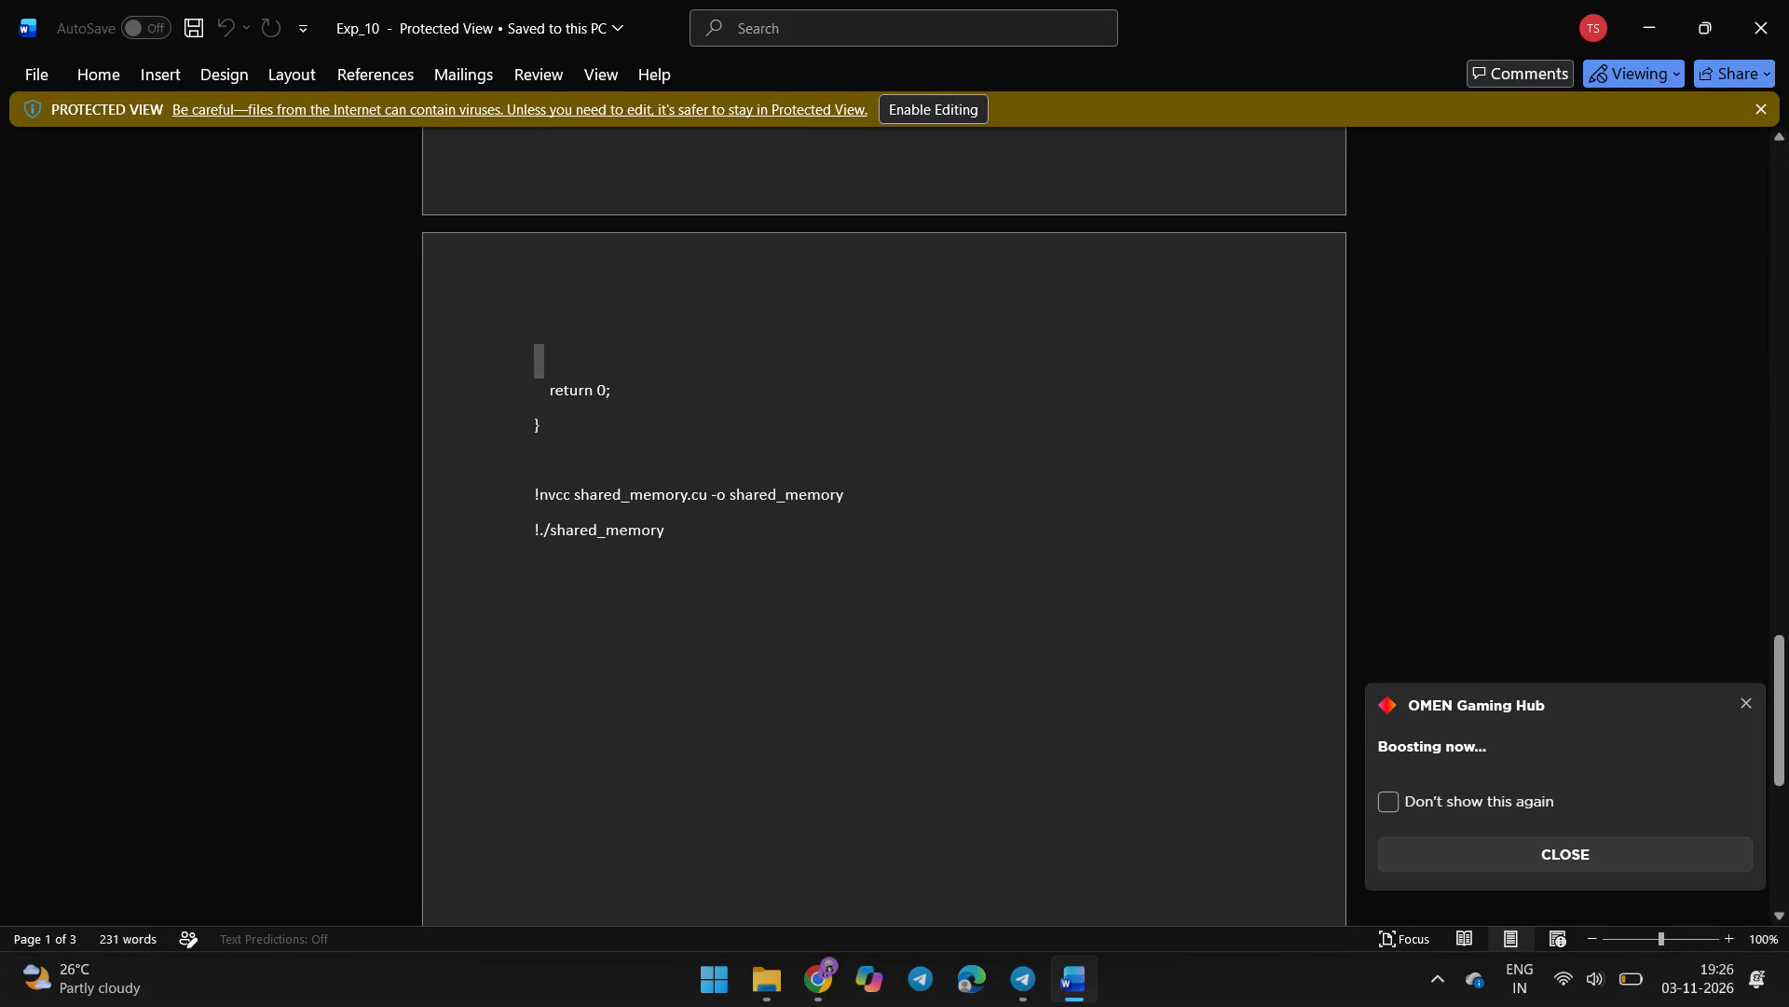
pyautogui.moveTo(678, 348); pyautogui.dragTo(657, 436)
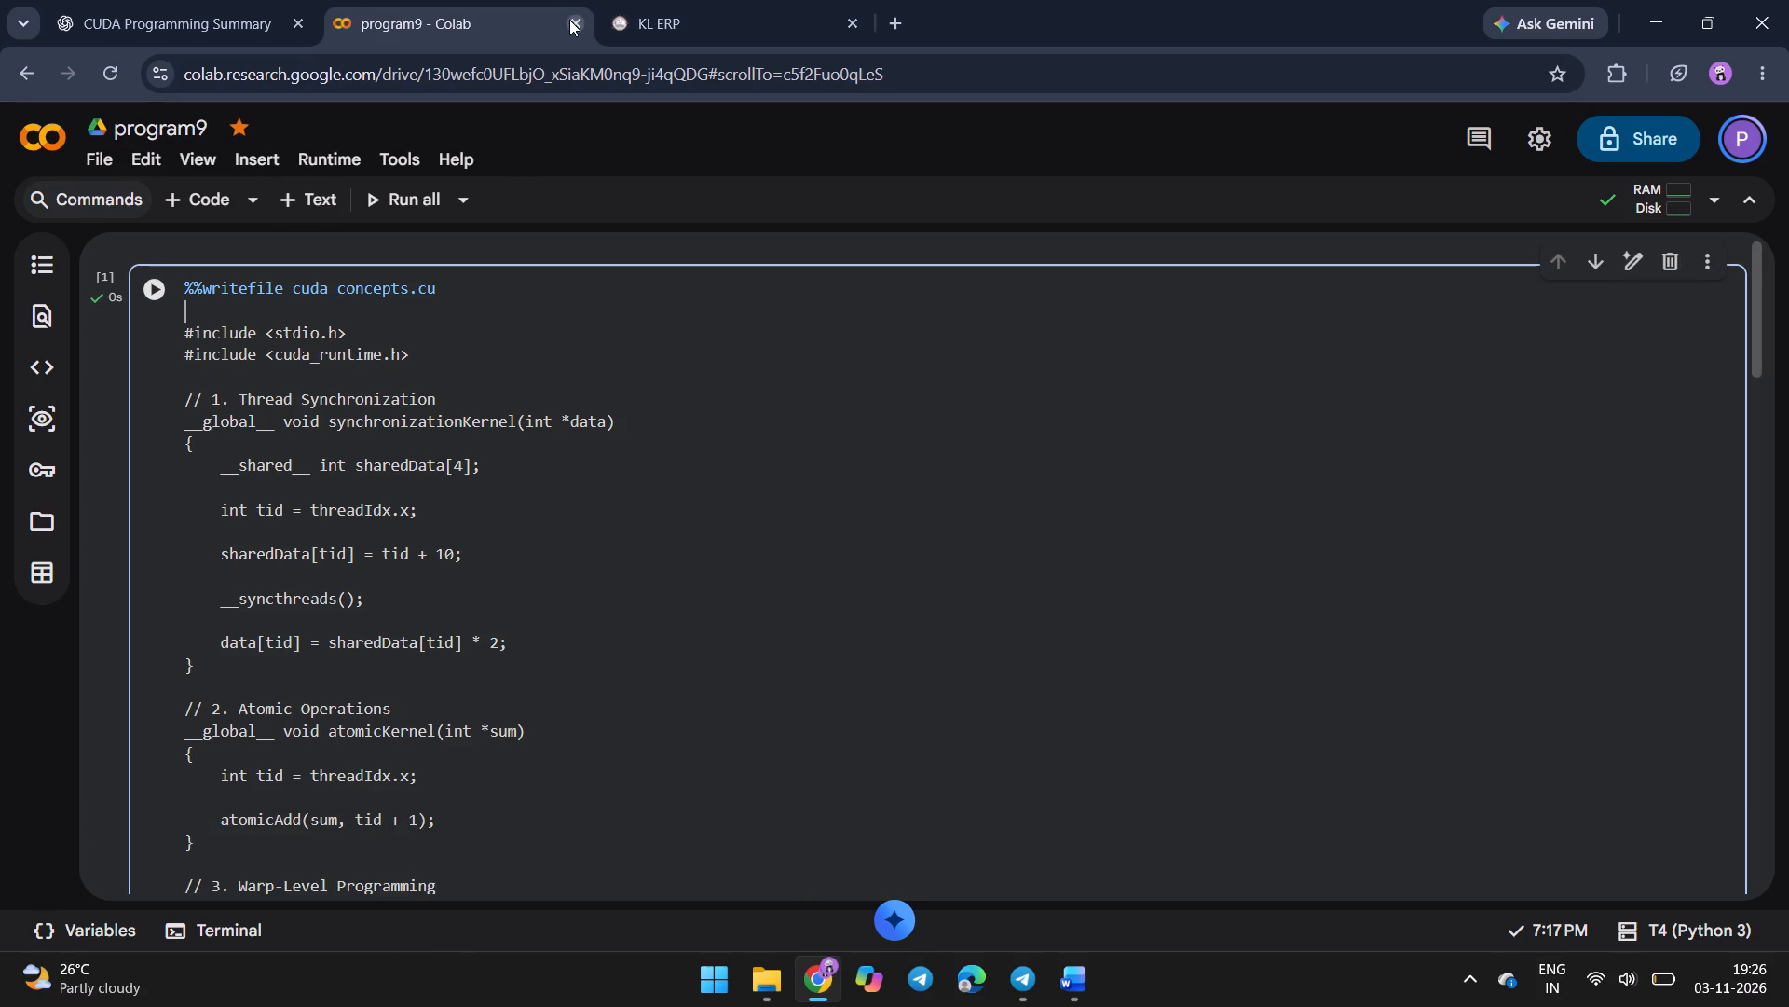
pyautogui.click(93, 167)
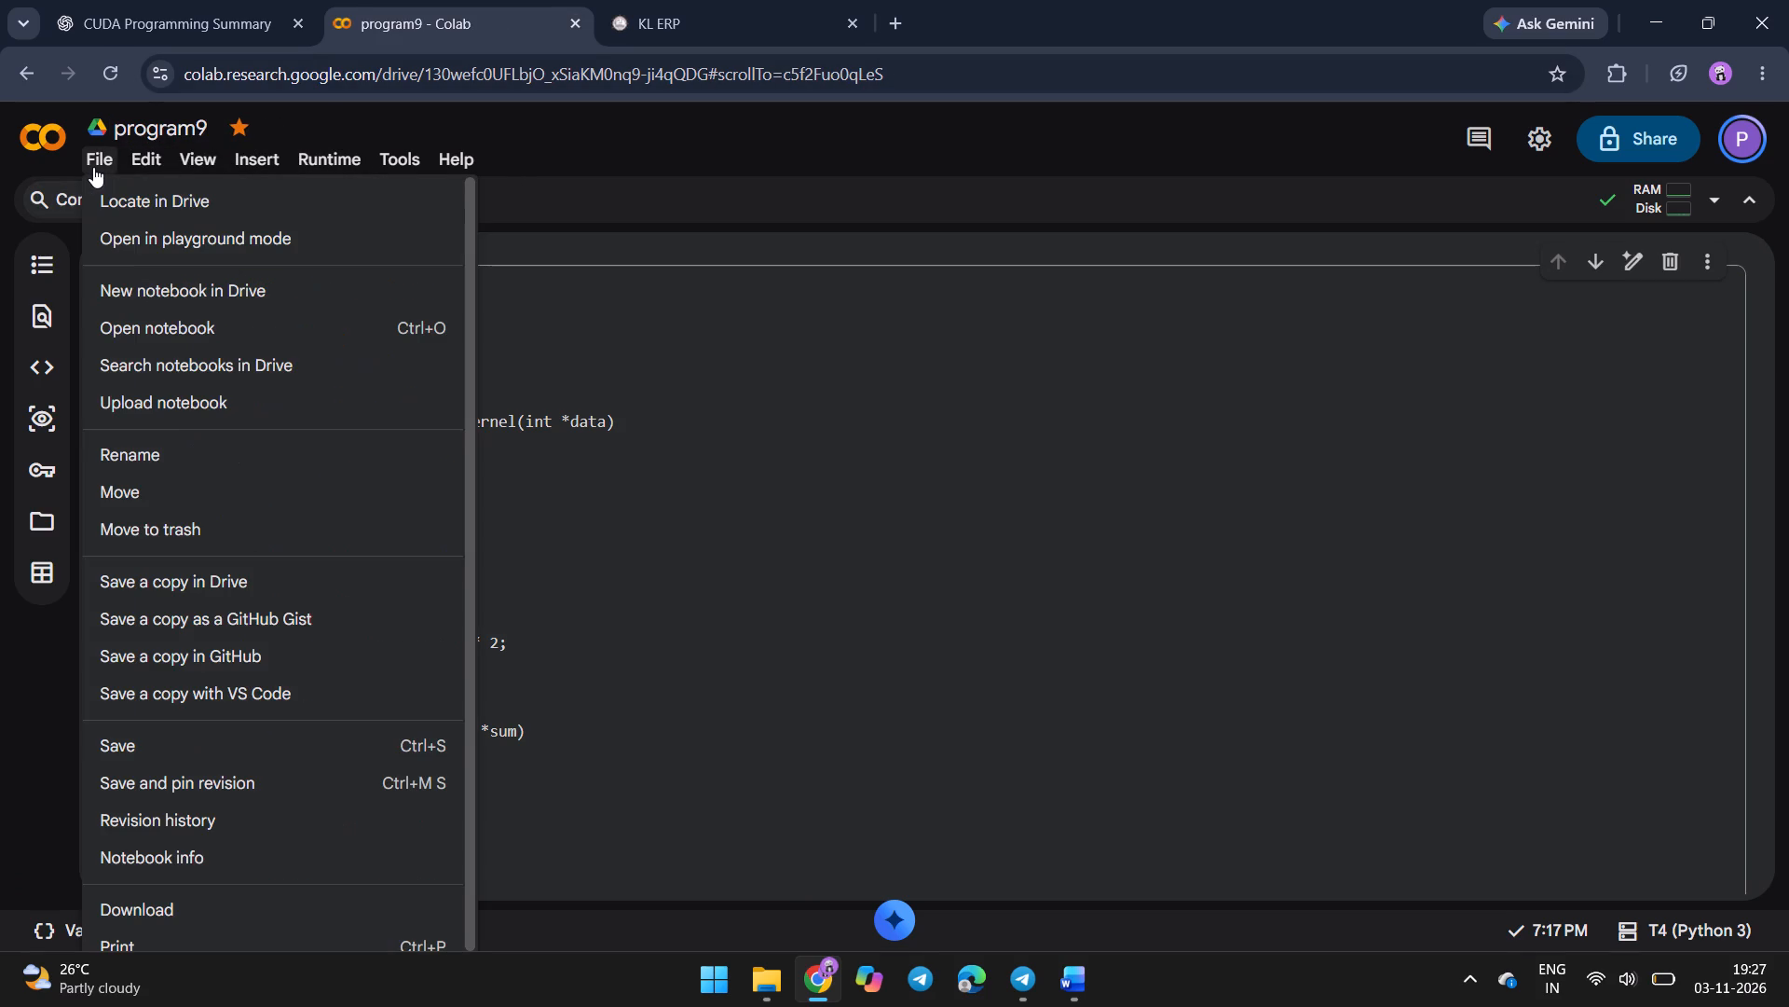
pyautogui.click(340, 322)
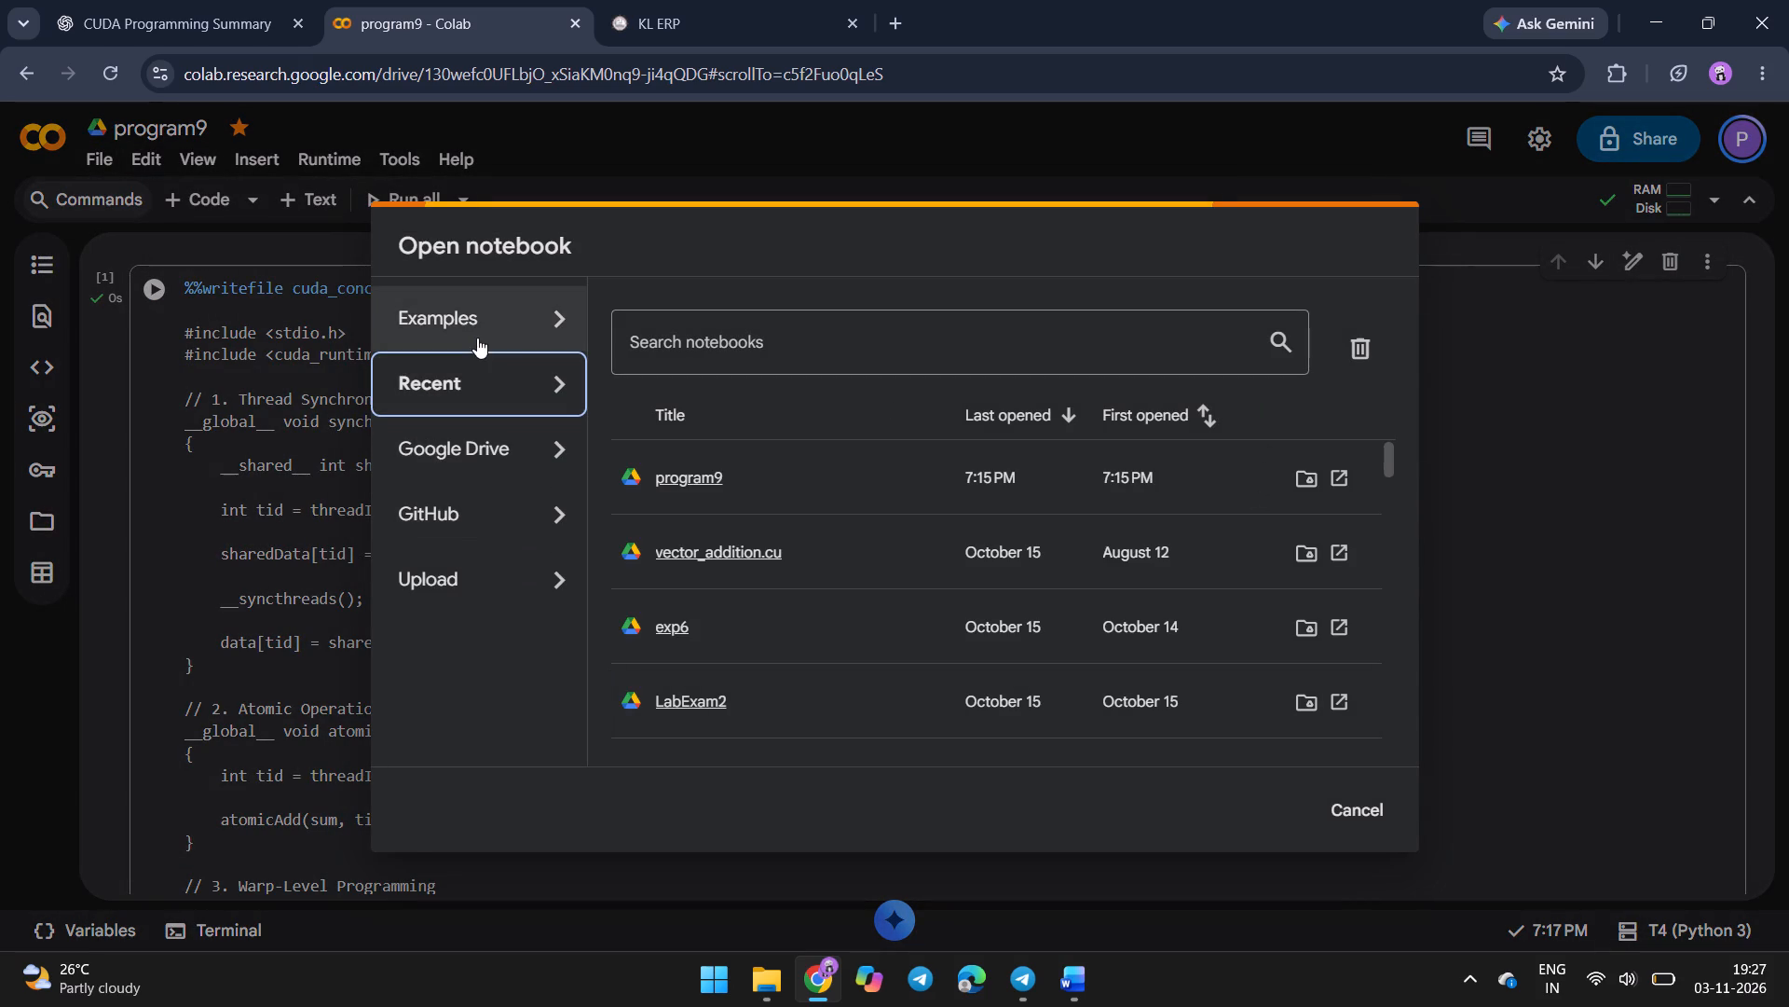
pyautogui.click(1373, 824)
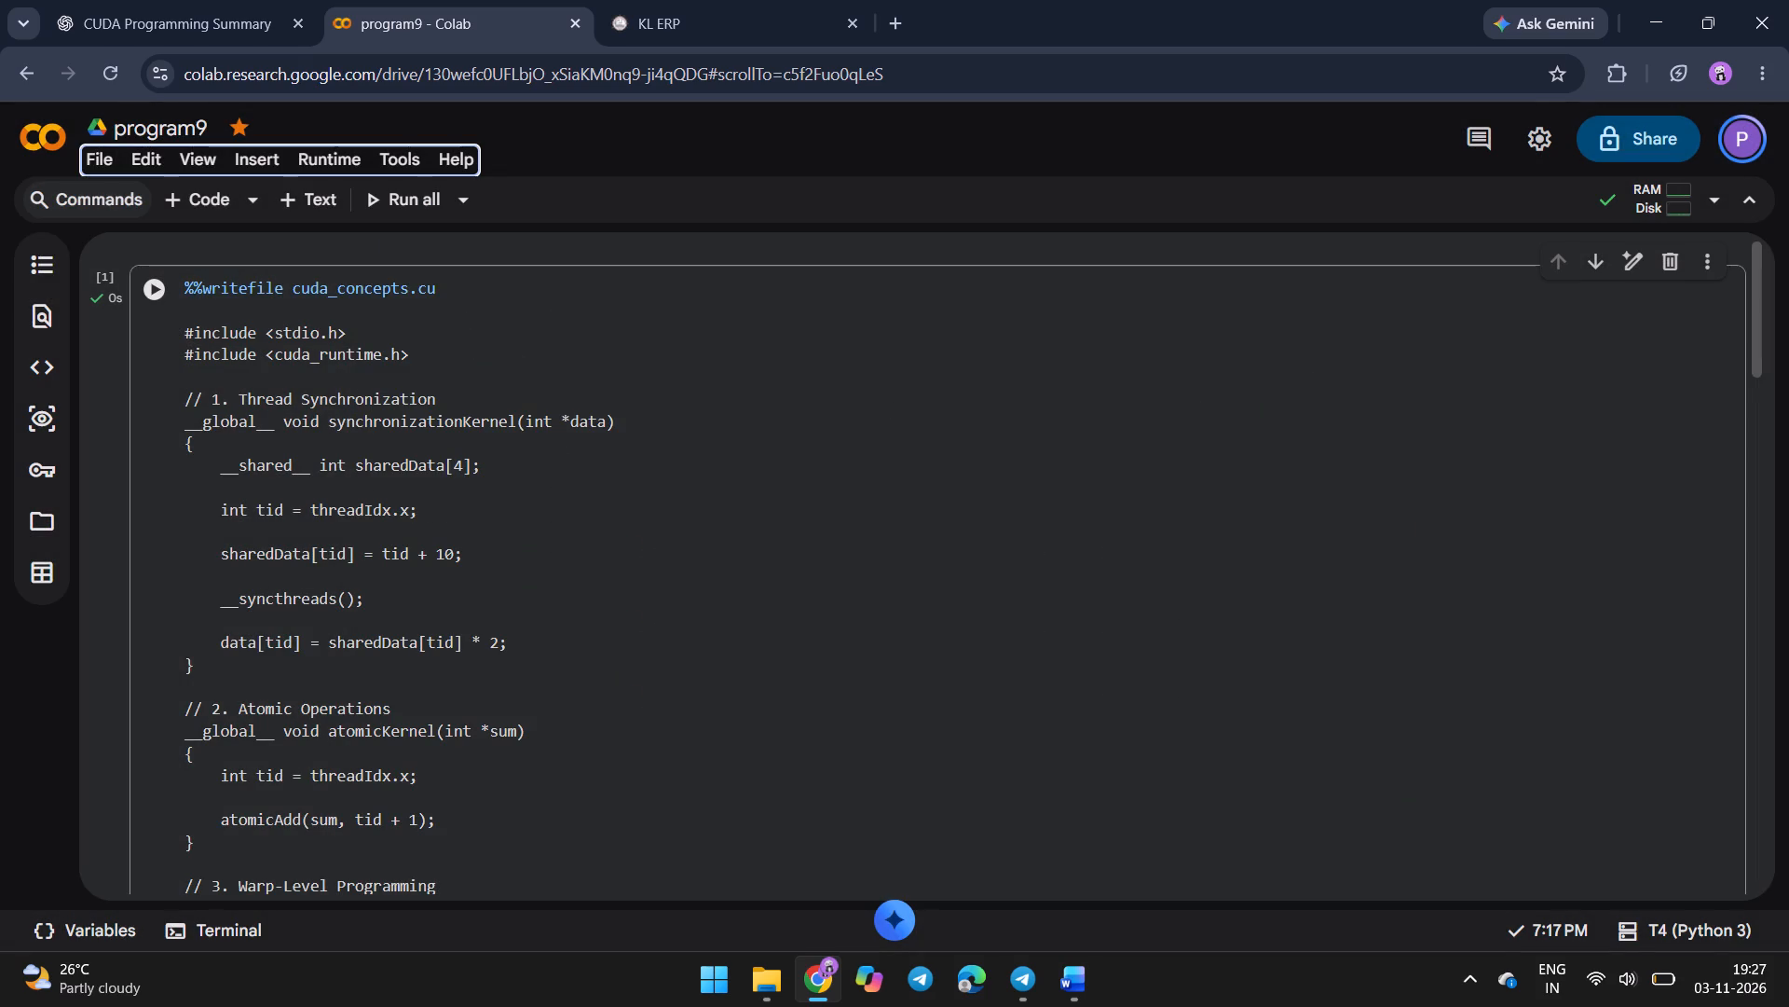
# Search for google colab in a new tab, close the program9 notebook, and create a new Colab notebook.
pyautogui.click(904, 22)
pyautogui.write('goo')
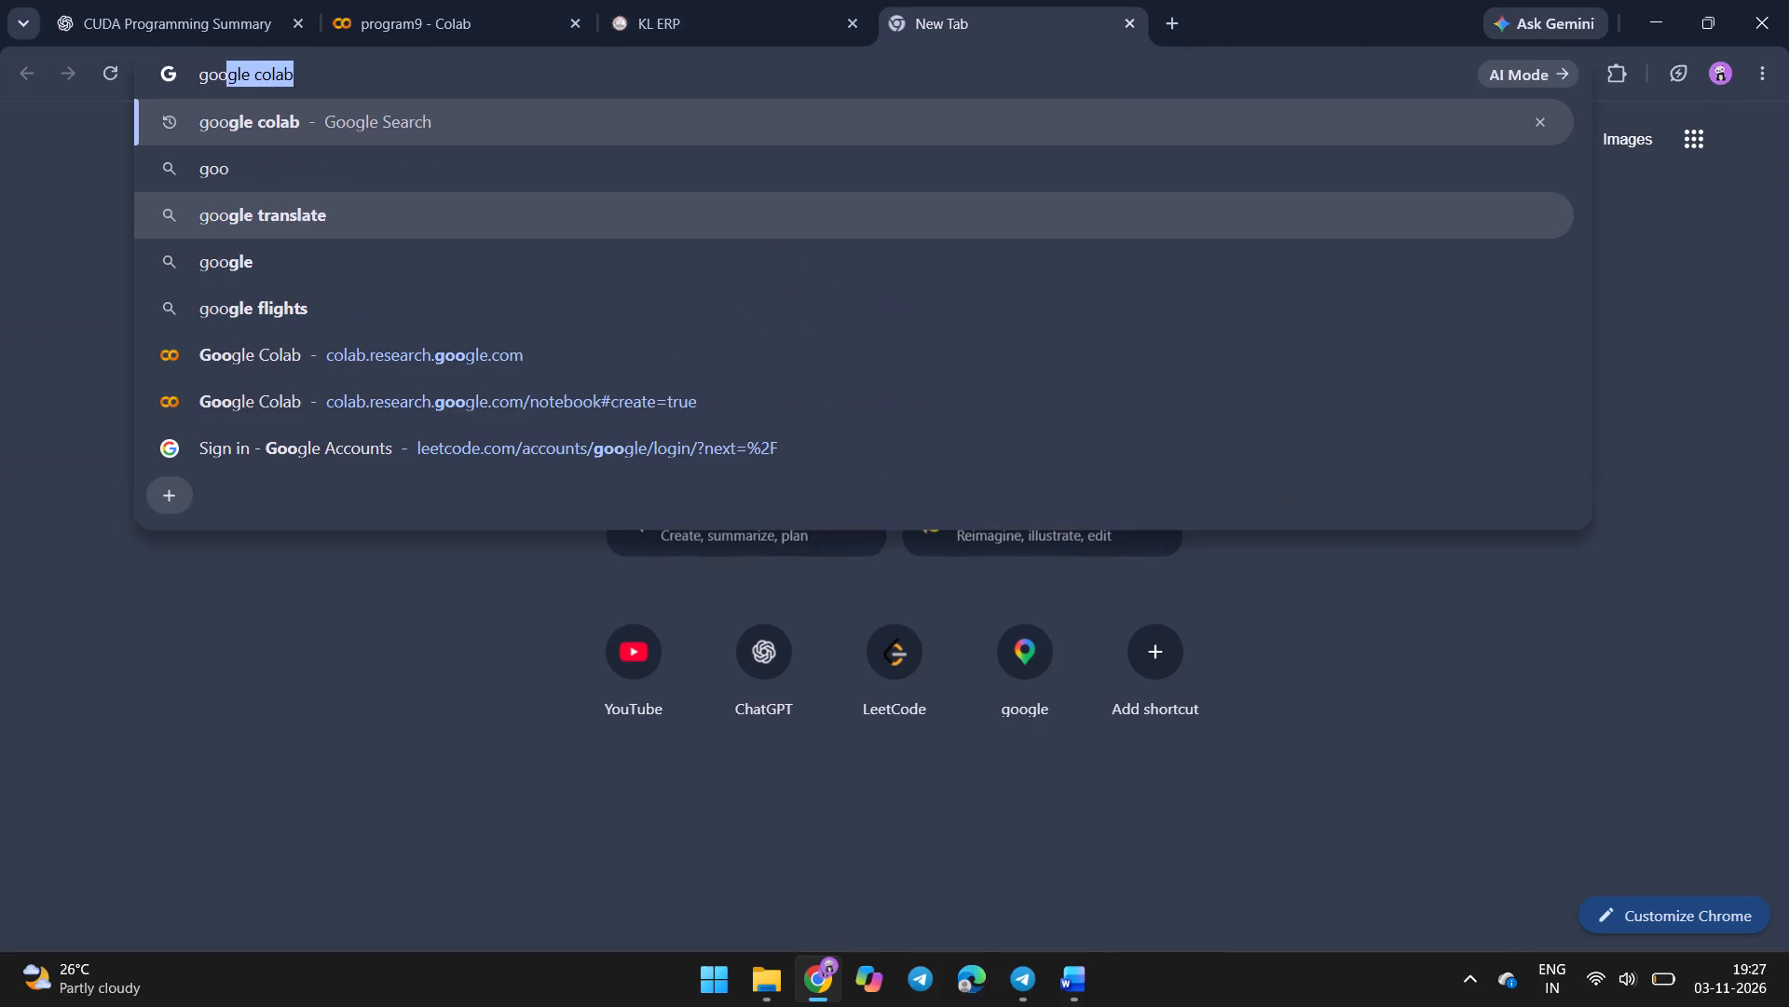
pyautogui.press('Return')
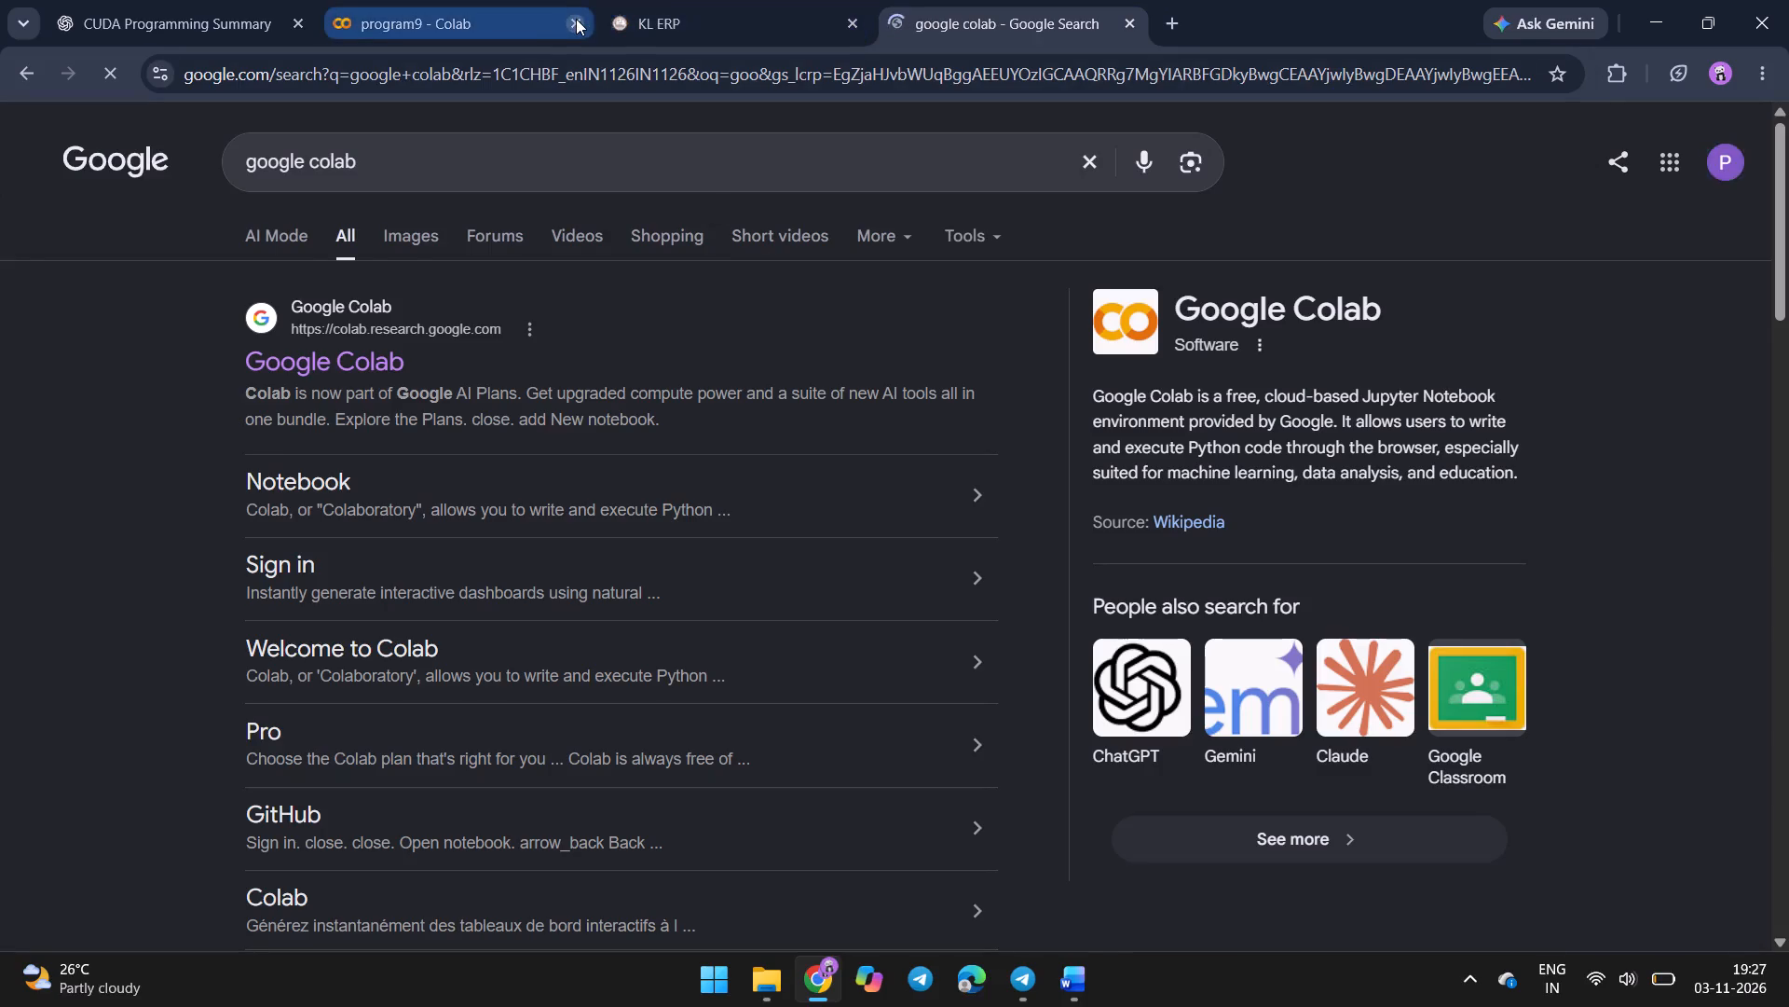
pyautogui.click(576, 19)
pyautogui.click(981, 210)
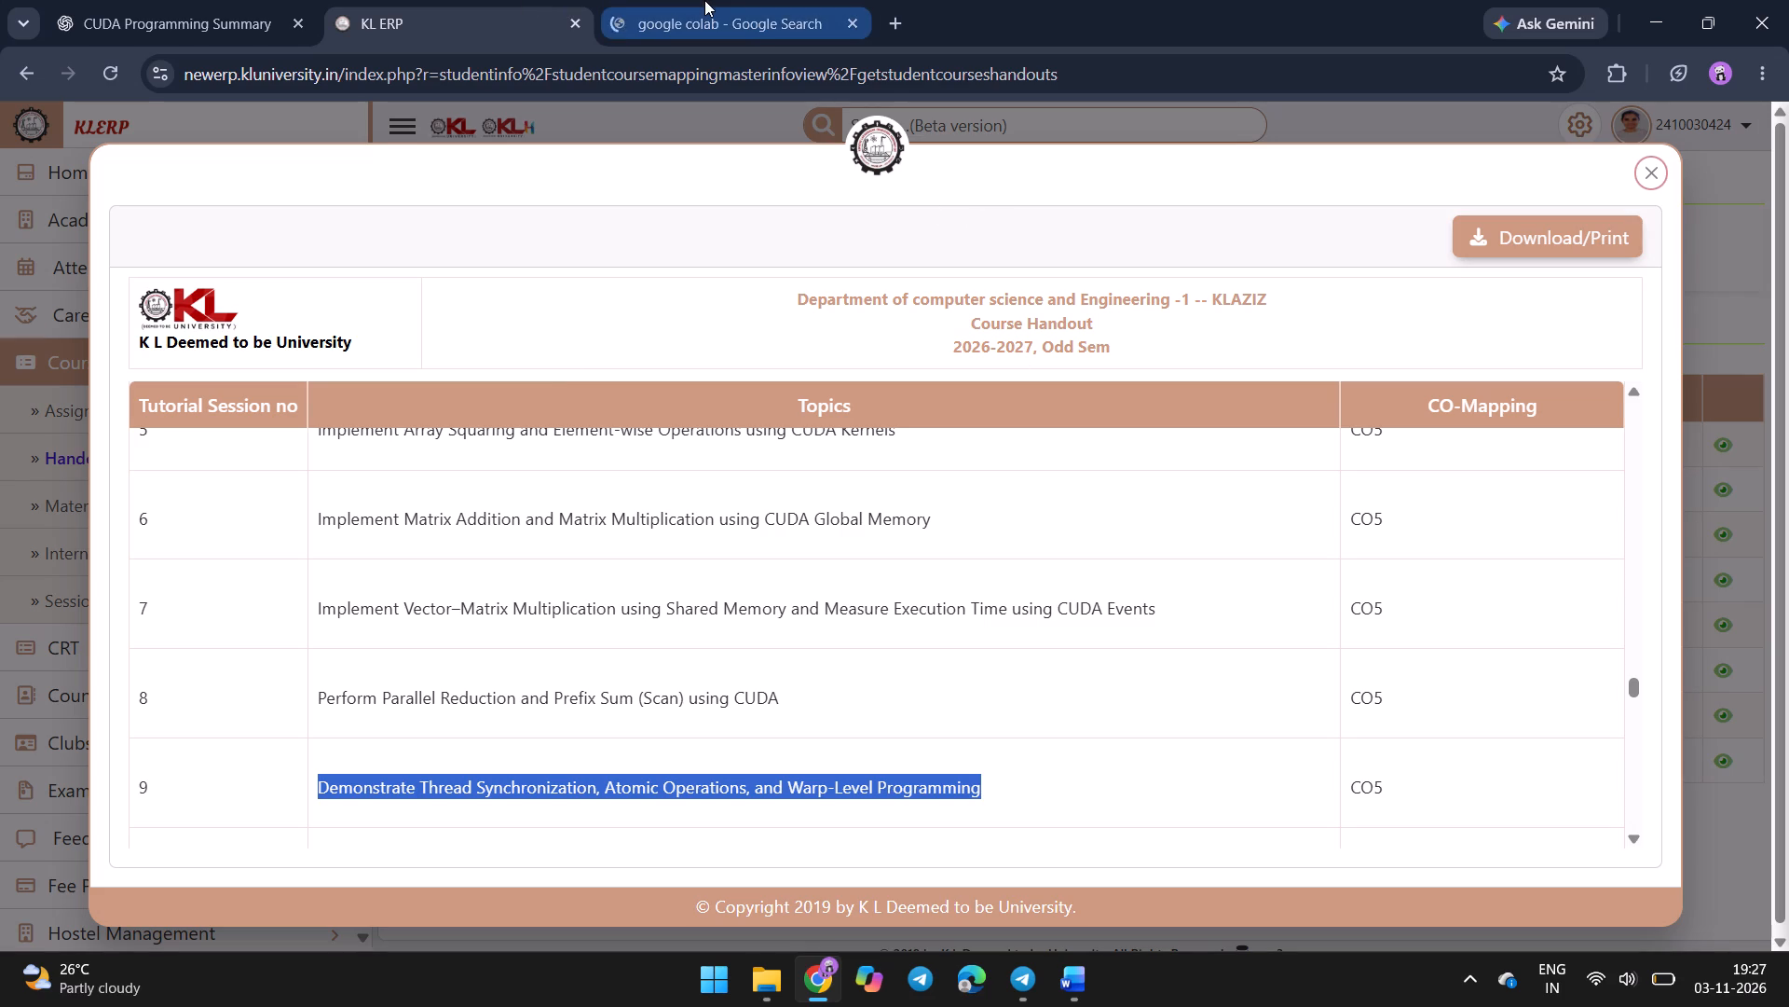
pyautogui.click(704, 0)
pyautogui.click(336, 345)
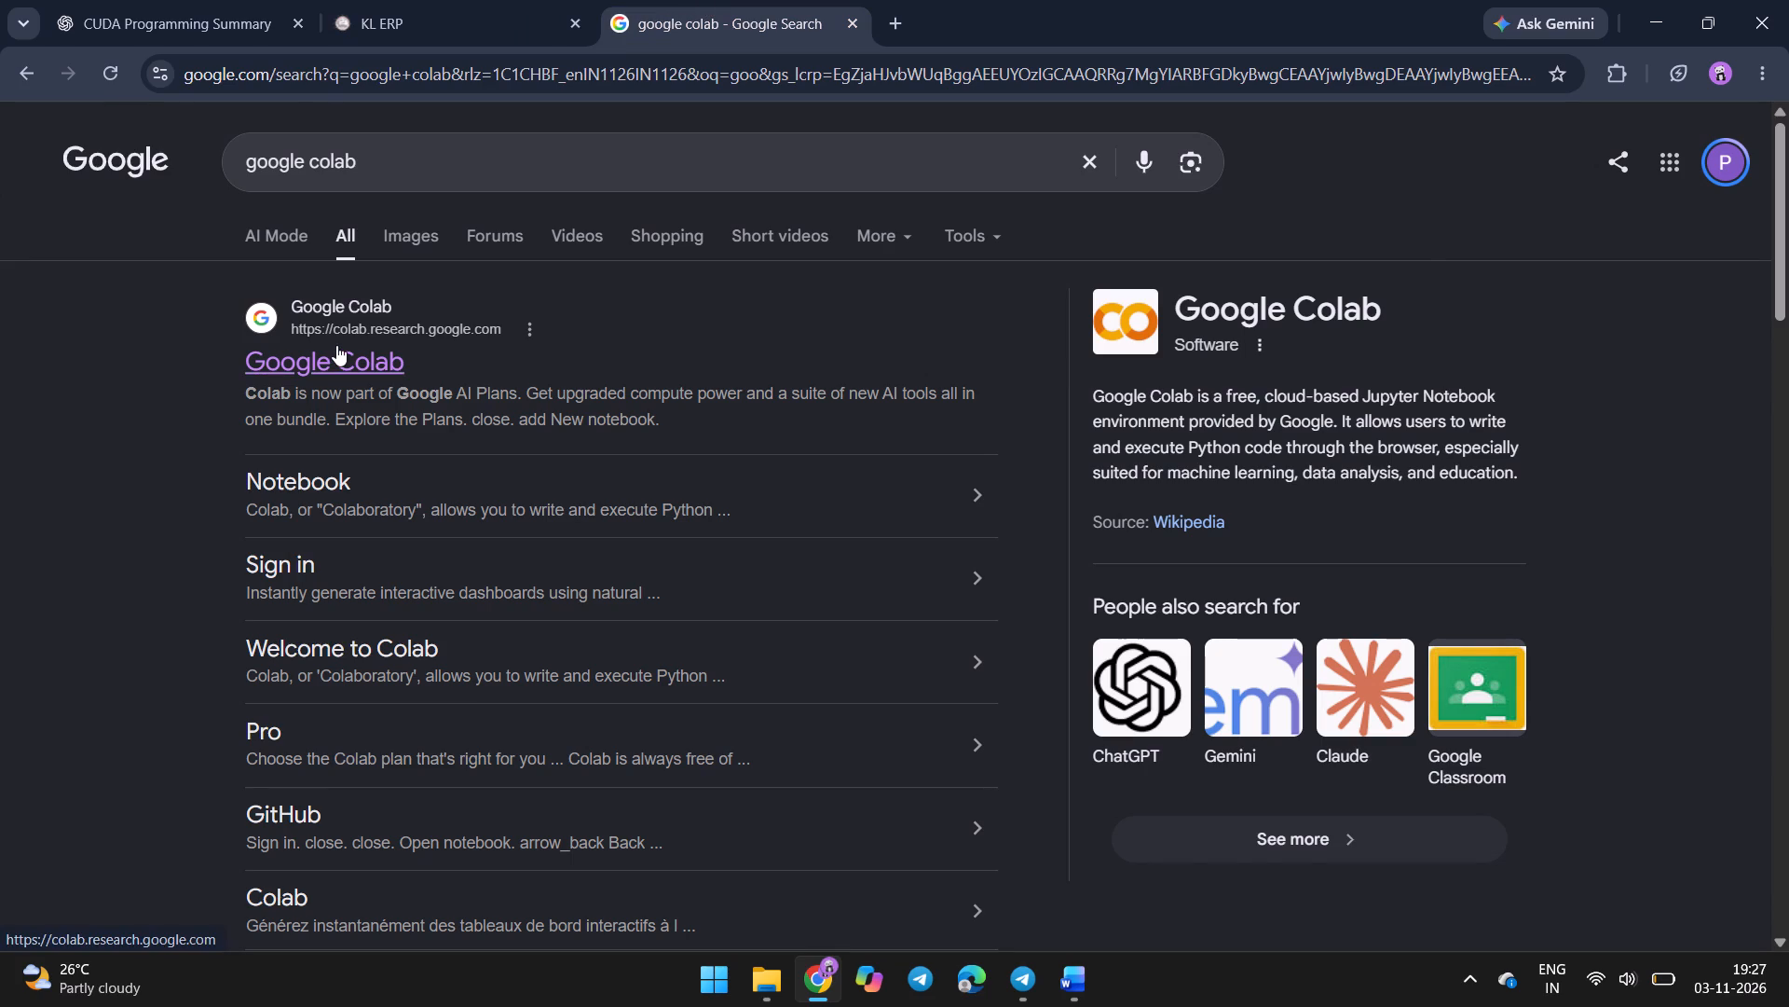
pyautogui.click(449, 221)
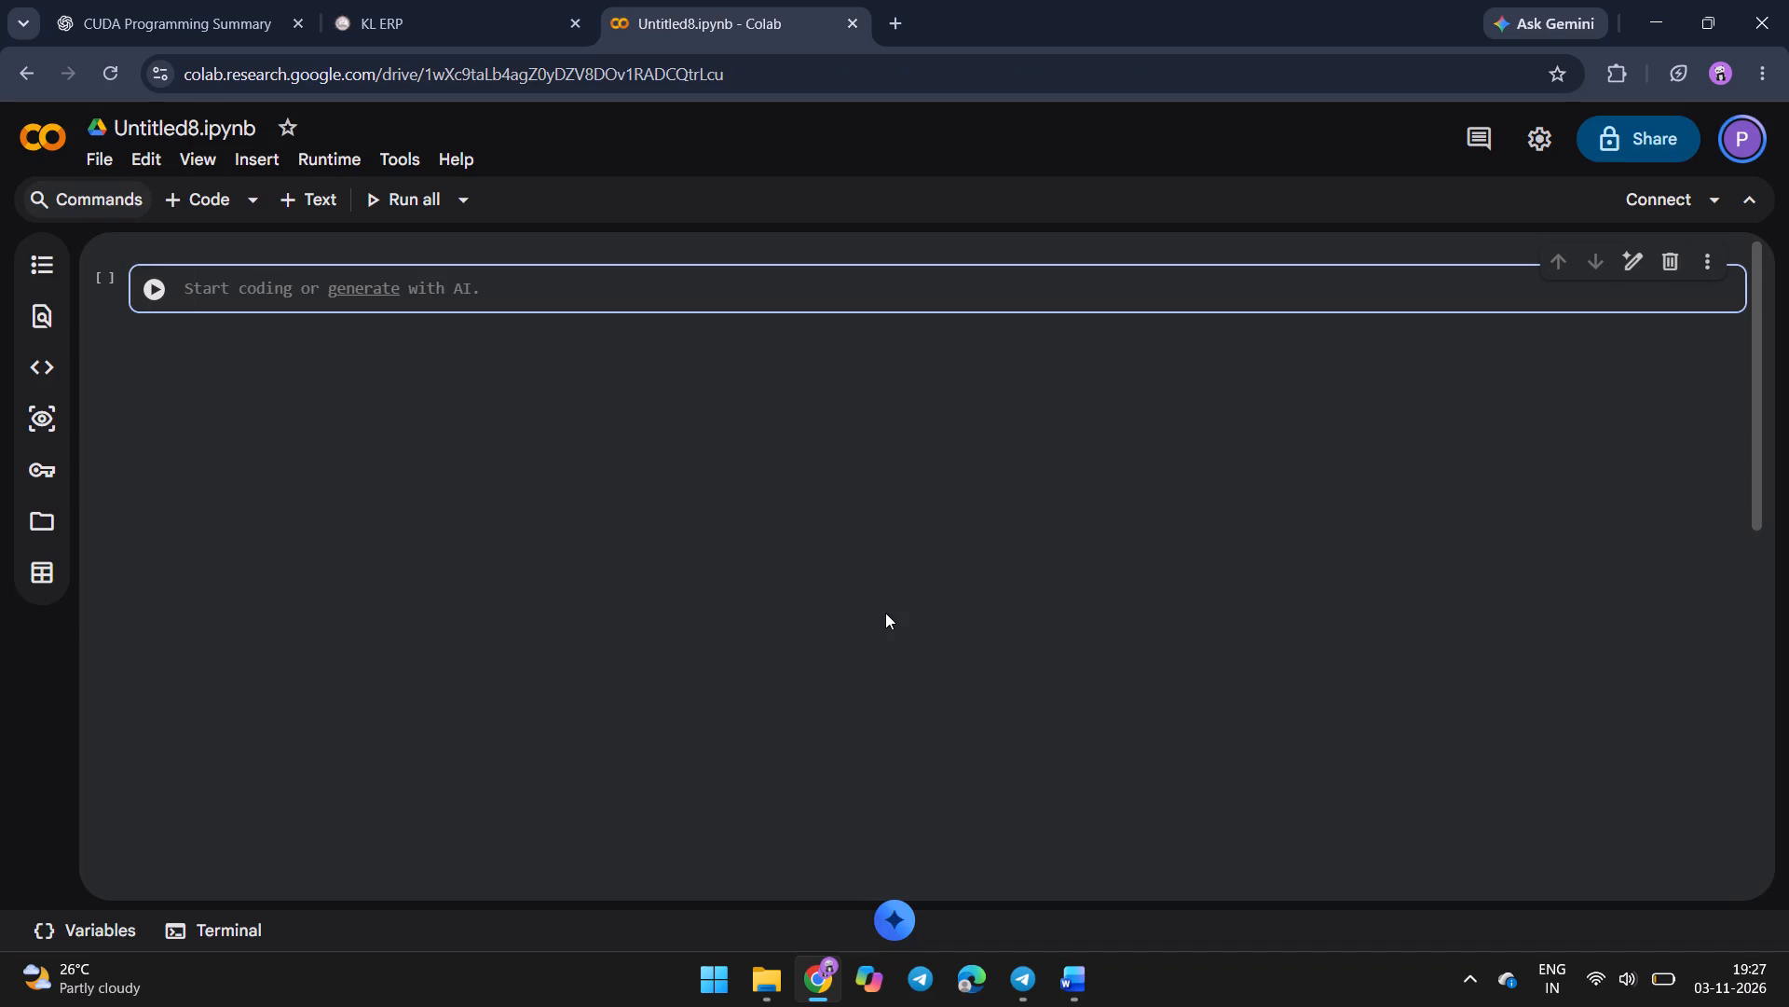
# Paste the copied shared_memory.cu CUDA program into the first code cell of the new notebook.
pyautogui.hotkey('ctrl', 'v')
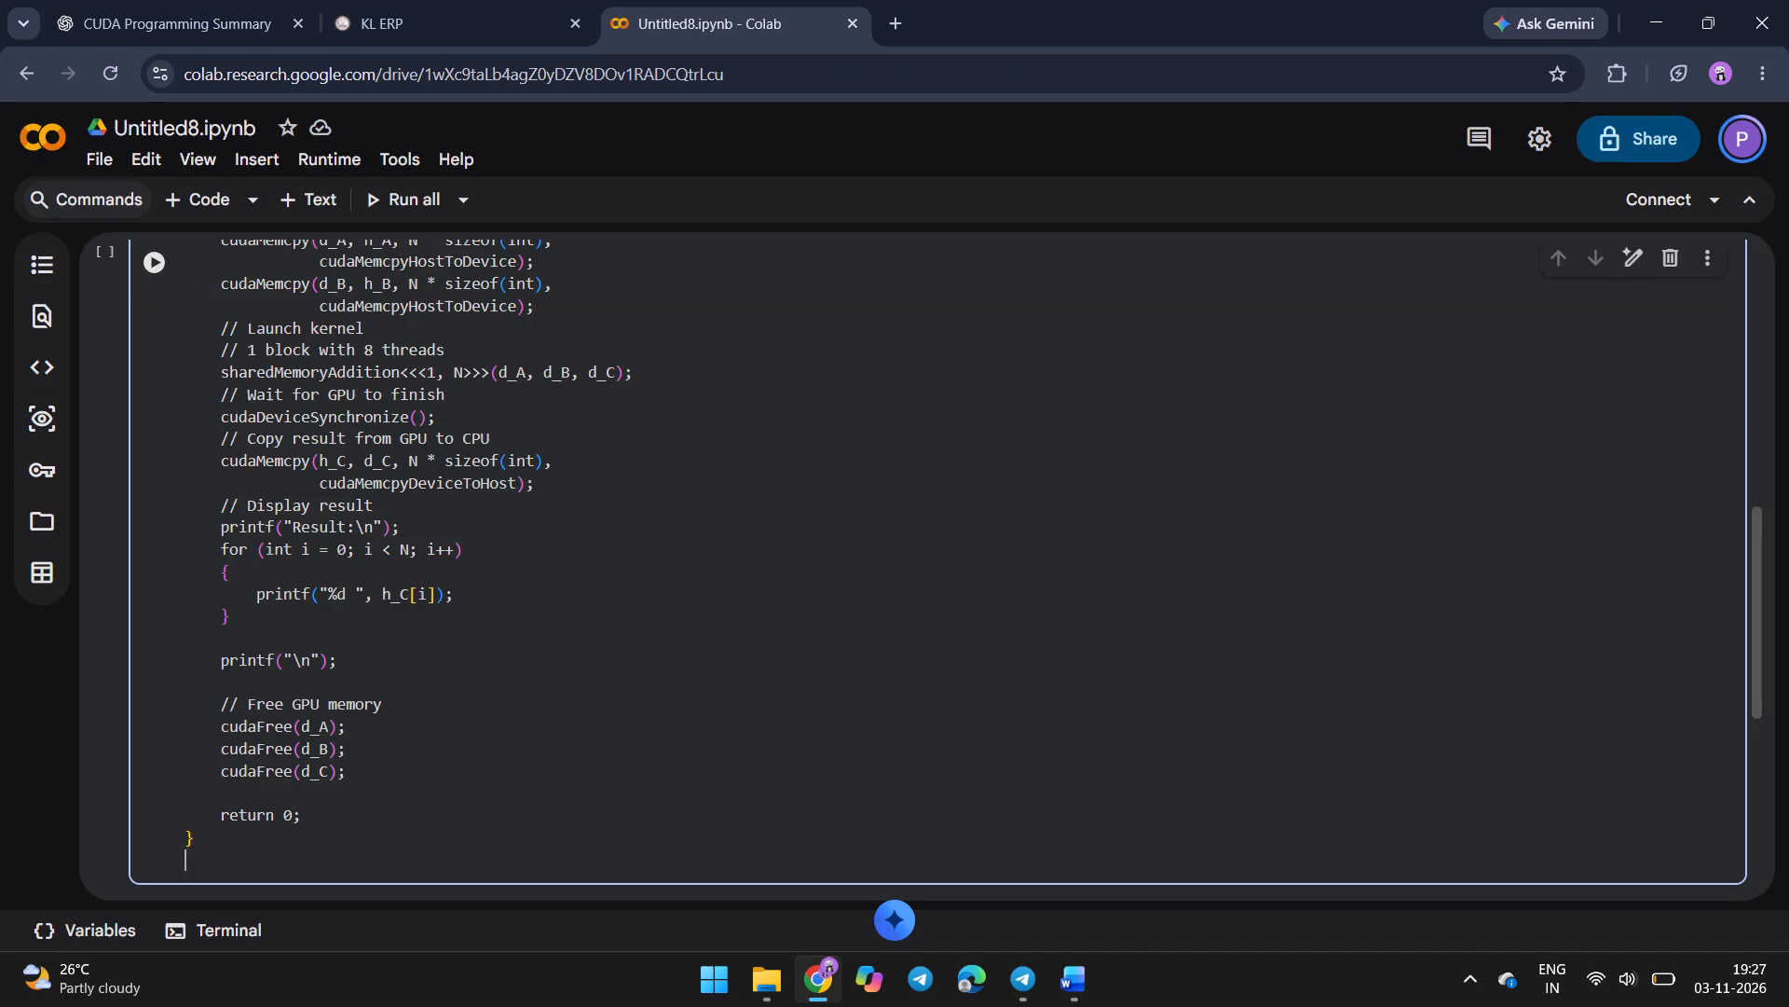
pyautogui.scroll(17, 550, 615)
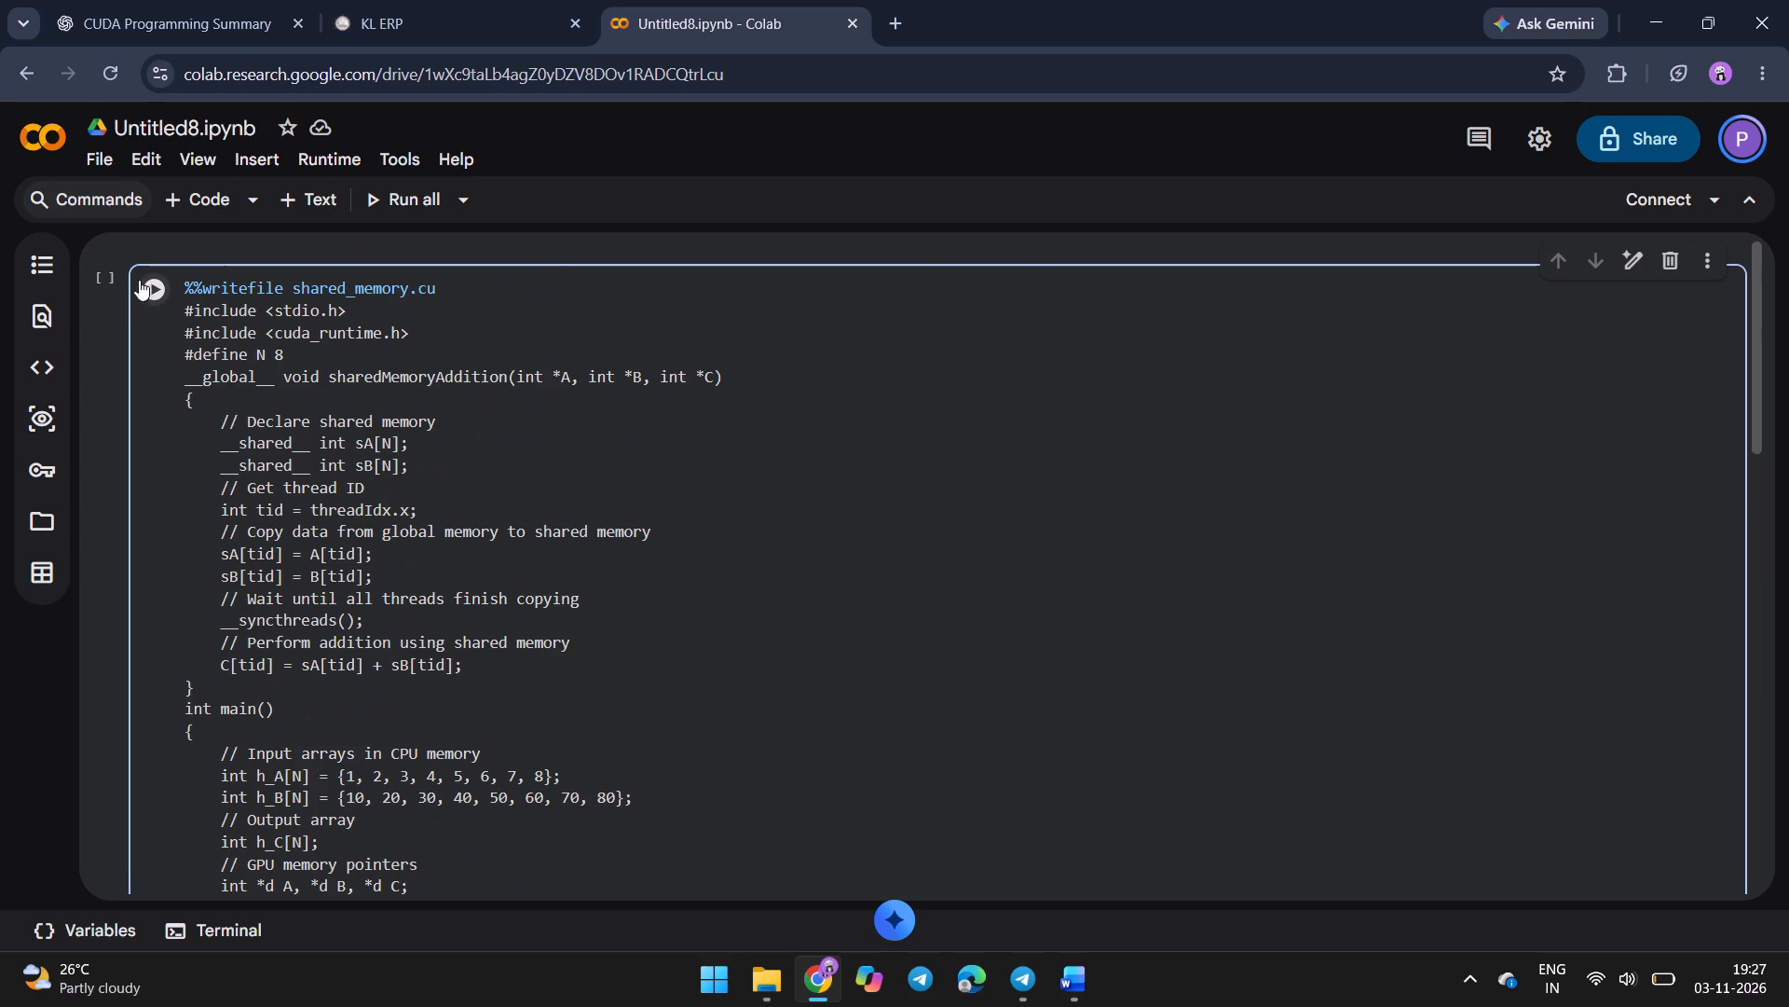
# Set the notebook's hardware accelerator to T4 GPU and save the runtime type.
pyautogui.click(342, 156)
pyautogui.click(417, 560)
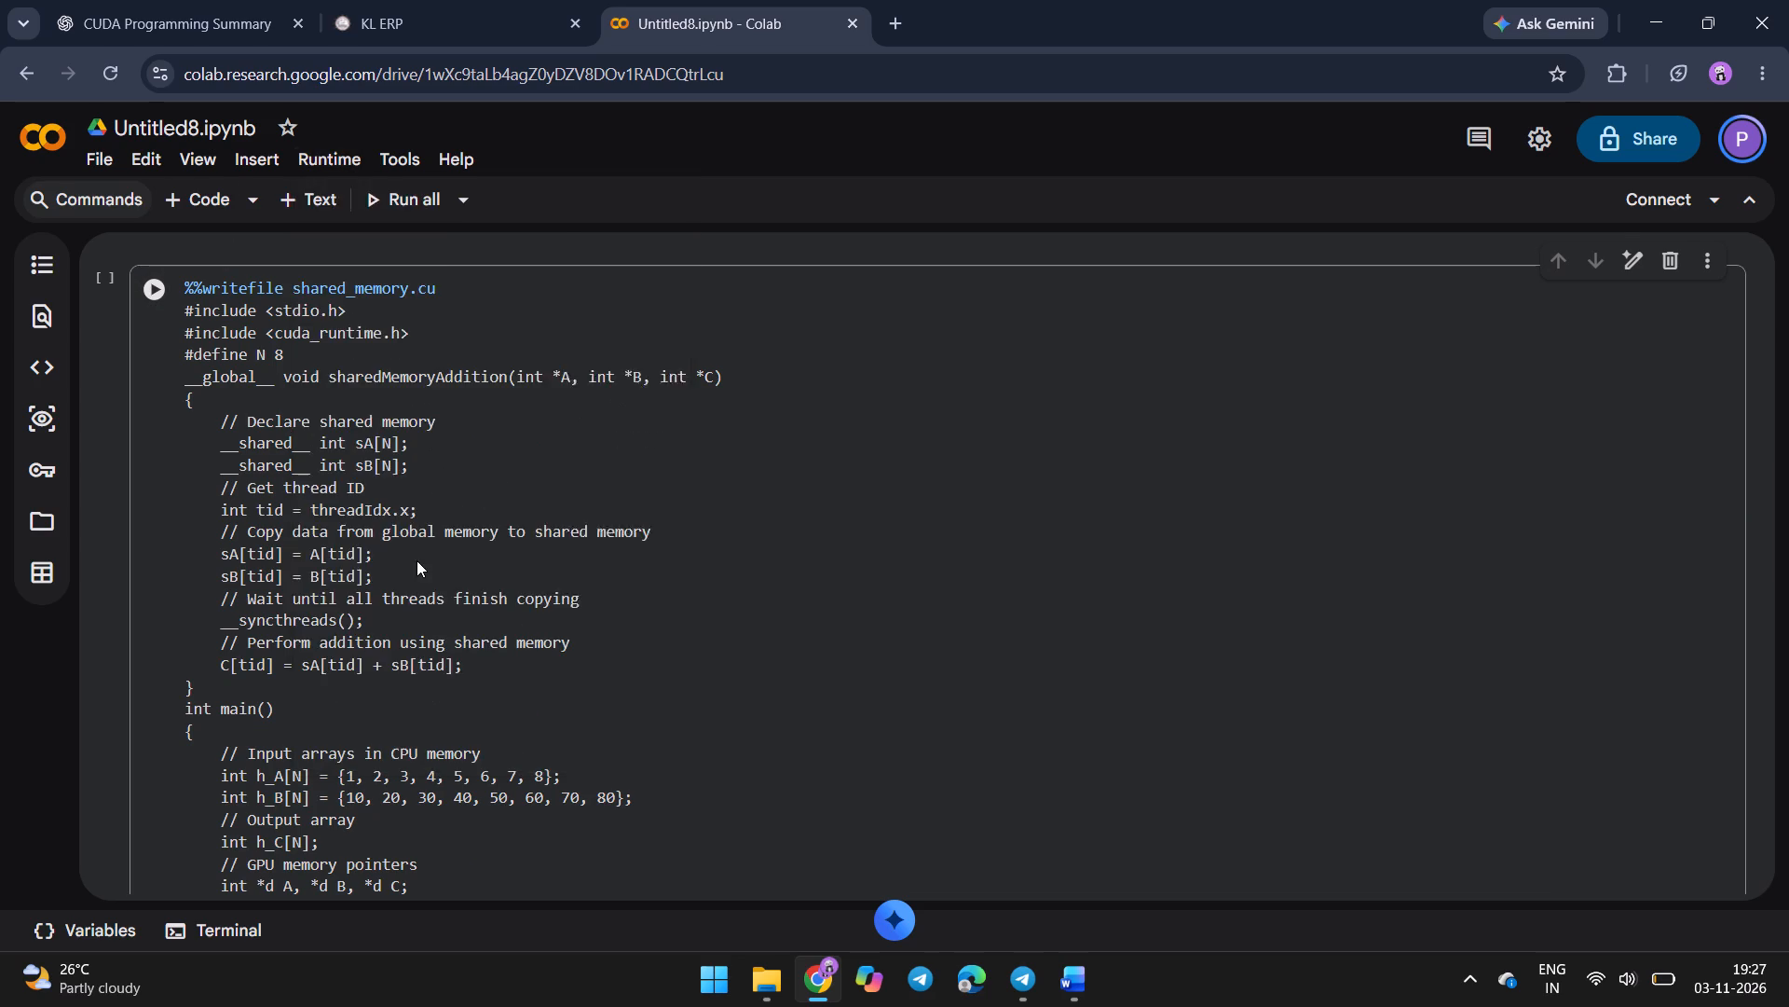
pyautogui.click(774, 434)
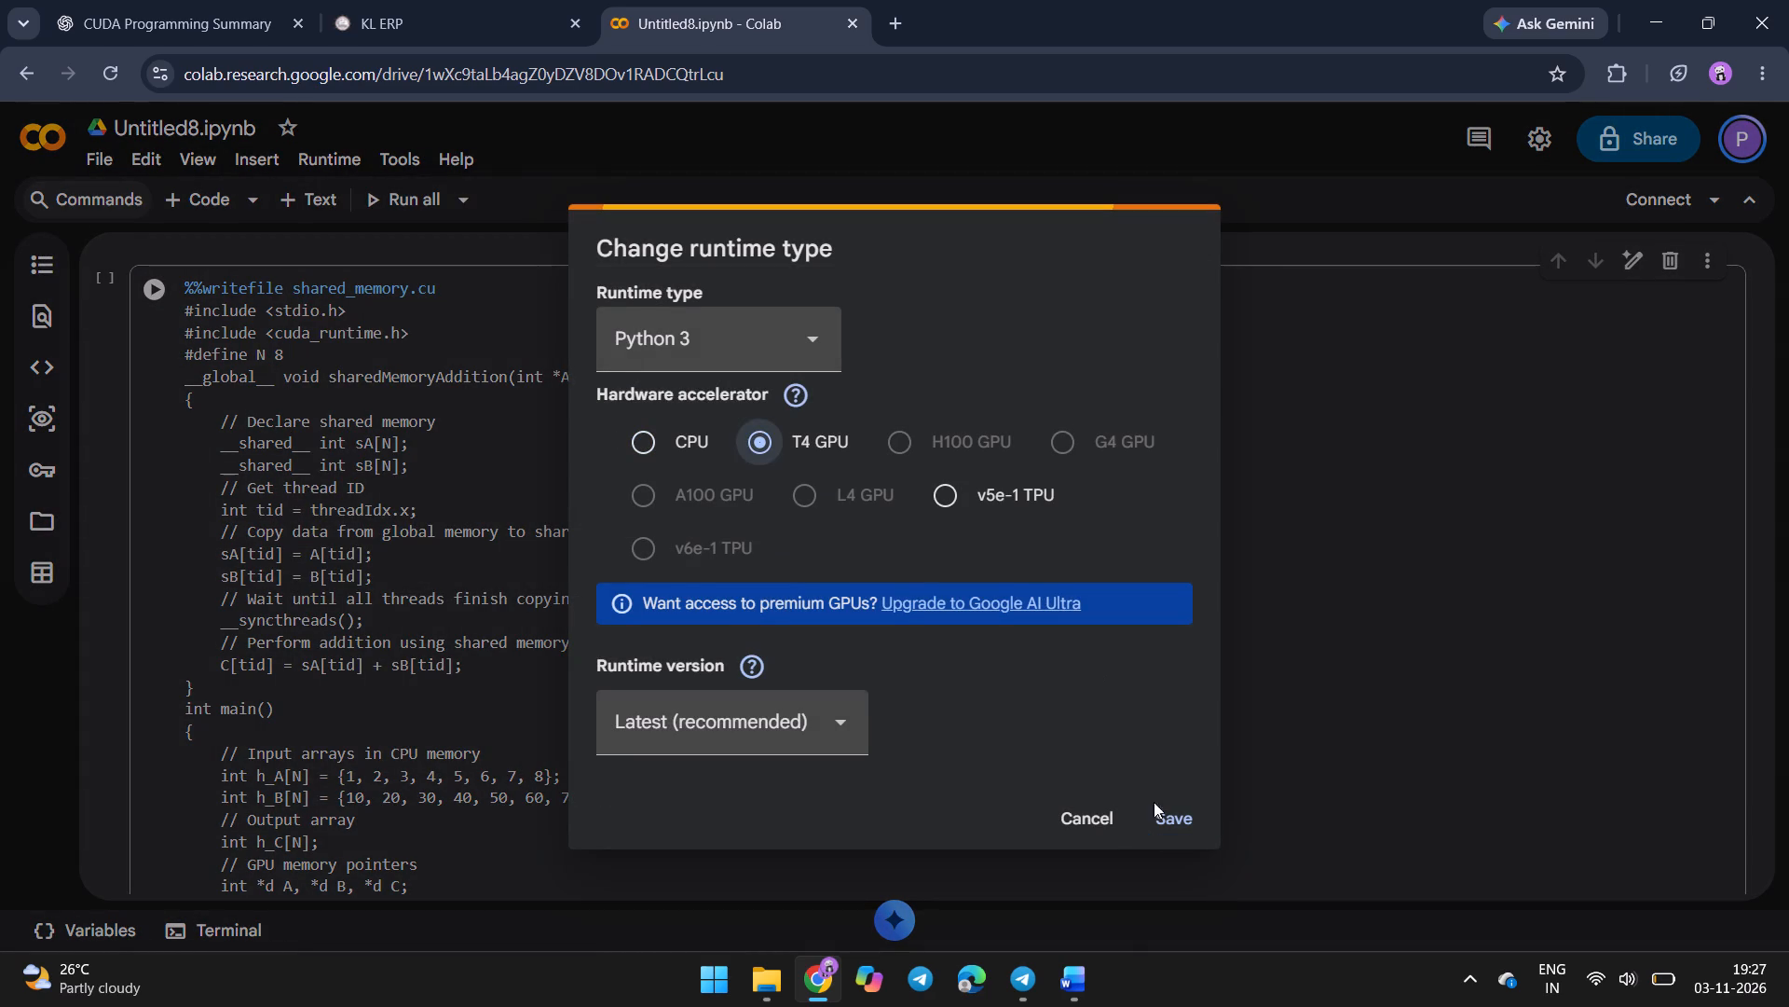
pyautogui.click(1173, 831)
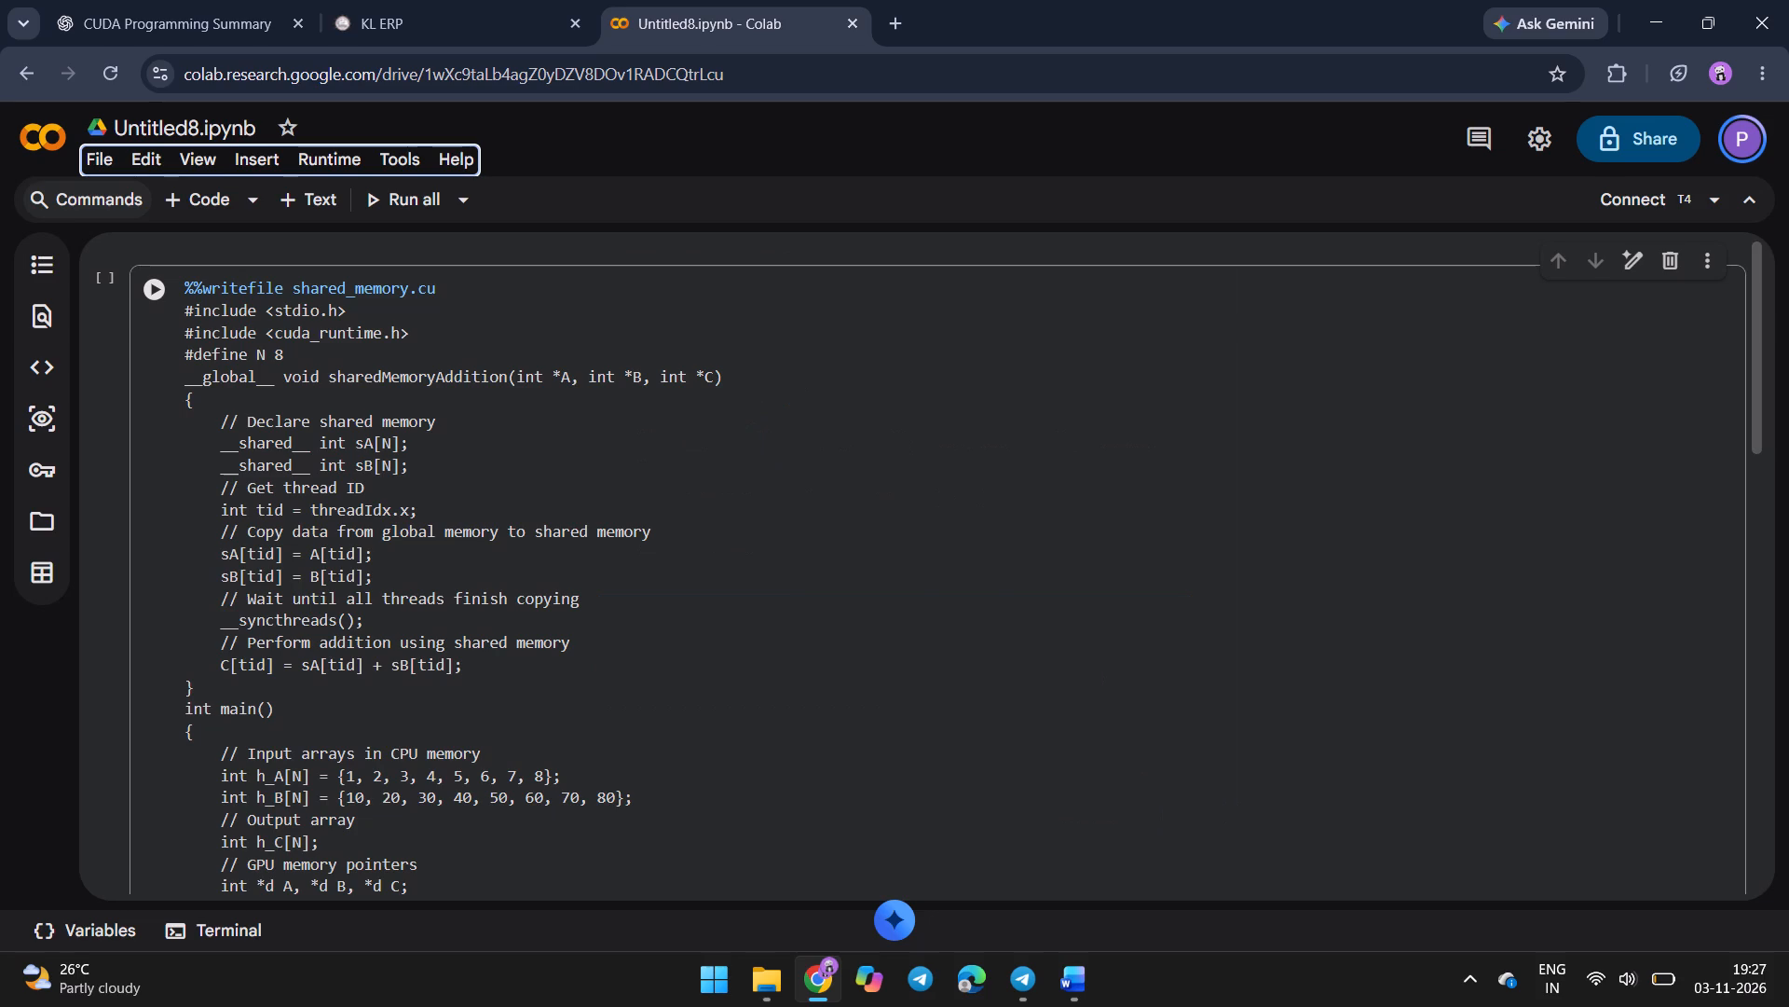
# Open YouTube in a new tab and play the Anjaana Anjaani video song mix.
pyautogui.click(901, 29)
pyautogui.click(624, 690)
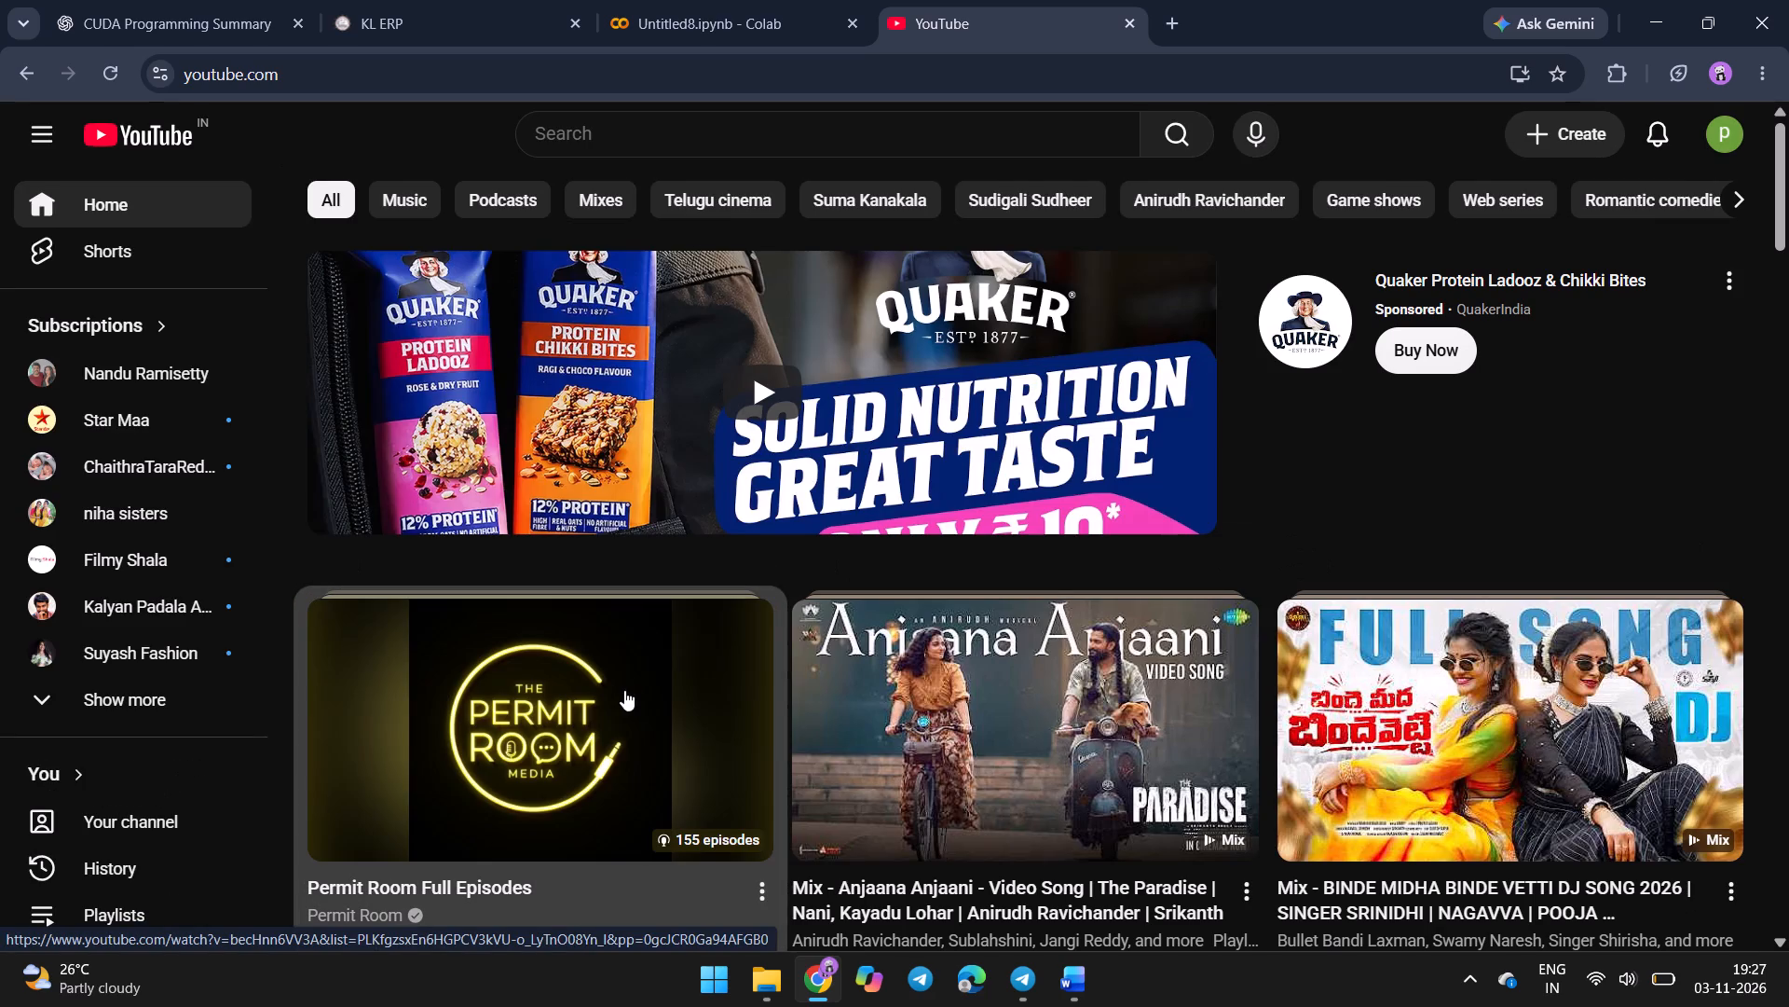
pyautogui.click(1043, 807)
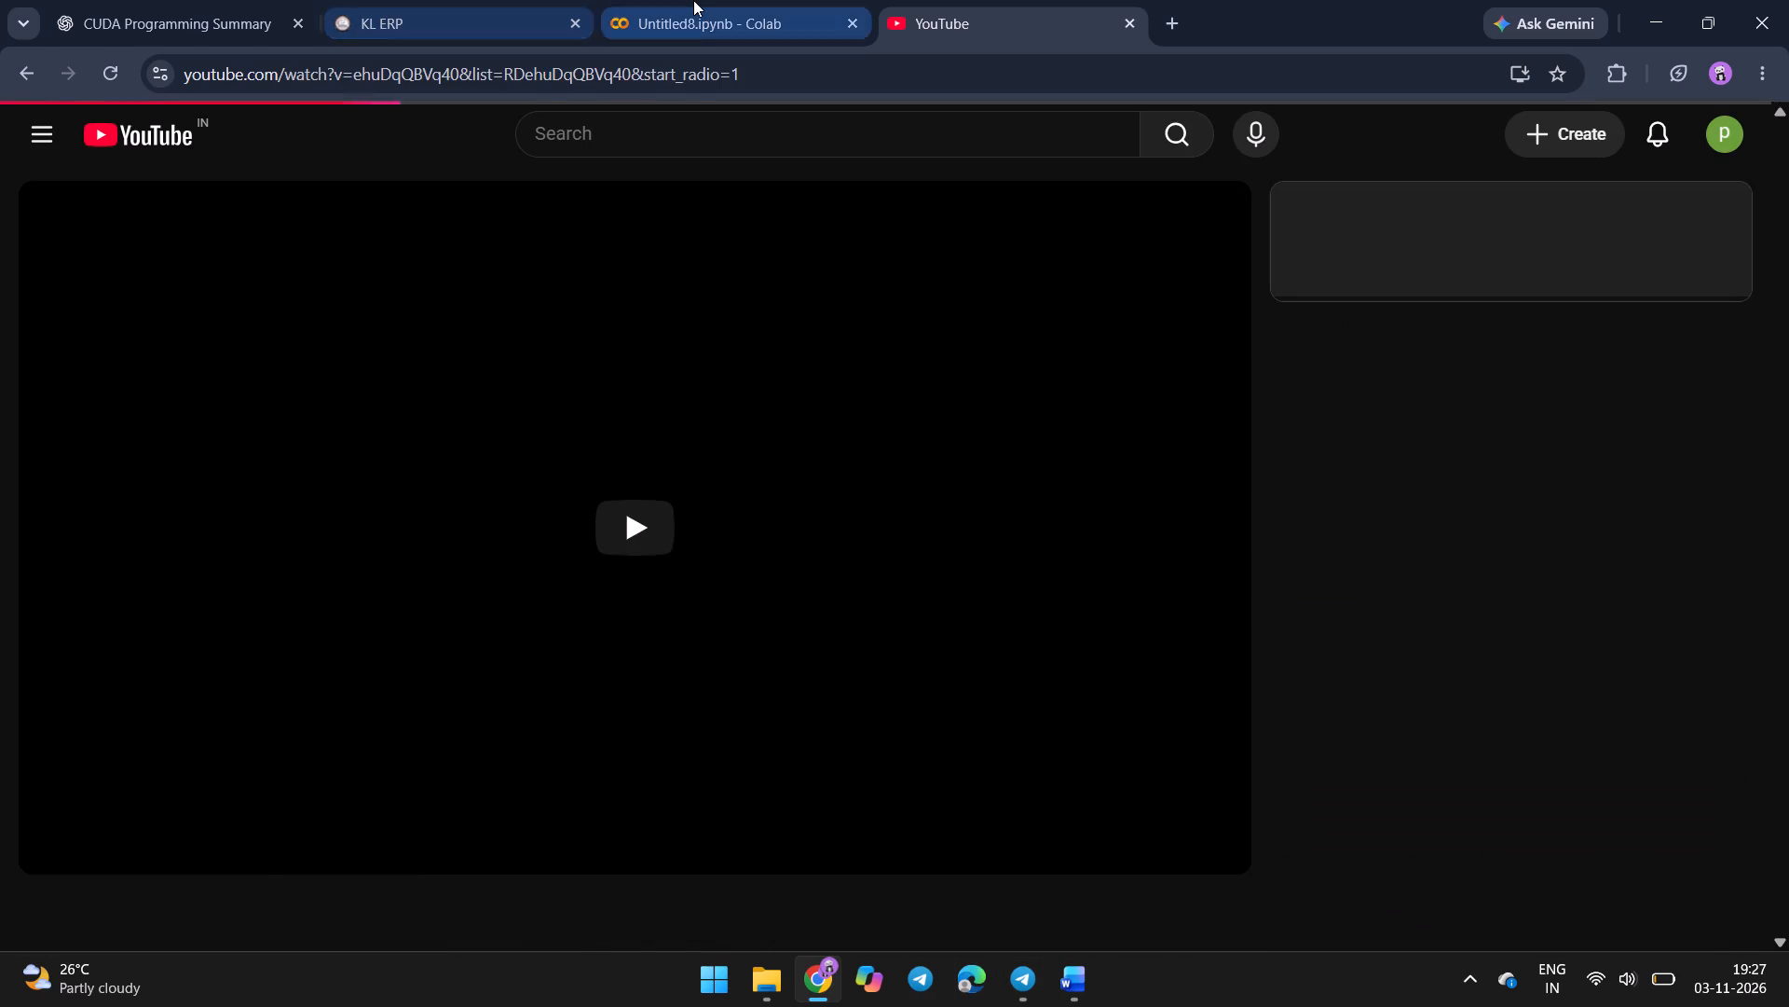
# Return to the Colab notebook, try to run the shared_memory.cu cell, and terminate the other active sessions.
pyautogui.click(693, 0)
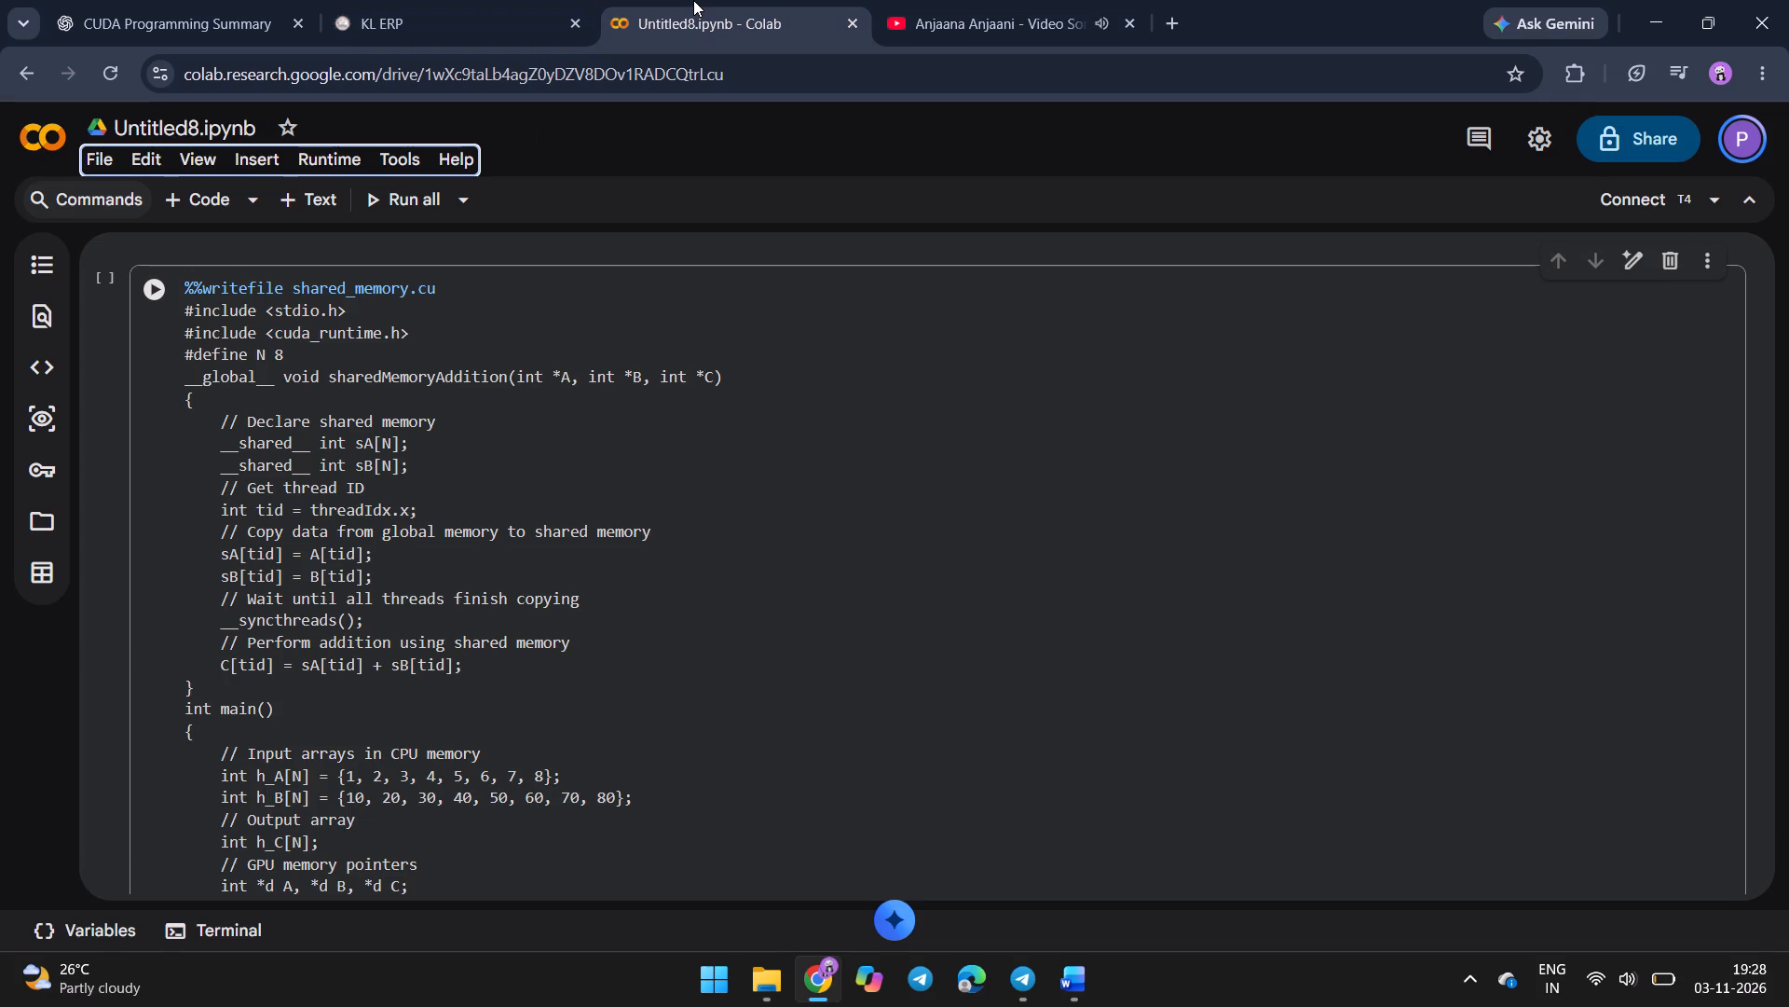
pyautogui.click(149, 283)
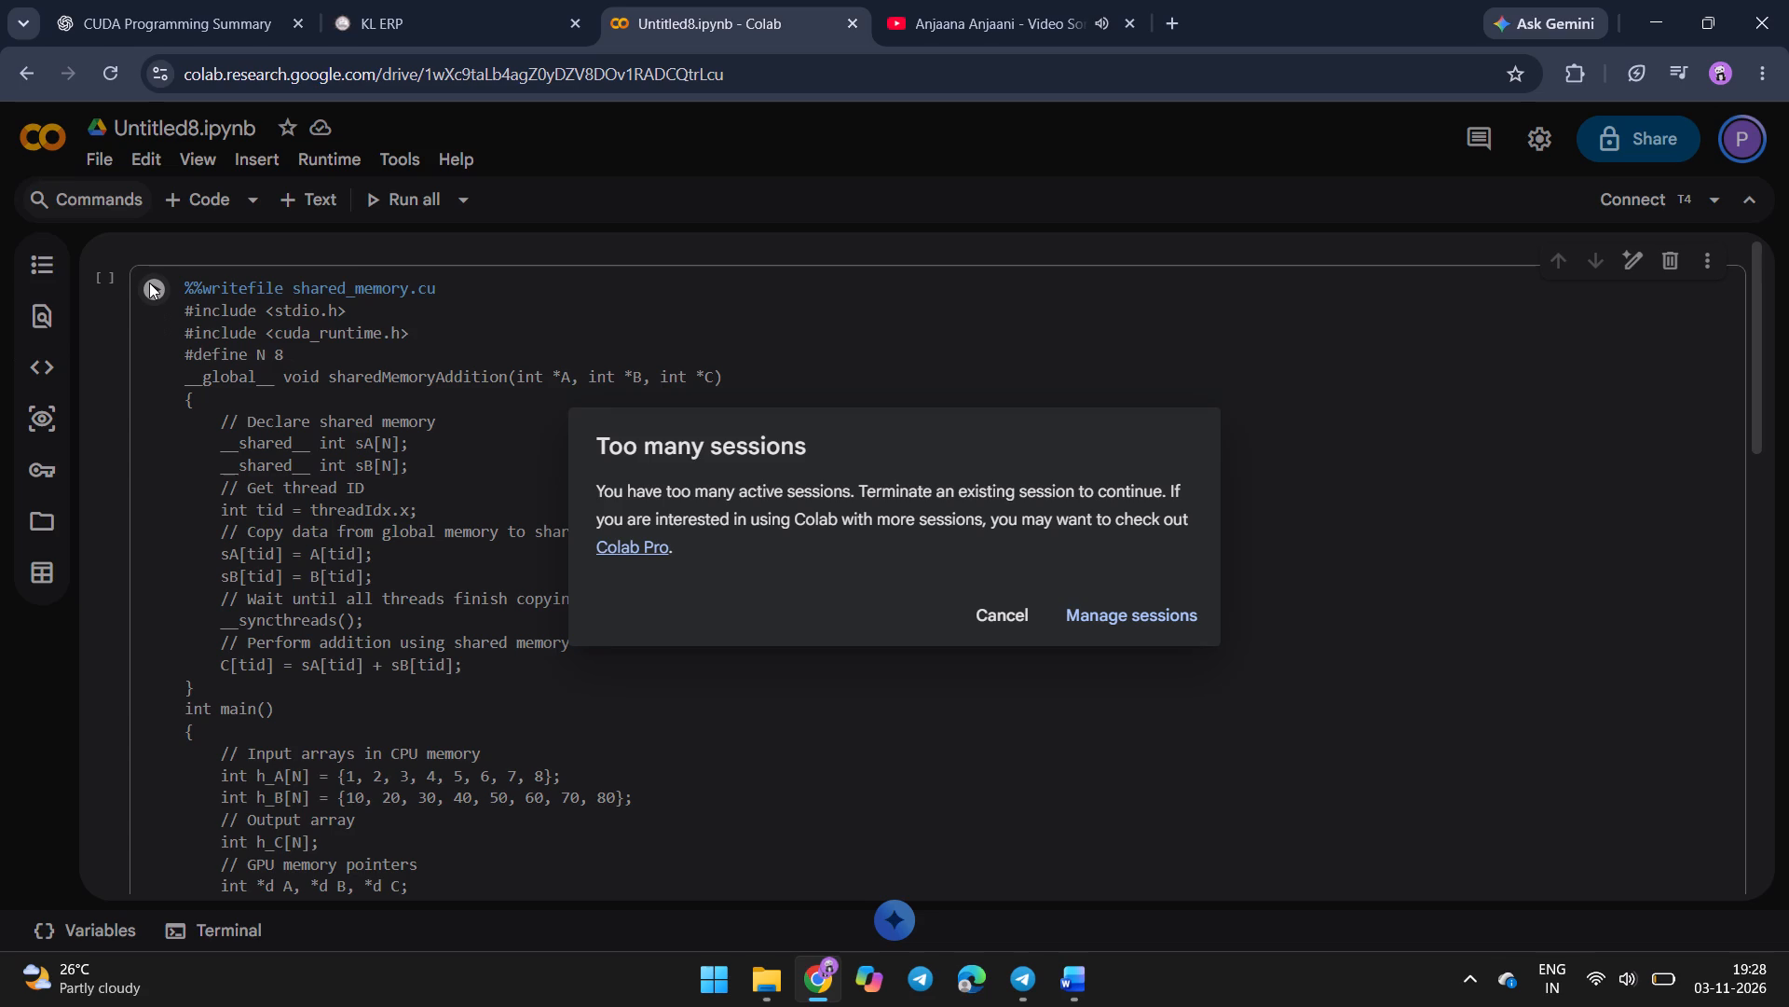
pyautogui.click(1100, 602)
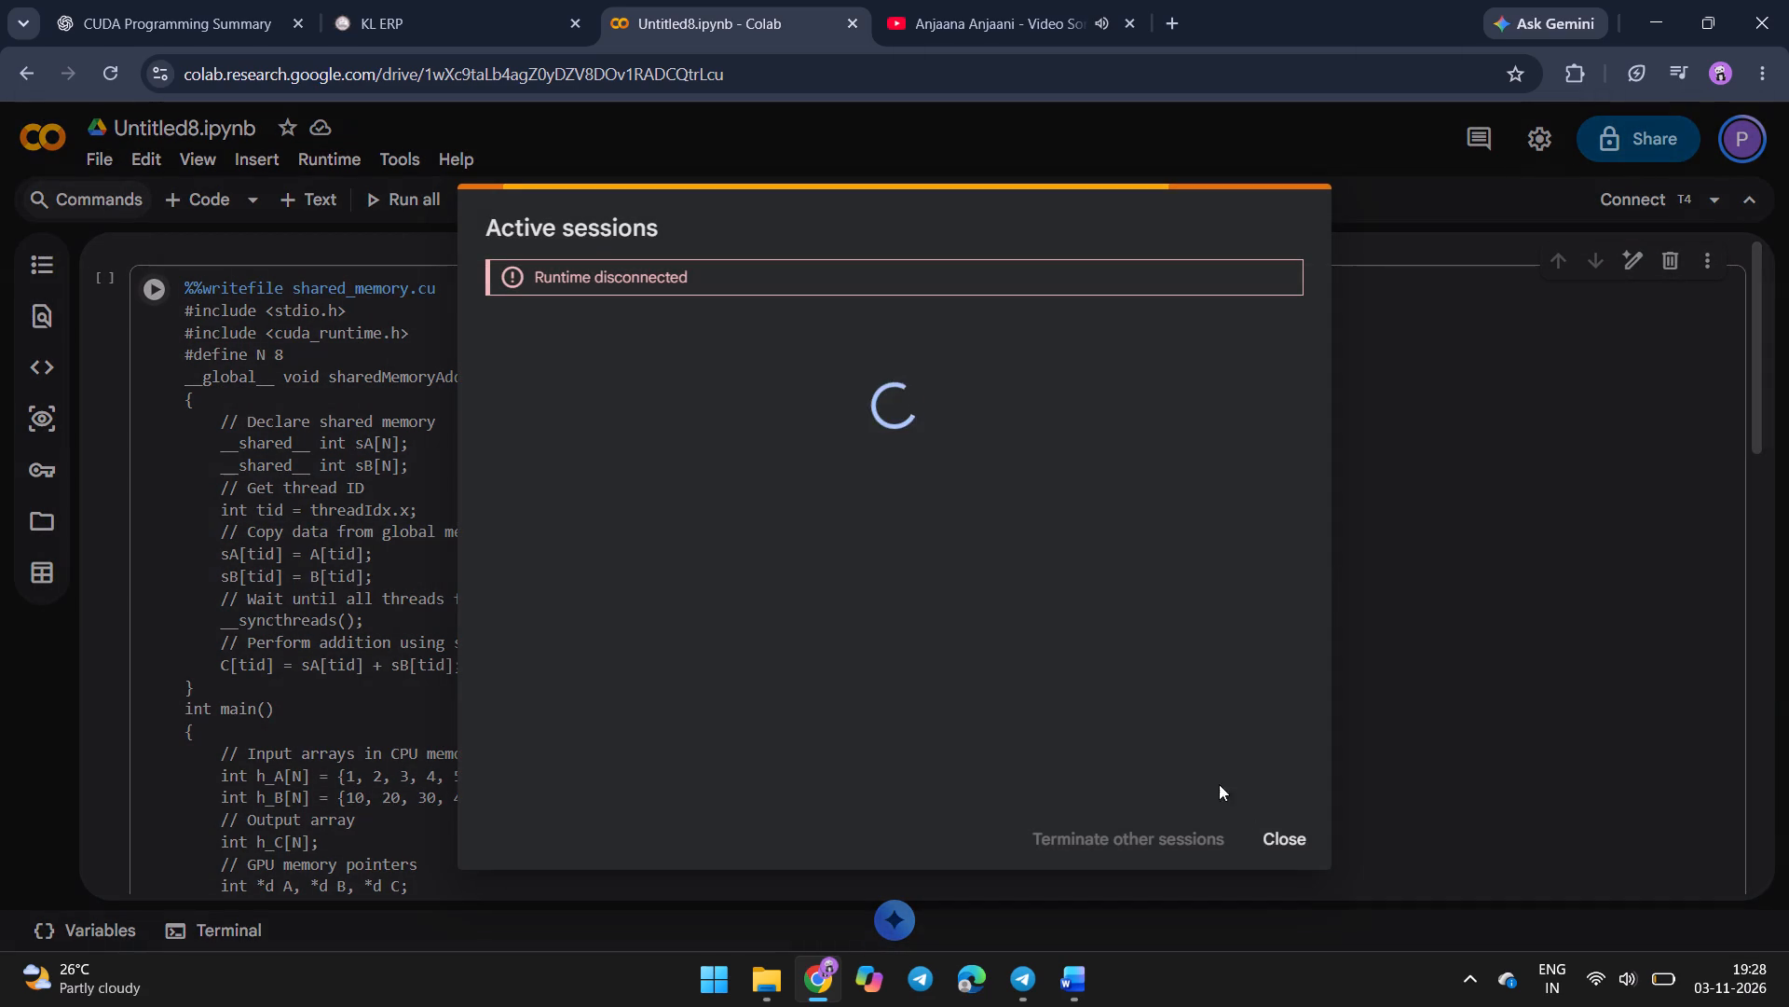
pyautogui.click(1145, 843)
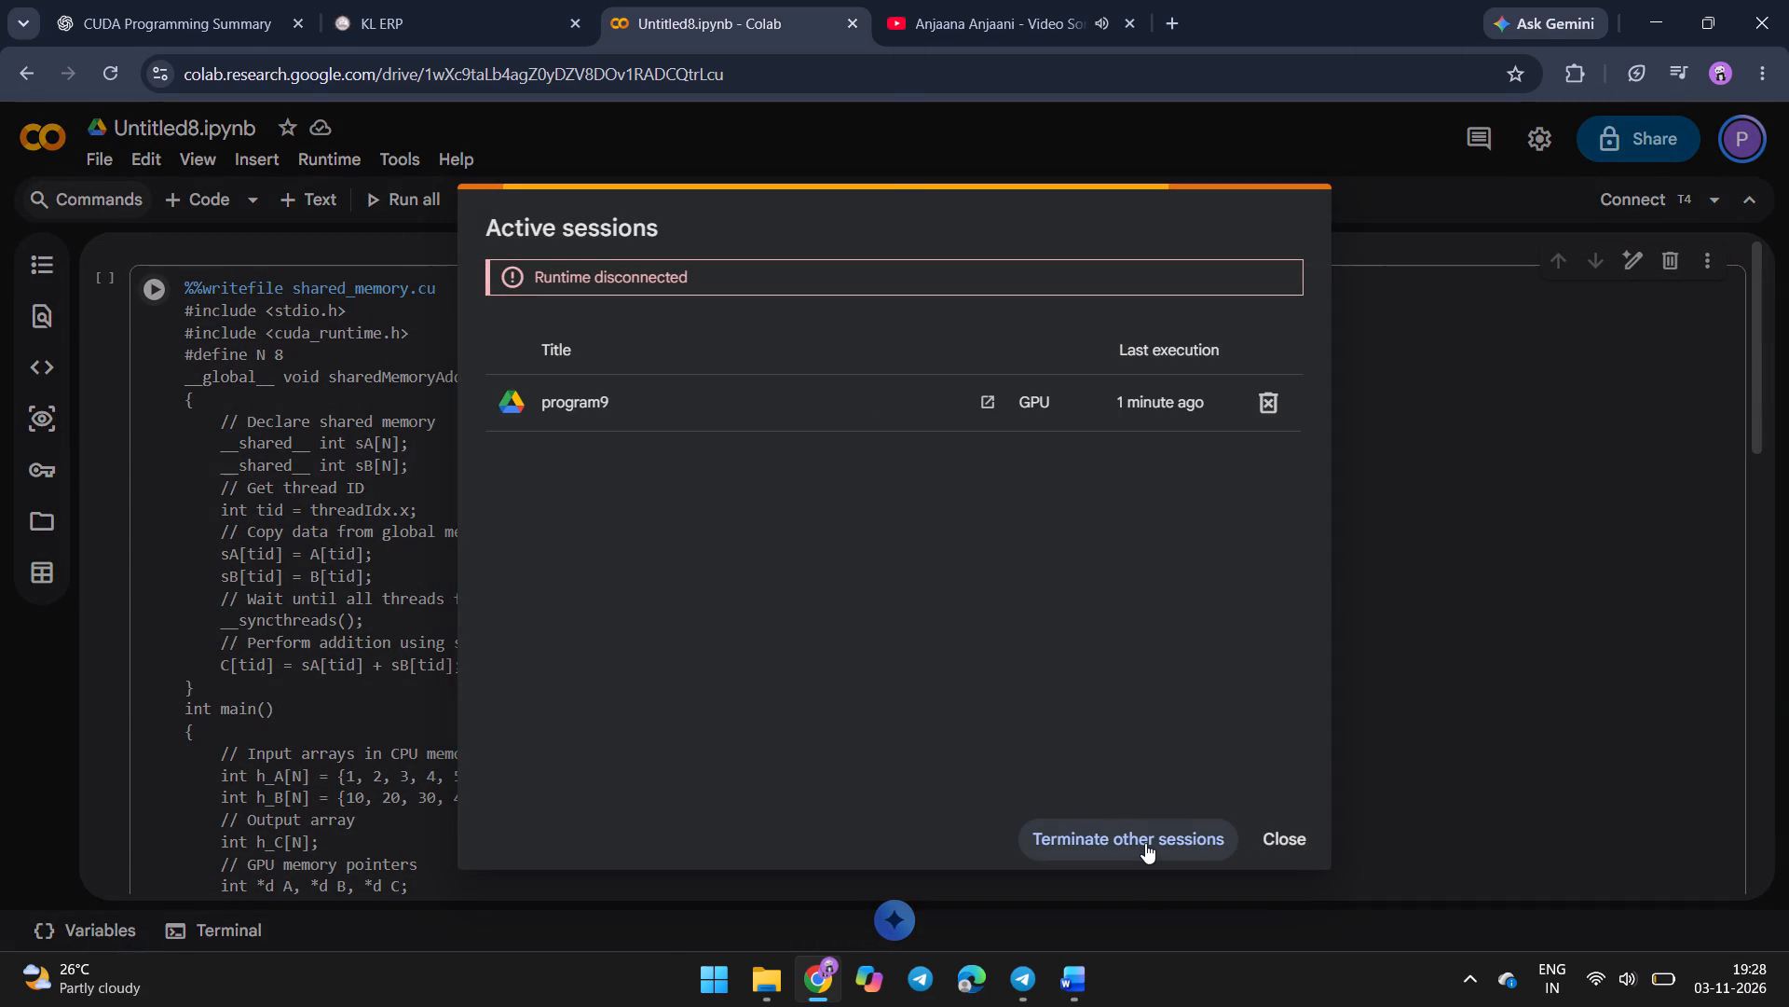
pyautogui.click(1134, 821)
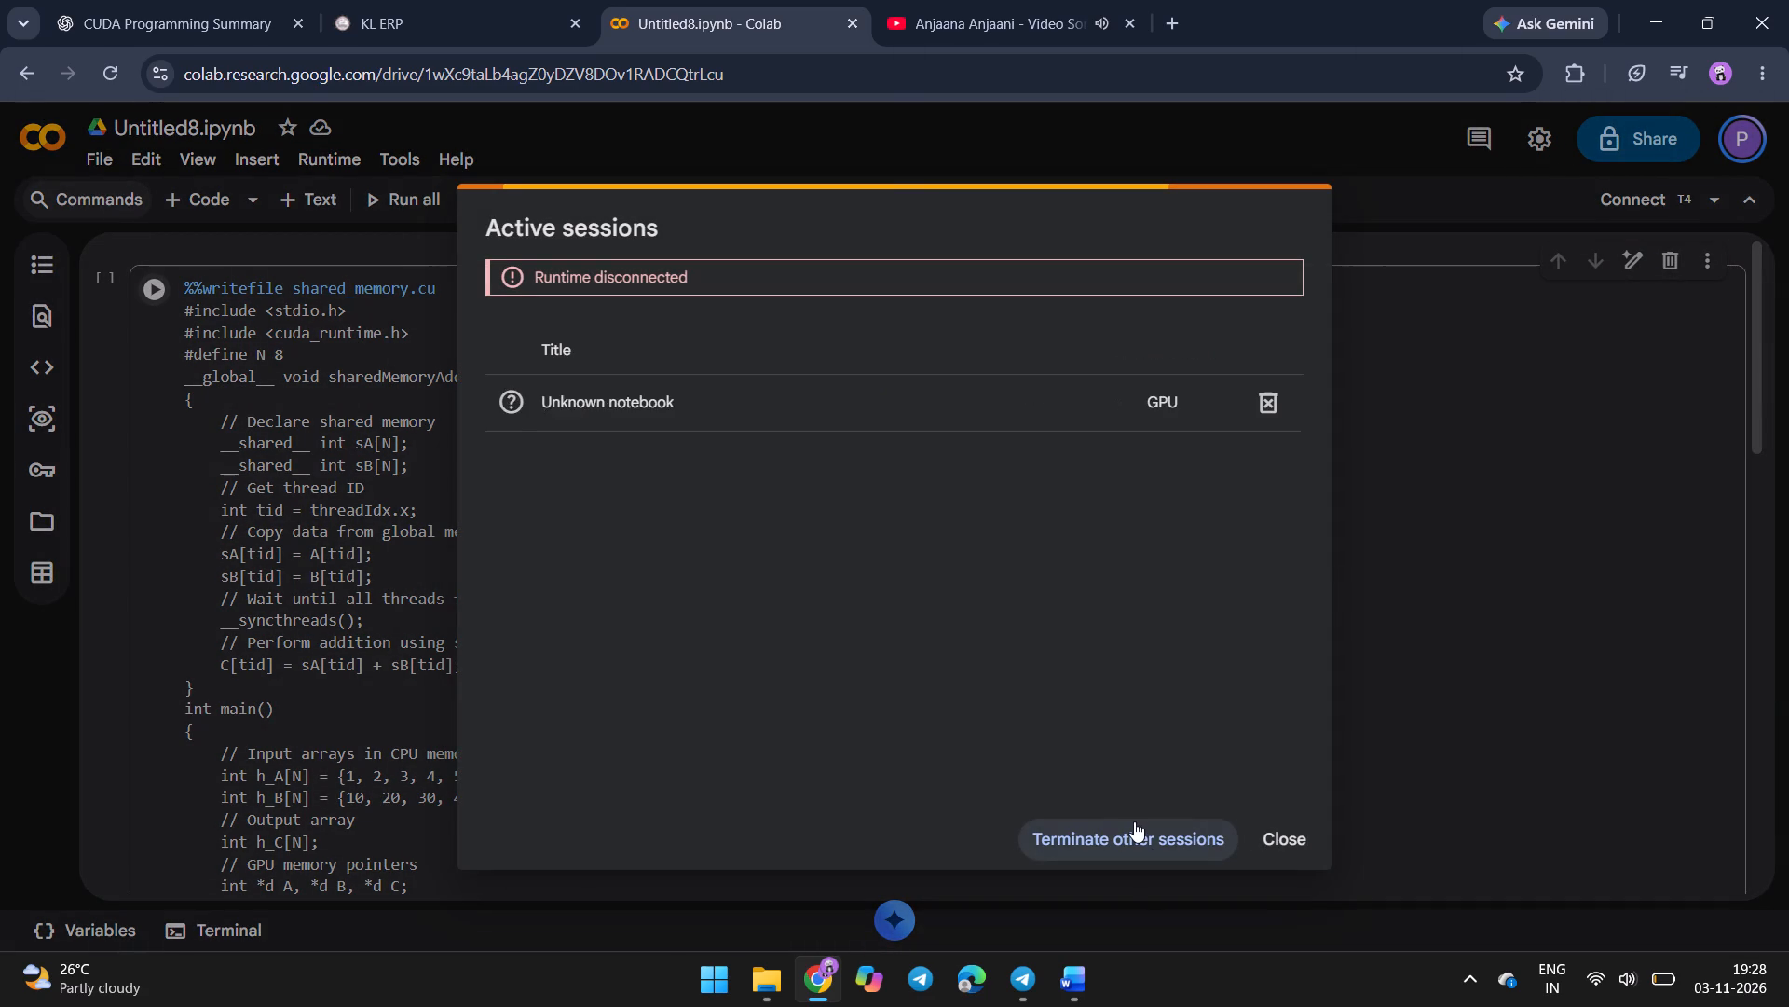
pyautogui.click(1182, 677)
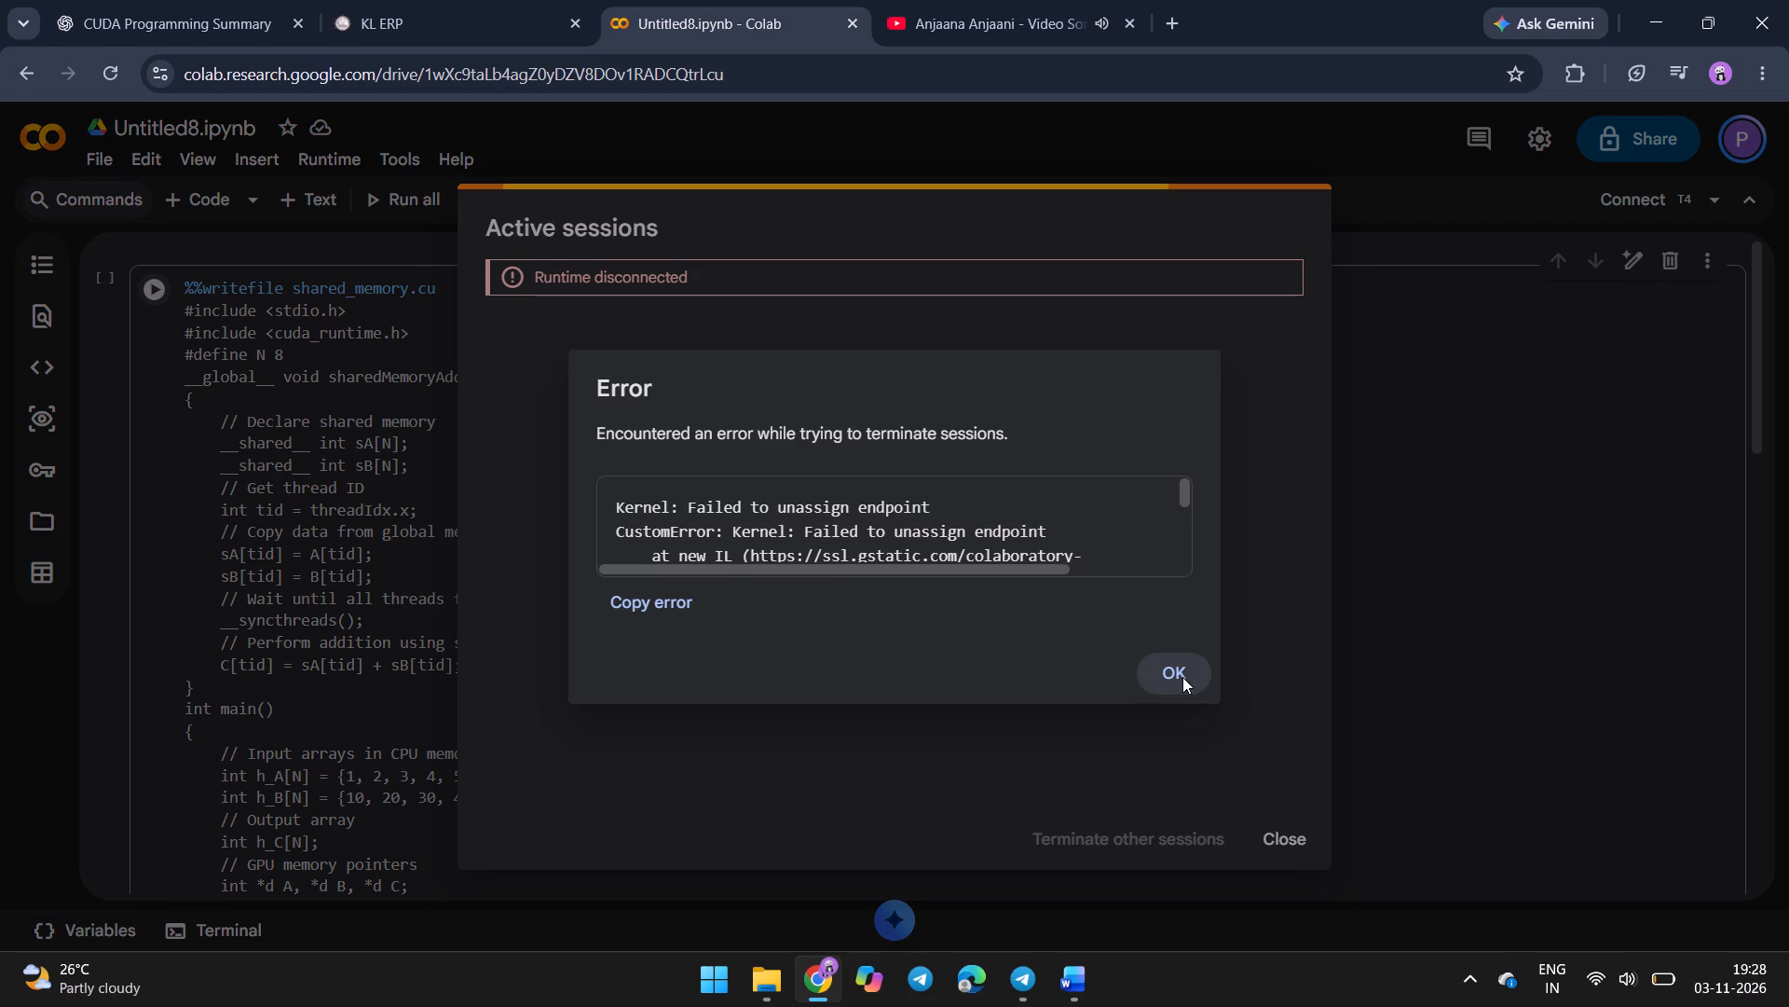
pyautogui.click(1375, 557)
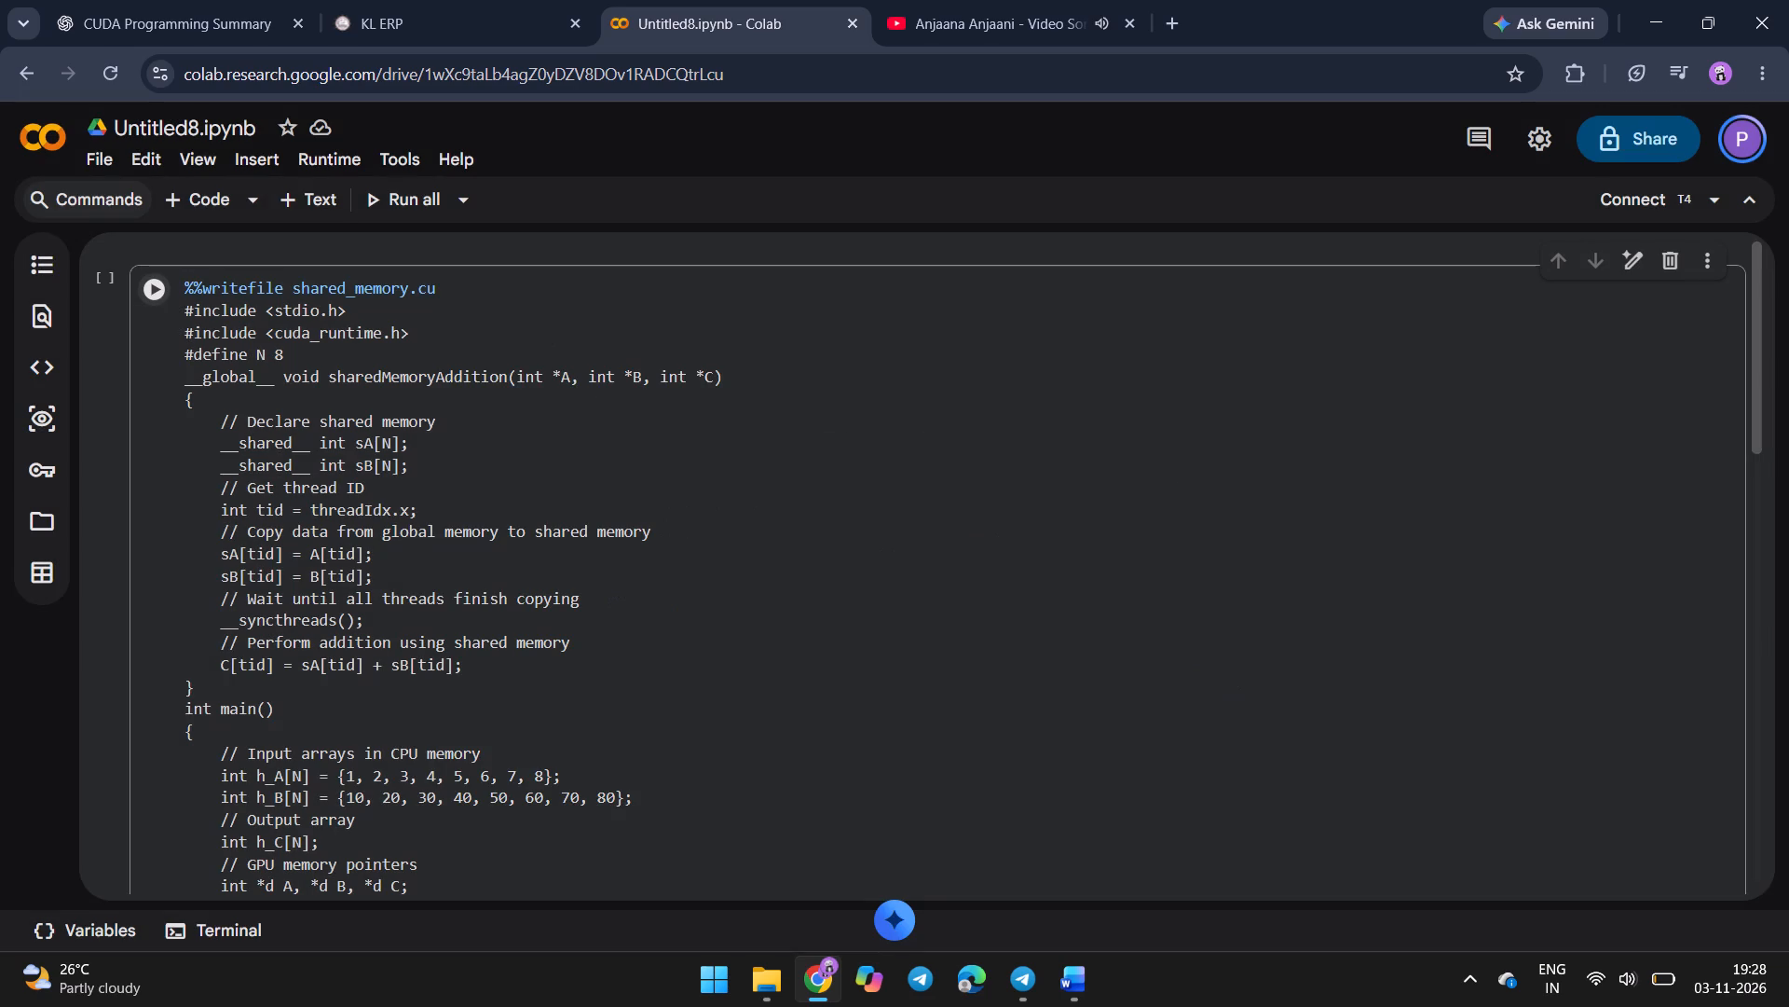
# Save the runtime type with T4 GPU again and run the shared_memory.cu cell.
pyautogui.click(357, 150)
pyautogui.click(408, 562)
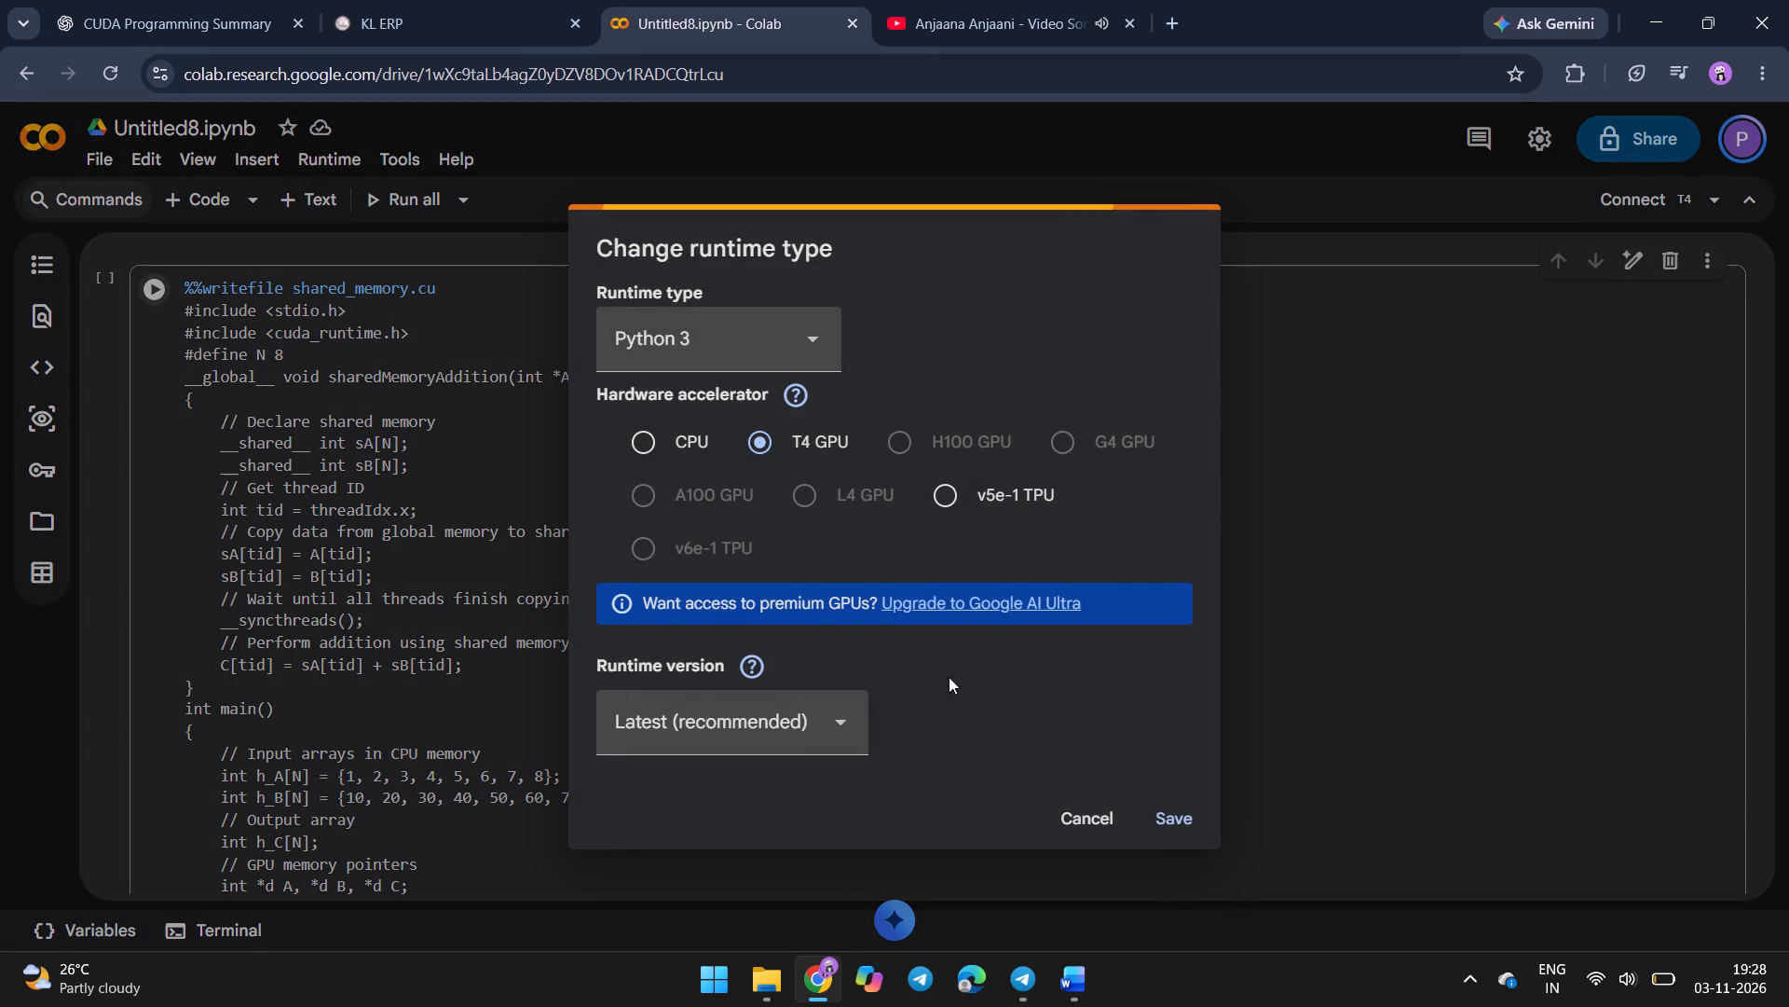
pyautogui.click(1176, 828)
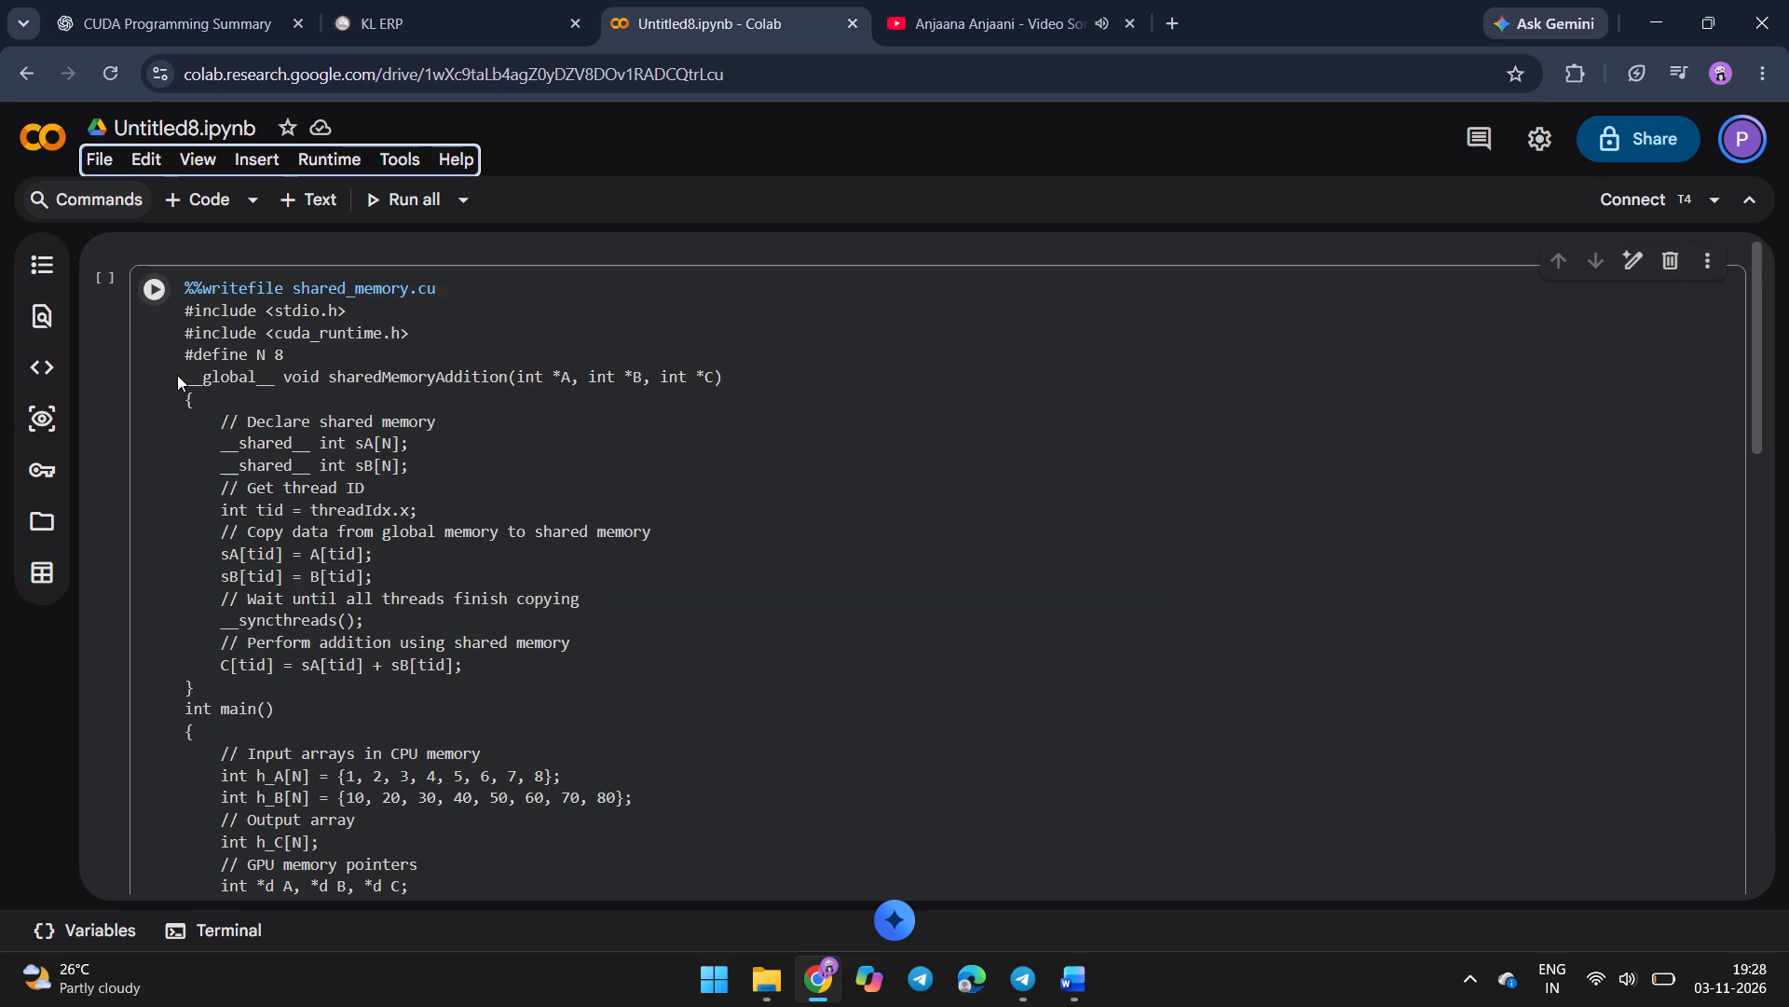
pyautogui.click(154, 285)
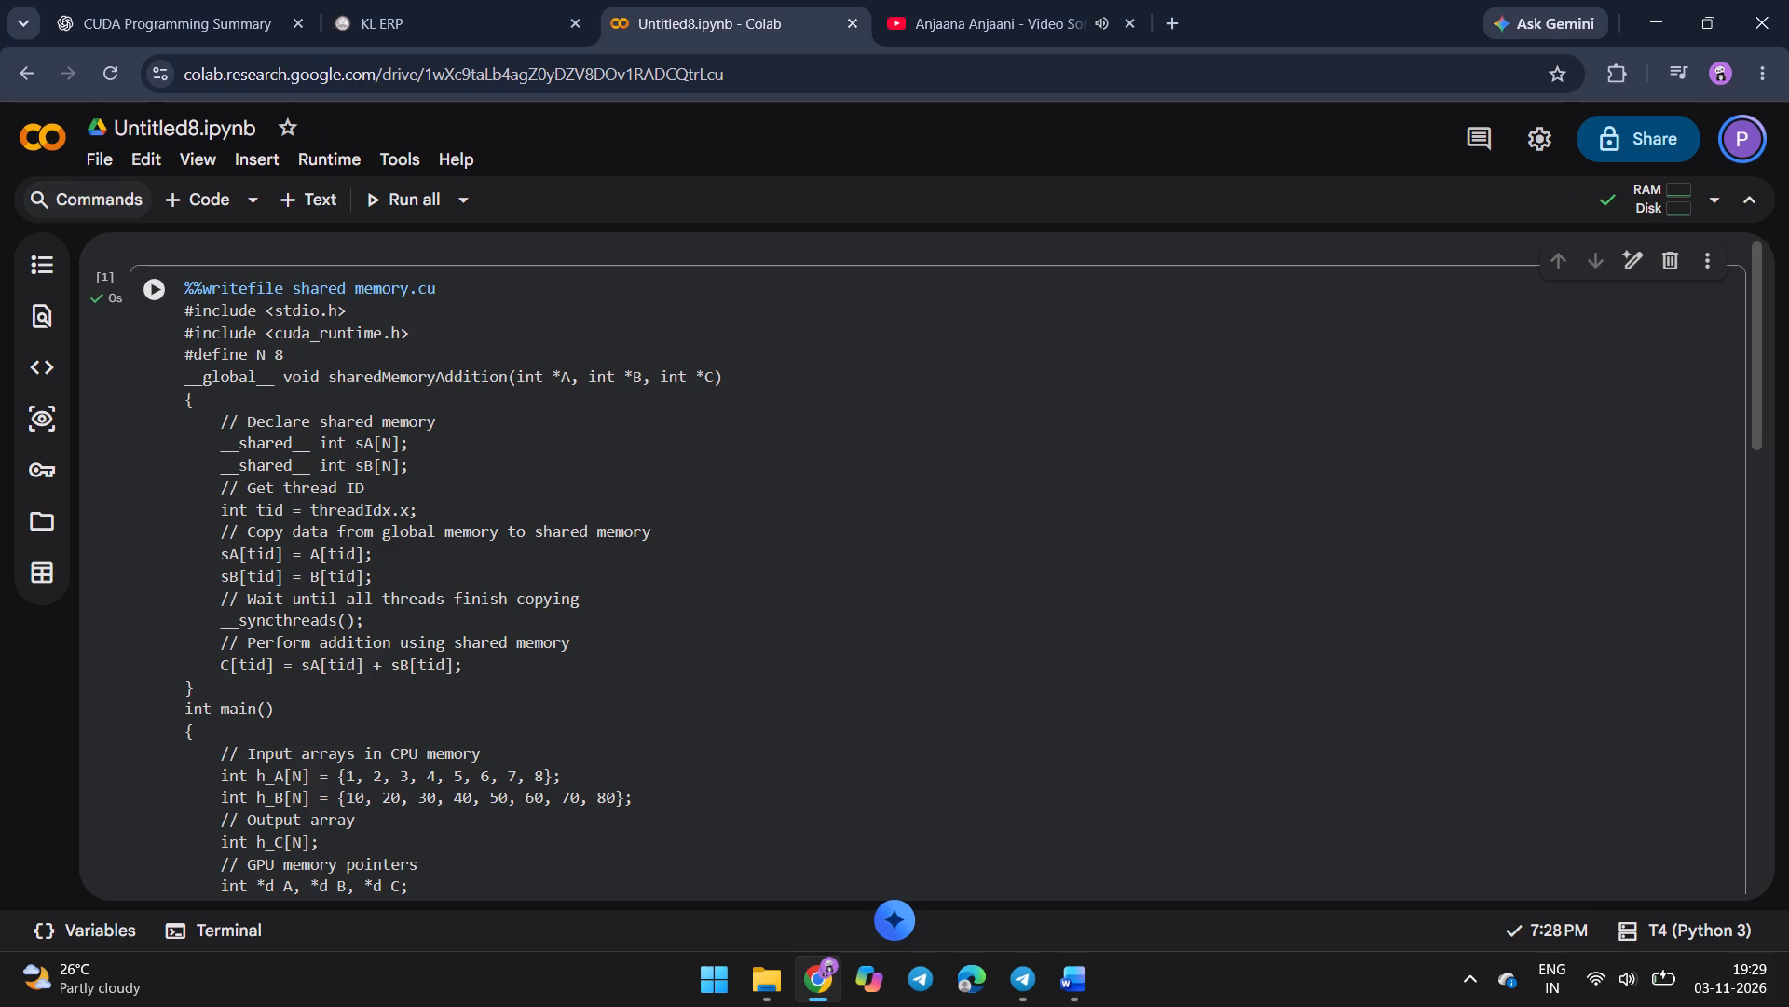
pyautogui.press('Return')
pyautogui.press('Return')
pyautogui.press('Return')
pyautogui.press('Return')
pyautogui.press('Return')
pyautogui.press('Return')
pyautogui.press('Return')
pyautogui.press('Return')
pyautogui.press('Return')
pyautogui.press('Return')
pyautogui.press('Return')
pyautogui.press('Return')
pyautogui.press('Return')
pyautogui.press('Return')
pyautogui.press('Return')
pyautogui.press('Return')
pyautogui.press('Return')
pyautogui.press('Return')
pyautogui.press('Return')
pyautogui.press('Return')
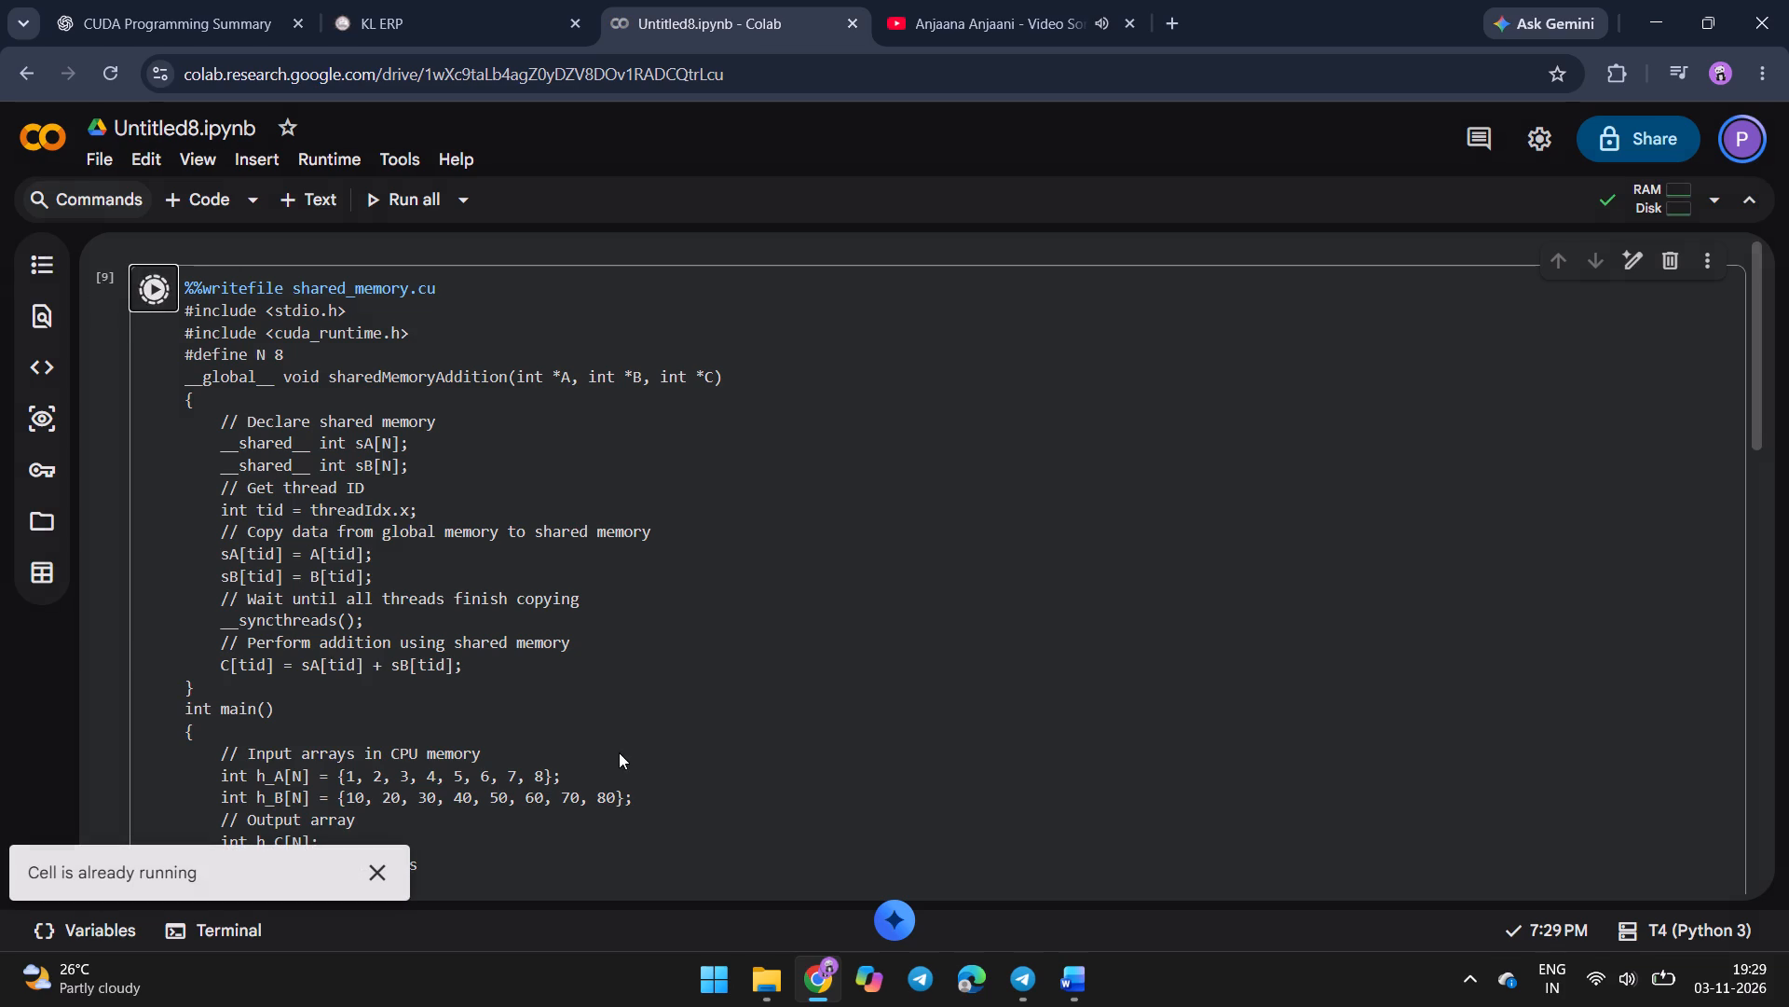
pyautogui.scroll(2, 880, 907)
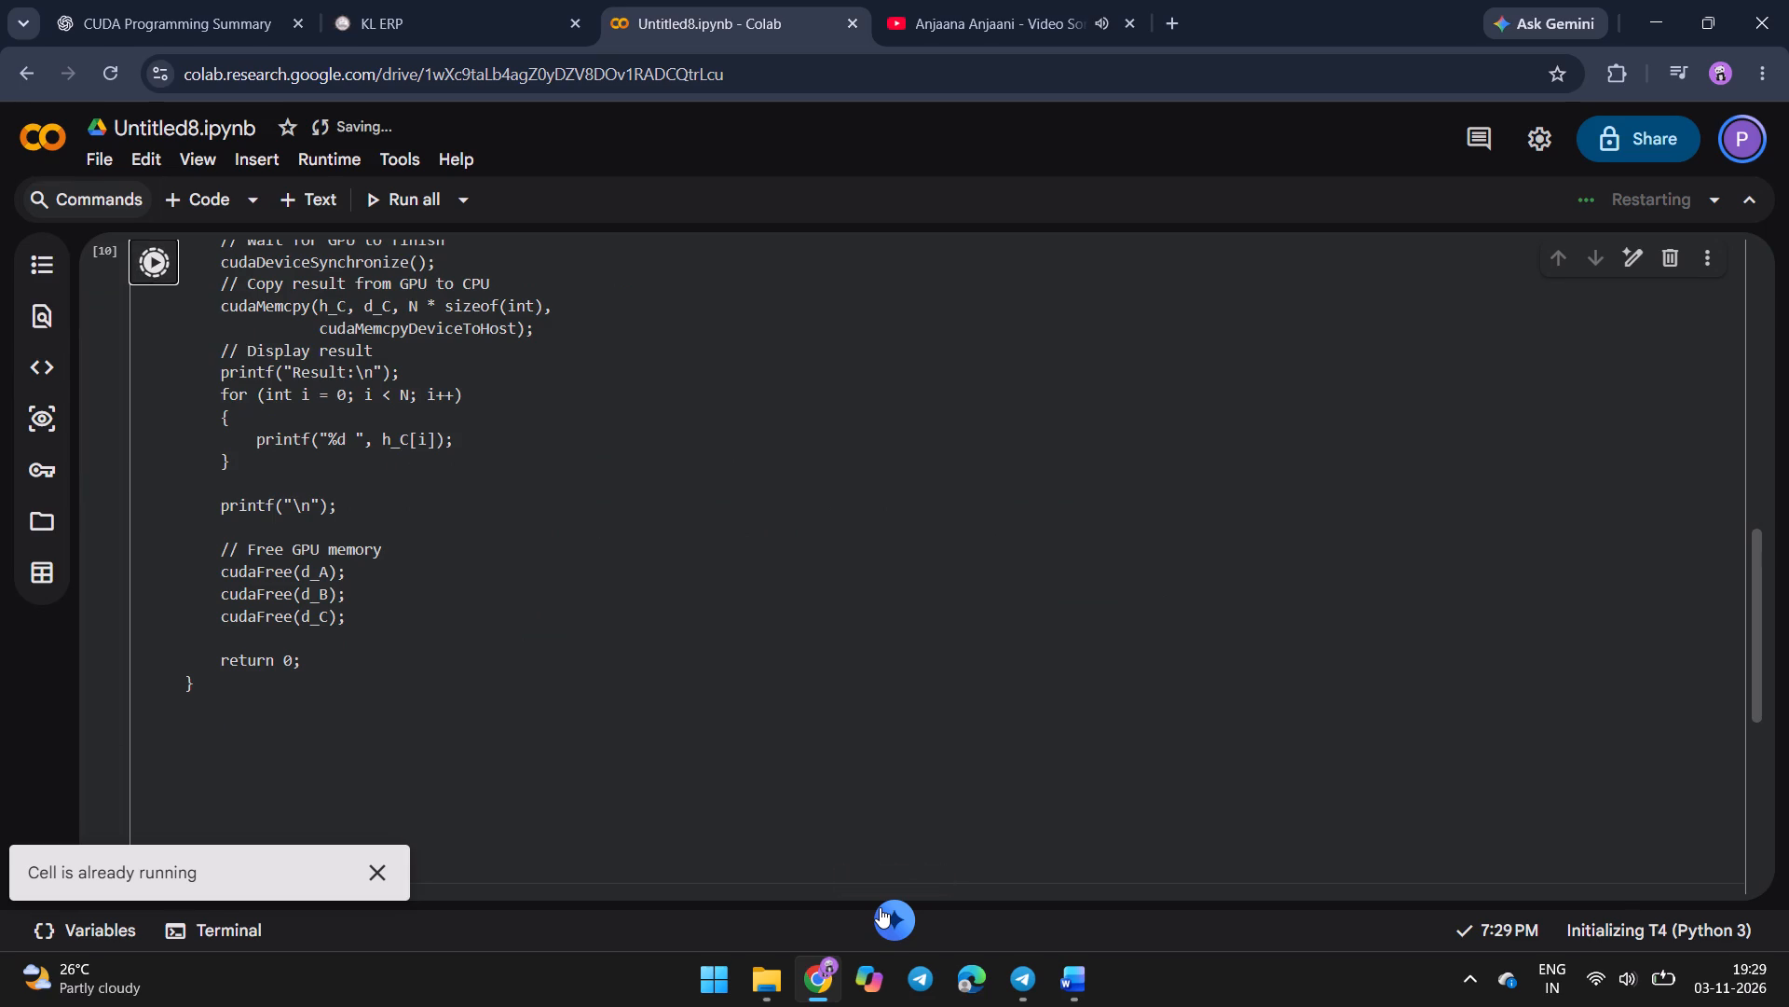
pyautogui.scroll(2, 880, 907)
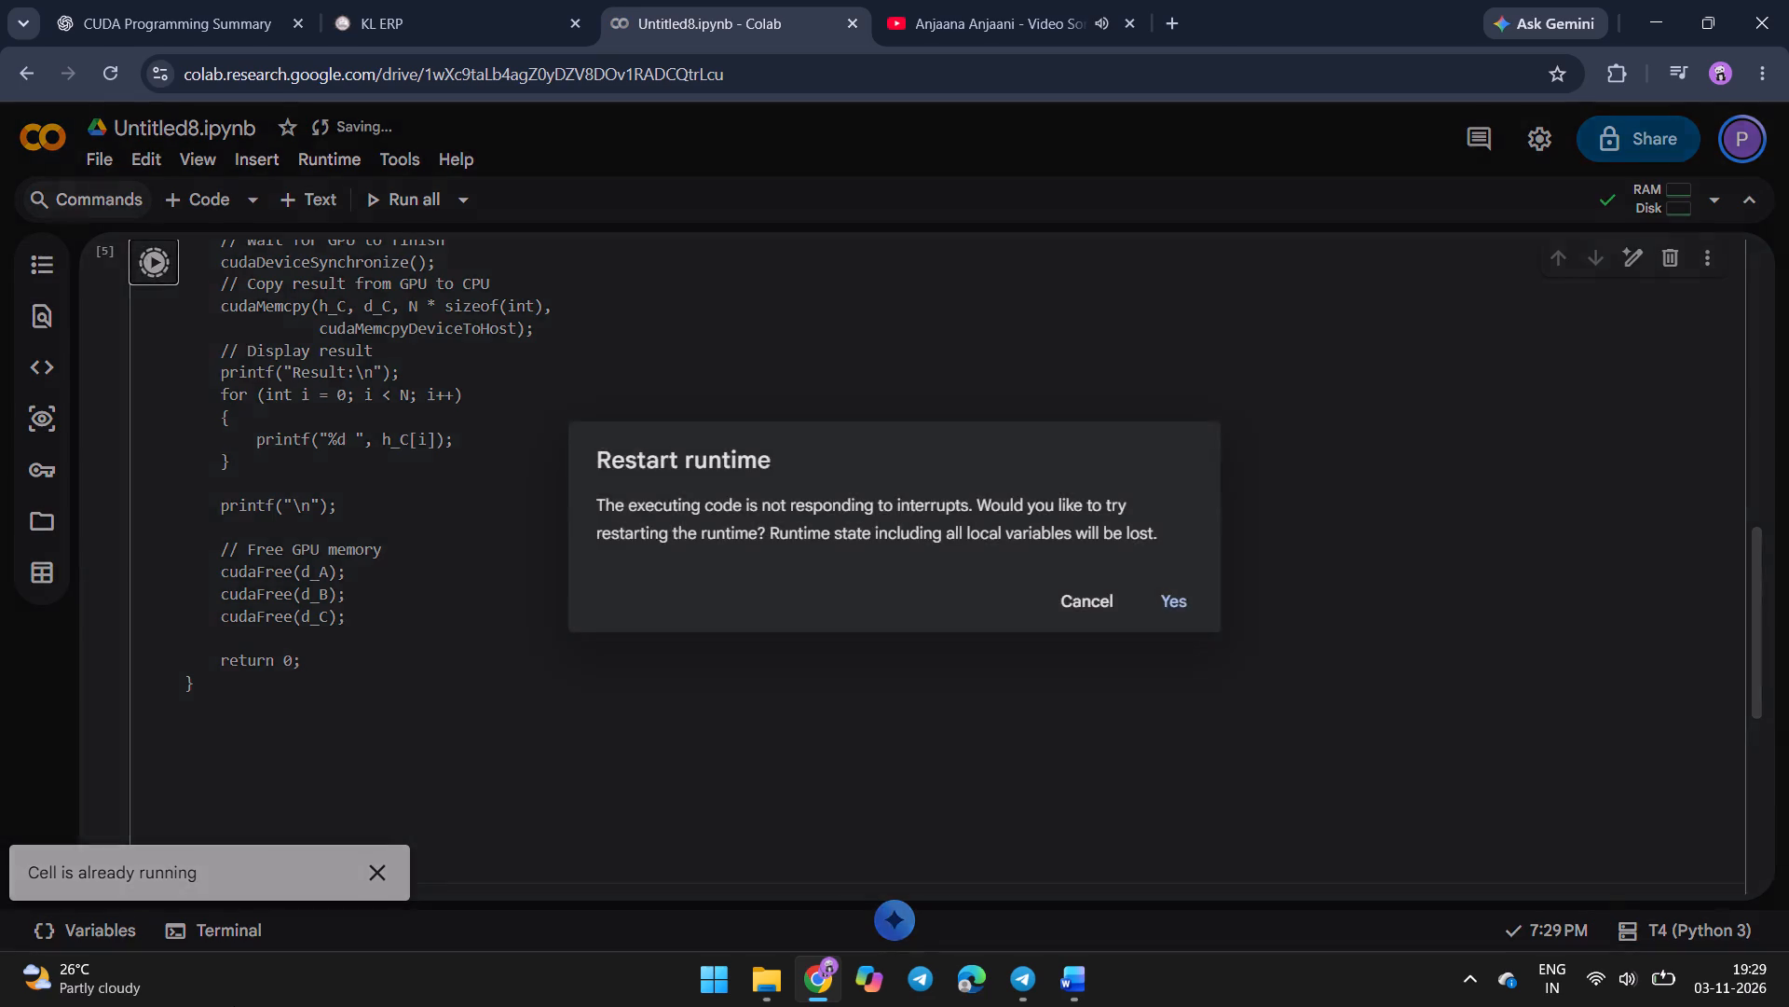
pyautogui.scroll(12, 592, 531)
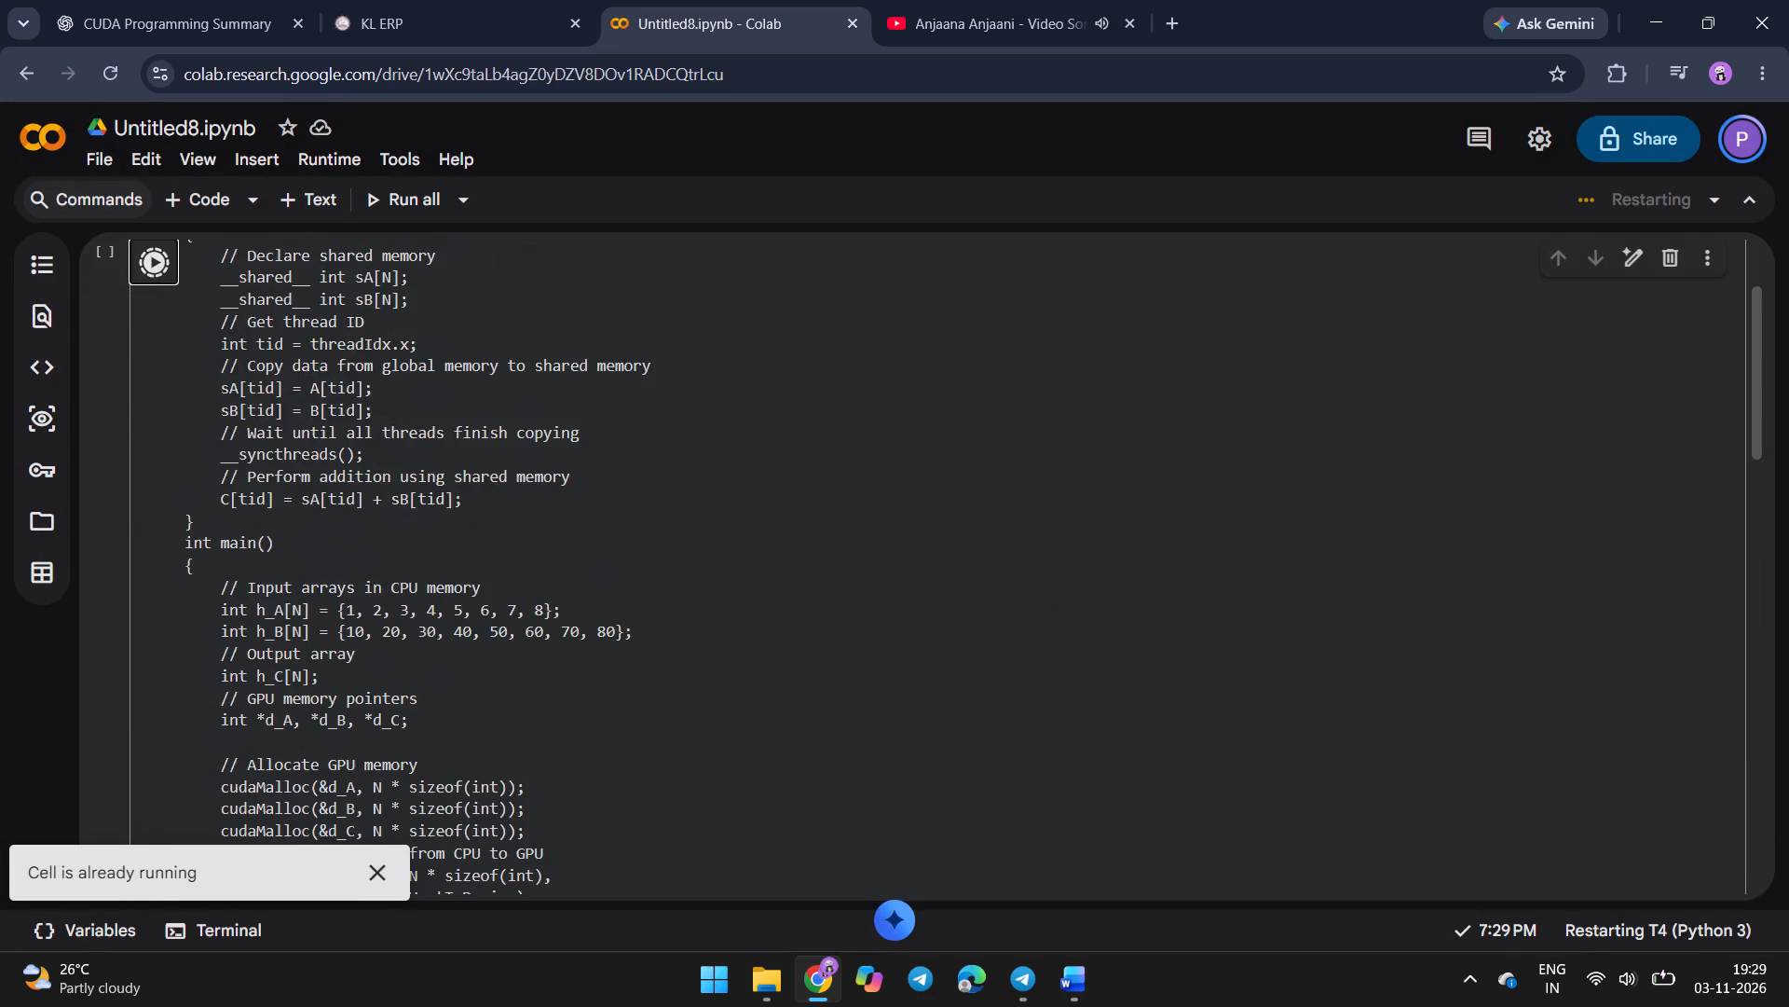
pyautogui.scroll(3, 592, 531)
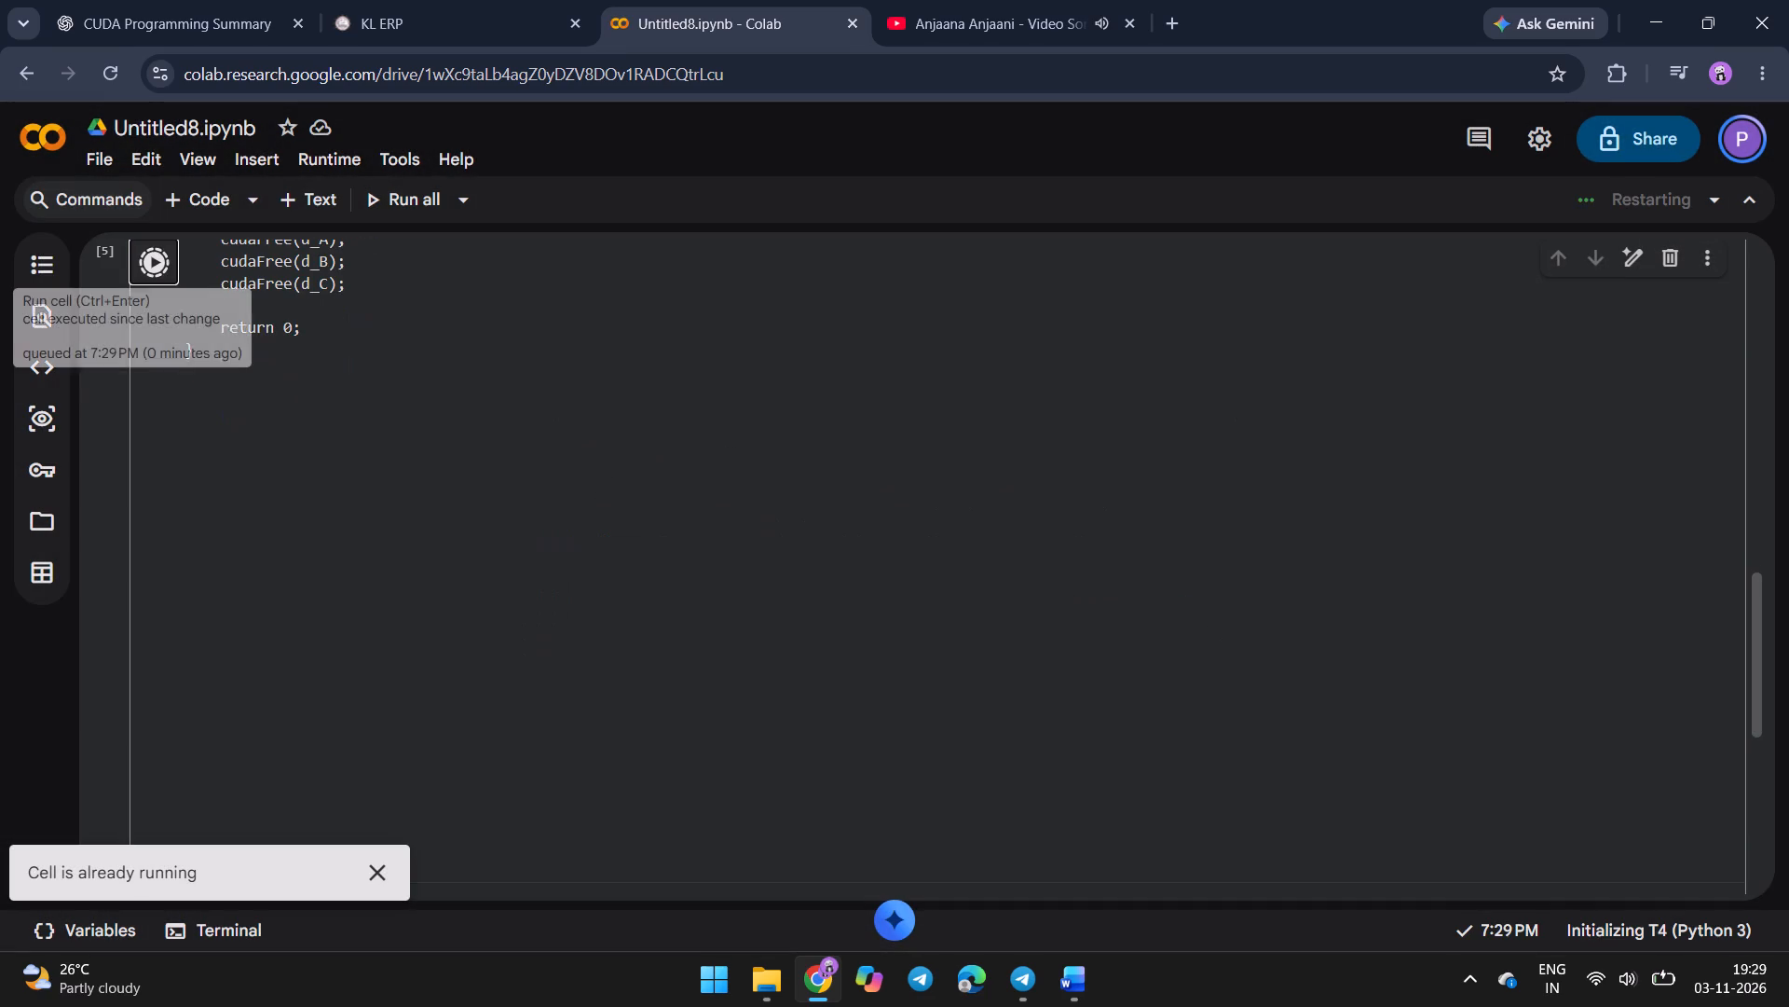
pyautogui.scroll(4, 622, 632)
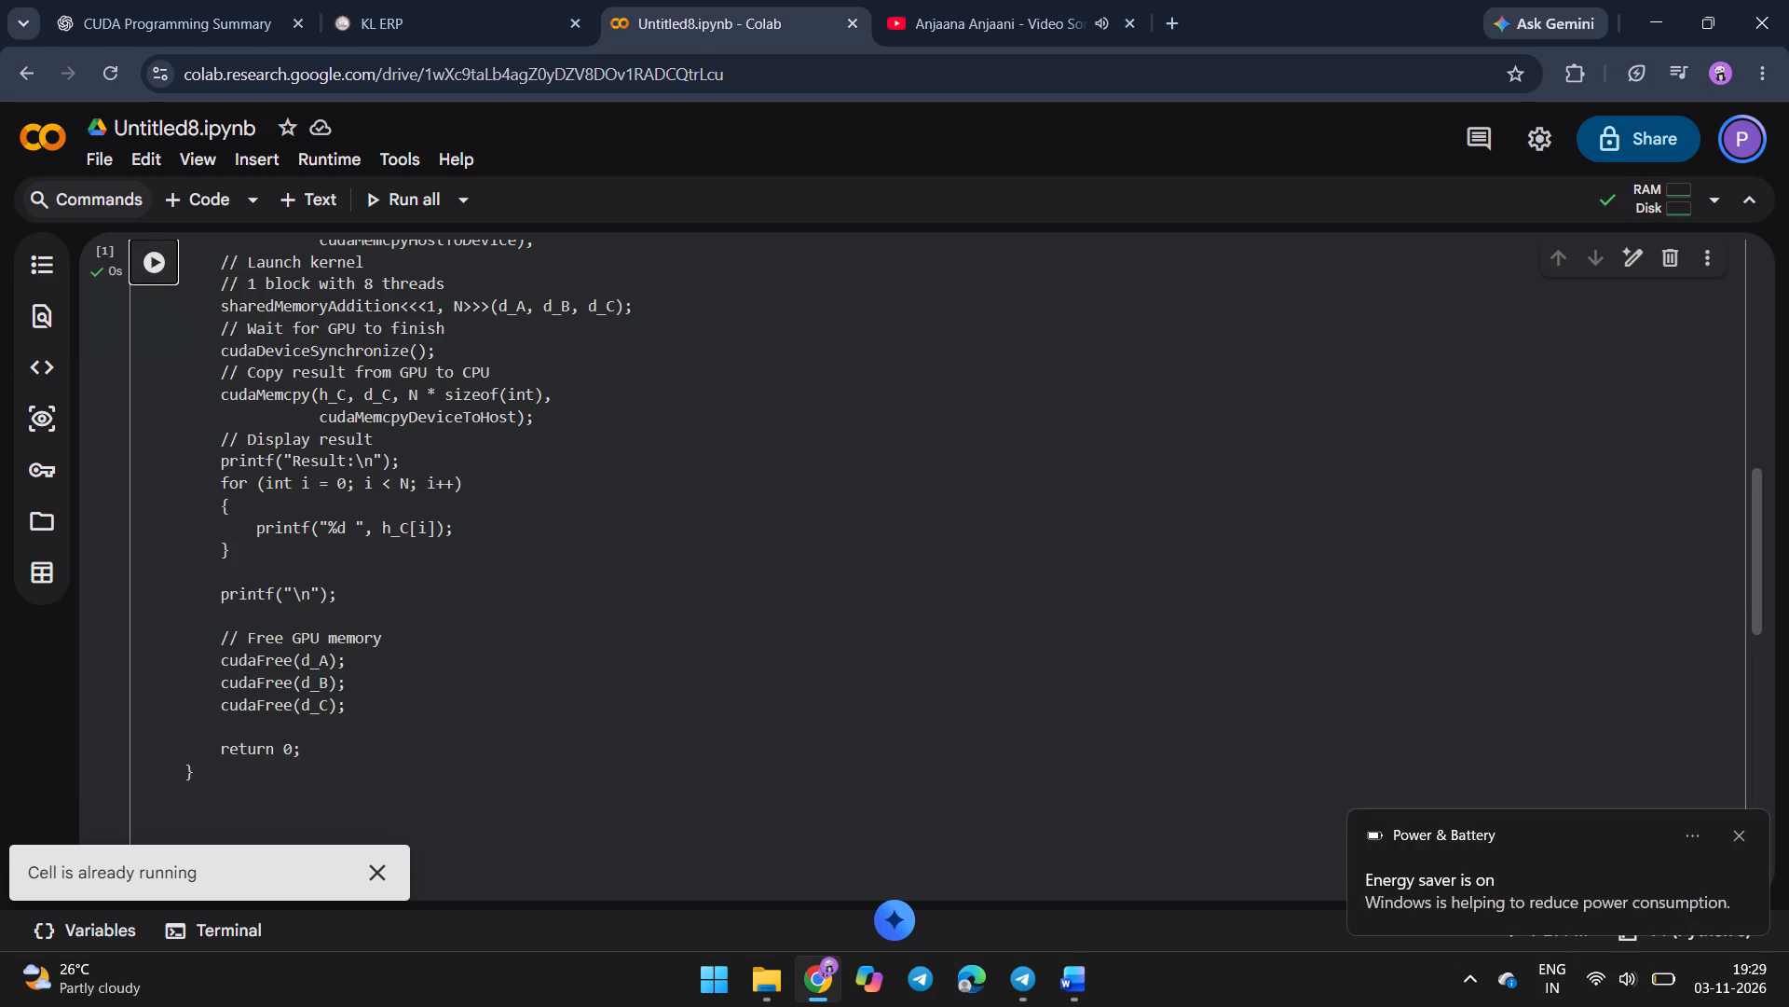
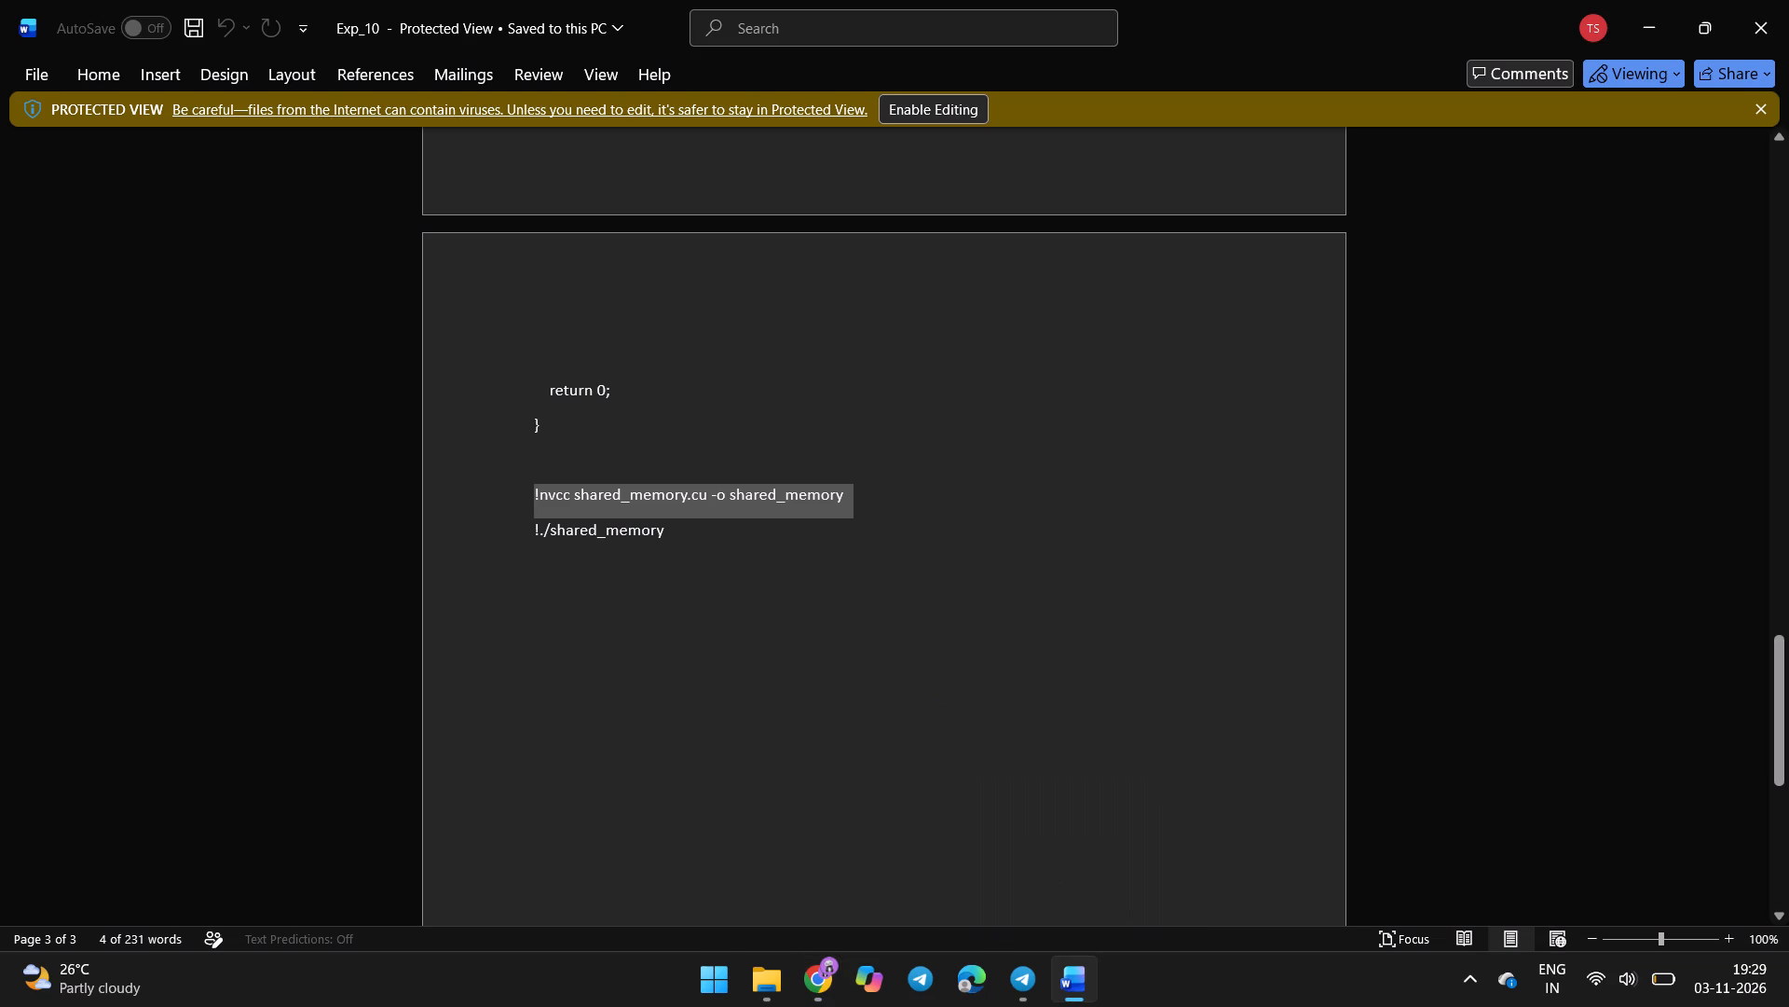
pyautogui.moveTo(678, 528); pyautogui.dragTo(523, 527)
pyautogui.hotkey('ctrl', 'c')
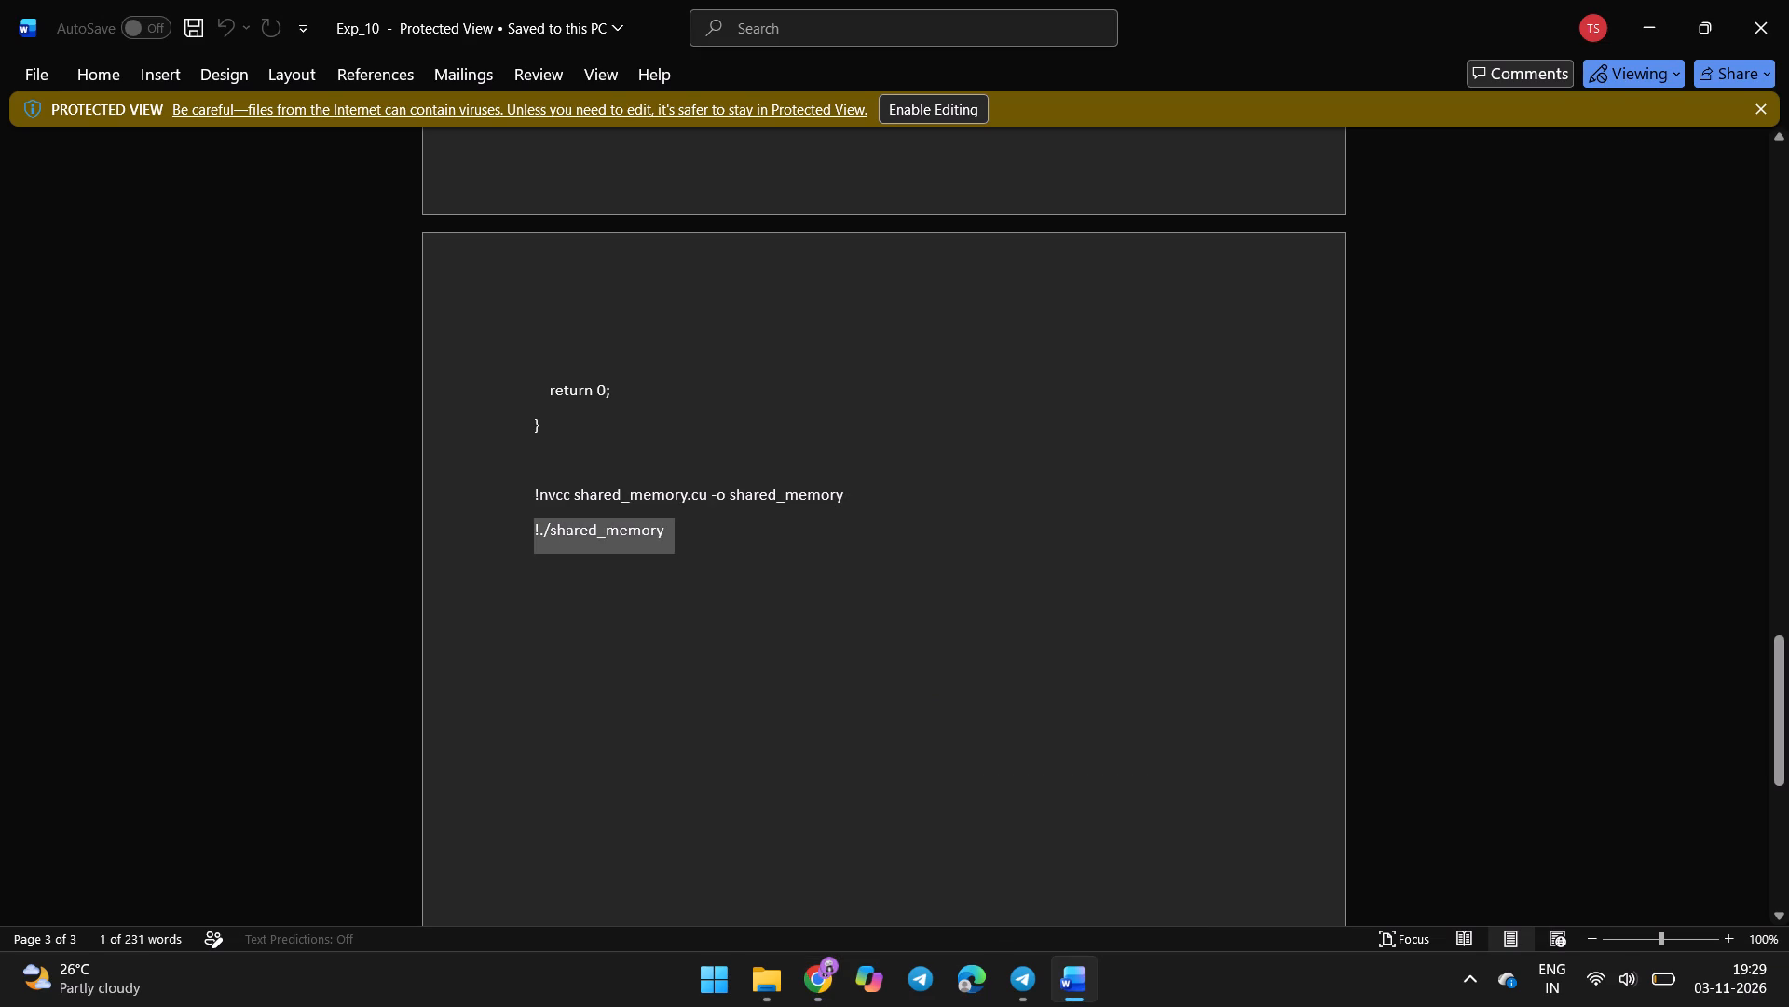
pyautogui.hotkey('alt', 'Tab')
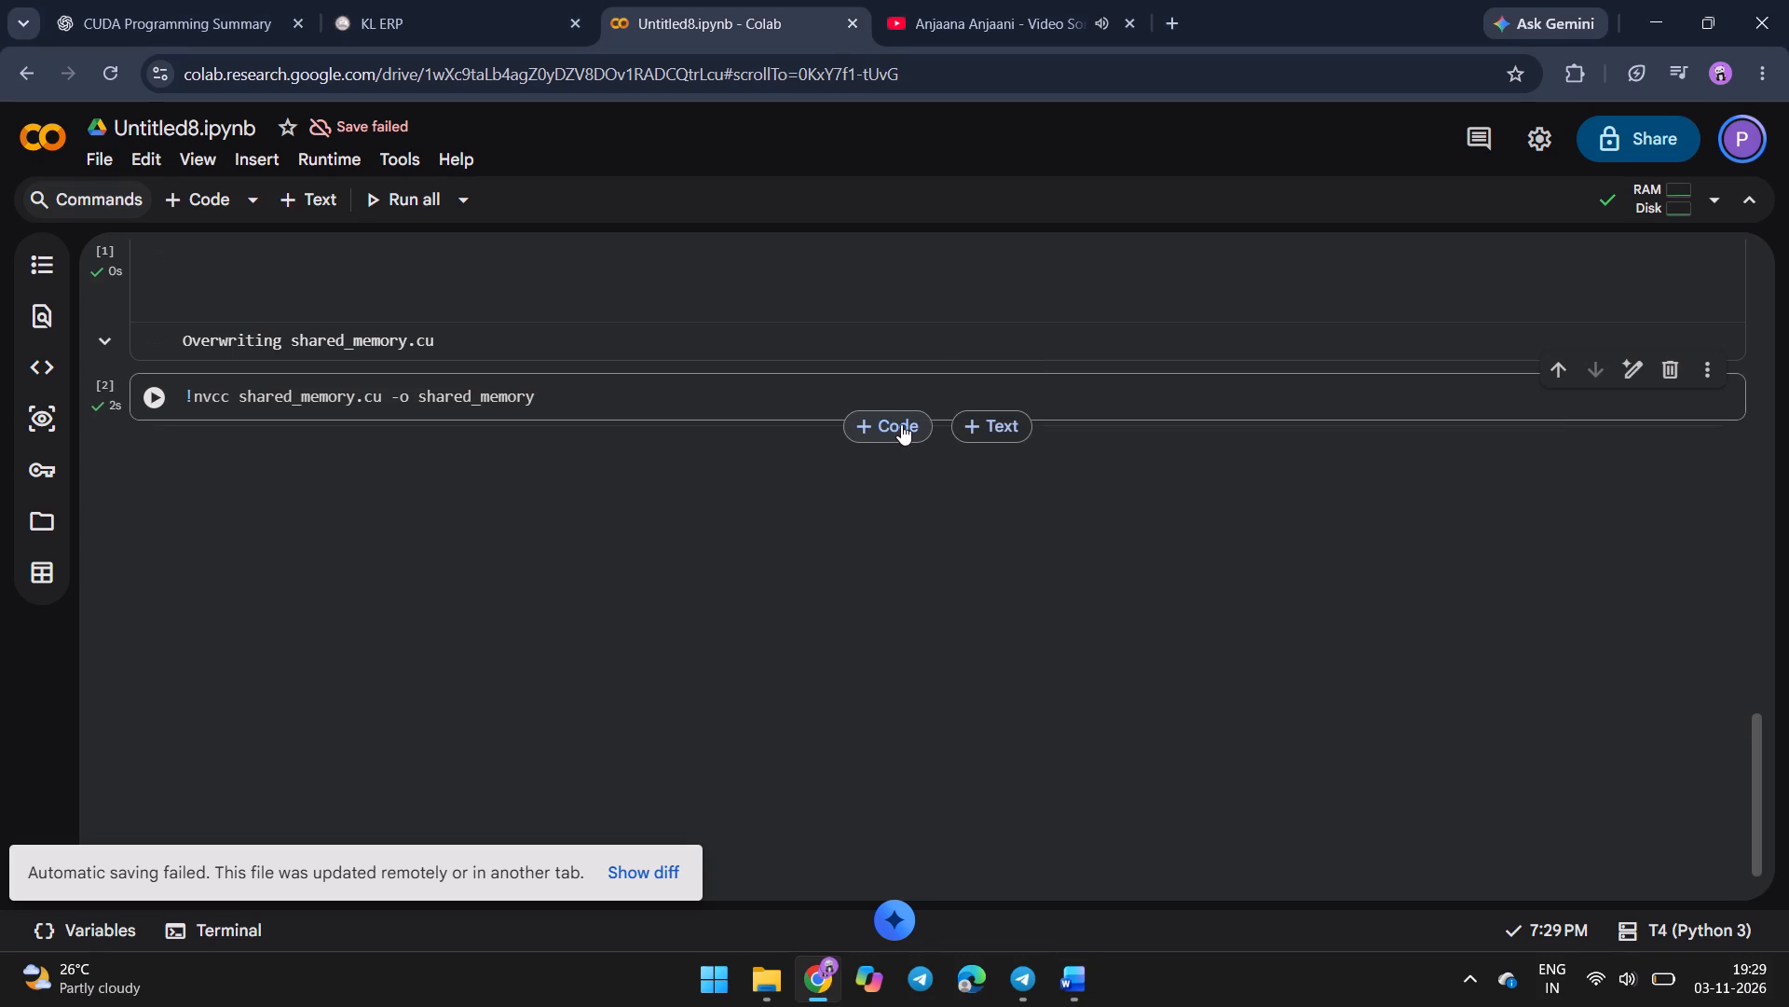
pyautogui.click(901, 424)
pyautogui.hotkey('ctrl', 'v')
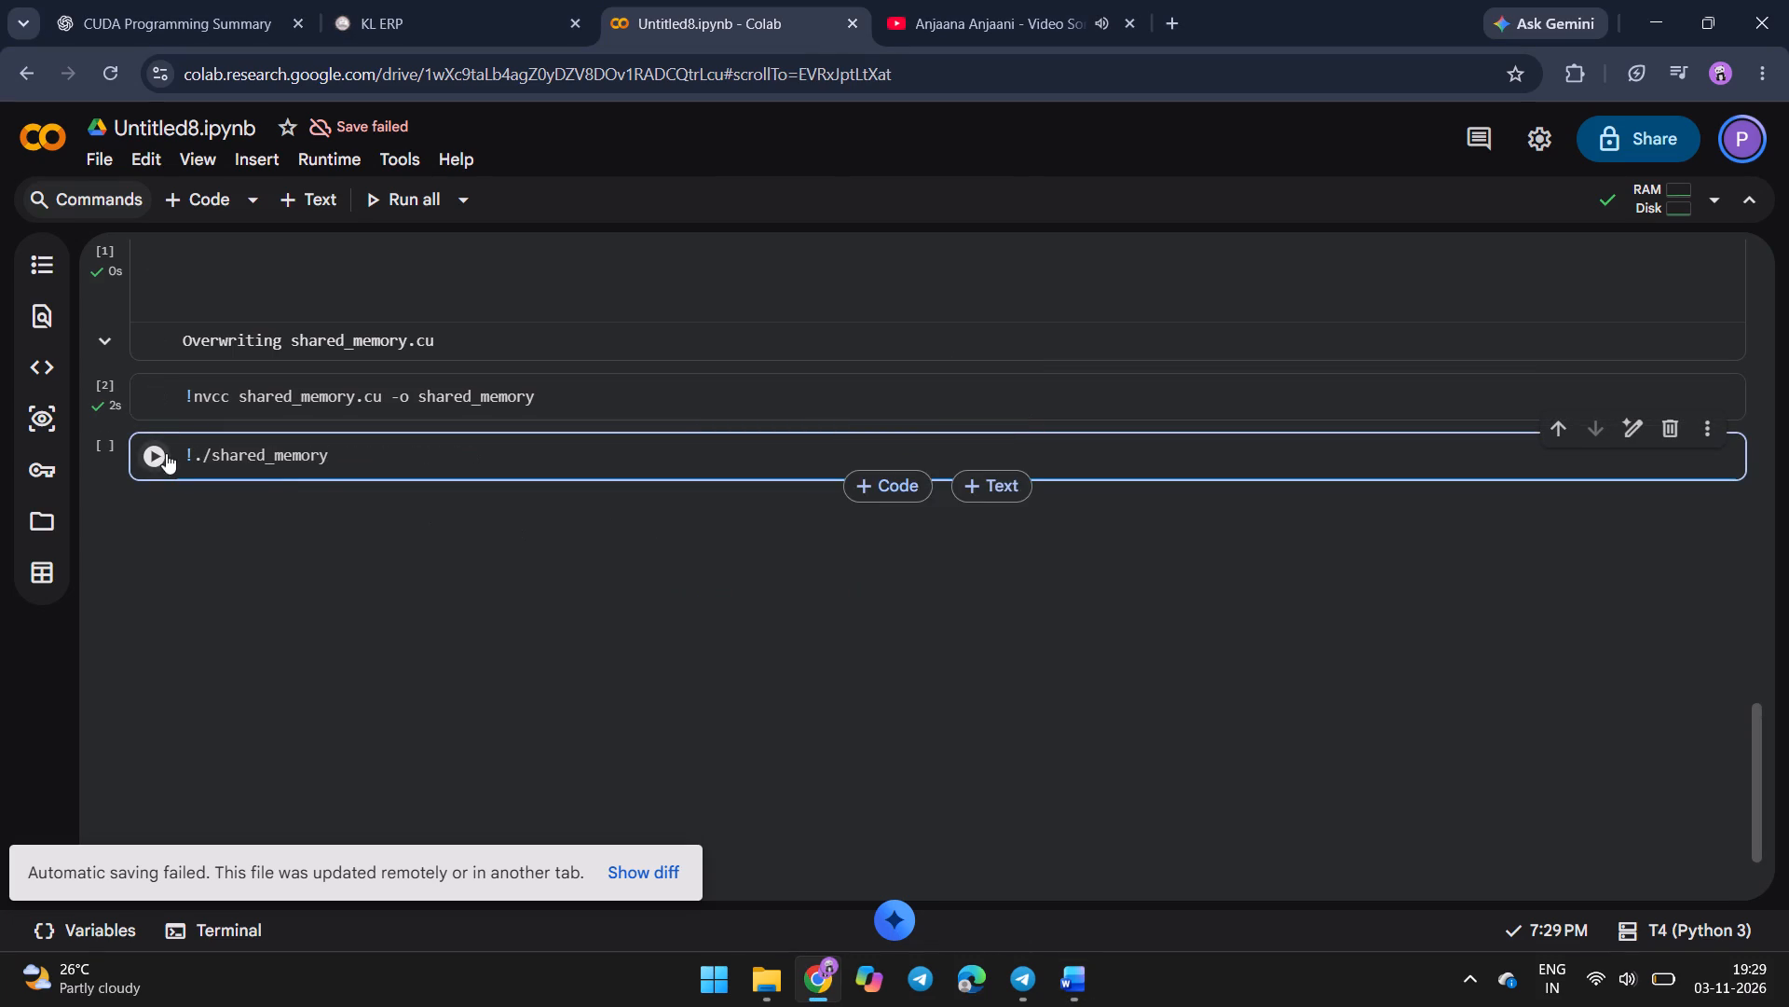
pyautogui.click(153, 451)
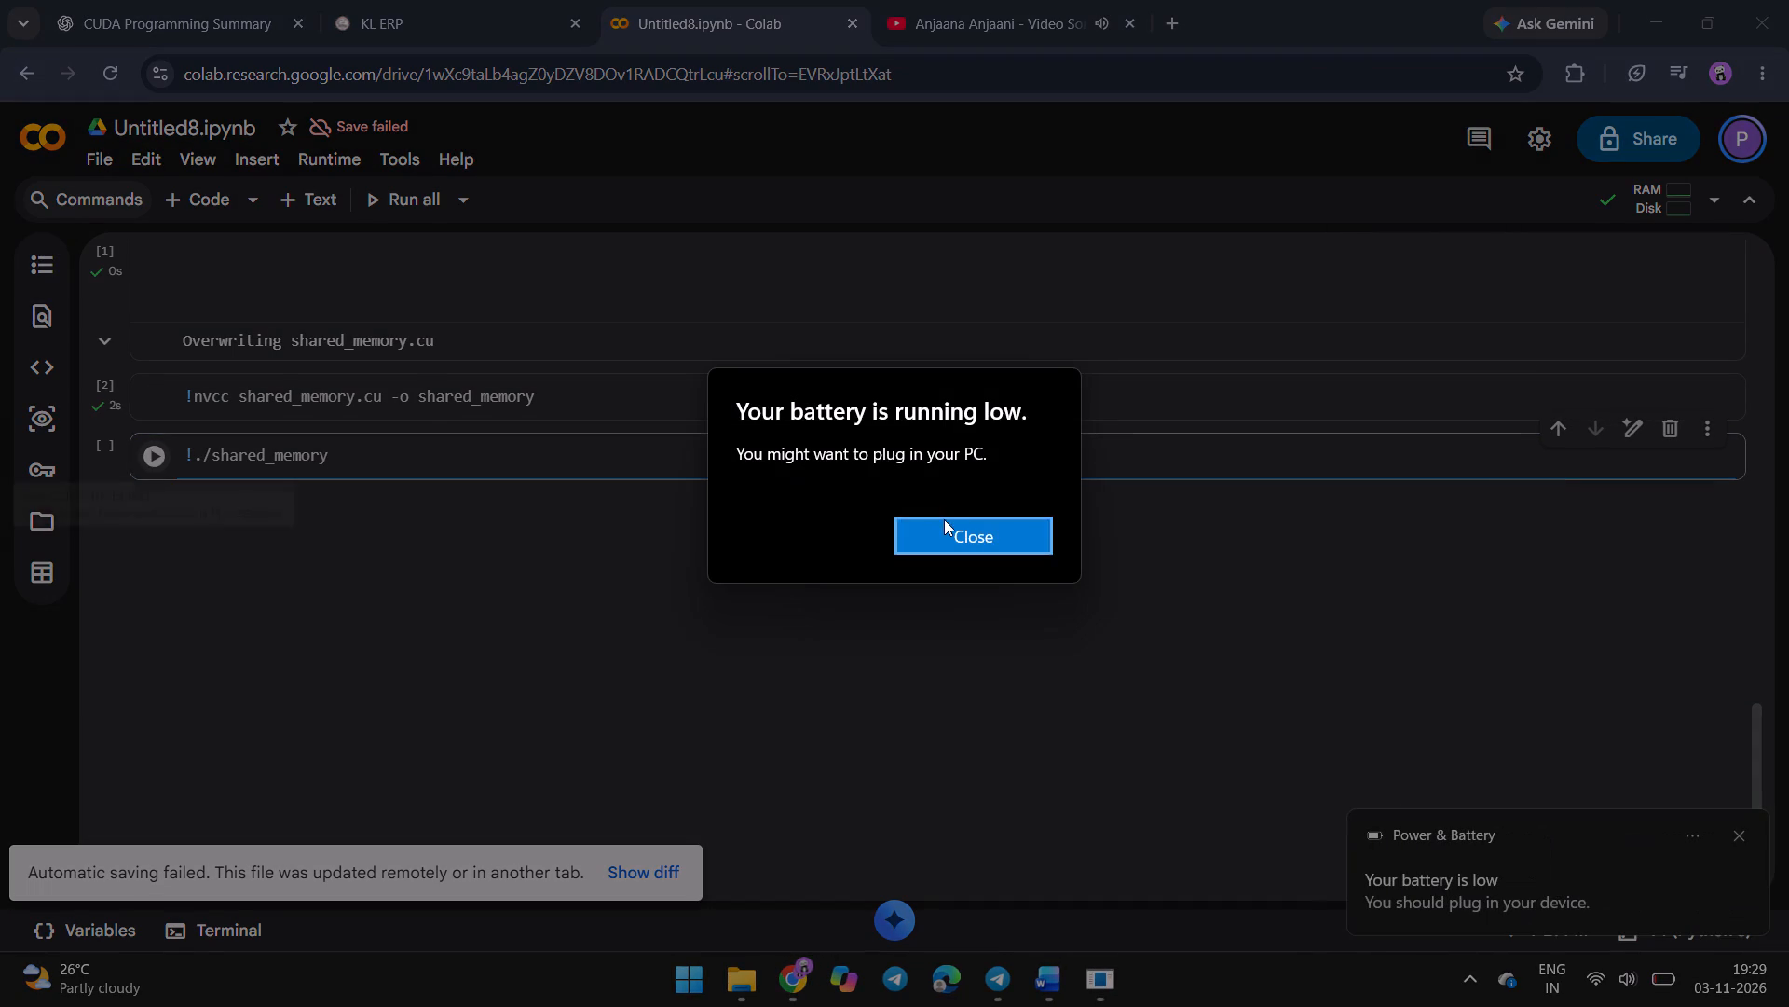
# Dismiss the low-battery notice and run the ./shared_memory cell in the Colab notebook.
pyautogui.click(944, 519)
pyautogui.click(152, 458)
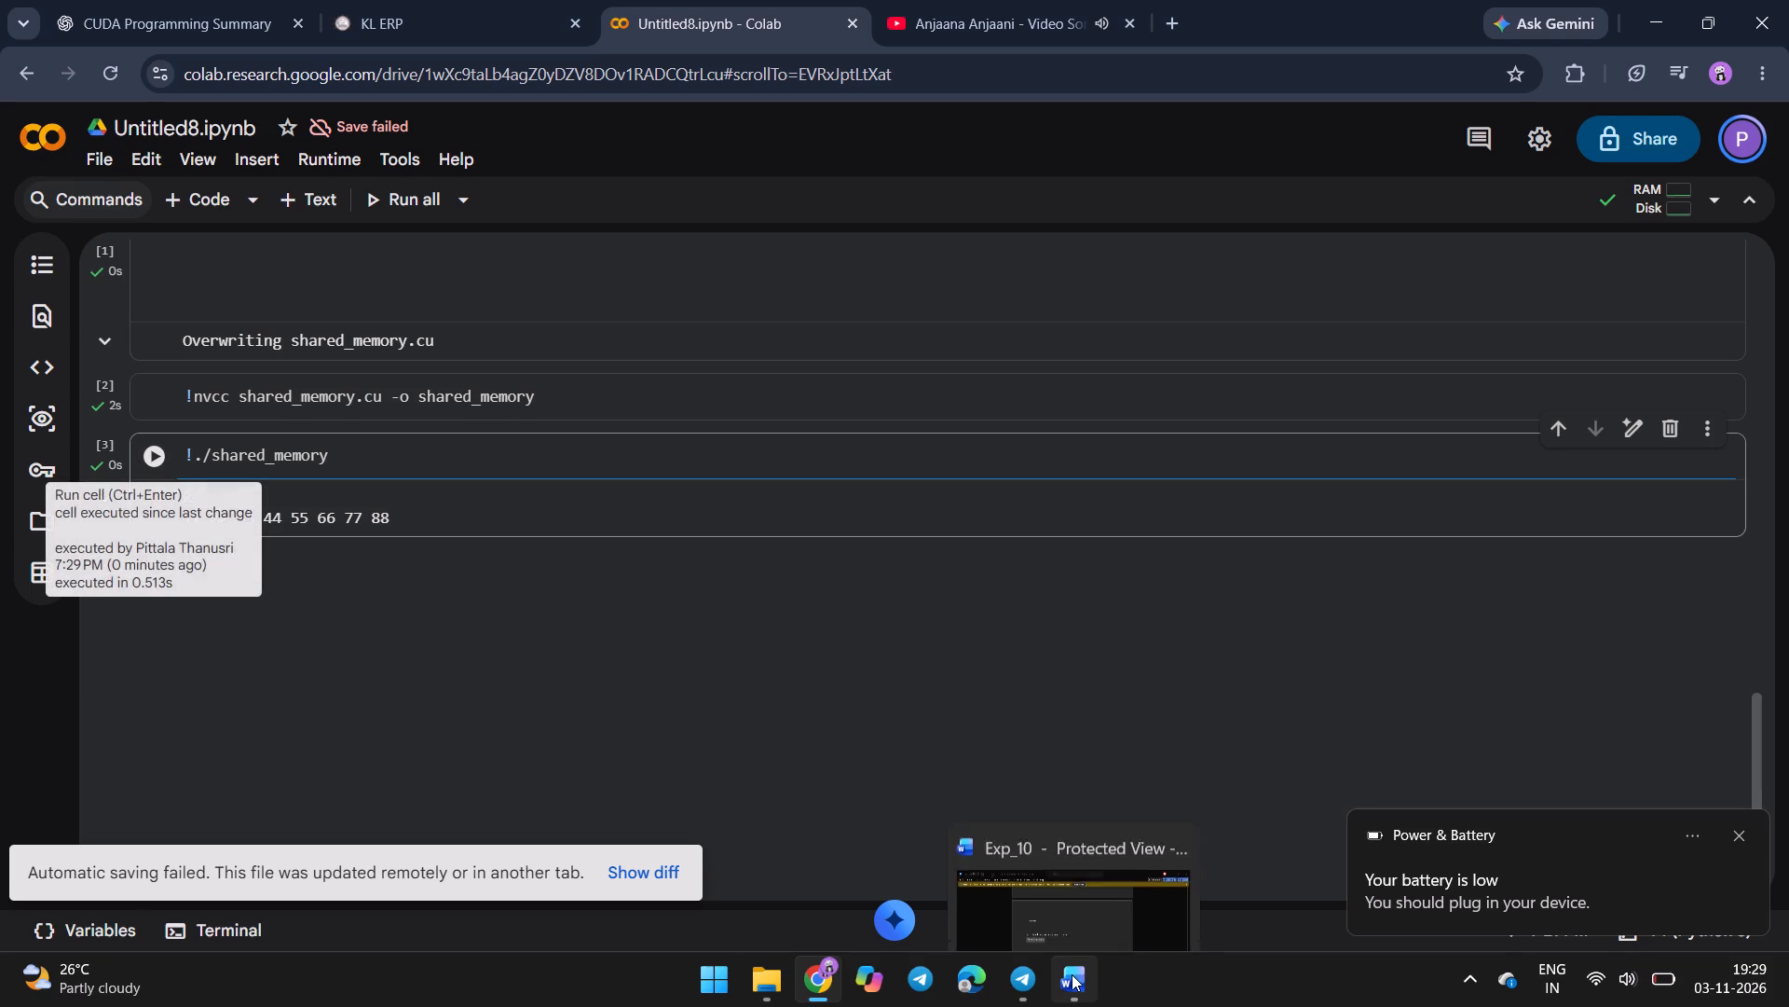
pyautogui.click(1089, 908)
pyautogui.scroll(17, 889, 522)
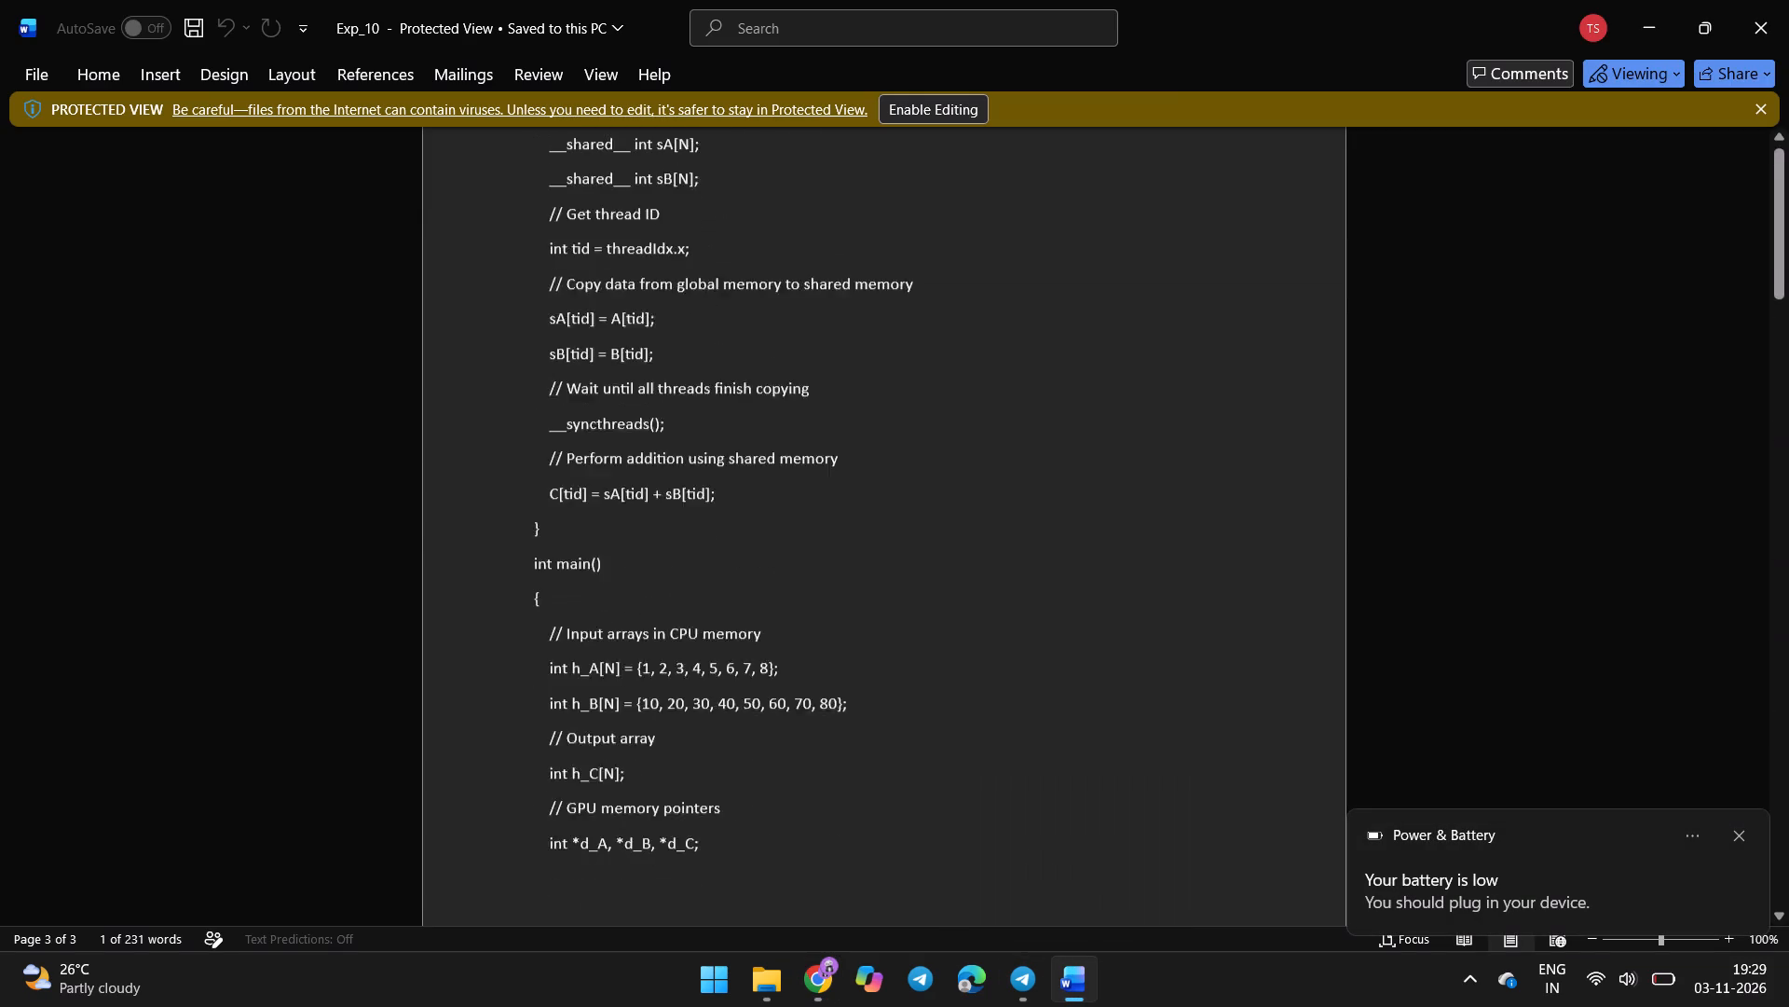
pyautogui.scroll(5, 889, 522)
pyautogui.moveTo(624, 297); pyautogui.dragTo(620, 295)
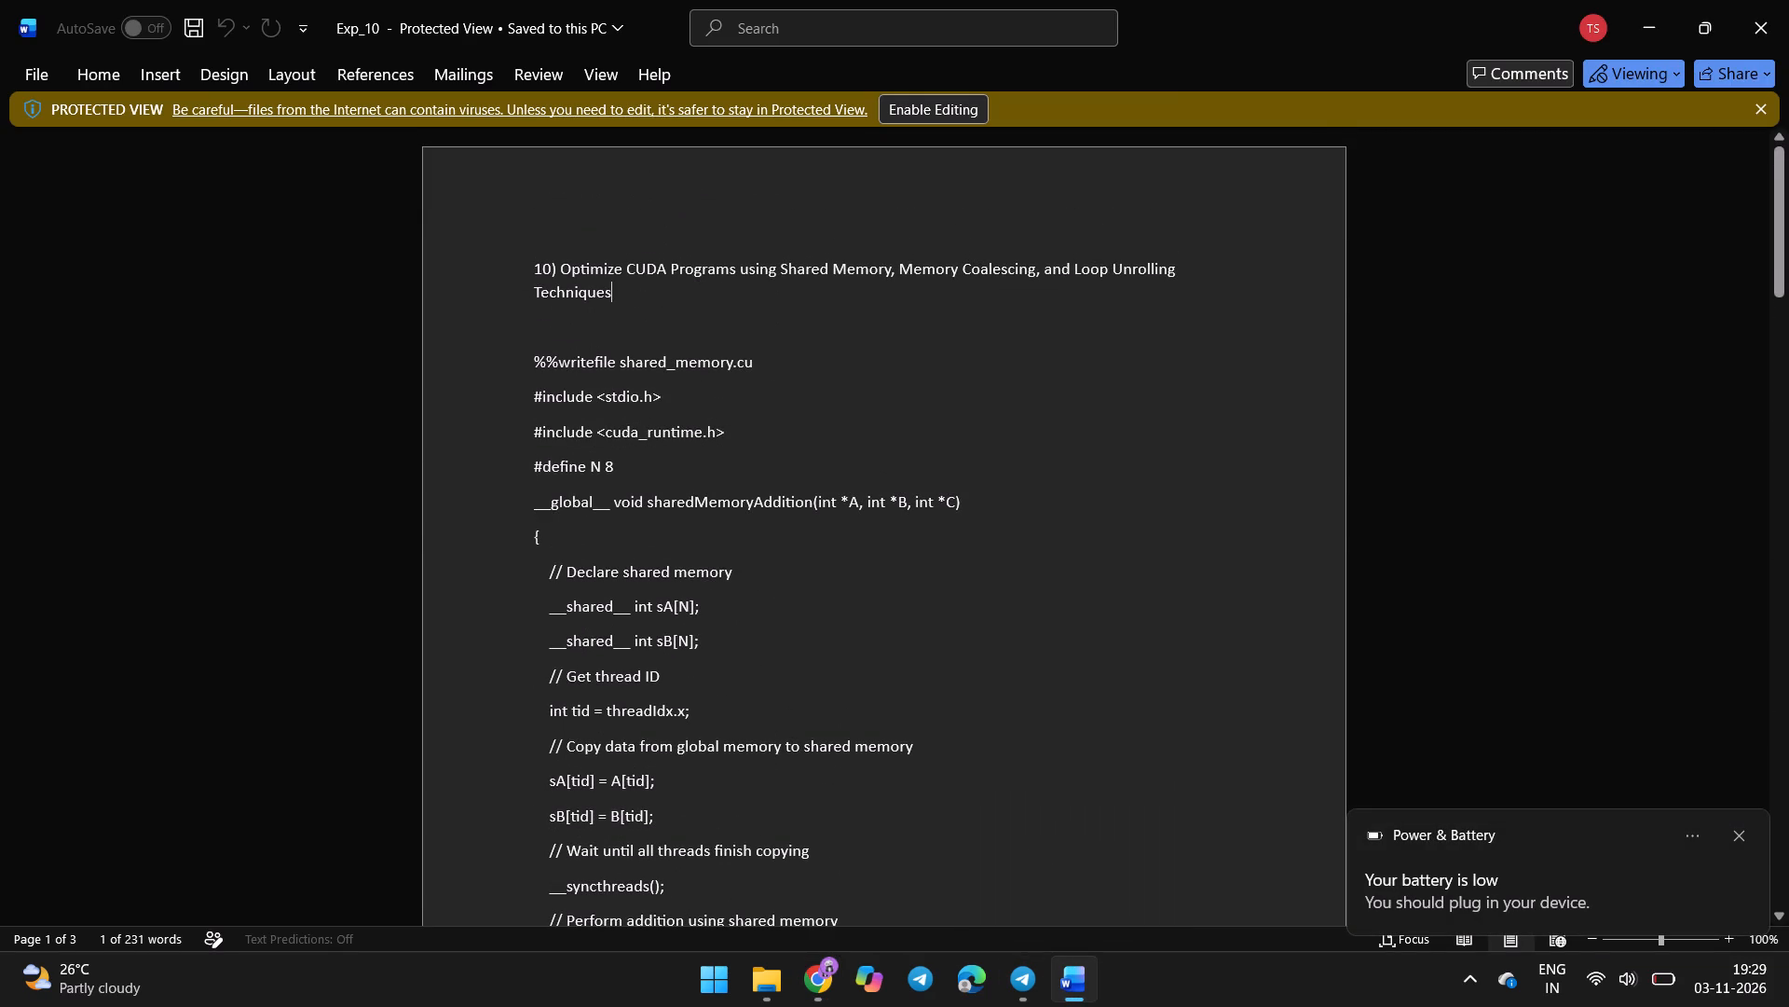
pyautogui.moveTo(620, 295); pyautogui.dragTo(567, 274)
pyautogui.hotkey('ctrl', 'c')
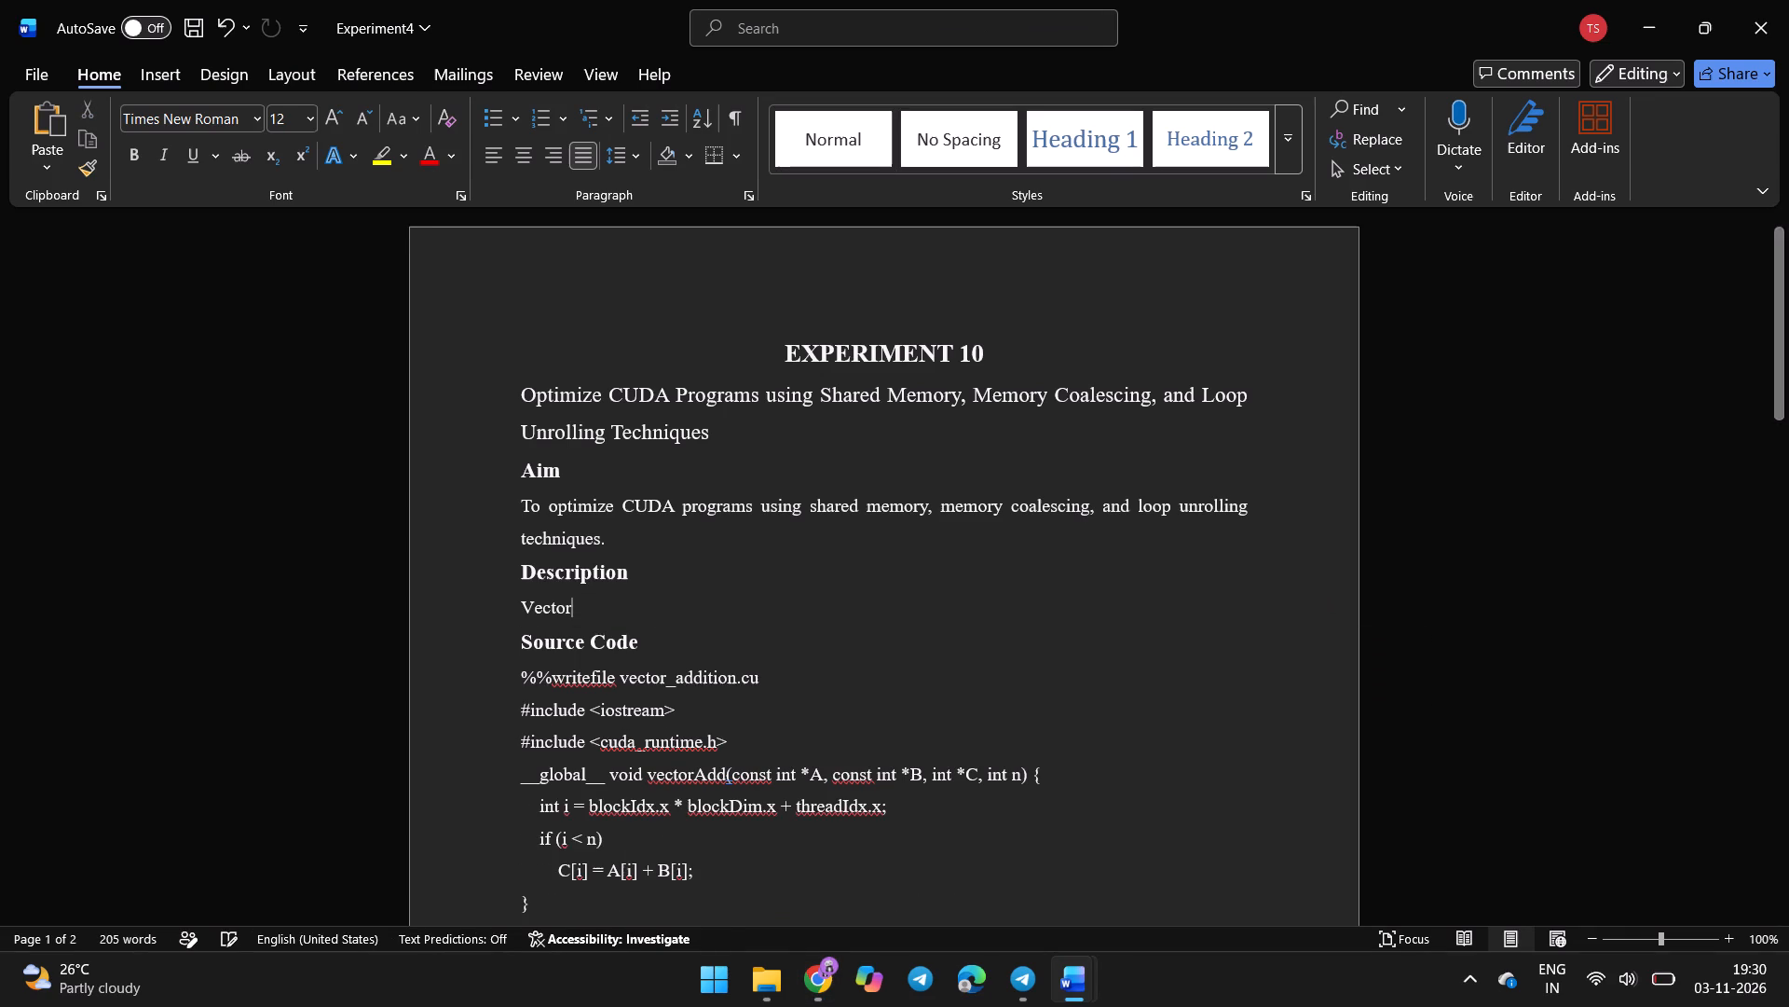
pyautogui.press('space')
pyautogui.hotkey('ctrl', 'v')
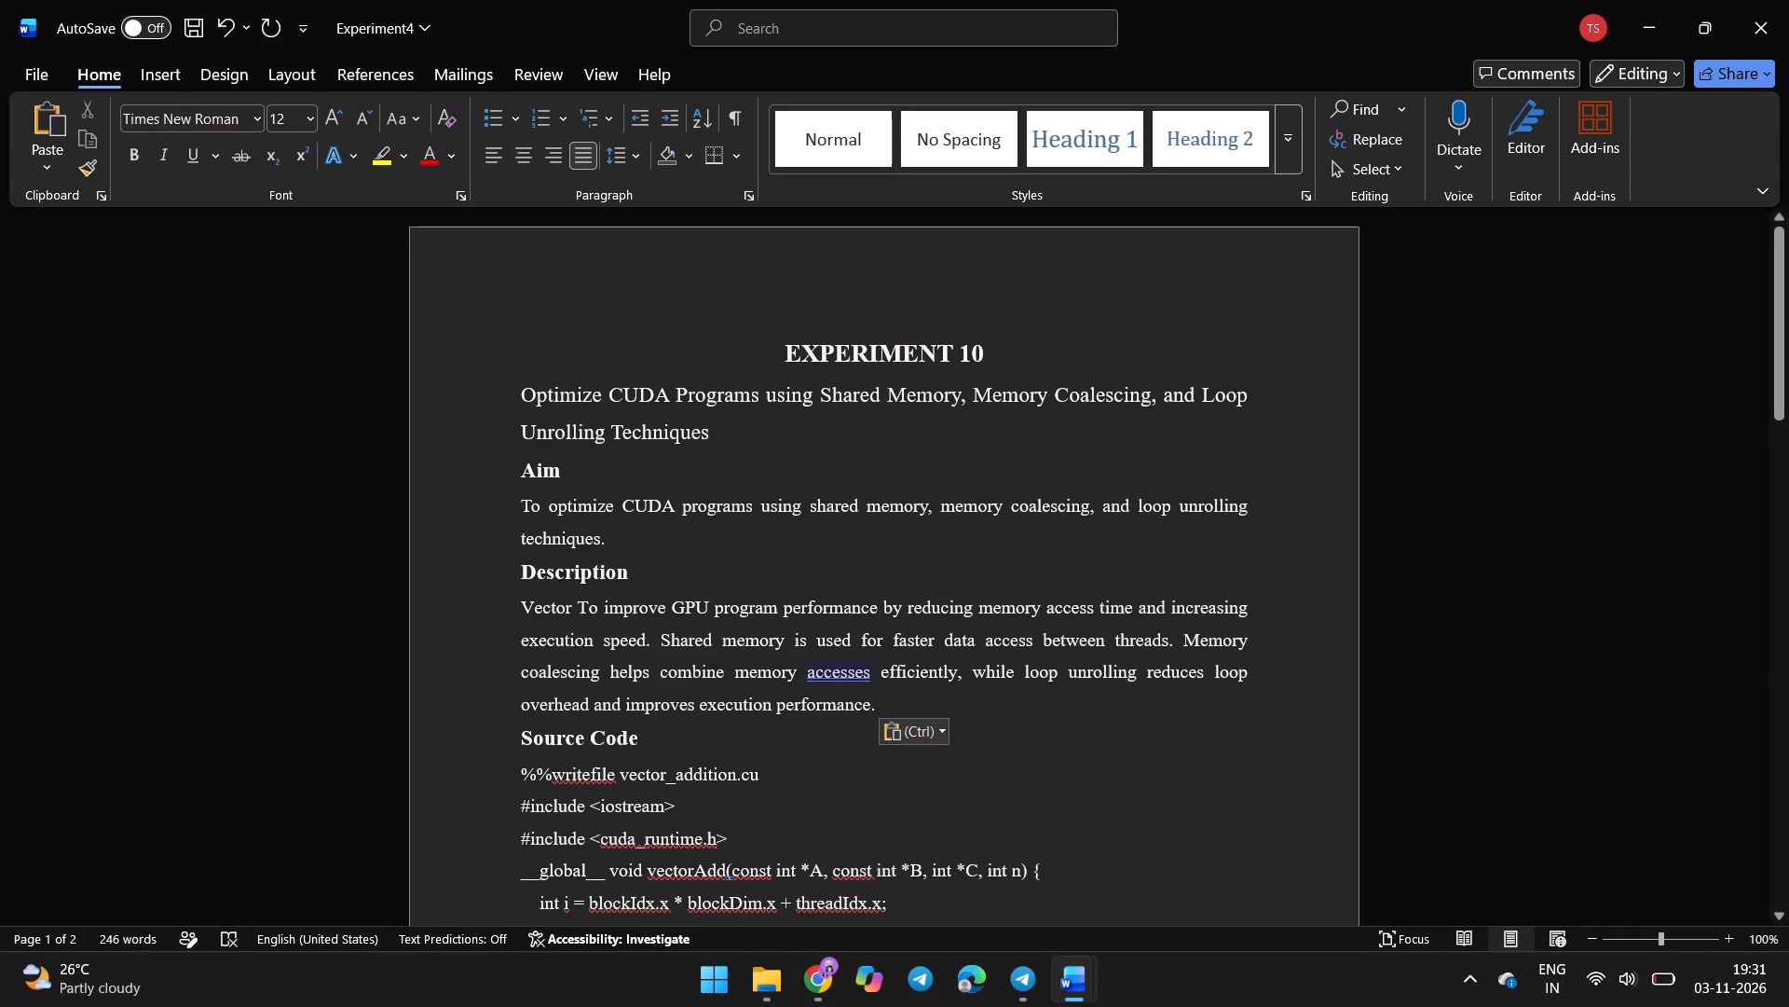
pyautogui.click(576, 608)
pyautogui.press('BackSpace')
pyautogui.press('BackSpace')
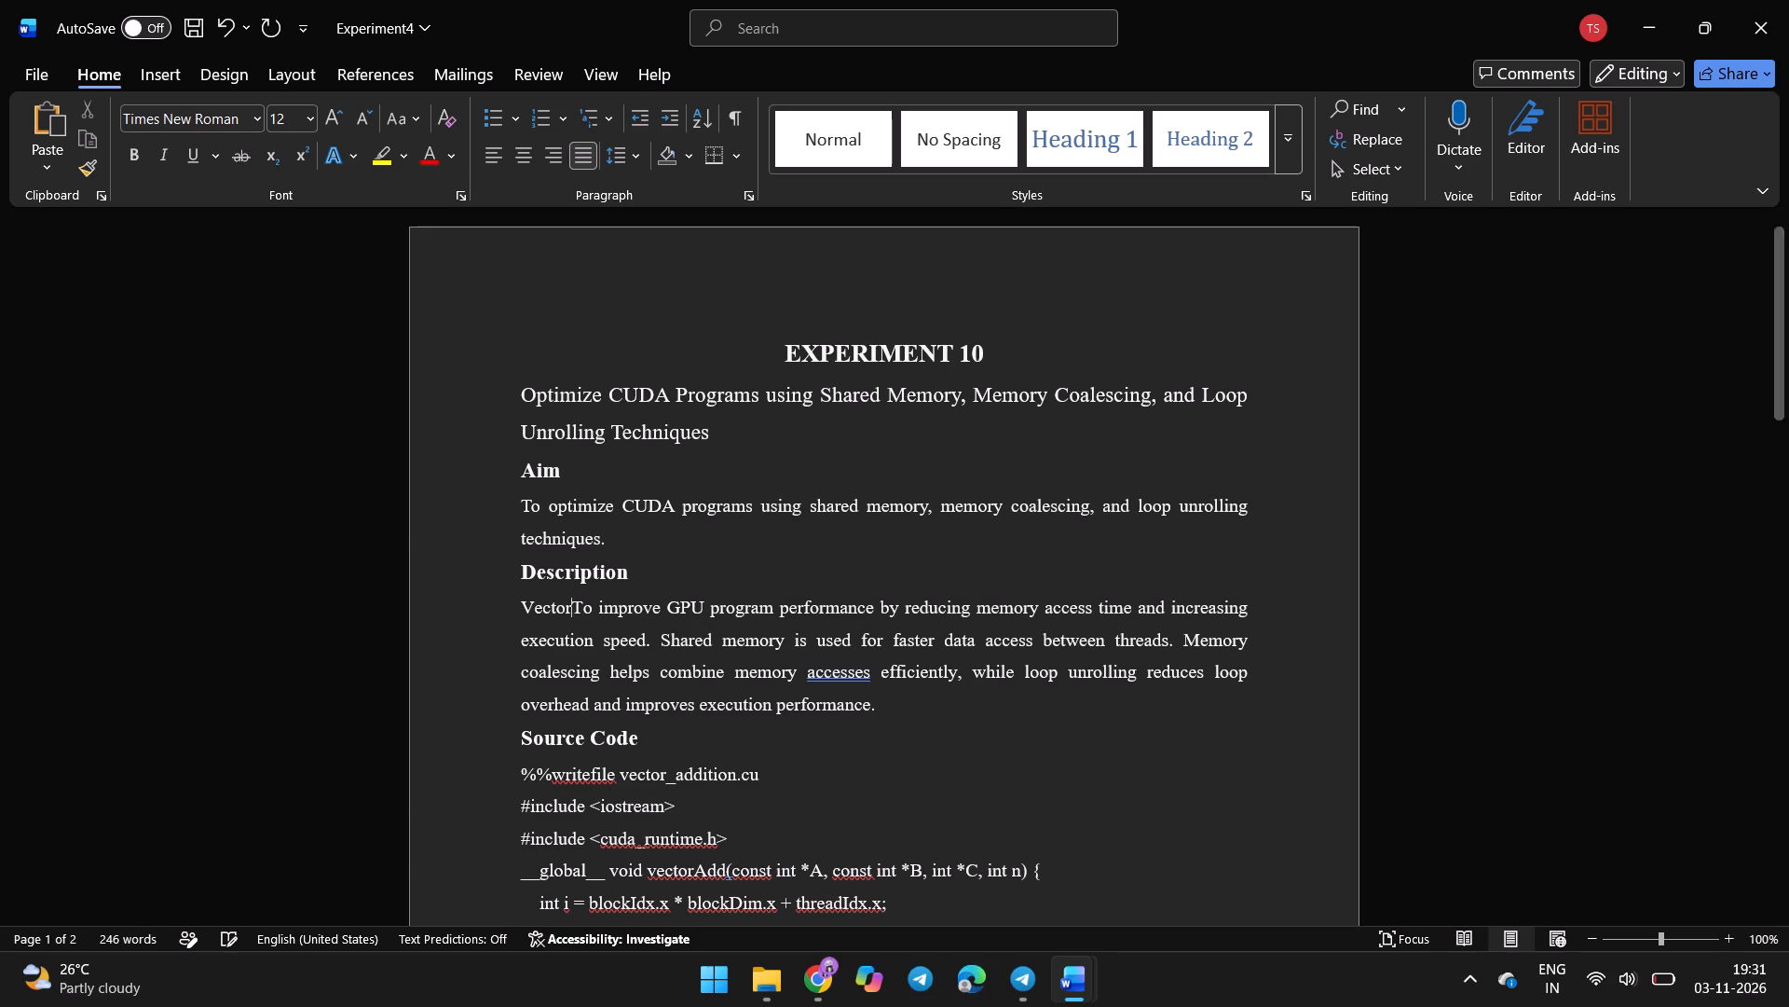
pyautogui.press('BackSpace')
pyautogui.press('BackSpace')
pyautogui.press('BackSpace')
pyautogui.press('BackSpace')
pyautogui.press('BackSpace')
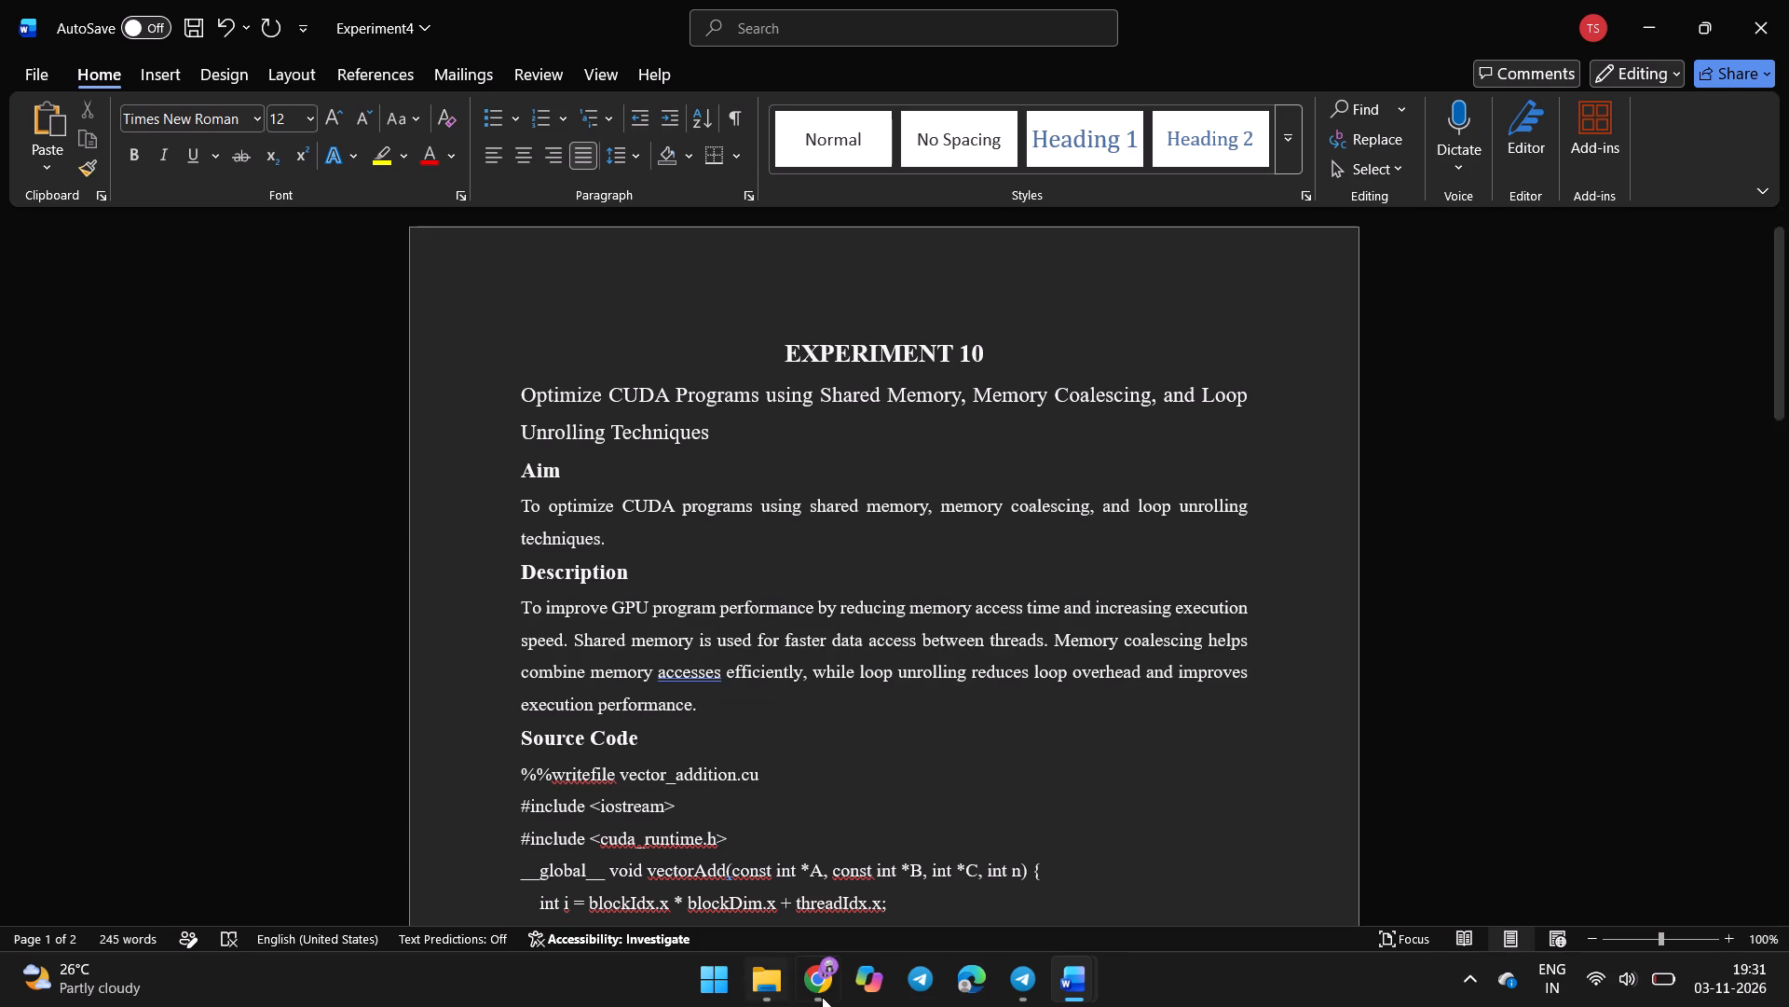
# In the Colab notebook, delete the empty lines after the closing brace in the cell that writes shared_memory.cu.
pyautogui.click(798, 903)
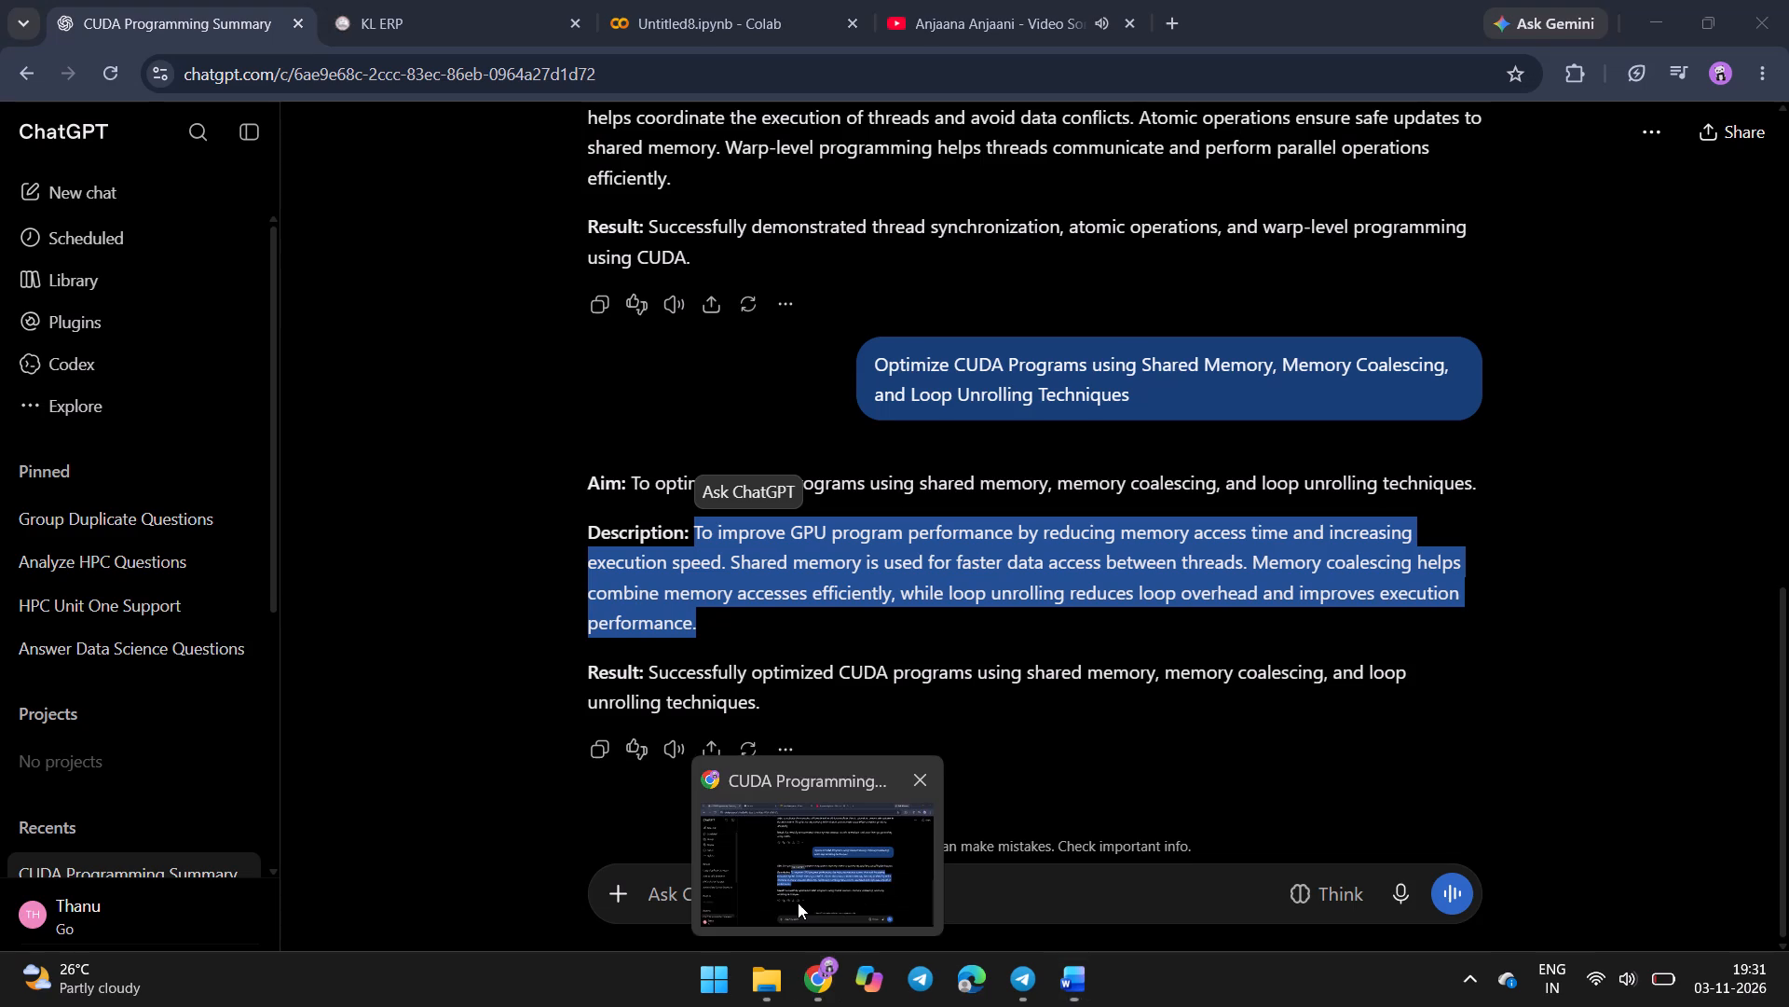
pyautogui.click(602, 0)
pyautogui.scroll(2, 567, 310)
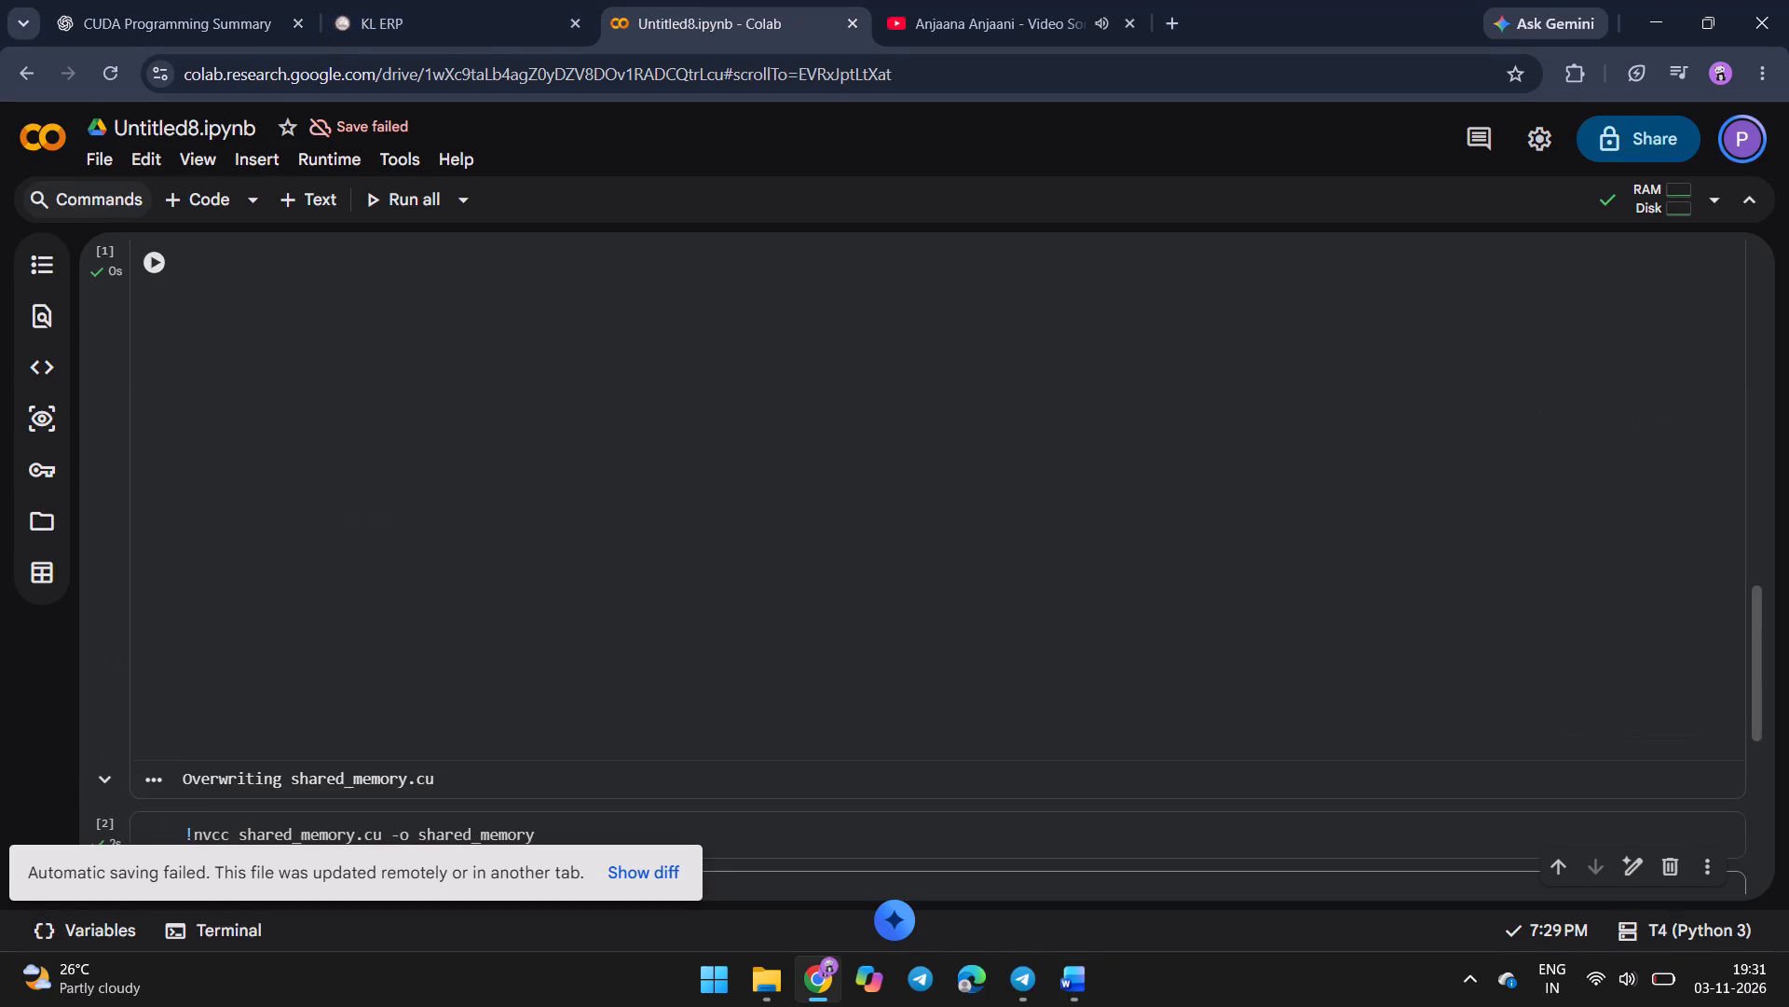
pyautogui.scroll(1, 567, 310)
pyautogui.scroll(6, 507, 618)
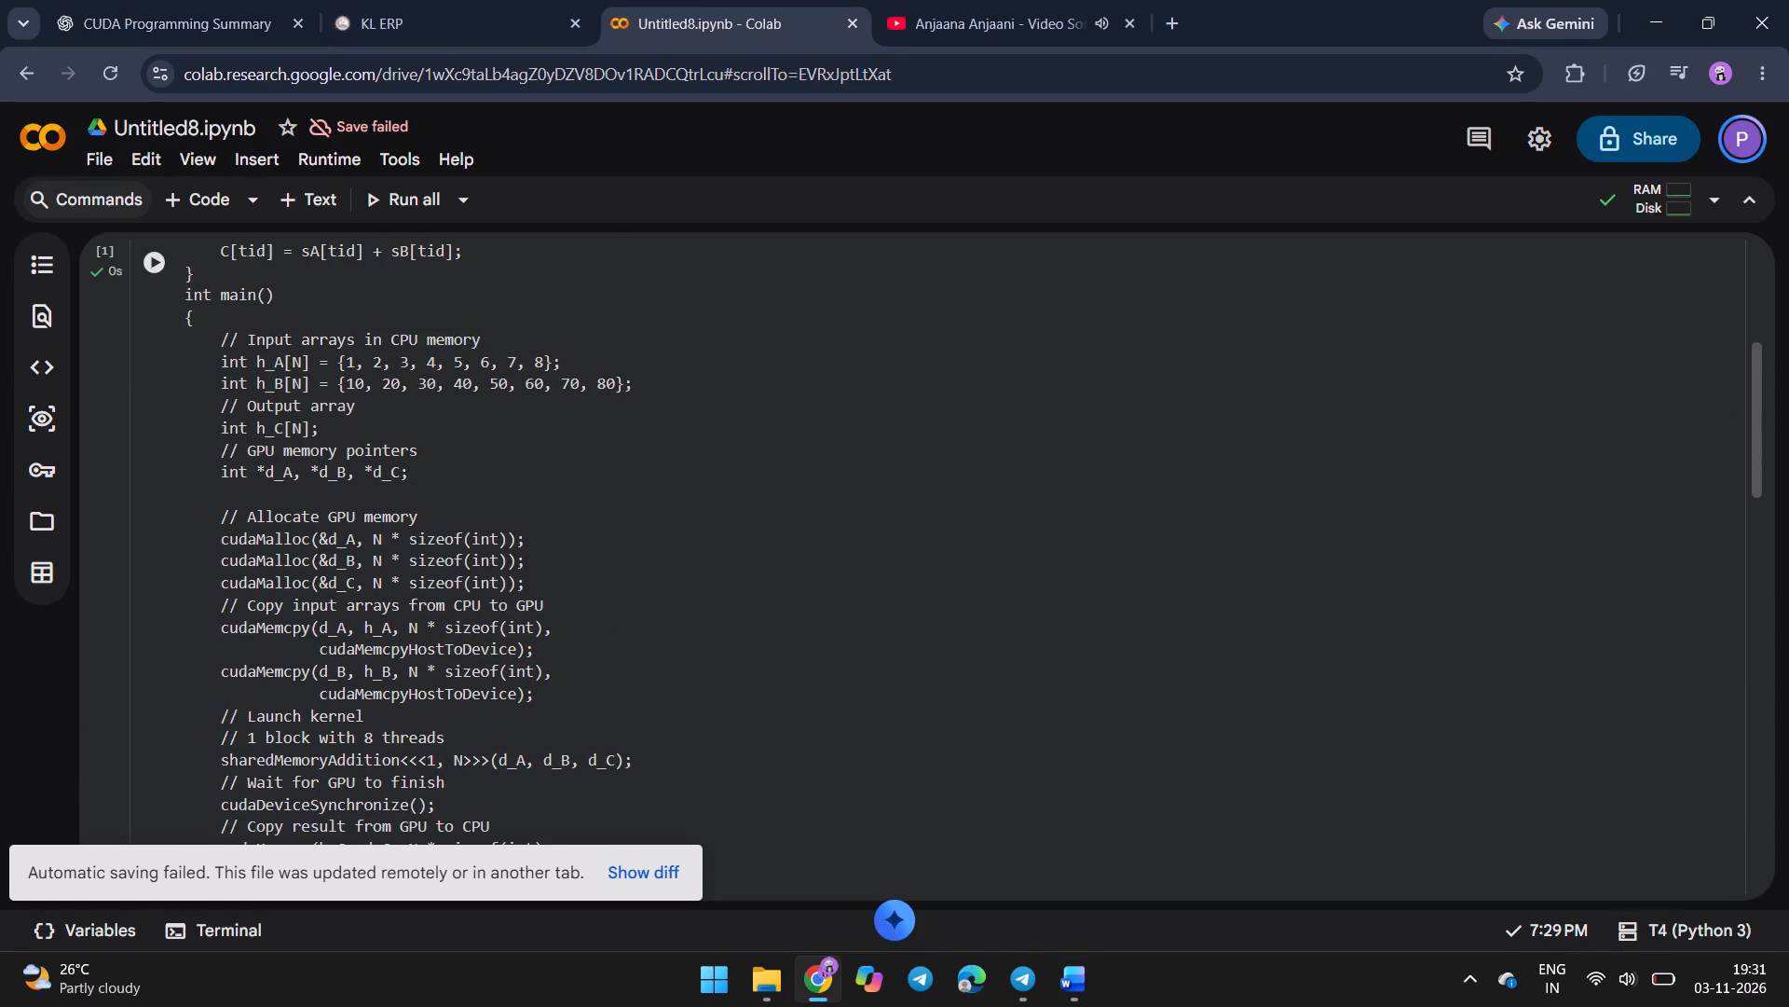
pyautogui.click(507, 618)
pyautogui.hotkey('ctrl', 'a')
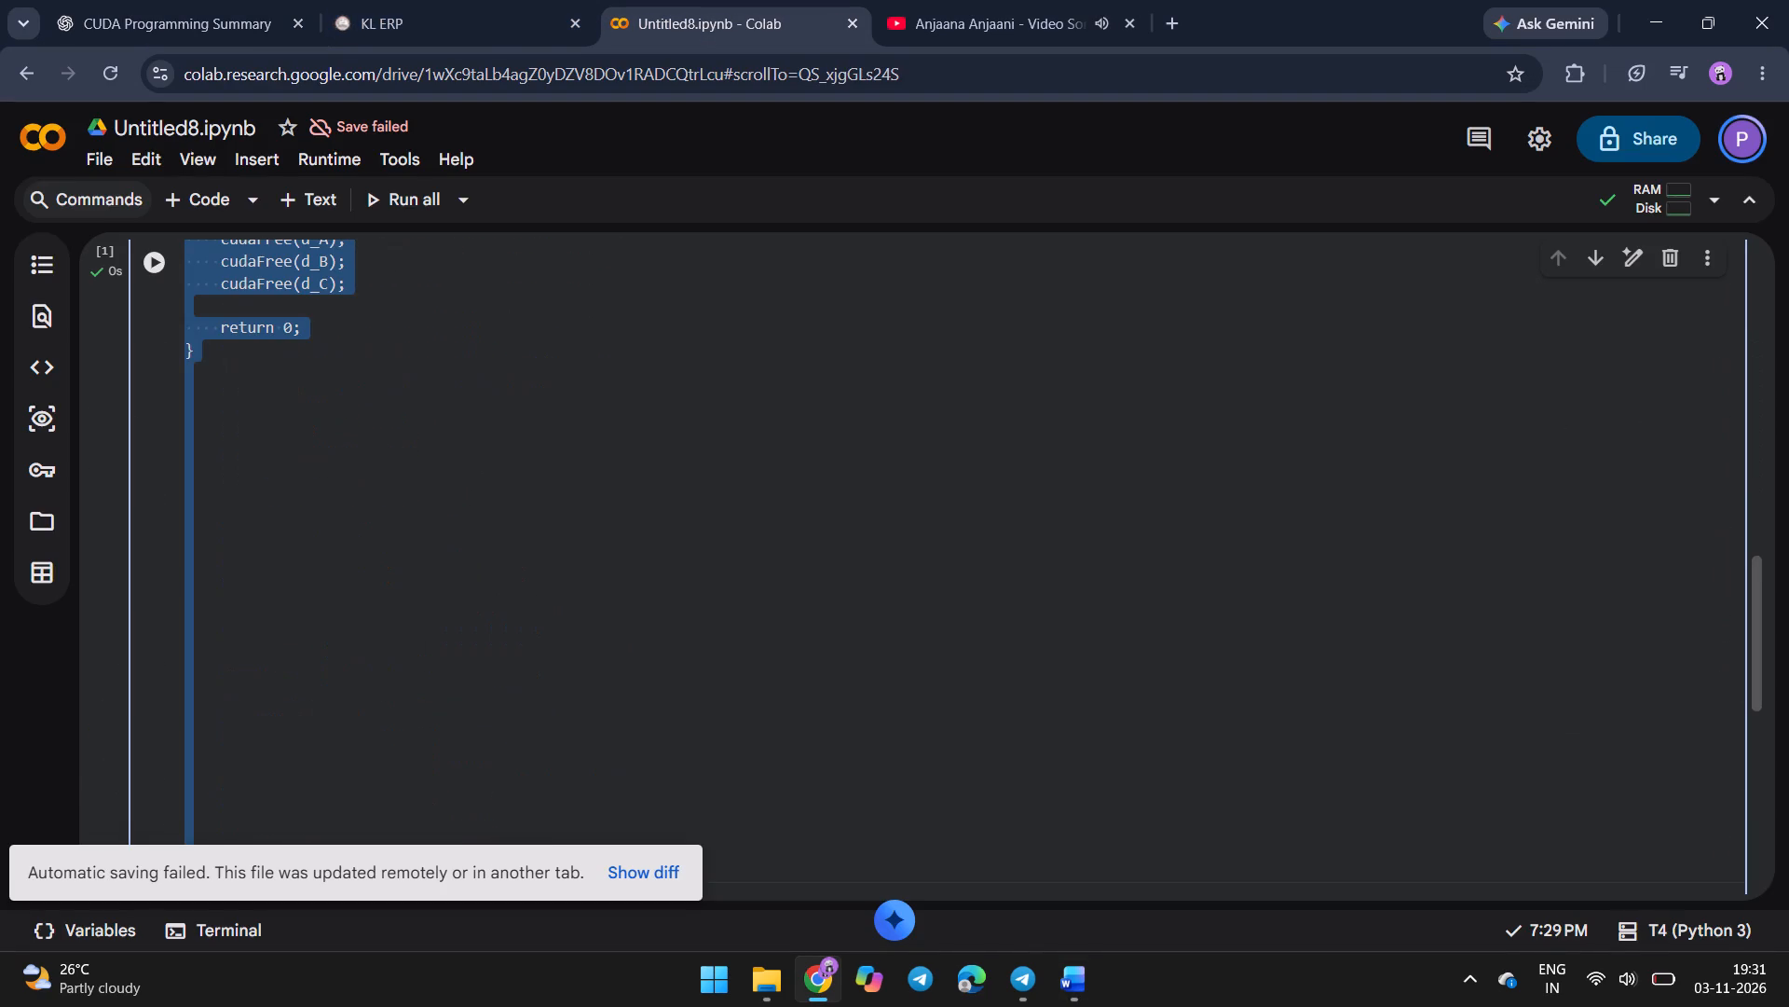
pyautogui.hotkey('ctrl', 'c')
pyautogui.scroll(9, 507, 618)
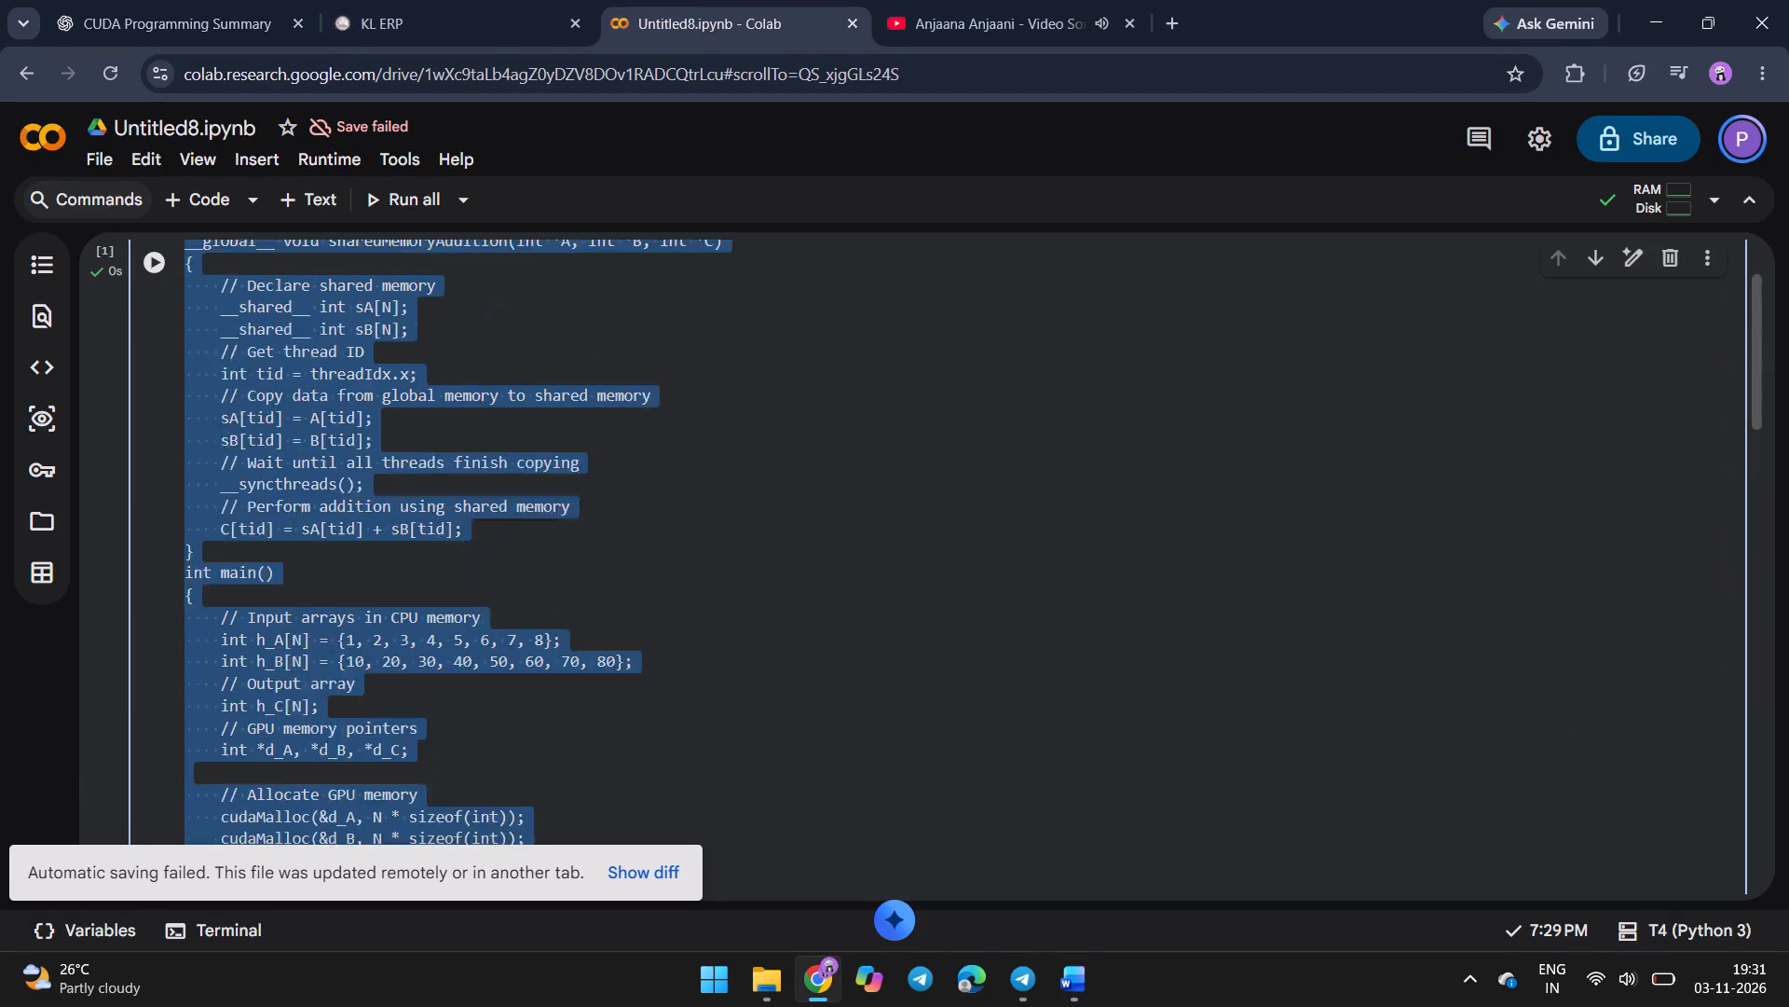
pyautogui.scroll(9, 507, 618)
pyautogui.scroll(-9, 507, 618)
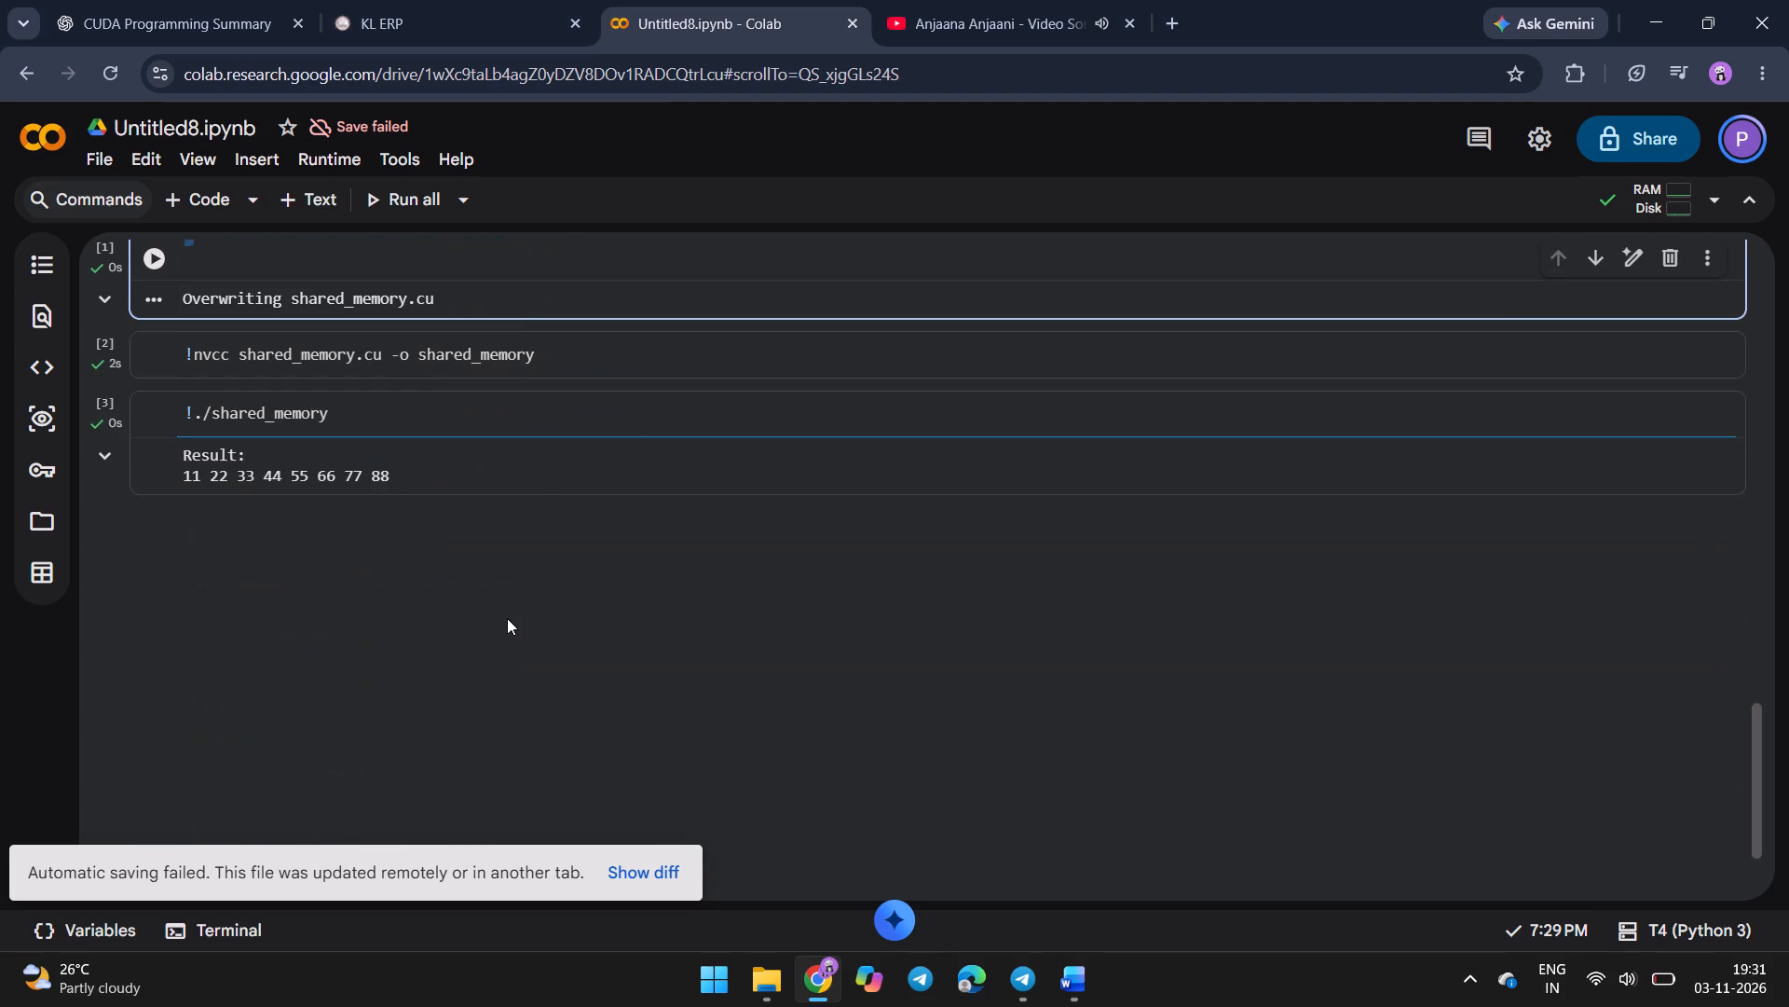
pyautogui.scroll(2, 507, 618)
pyautogui.click(370, 510)
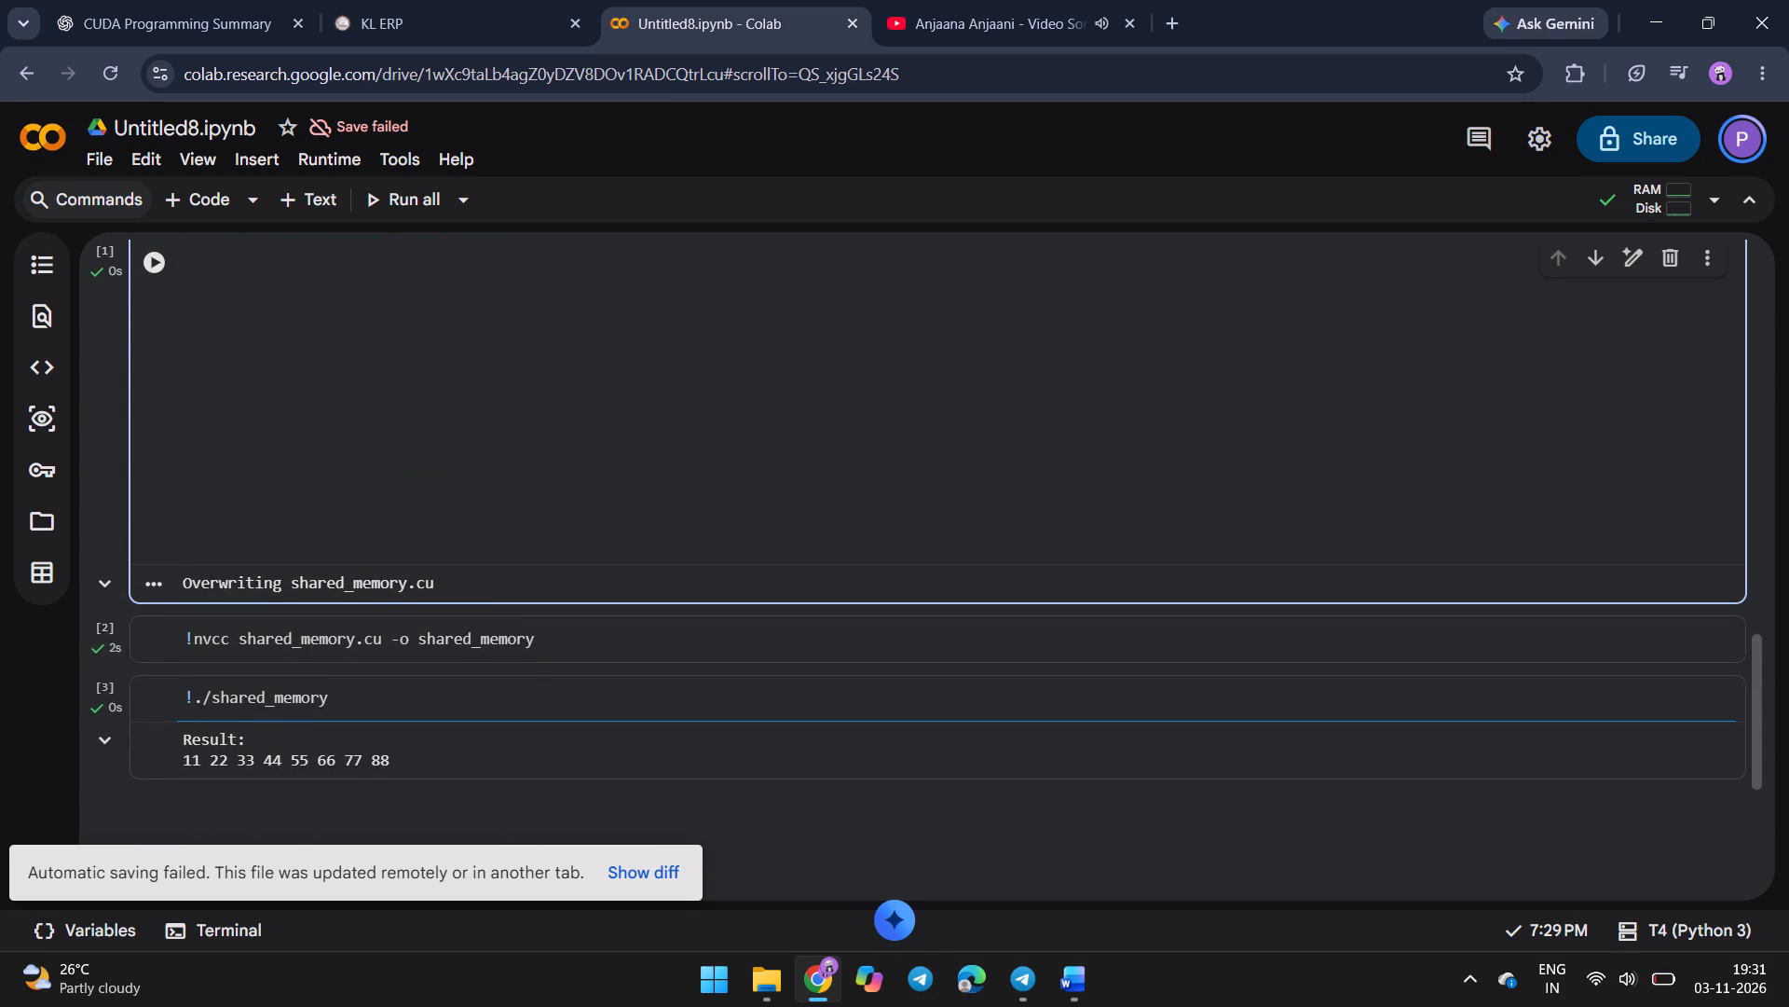
pyautogui.press('BackSpace')
pyautogui.press('BackSpace')
pyautogui.press('BackSpace')
pyautogui.press('BackSpace')
pyautogui.press('BackSpace')
pyautogui.press('BackSpace')
pyautogui.press('BackSpace')
pyautogui.press('BackSpace')
pyautogui.press('BackSpace')
pyautogui.press('BackSpace')
pyautogui.press('BackSpace')
pyautogui.press('BackSpace')
pyautogui.scroll(1, 370, 510)
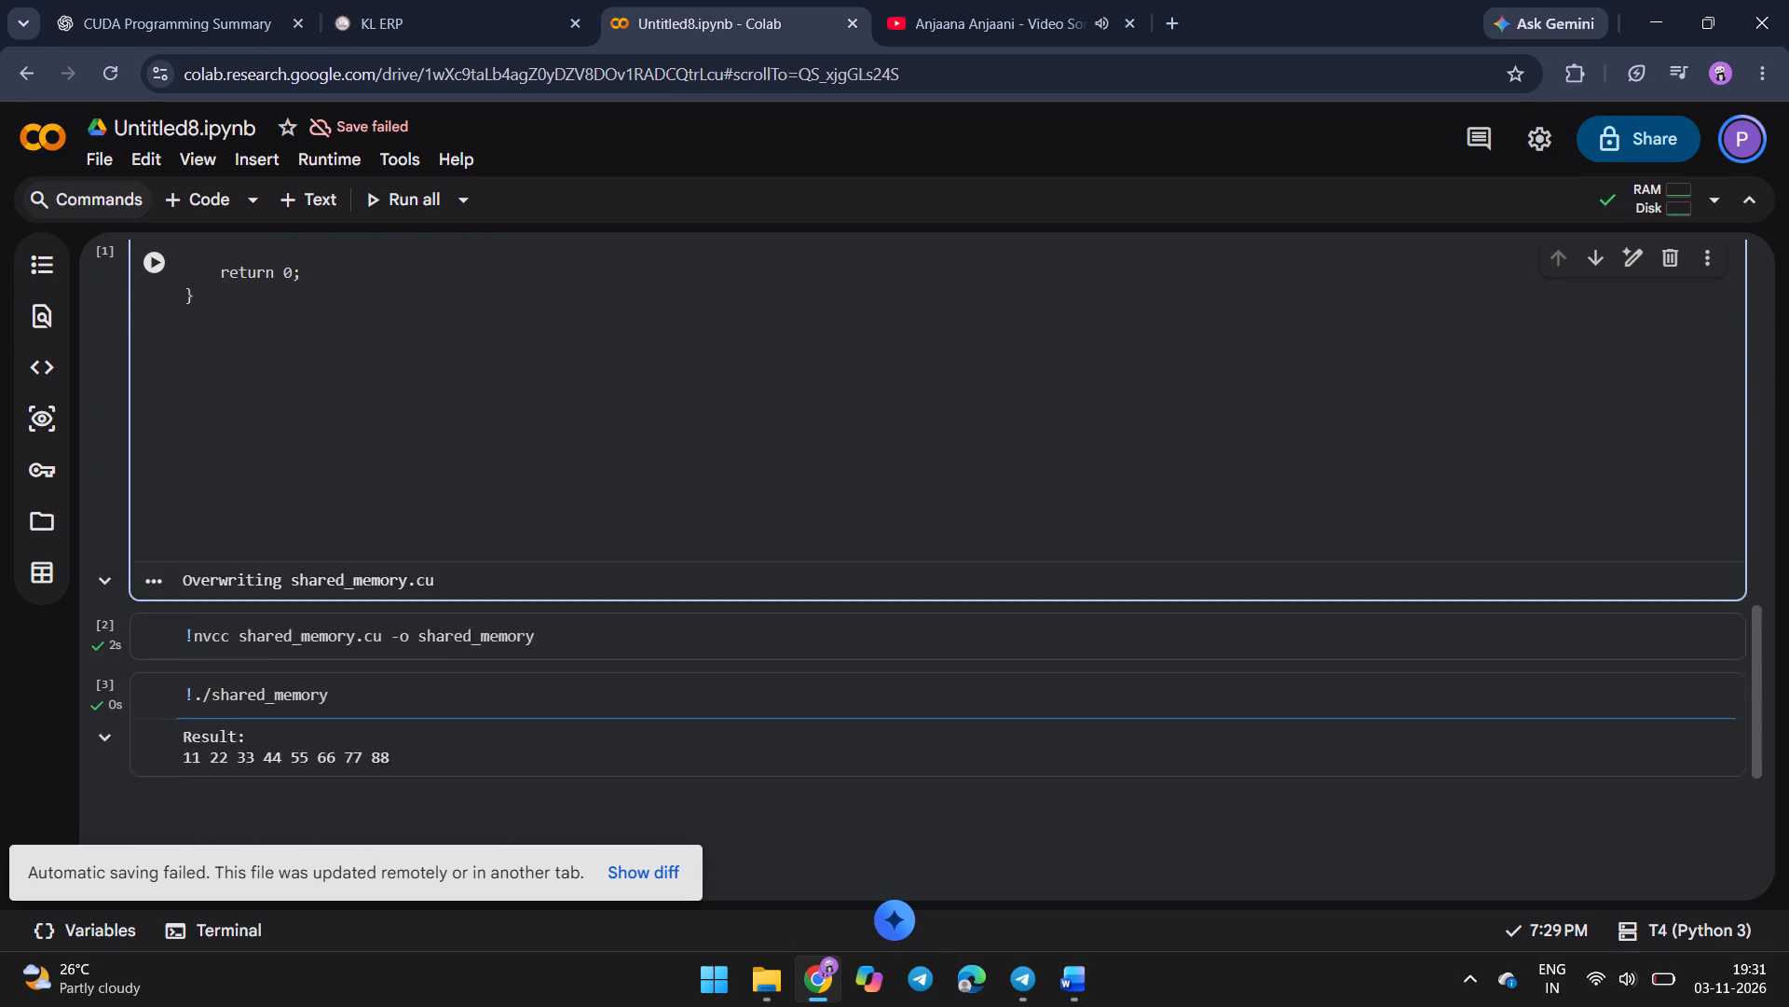
pyautogui.scroll(2, 370, 510)
pyautogui.press('BackSpace')
pyautogui.press('BackSpace')
pyautogui.press('BackSpace')
pyautogui.press('BackSpace')
pyautogui.press('BackSpace')
pyautogui.press('BackSpace')
pyautogui.press('BackSpace')
pyautogui.press('BackSpace')
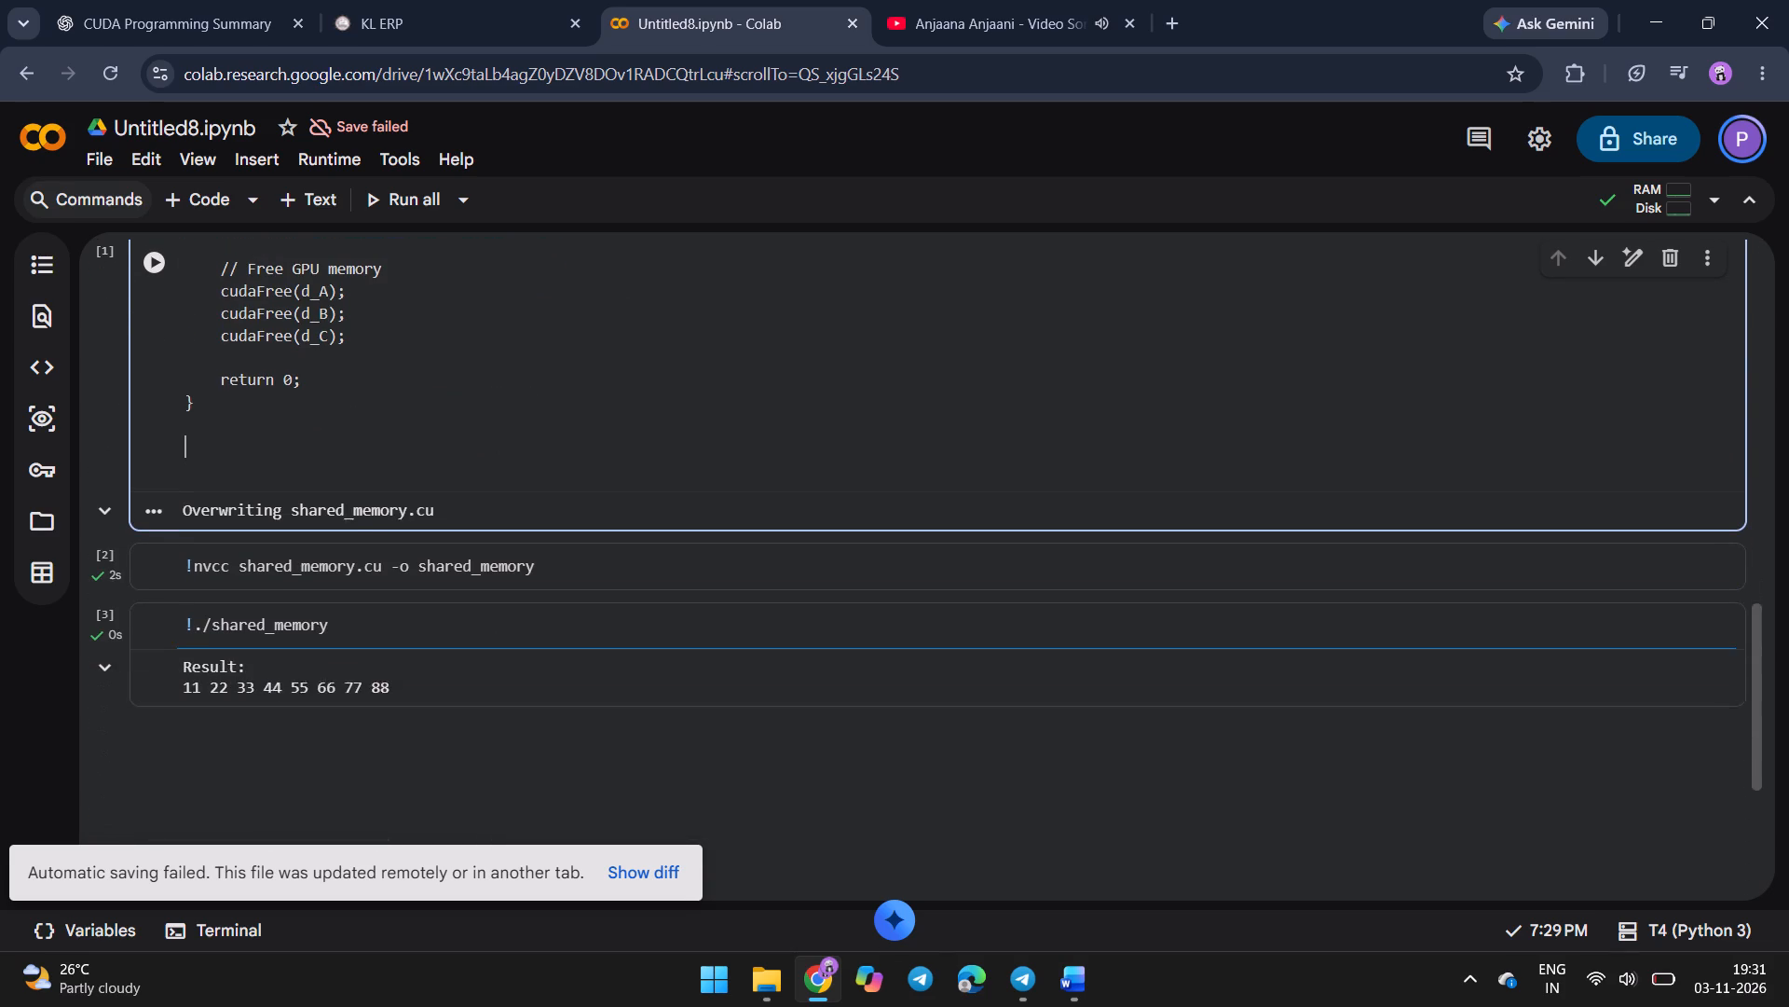
pyautogui.press('BackSpace')
pyautogui.press('Down')
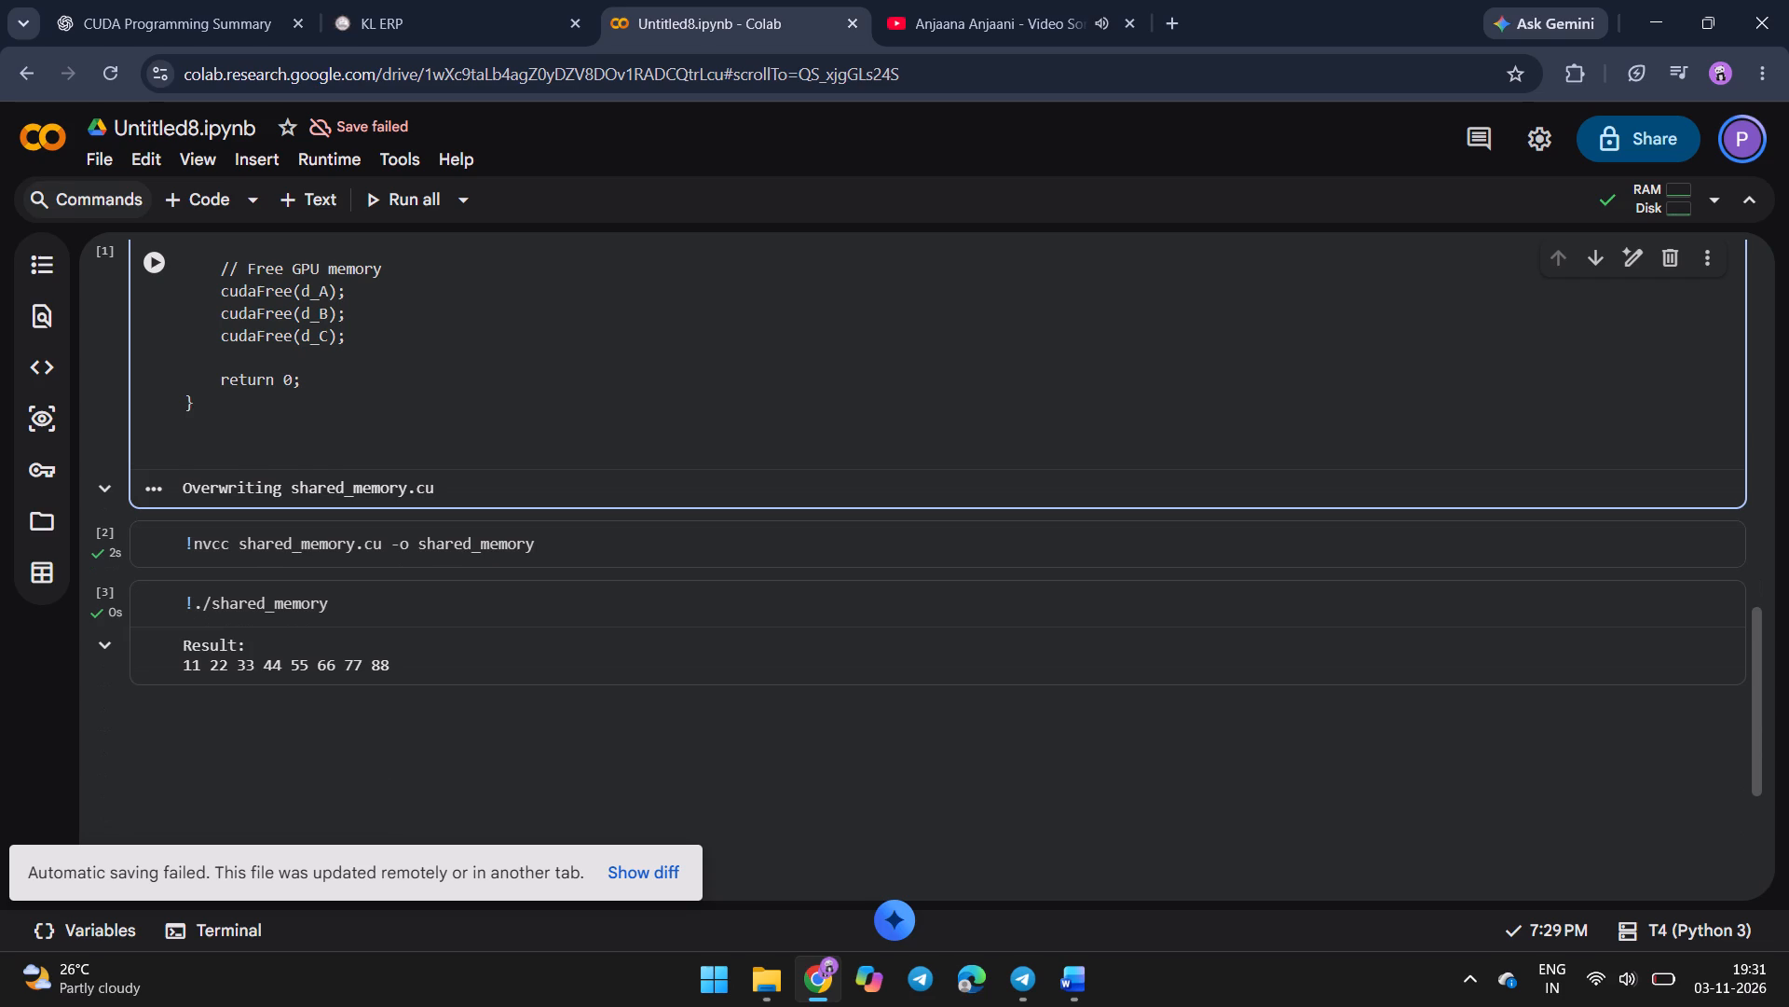
pyautogui.press('BackSpace')
pyautogui.press('BackSpace')
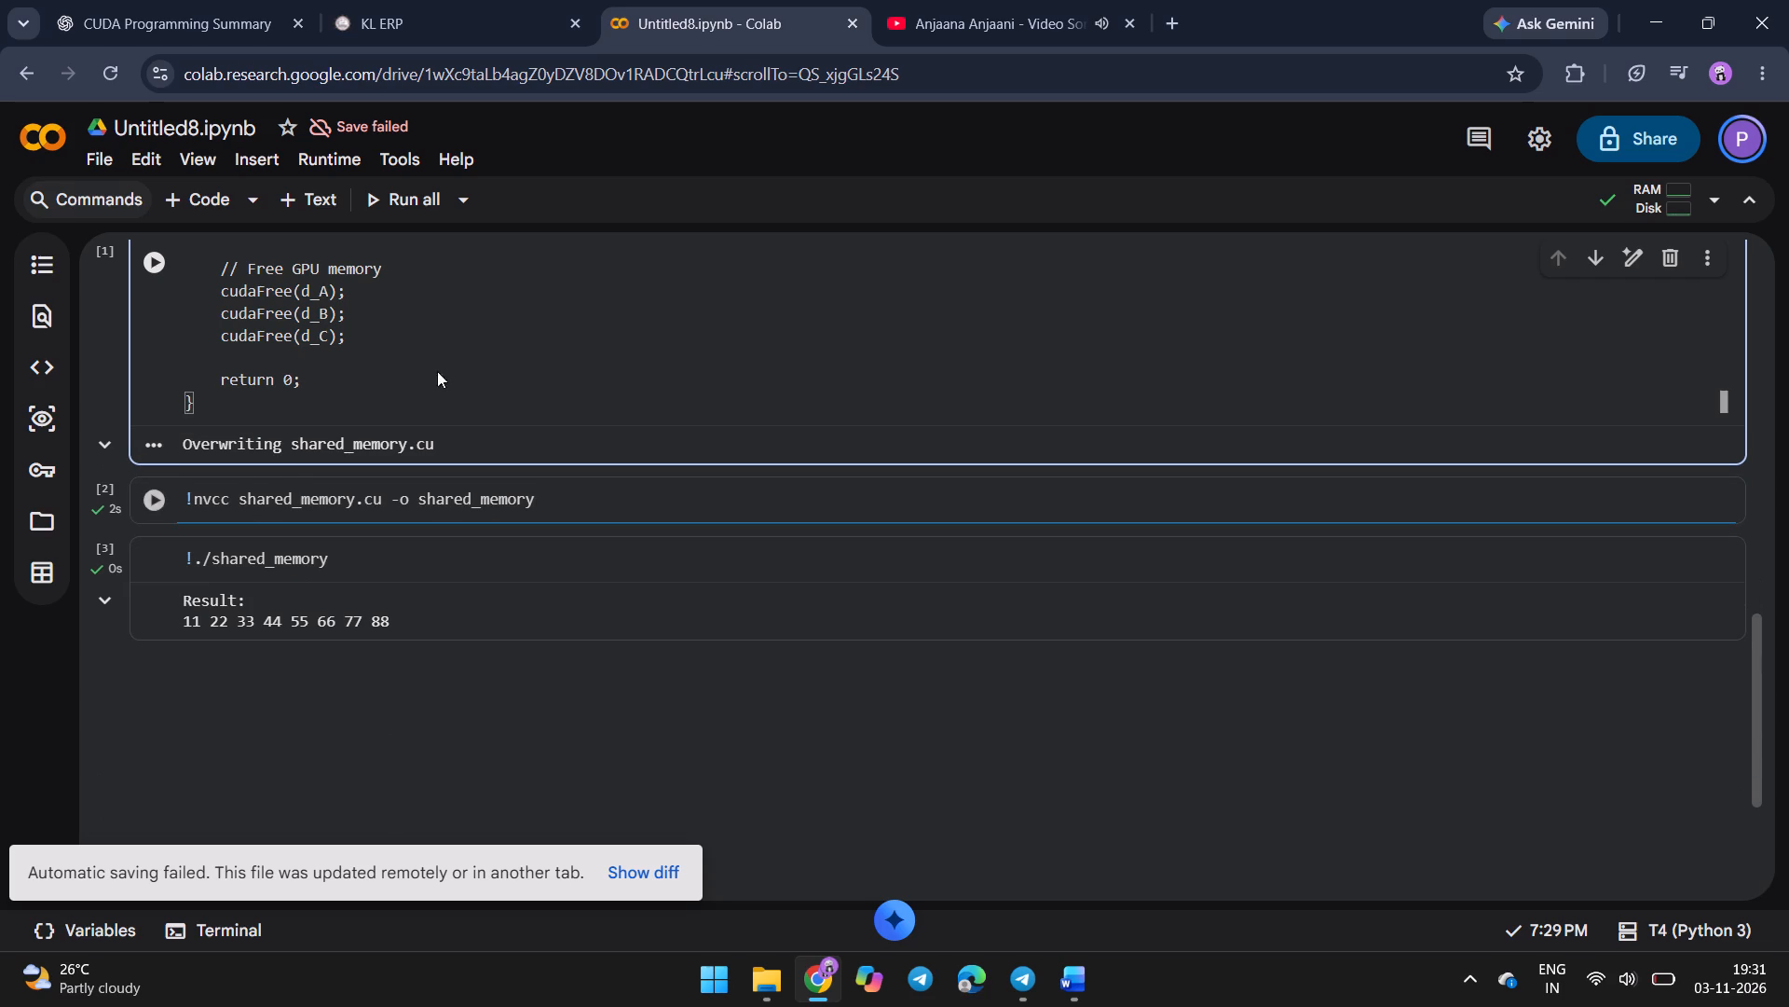
# Replace the vector addition program under Source Code in the Experiment4 Word document with the full shared-memory program copied from Colab.
pyautogui.click(513, 318)
pyautogui.hotkey('ctrl', 'a')
pyautogui.hotkey('ctrl', 'c')
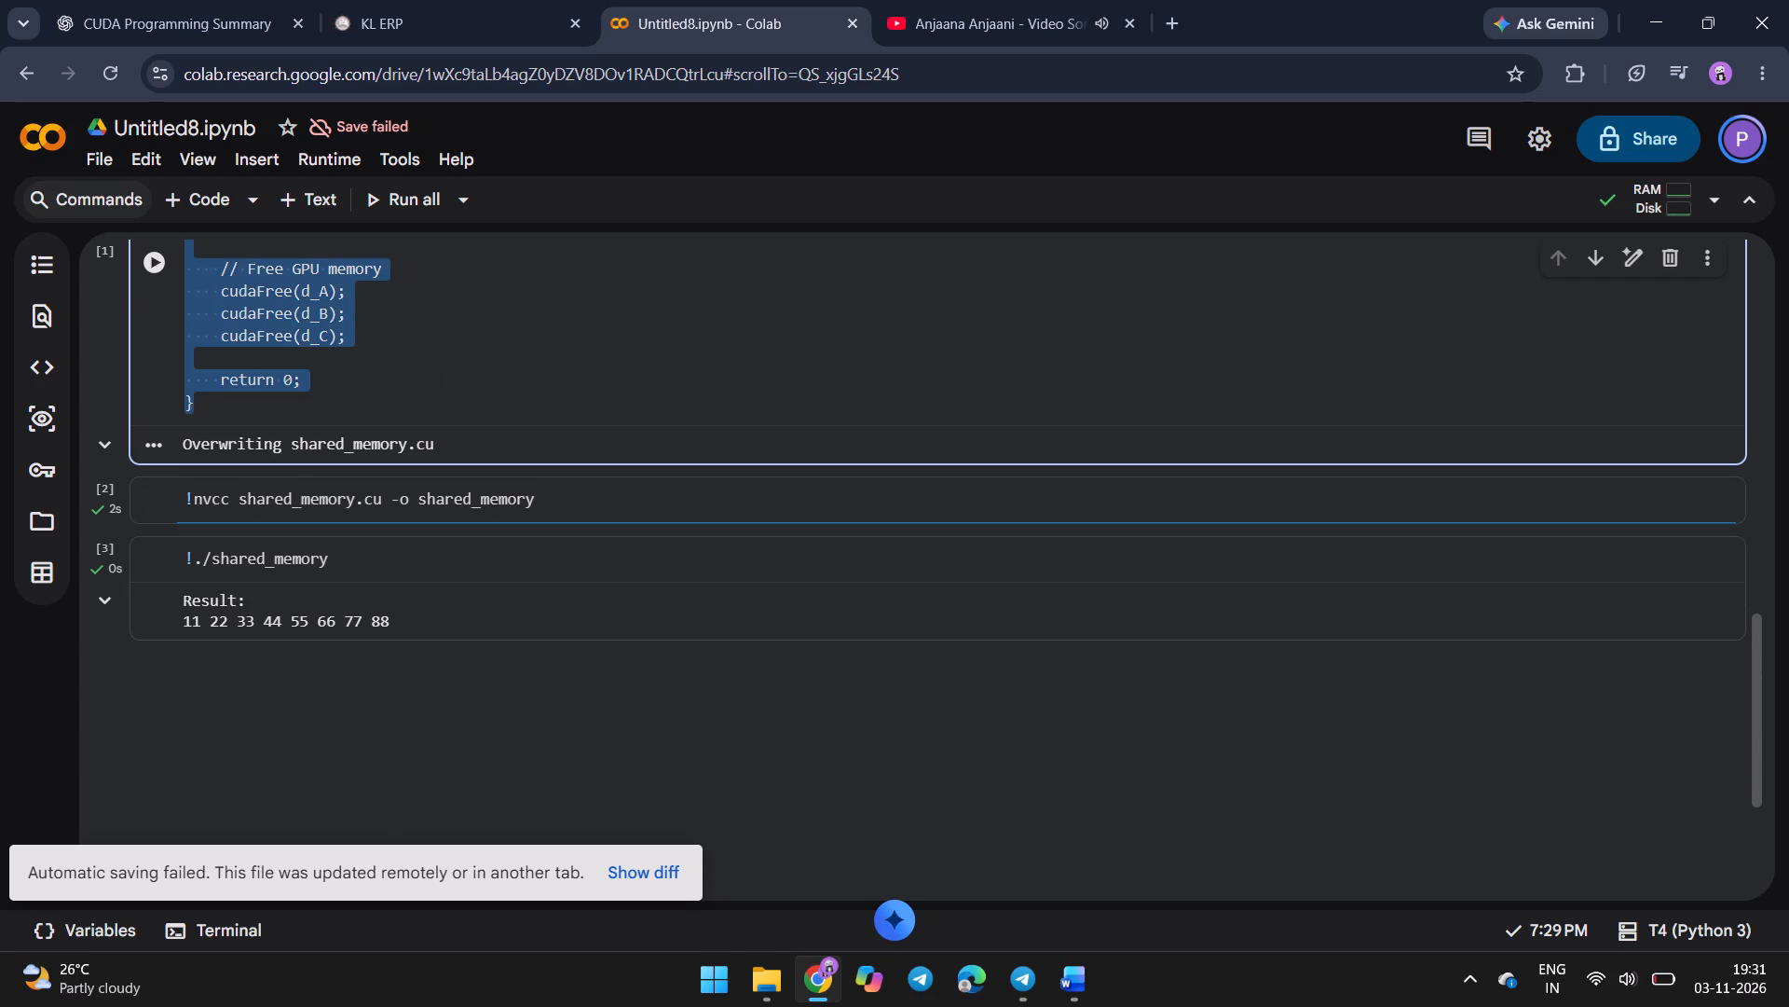
pyautogui.click(1182, 864)
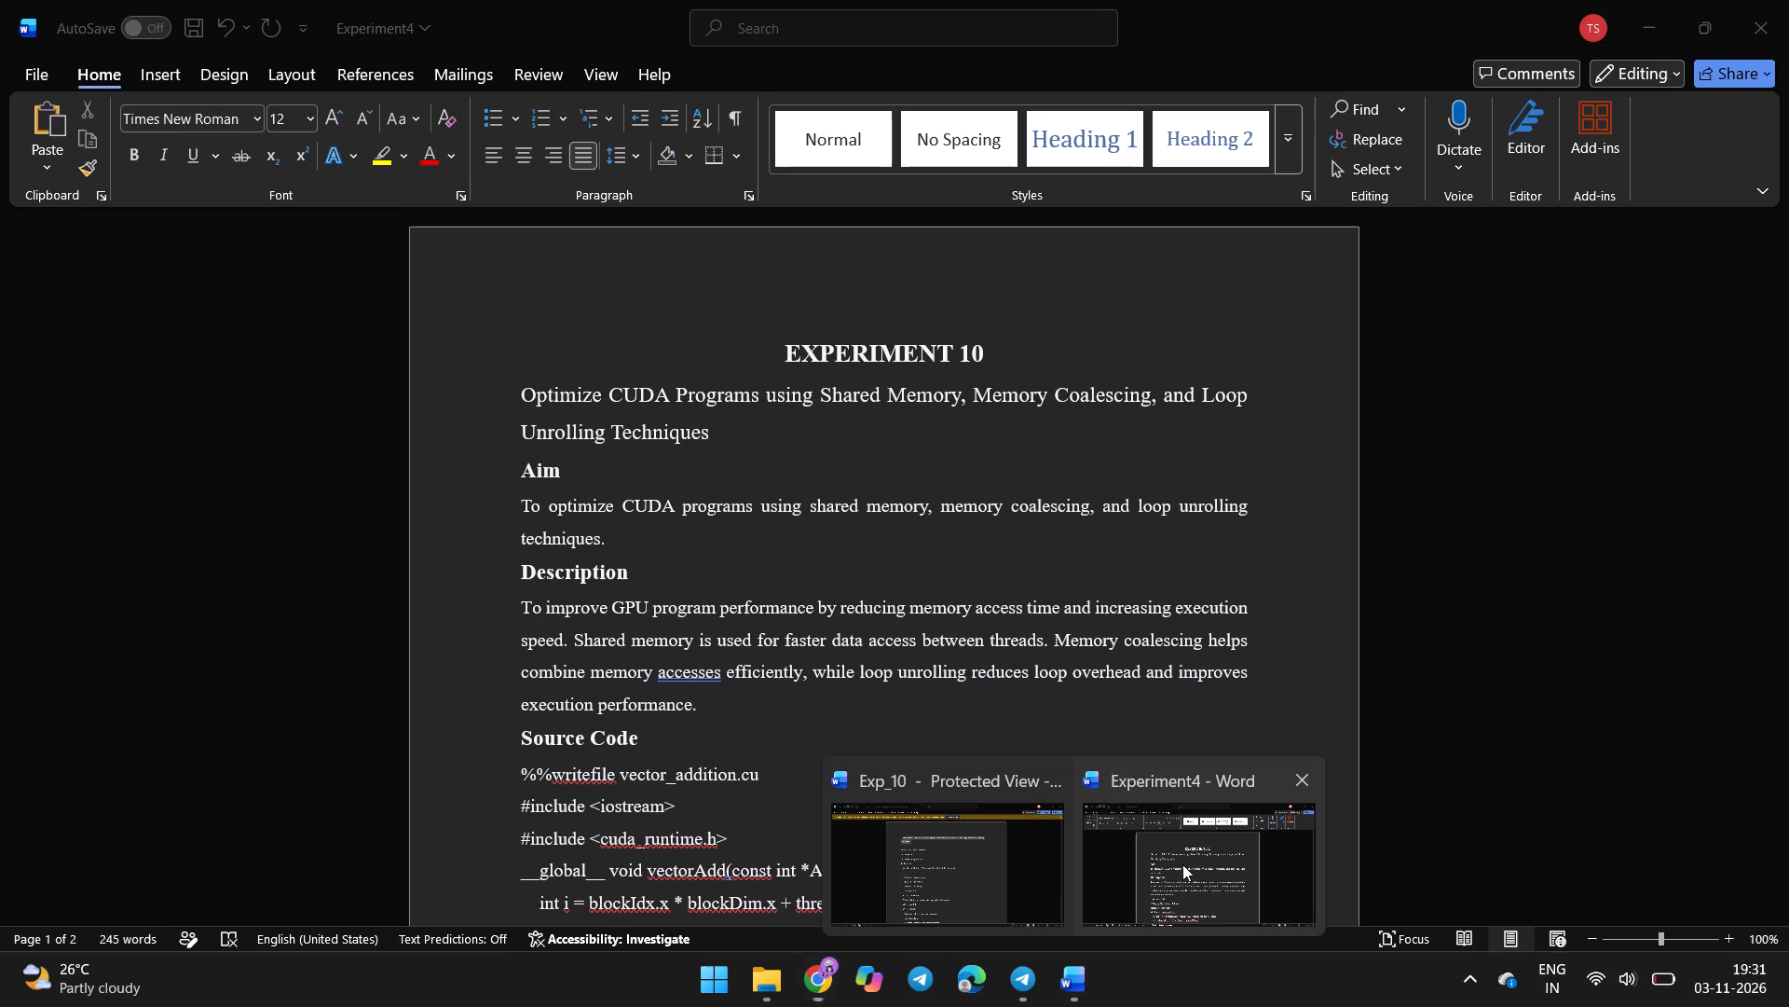
pyautogui.scroll(-1, 721, 688)
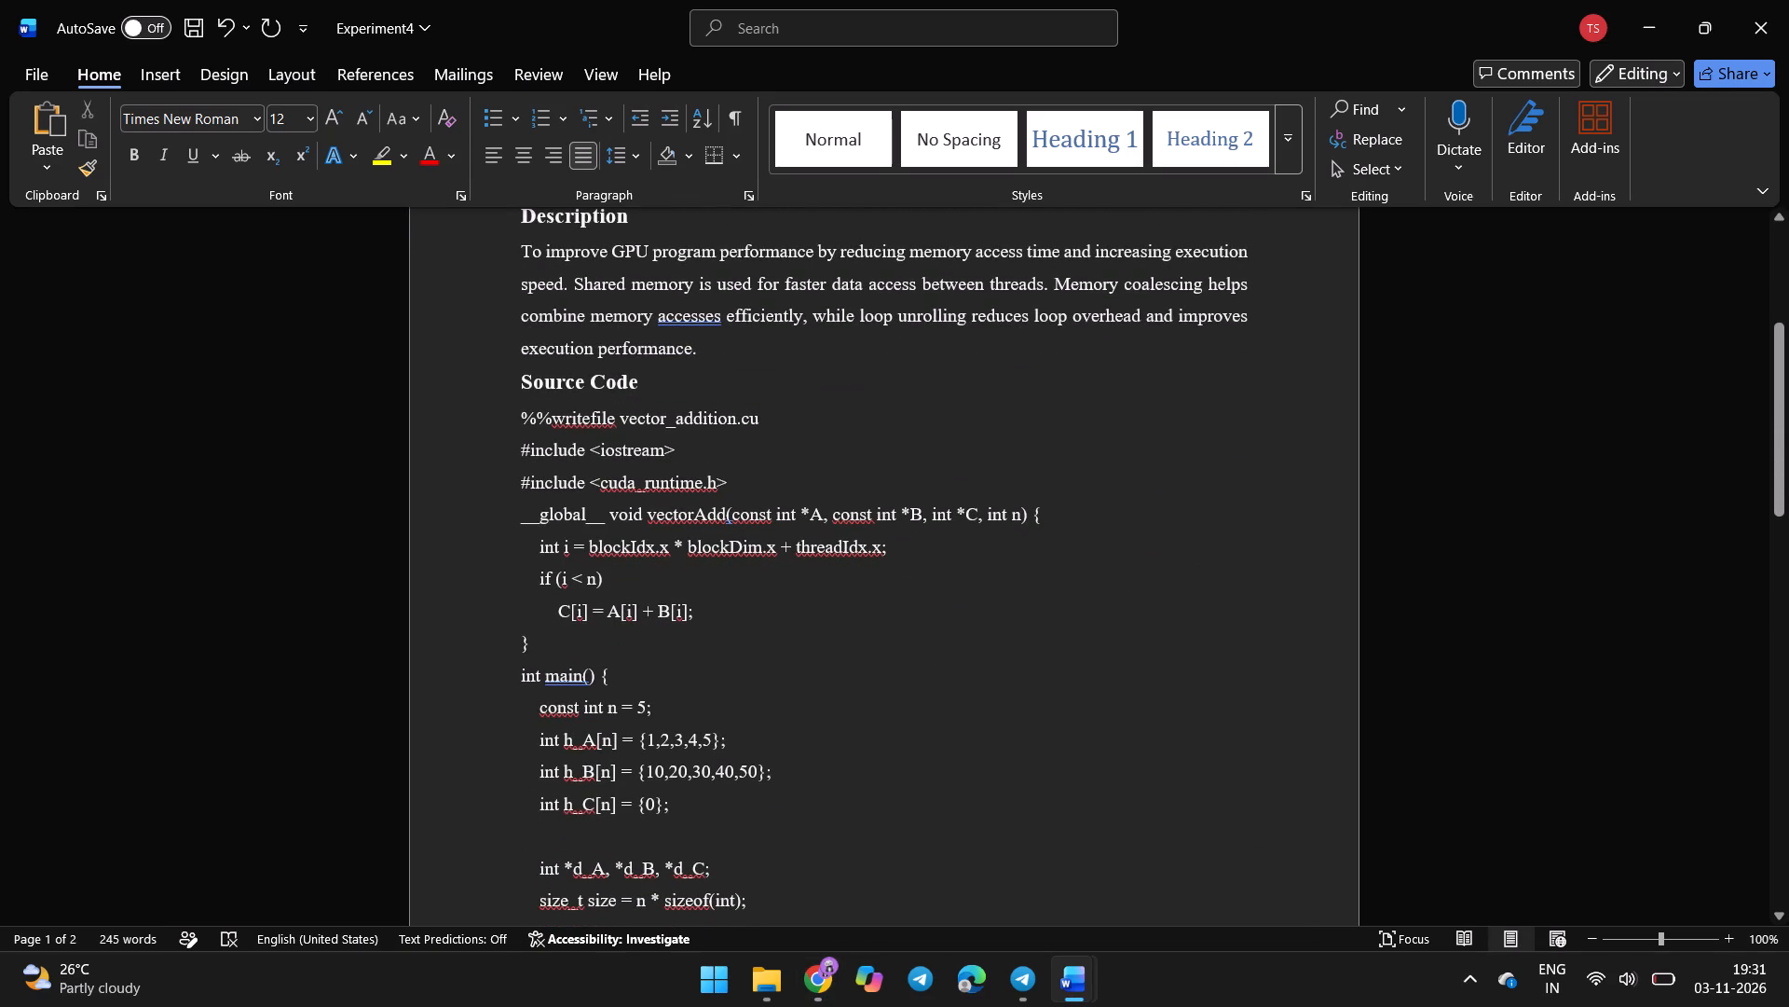
pyautogui.moveTo(538, 418); pyautogui.dragTo(565, 450)
pyautogui.click(565, 450)
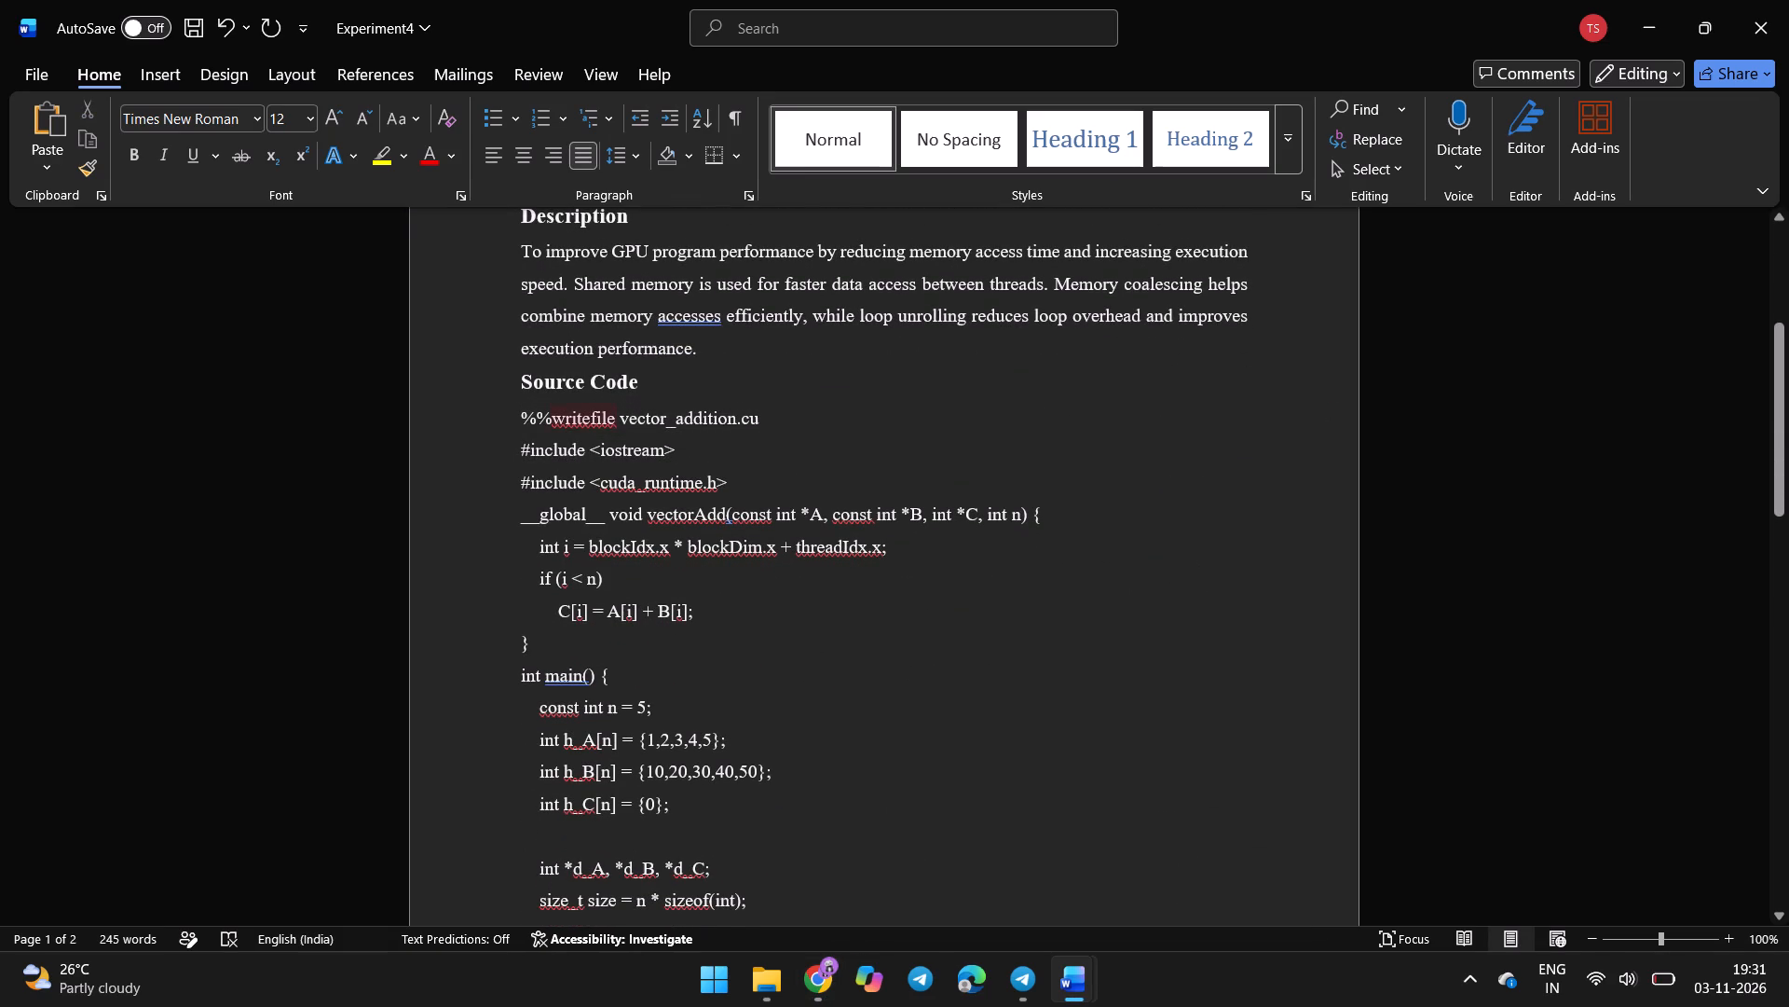
pyautogui.moveTo(550, 424); pyautogui.dragTo(669, 572)
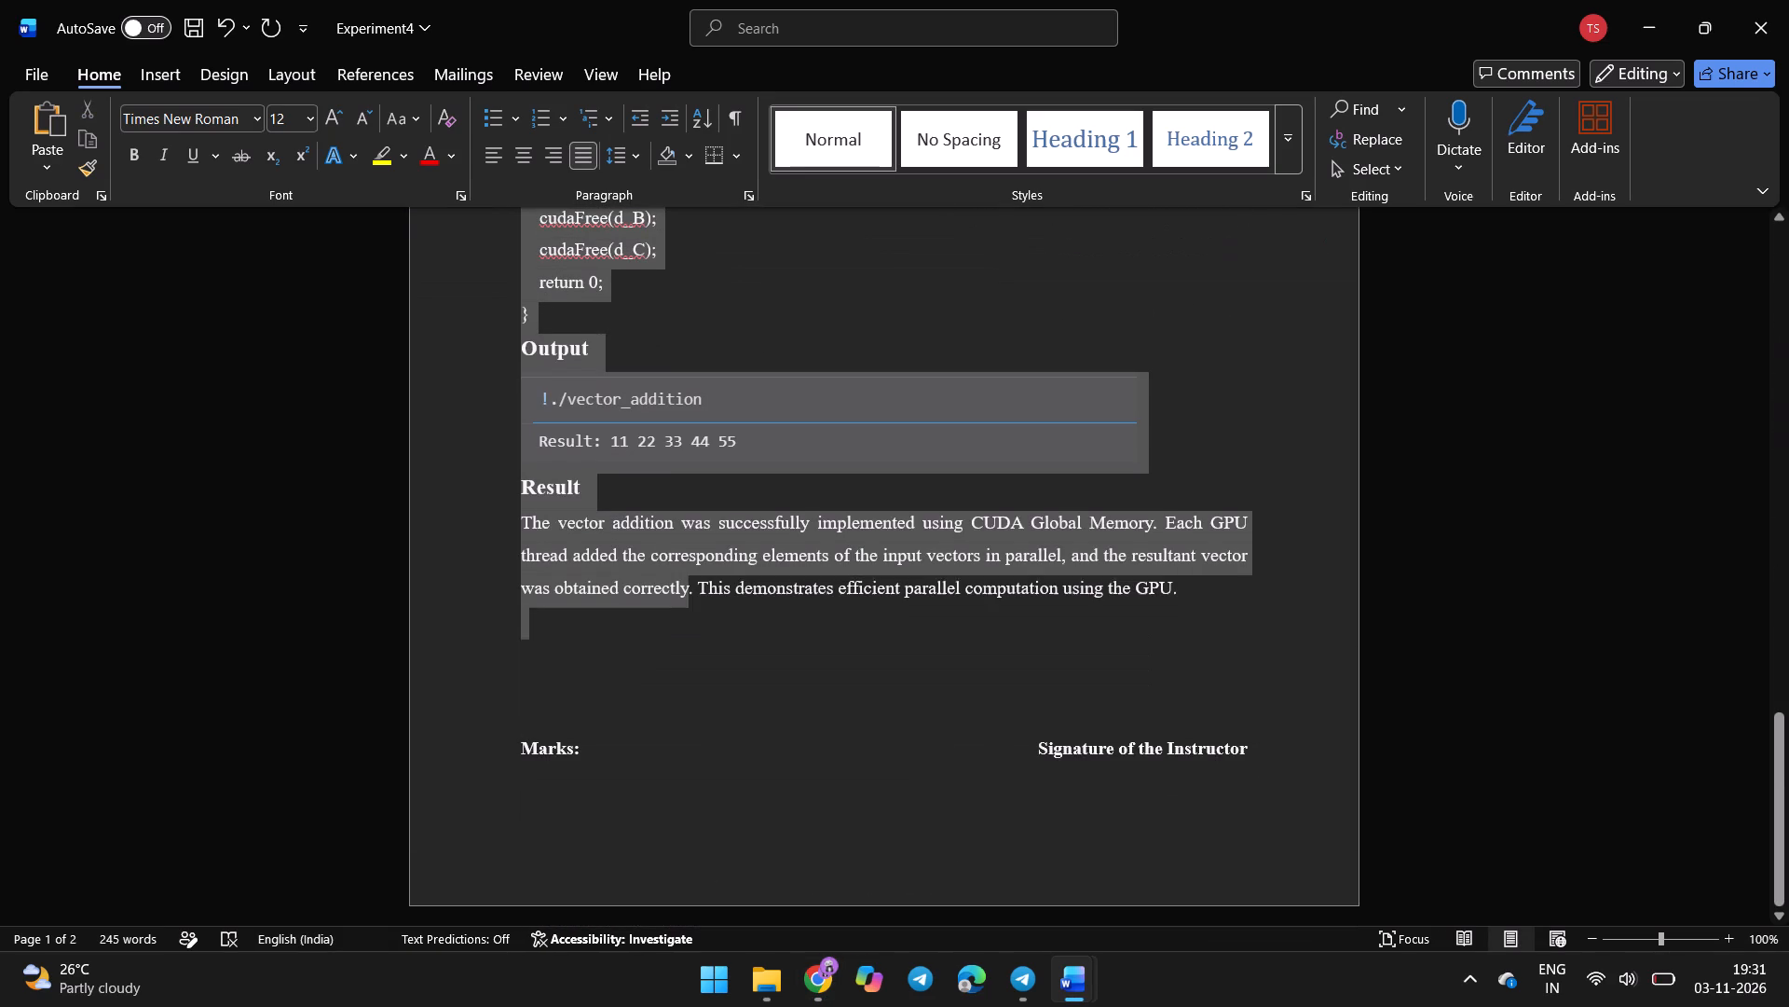
pyautogui.moveTo(669, 572); pyautogui.dragTo(561, 320)
pyautogui.press('BackSpace')
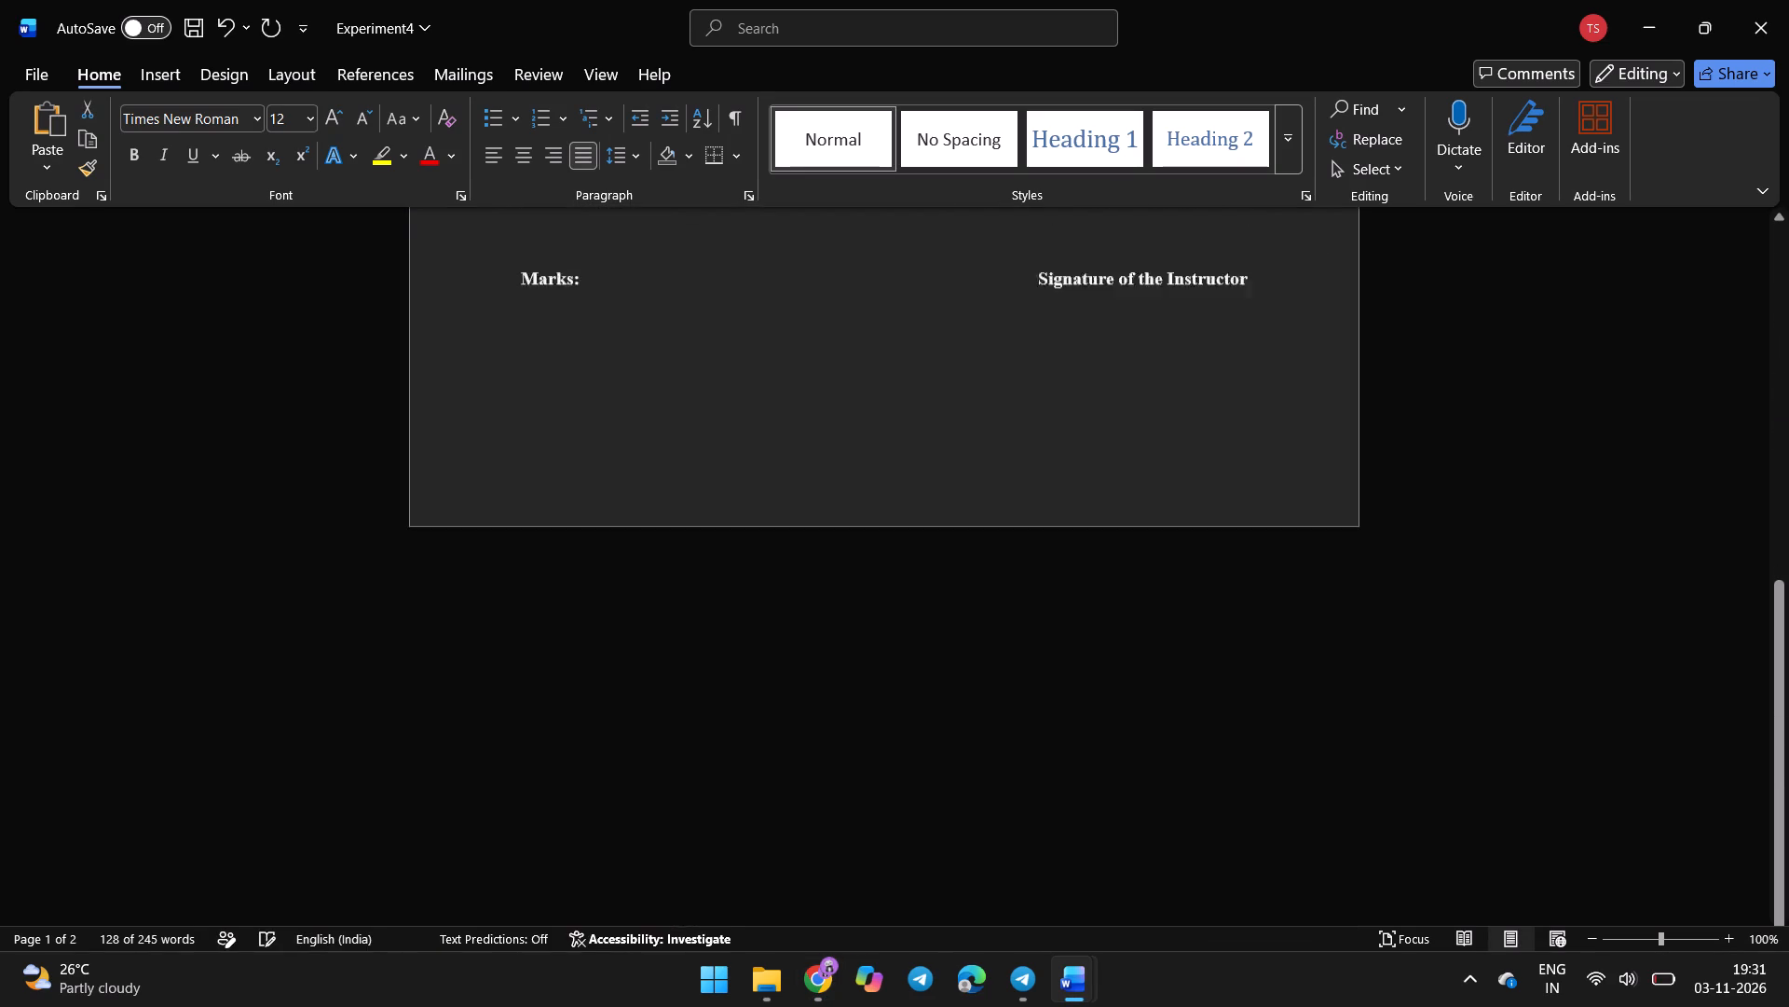
pyautogui.scroll(1, 561, 320)
pyautogui.press('space')
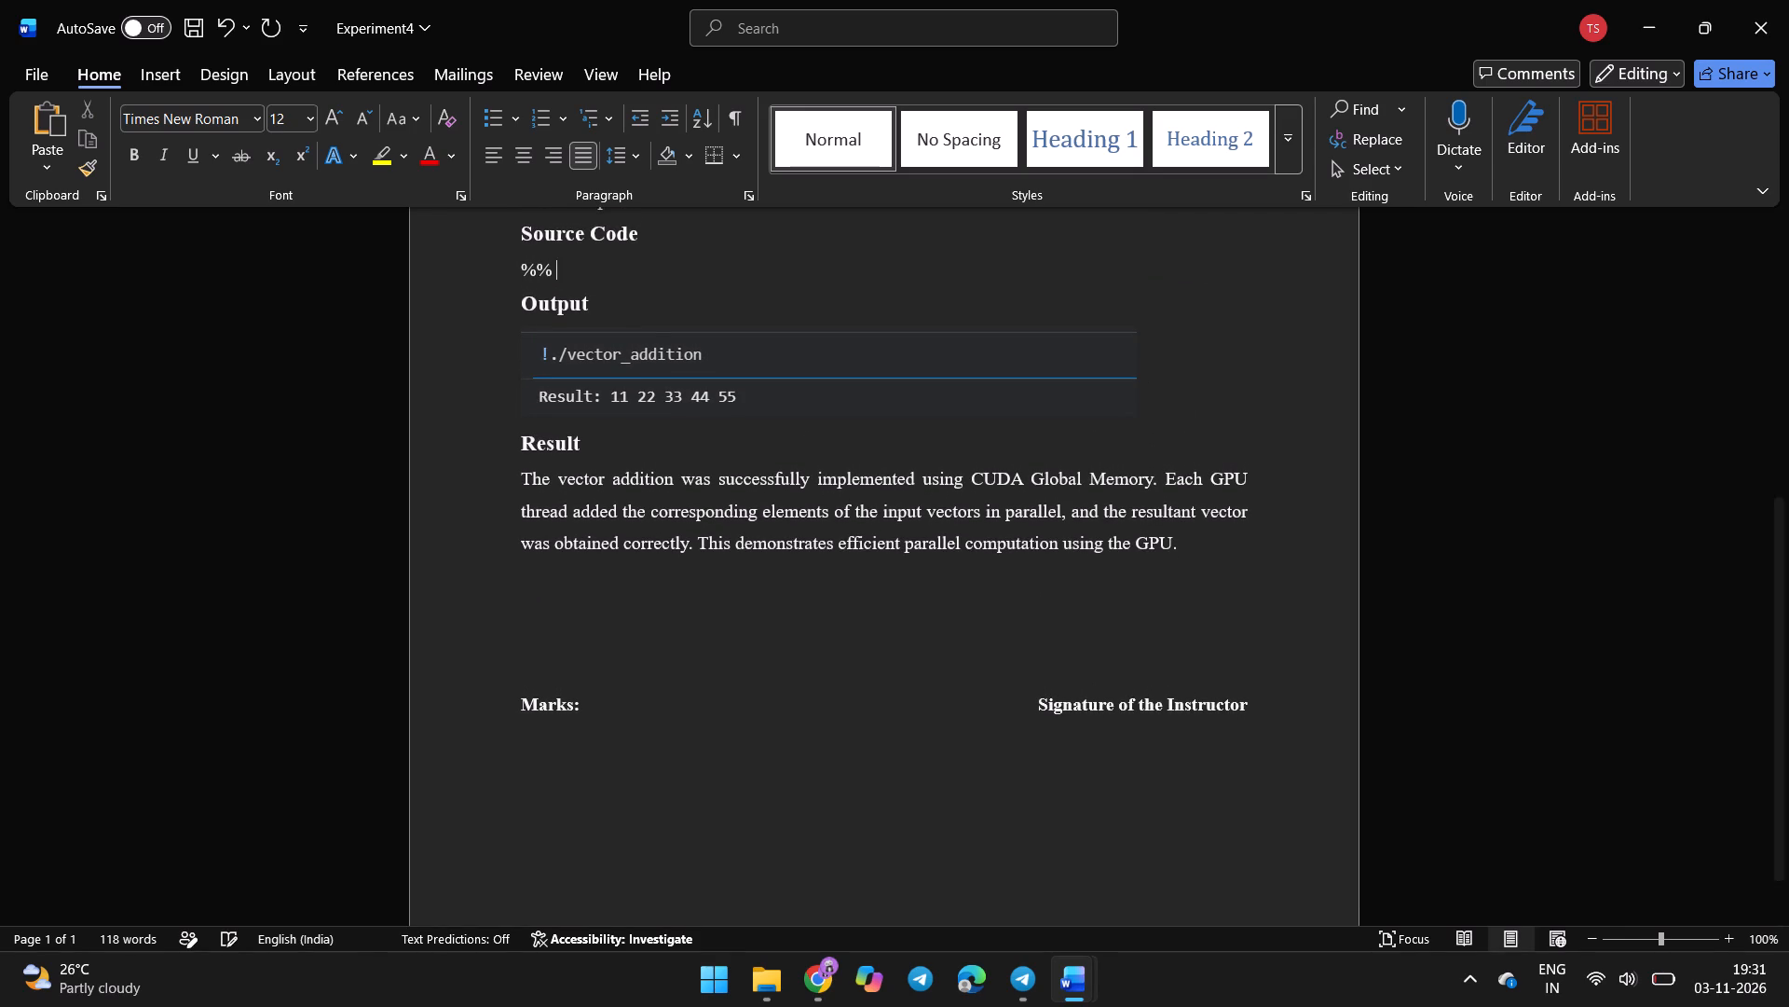
pyautogui.hotkey('ctrl', 'v')
# Remove the duplicate "%%" and space before "%%writefile shared_memory.cu" on the first source code line.
pyautogui.scroll(6, 561, 320)
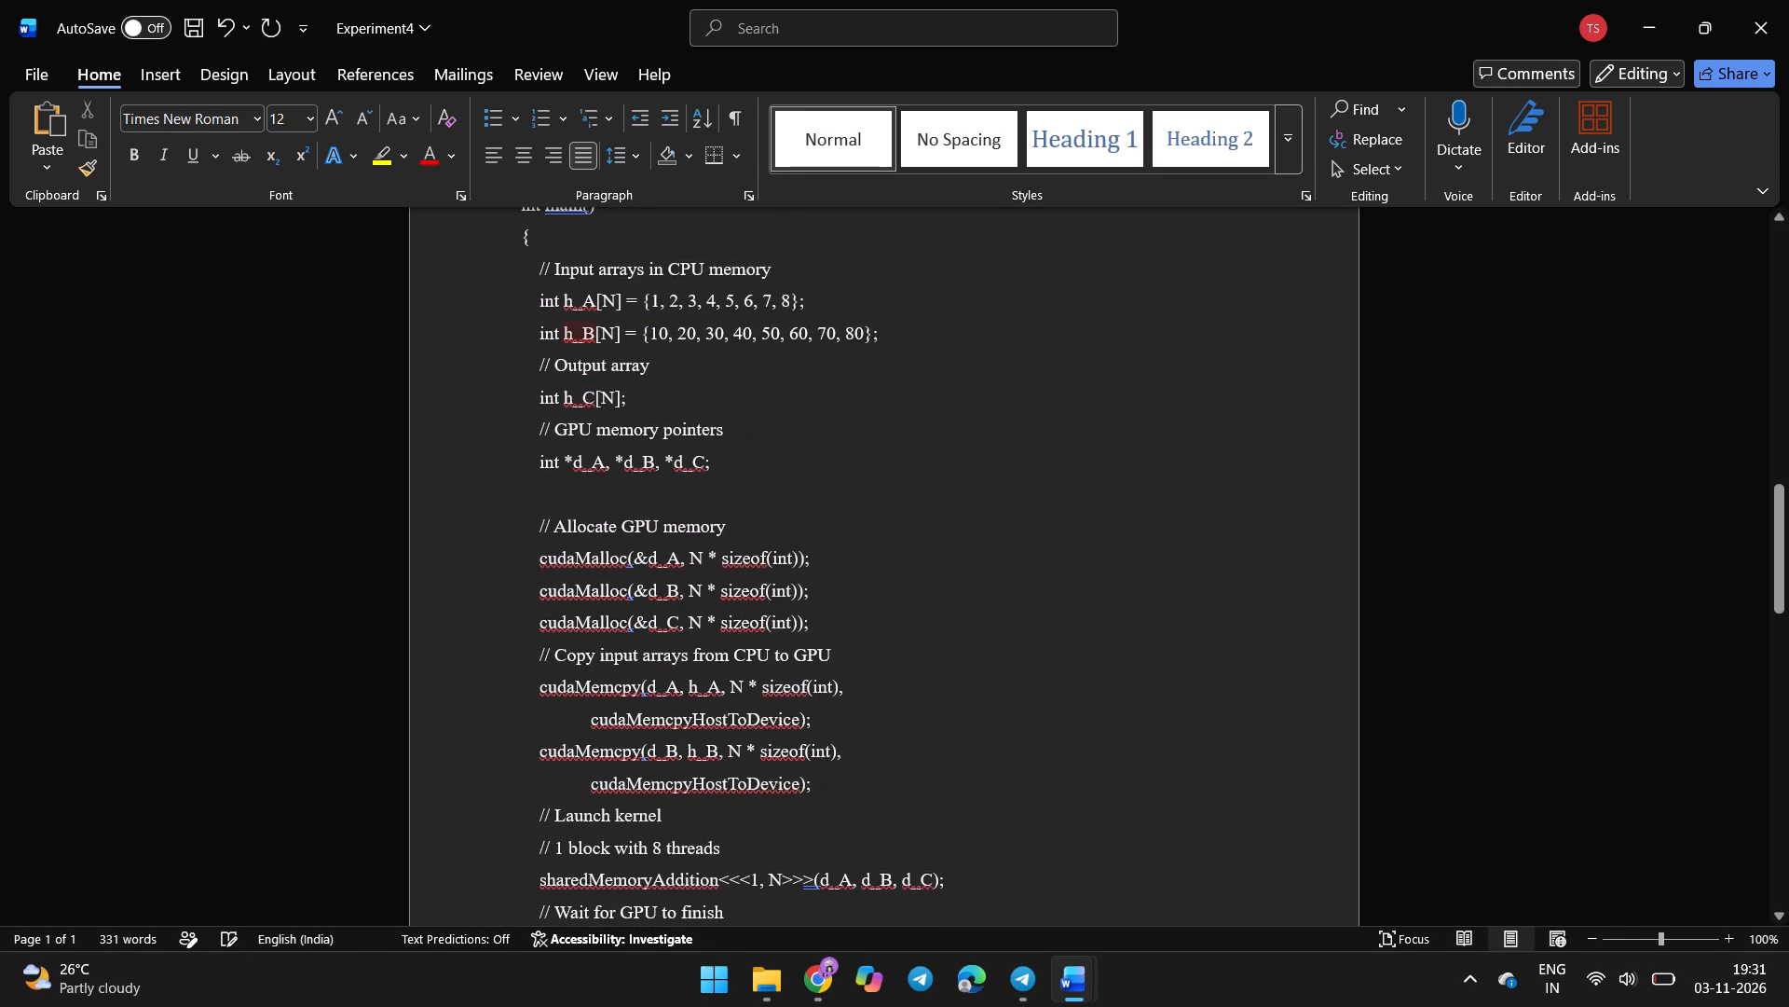
pyautogui.scroll(4, 589, 332)
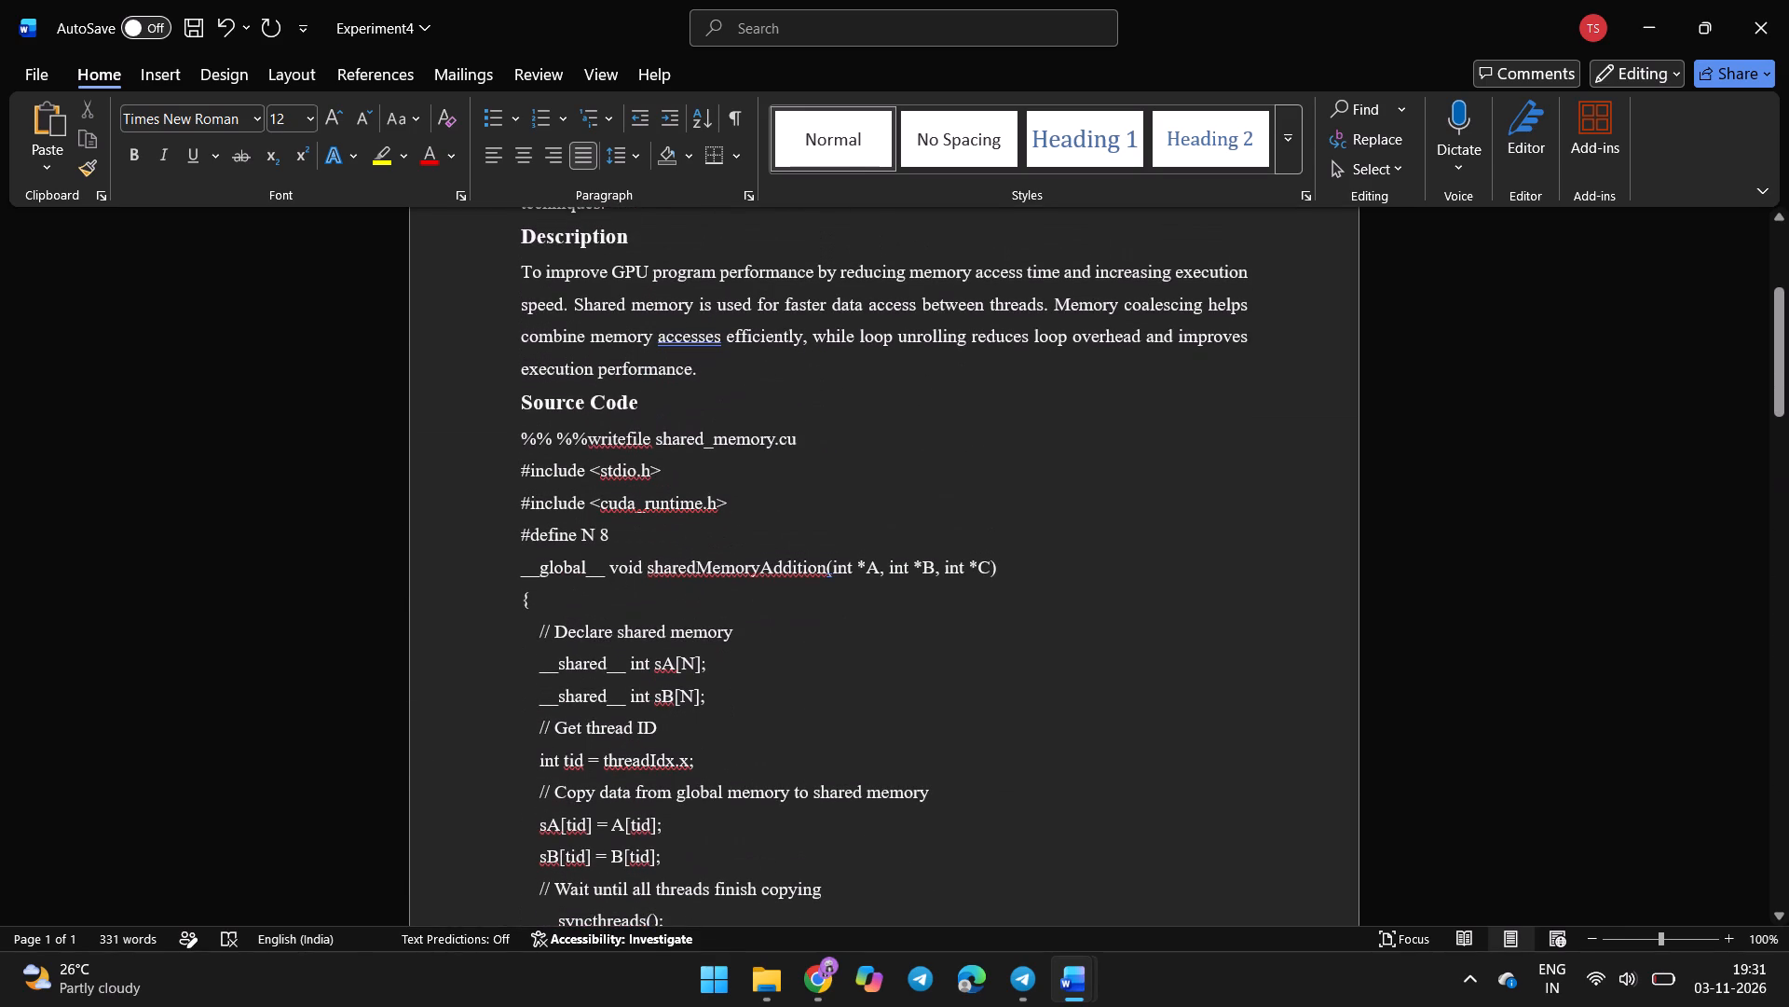
pyautogui.click(560, 437)
pyautogui.press('BackSpace')
pyautogui.press('BackSpace')
pyautogui.press('BackSpace')
# Delete the blank lines in the source code before the GPU memory allocation comment, printf("\n"), the Free GPU memory comment and return 0.
pyautogui.scroll(-3, 635, 604)
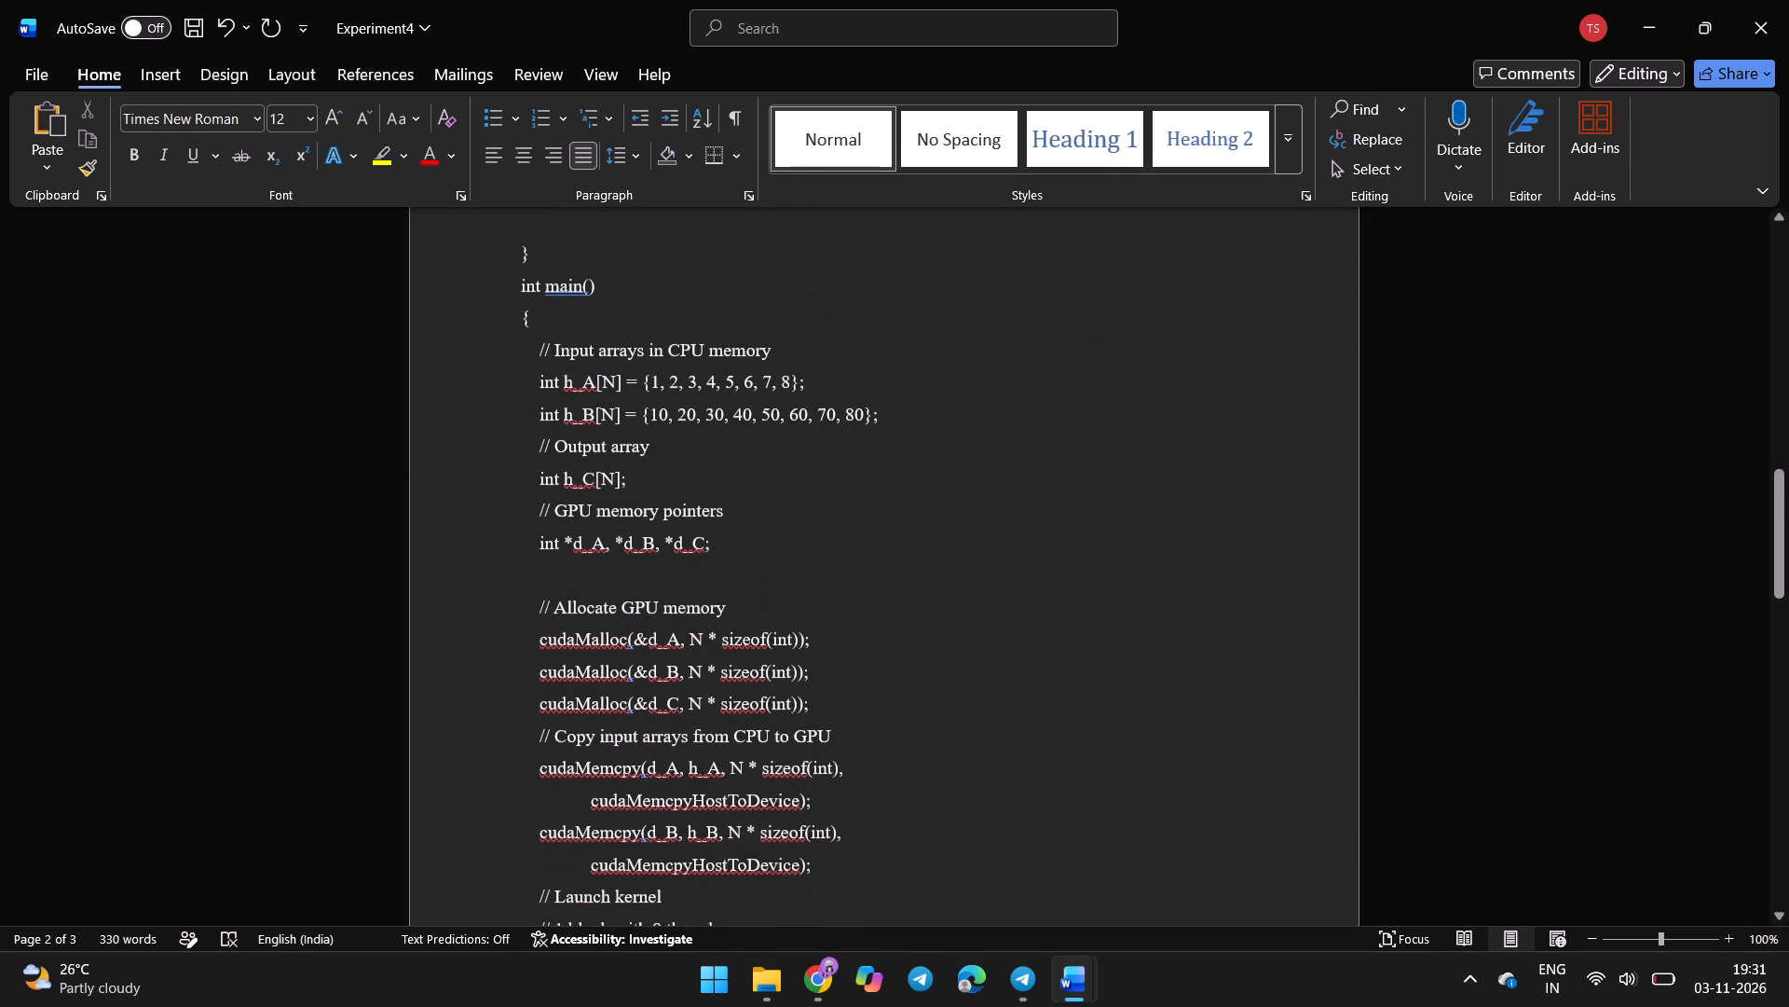
pyautogui.click(585, 586)
pyautogui.press('BackSpace')
pyautogui.scroll(-1, 585, 586)
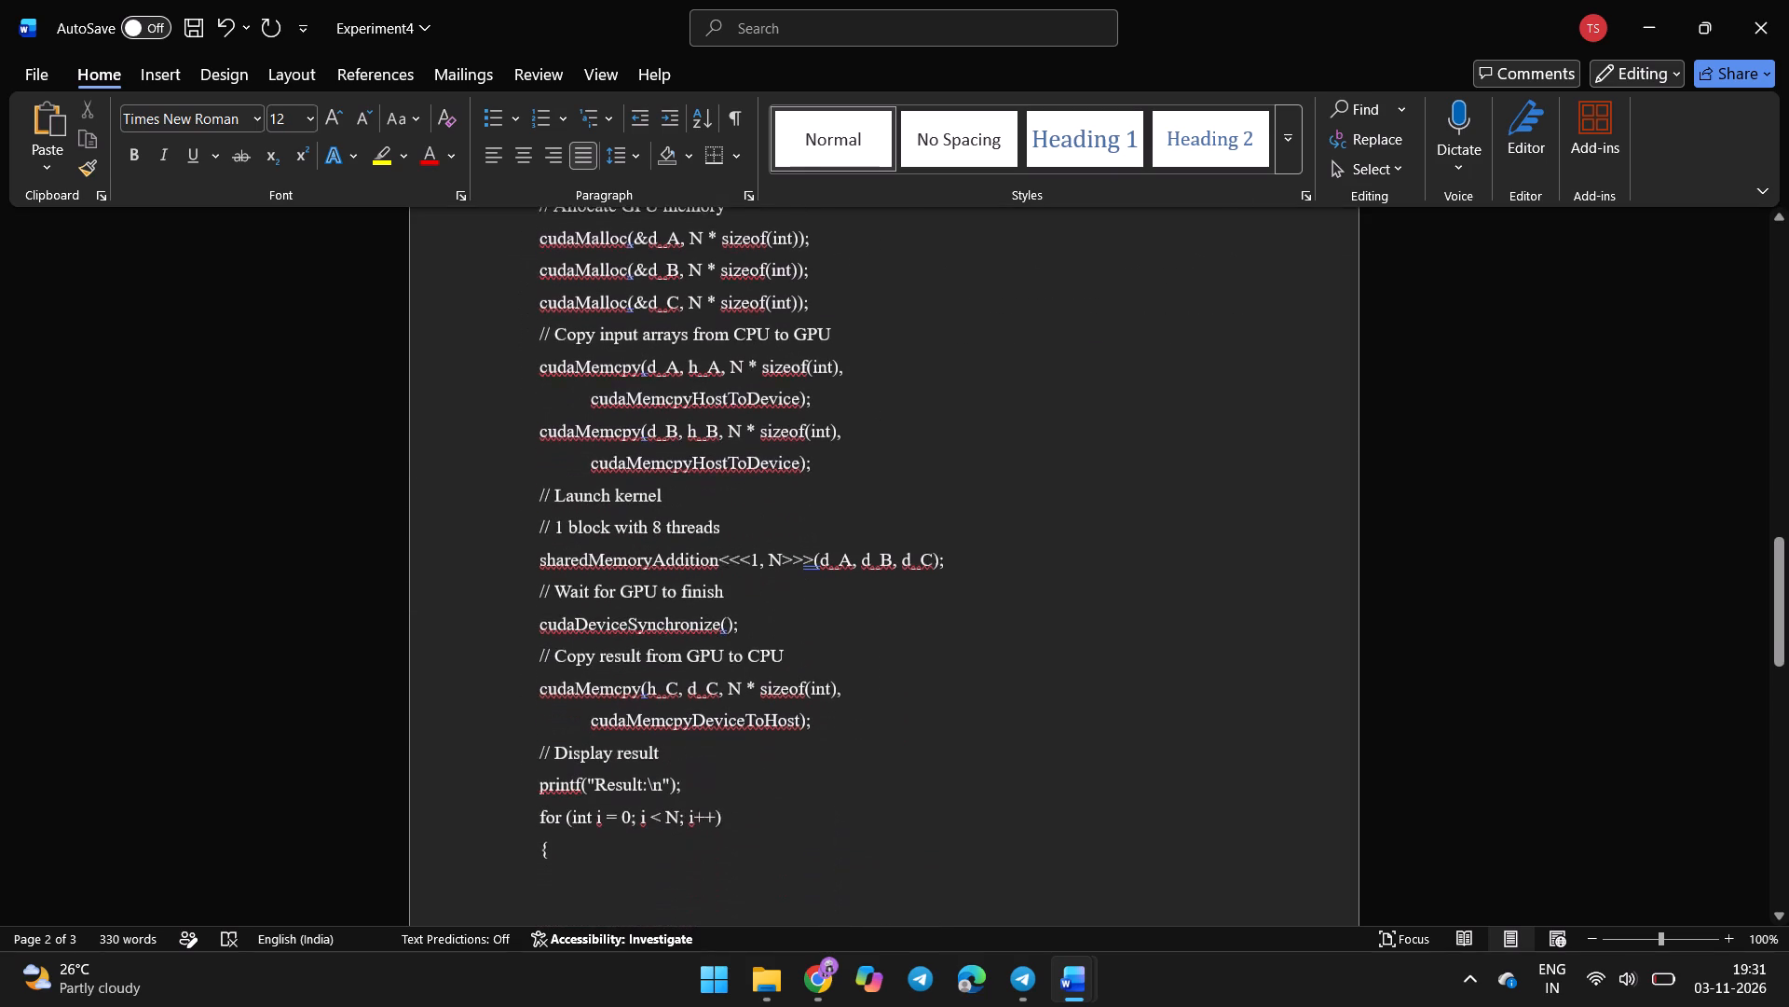
pyautogui.scroll(-1, 615, 749)
pyautogui.click(585, 779)
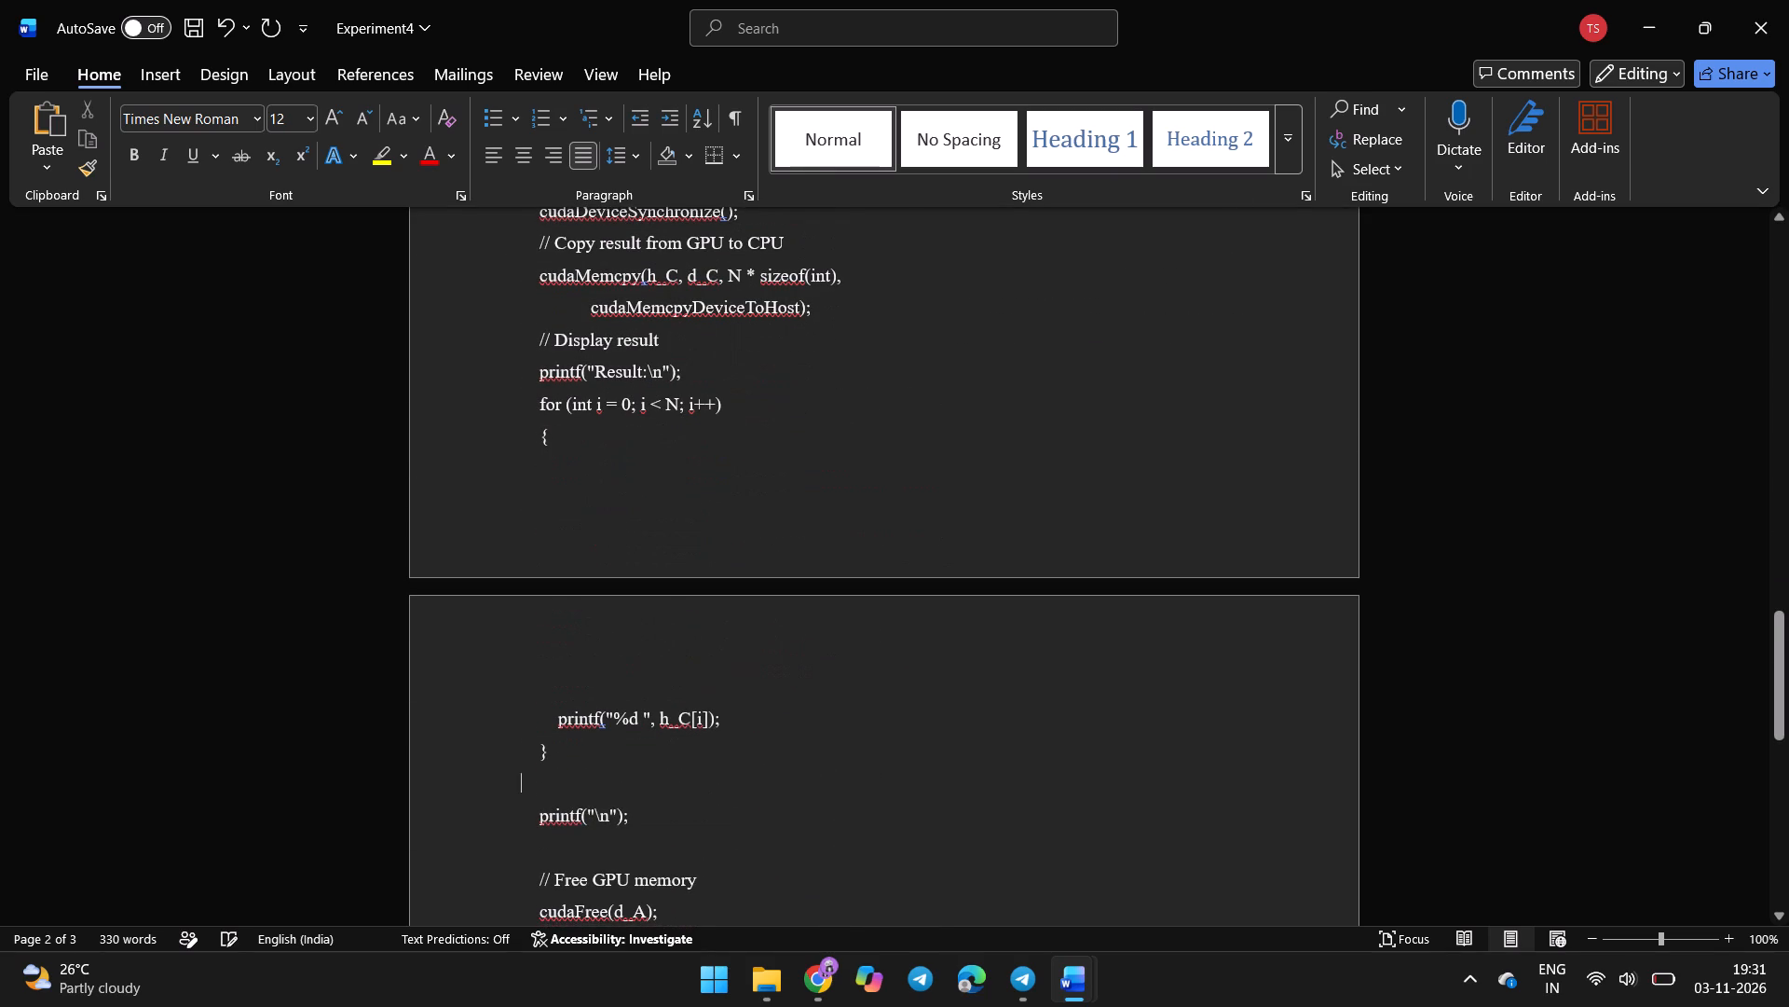
pyautogui.press('BackSpace')
pyautogui.scroll(-1, 585, 779)
pyautogui.click(576, 676)
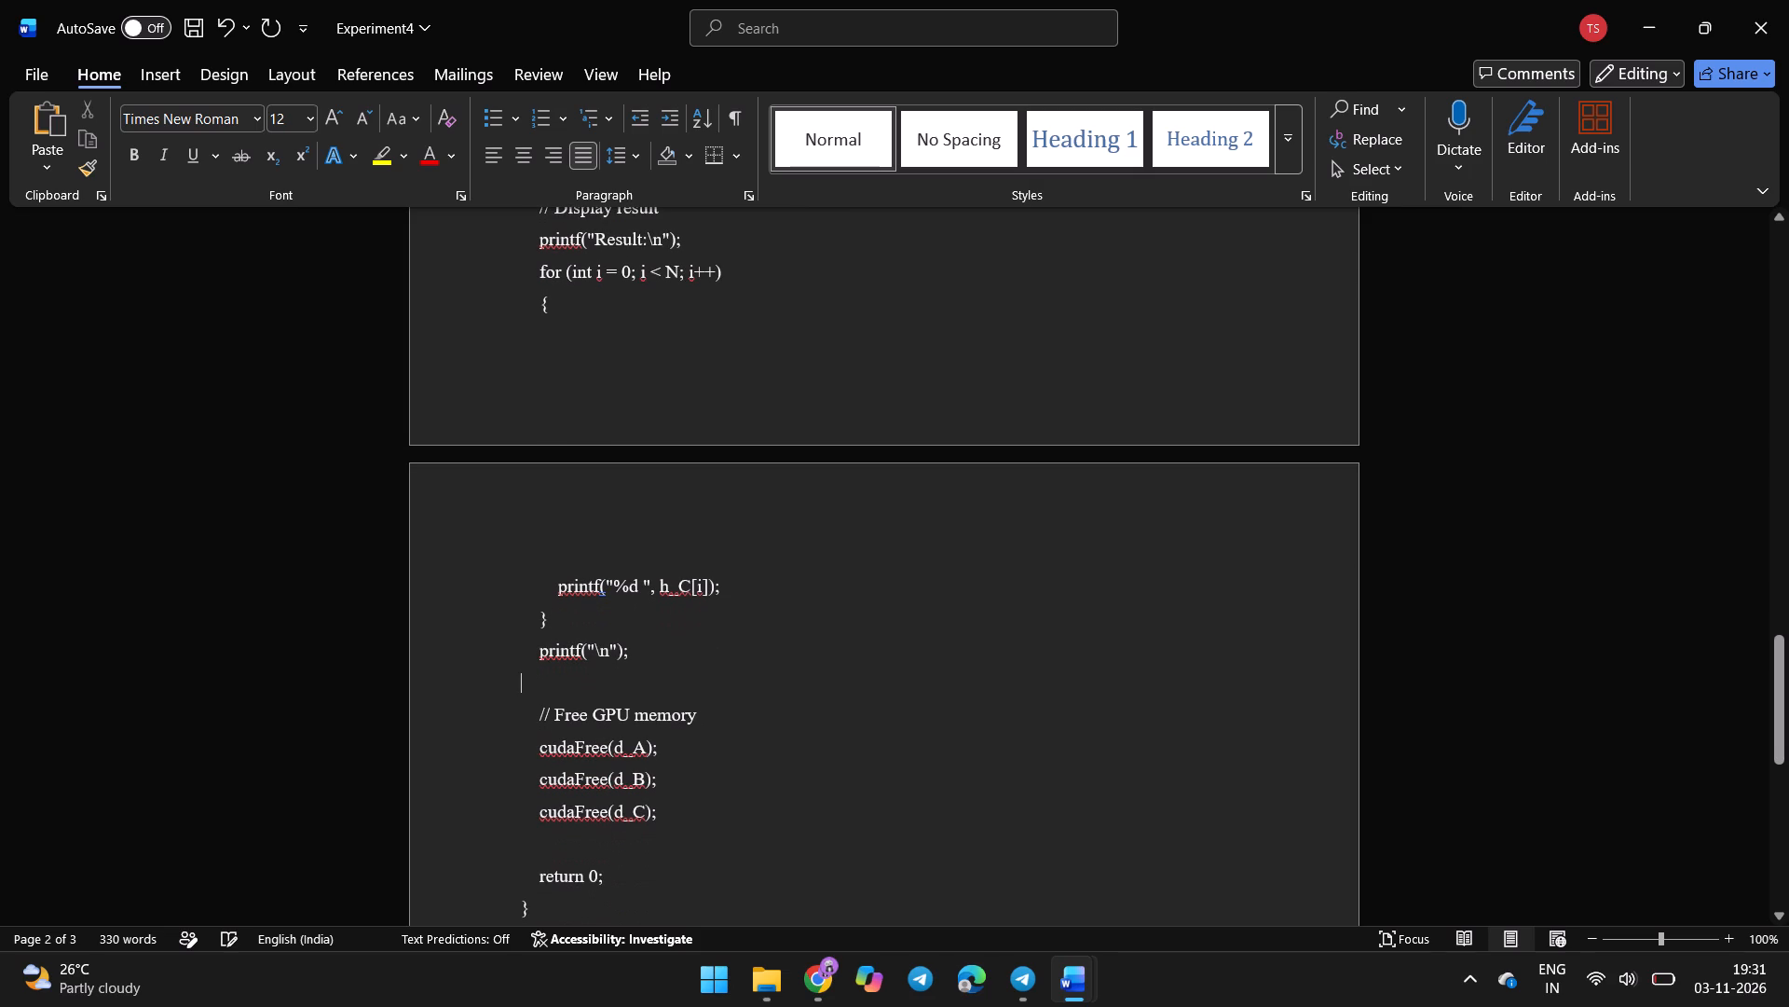
pyautogui.press('BackSpace')
pyautogui.scroll(-1, 576, 676)
pyautogui.click(556, 631)
pyautogui.press('BackSpace')
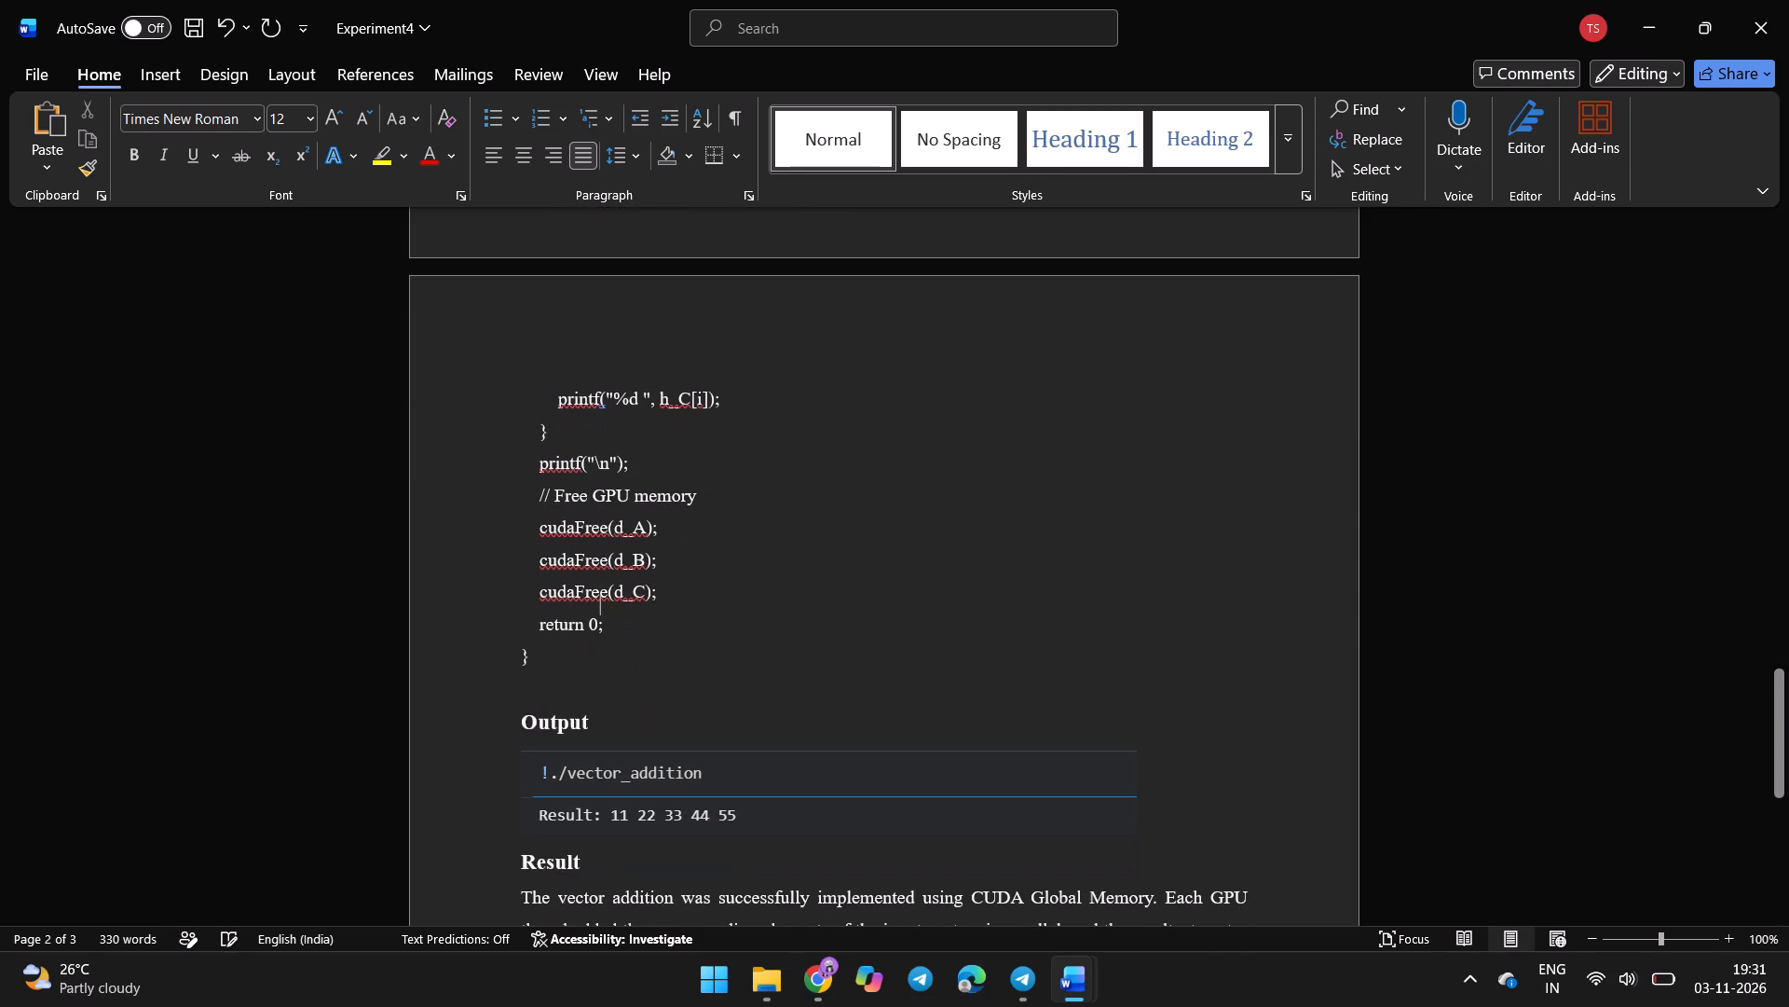
# Copy the "Compiling Command" heading from the Experiment8 document in the HPC folder into the Experiment4 report, between the code and Output.
pyautogui.click(554, 685)
pyautogui.click(816, 865)
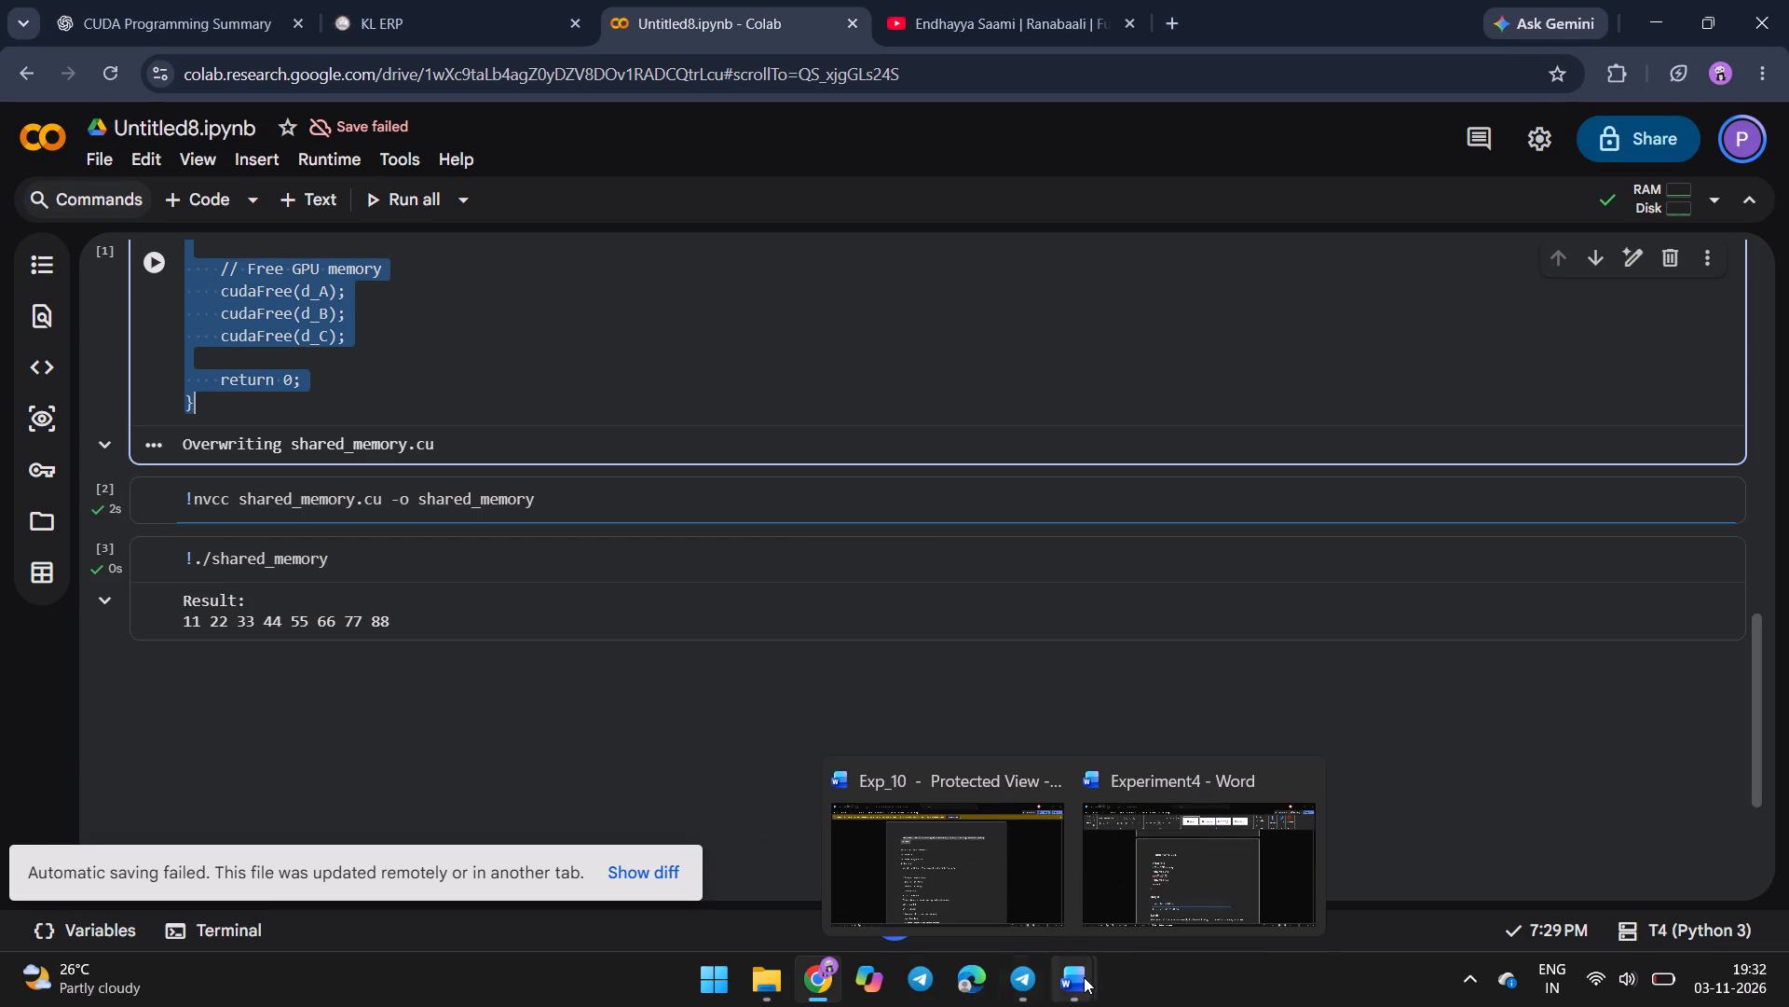
pyautogui.click(754, 921)
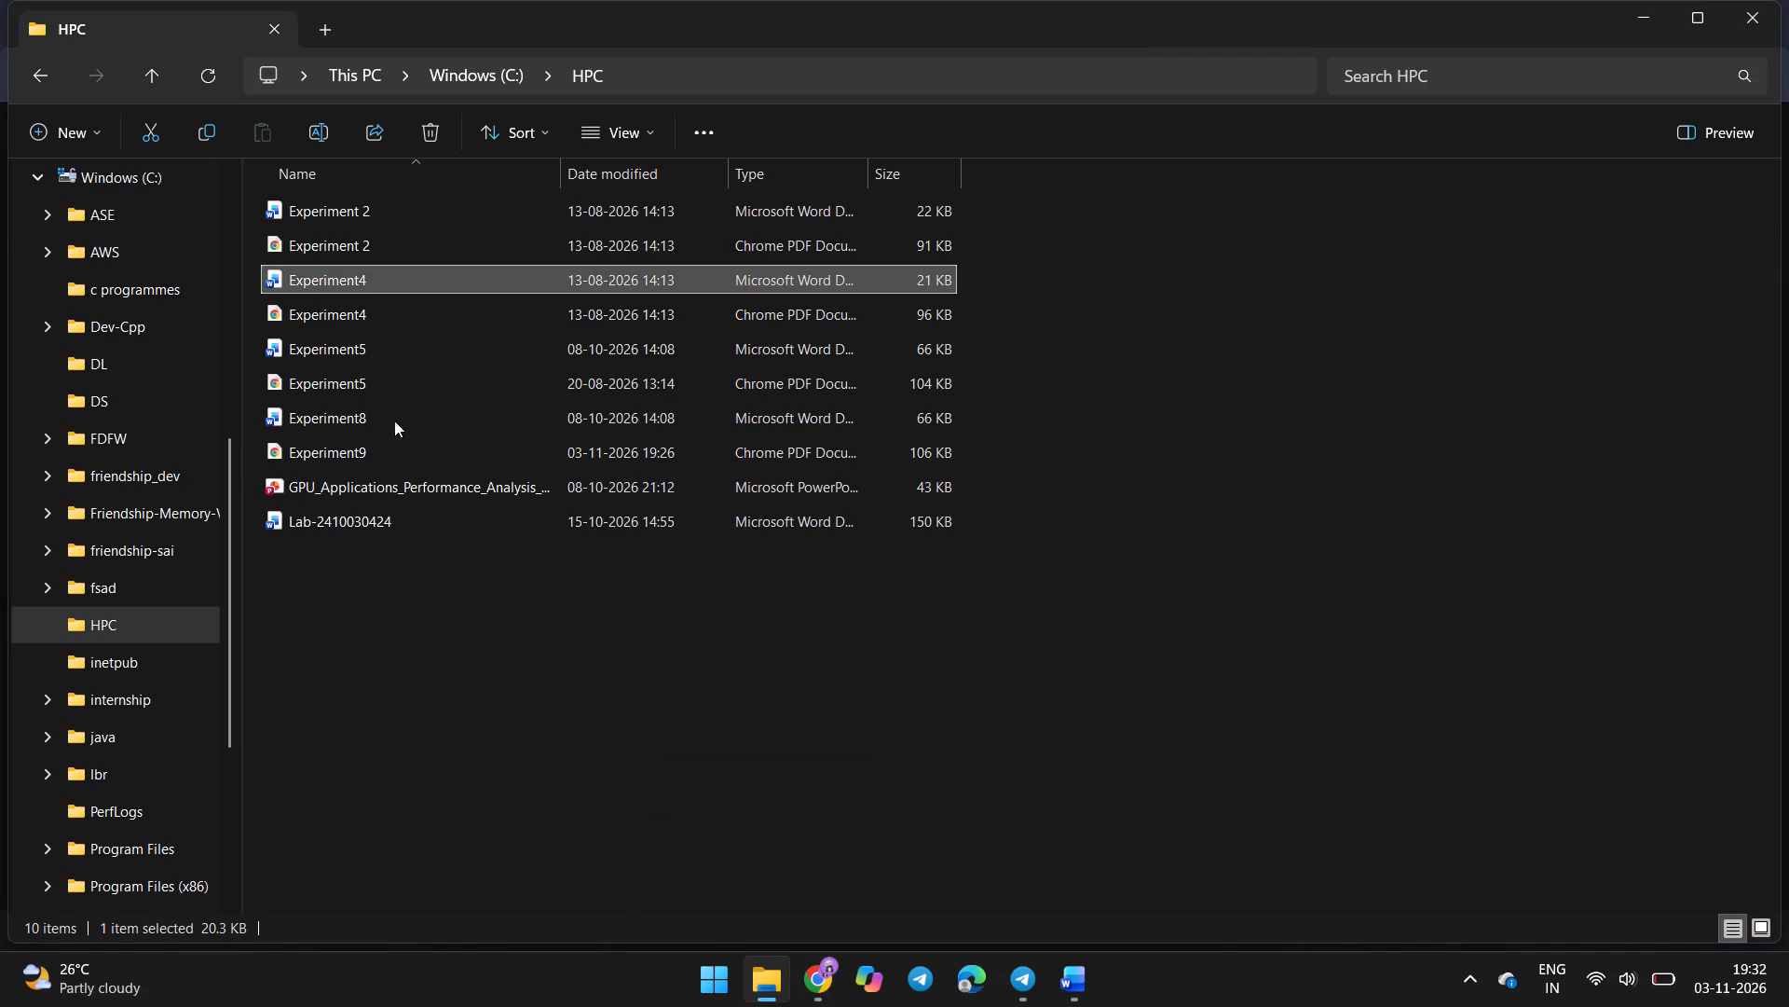
pyautogui.doubleClick(394, 421)
pyautogui.scroll(-2, 801, 670)
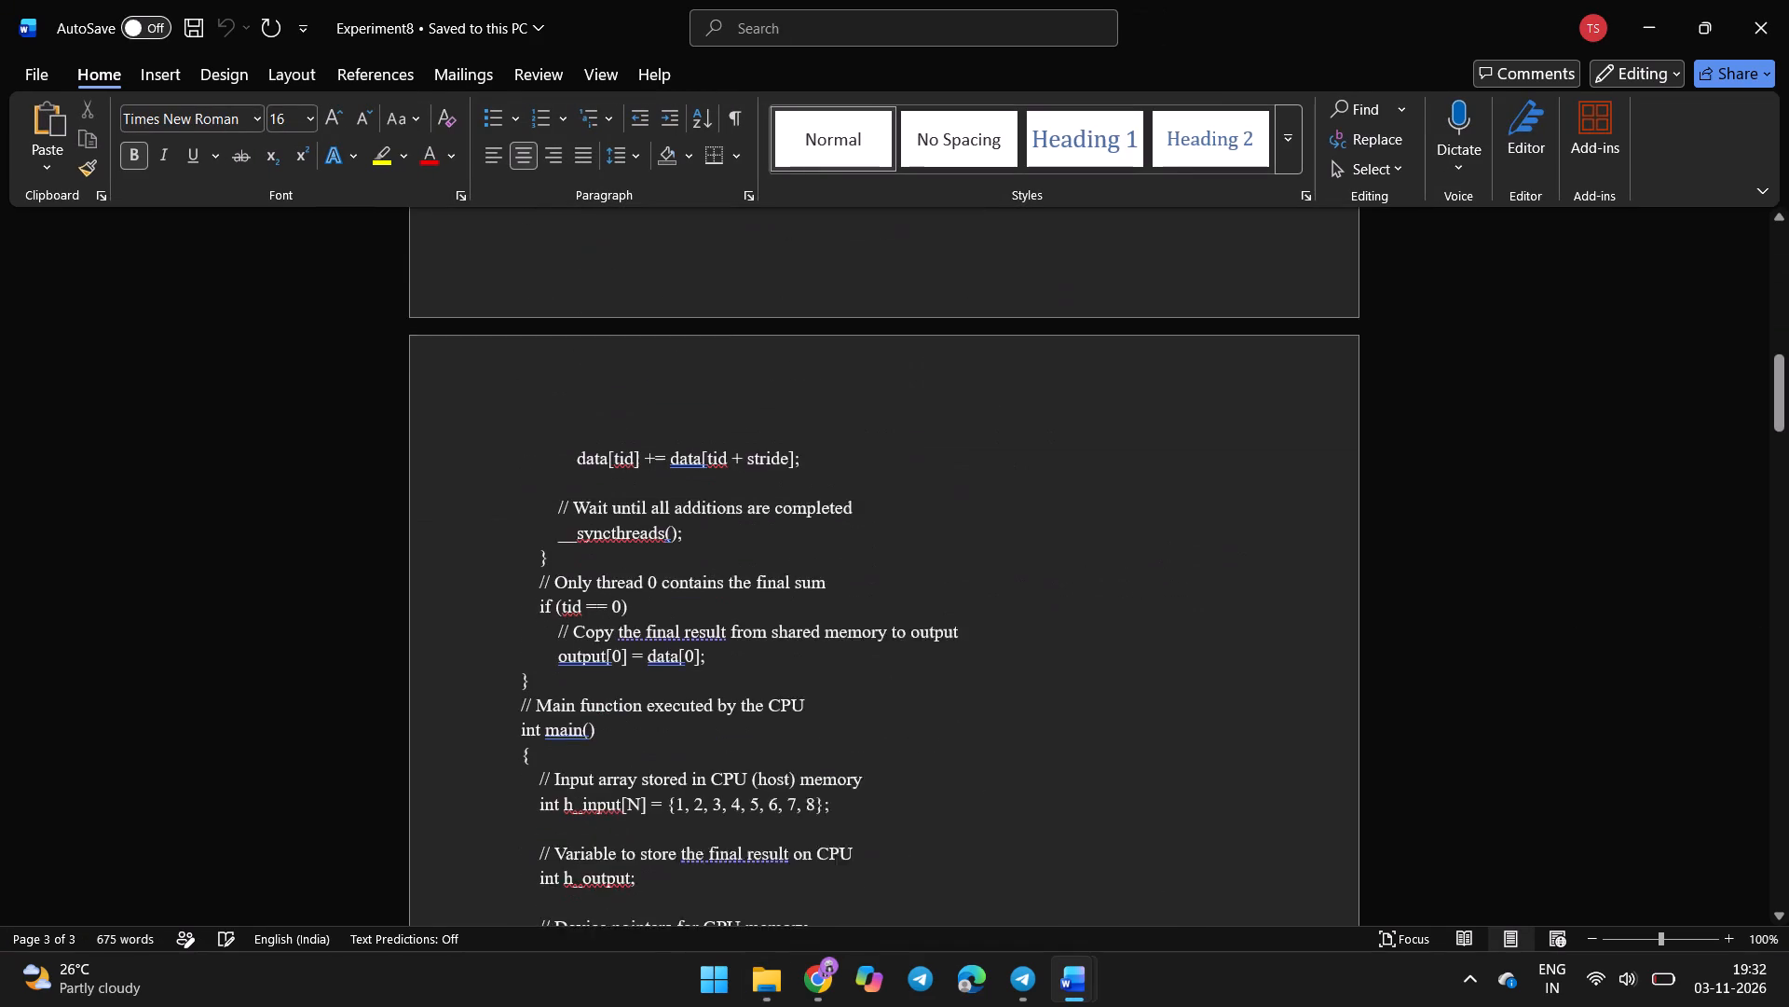
pyautogui.scroll(-5, 801, 670)
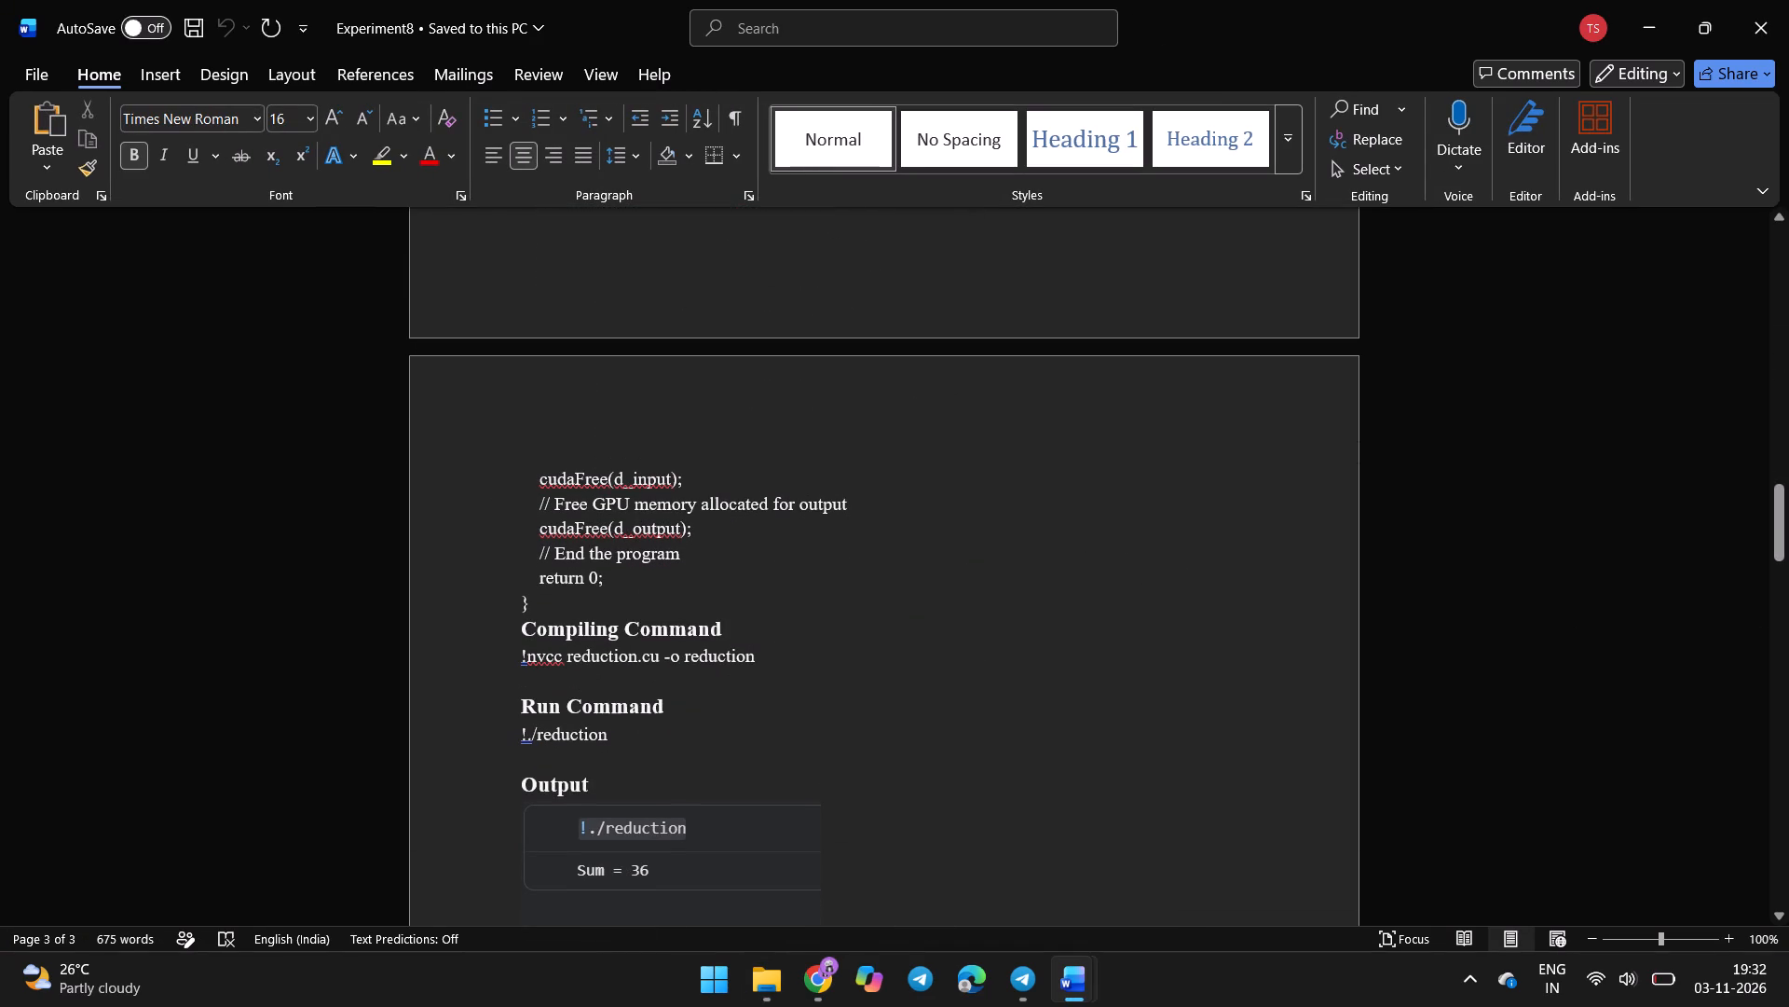
pyautogui.moveTo(731, 632); pyautogui.dragTo(539, 627)
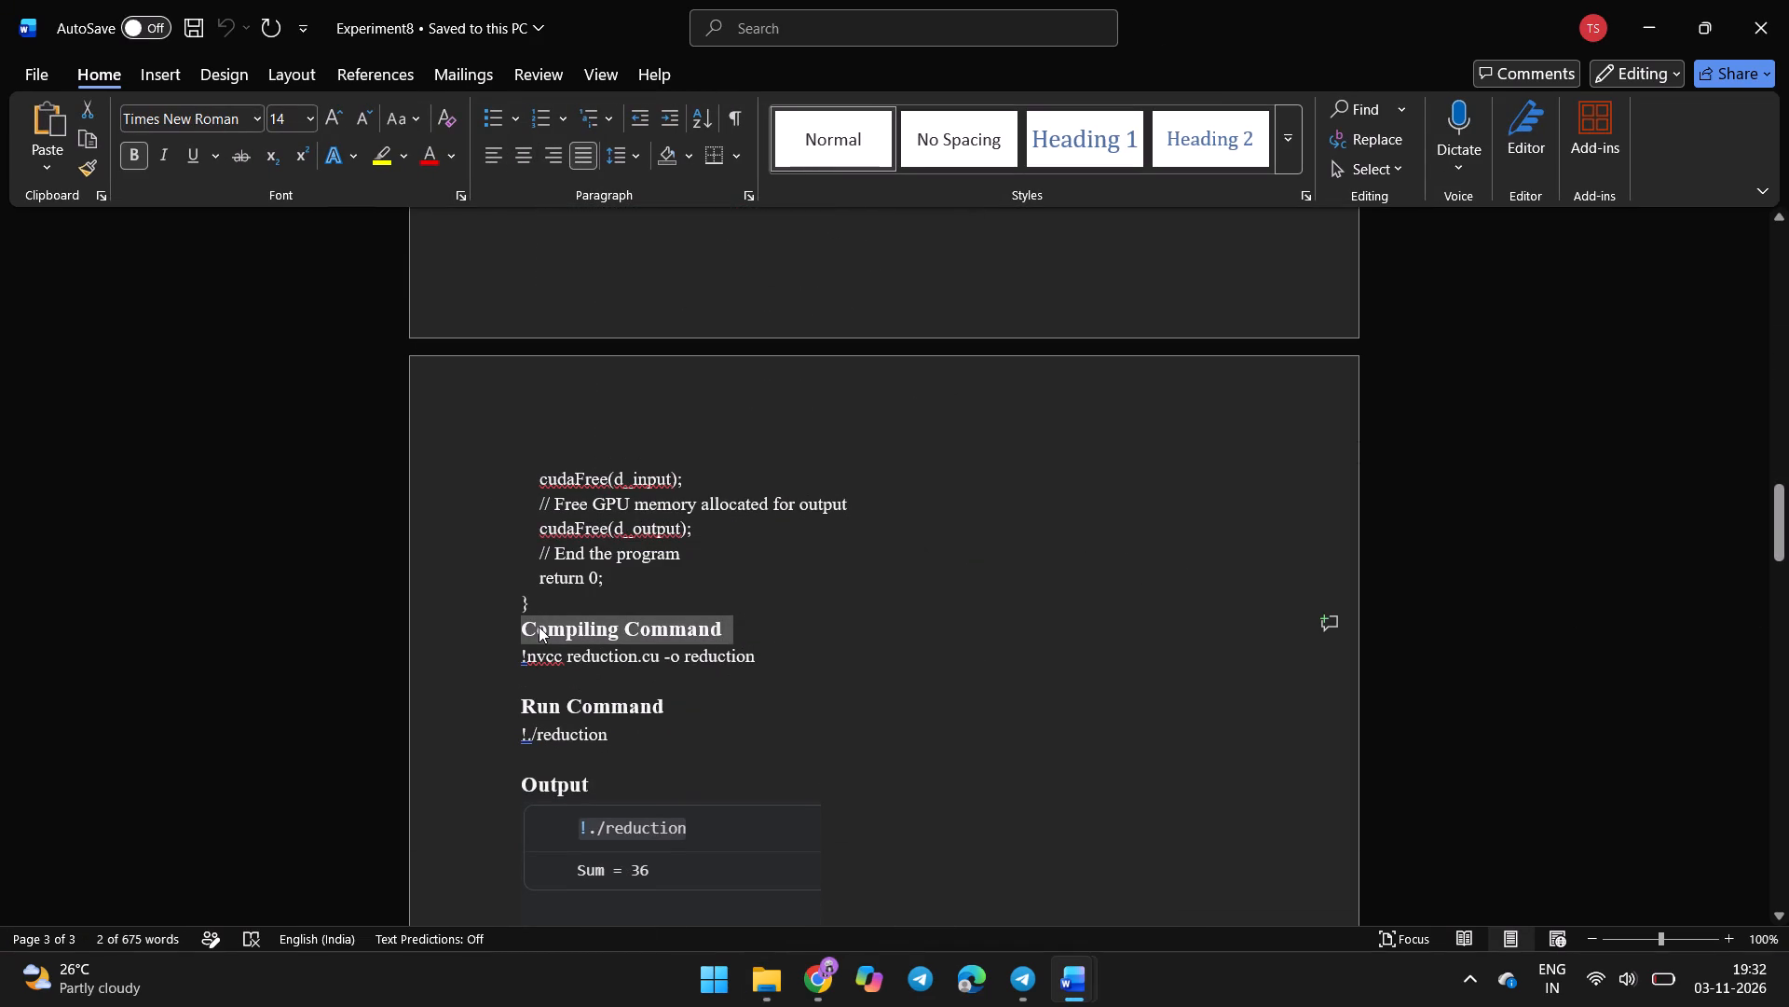
pyautogui.hotkey('ctrl', 'c')
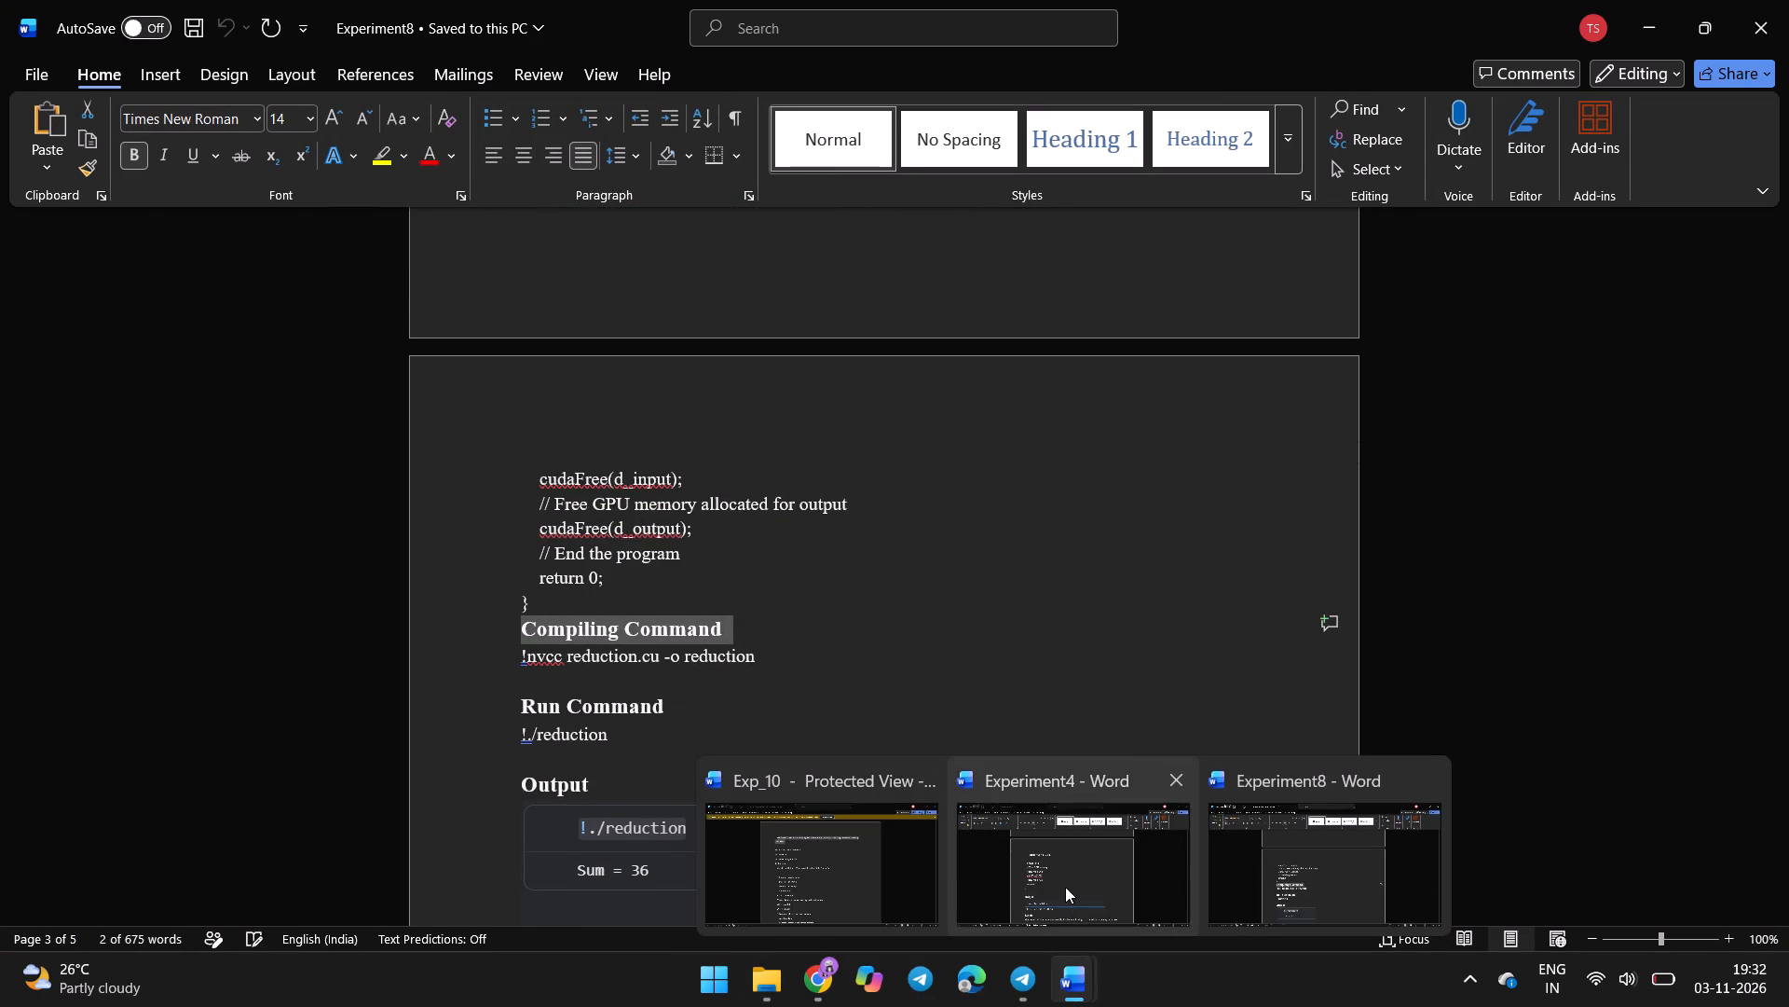
pyautogui.click(1065, 887)
pyautogui.hotkey('ctrl', 'v')
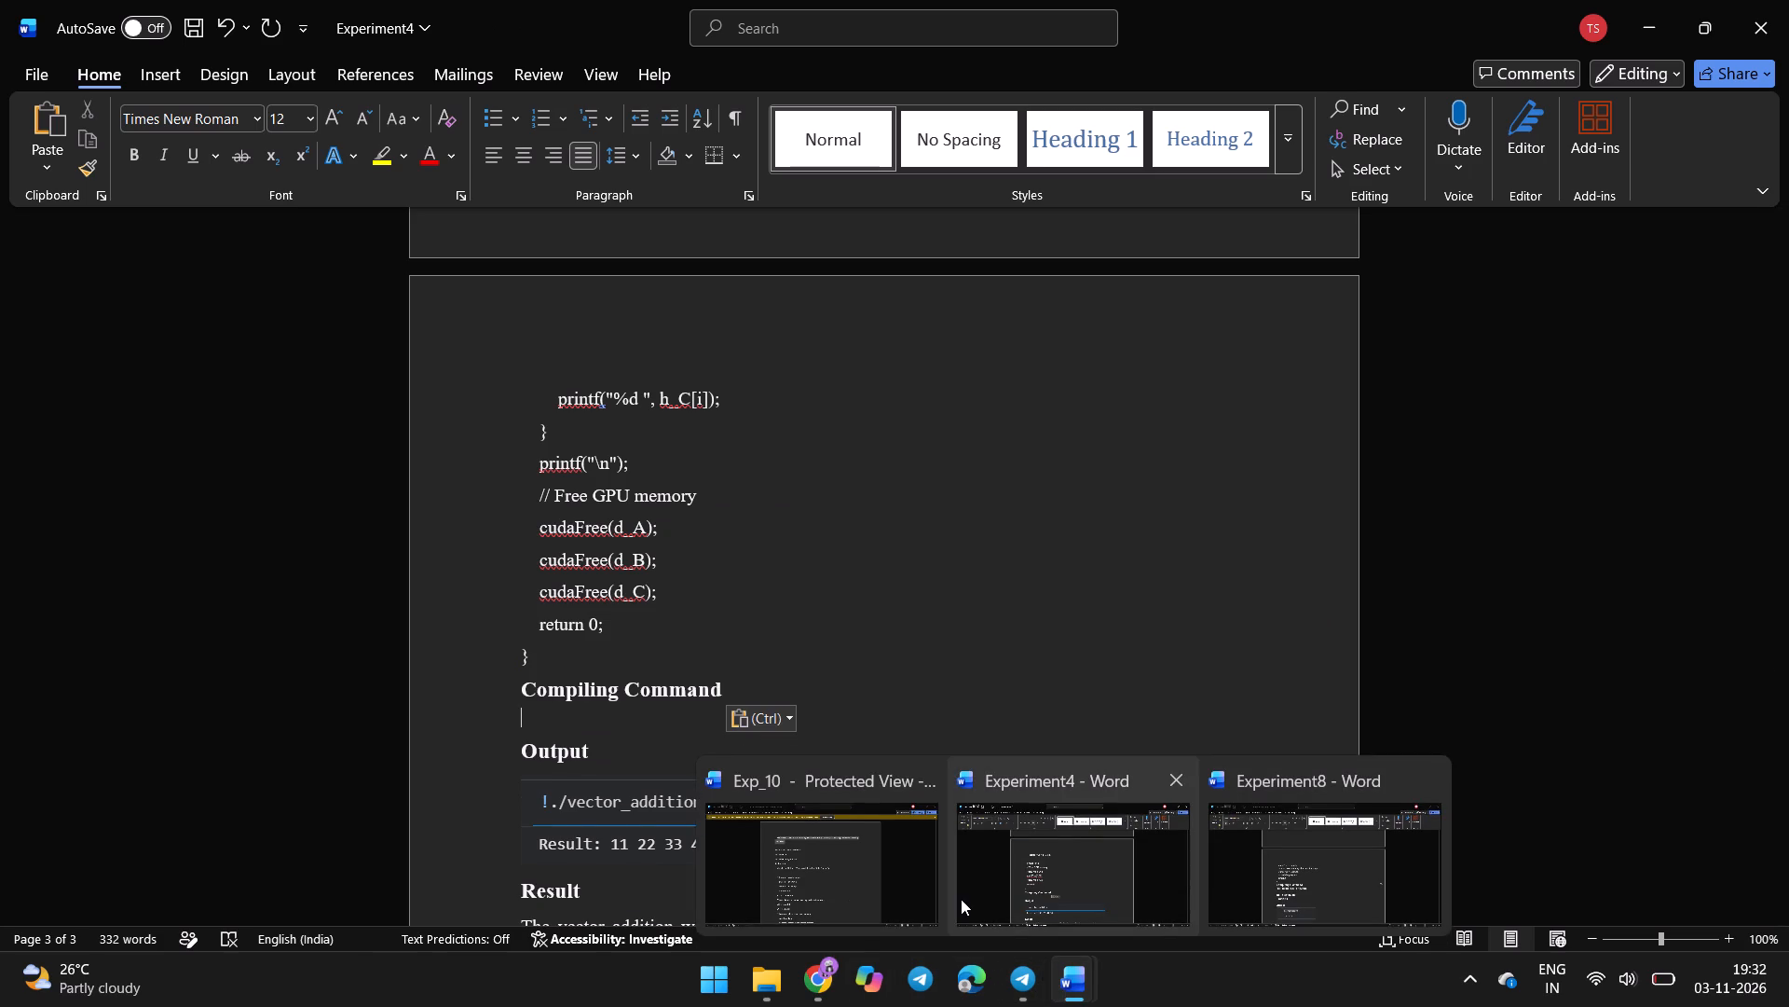
# Copy the compile command "!nvcc shared_memory.cu -o shared_memory" from the Exp_10 document to below the Compiling Command heading in Experiment4.
pyautogui.click(866, 889)
pyautogui.scroll(-5, 746, 714)
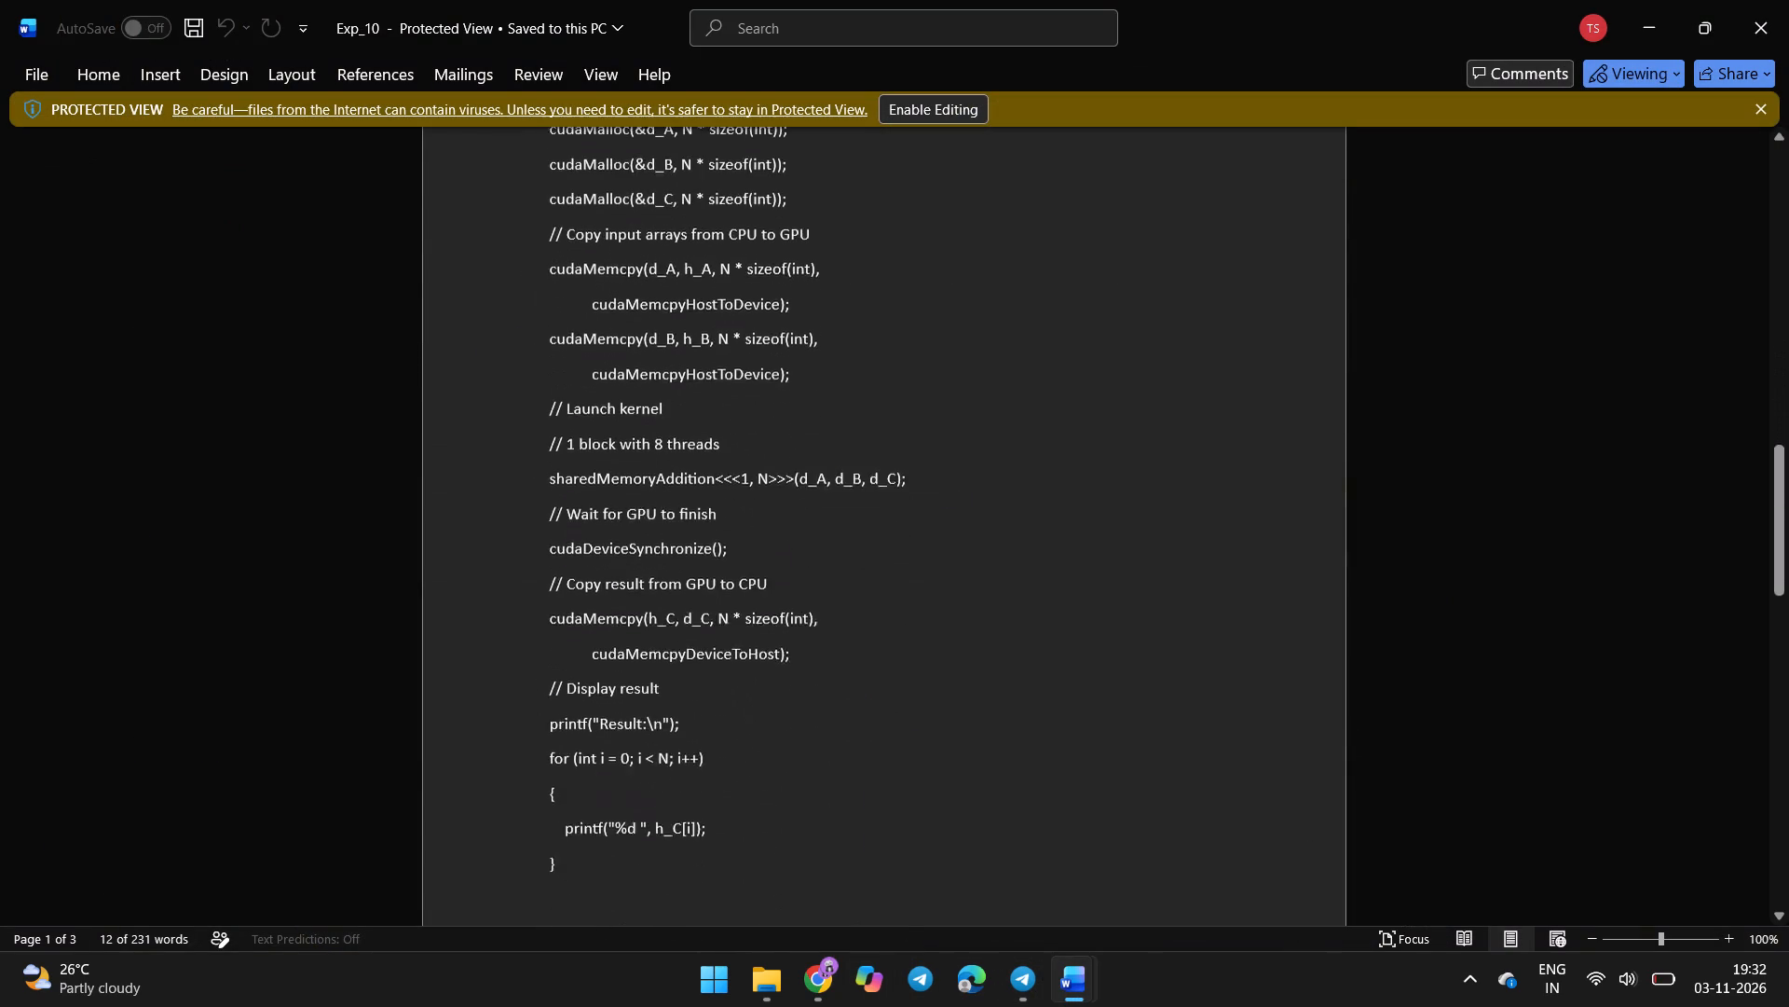
pyautogui.scroll(-4, 746, 714)
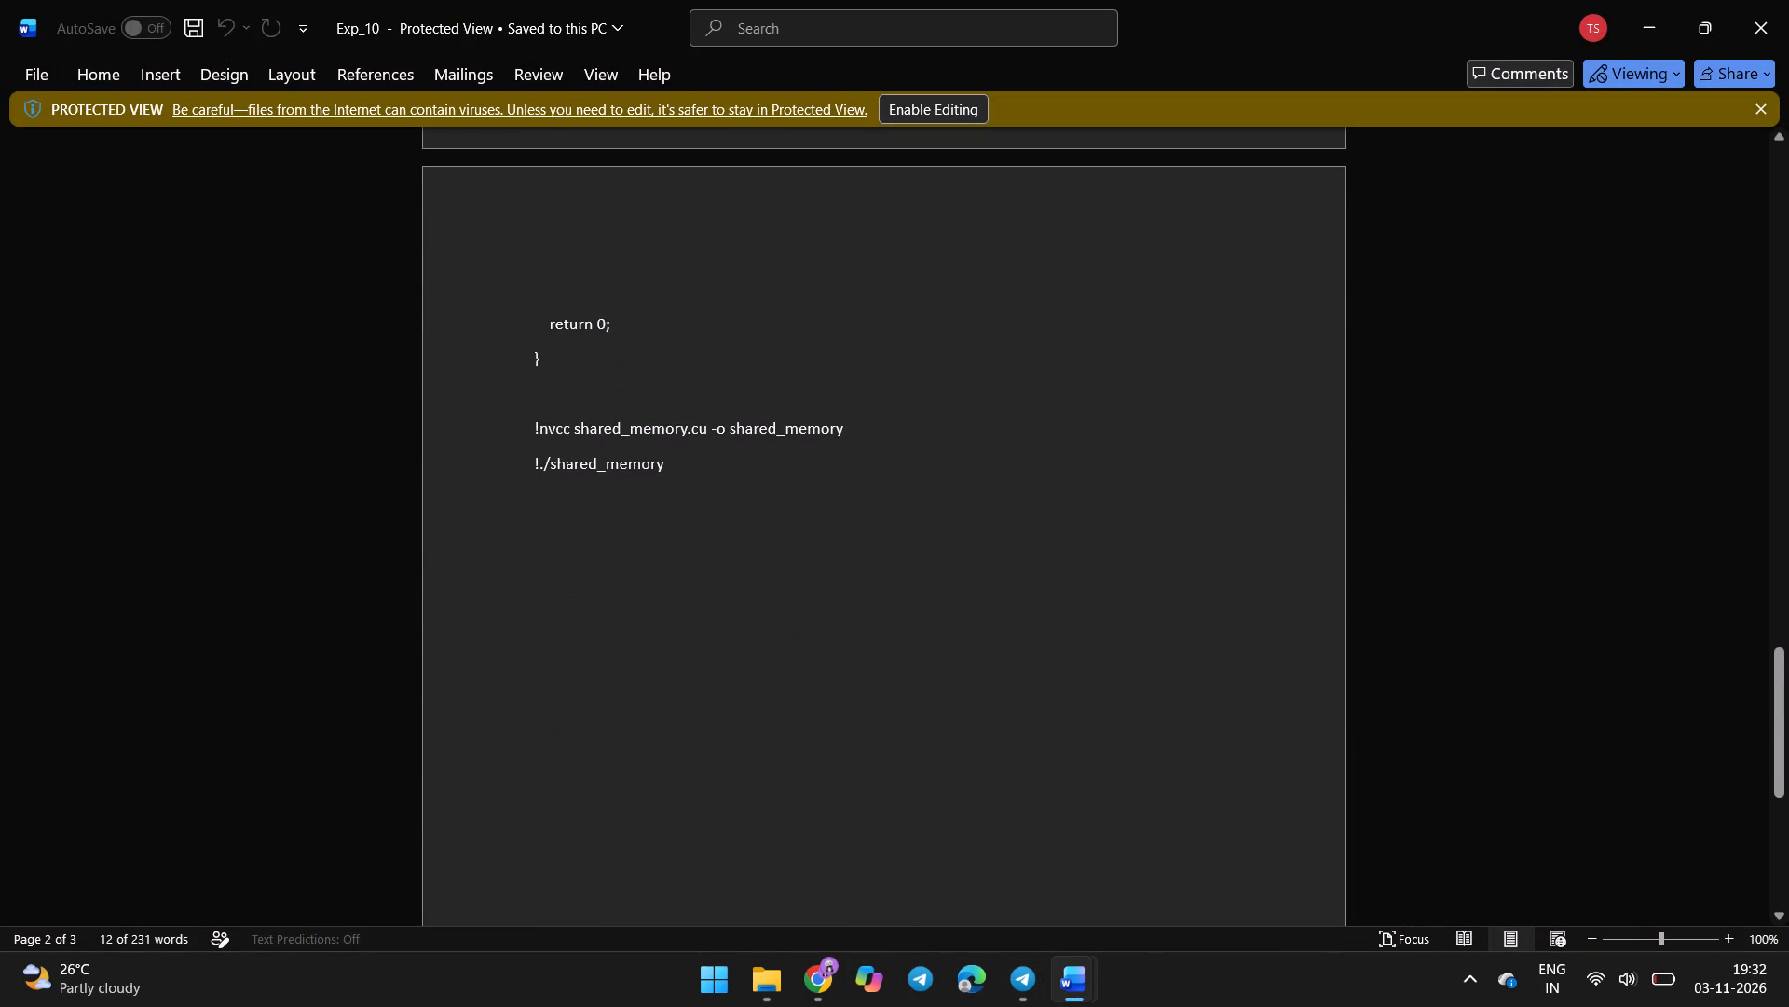
pyautogui.moveTo(849, 423); pyautogui.dragTo(526, 424)
pyautogui.hotkey('ctrl', 'c')
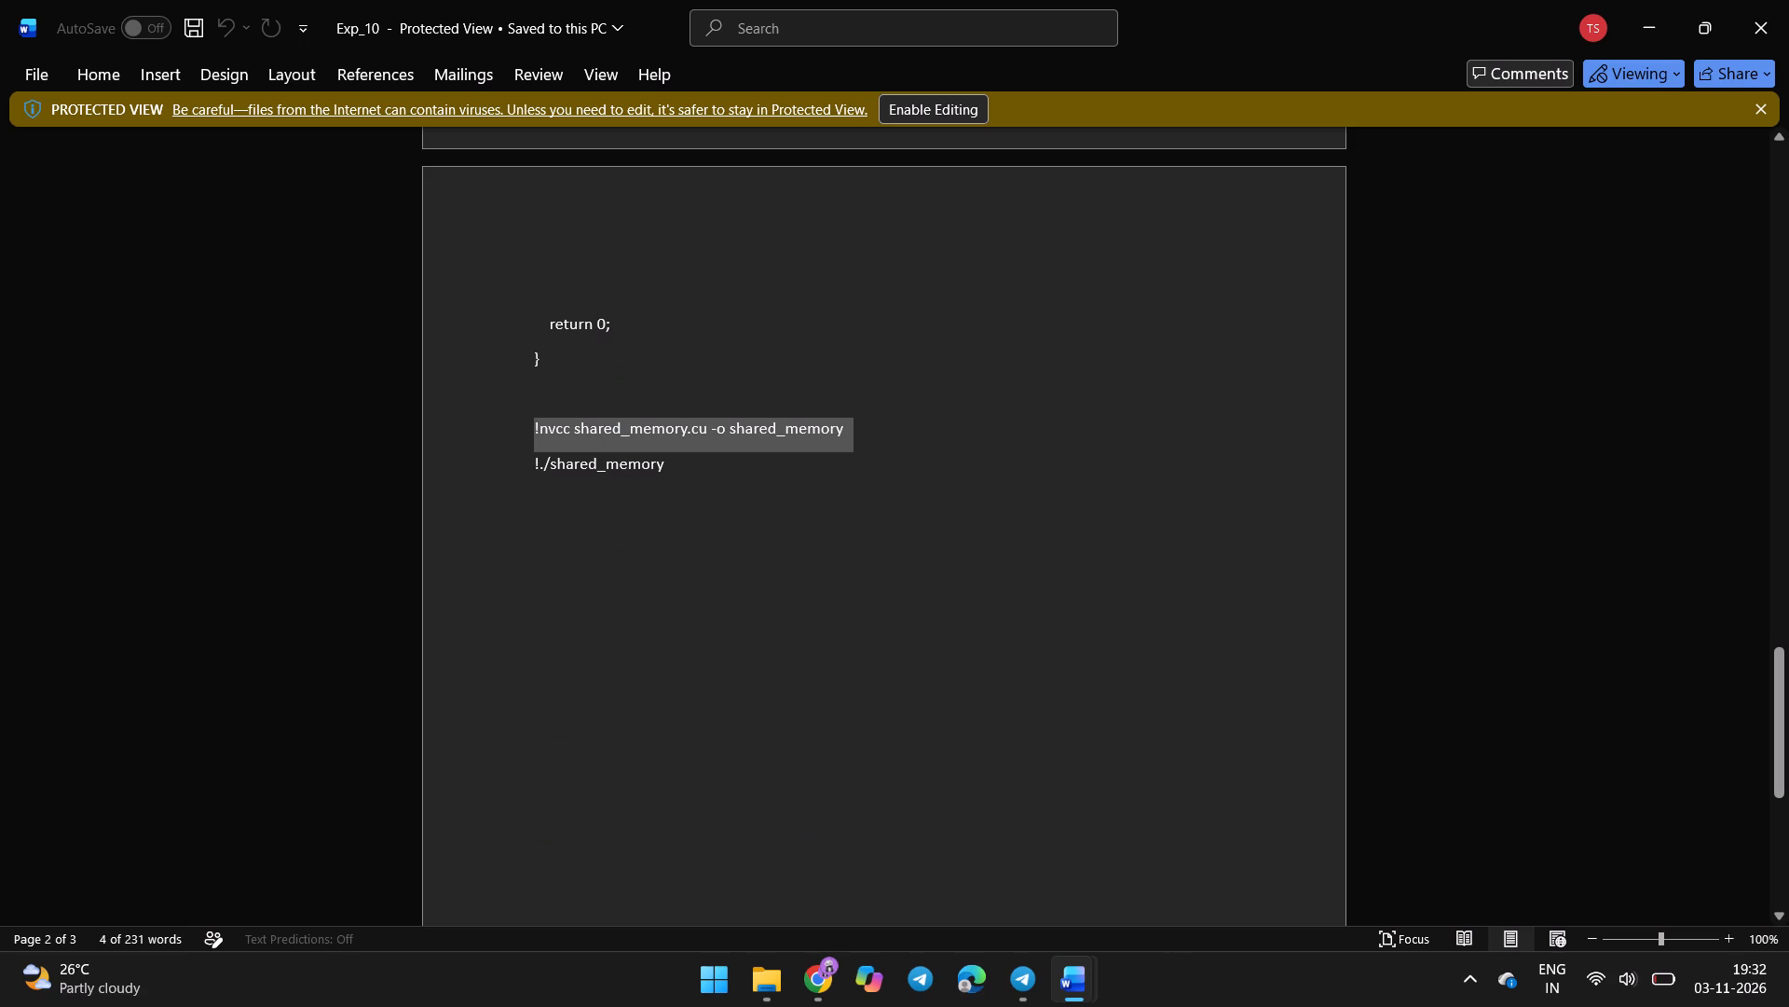
pyautogui.click(1081, 859)
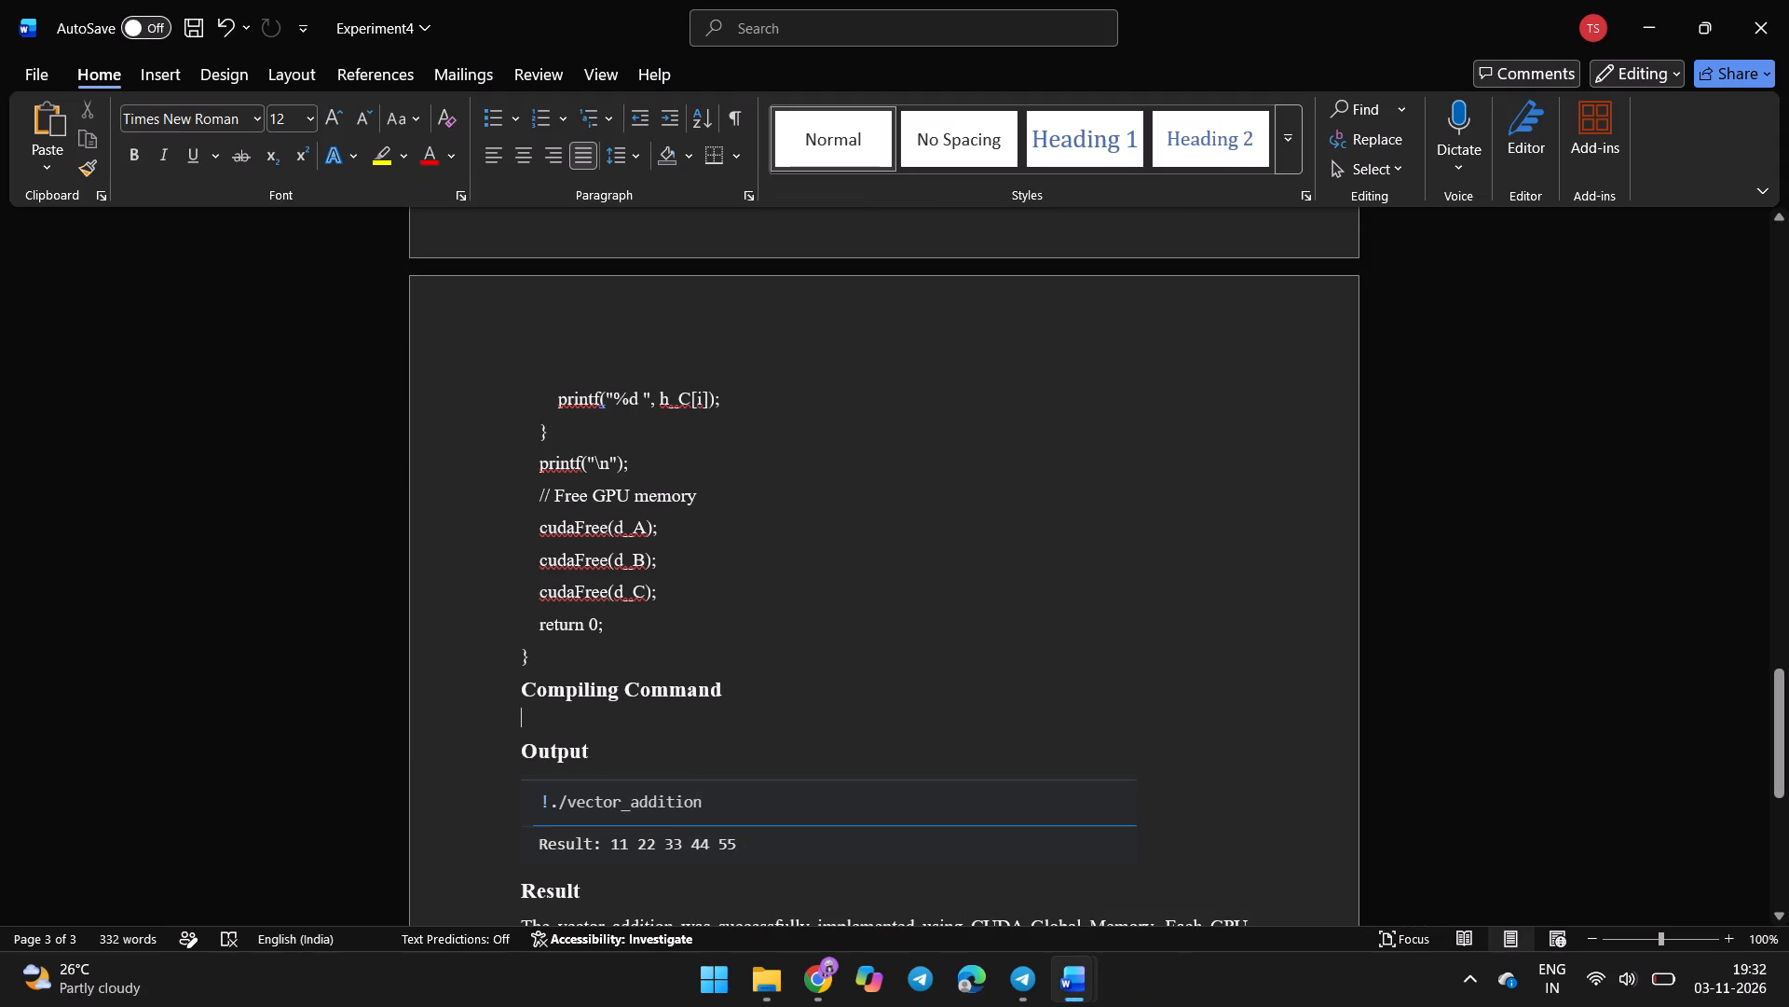
pyautogui.hotkey('ctrl', 'v')
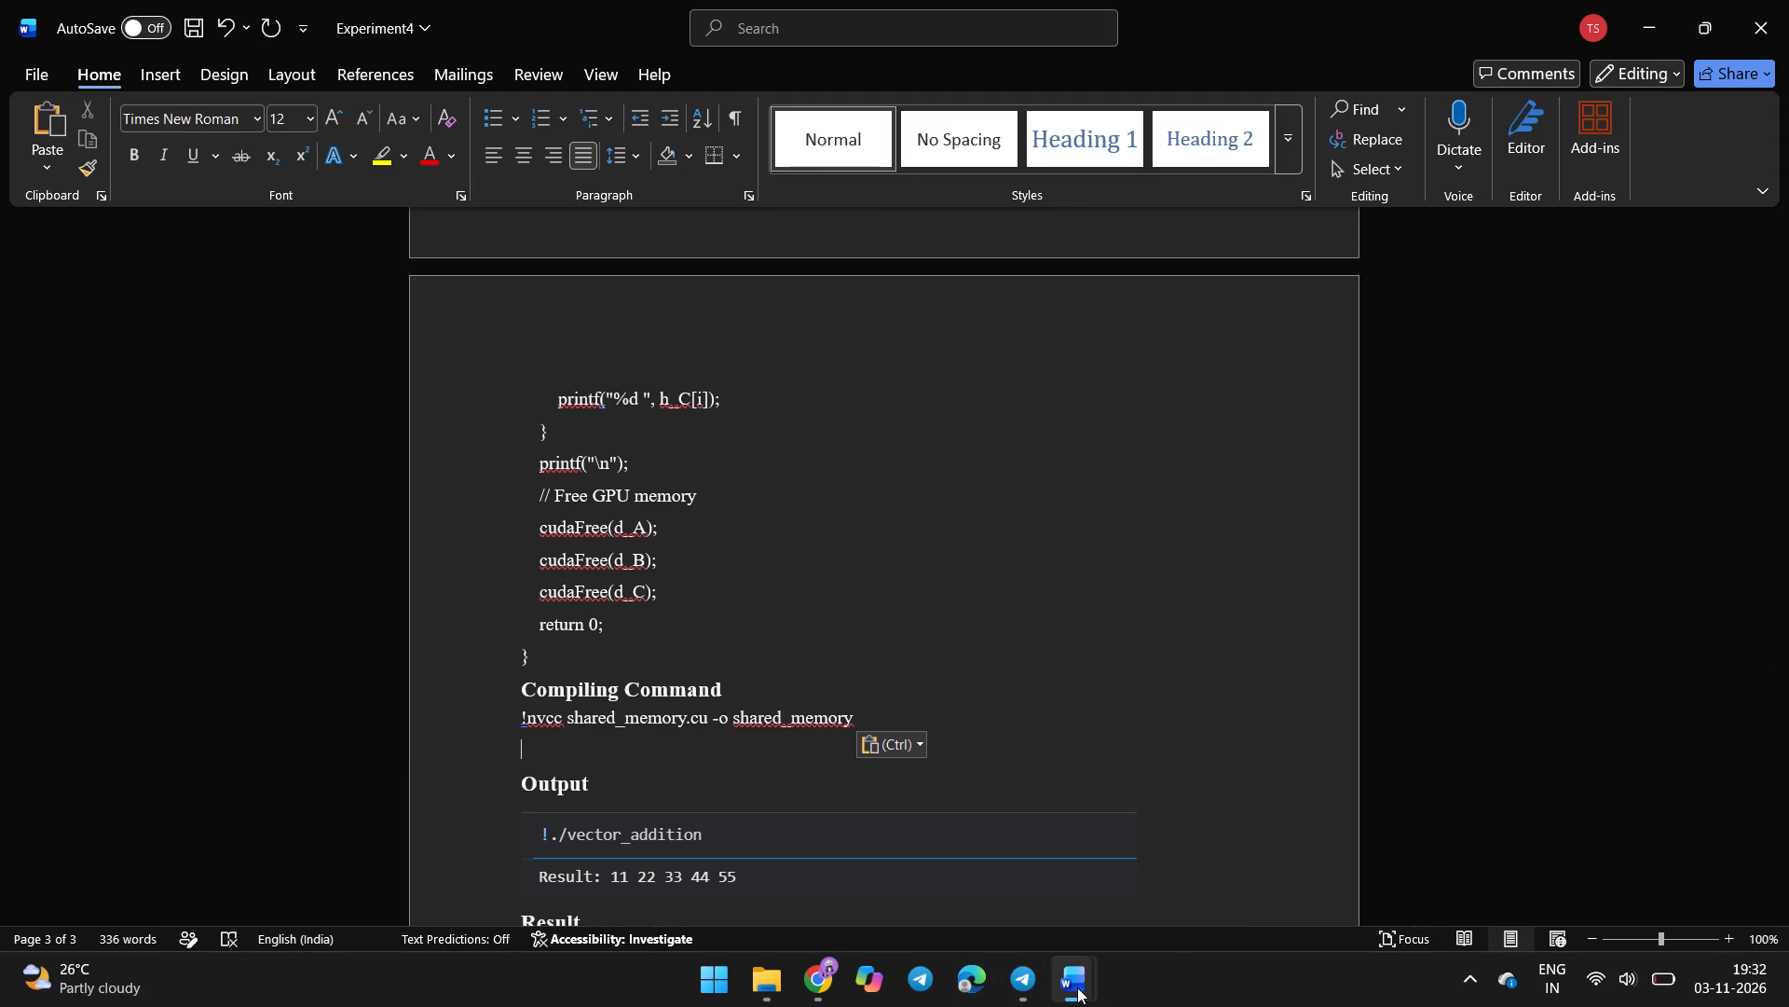
# Copy the "Run Command" heading from the Experiment8 document into Experiment4, below the compile command.
pyautogui.click(1270, 870)
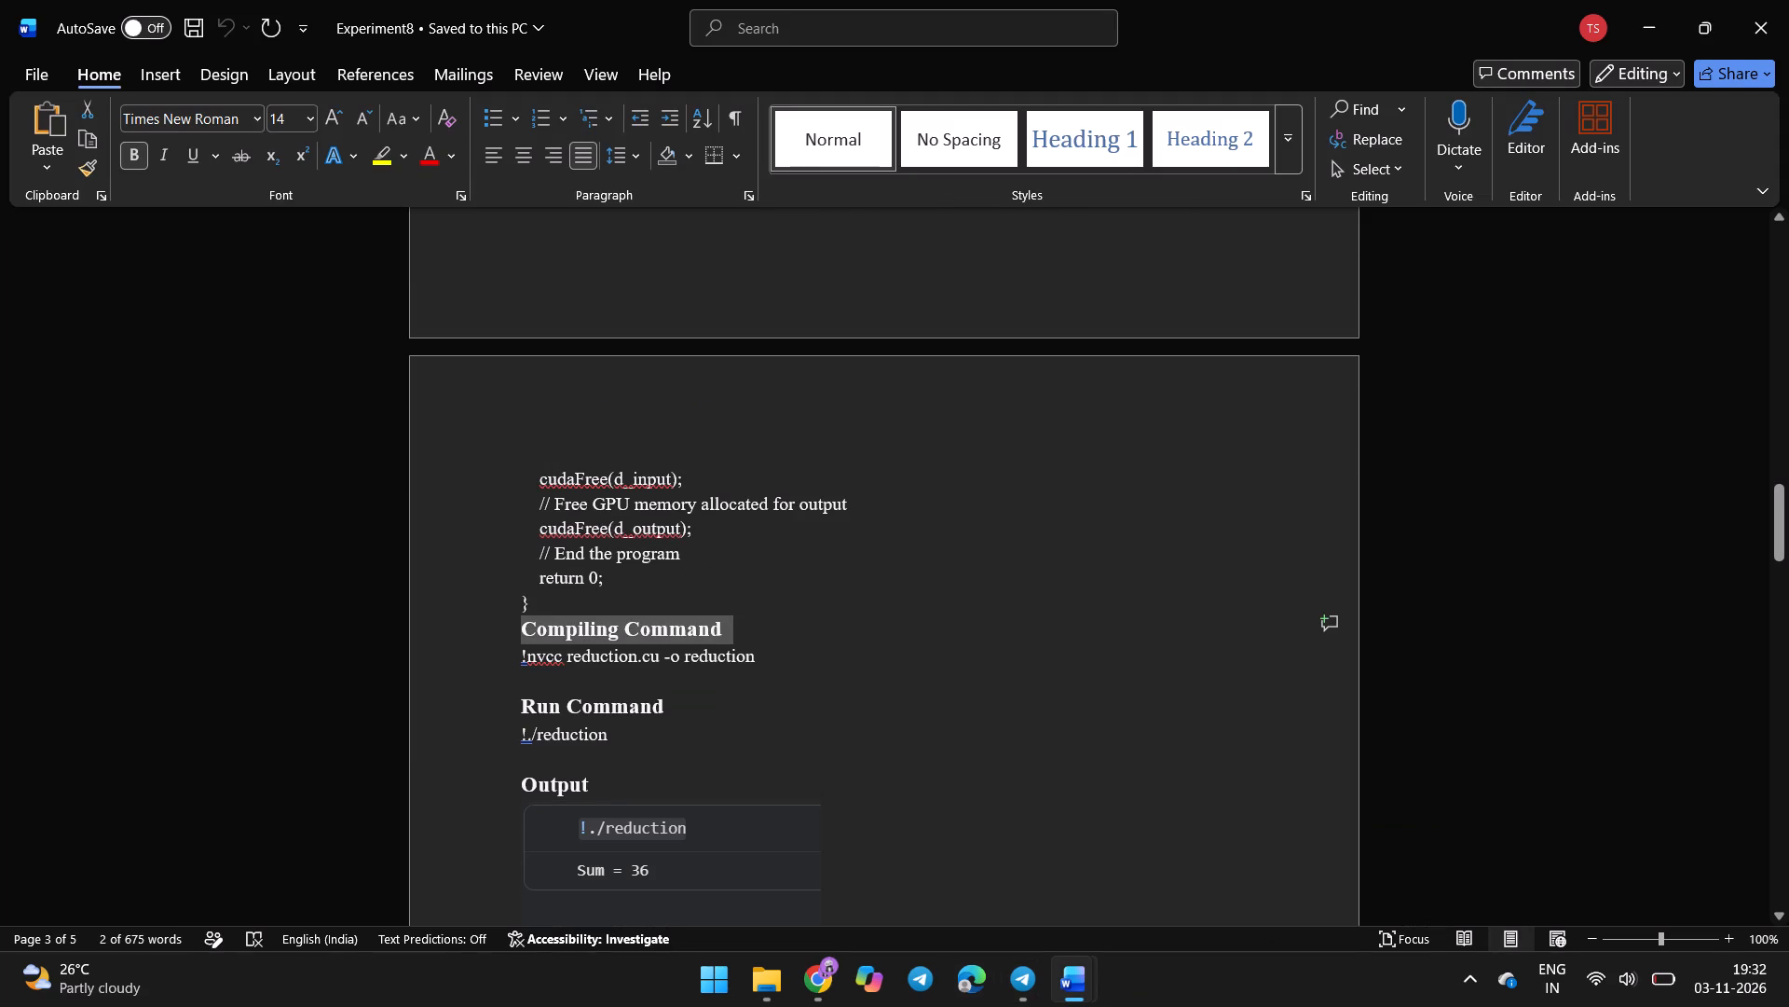
pyautogui.moveTo(665, 704); pyautogui.dragTo(525, 702)
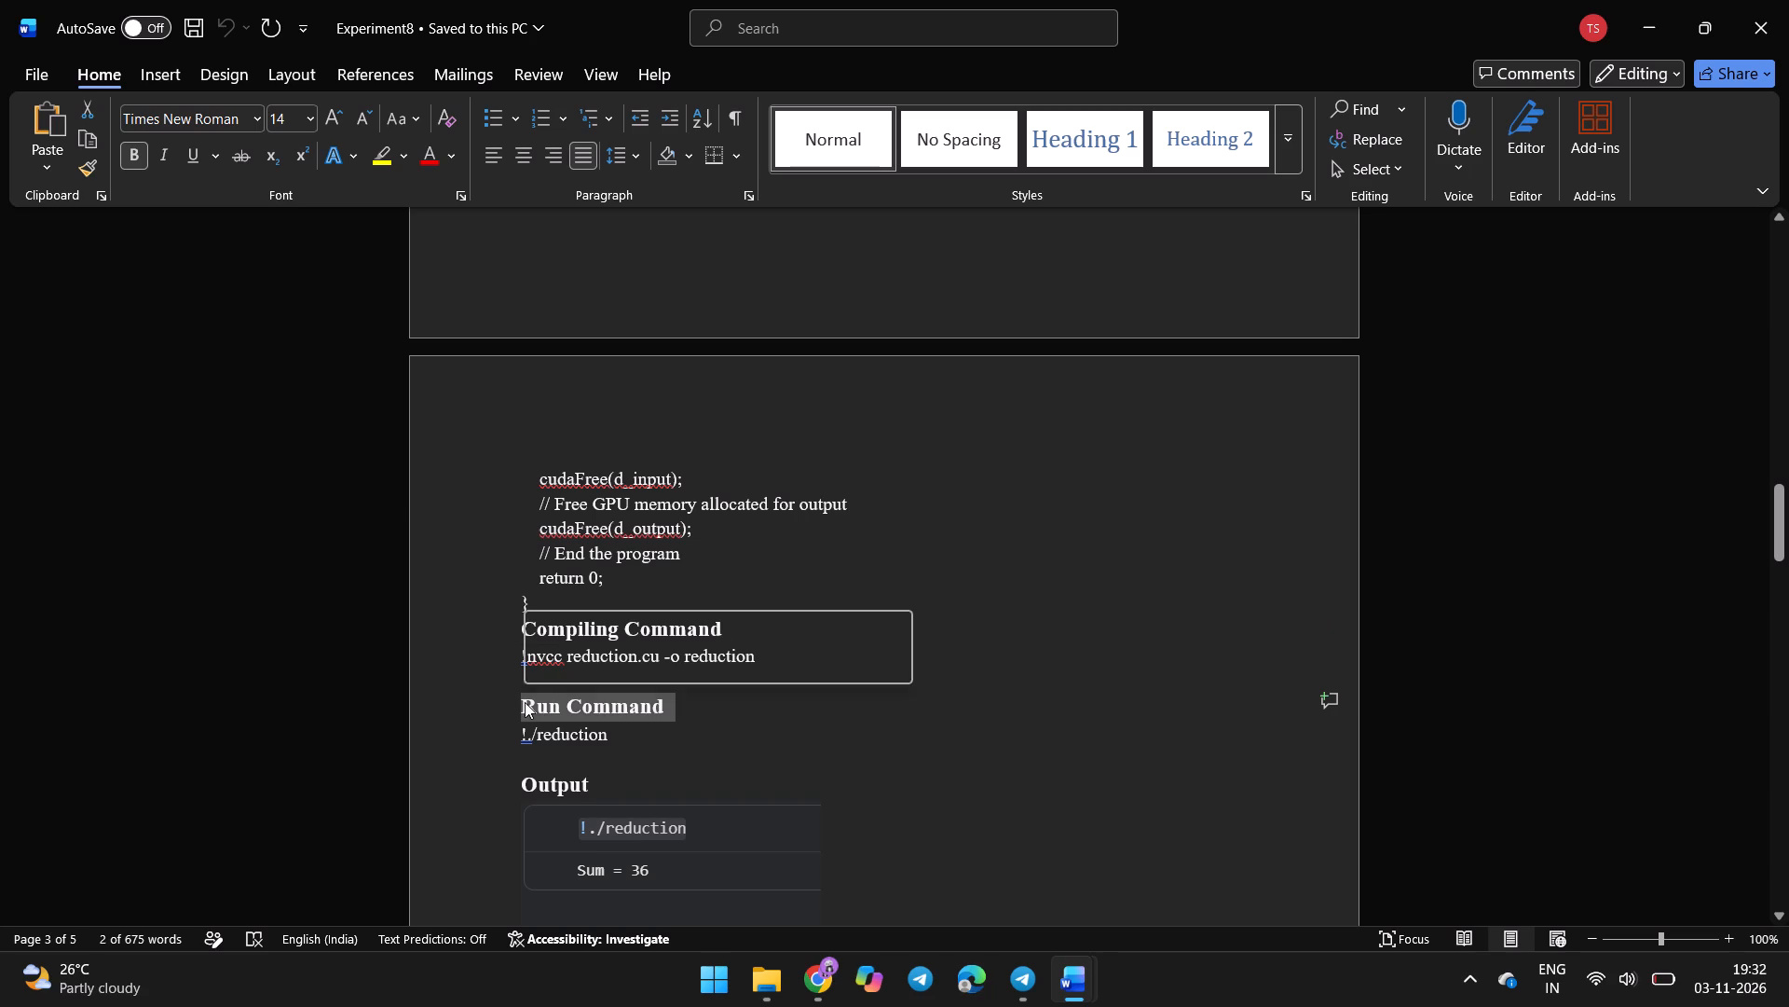
pyautogui.hotkey('ctrl', 'v')
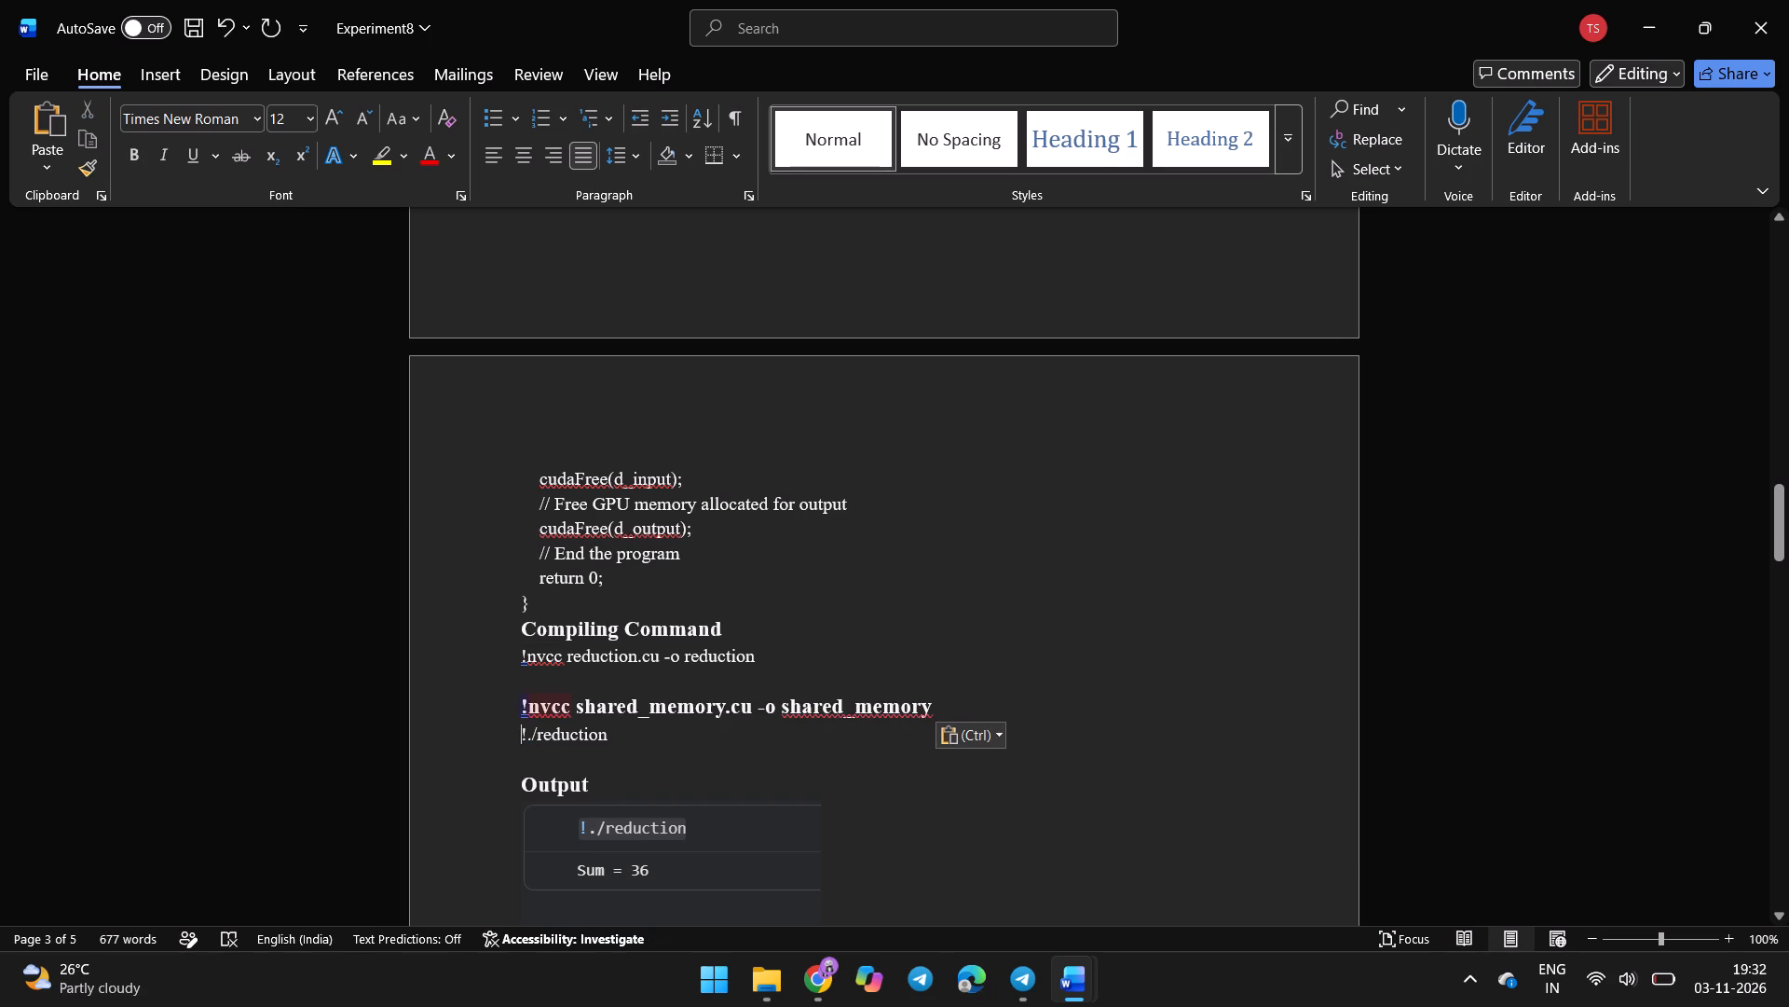
pyautogui.hotkey('ctrl', 'z')
pyautogui.click(632, 707)
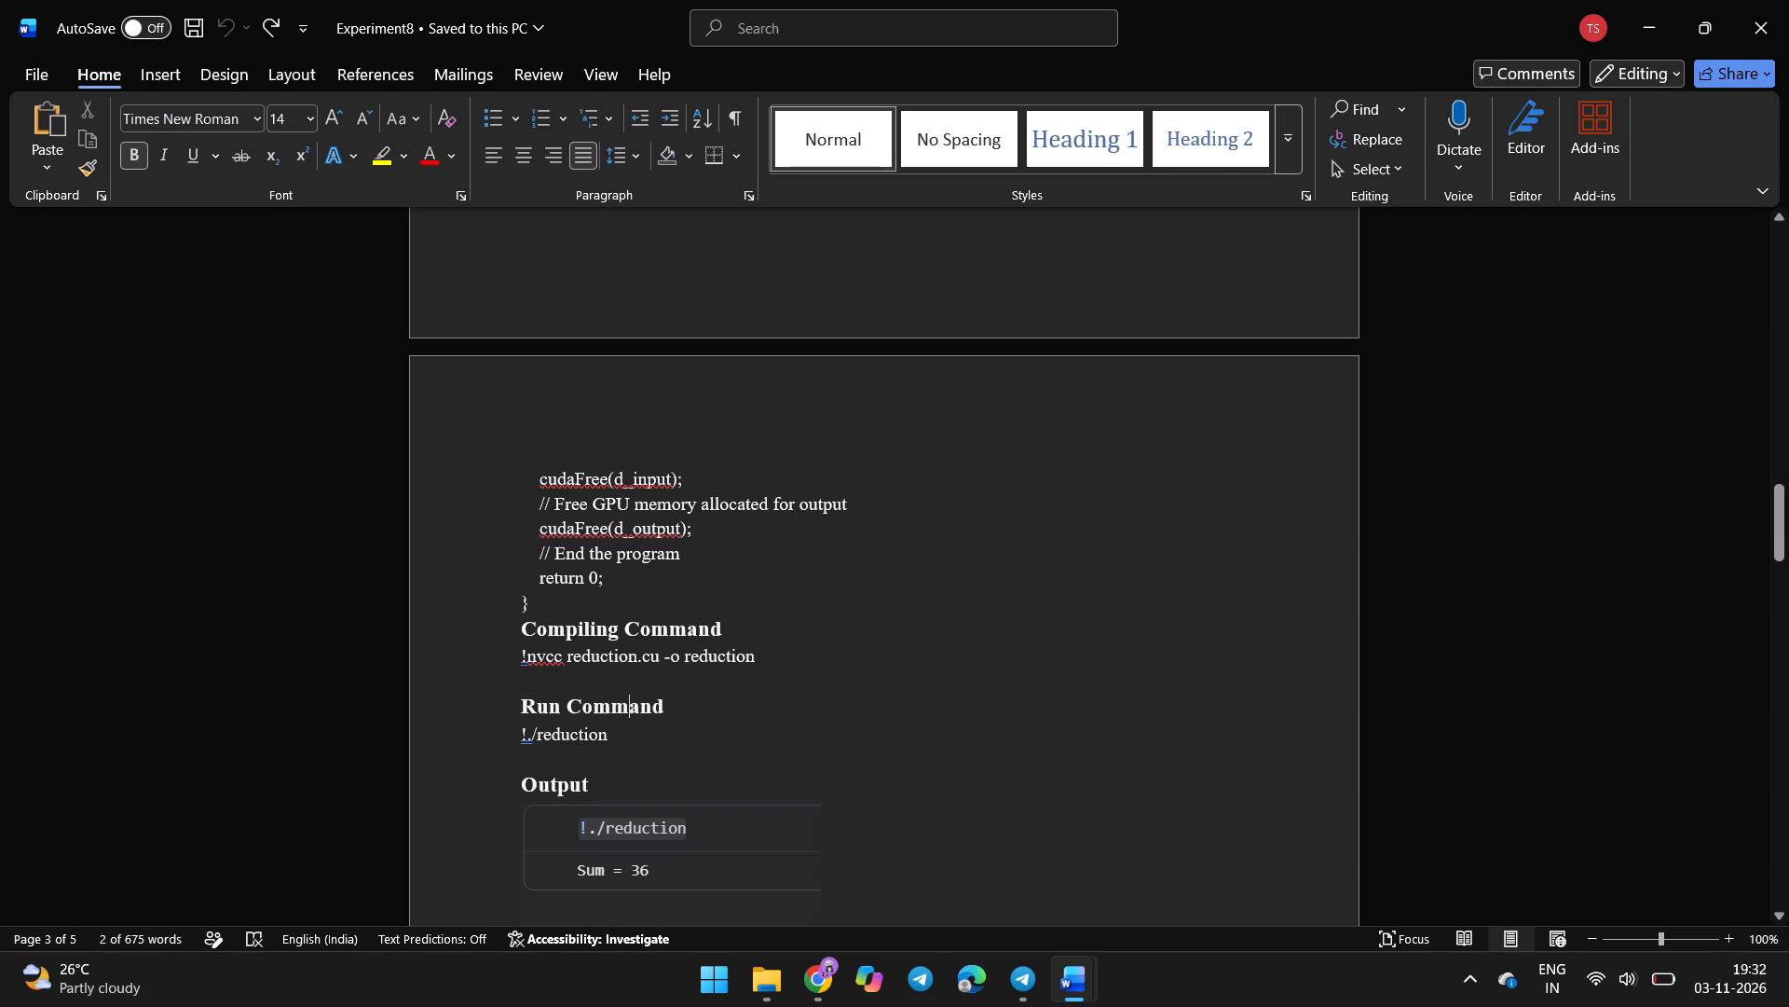
pyautogui.moveTo(662, 707); pyautogui.dragTo(520, 710)
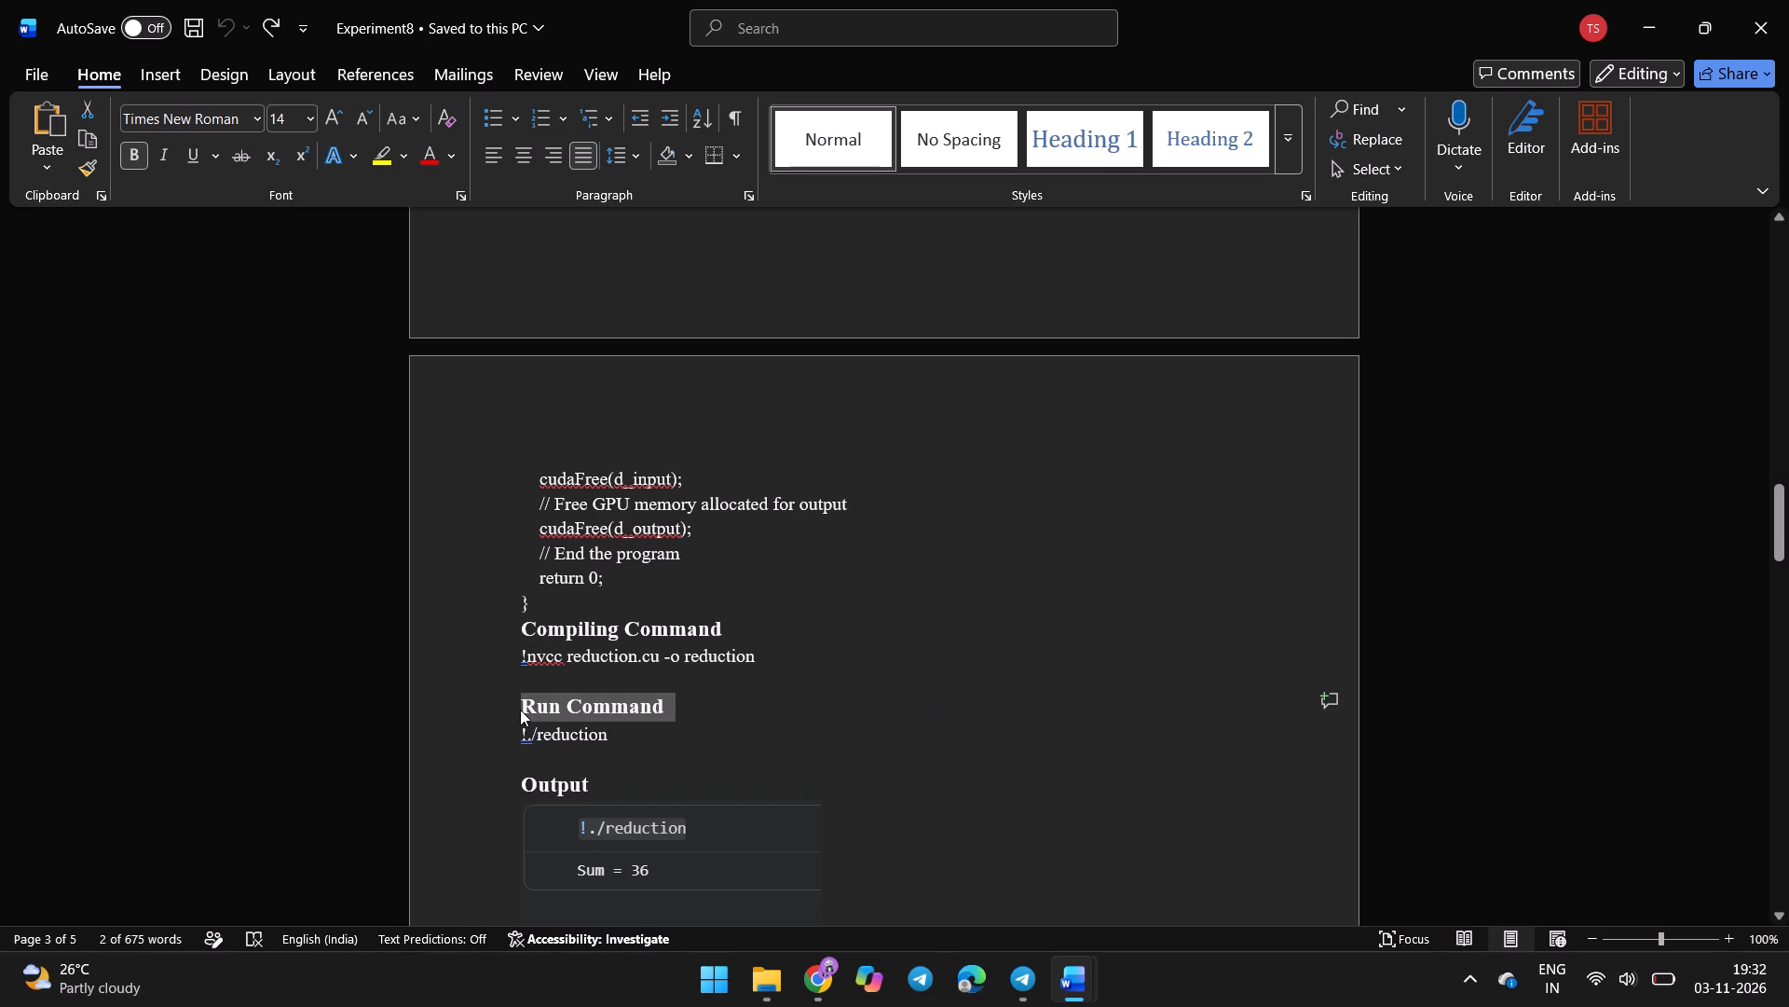
pyautogui.hotkey('ctrl', 'c')
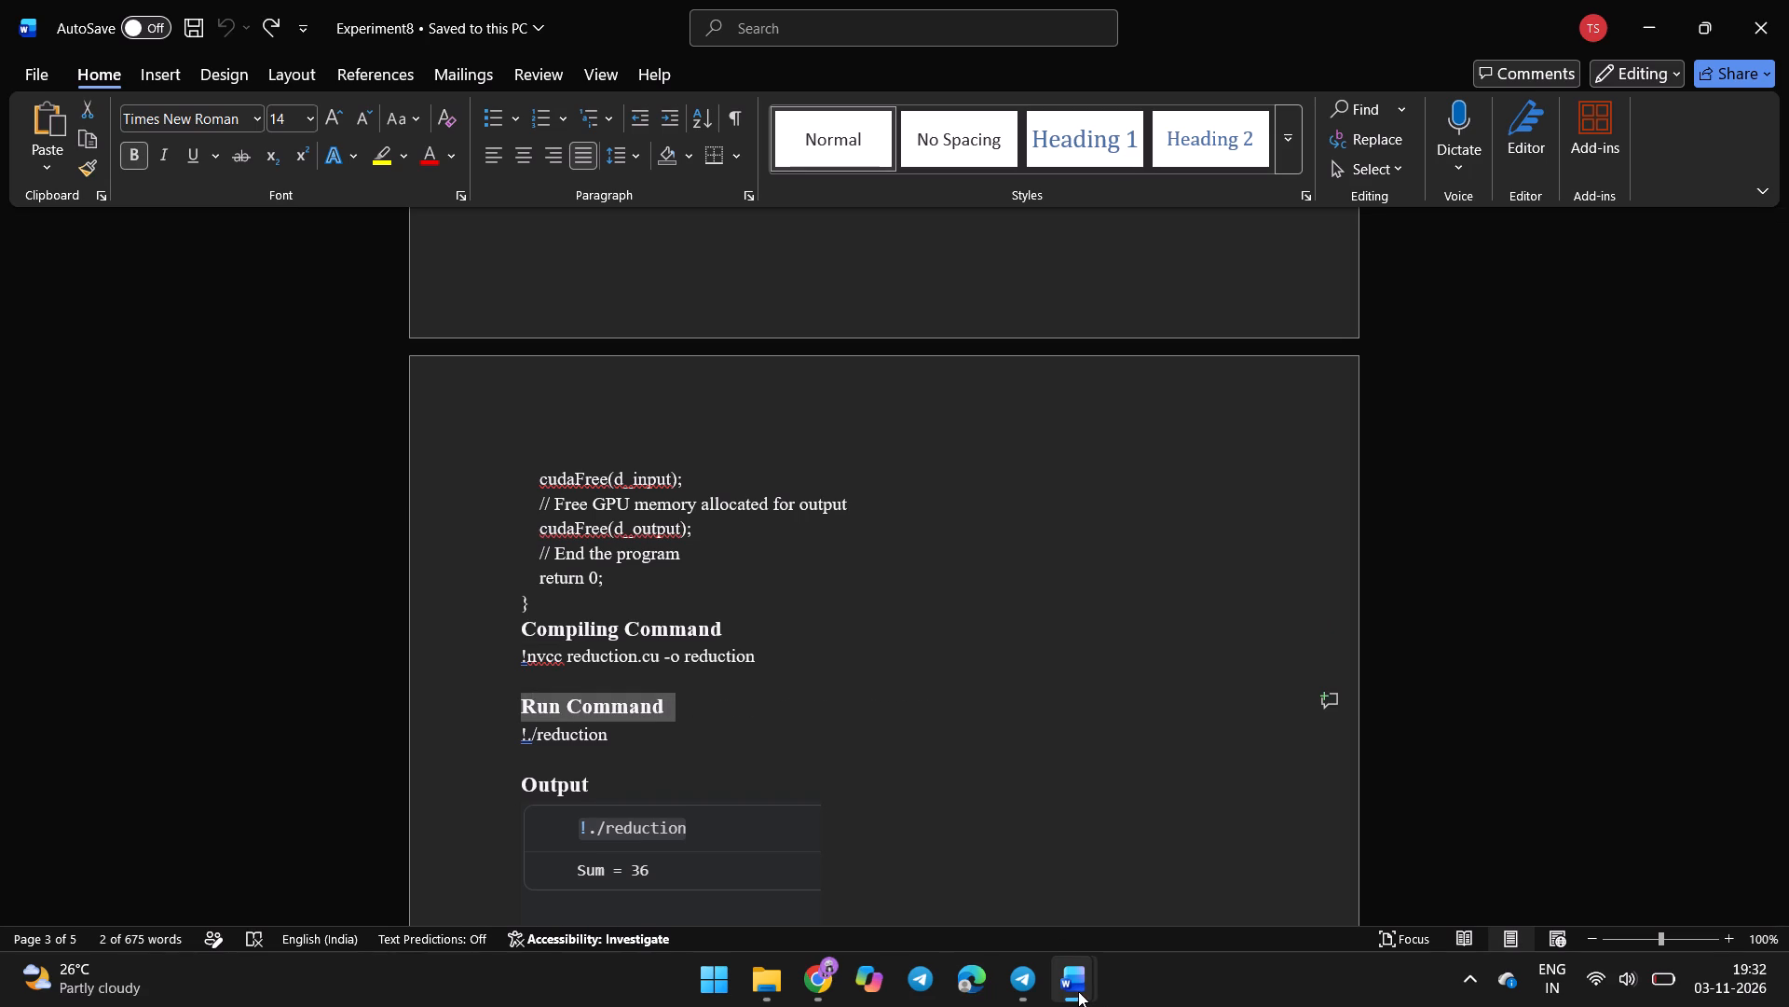
pyautogui.click(1075, 874)
pyautogui.hotkey('ctrl', 'v')
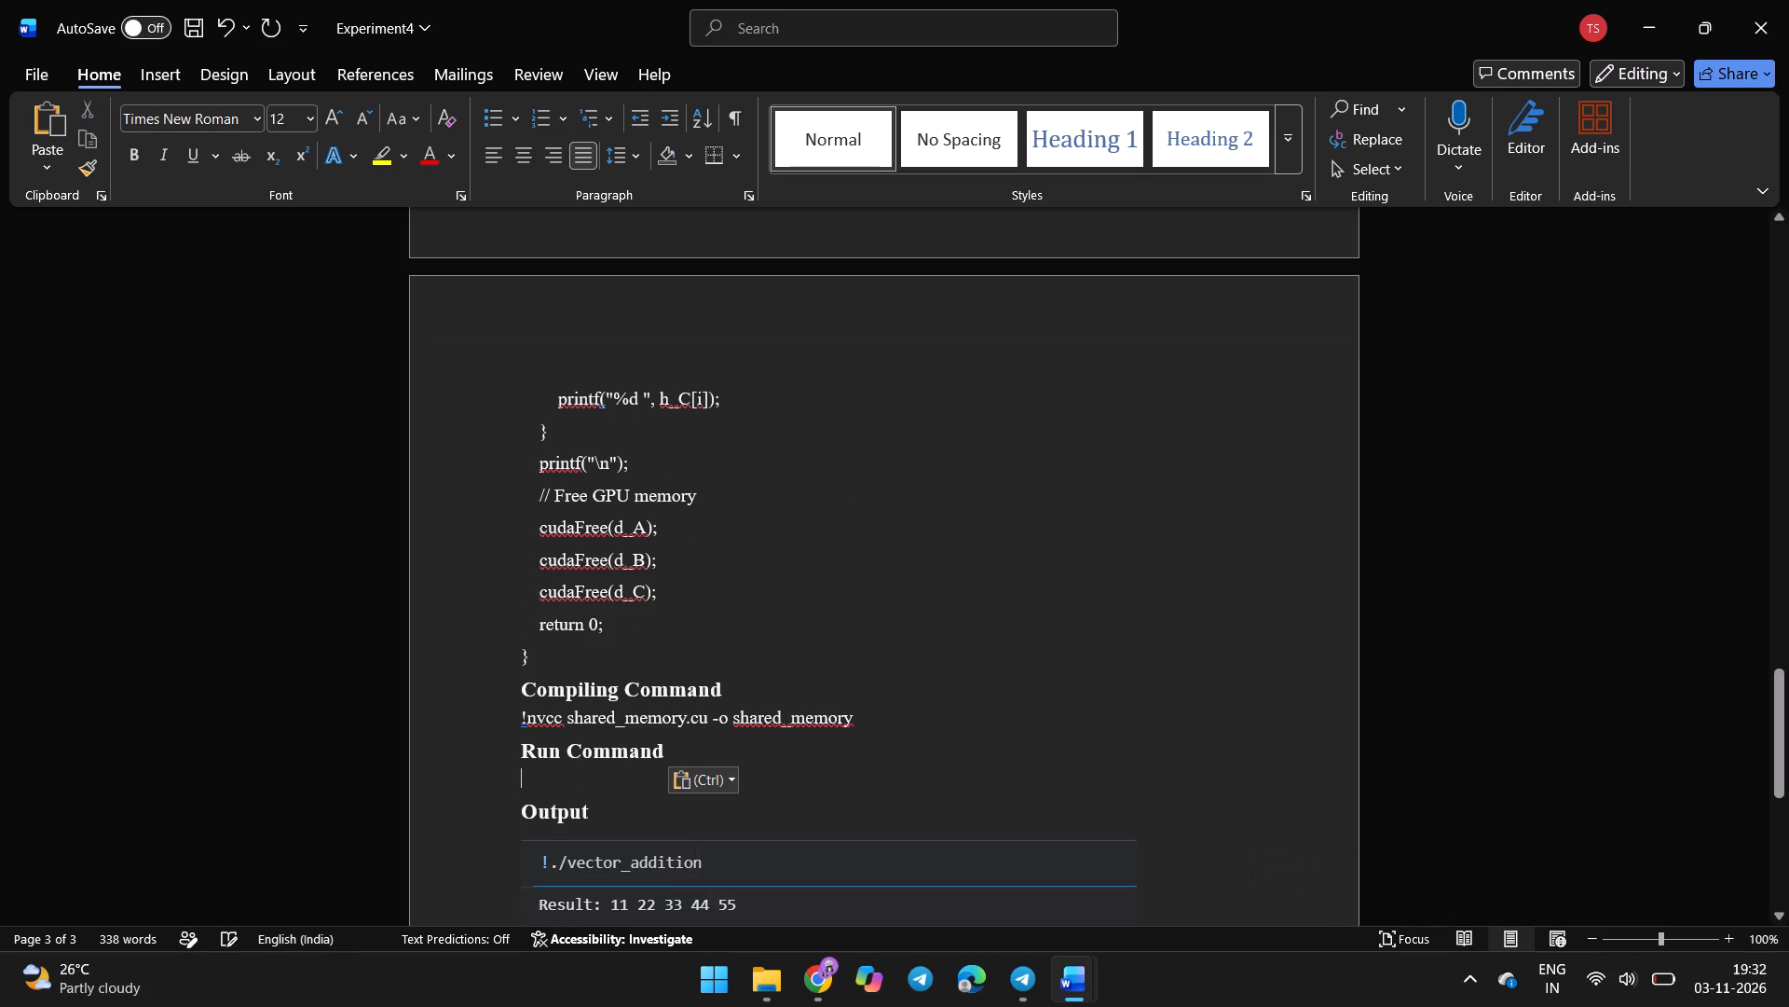
# Copy the run command "!./shared_memory" from Exp_10 to below the Run Command heading in Experiment4, leaving no blank line before Output.
pyautogui.click(903, 883)
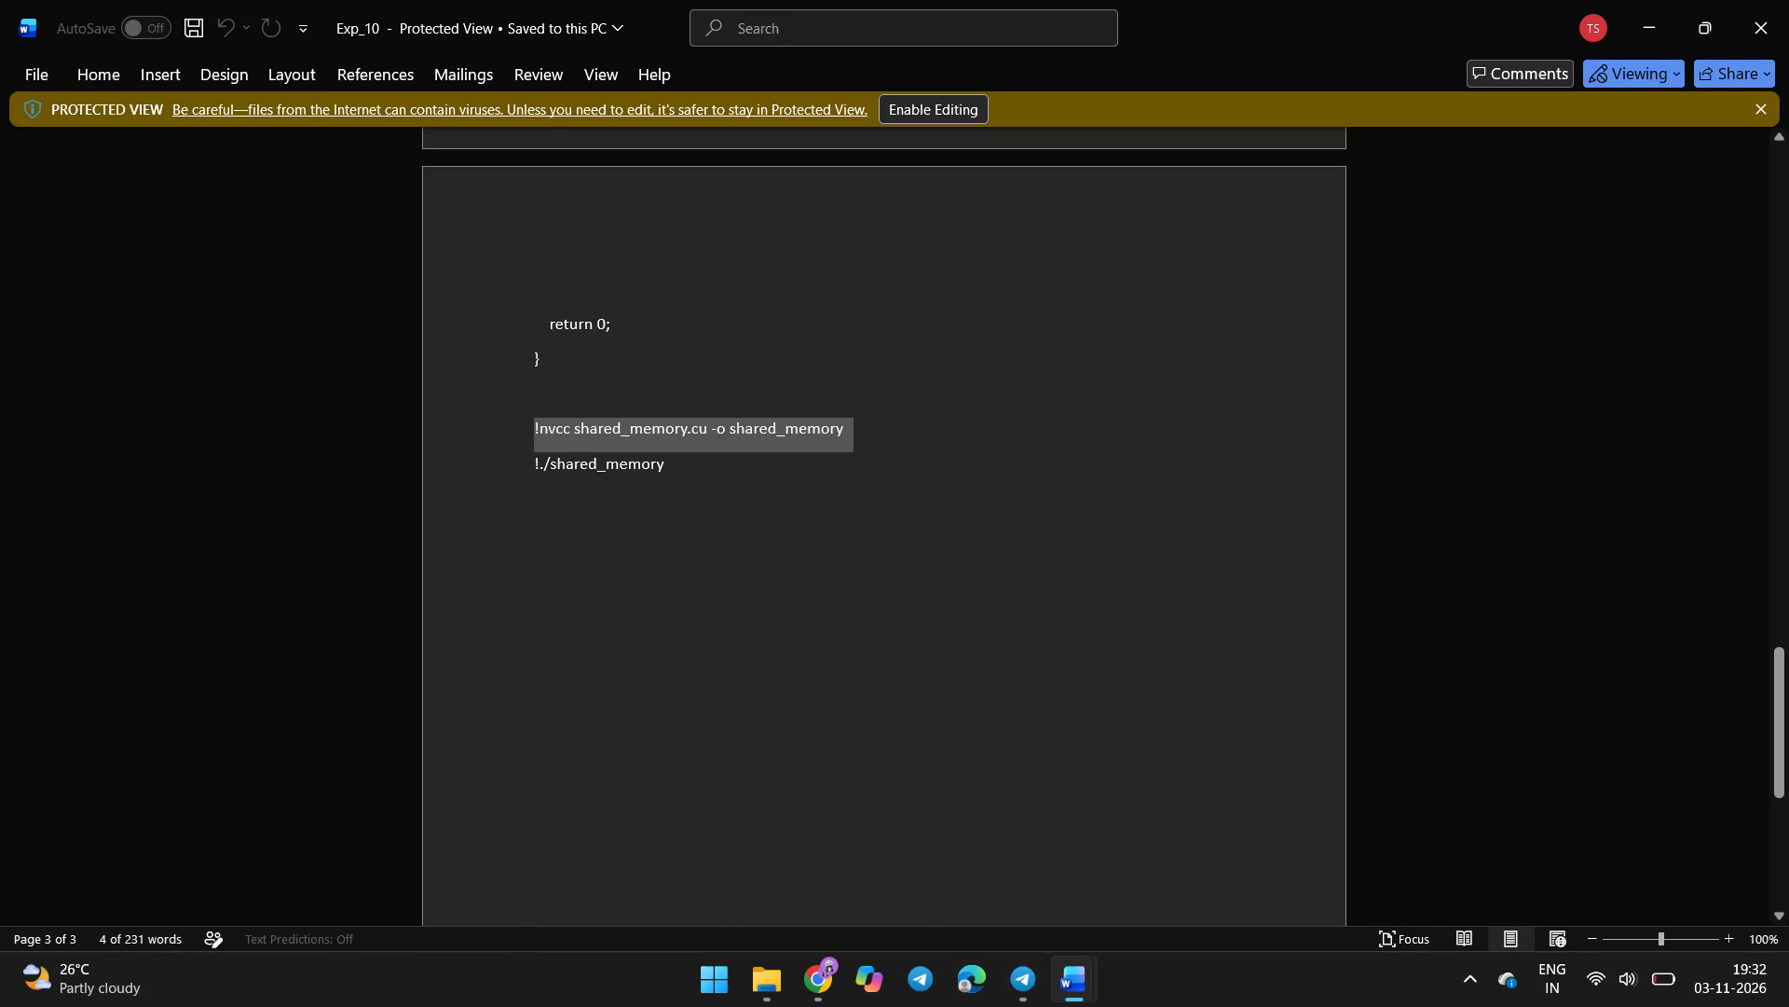
pyautogui.moveTo(669, 470); pyautogui.dragTo(530, 464)
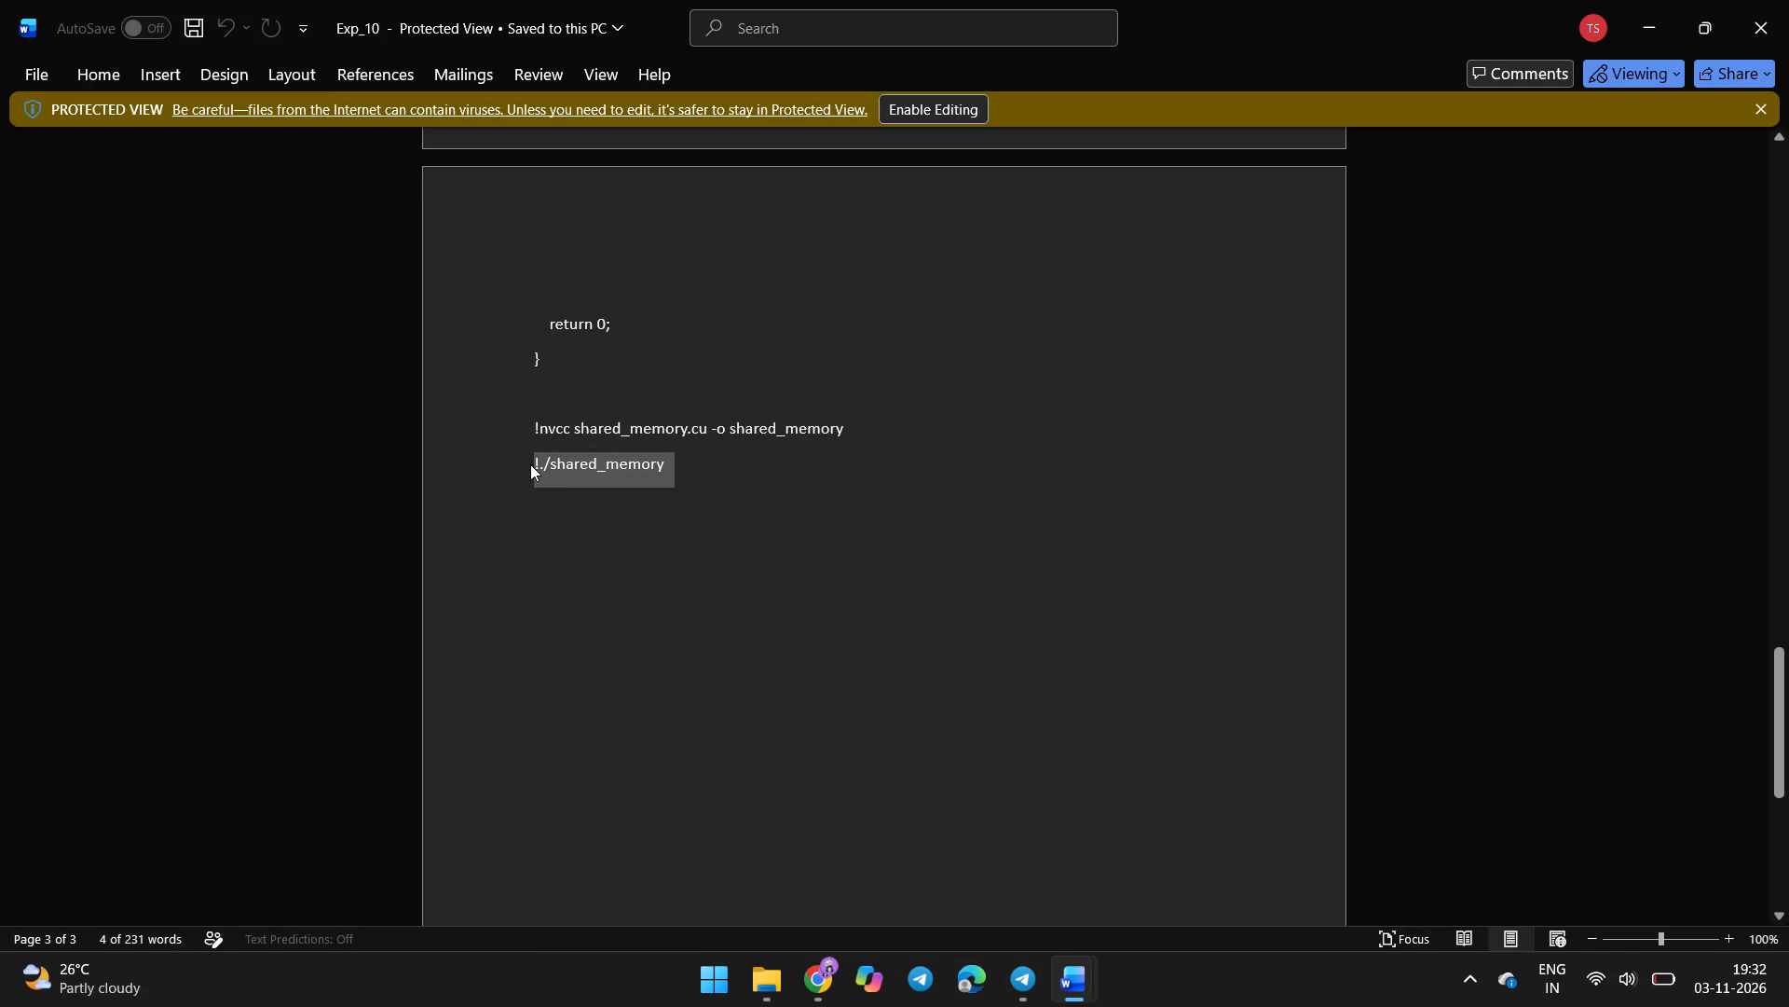
pyautogui.hotkey('ctrl', 'c')
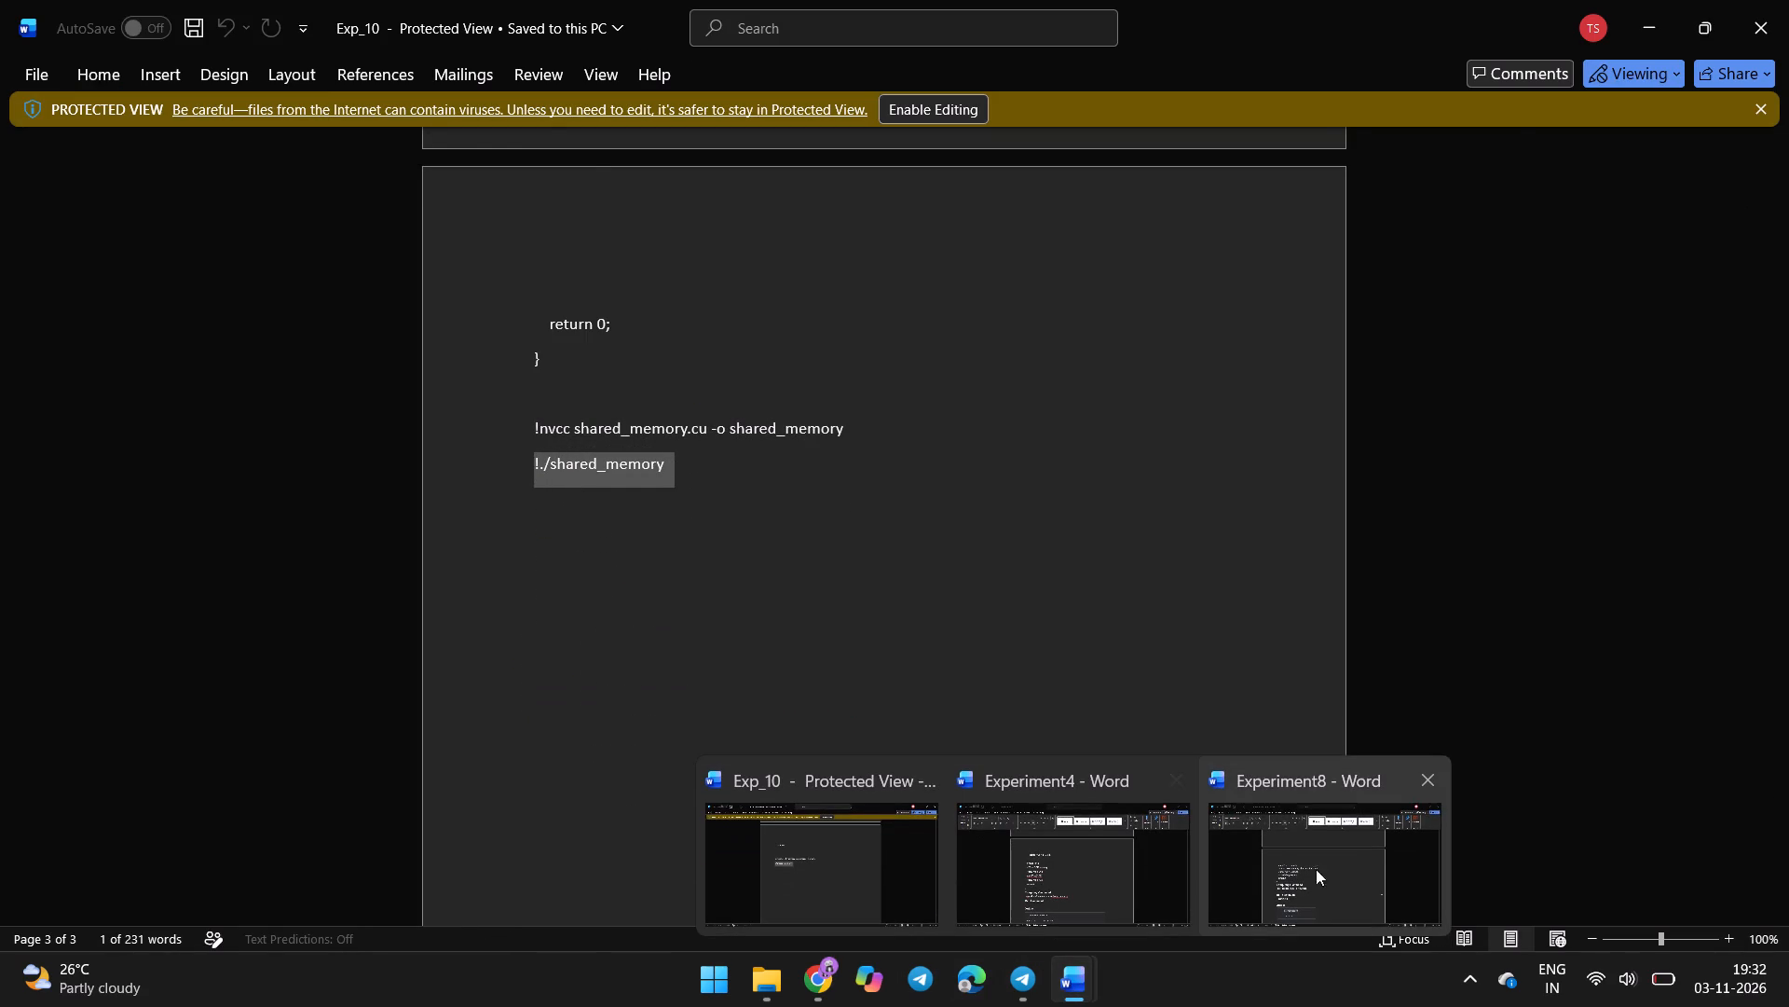
pyautogui.click(1144, 876)
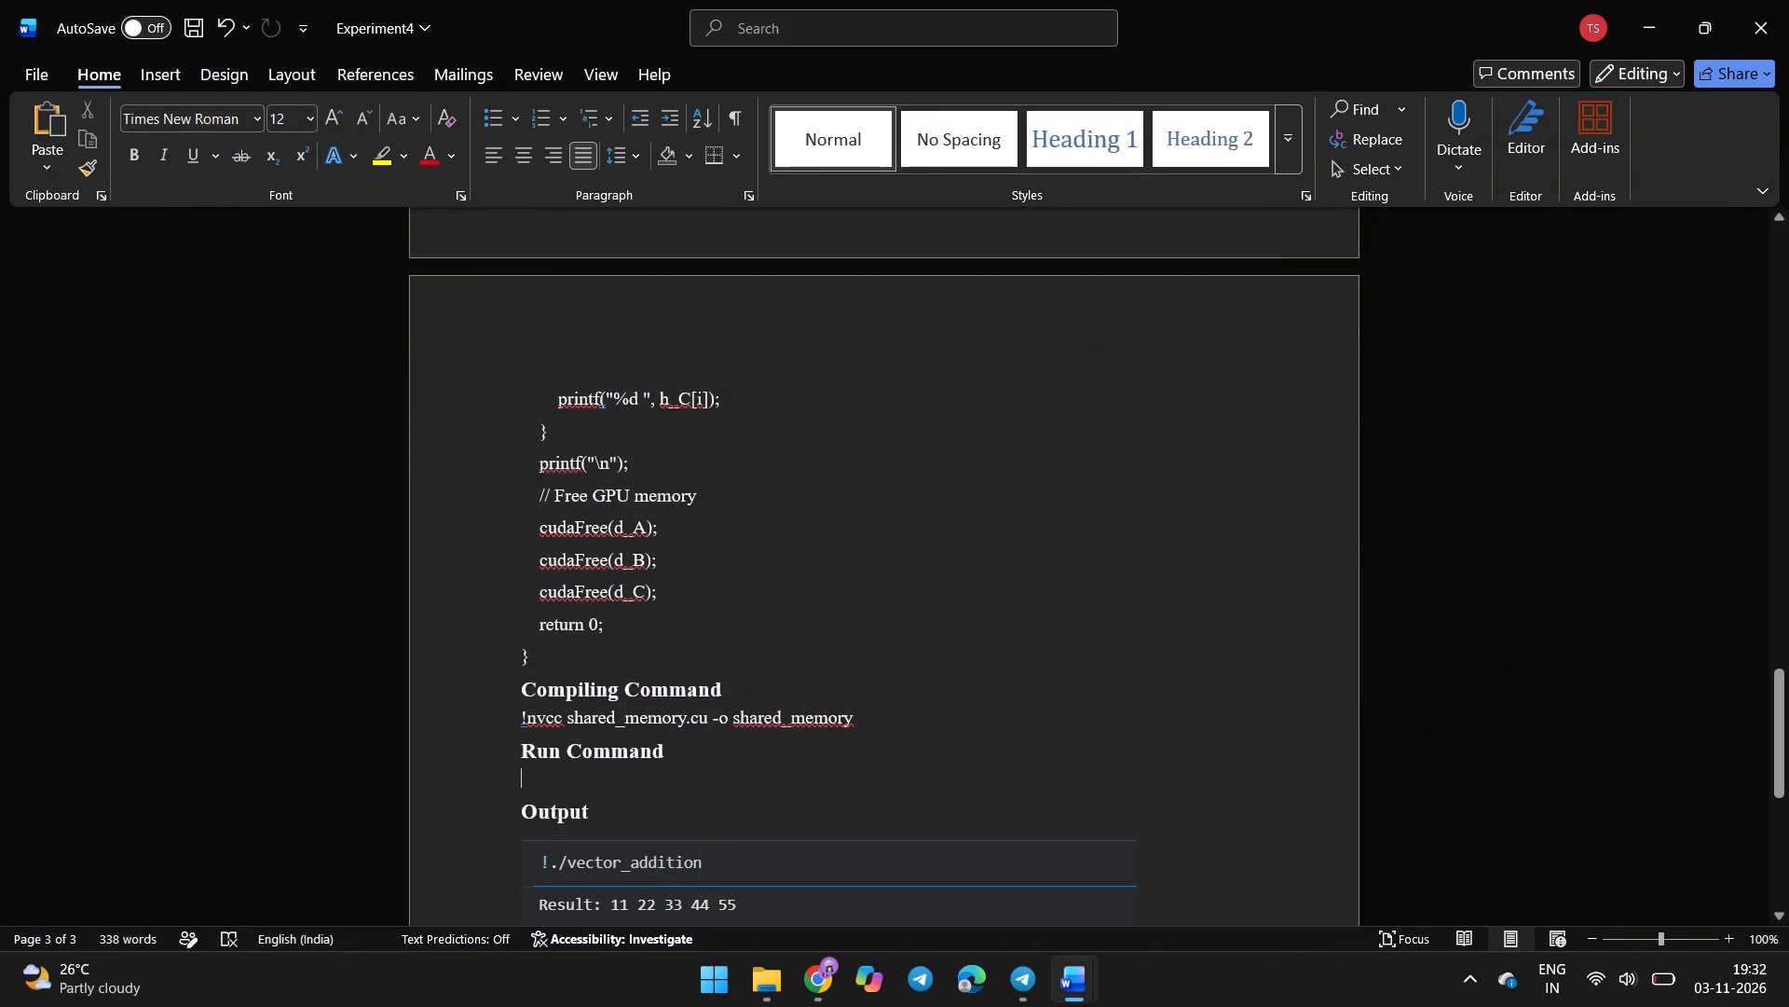
pyautogui.hotkey('ctrl', 'v')
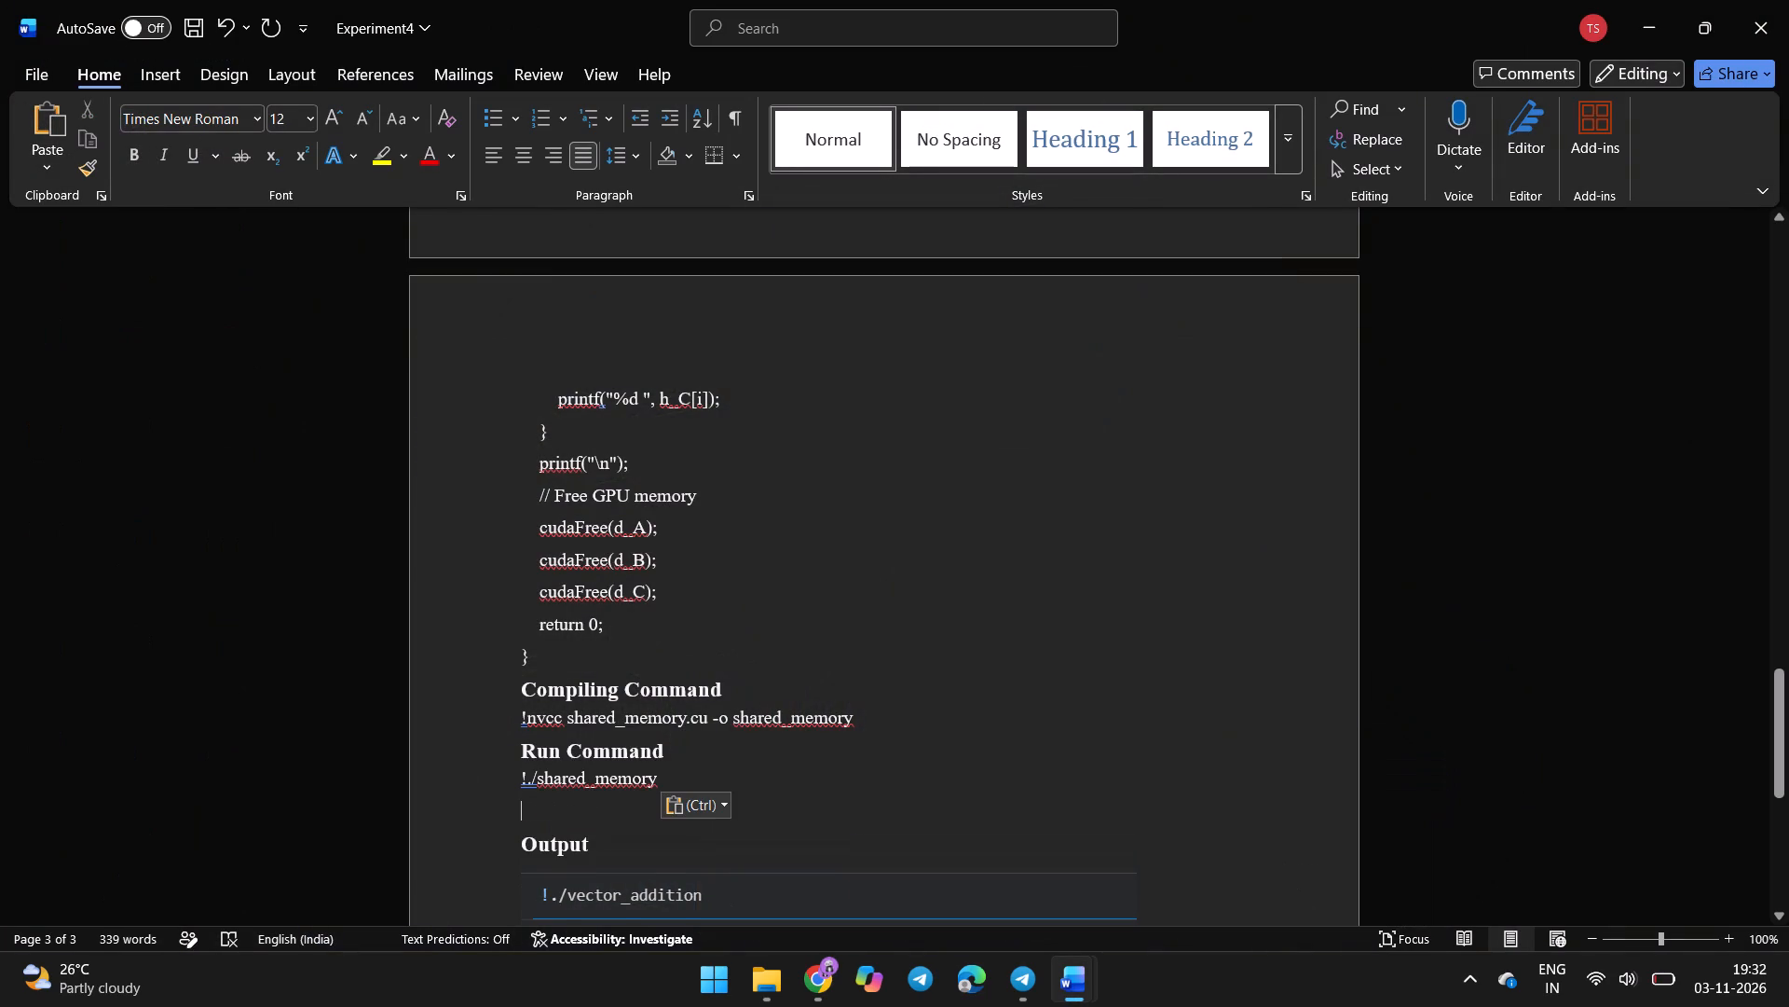
pyautogui.press('BackSpace')
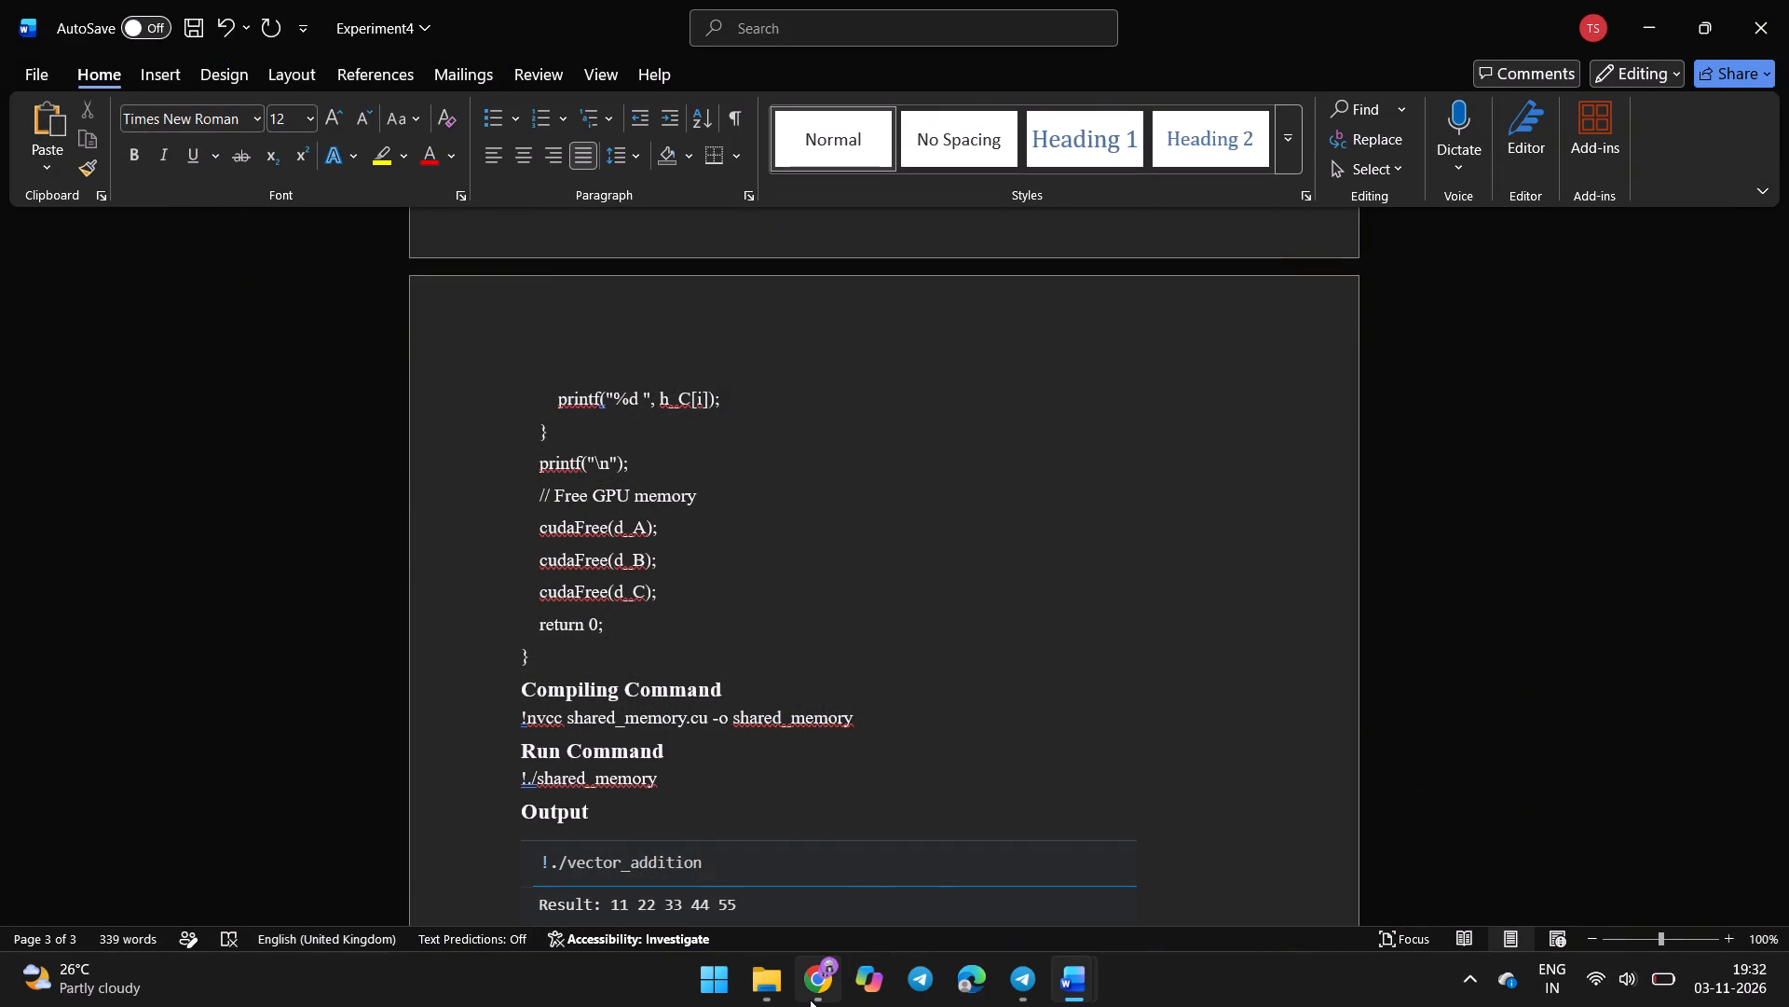
# Replace the vector_addition picture under Output in Experiment4 with a screen snip of the Colab "!./shared_memory" cell and its result.
pyautogui.click(792, 852)
pyautogui.press('Print')
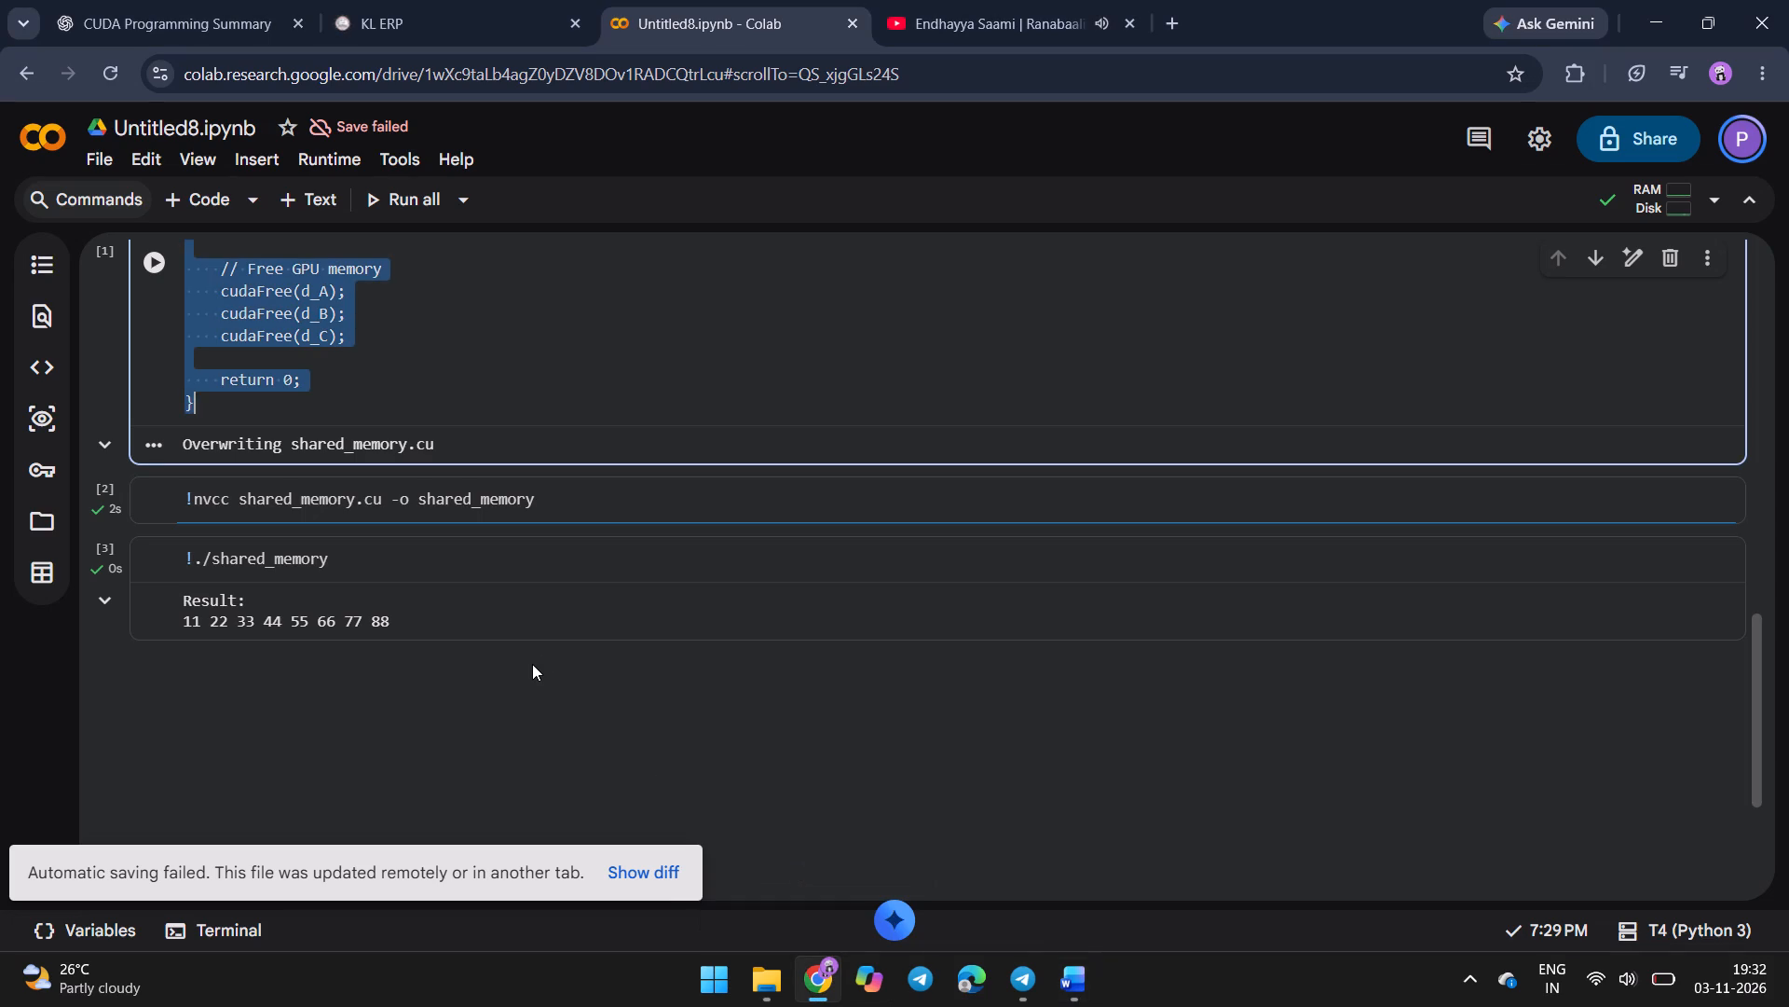
pyautogui.moveTo(130, 536); pyautogui.dragTo(463, 653)
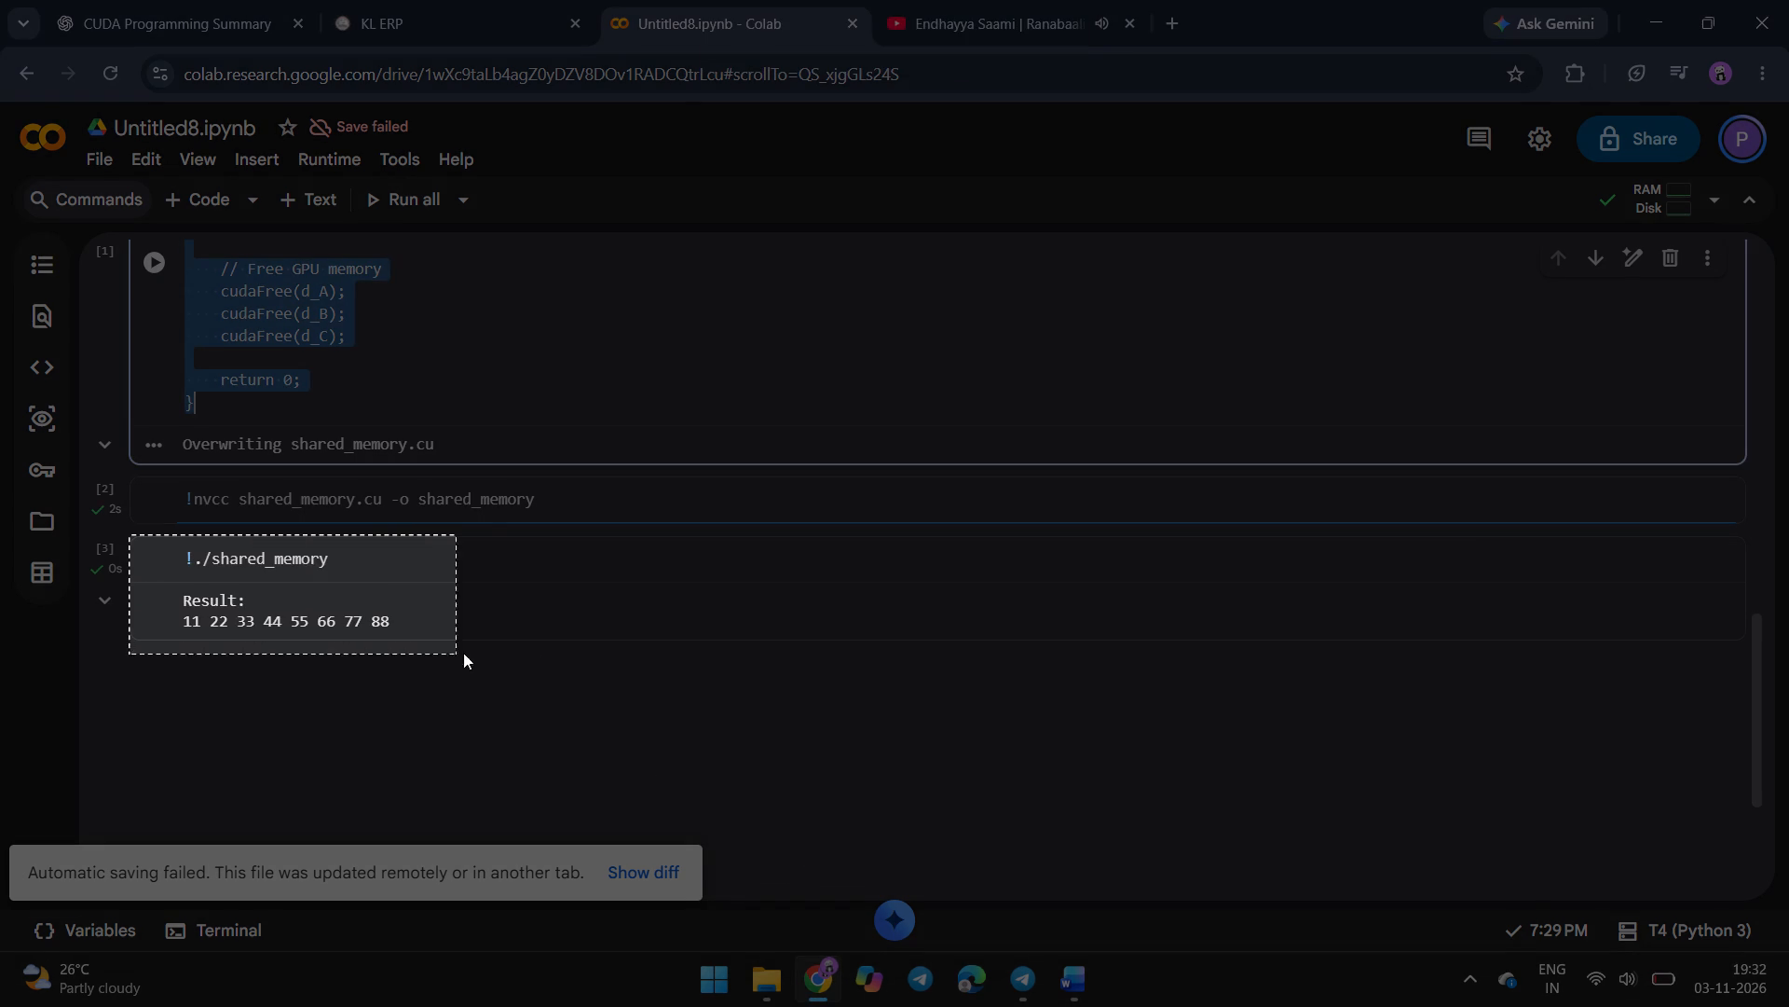
pyautogui.moveTo(463, 653); pyautogui.dragTo(514, 641)
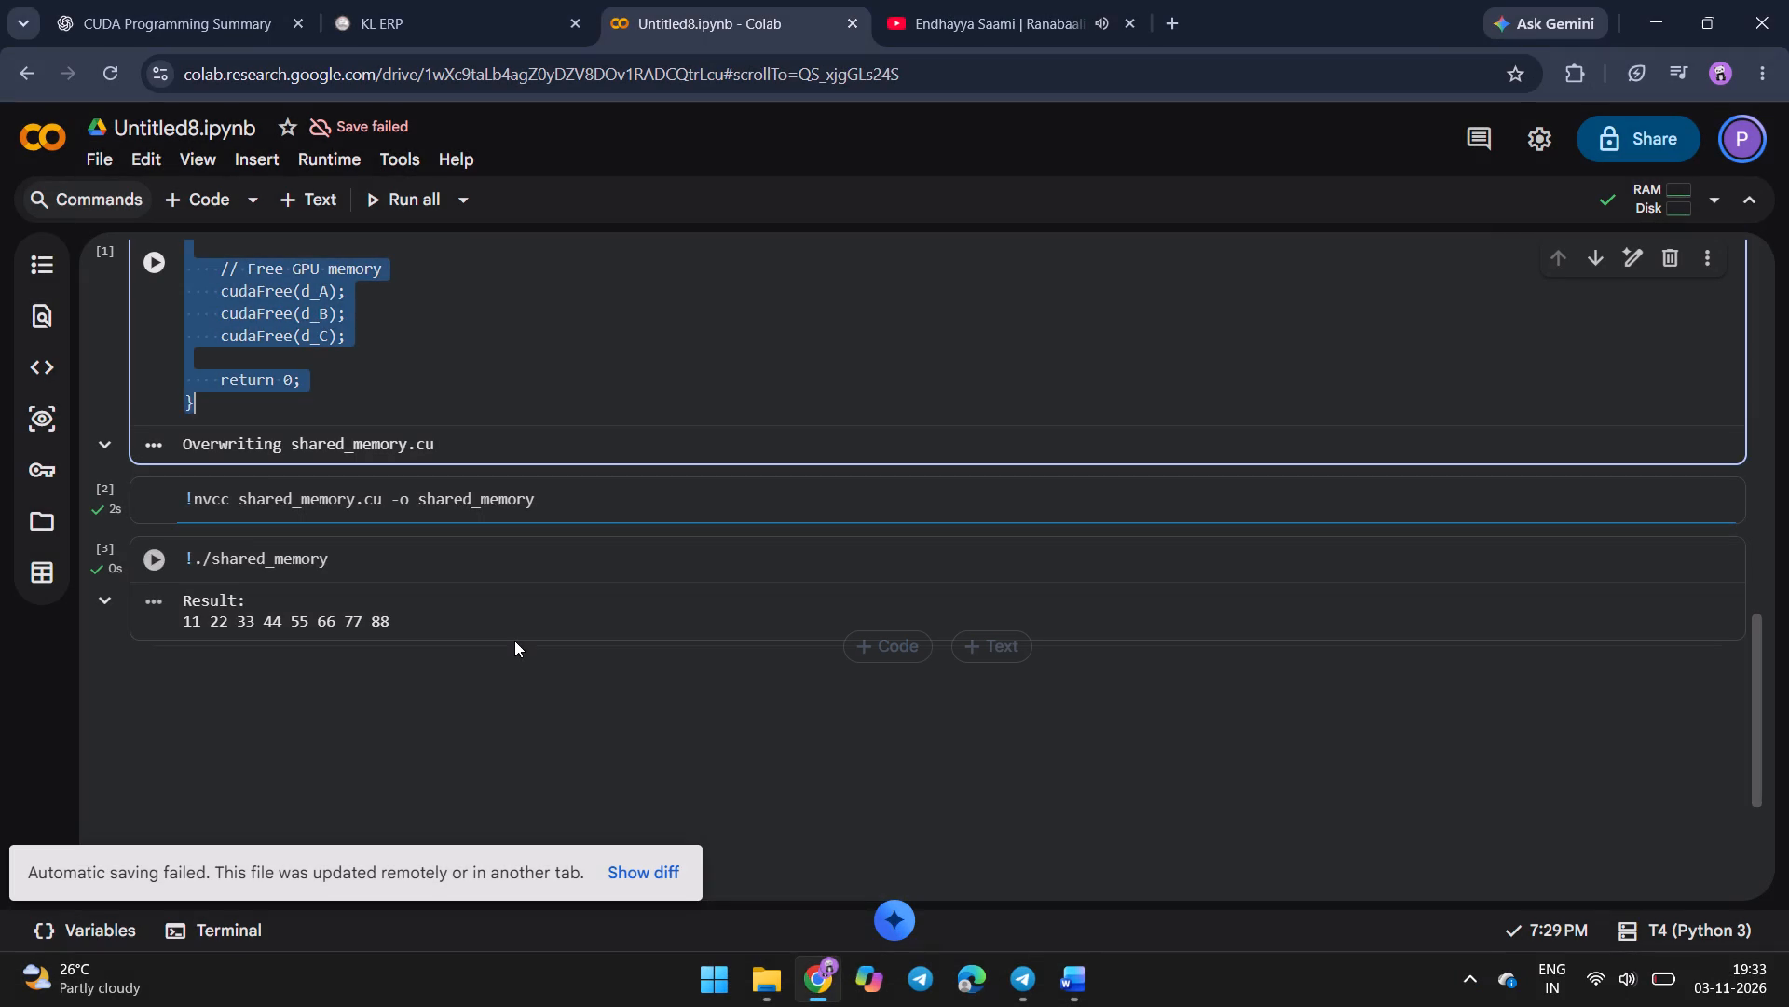
pyautogui.click(1072, 853)
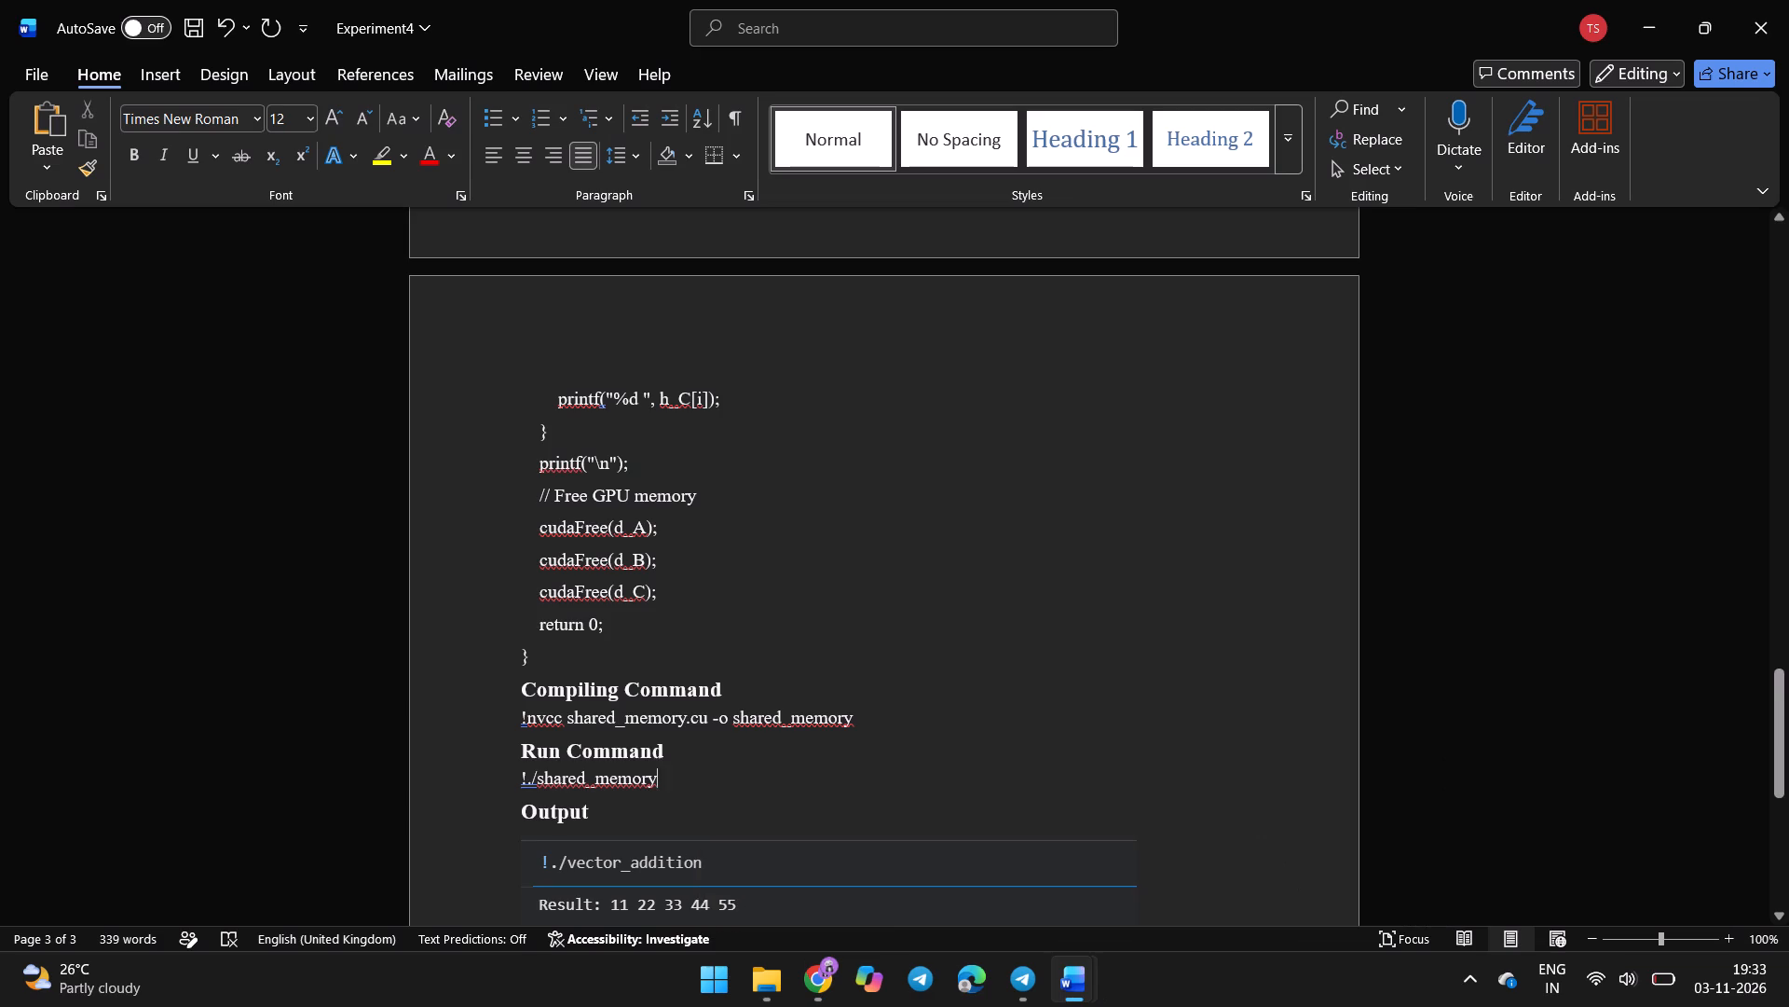
pyautogui.scroll(-1, 787, 842)
pyautogui.click(731, 641)
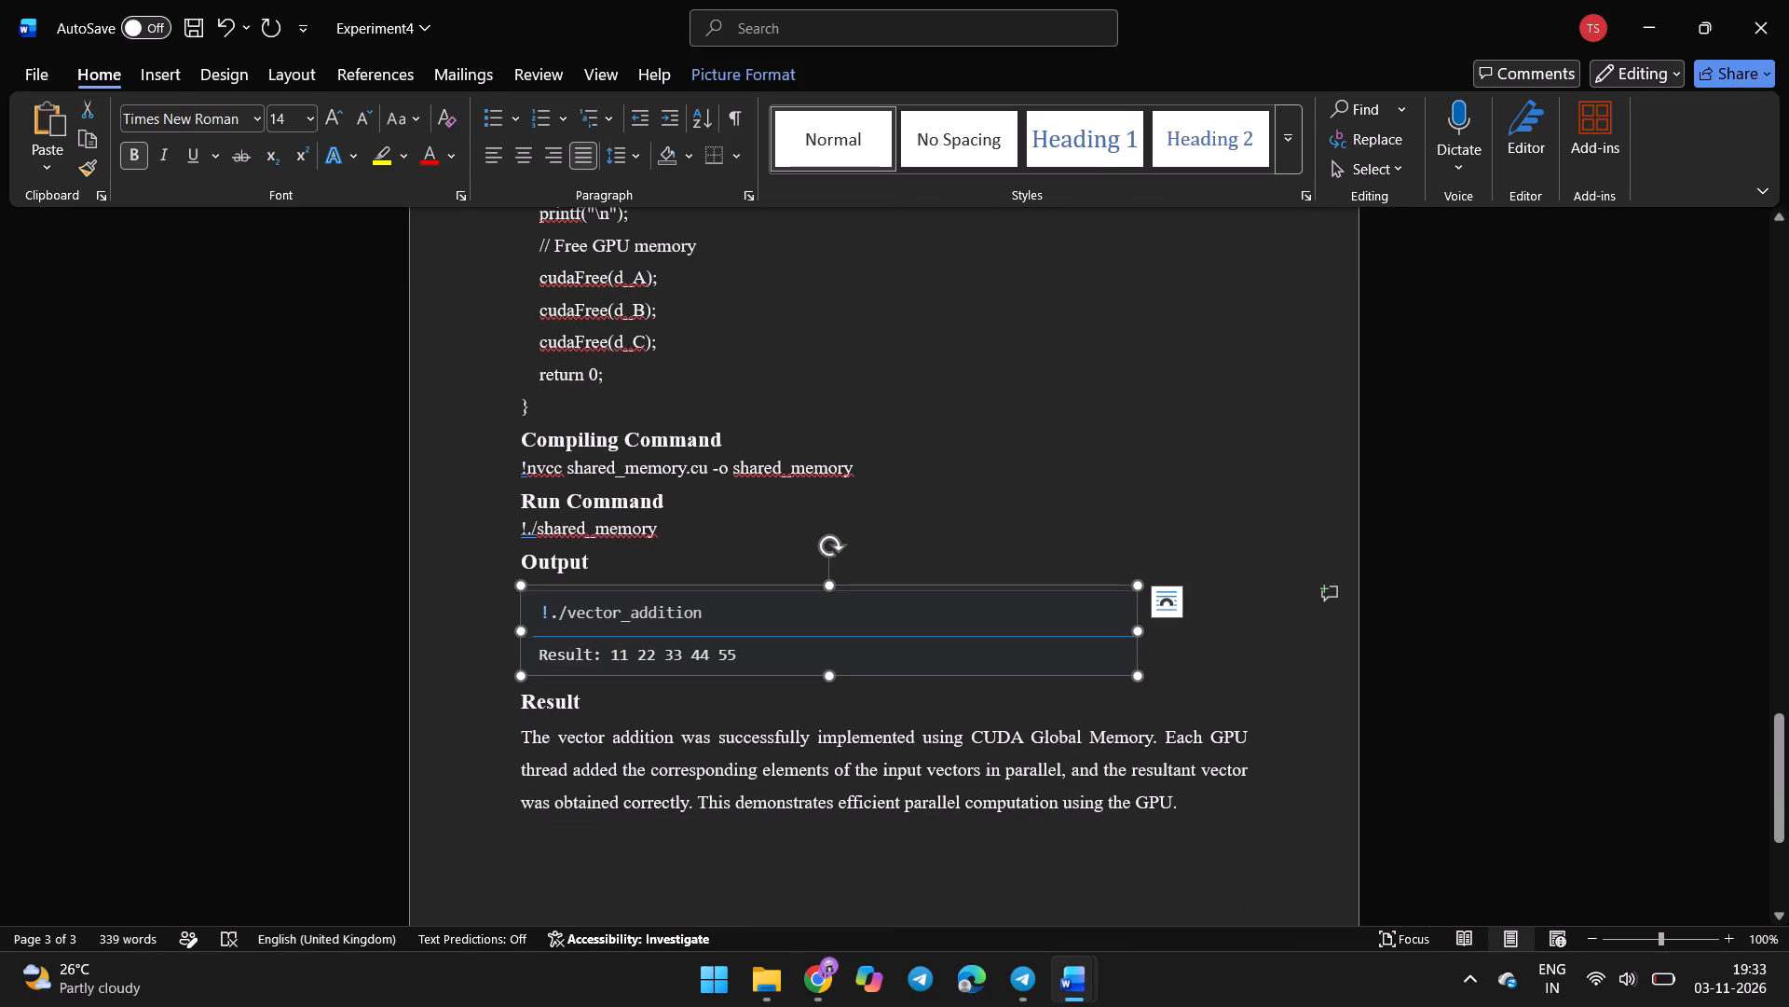
pyautogui.press('Delete')
pyautogui.hotkey('ctrl', 'v')
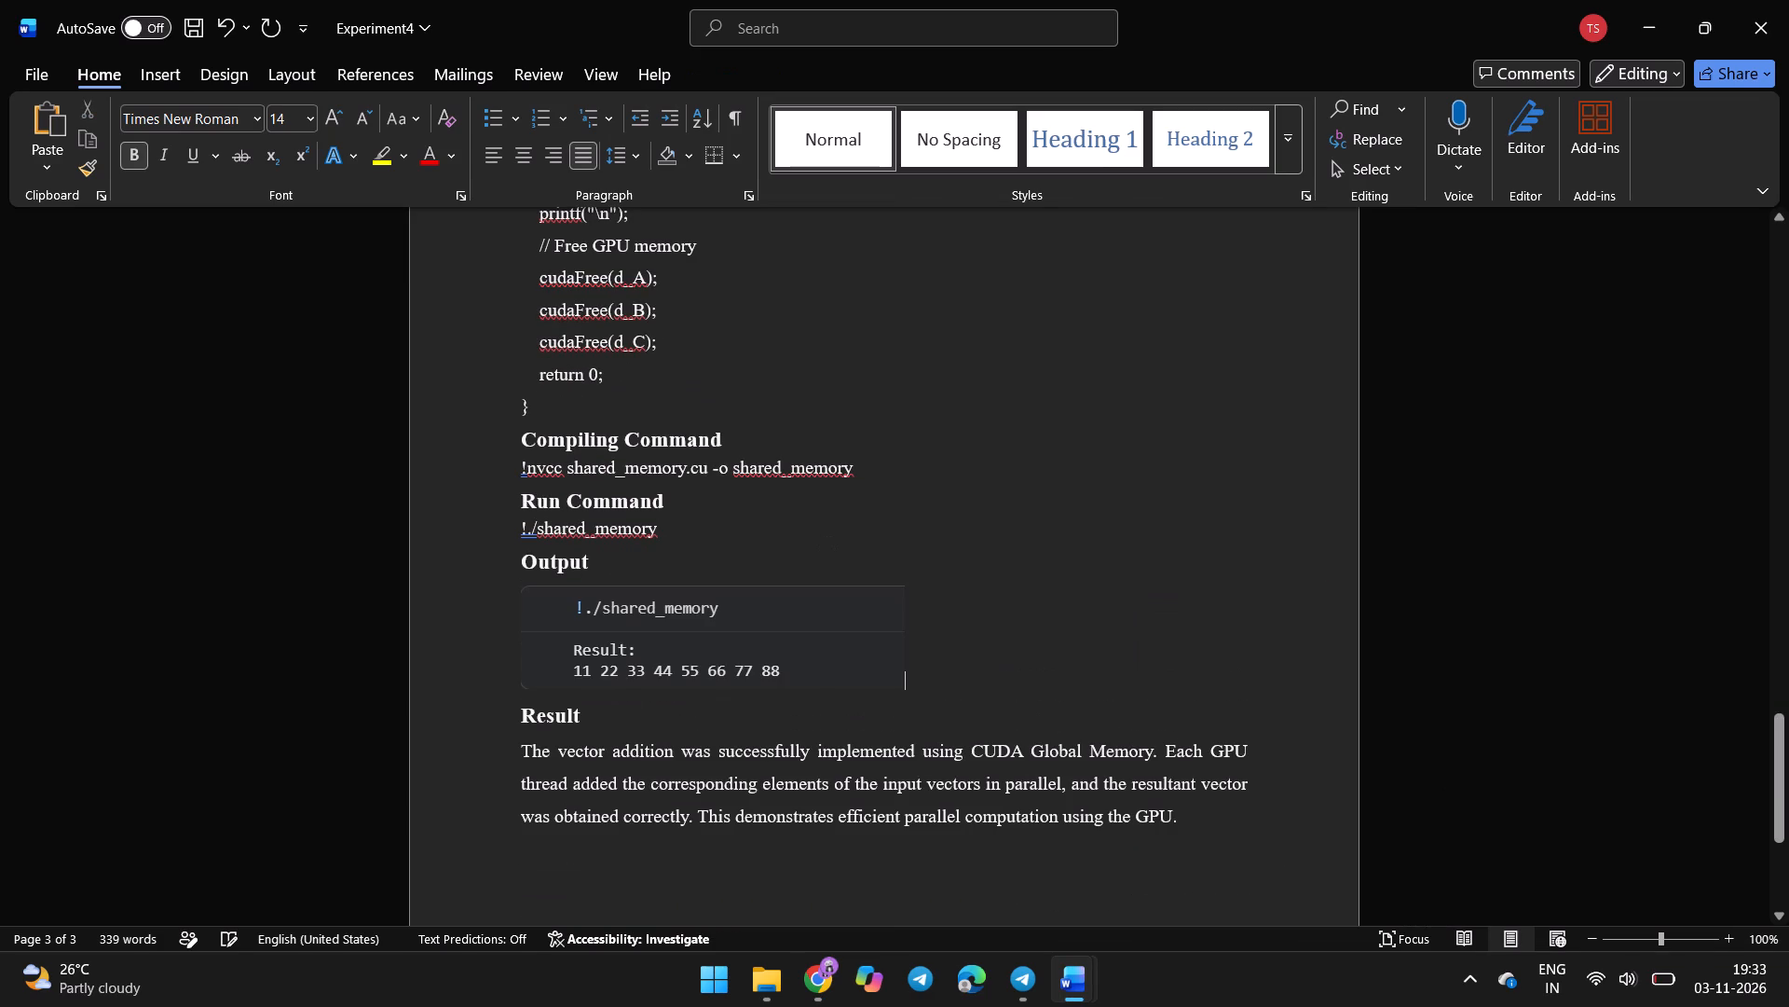
# Replace the whole Result paragraph in Experiment4, including its leading "The", with the ChatGPT result sentence about shared memory, memory coalescing and loop unrolling.
pyautogui.click(823, 895)
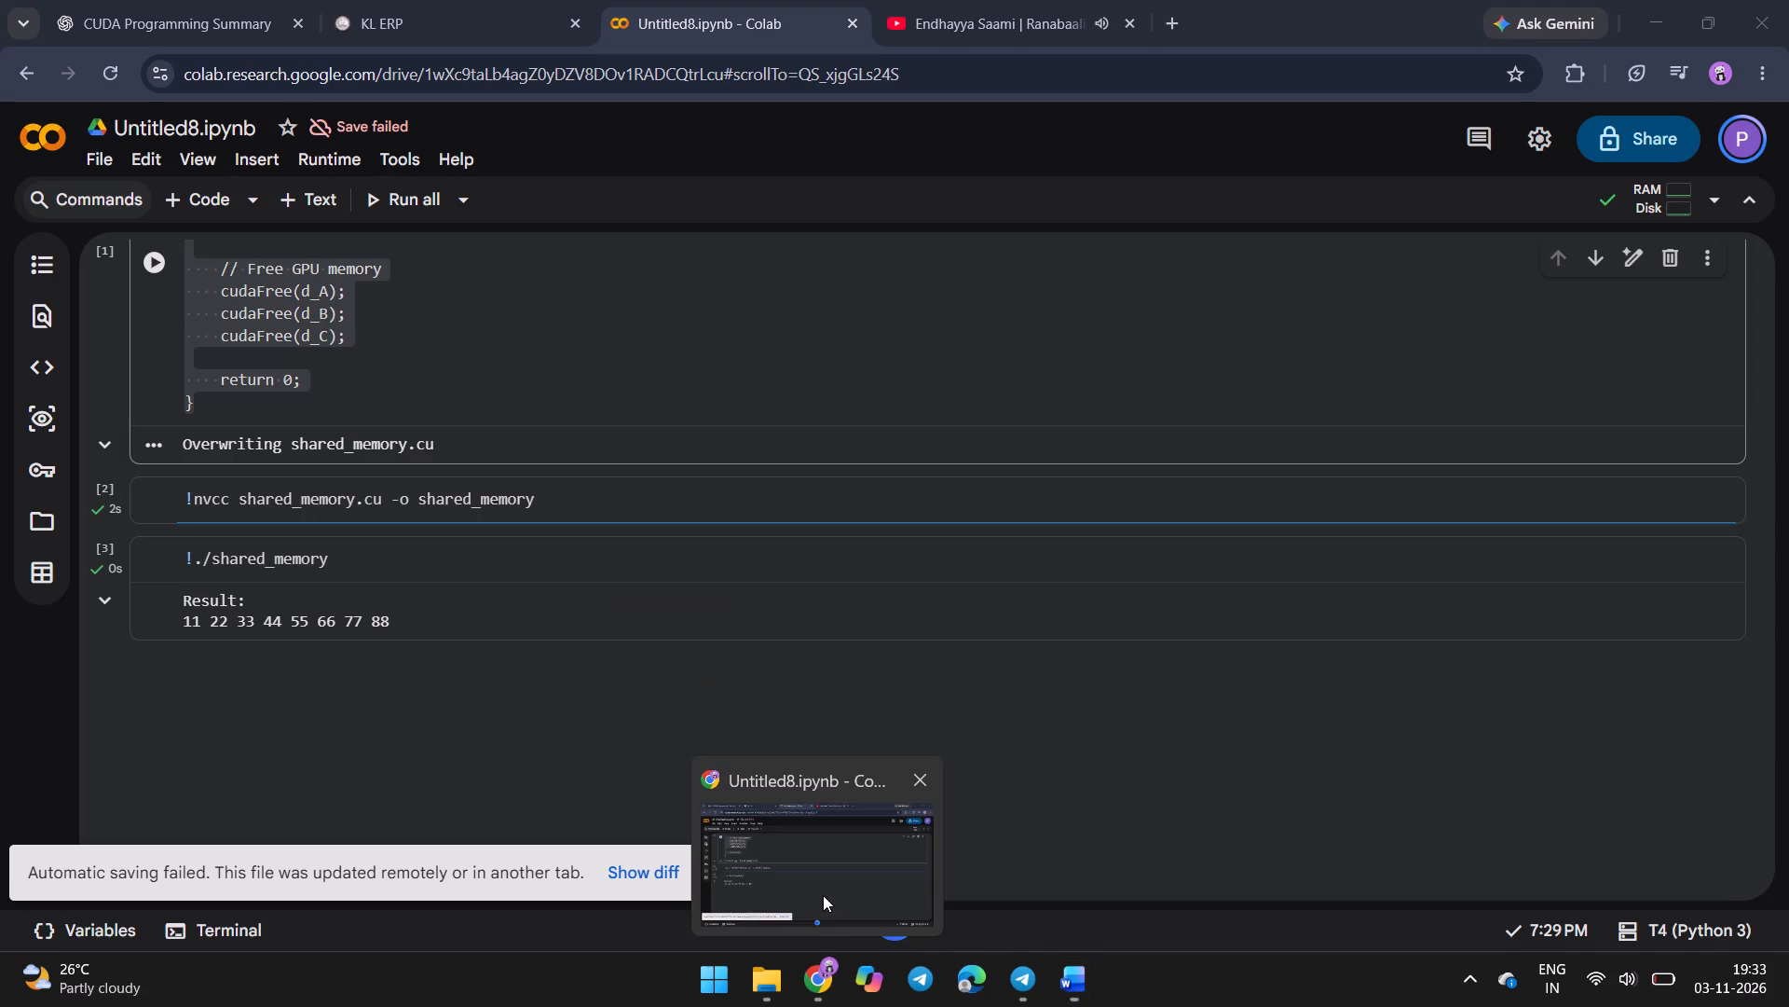
pyautogui.click(234, 0)
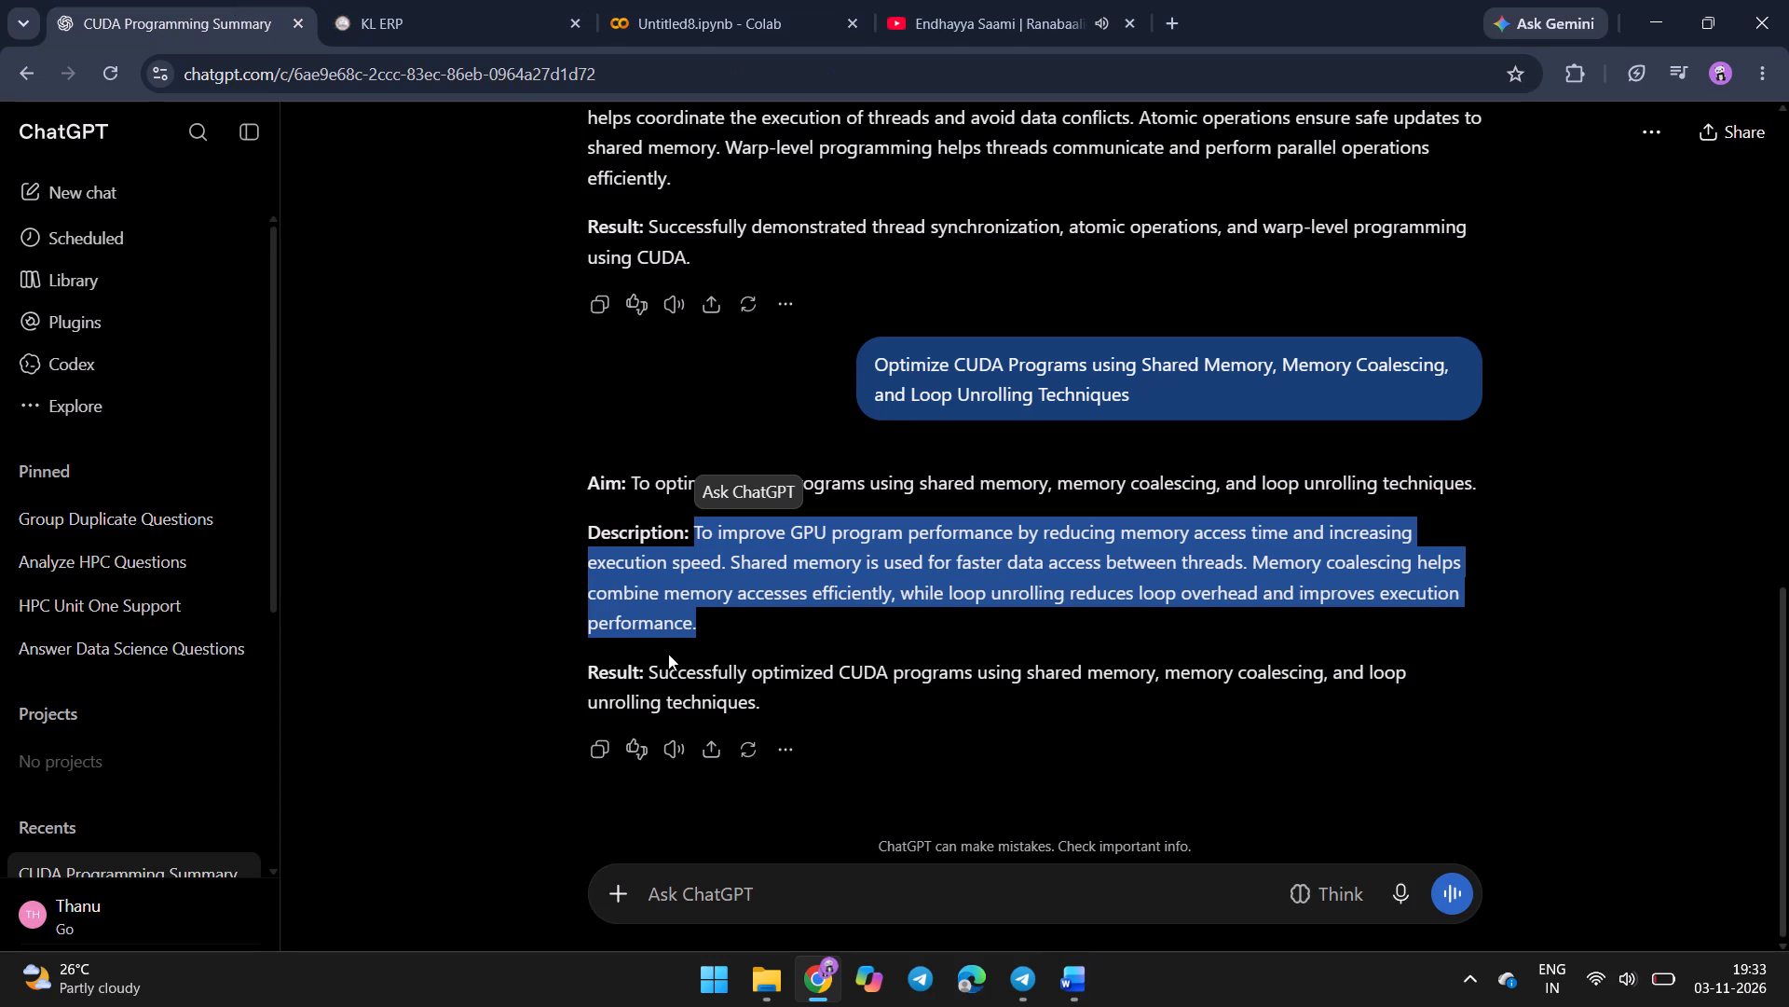
pyautogui.moveTo(651, 669); pyautogui.dragTo(790, 713)
pyautogui.hotkey('ctrl', 'c')
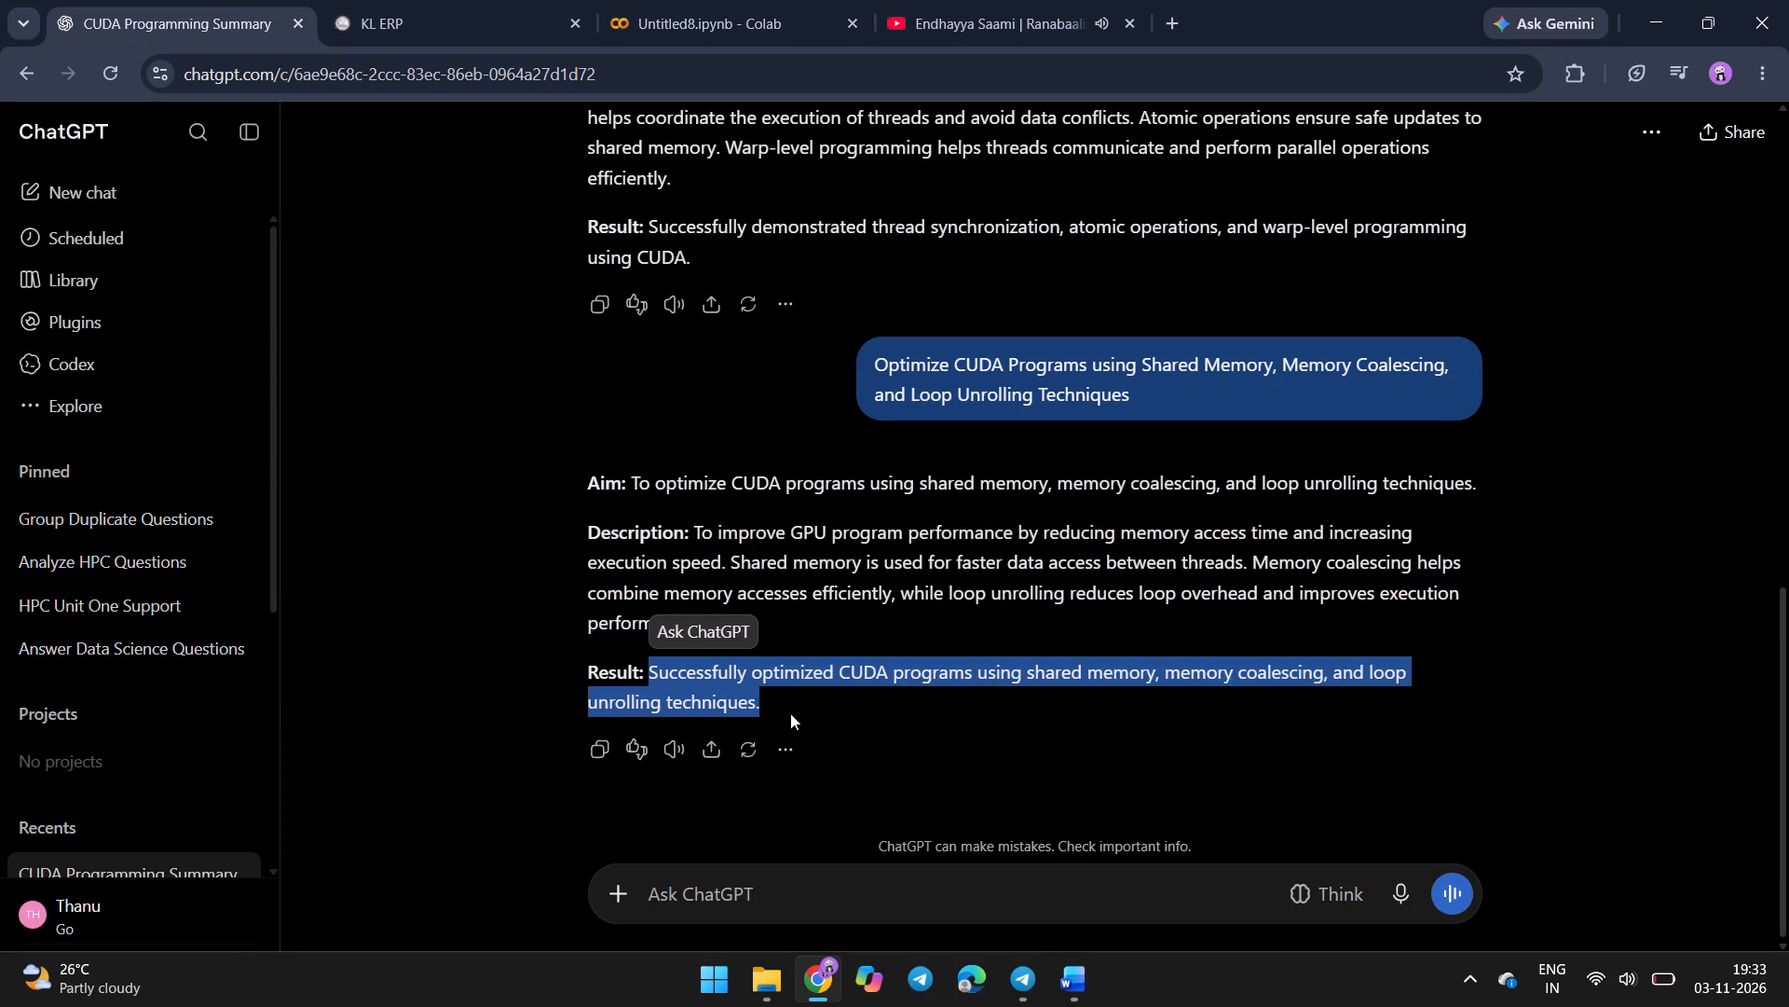
pyautogui.click(1076, 875)
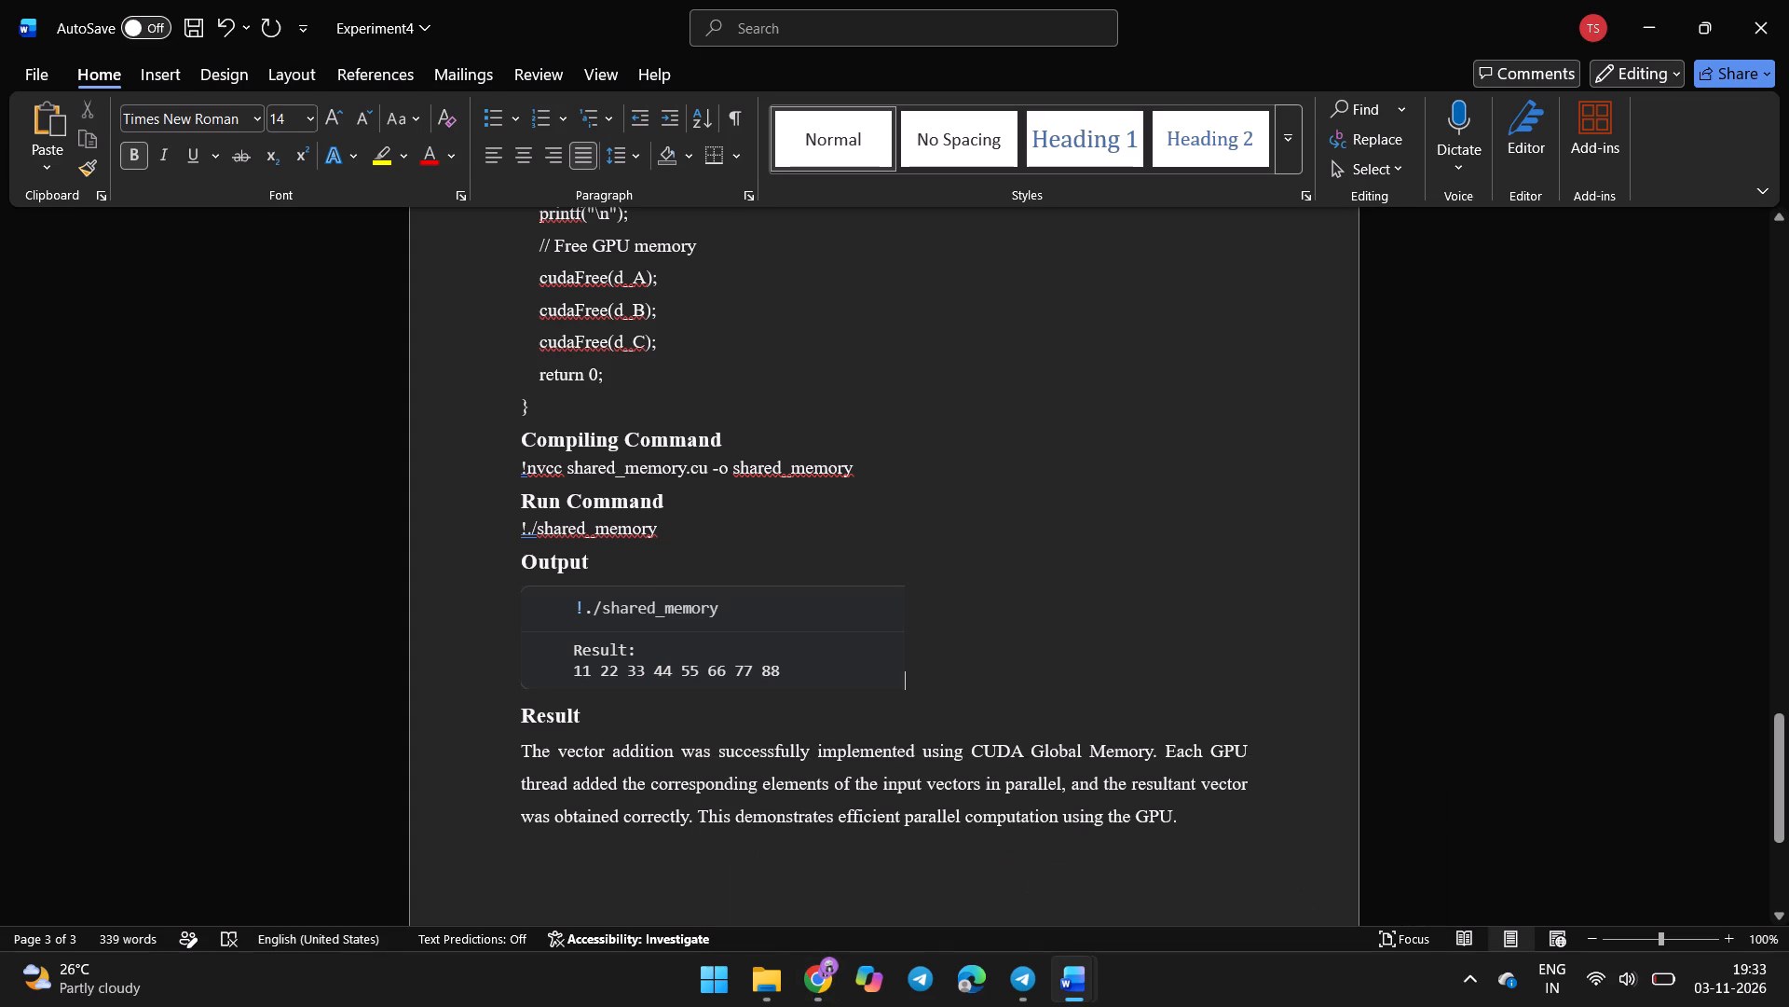
pyautogui.moveTo(560, 749); pyautogui.dragTo(1181, 816)
pyautogui.press('BackSpace')
pyautogui.hotkey('ctrl', 'v')
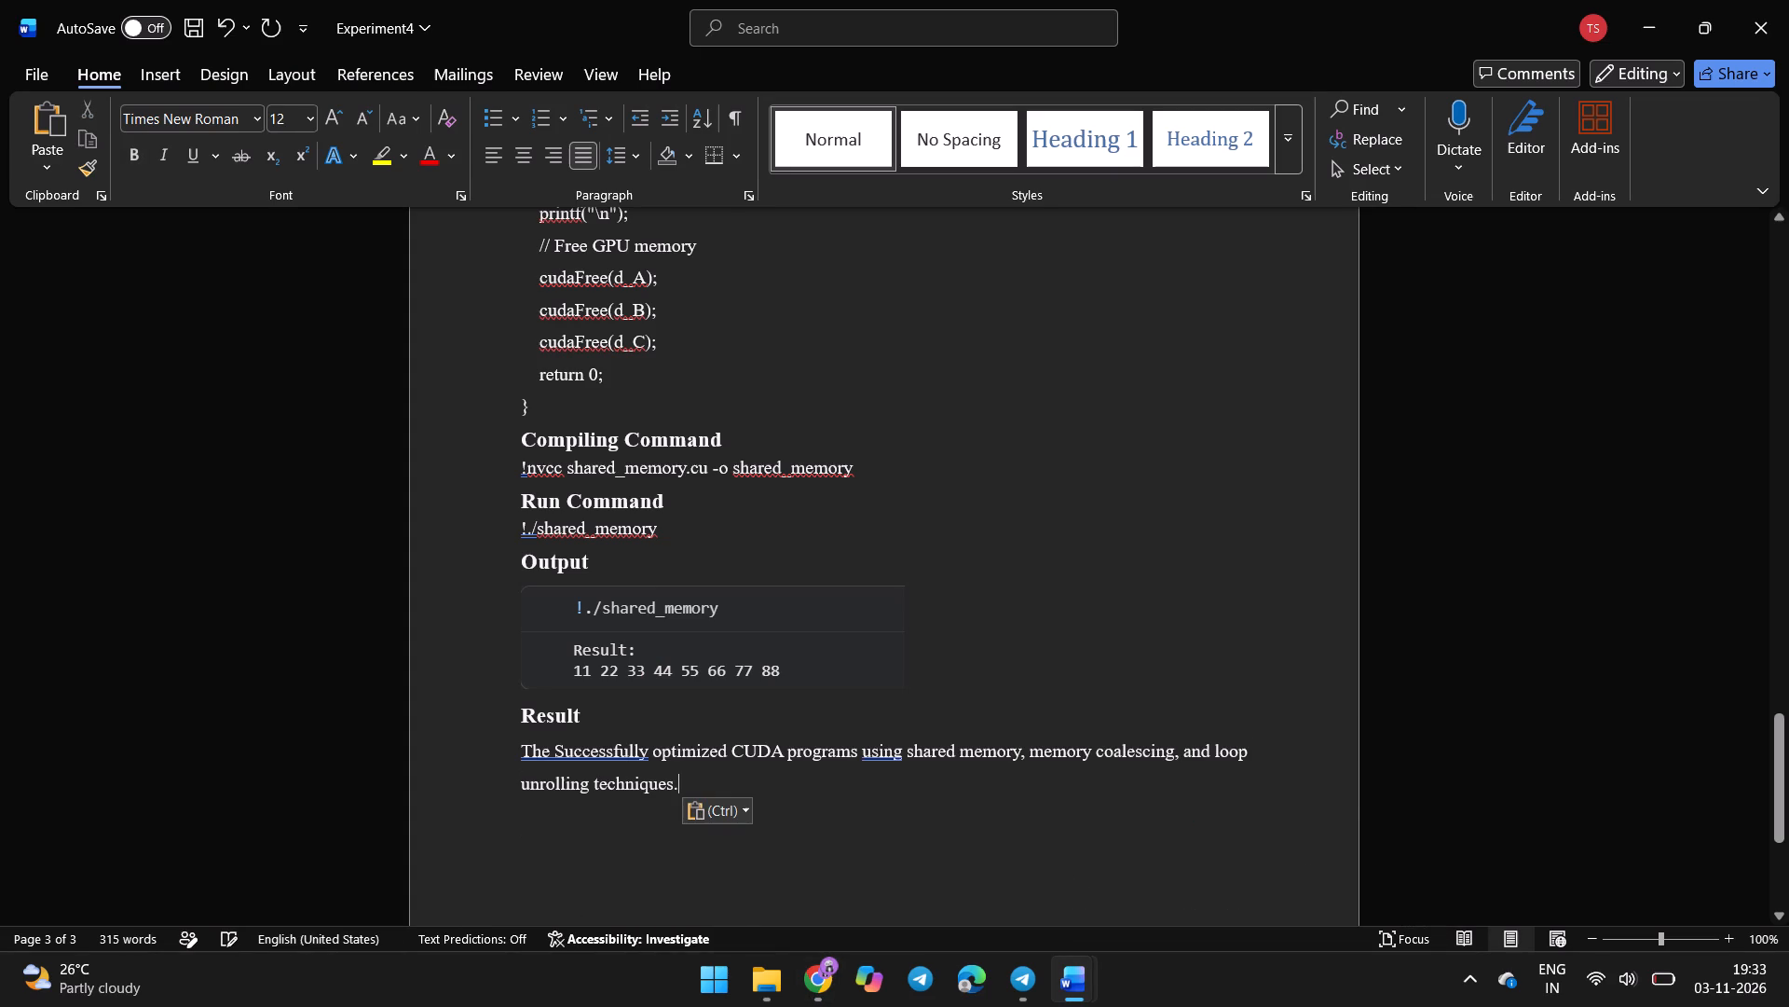
pyautogui.click(556, 752)
pyautogui.press('BackSpace')
pyautogui.press('BackSpace')
pyautogui.press('BackSpace')
pyautogui.press('BackSpace')
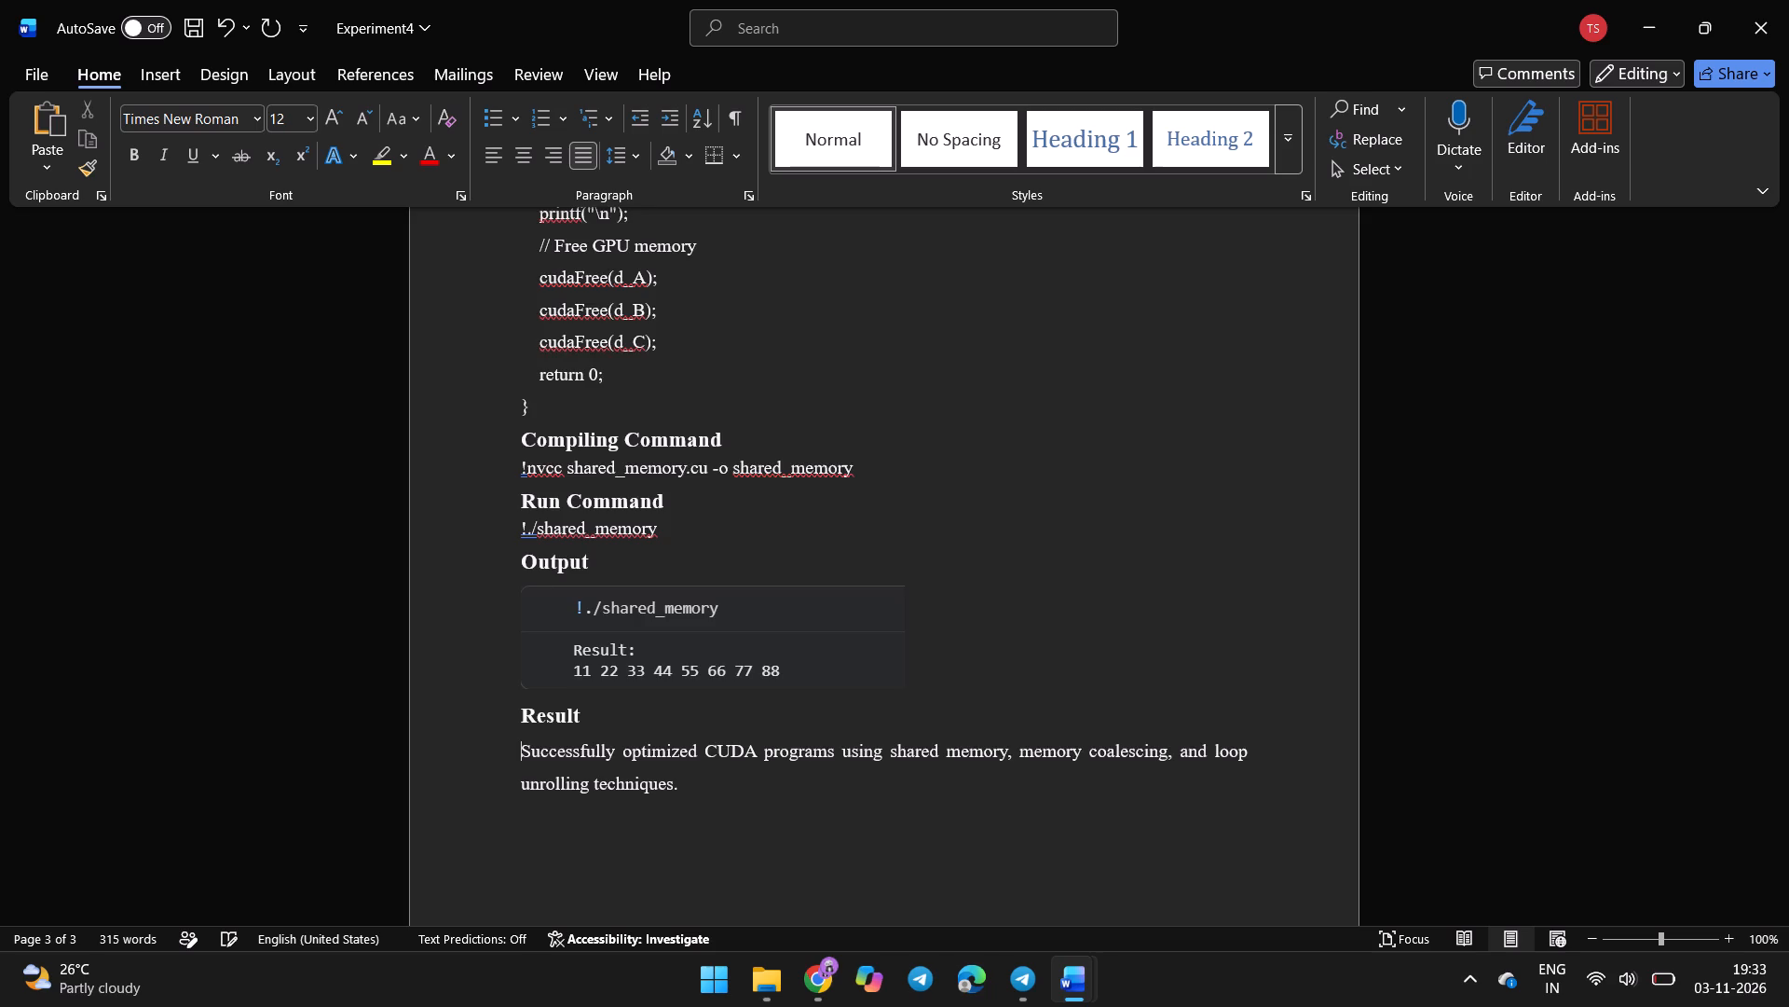
# Add four blank lines between the Result paragraph and the Marks and Signature of the Instructor line.
pyautogui.scroll(-2, 556, 752)
pyautogui.click(608, 475)
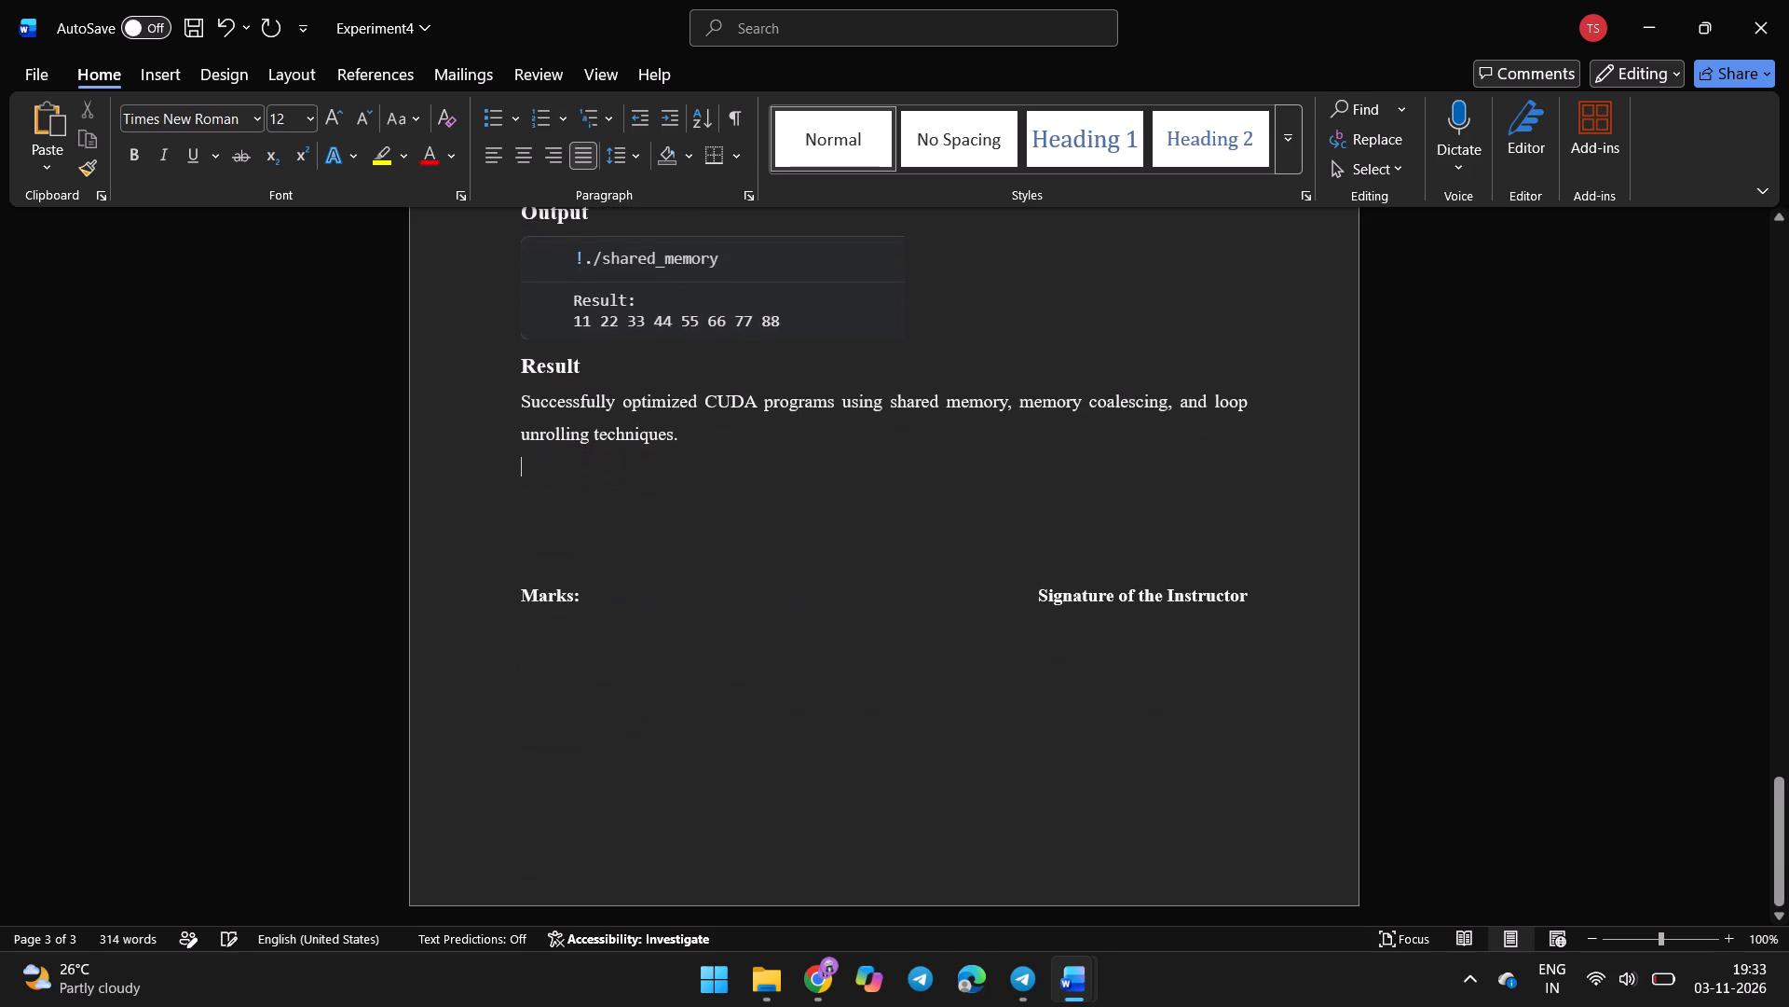
pyautogui.press('Return')
pyautogui.press('Return')
pyautogui.press('Return')
pyautogui.press('Return')
pyautogui.press('Return')
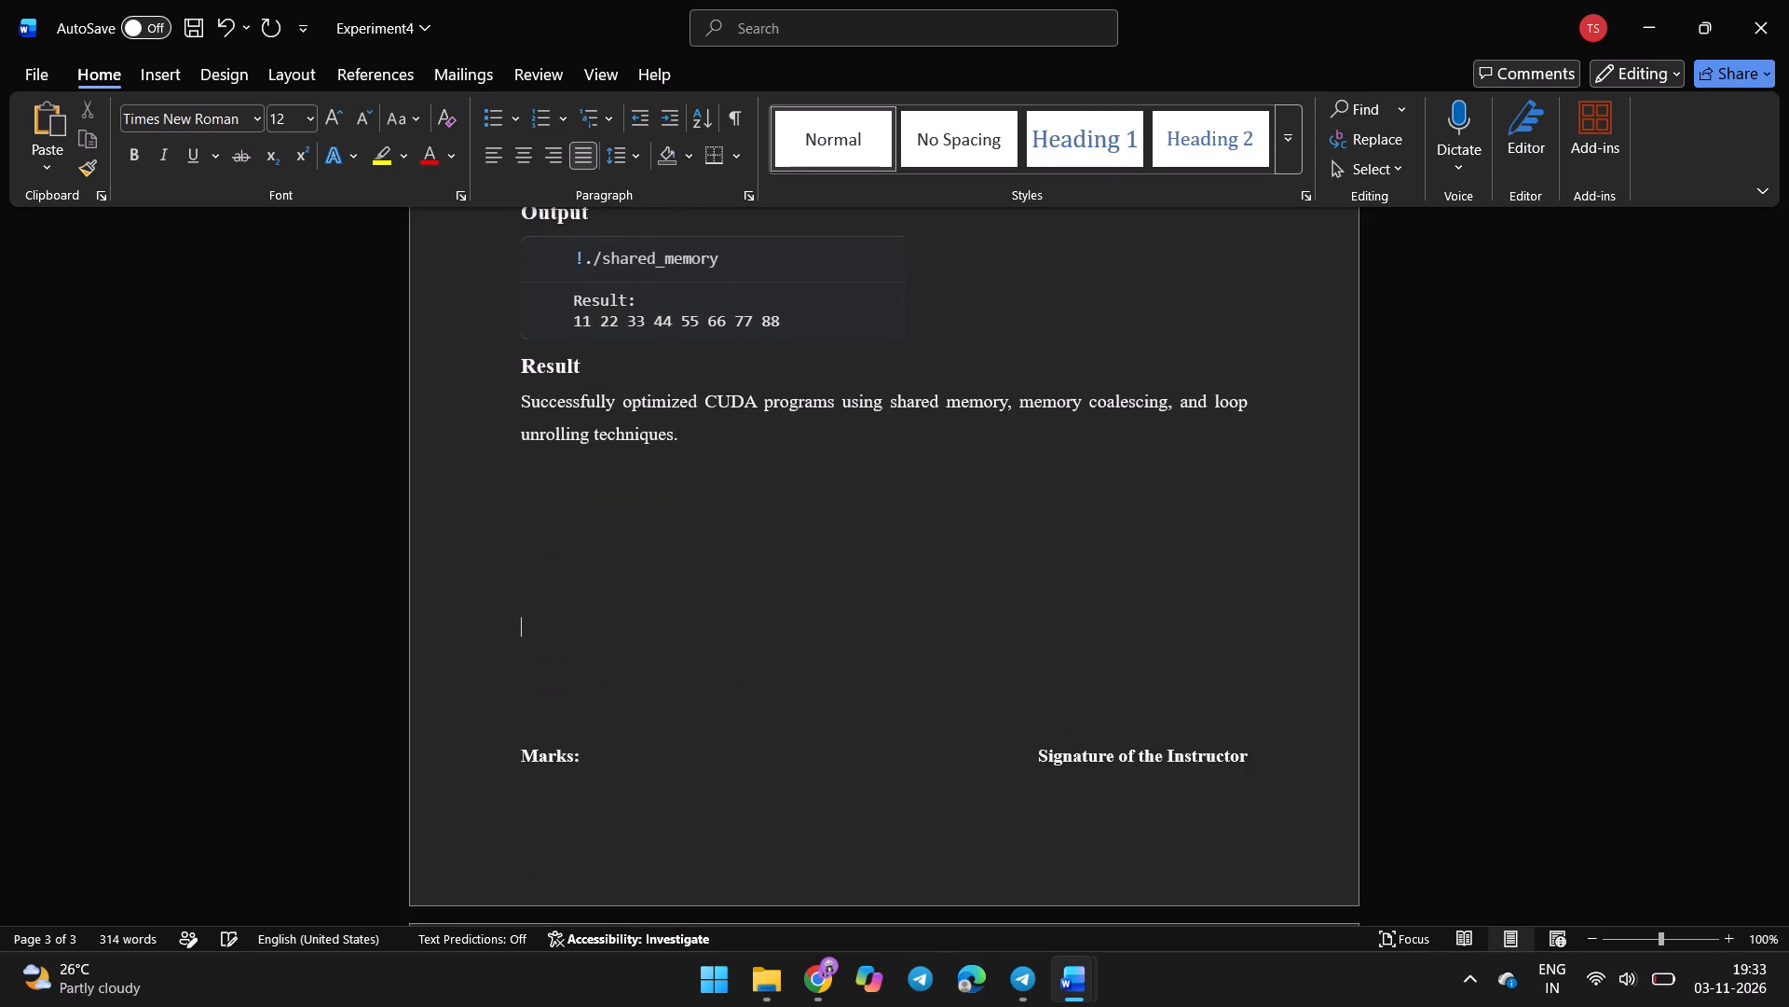
pyautogui.press('BackSpace')
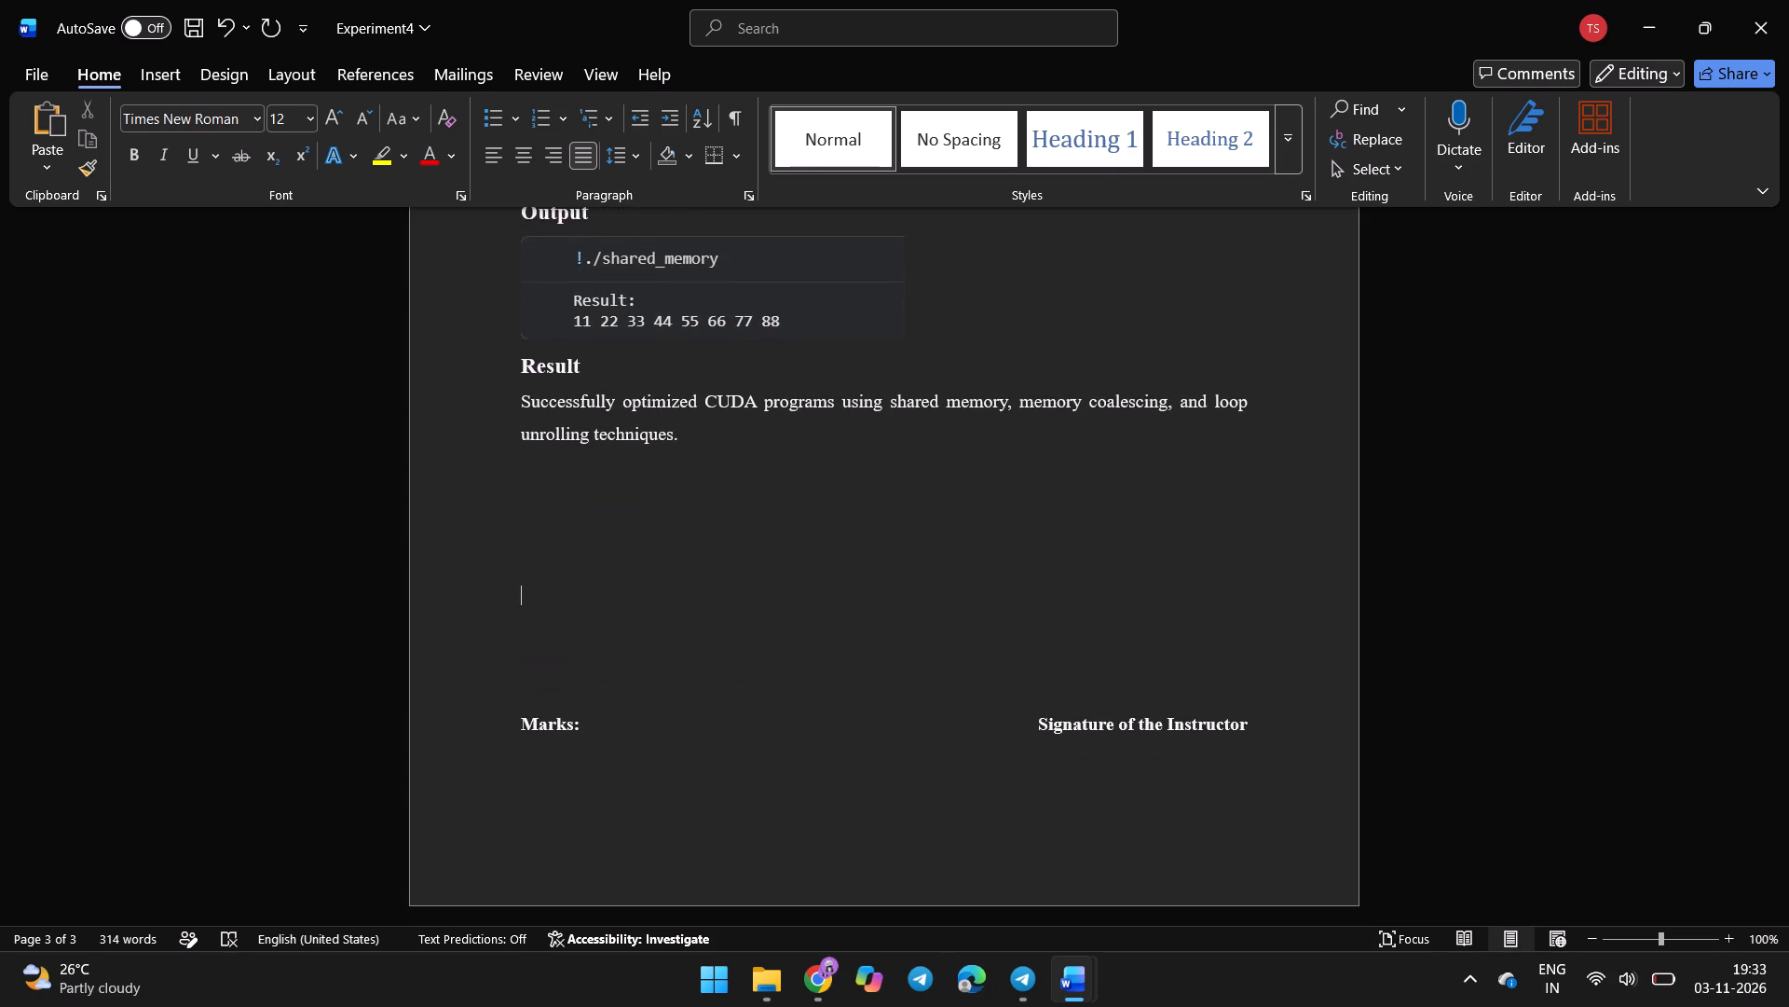
# Save the Experiment4 document.
pyautogui.hotkey('ctrl', 's')
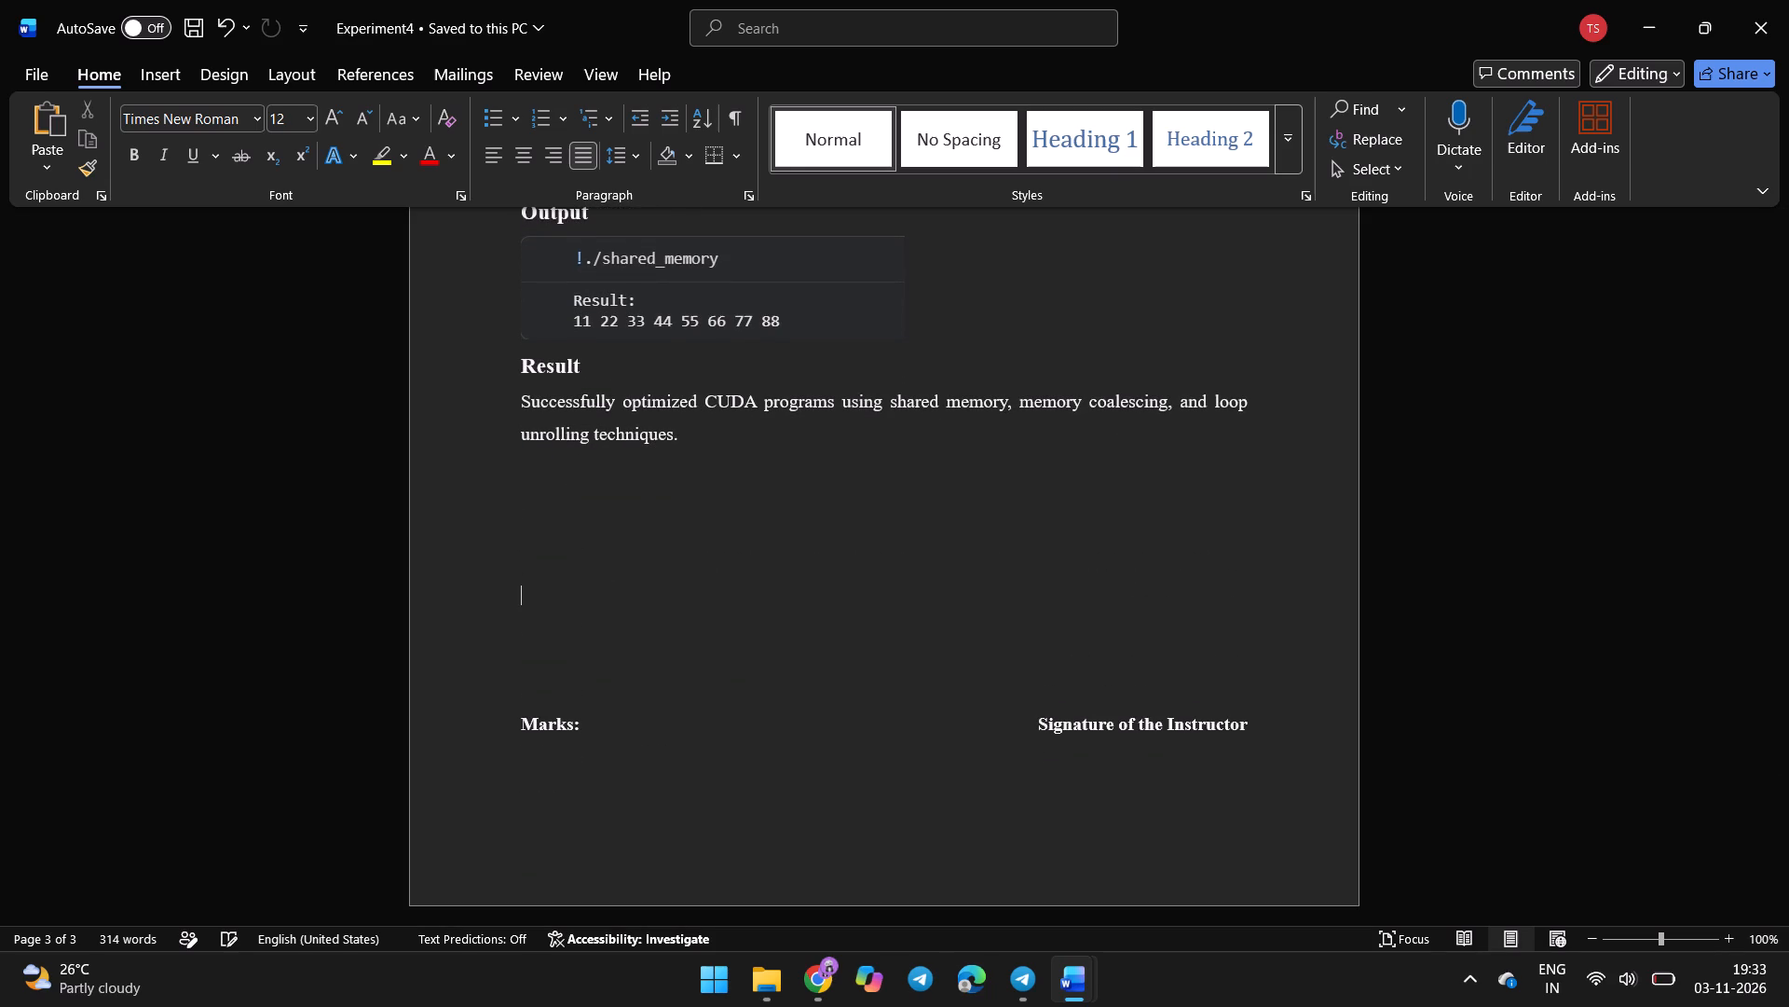
# Save a PDF copy of the Experiment4 document in the HPC folder under the name Experiment10.
pyautogui.click(46, 73)
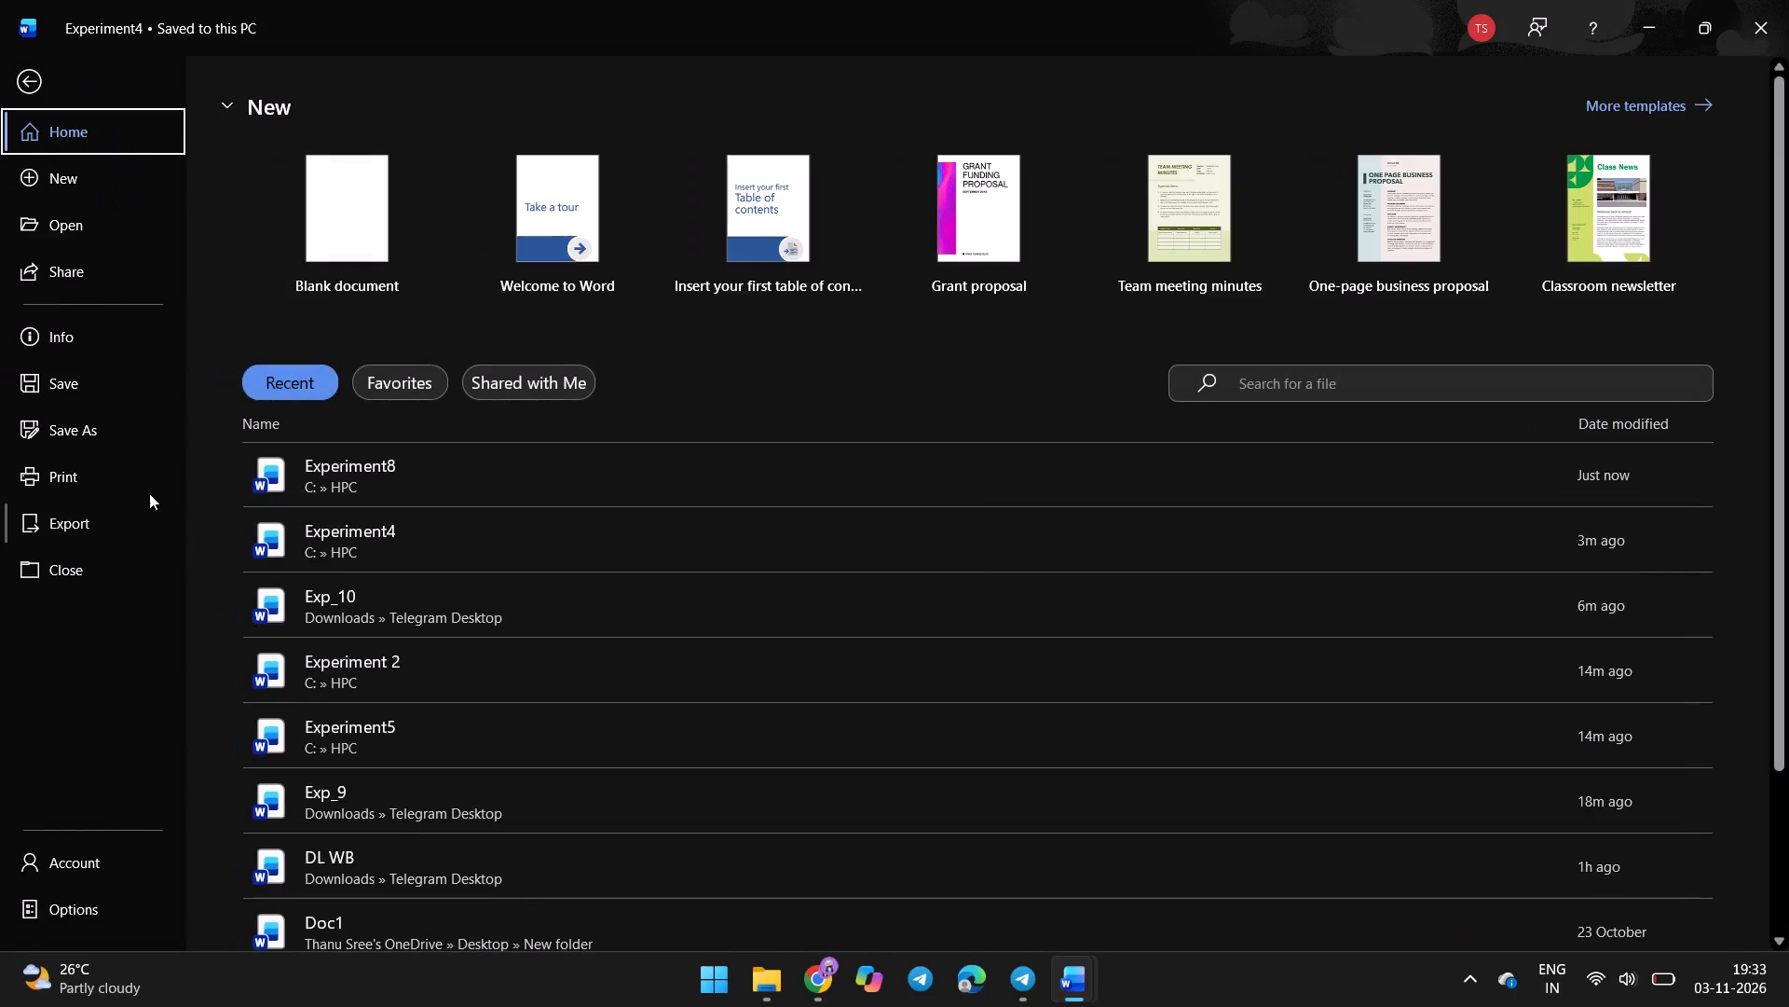
pyautogui.click(144, 482)
pyautogui.click(112, 428)
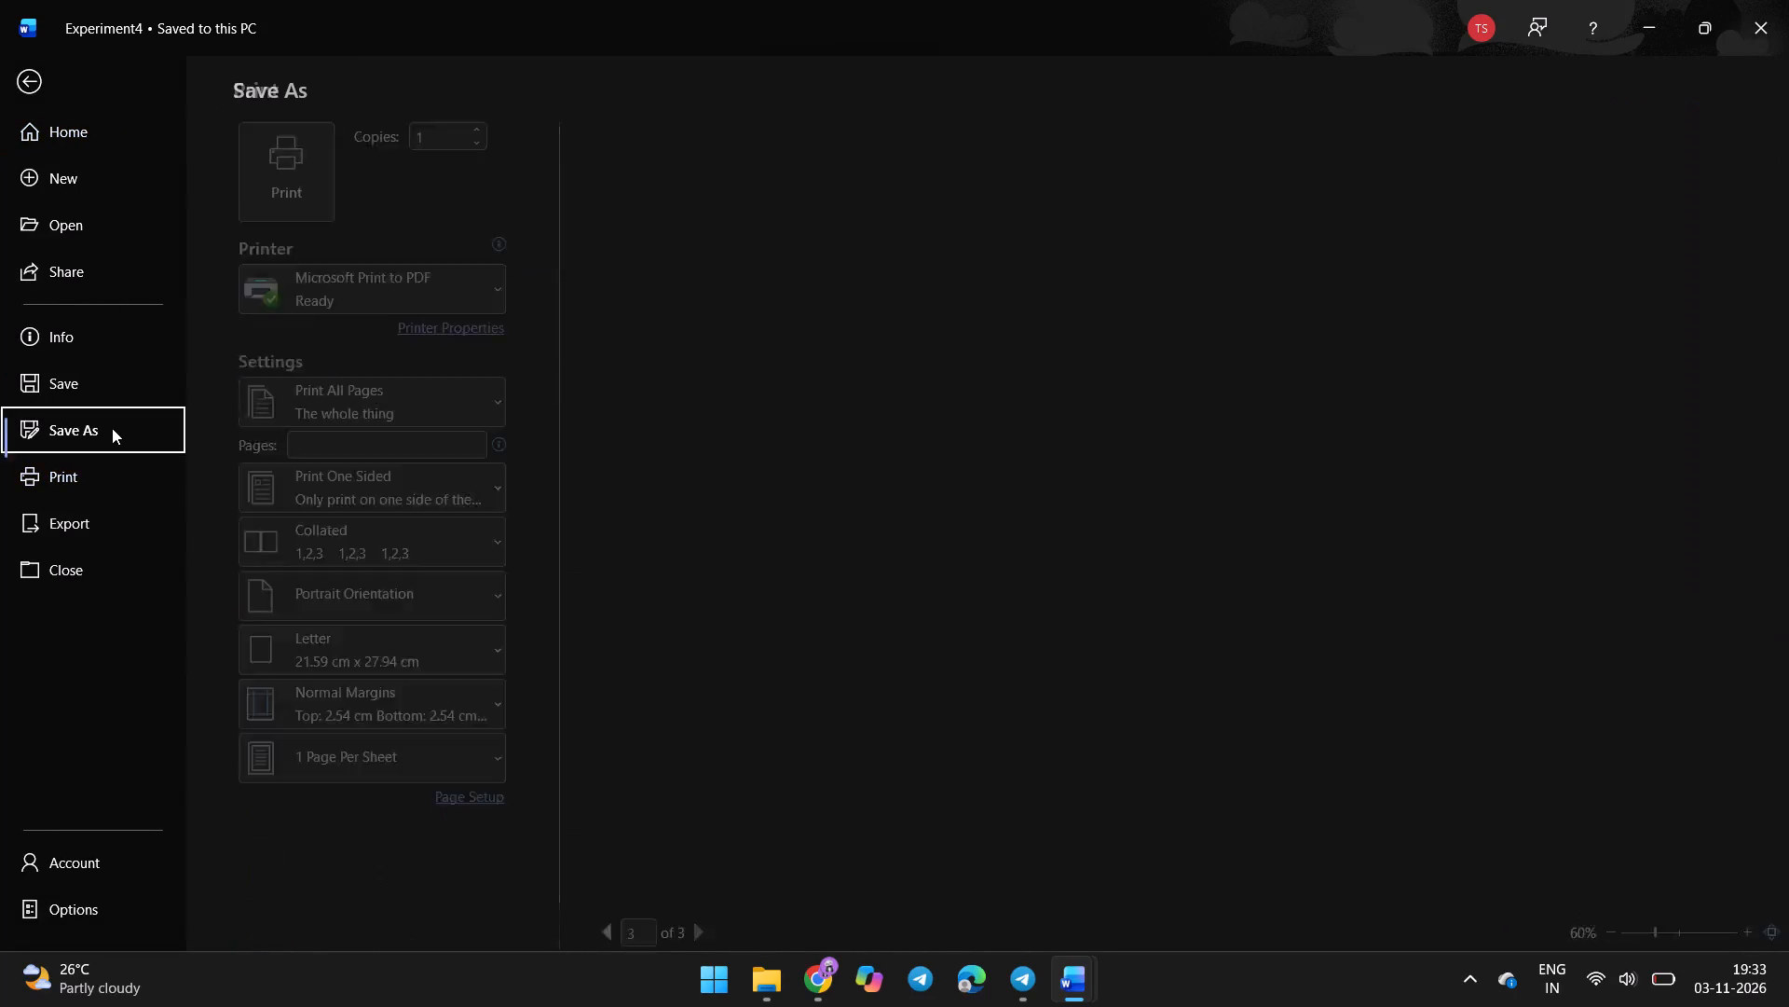
pyautogui.doubleClick(335, 434)
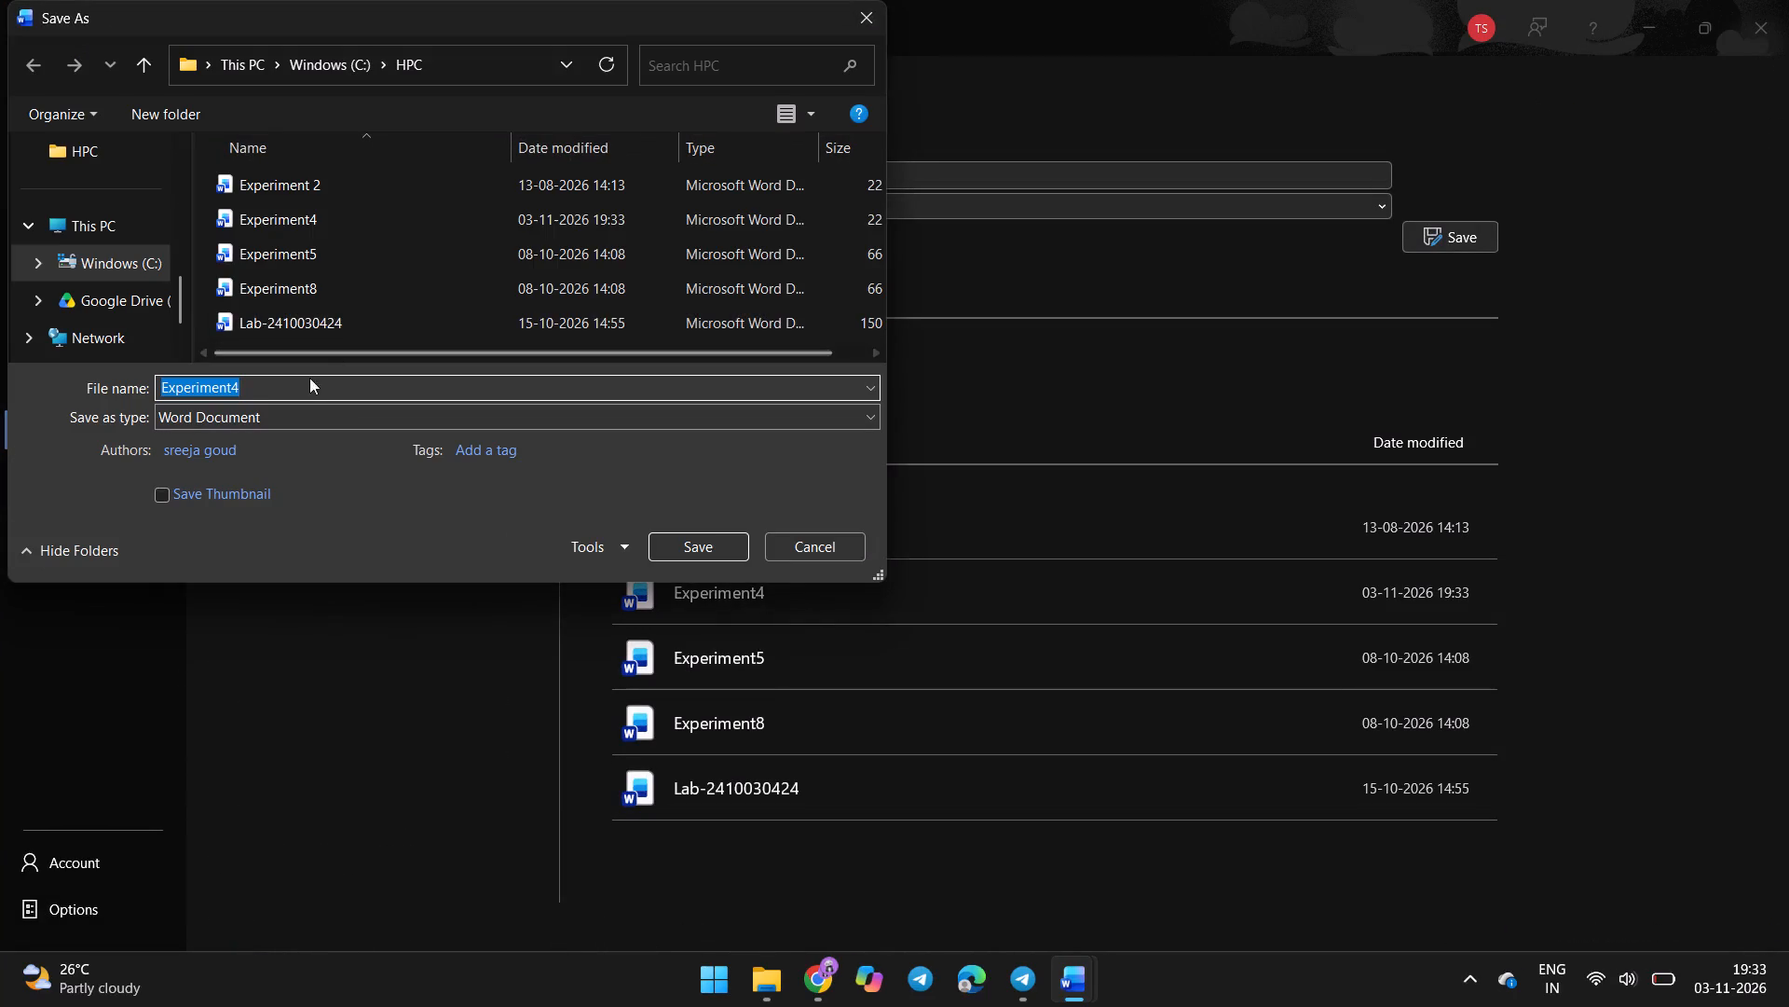
pyautogui.click(292, 413)
pyautogui.click(256, 560)
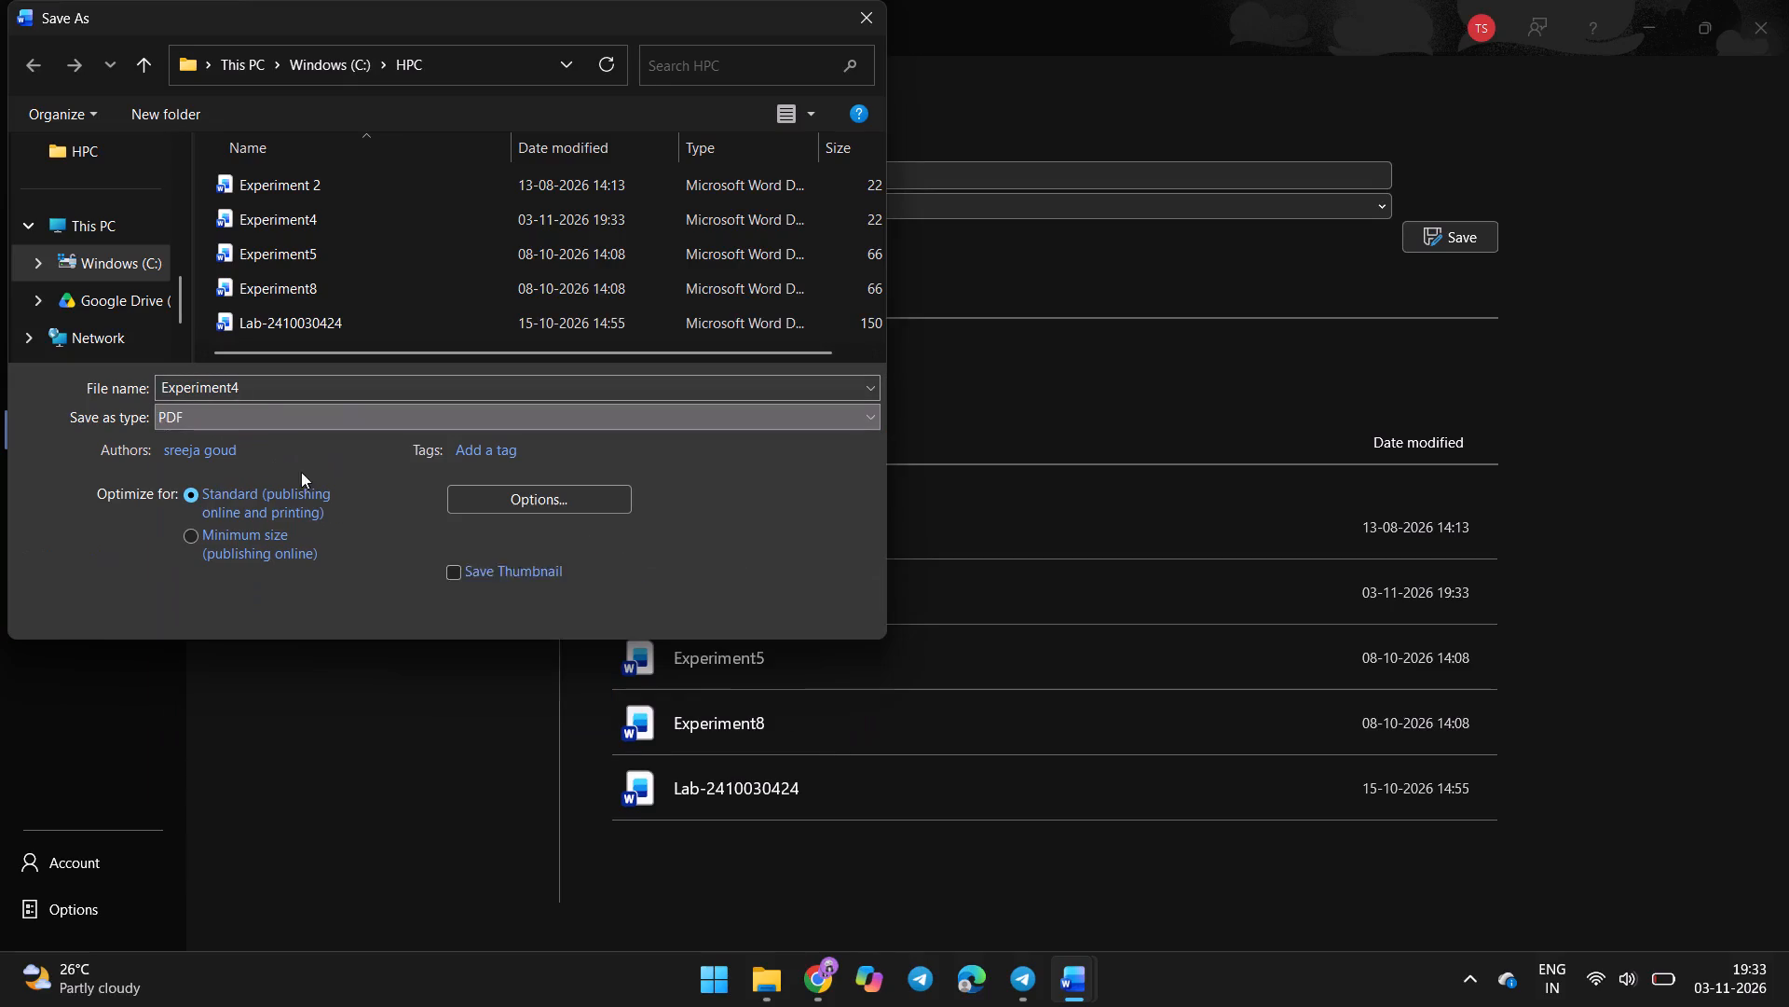
pyautogui.click(318, 379)
pyautogui.click(318, 379)
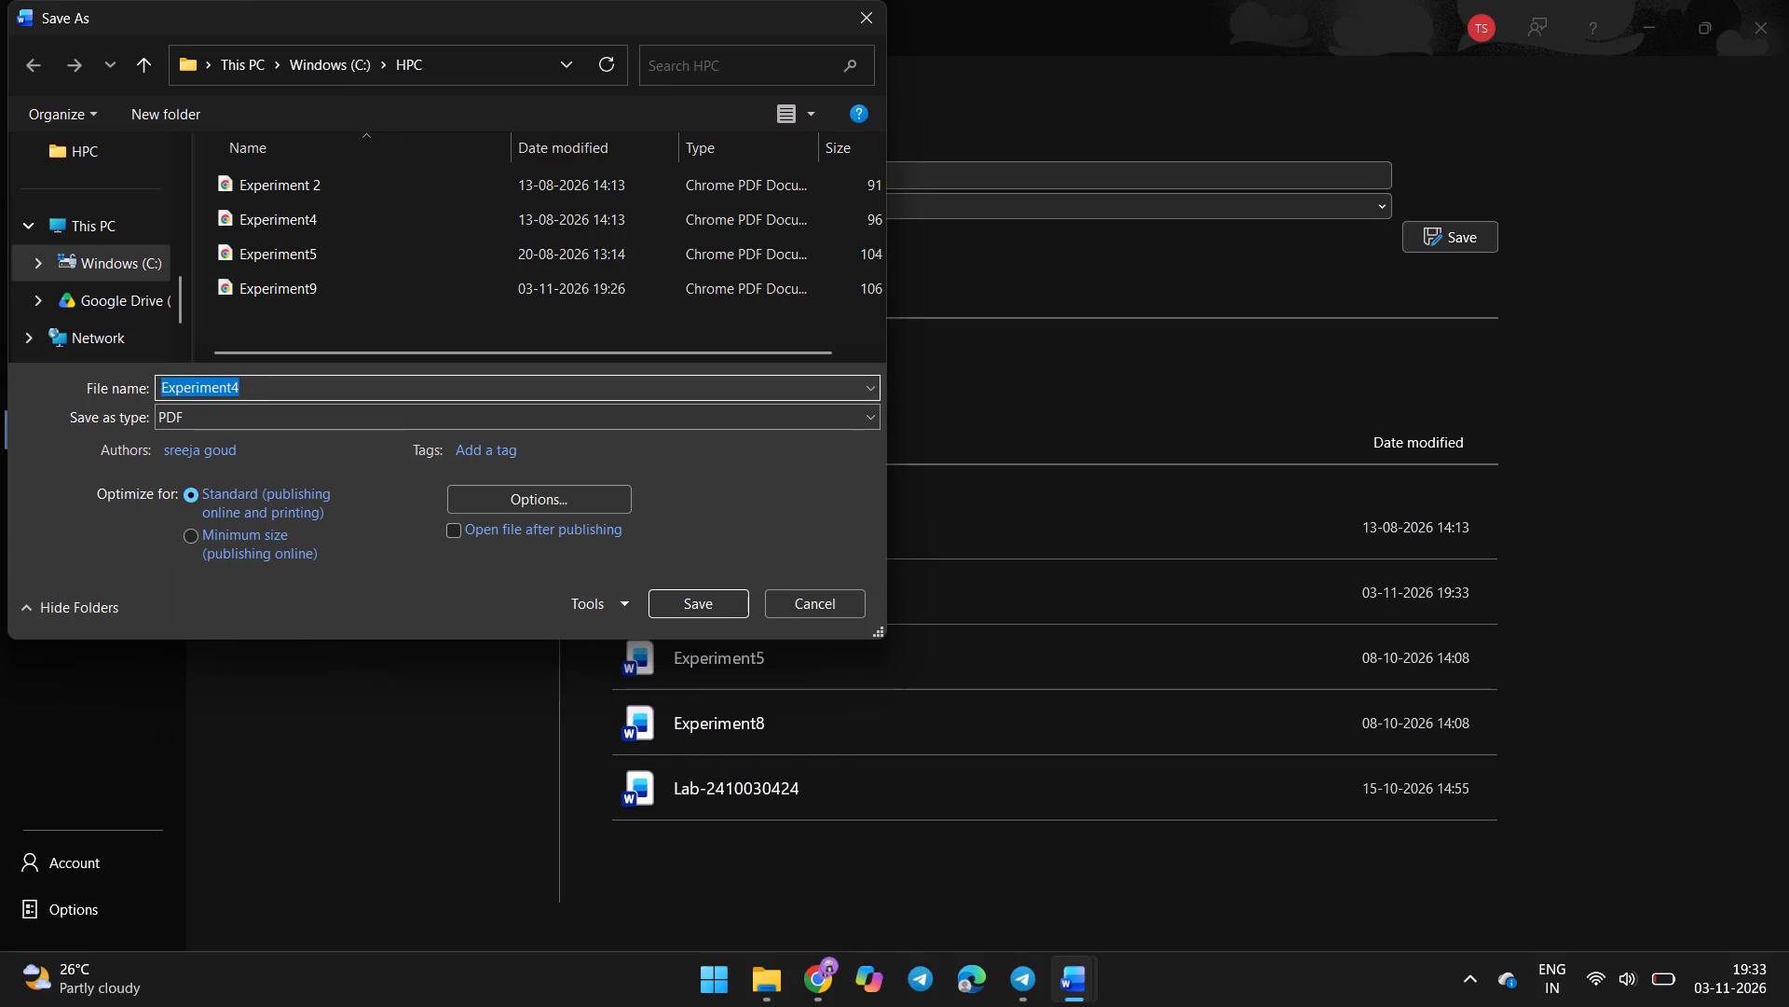
pyautogui.click(318, 379)
pyautogui.press('BackSpace')
pyautogui.write('10')
pyautogui.press('Return')
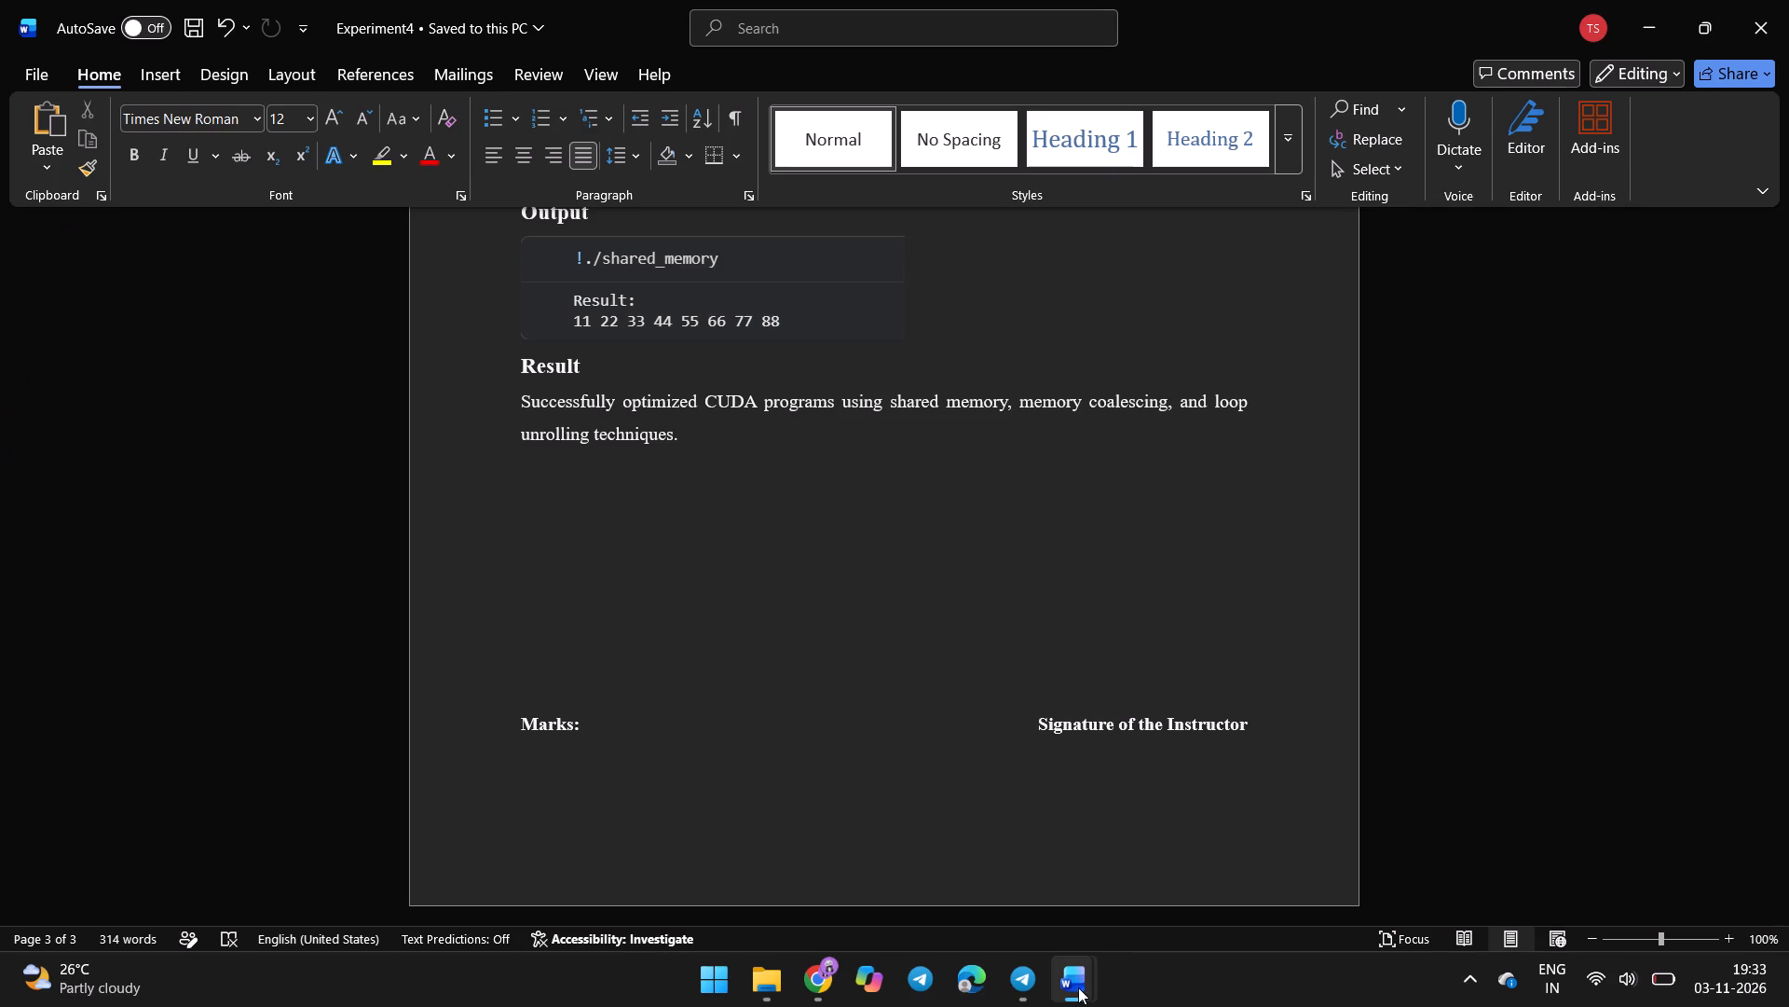
# Close the Experiment8 document window, keeping Experiment4 open.
pyautogui.click(914, 792)
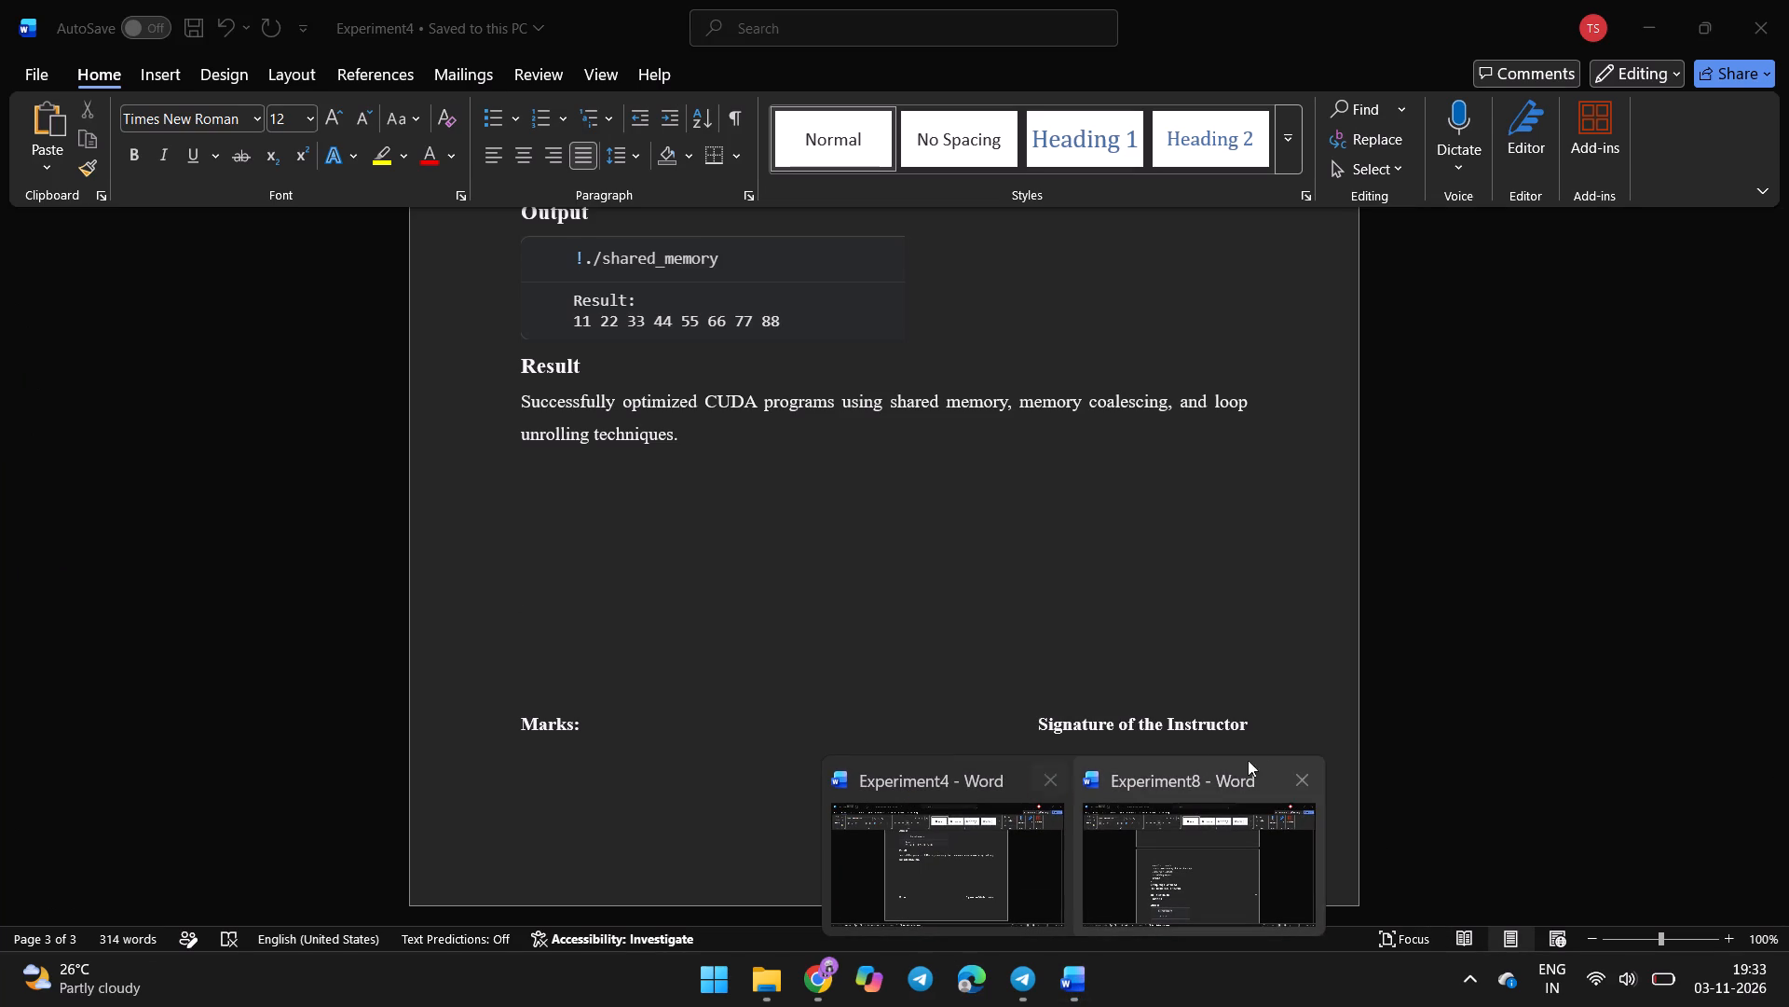
pyautogui.click(1292, 776)
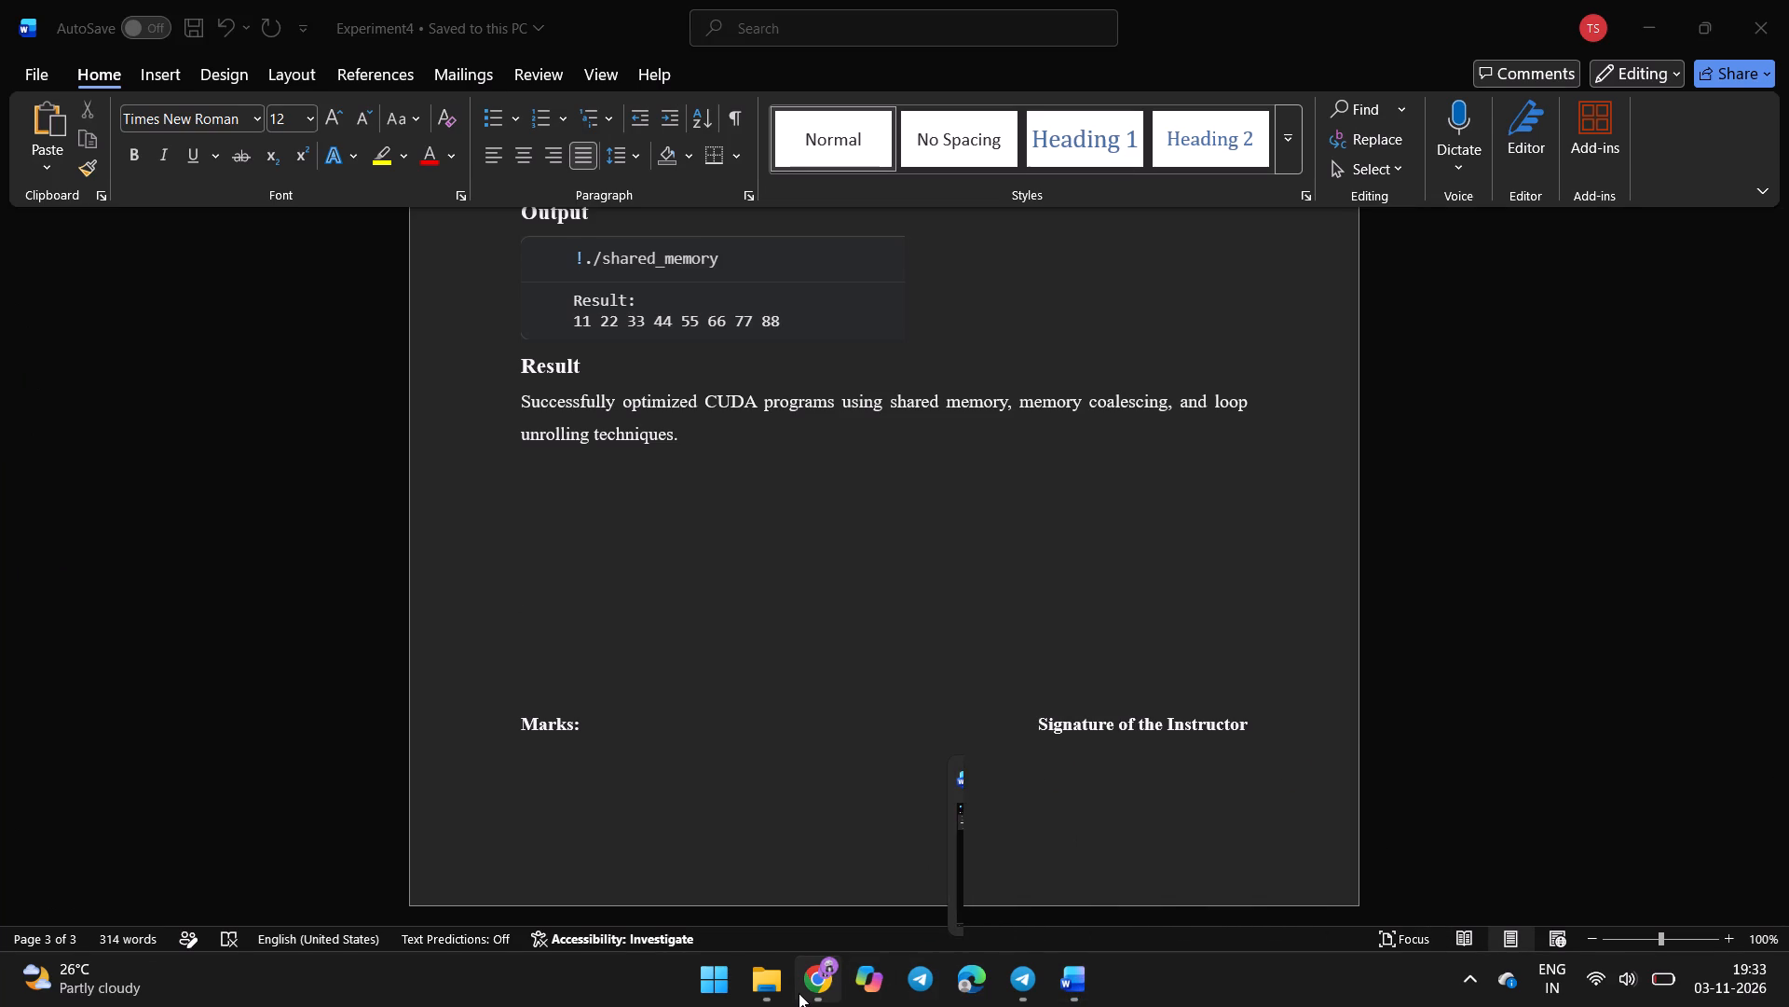
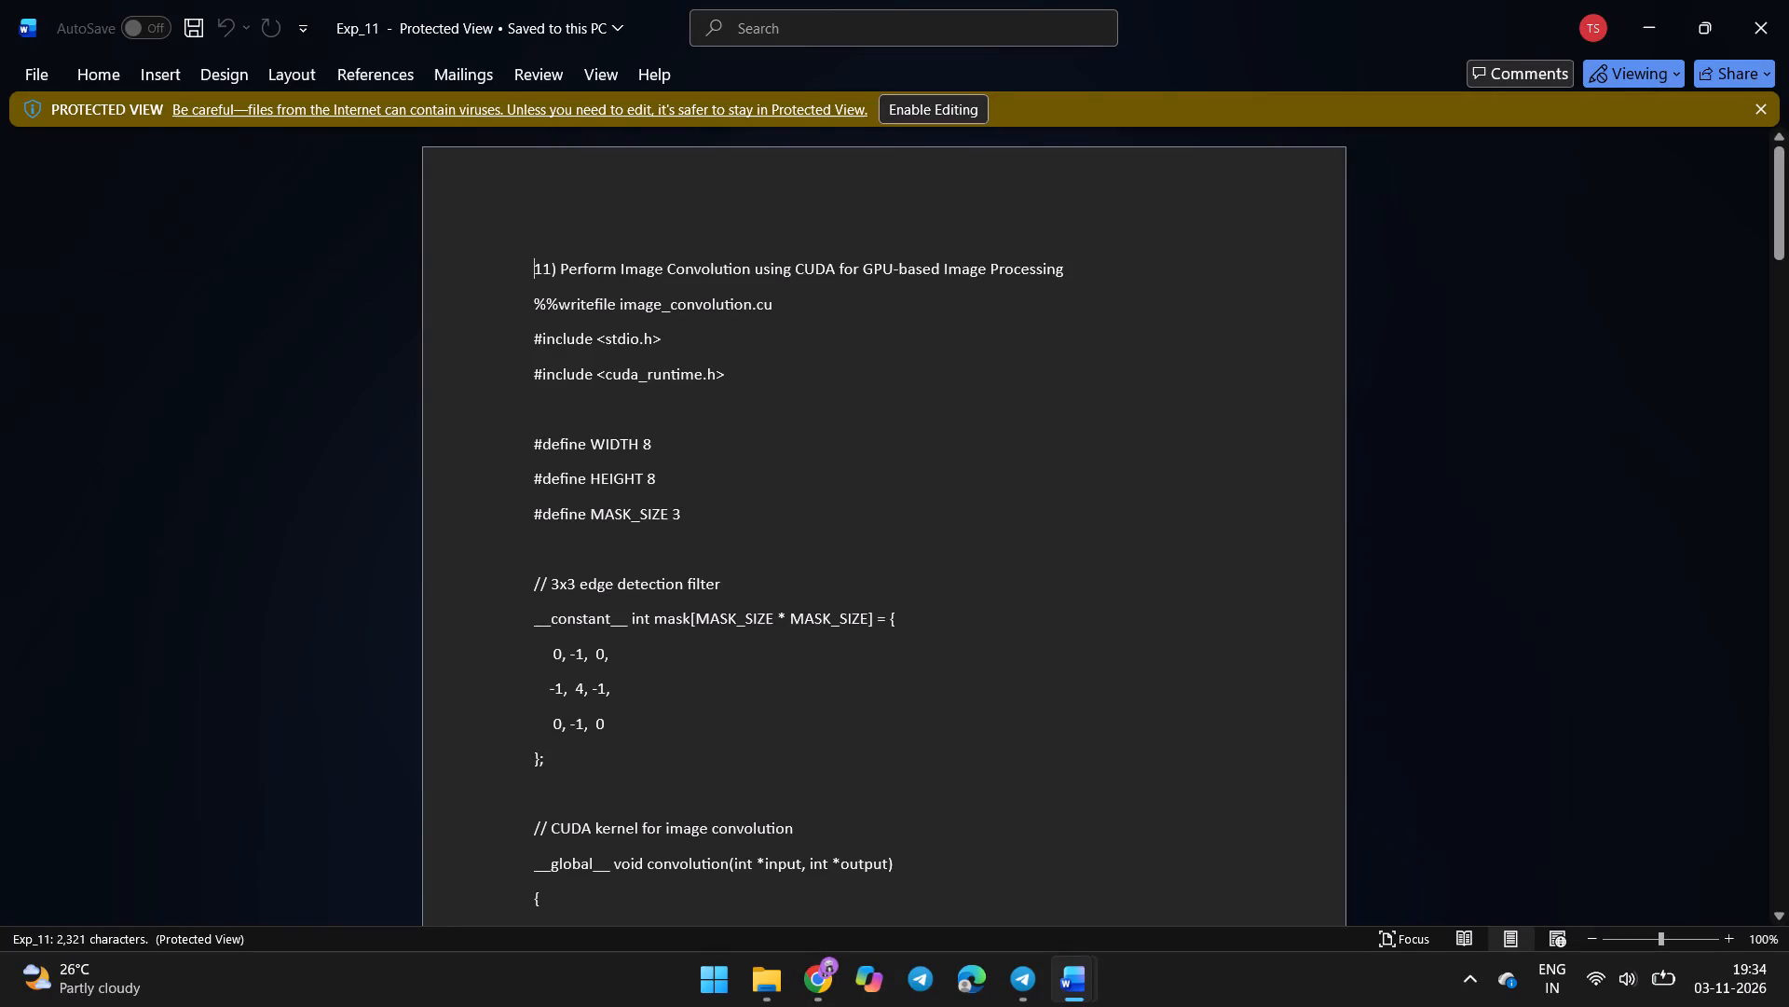
# Copy the CUDA image convolution code in Exp_11, from the %%writefile line through main's closing brace.
pyautogui.moveTo(530, 301); pyautogui.dragTo(762, 799)
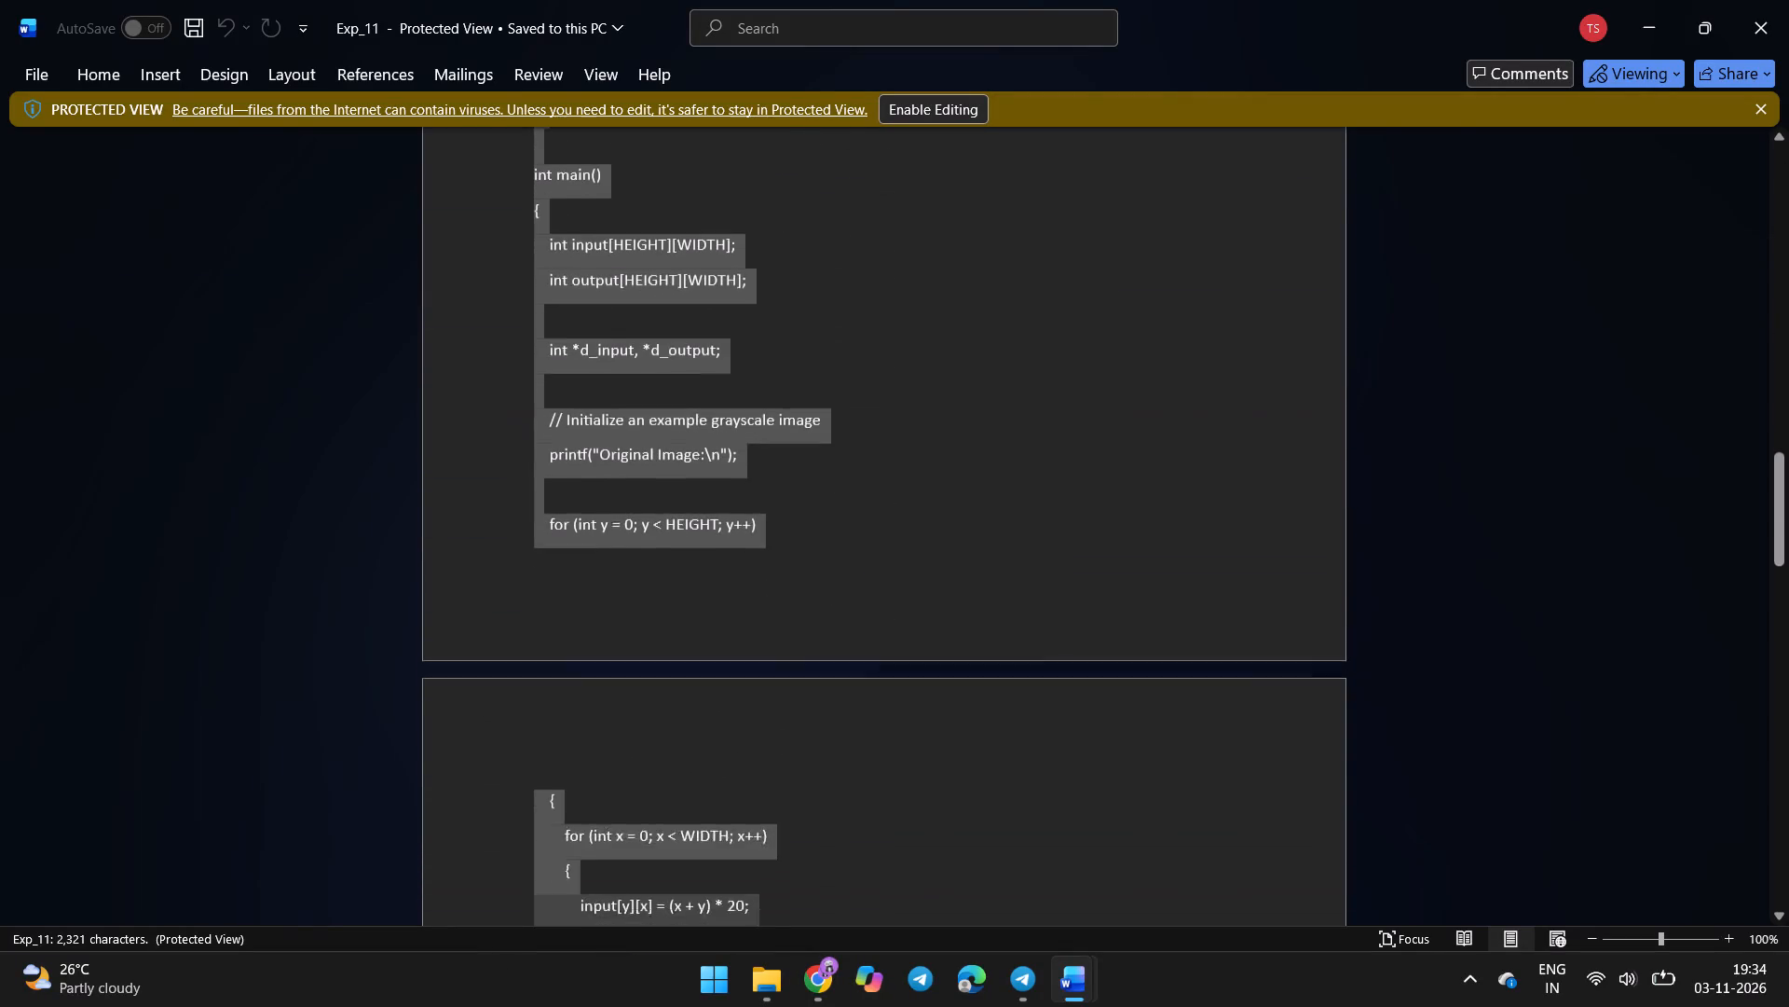
pyautogui.moveTo(762, 799); pyautogui.dragTo(750, 1006)
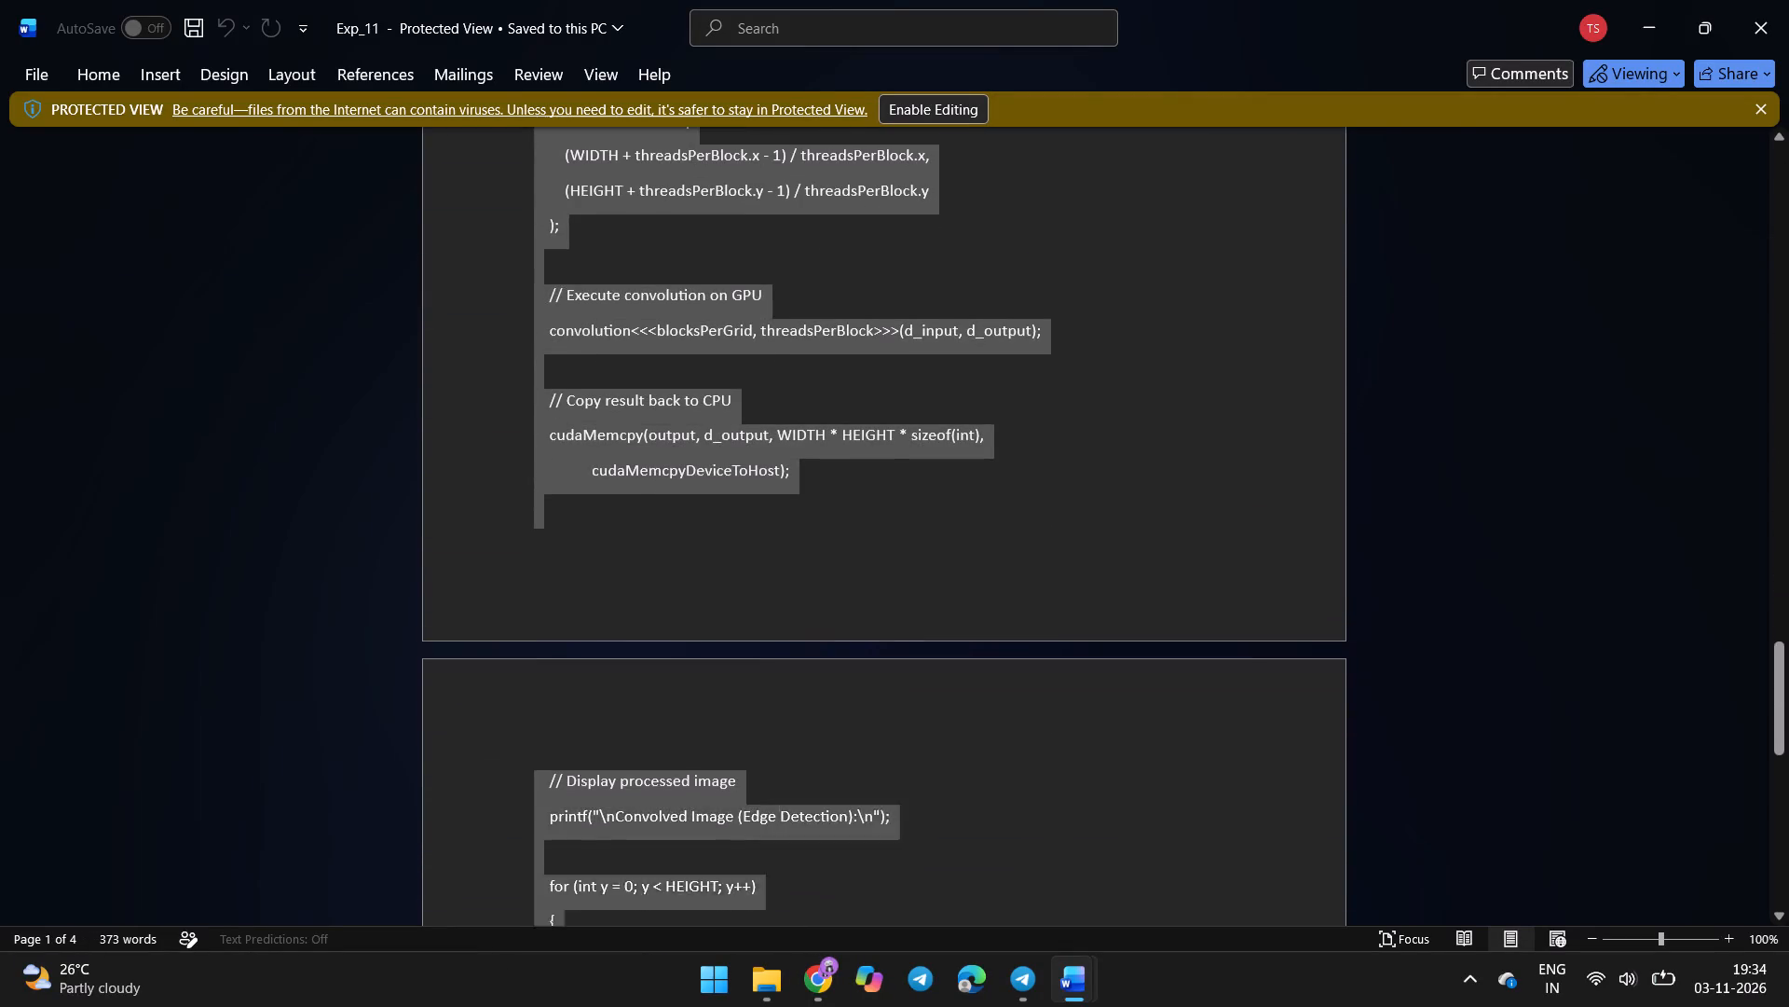
pyautogui.moveTo(750, 1006); pyautogui.dragTo(613, 327)
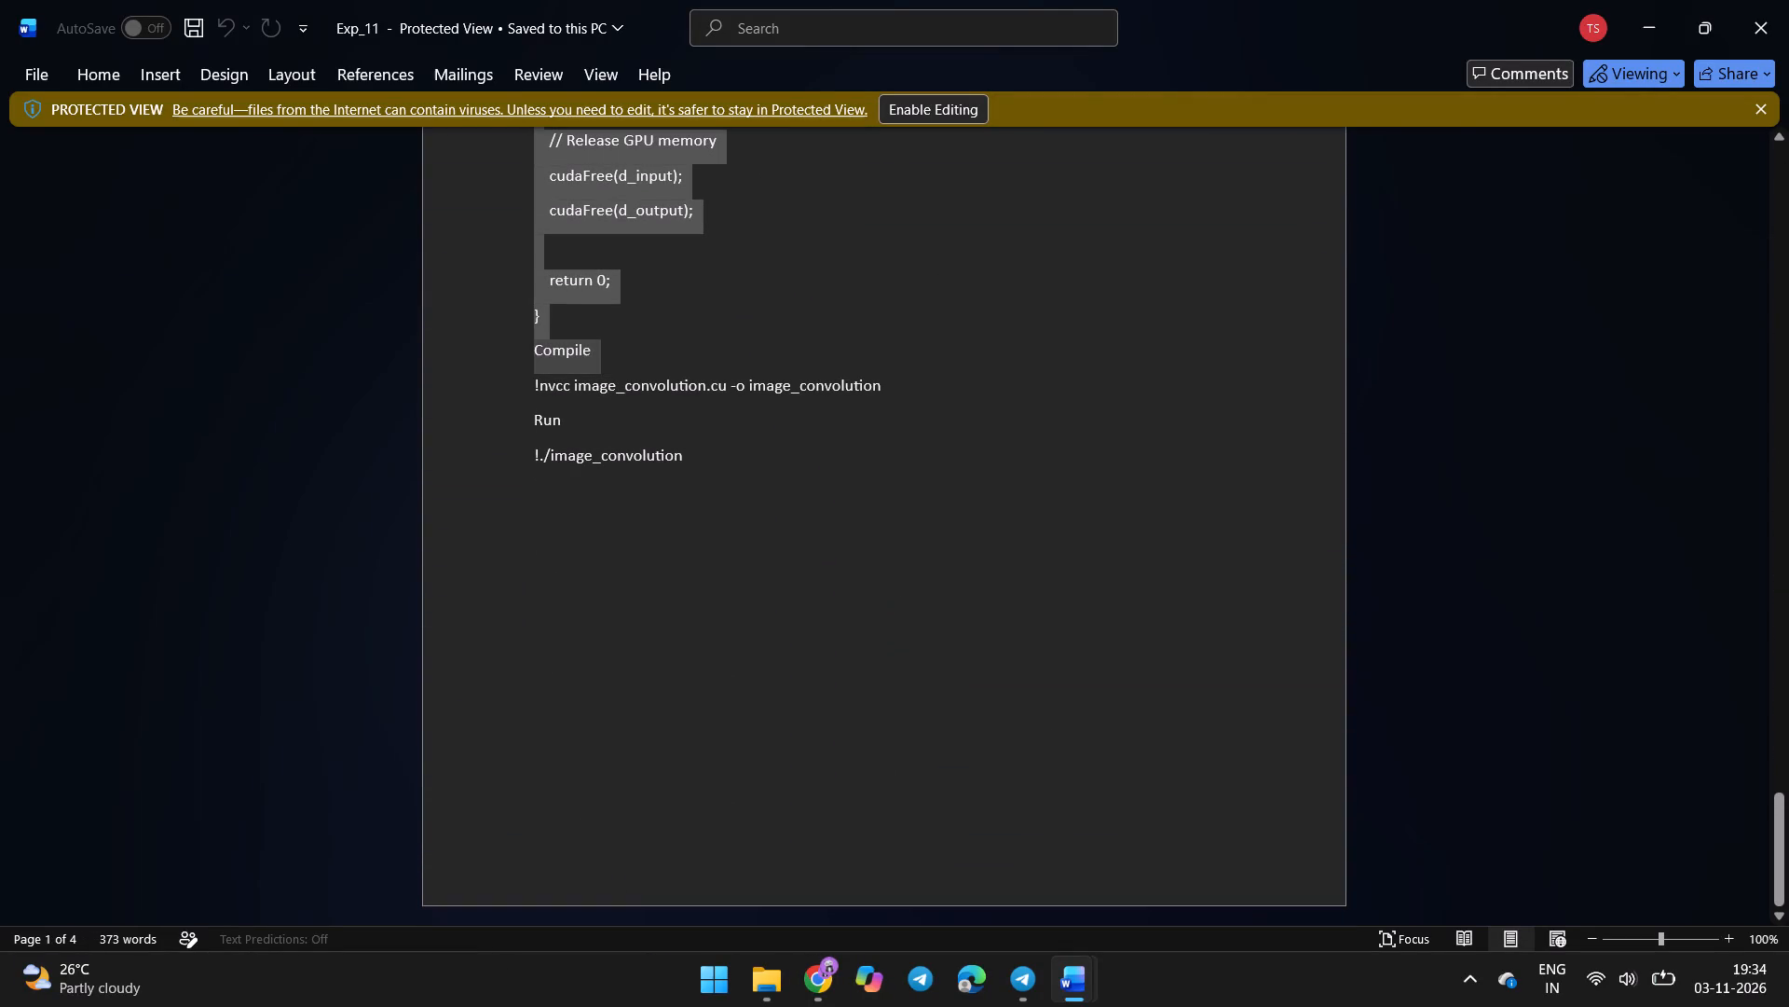
pyautogui.moveTo(613, 327); pyautogui.dragTo(543, 313)
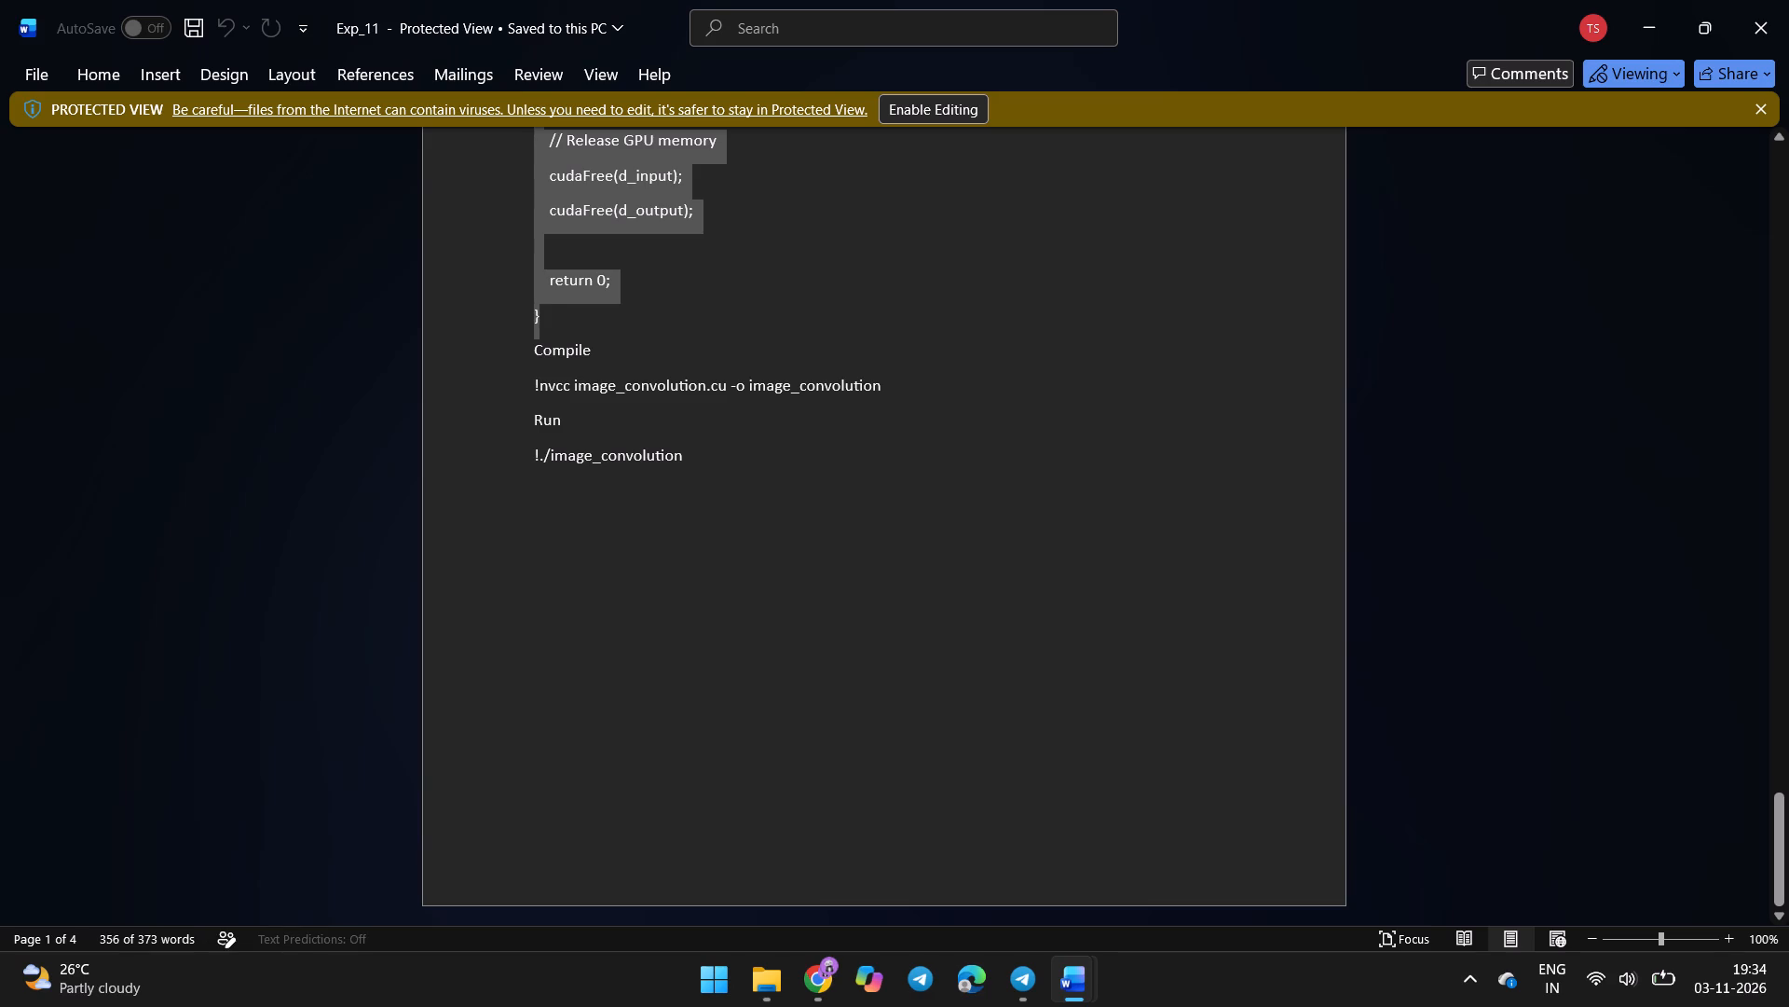
pyautogui.hotkey('ctrl', 'c')
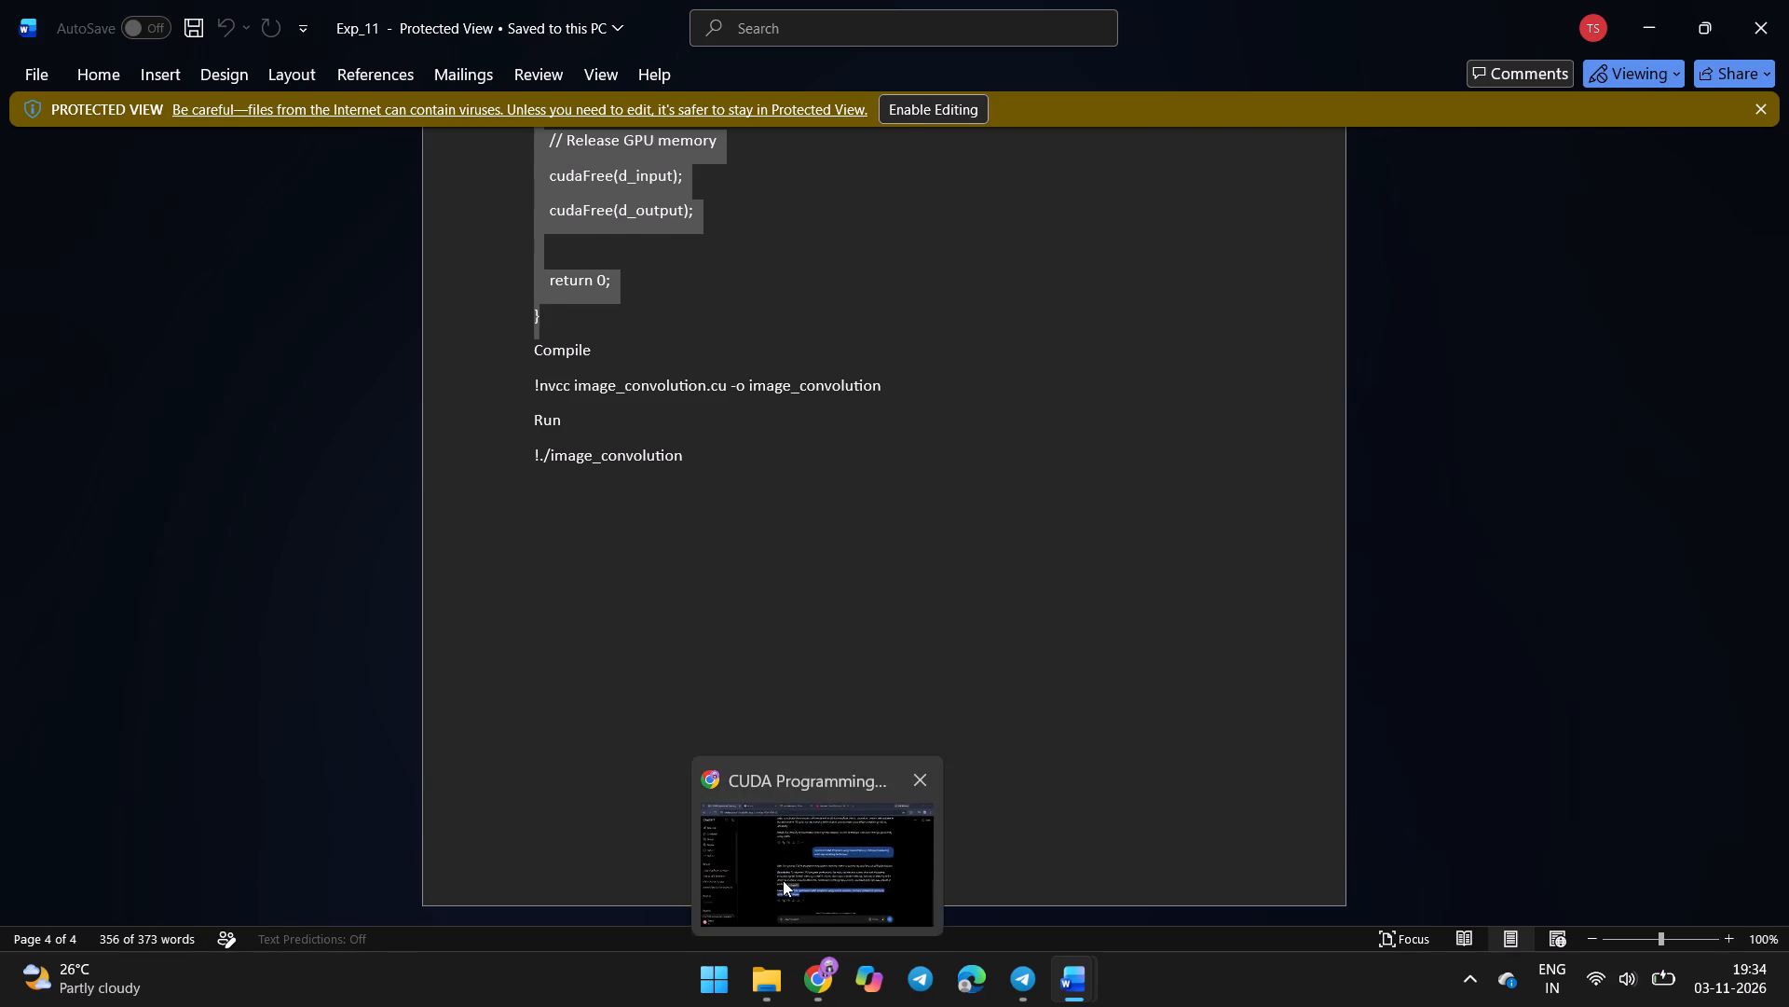
# Switch to Chrome and close the Untitled8.ipynb Colab notebook, discarding its unsaved changes.
pyautogui.click(783, 880)
pyautogui.click(694, 0)
pyautogui.scroll(7, 405, 405)
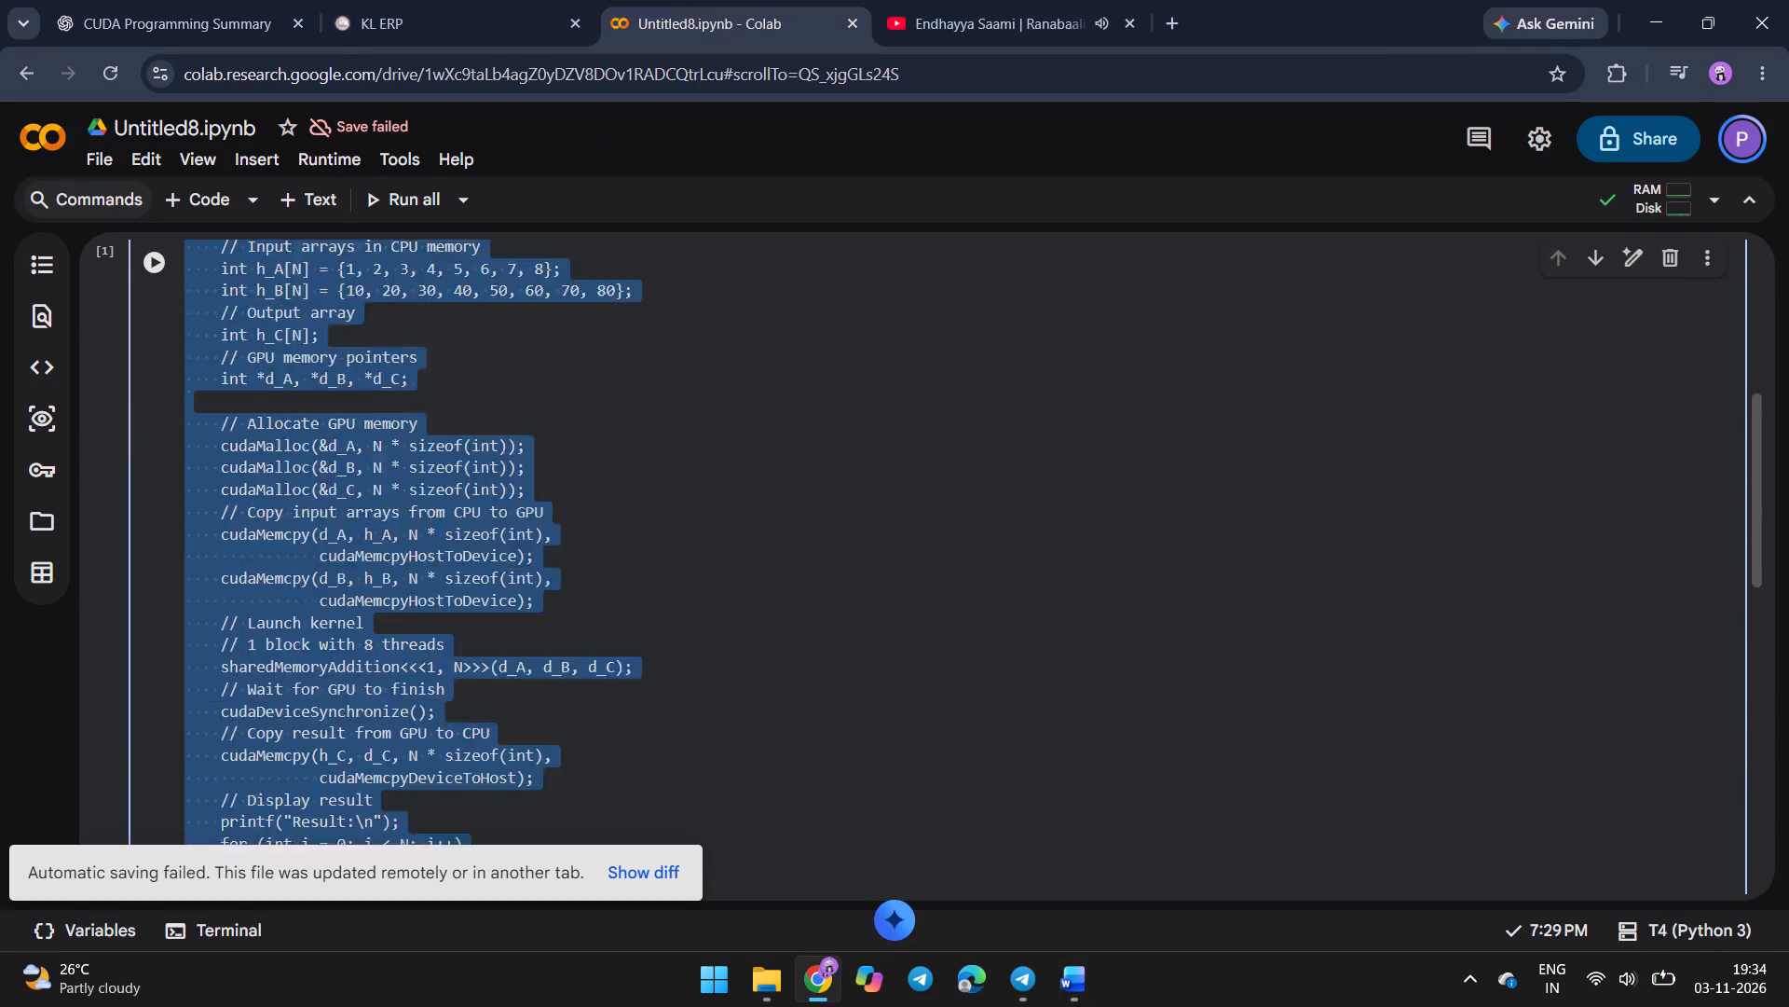
pyautogui.scroll(7, 405, 405)
pyautogui.click(324, 114)
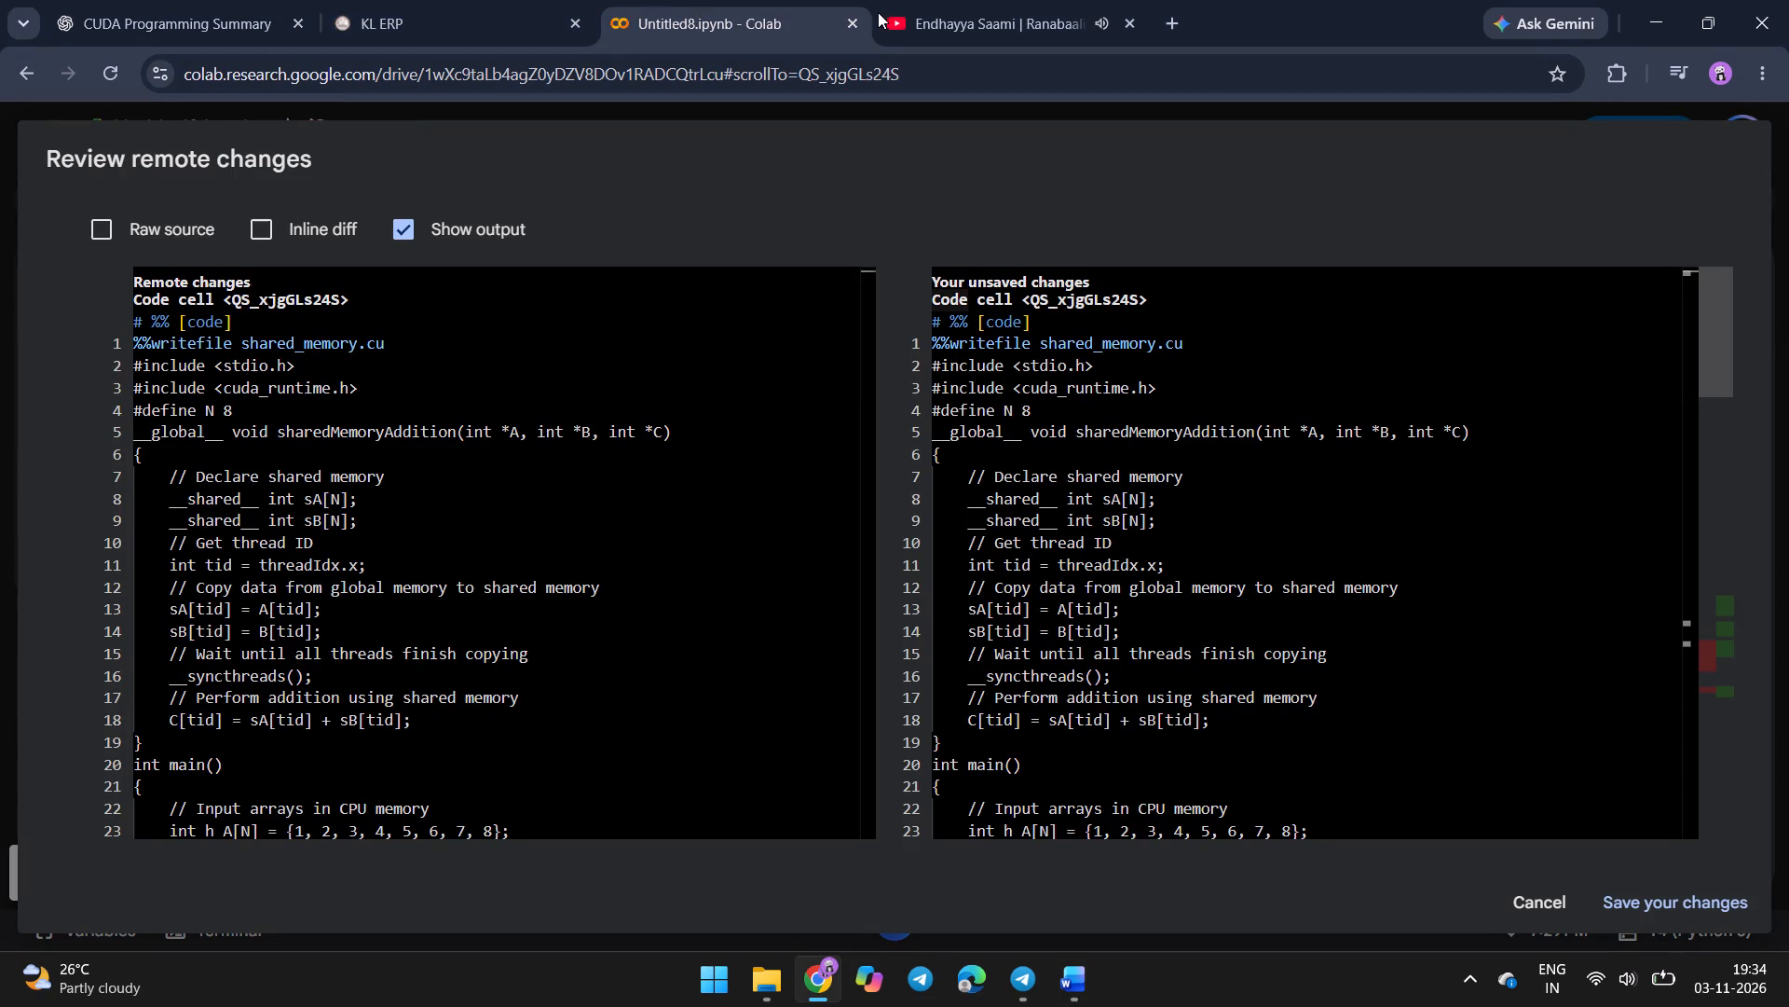
pyautogui.click(857, 28)
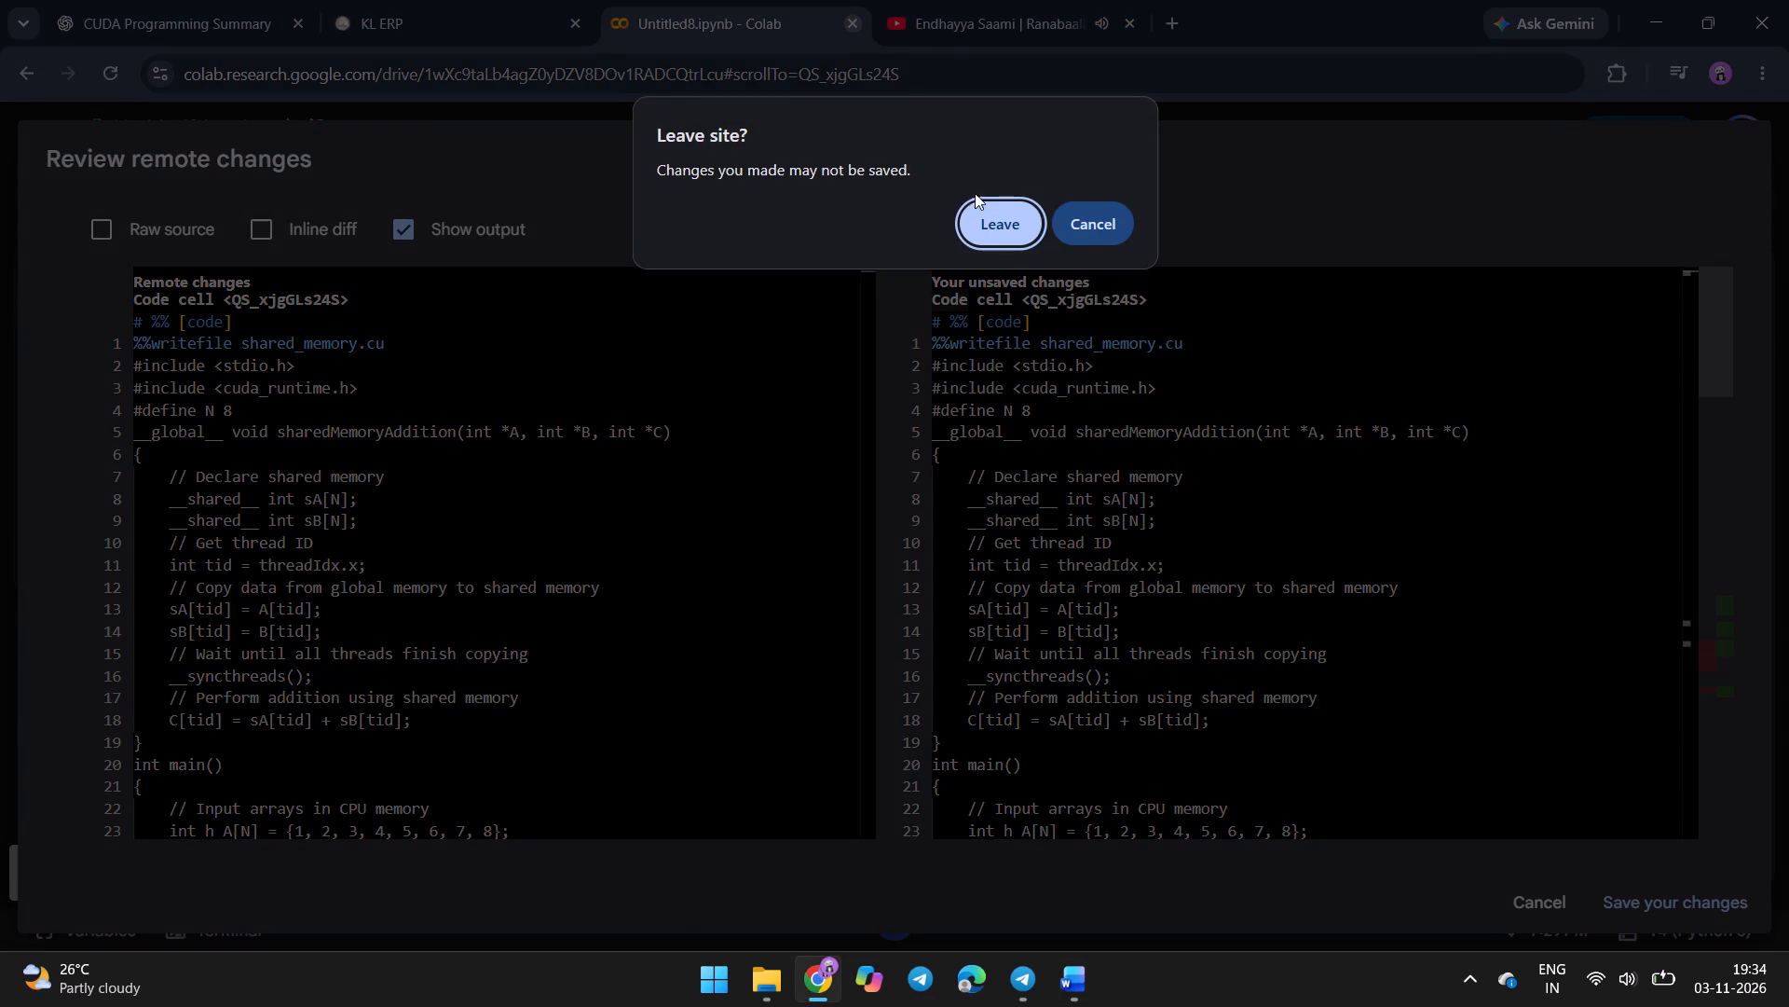
pyautogui.click(1003, 244)
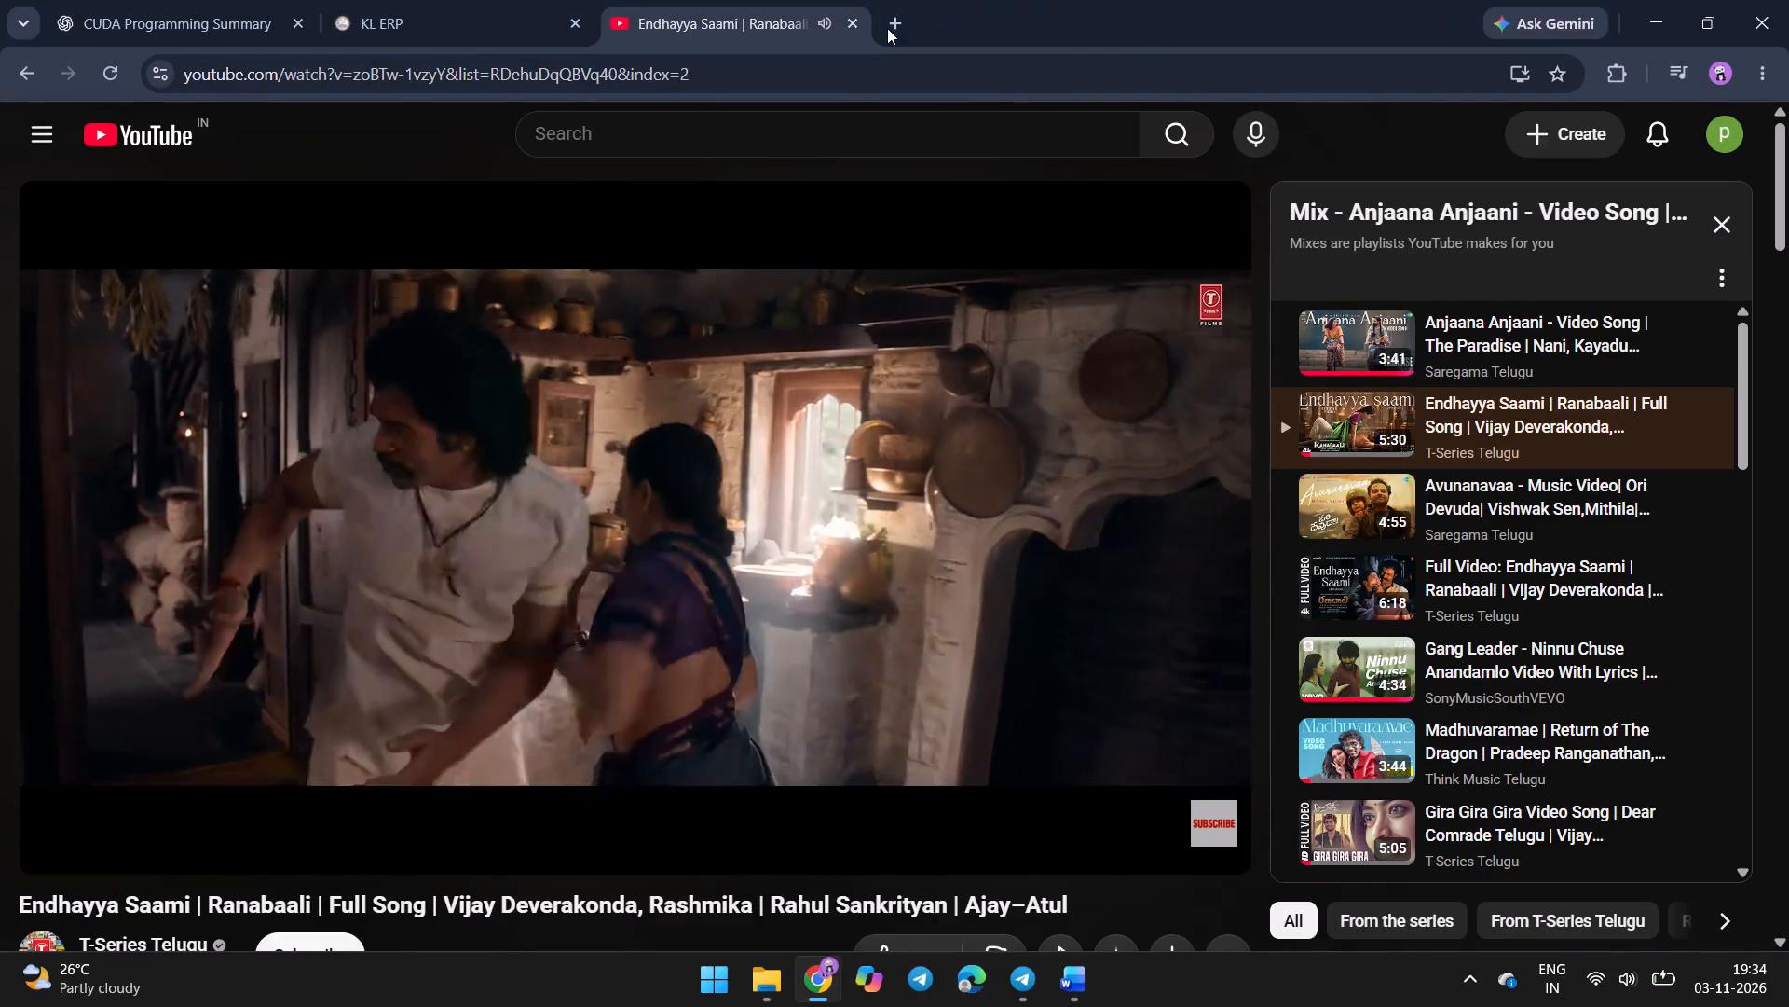
# Find Google Colab from a new browser tab and create a new notebook there.
pyautogui.click(874, 28)
pyautogui.click(882, 28)
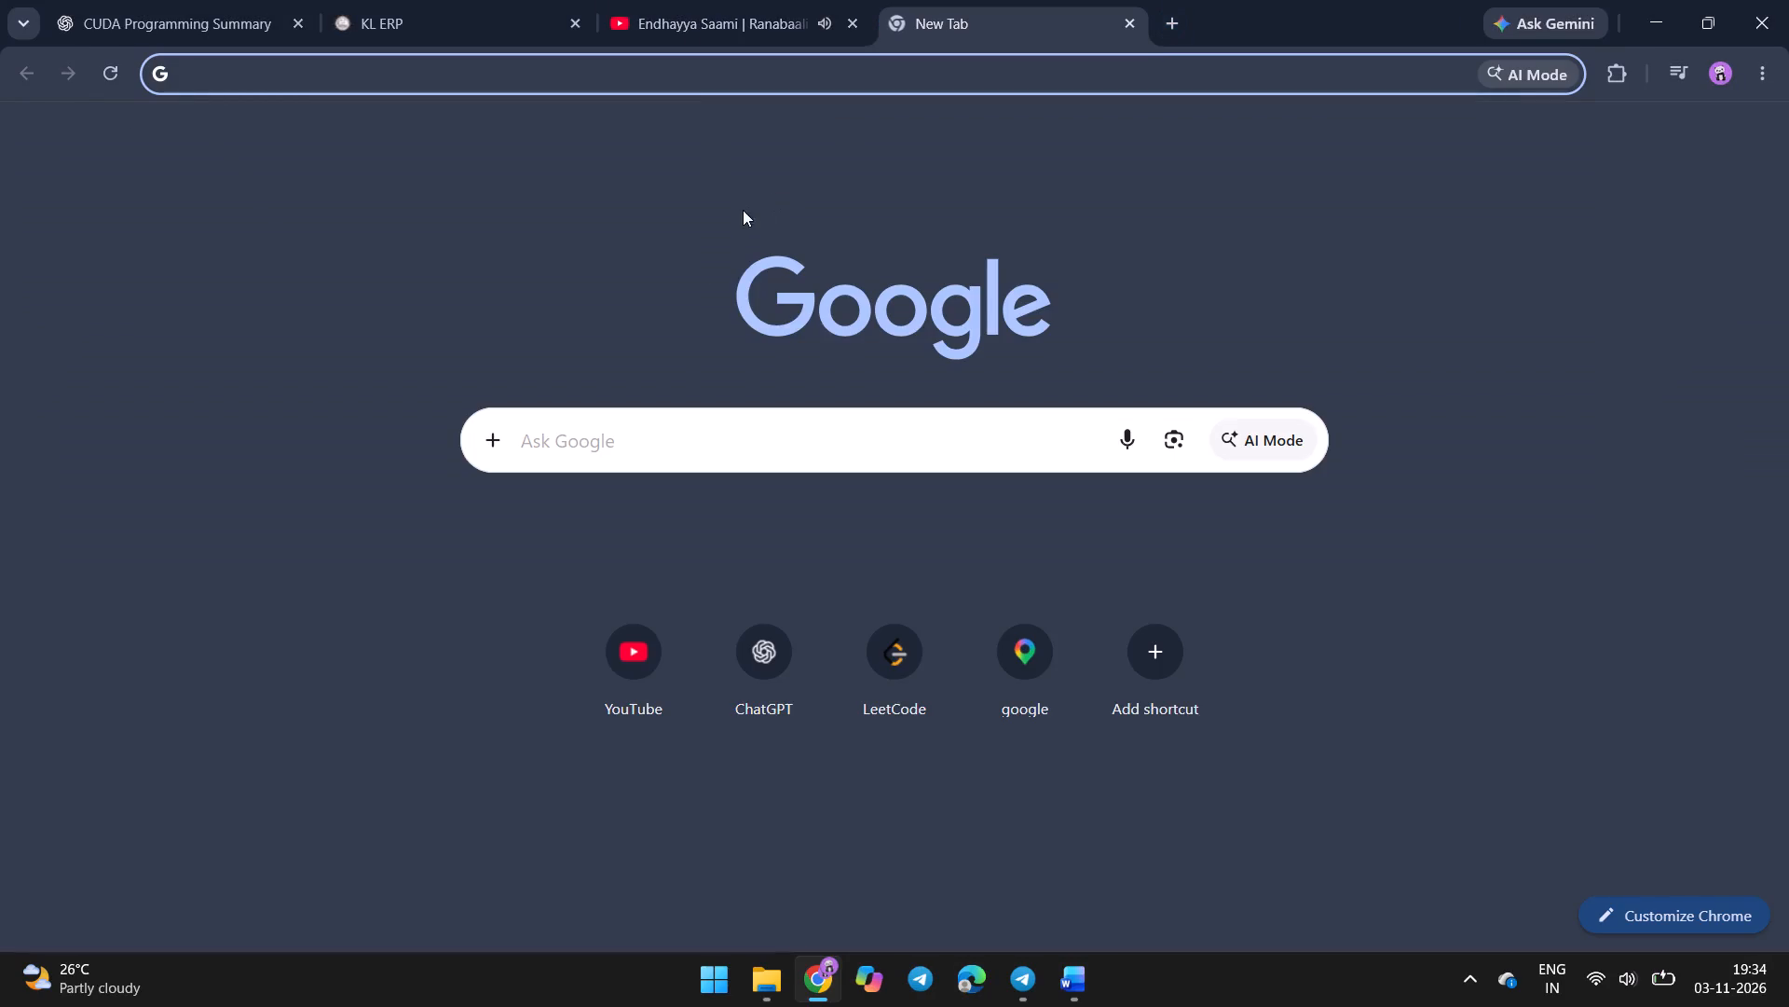
pyautogui.write('goo')
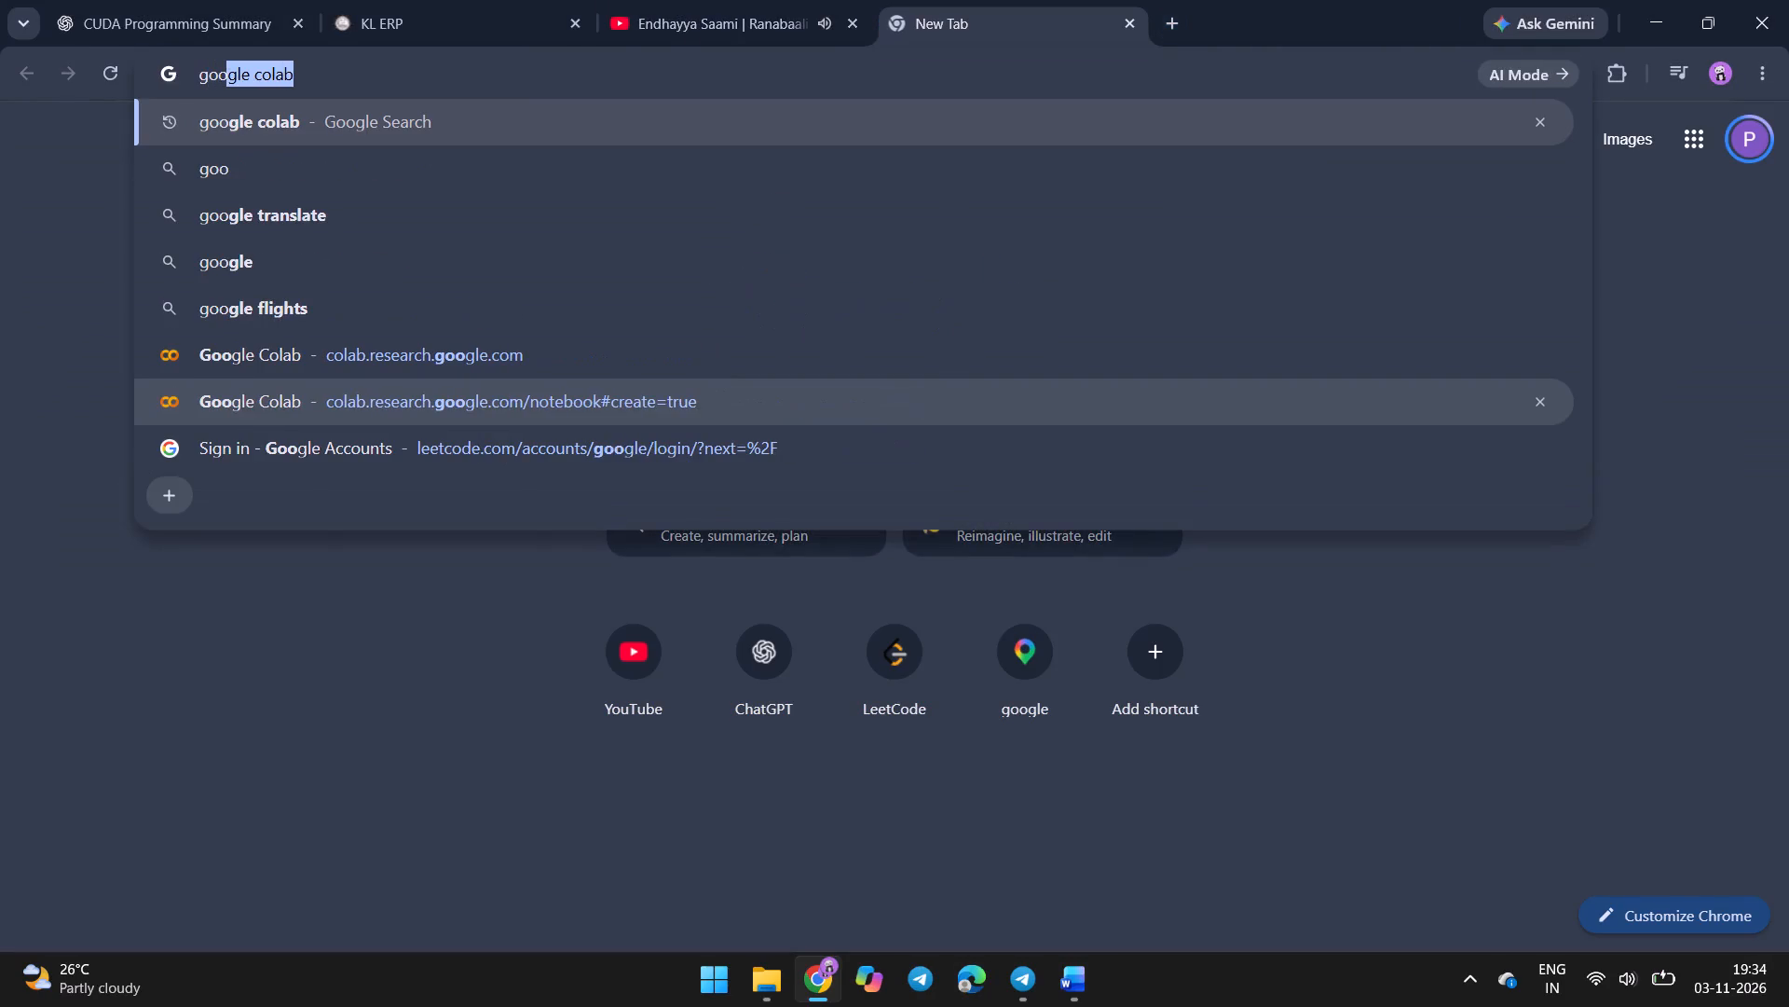
pyautogui.press('Return')
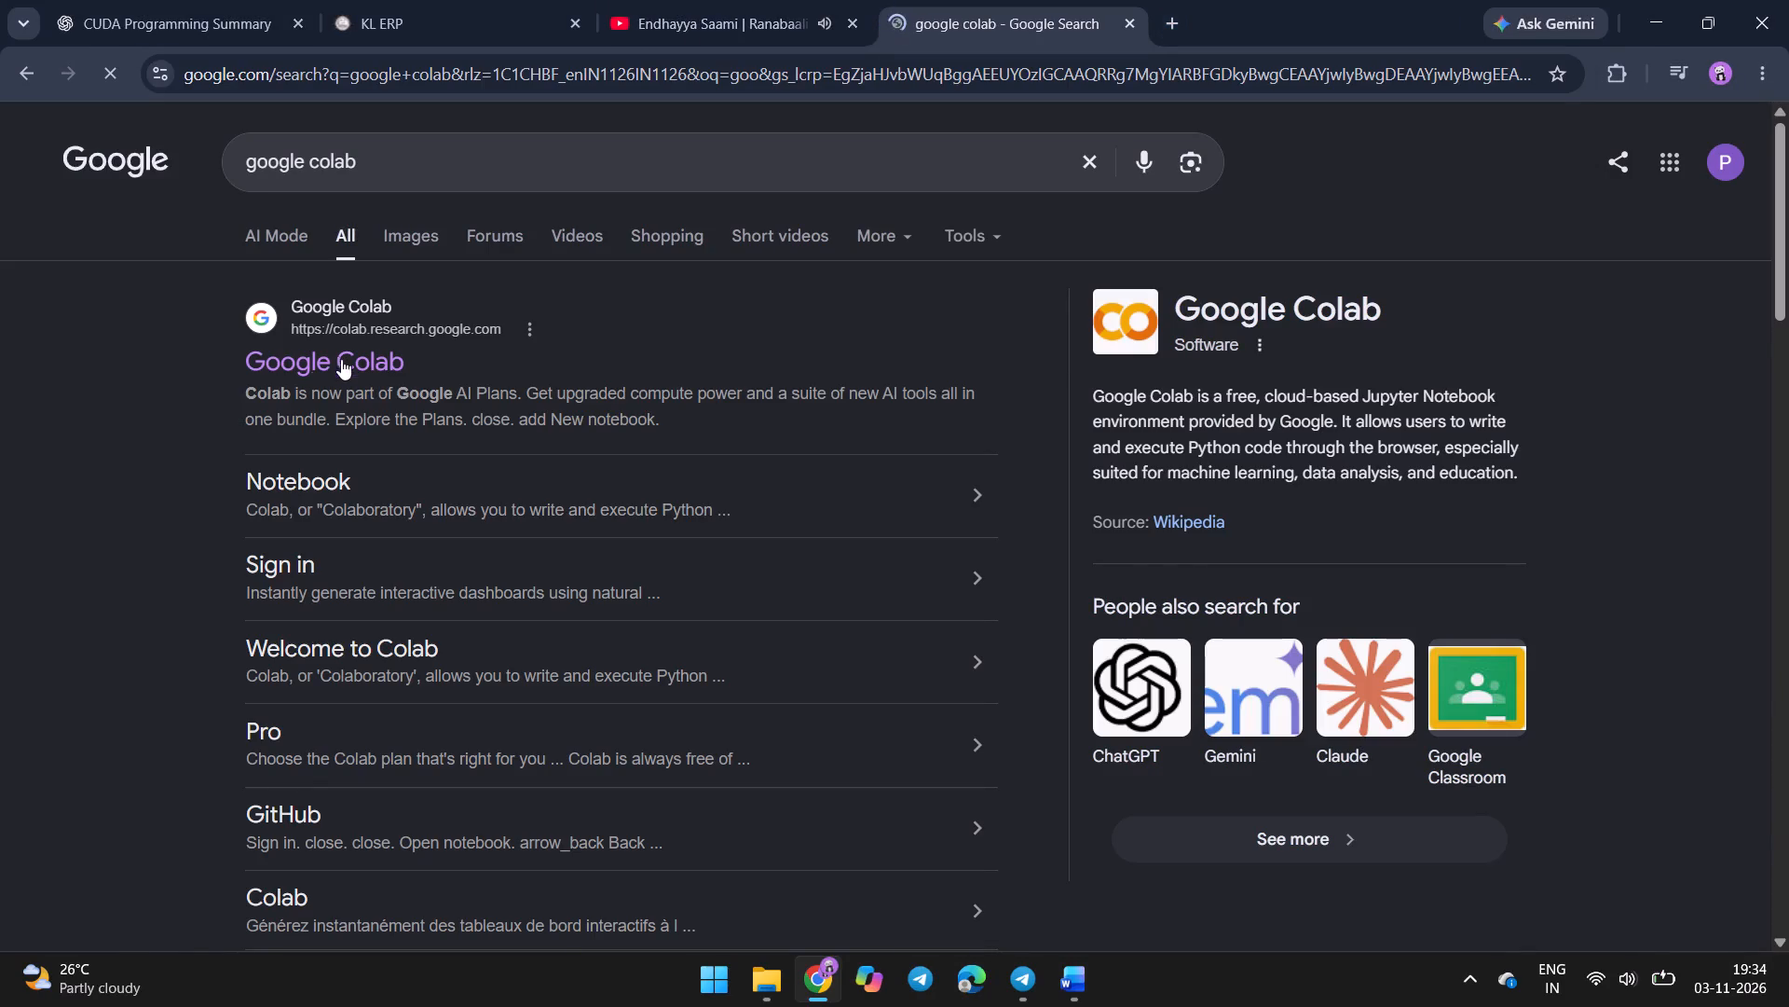
pyautogui.click(337, 356)
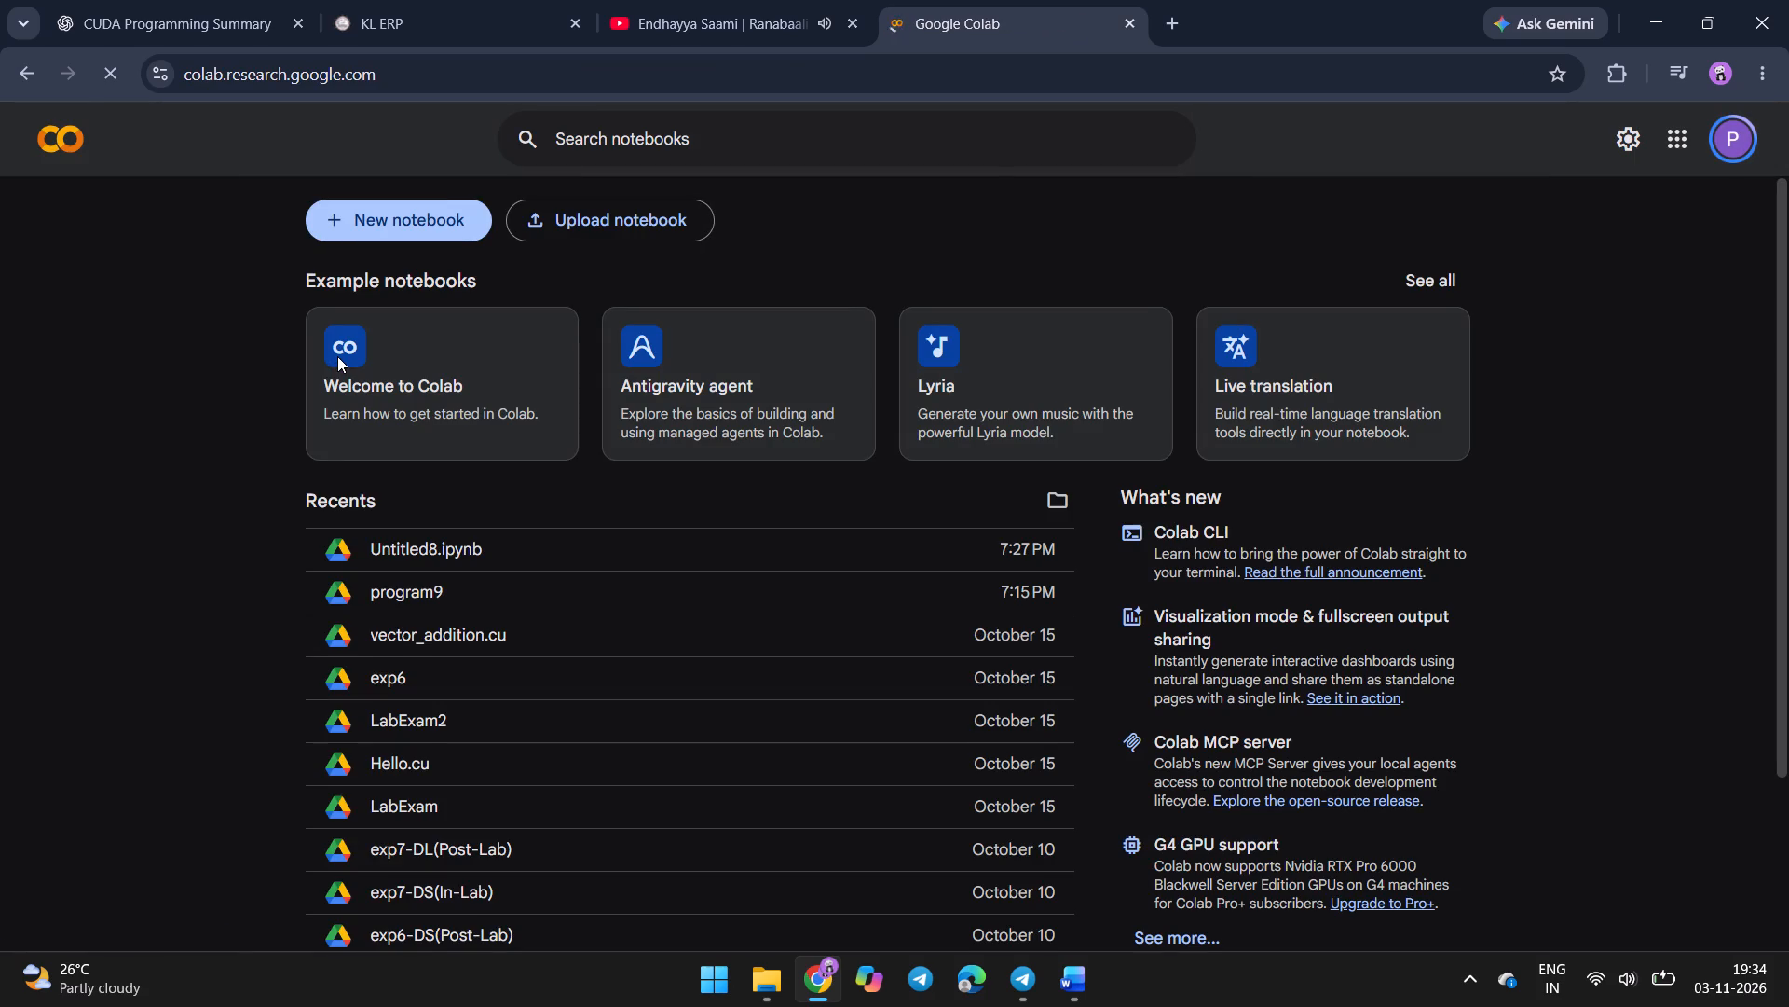
pyautogui.click(439, 211)
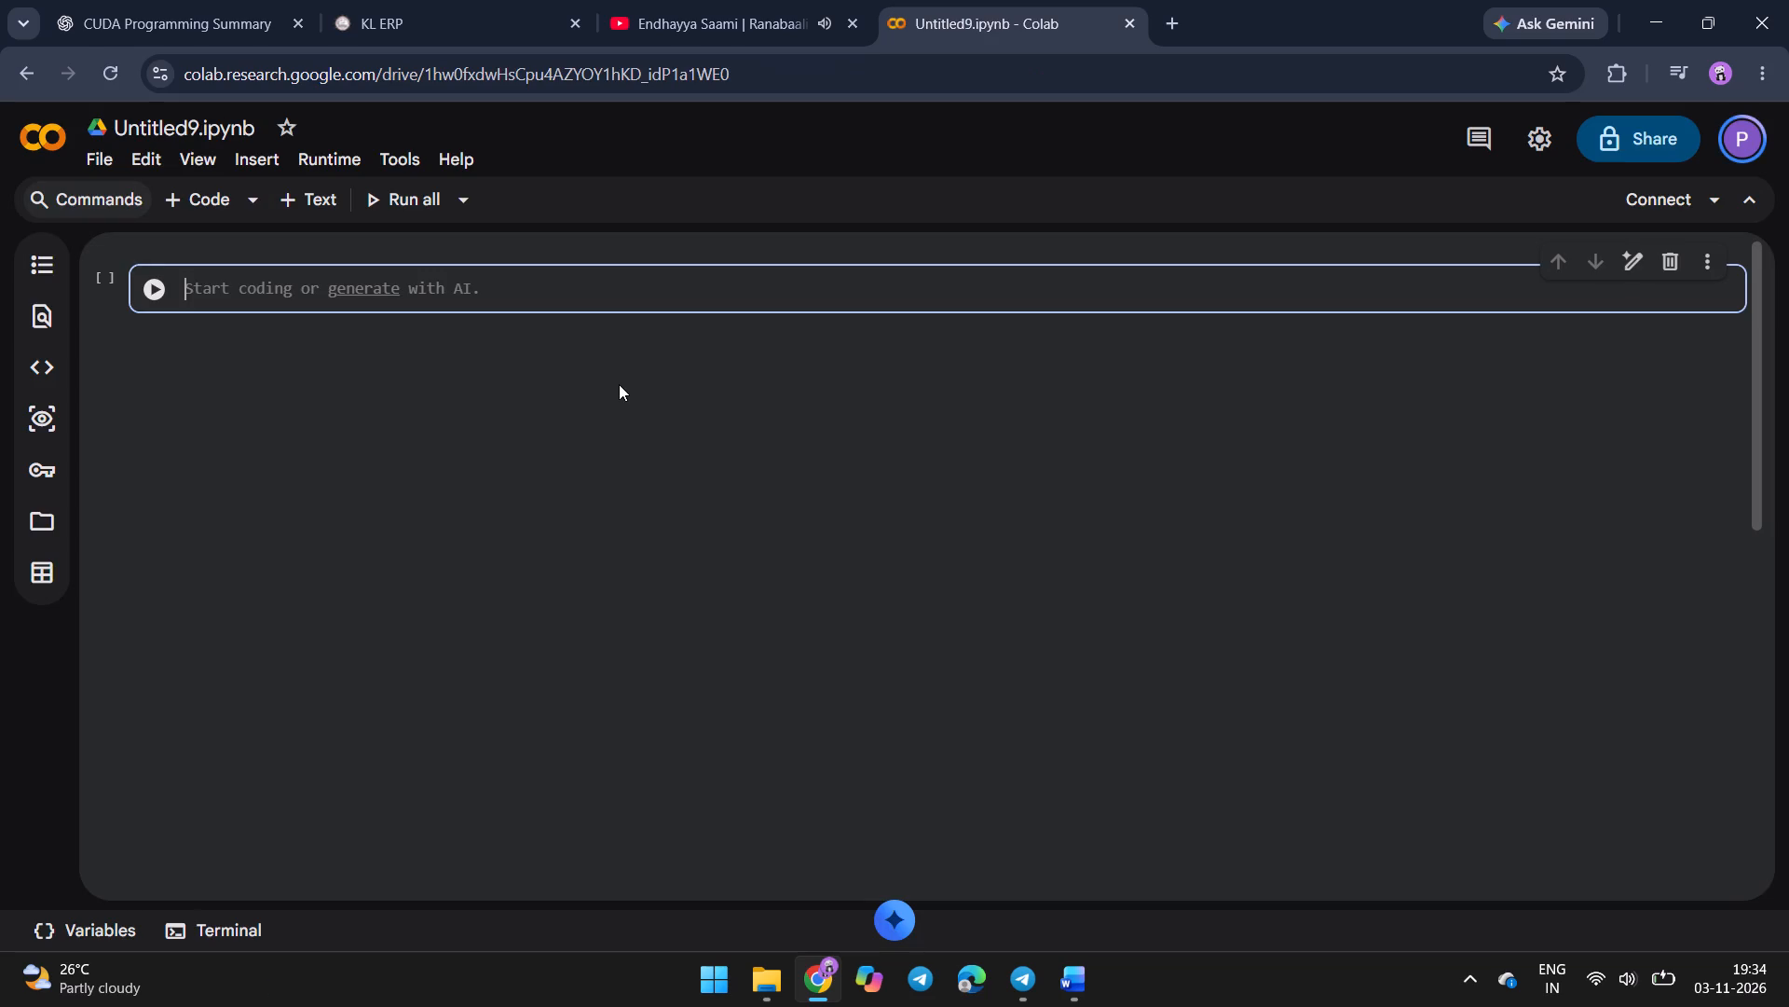
# Paste the copied image convolution code into the new notebook's first code cell.
pyautogui.hotkey('ctrl', 'v')
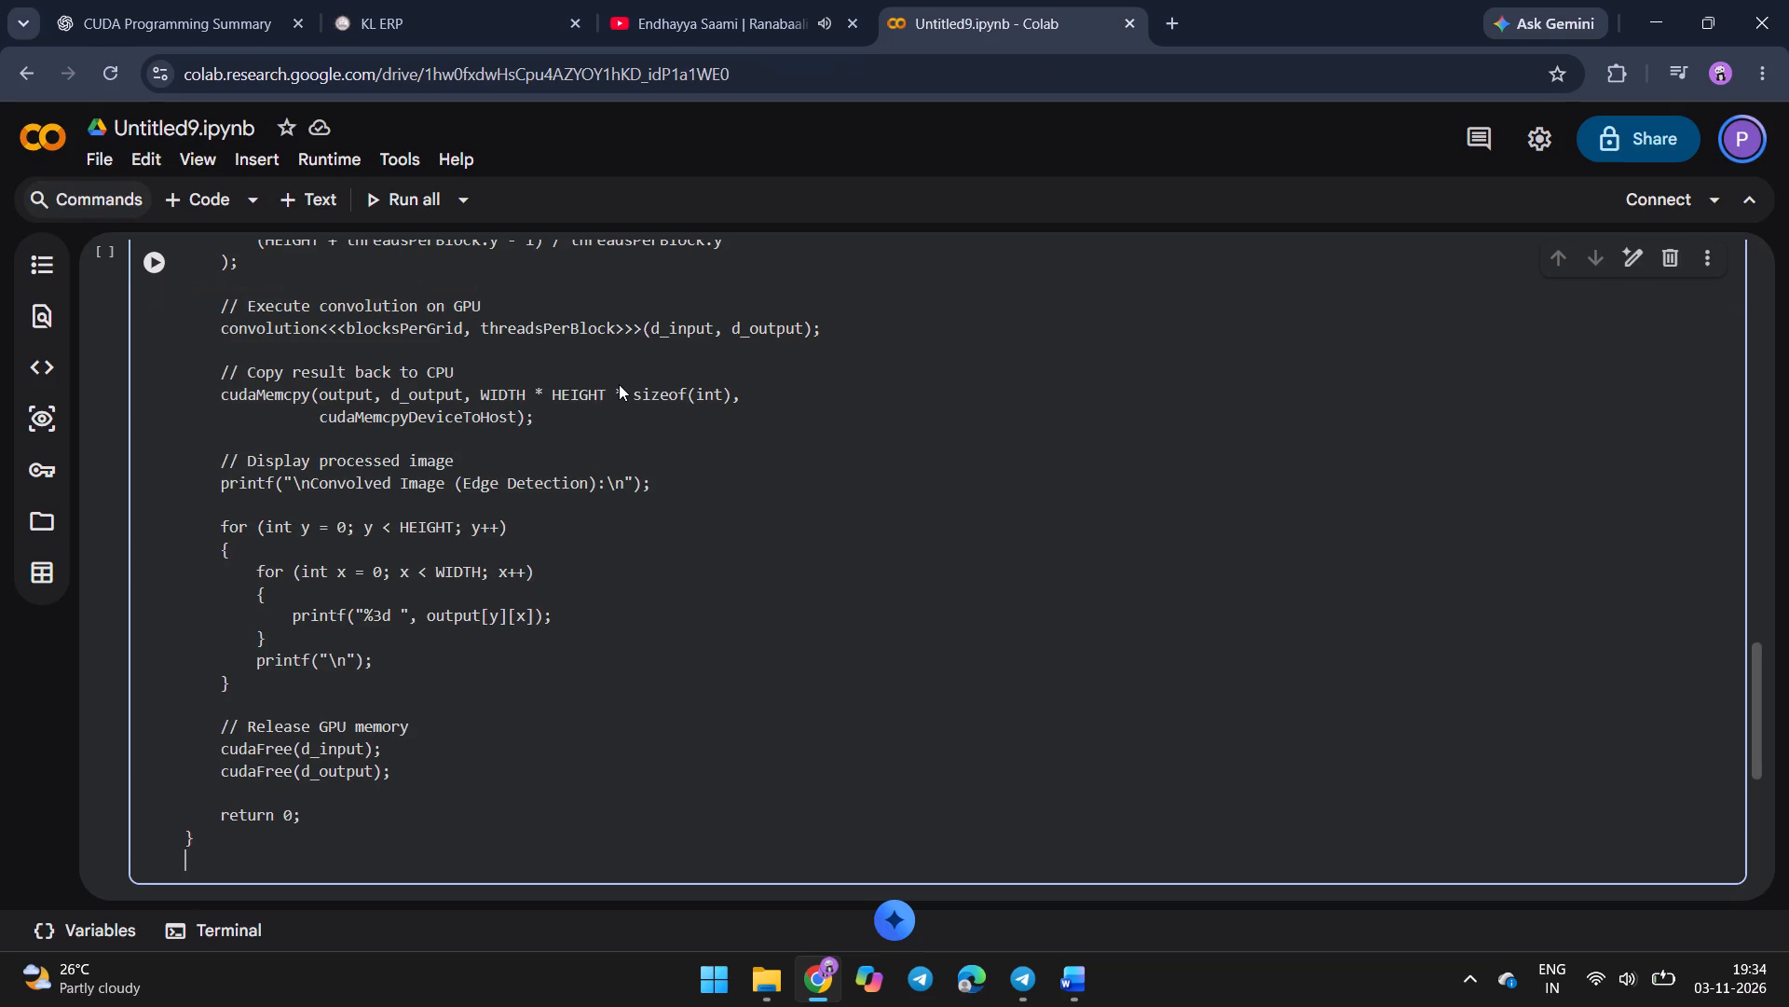
# Change the notebook's hardware accelerator to T4 GPU and save the runtime setting.
pyautogui.click(320, 159)
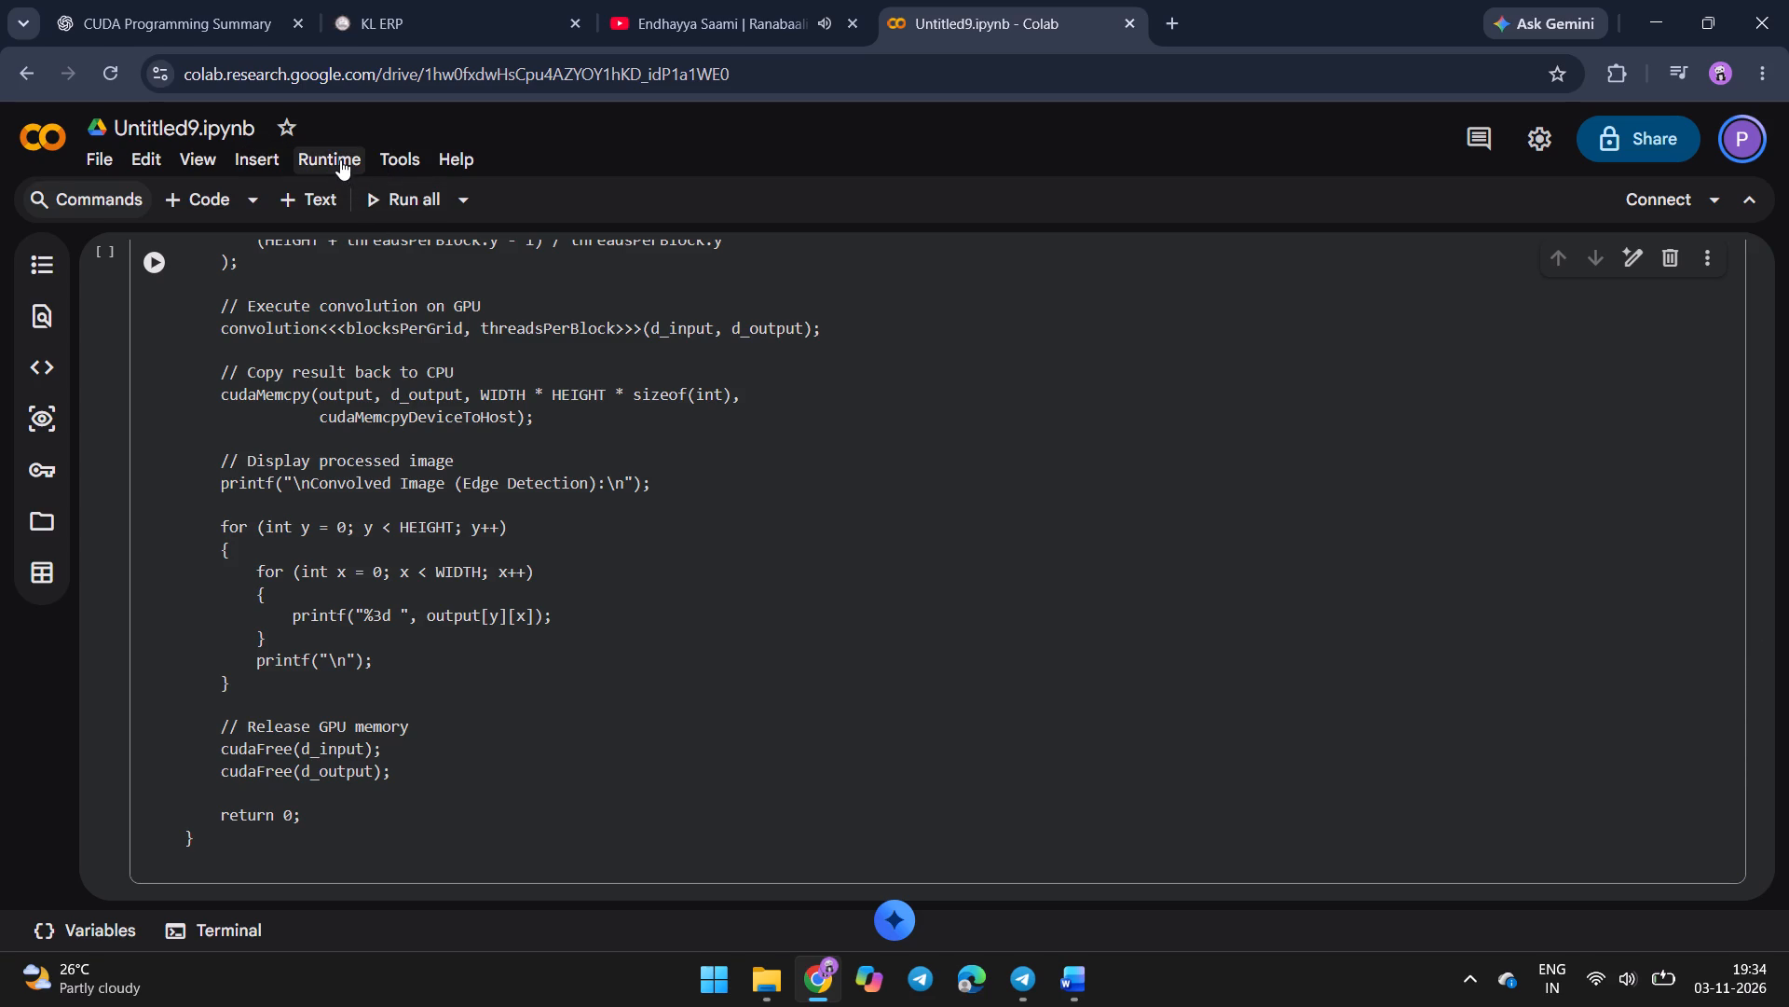
pyautogui.click(340, 159)
pyautogui.click(394, 555)
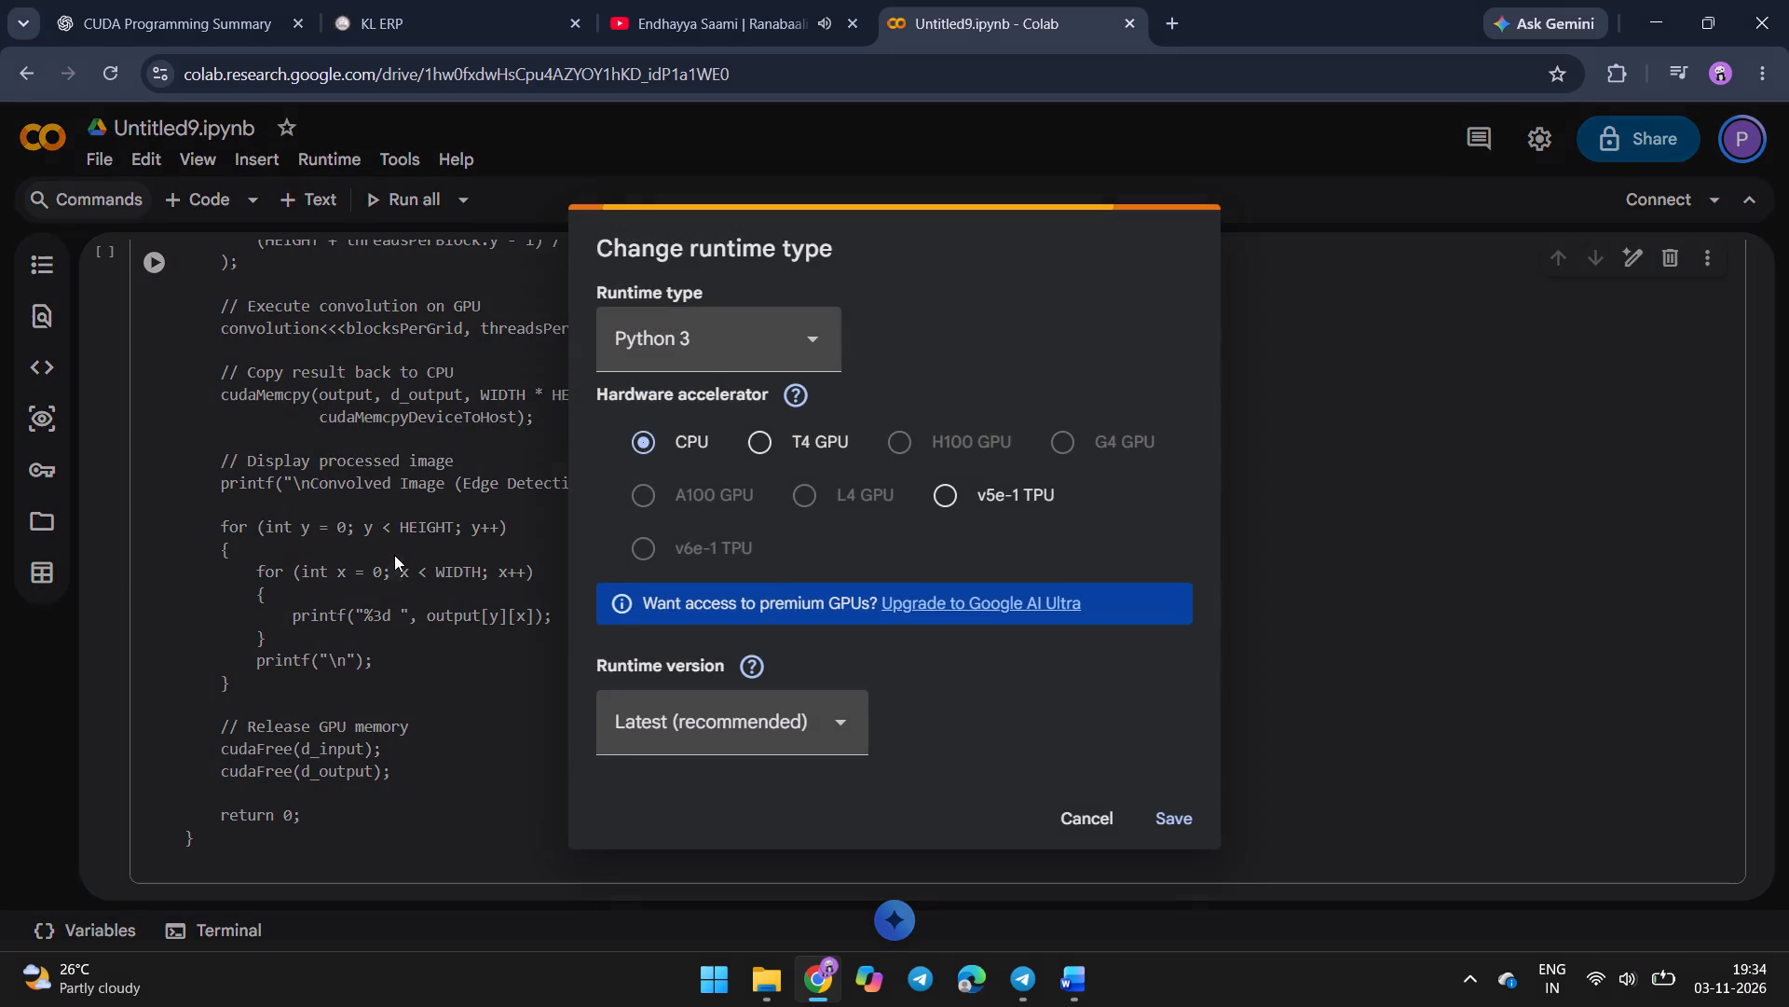
pyautogui.click(804, 447)
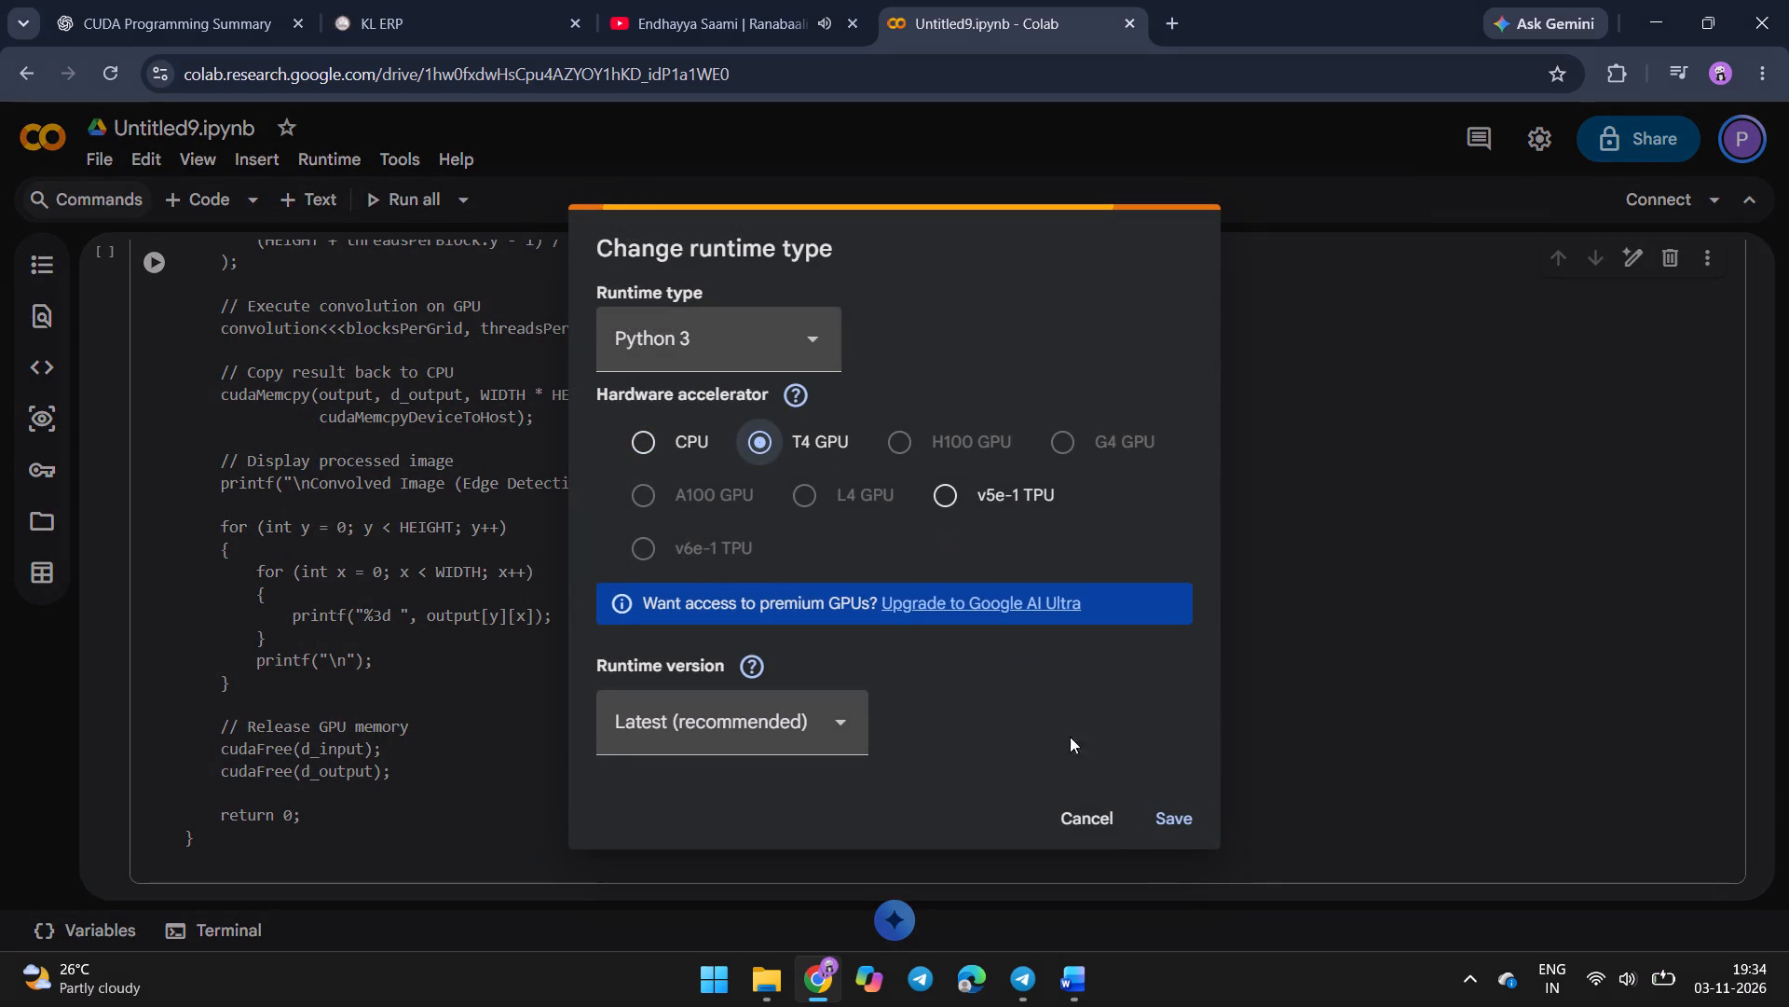
pyautogui.click(1170, 835)
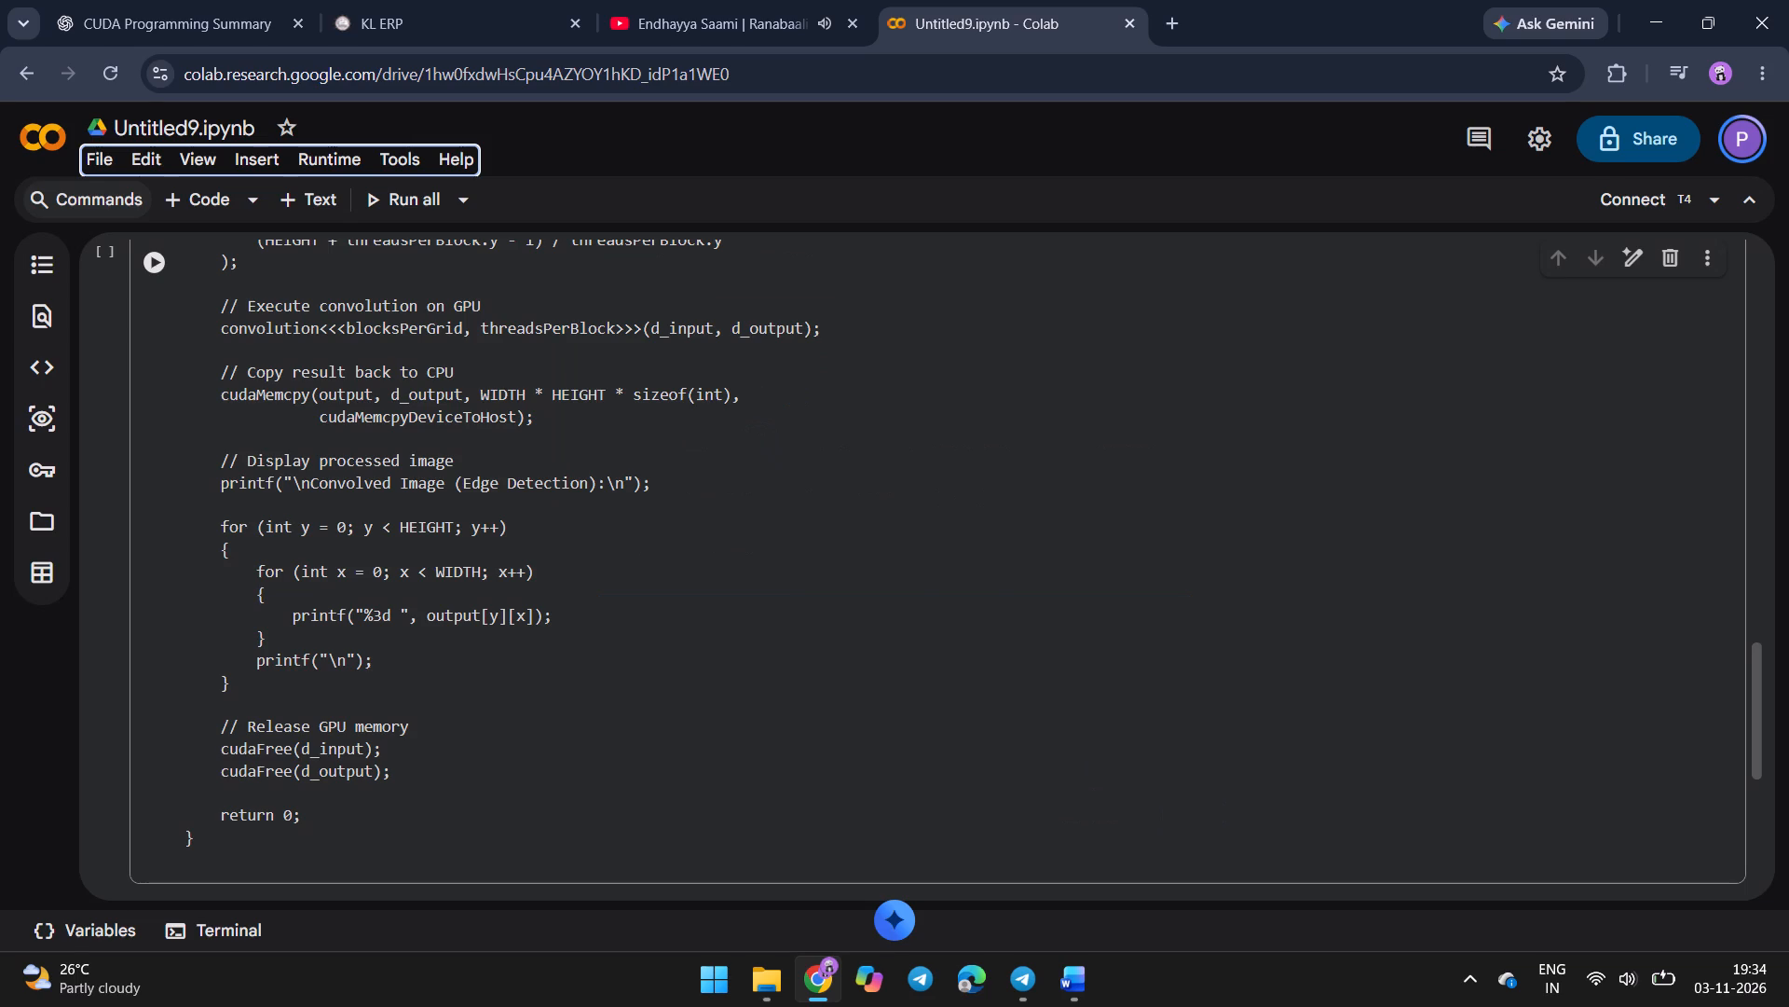
# Try to run the first code cell, which writes image_convolution.cu.
pyautogui.scroll(11, 1170, 835)
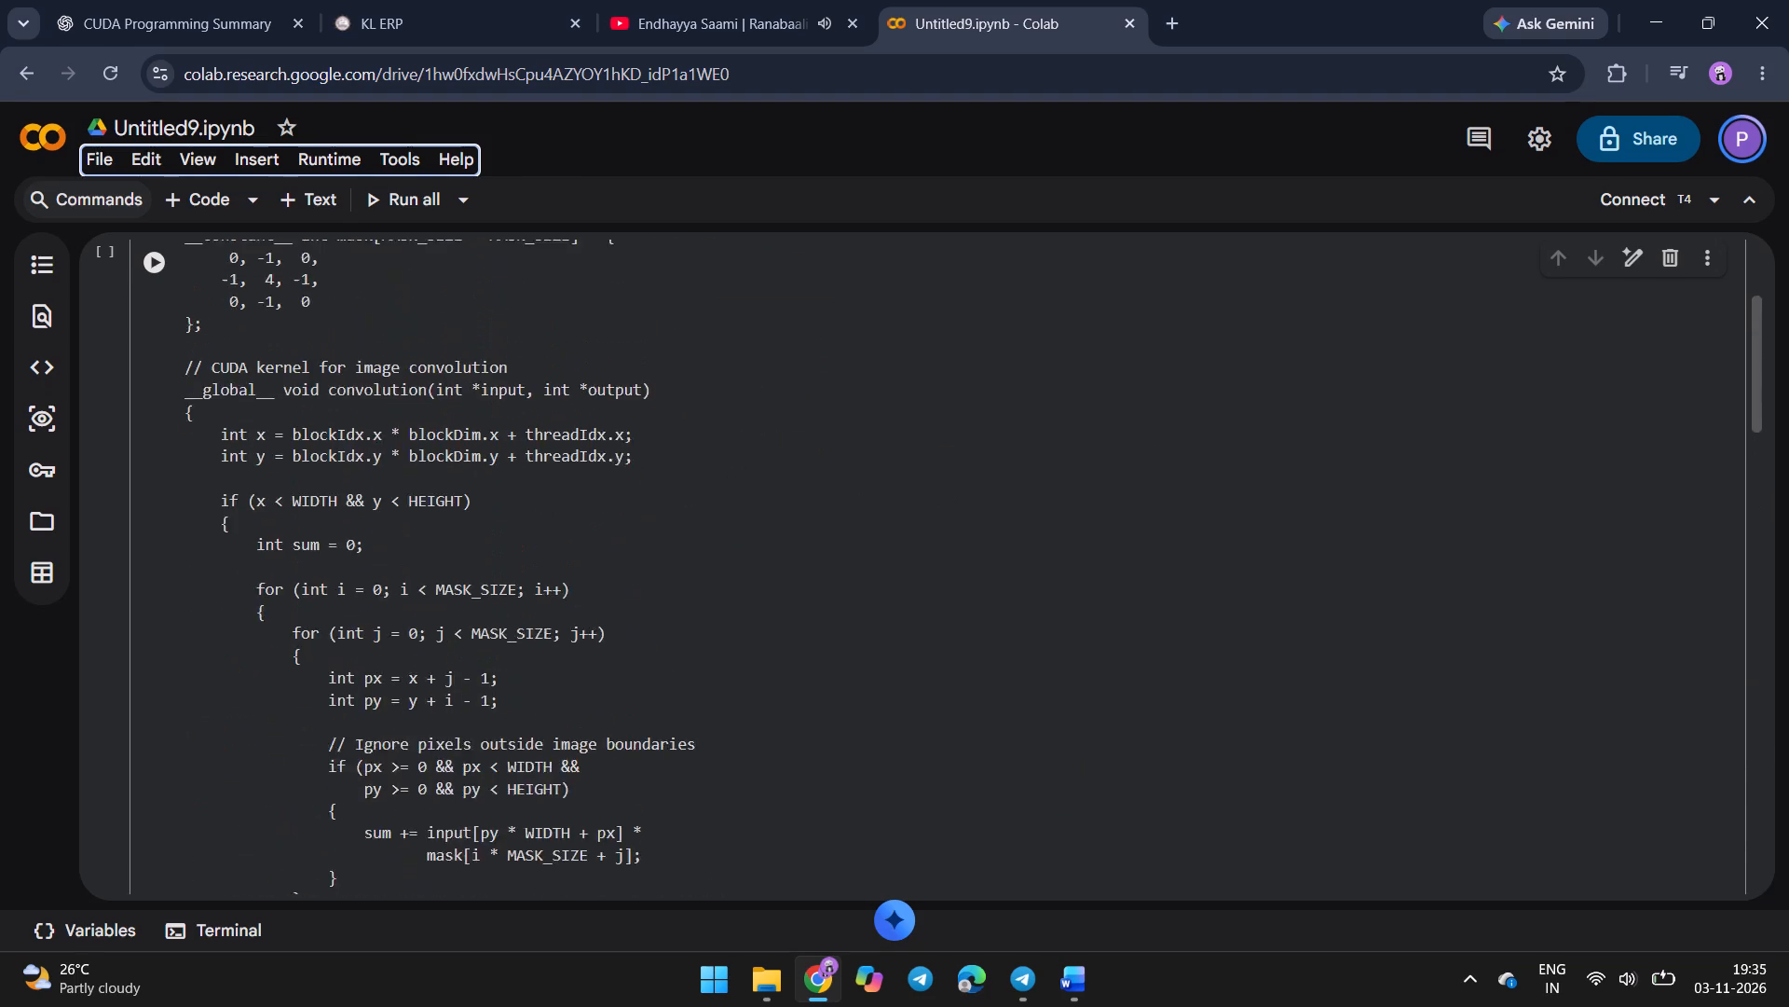
pyautogui.scroll(5, 1170, 835)
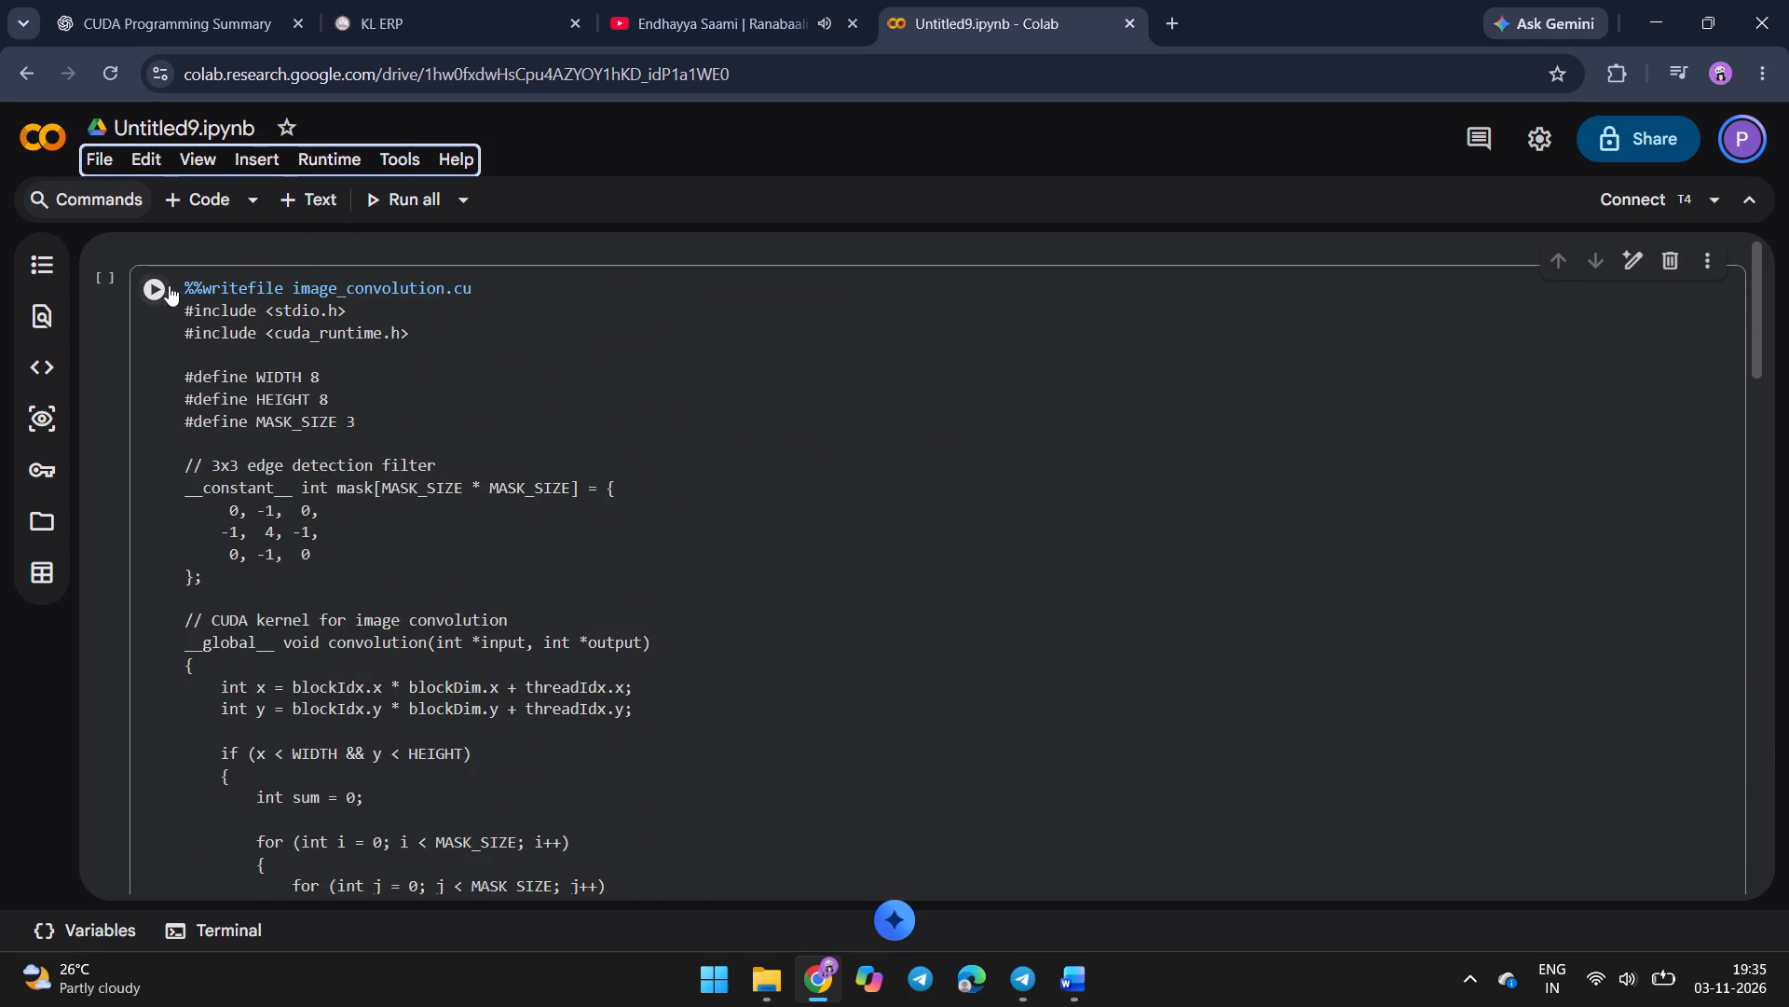
pyautogui.click(156, 284)
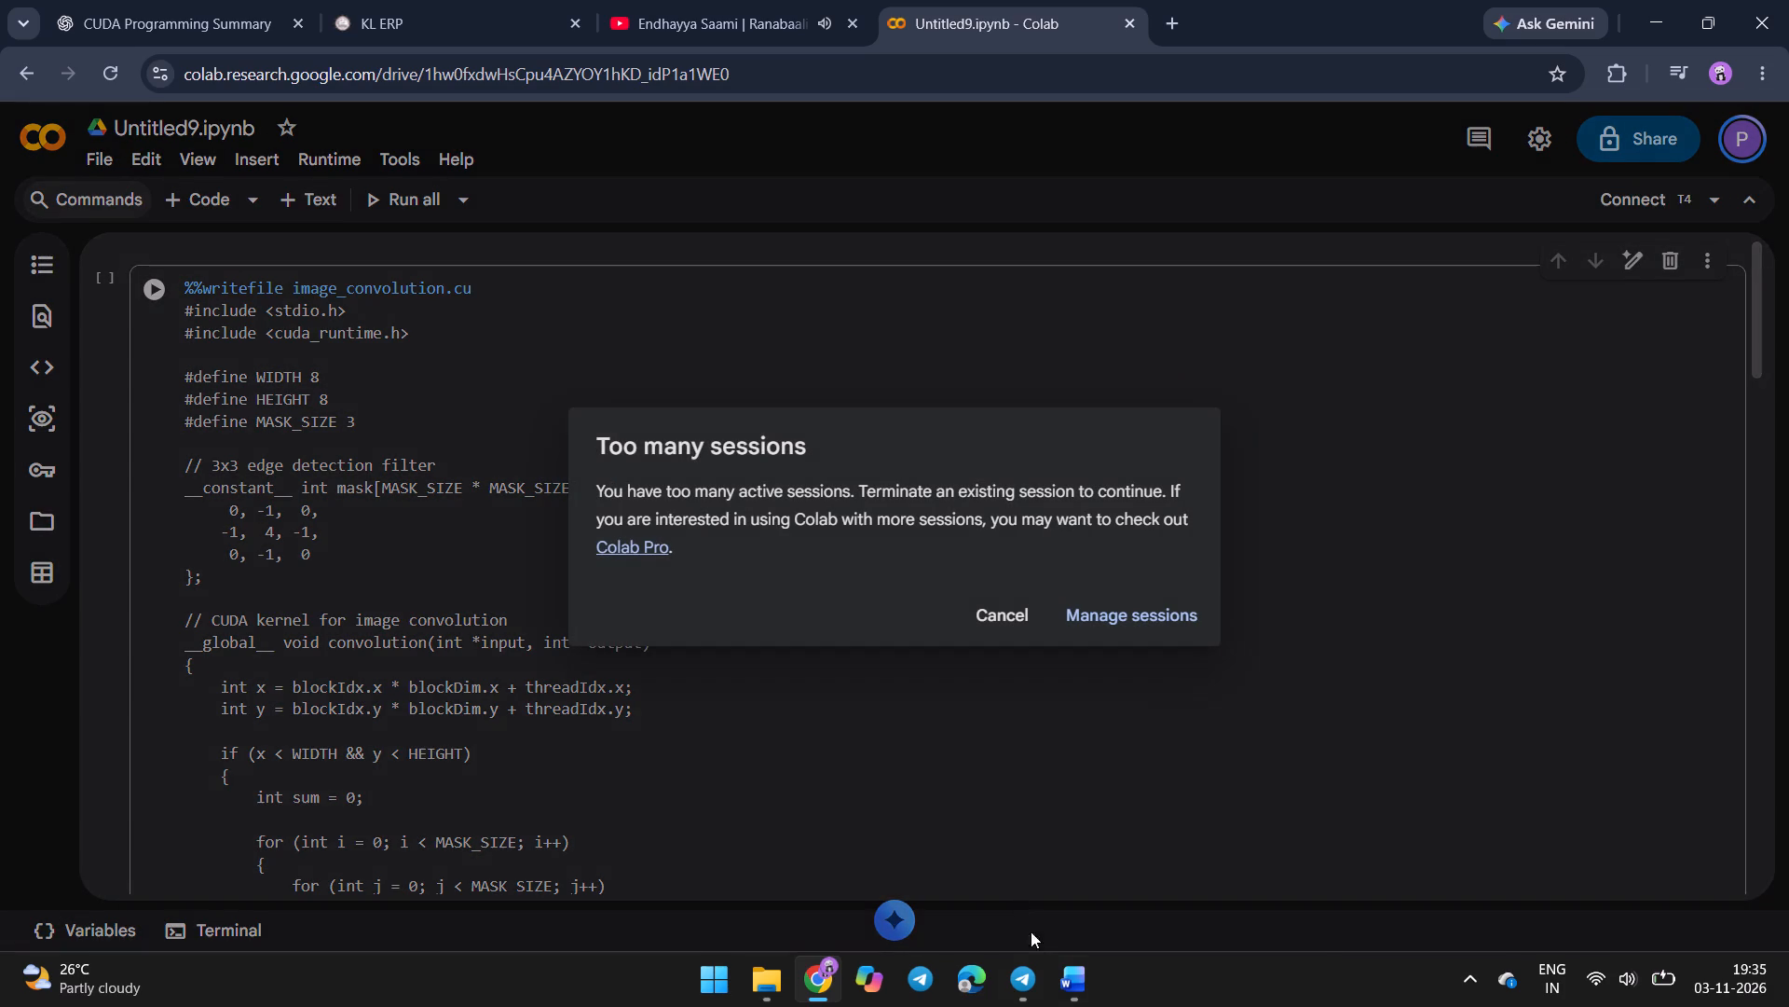
# Terminate the other active Colab sessions and close the session manager.
pyautogui.click(1113, 604)
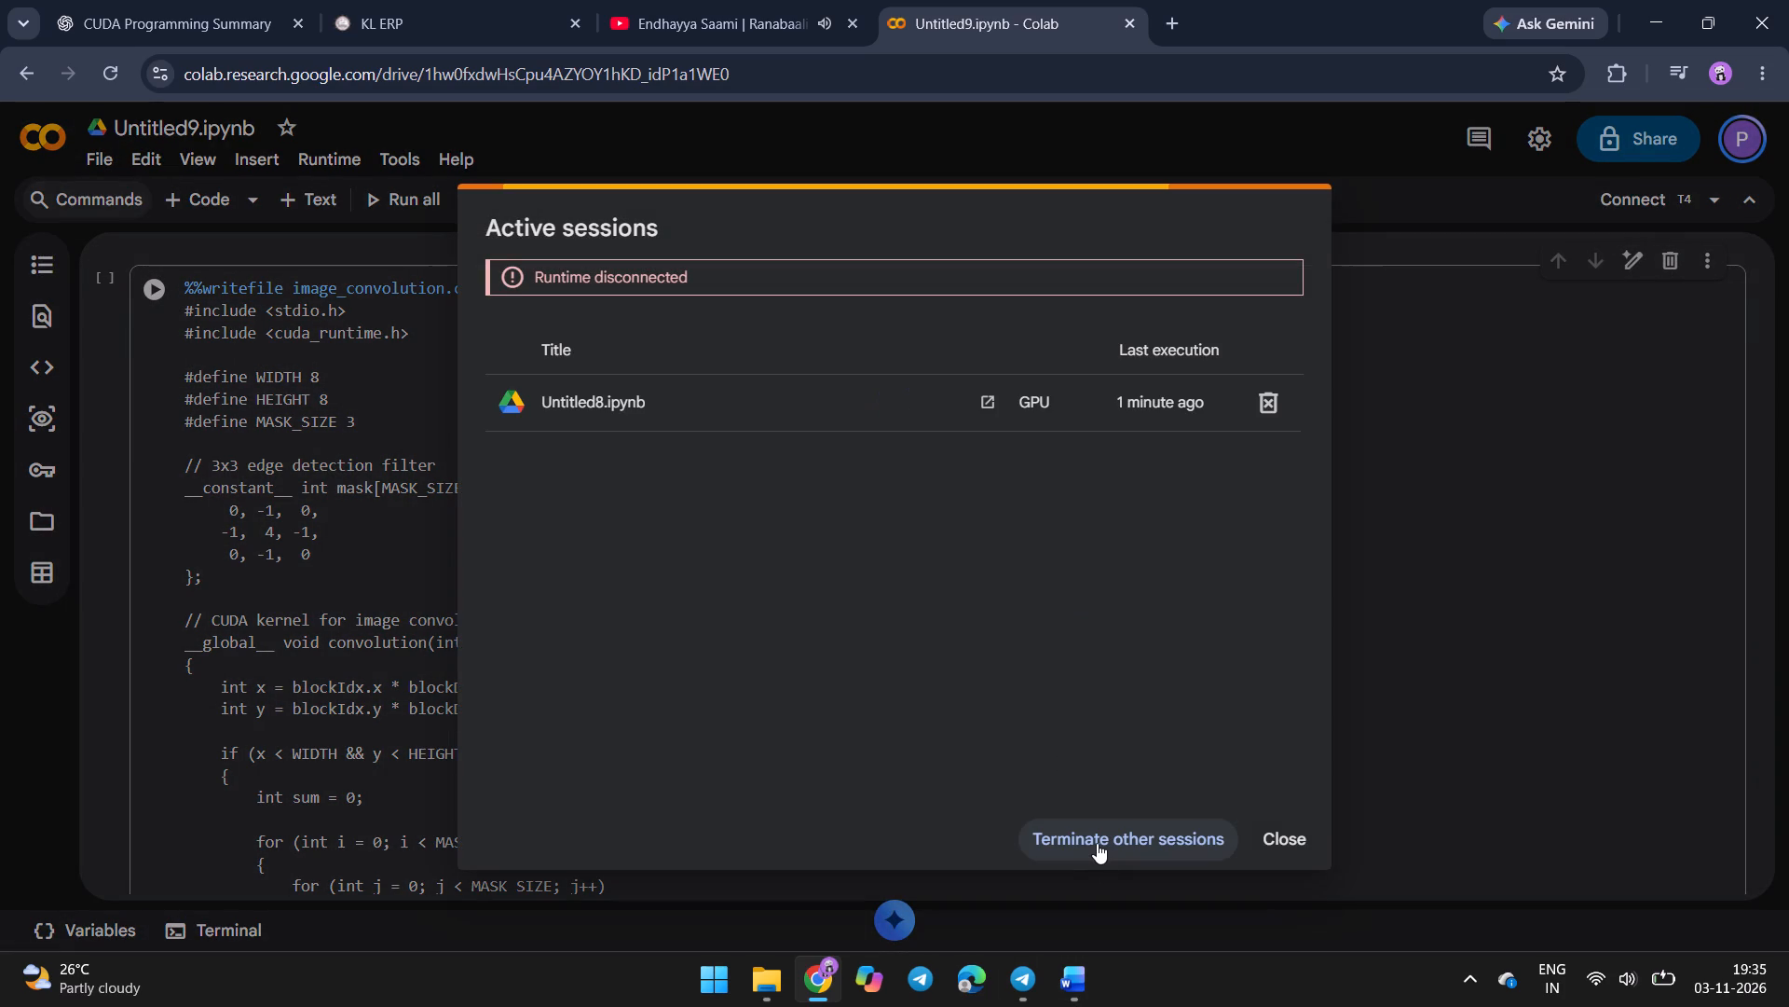
pyautogui.click(1097, 843)
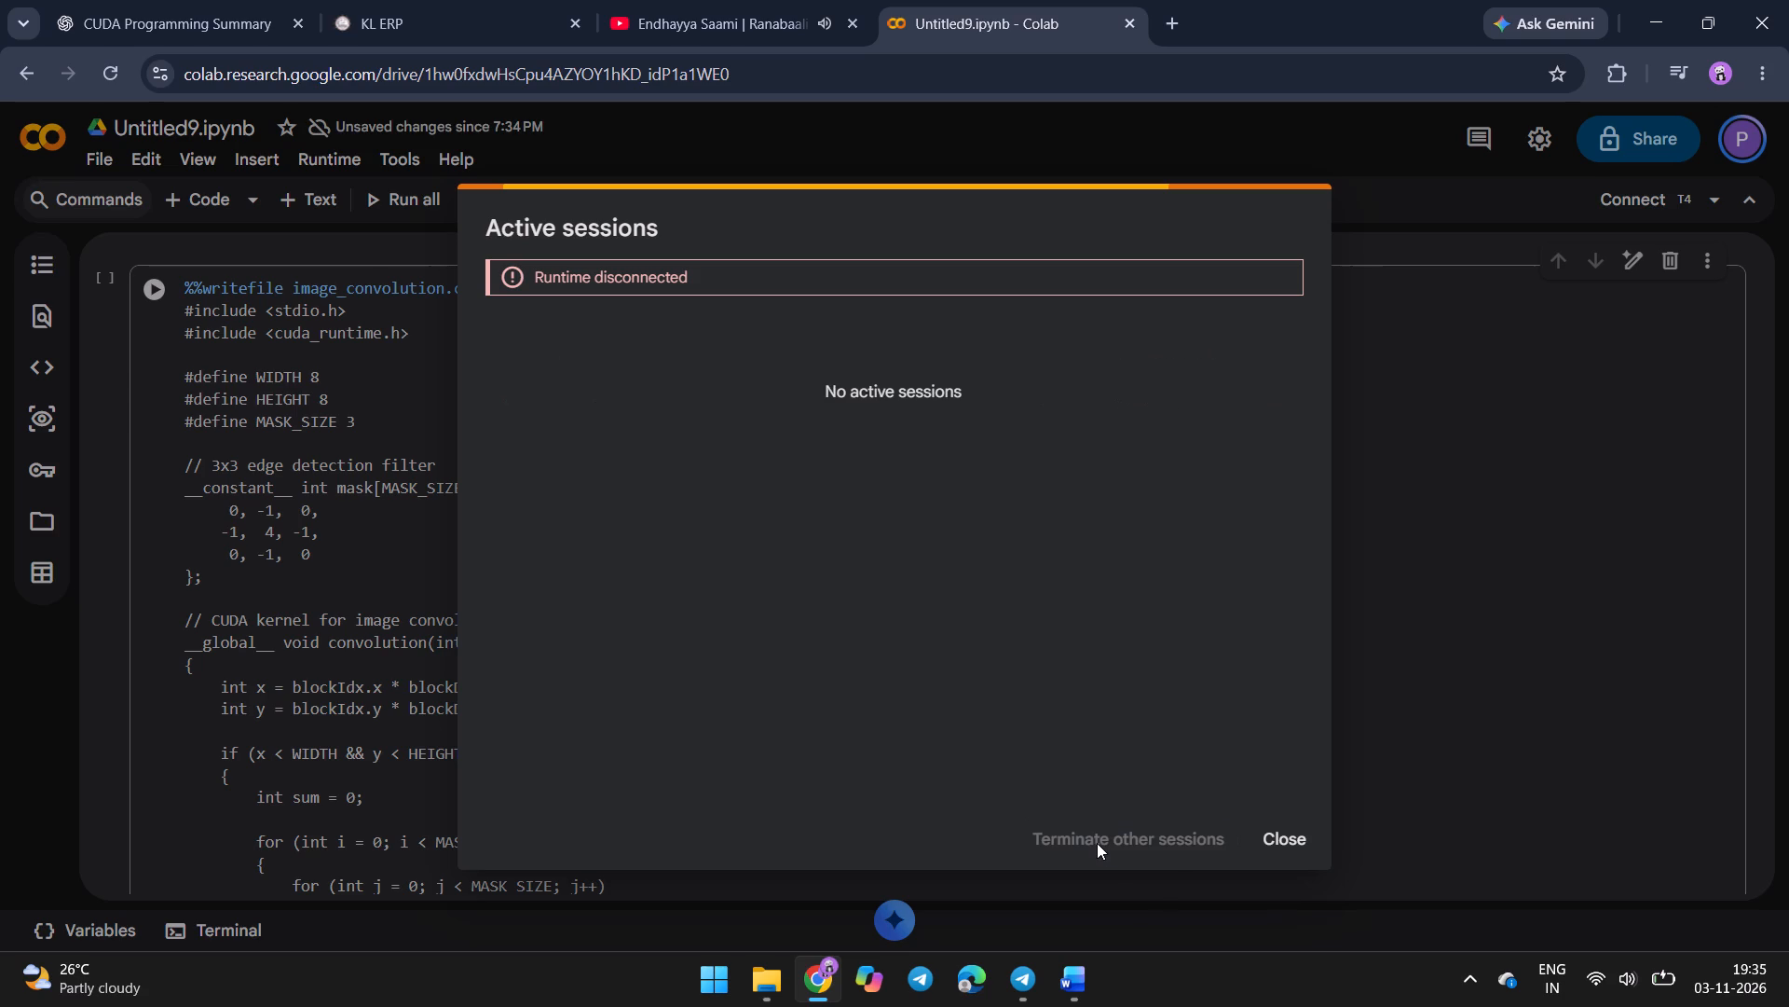
pyautogui.click(1270, 837)
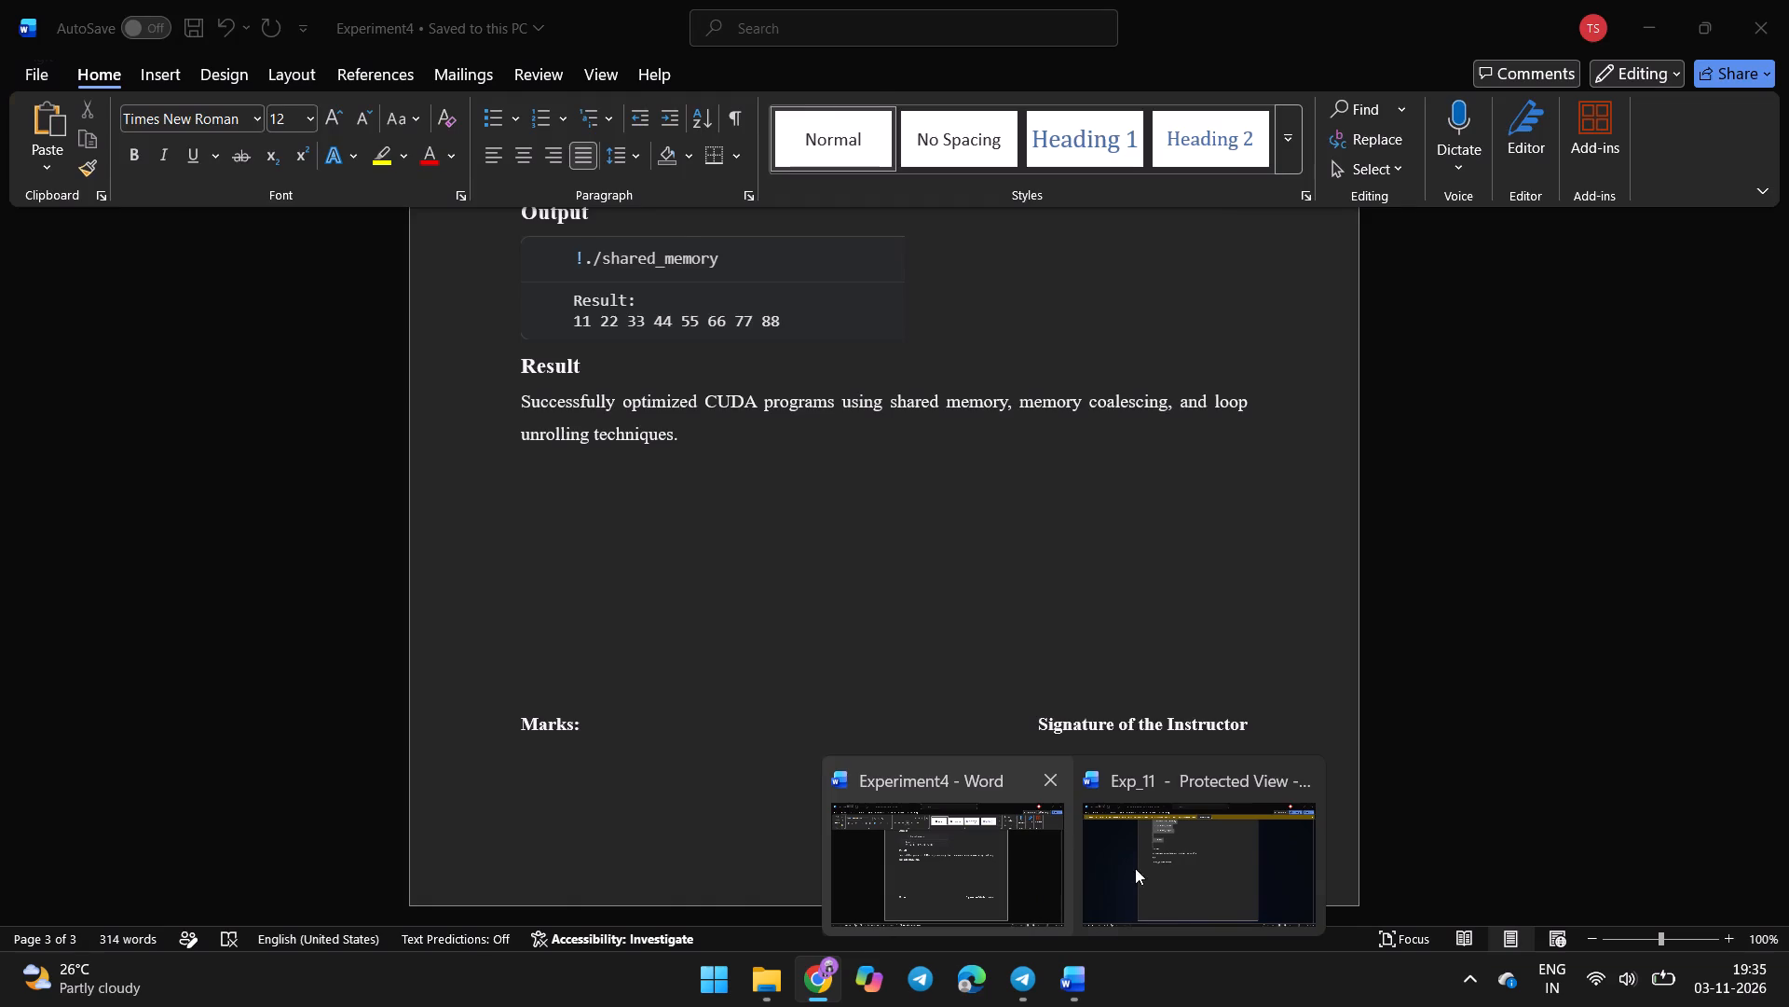
# Copy the compile command "!nvcc image_convolution.cu -o image_convolution" from the Exp_11 document and return to the Colab notebook.
pyautogui.click(1167, 862)
pyautogui.moveTo(885, 390); pyautogui.dragTo(534, 393)
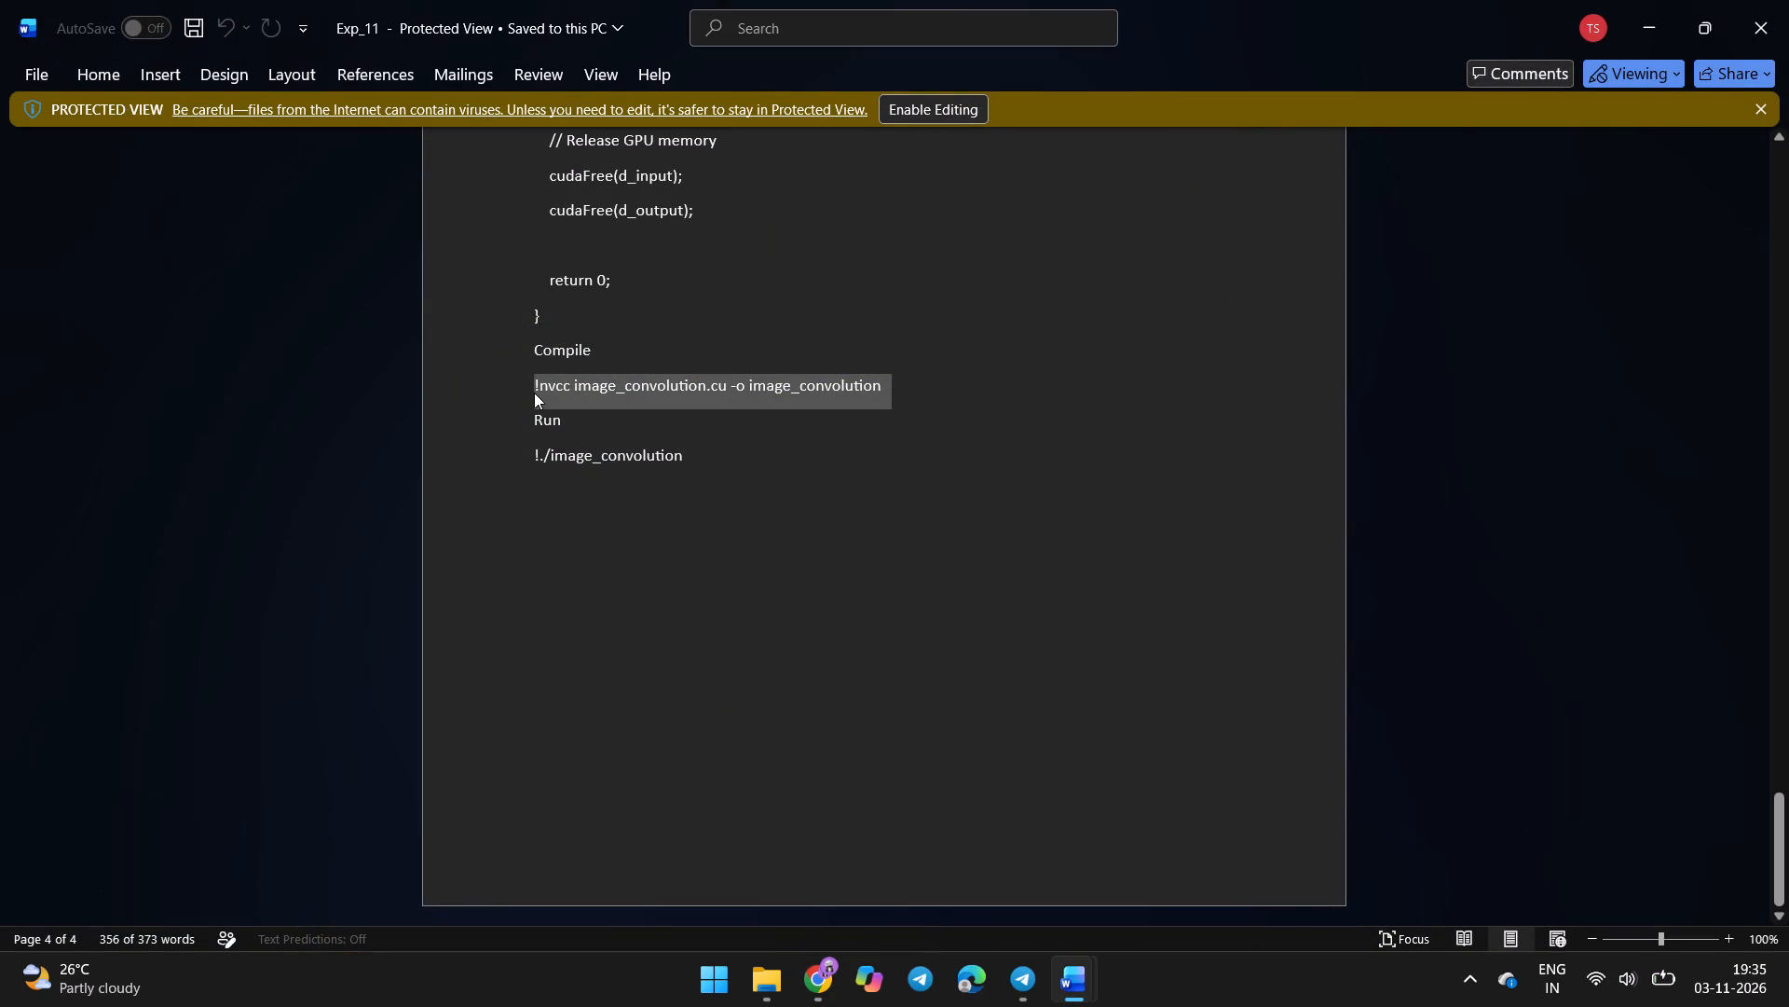
pyautogui.hotkey('ctrl', 'c')
pyautogui.hotkey('alt', 'Tab')
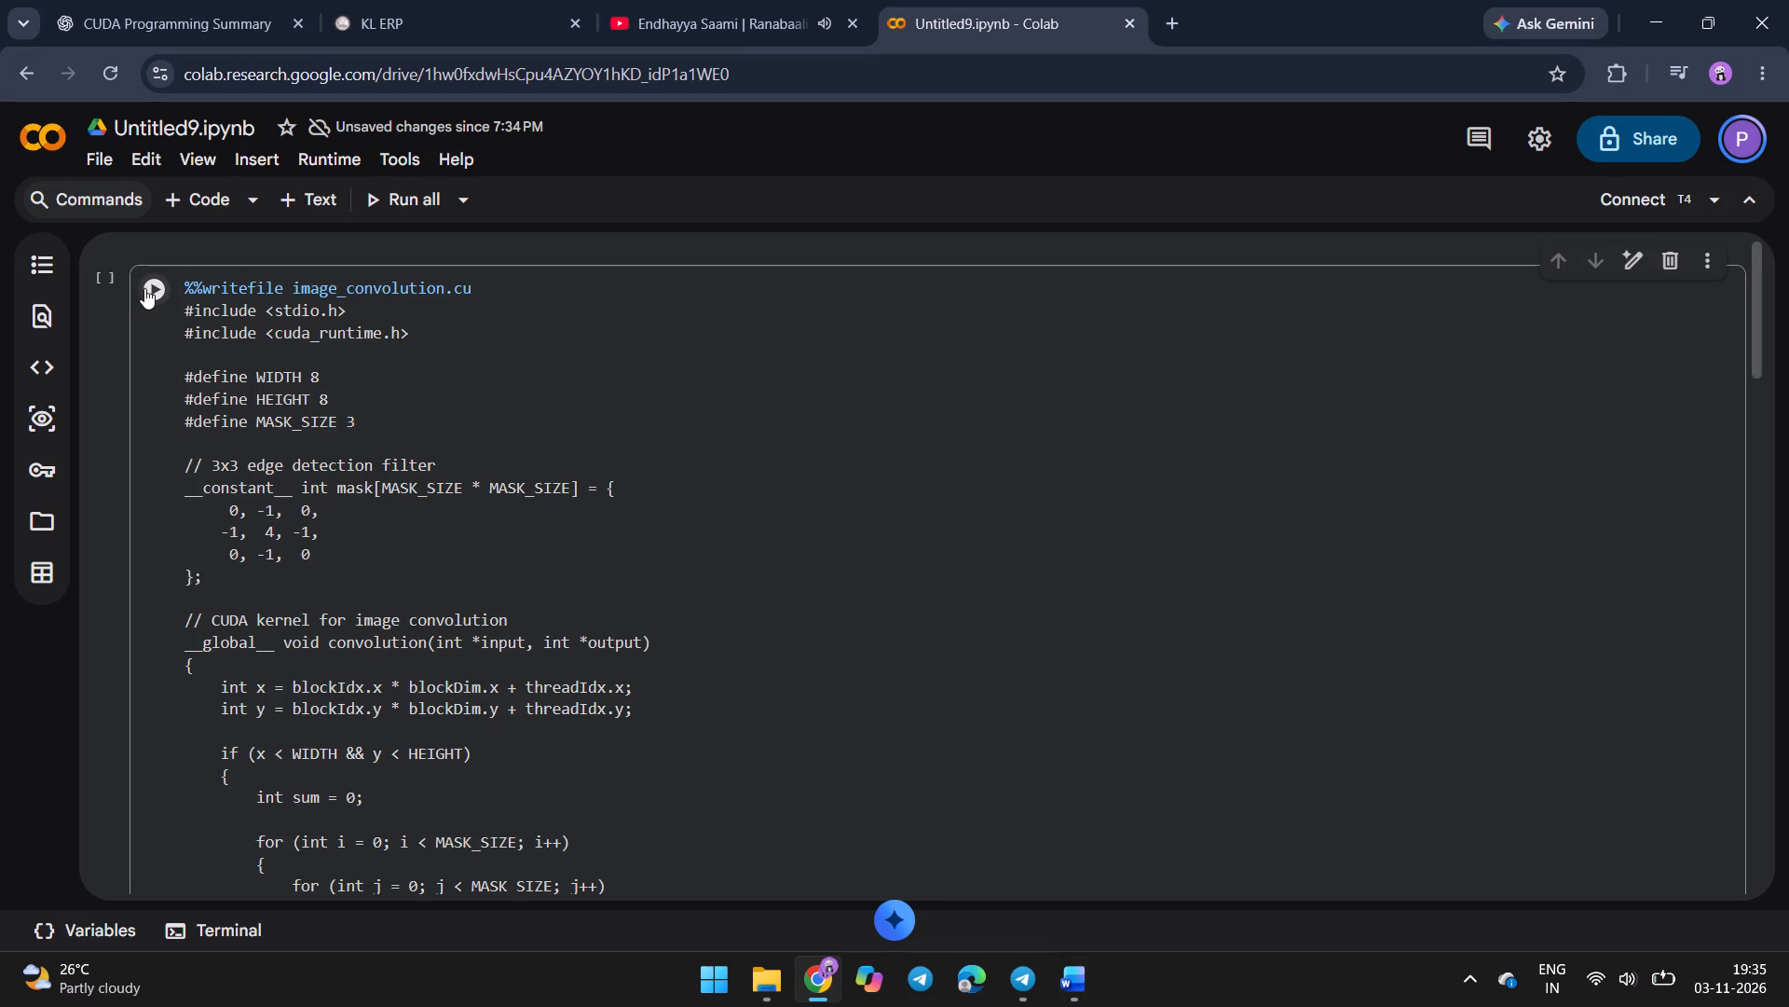
# Run the code cell that writes image_convolution.cu.
pyautogui.click(149, 288)
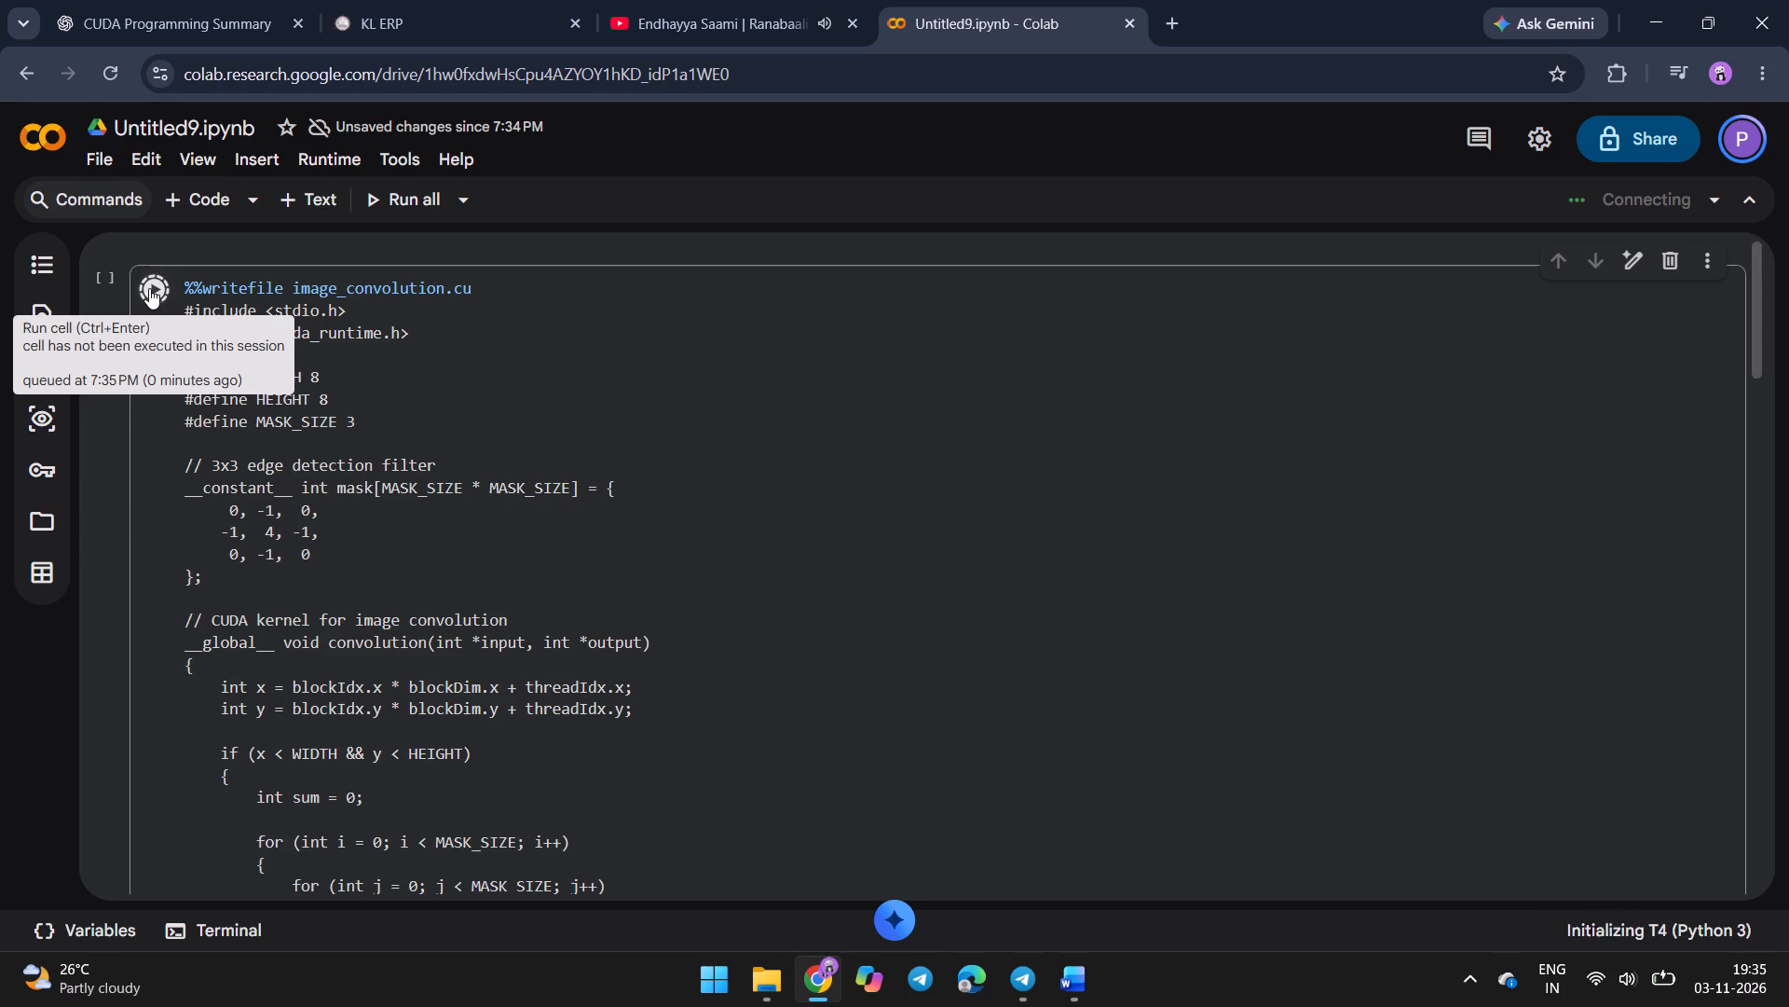
# Add a code cell below the first one containing "!nvcc image_convolution.cu -o image_convolution" and run it.
pyautogui.scroll(-5, 149, 288)
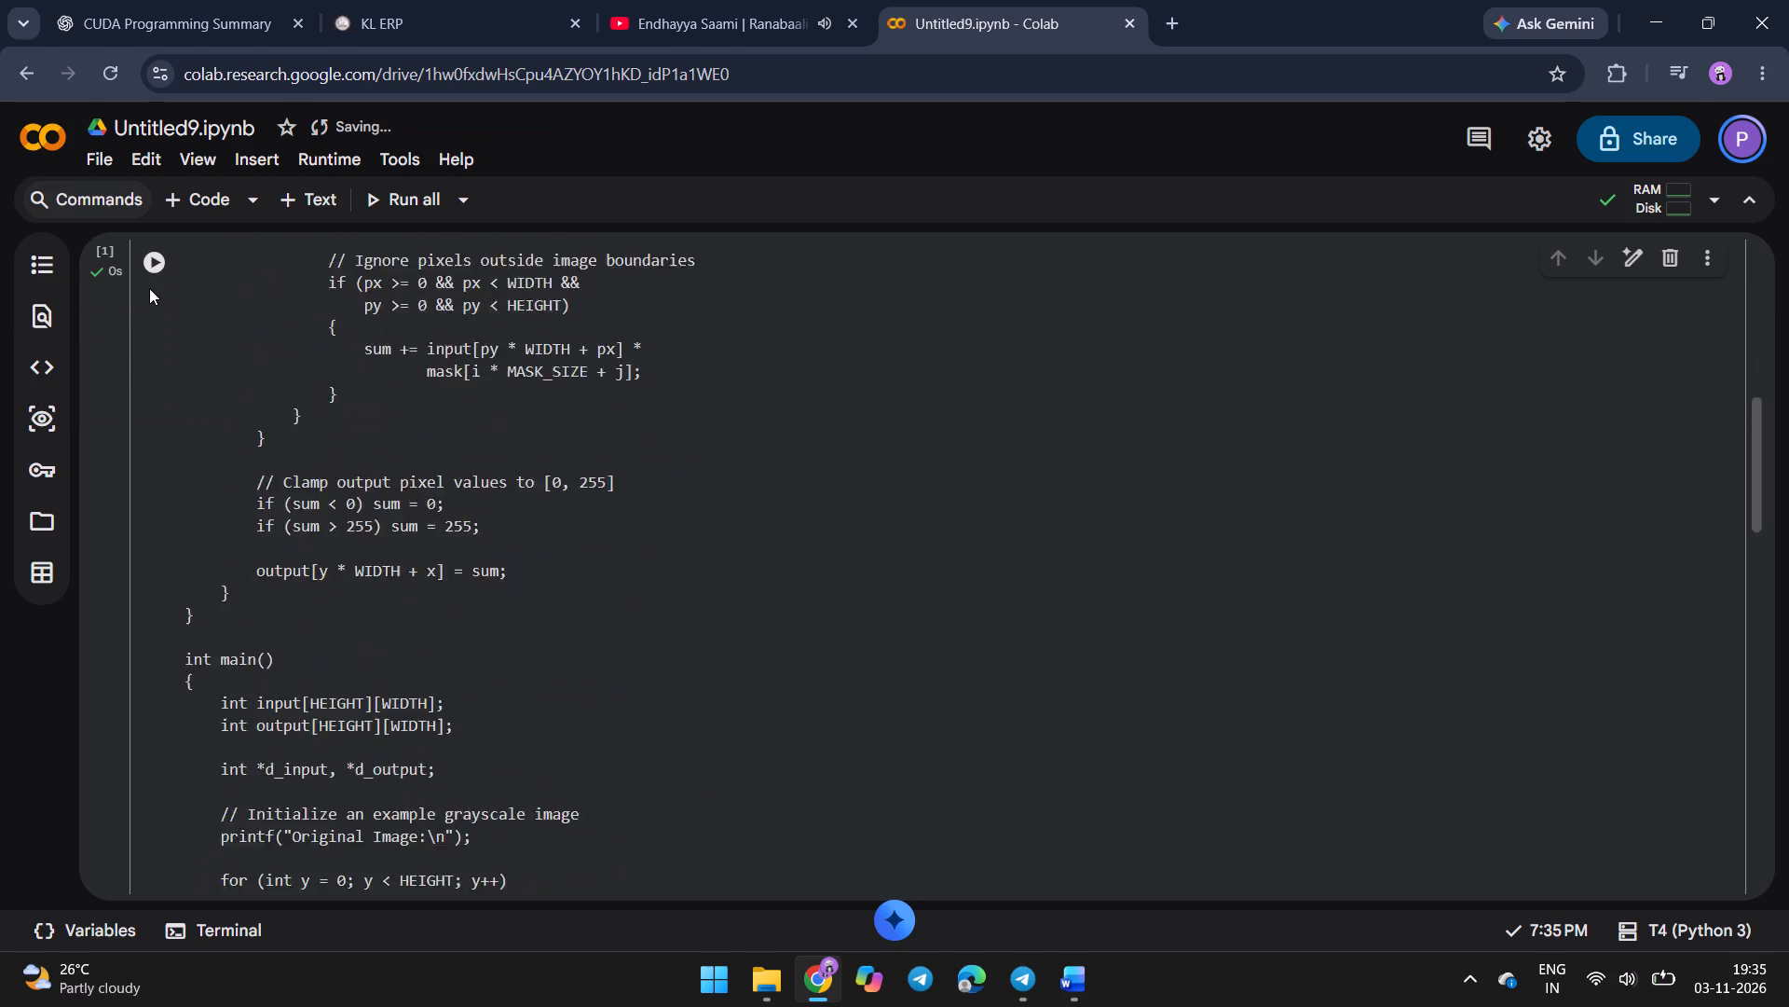
pyautogui.scroll(-6, 149, 288)
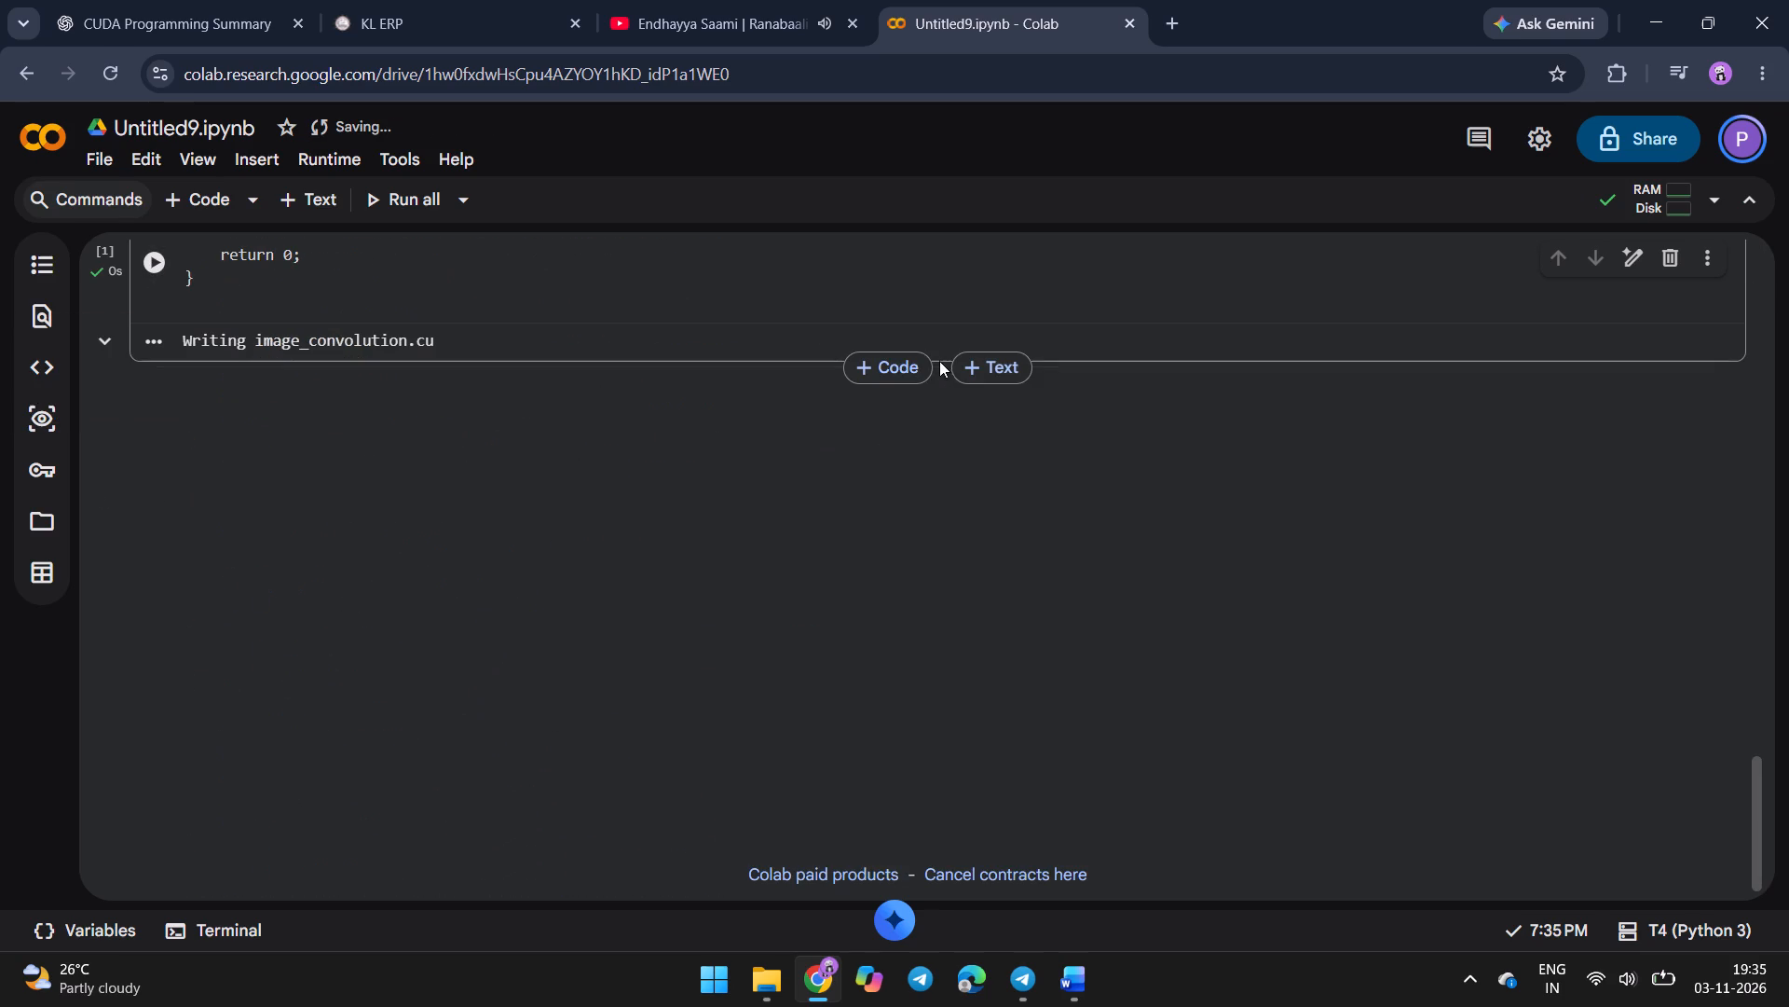
pyautogui.click(897, 356)
pyautogui.hotkey('ctrl', 'v')
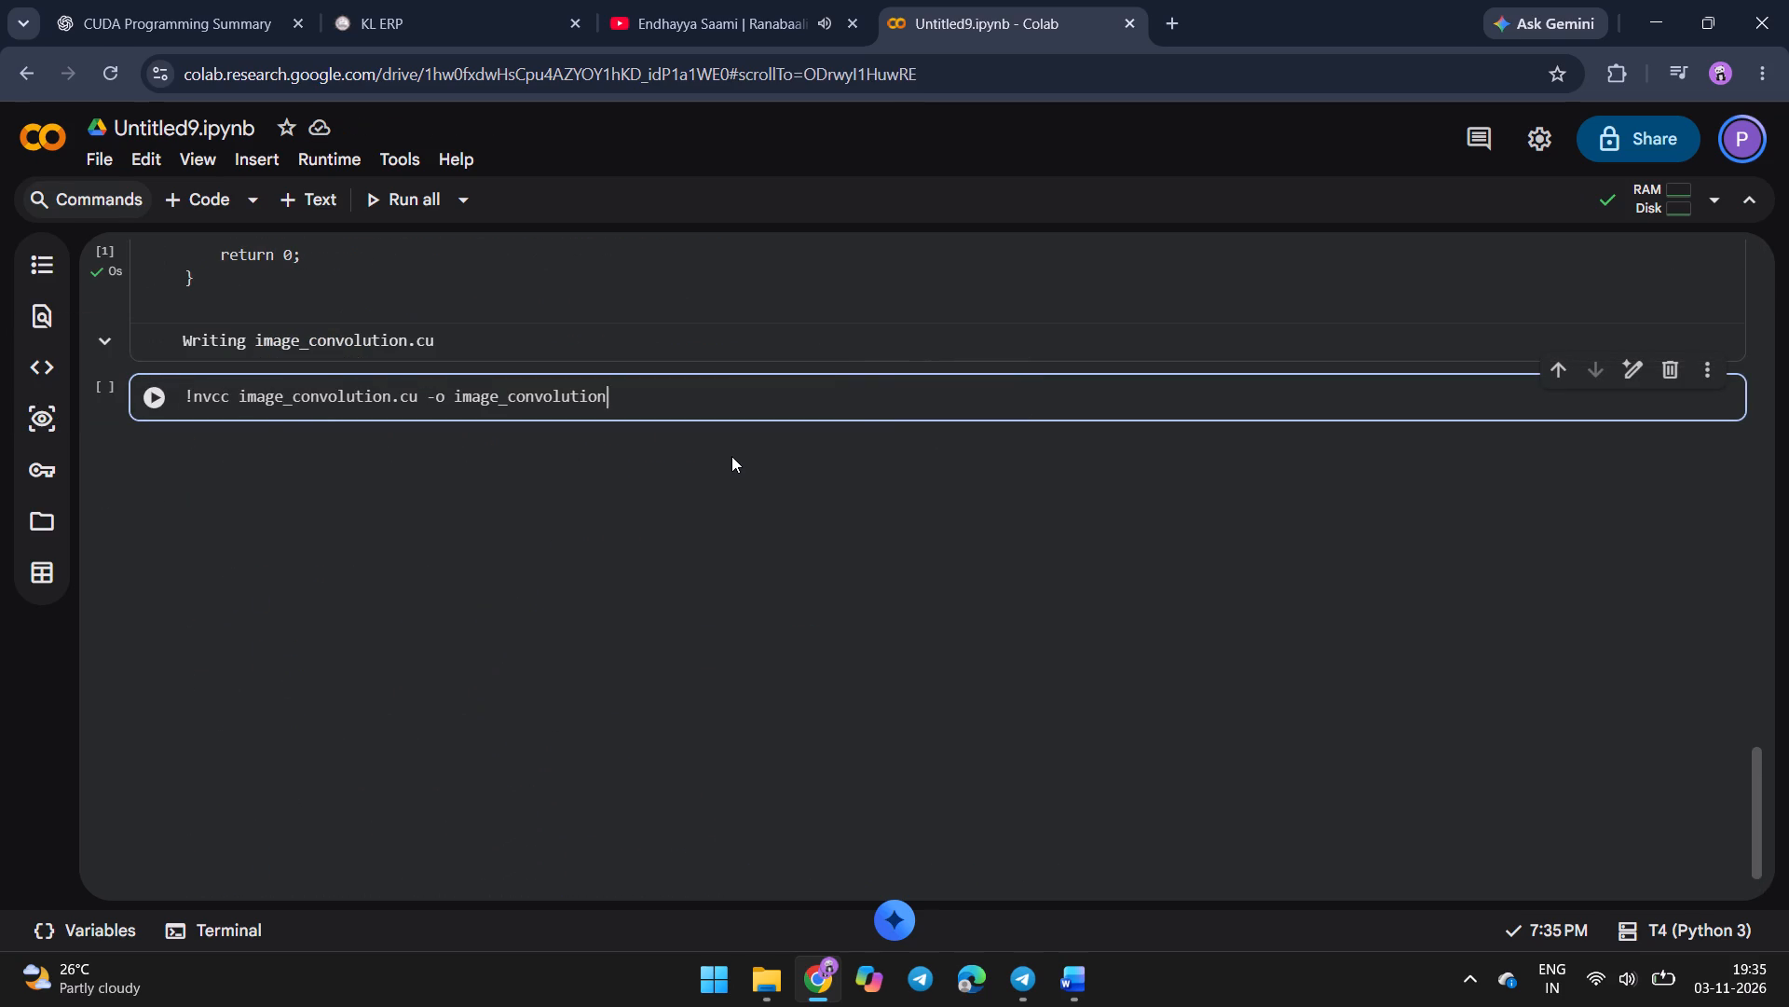
pyautogui.click(146, 393)
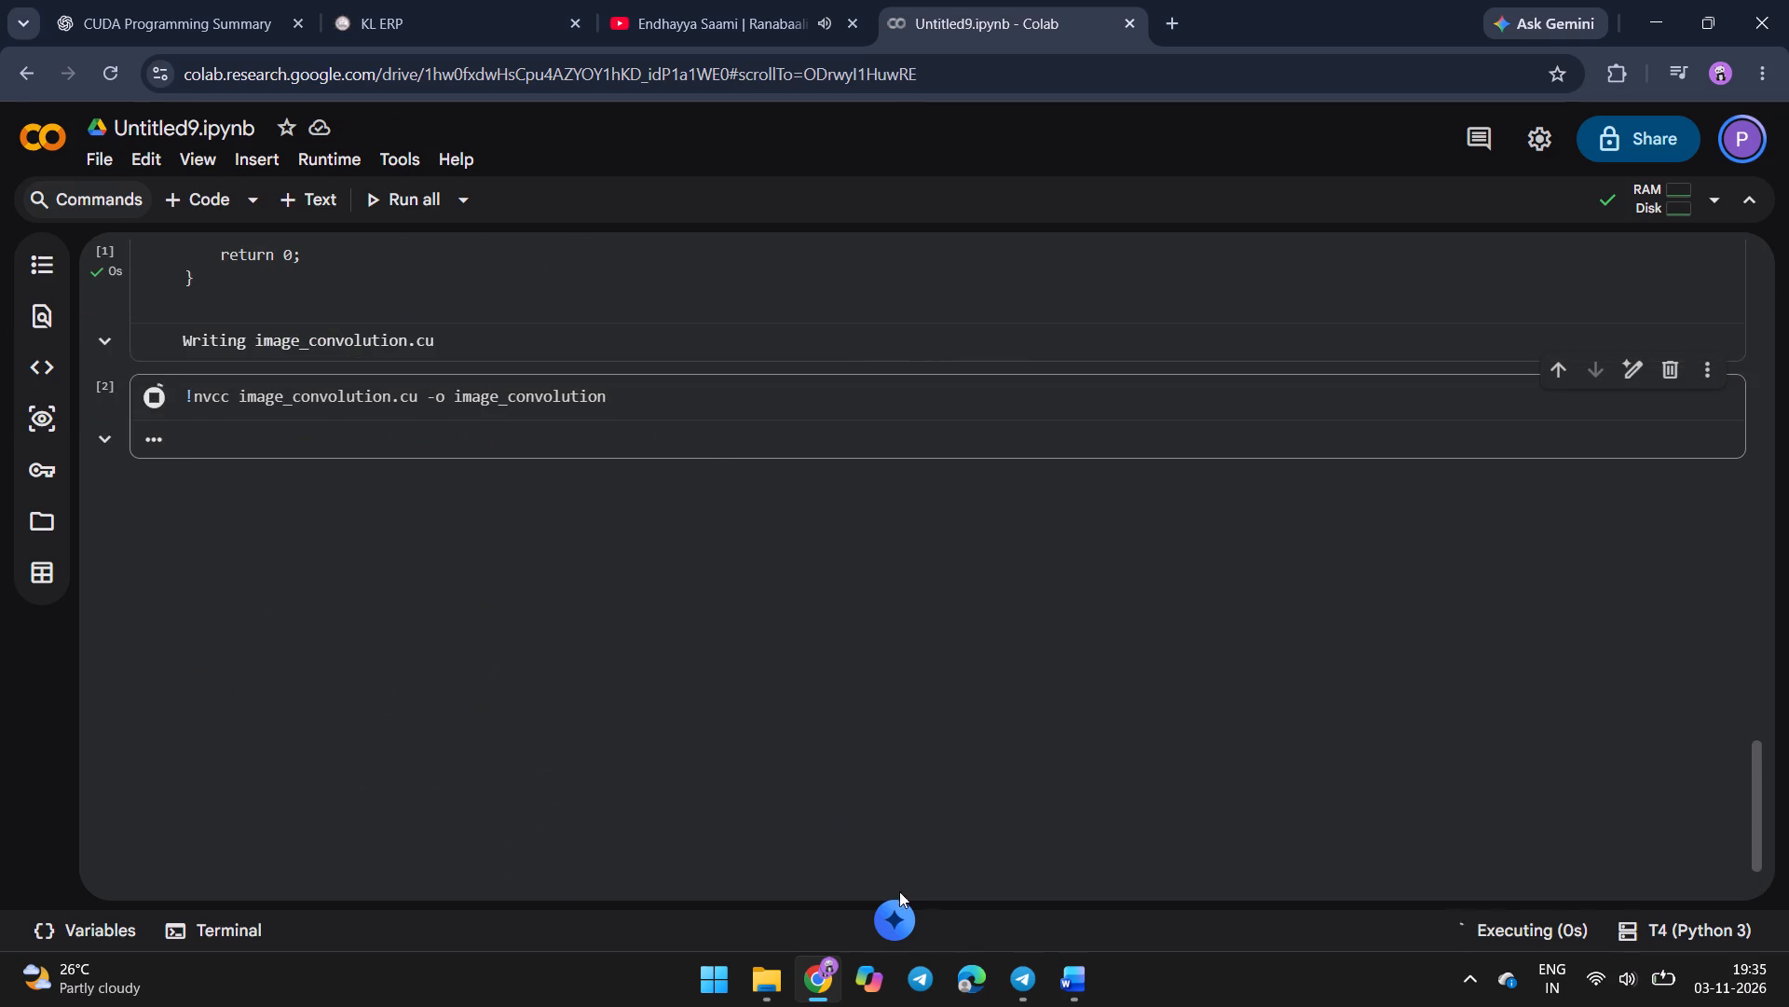
# Copy the run command "!./image_convolution" from the Exp_11 document into a new Colab code cell below the compile cell and run it.
pyautogui.click(1191, 912)
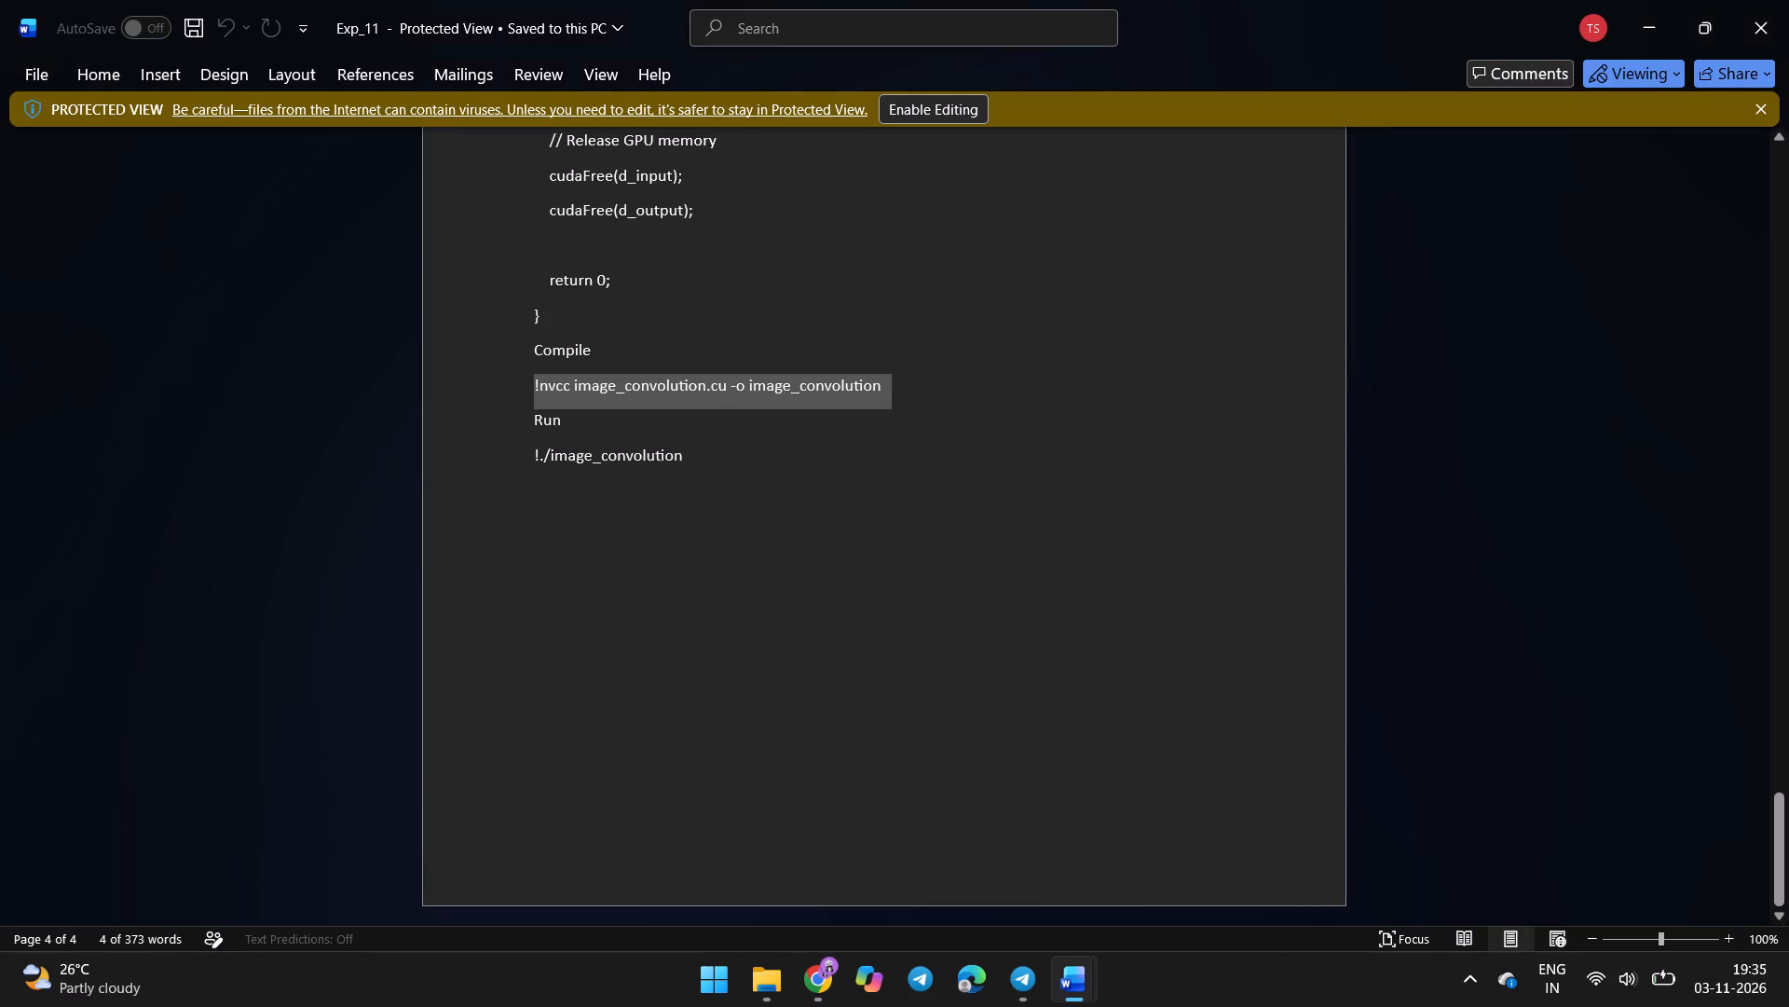
pyautogui.moveTo(687, 449); pyautogui.dragTo(525, 456)
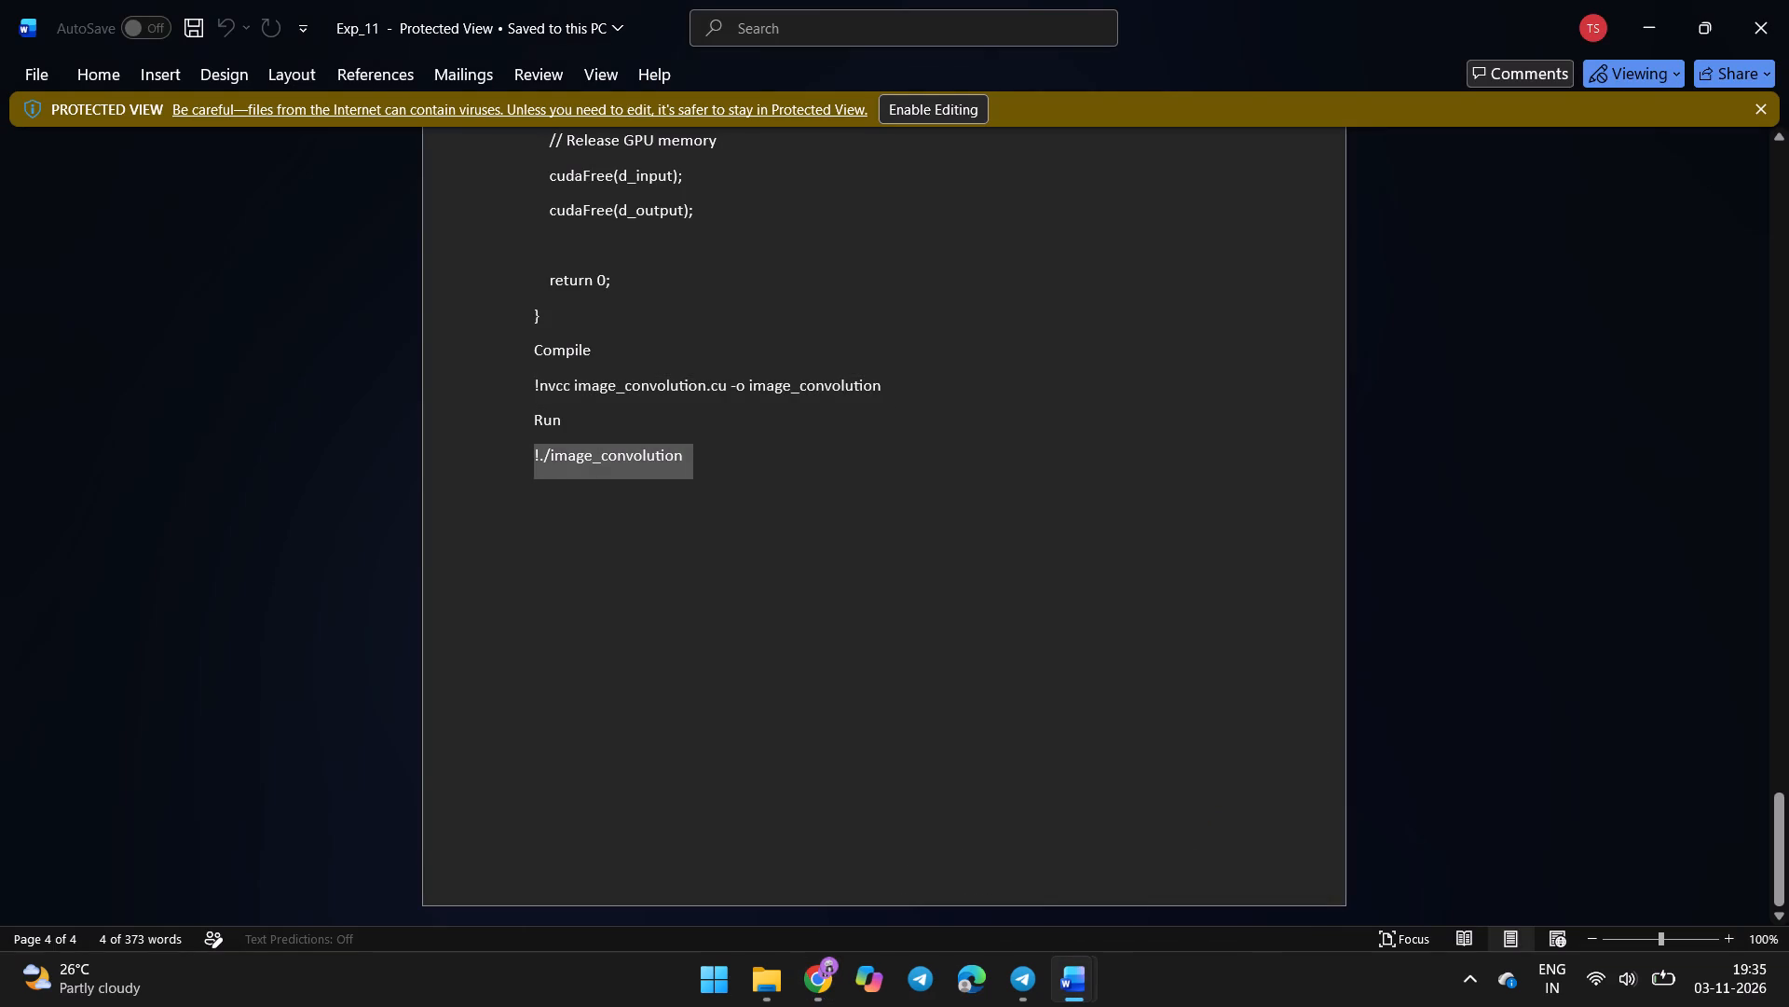
pyautogui.hotkey('ctrl', 'c')
pyautogui.hotkey('alt', 'Tab')
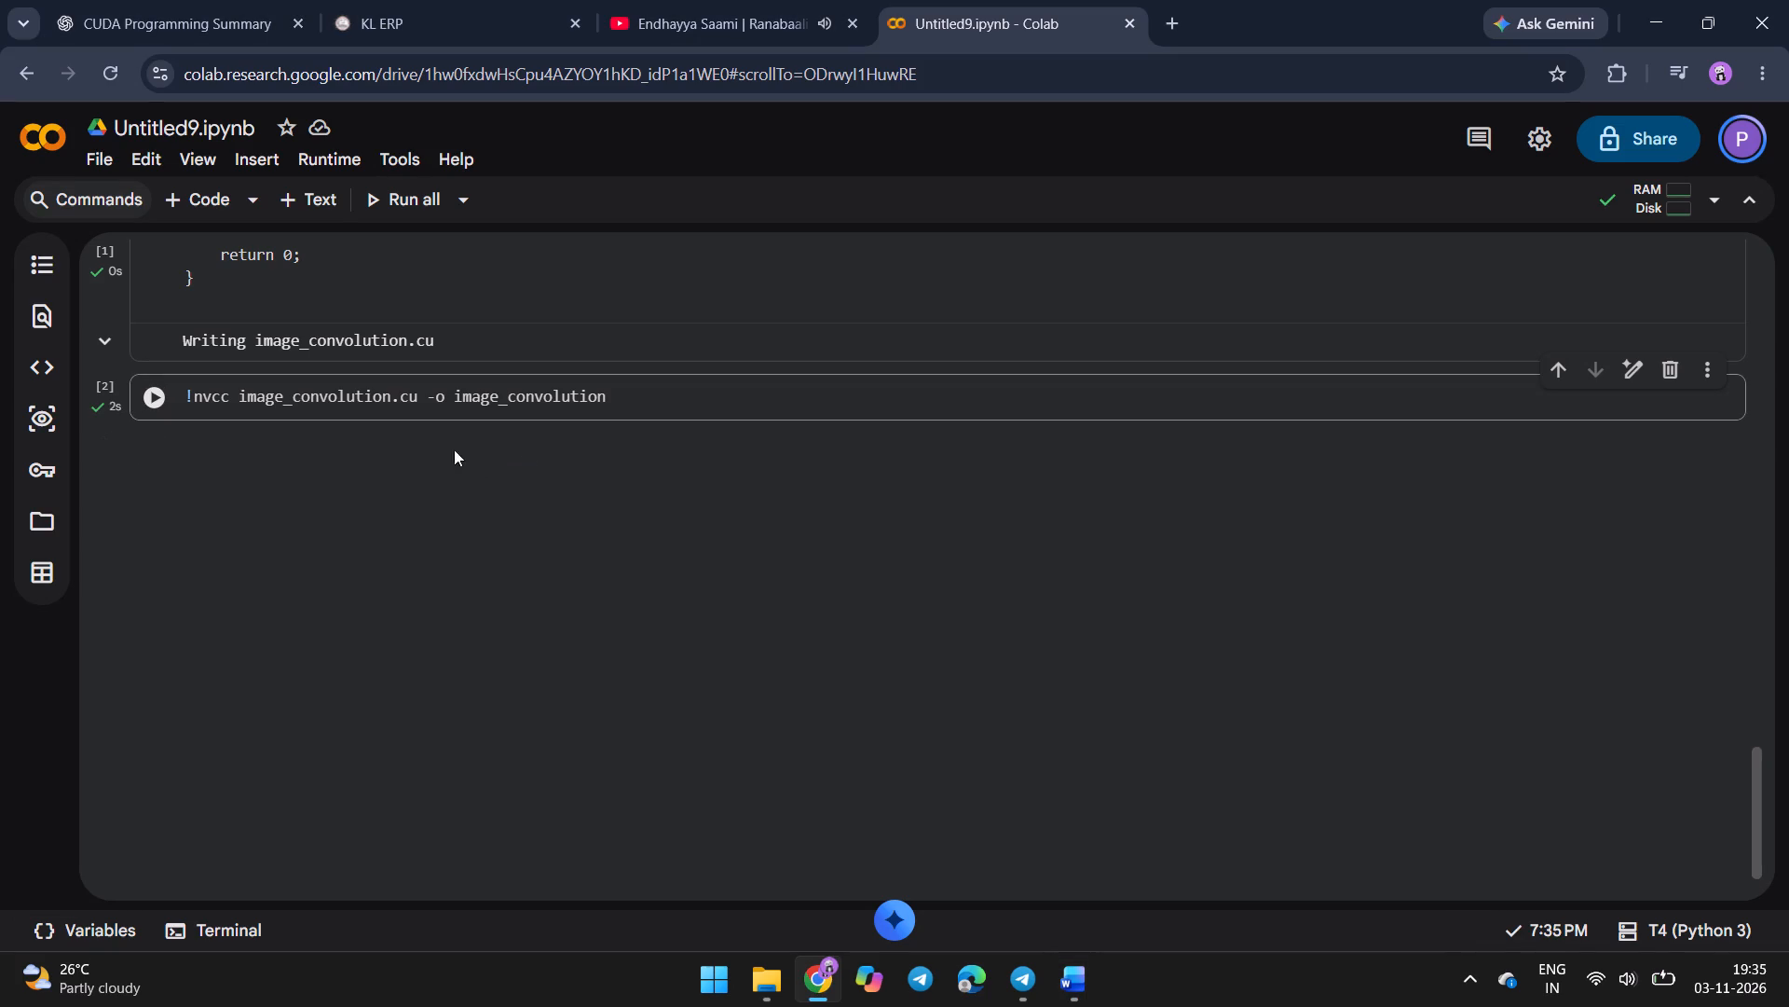
pyautogui.click(867, 422)
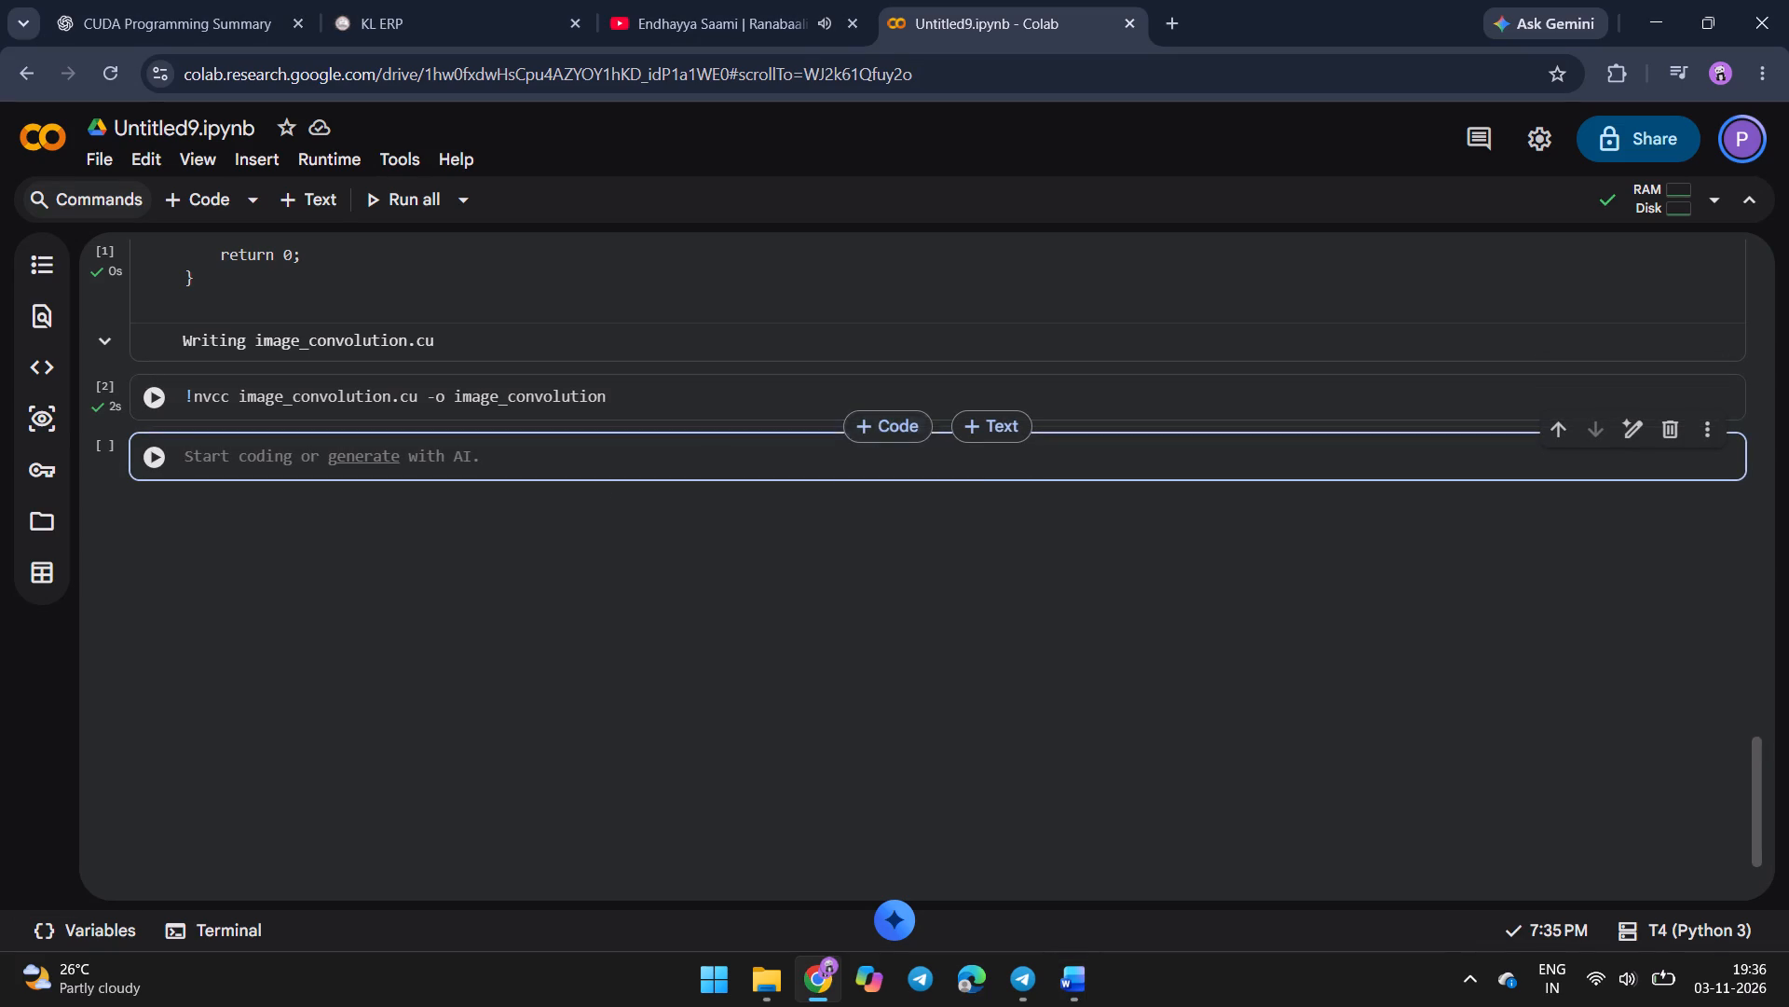
pyautogui.hotkey('ctrl', 'v')
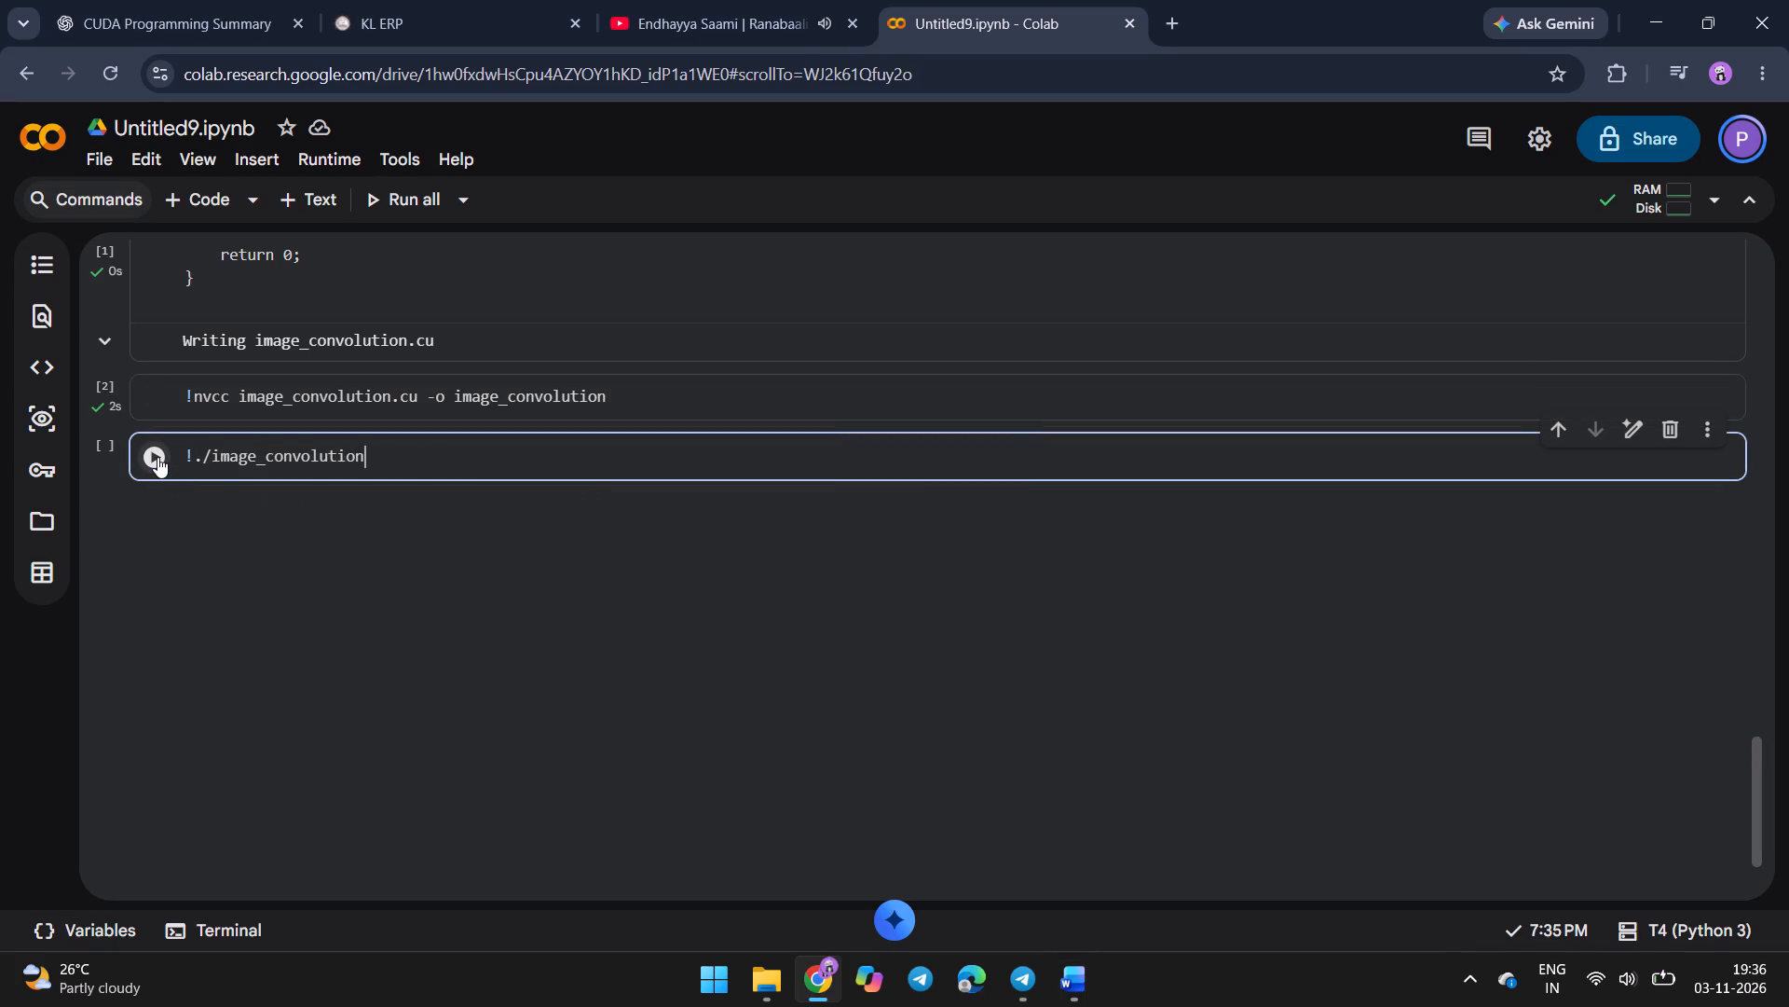
pyautogui.click(157, 456)
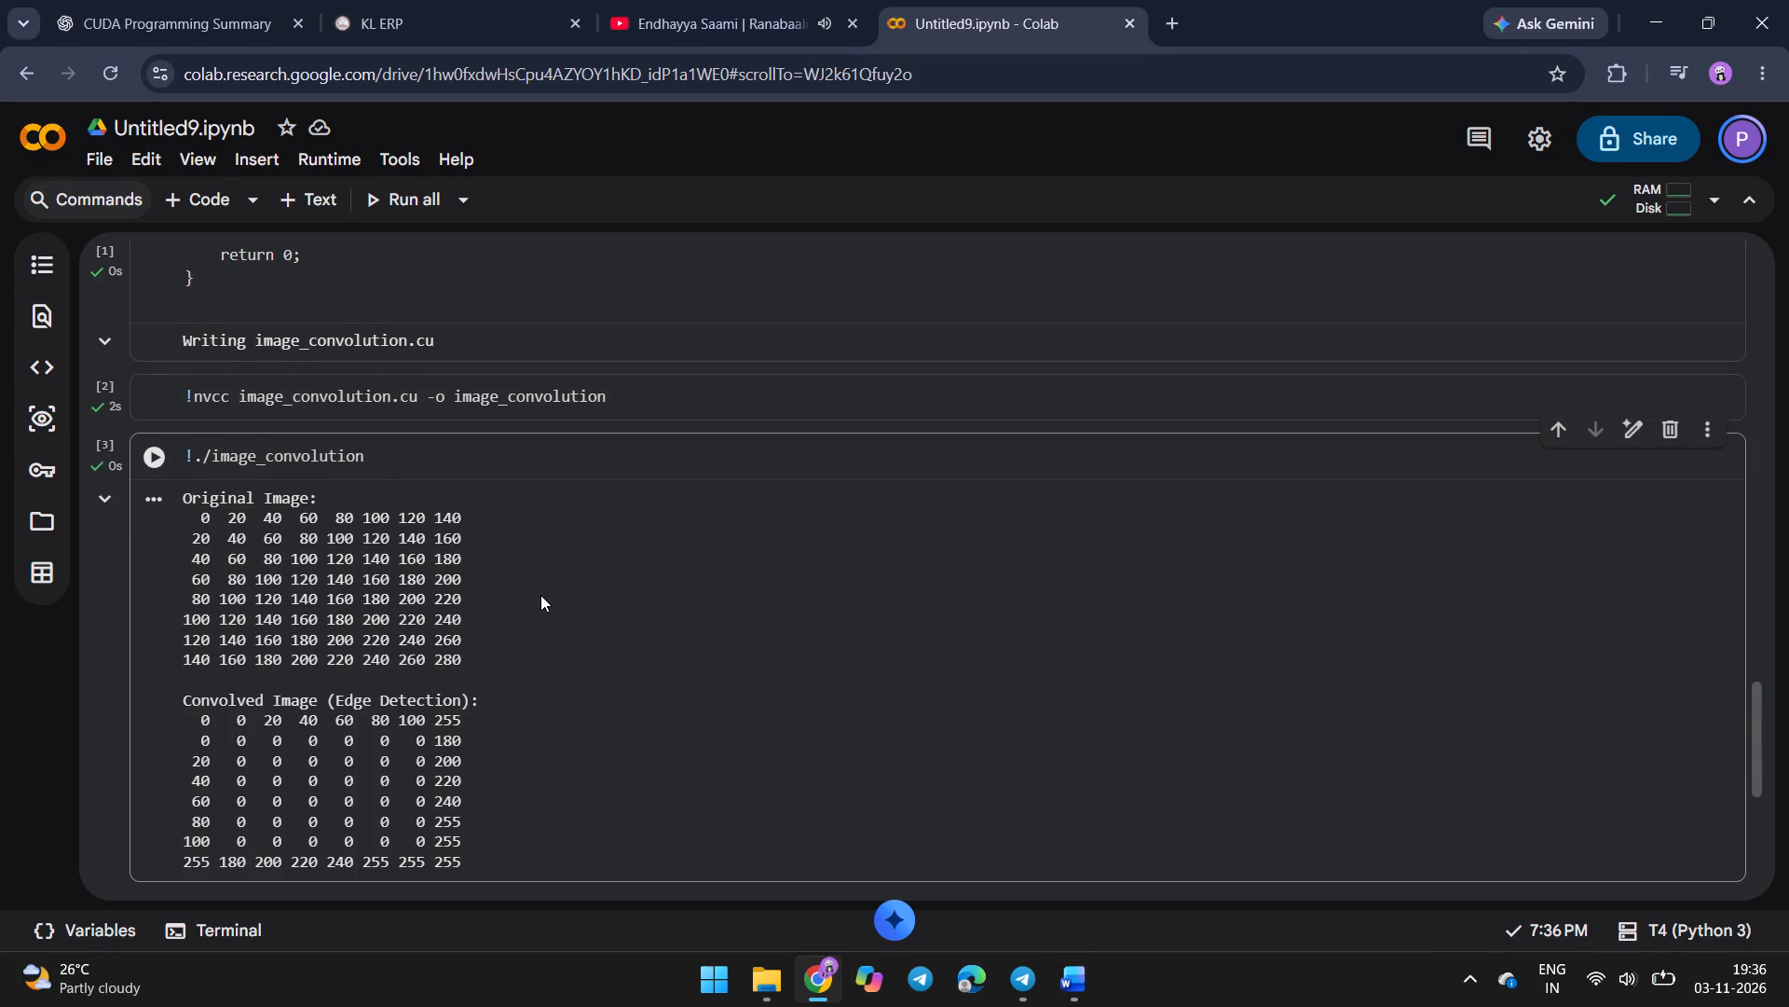
pyautogui.scroll(-1, 540, 595)
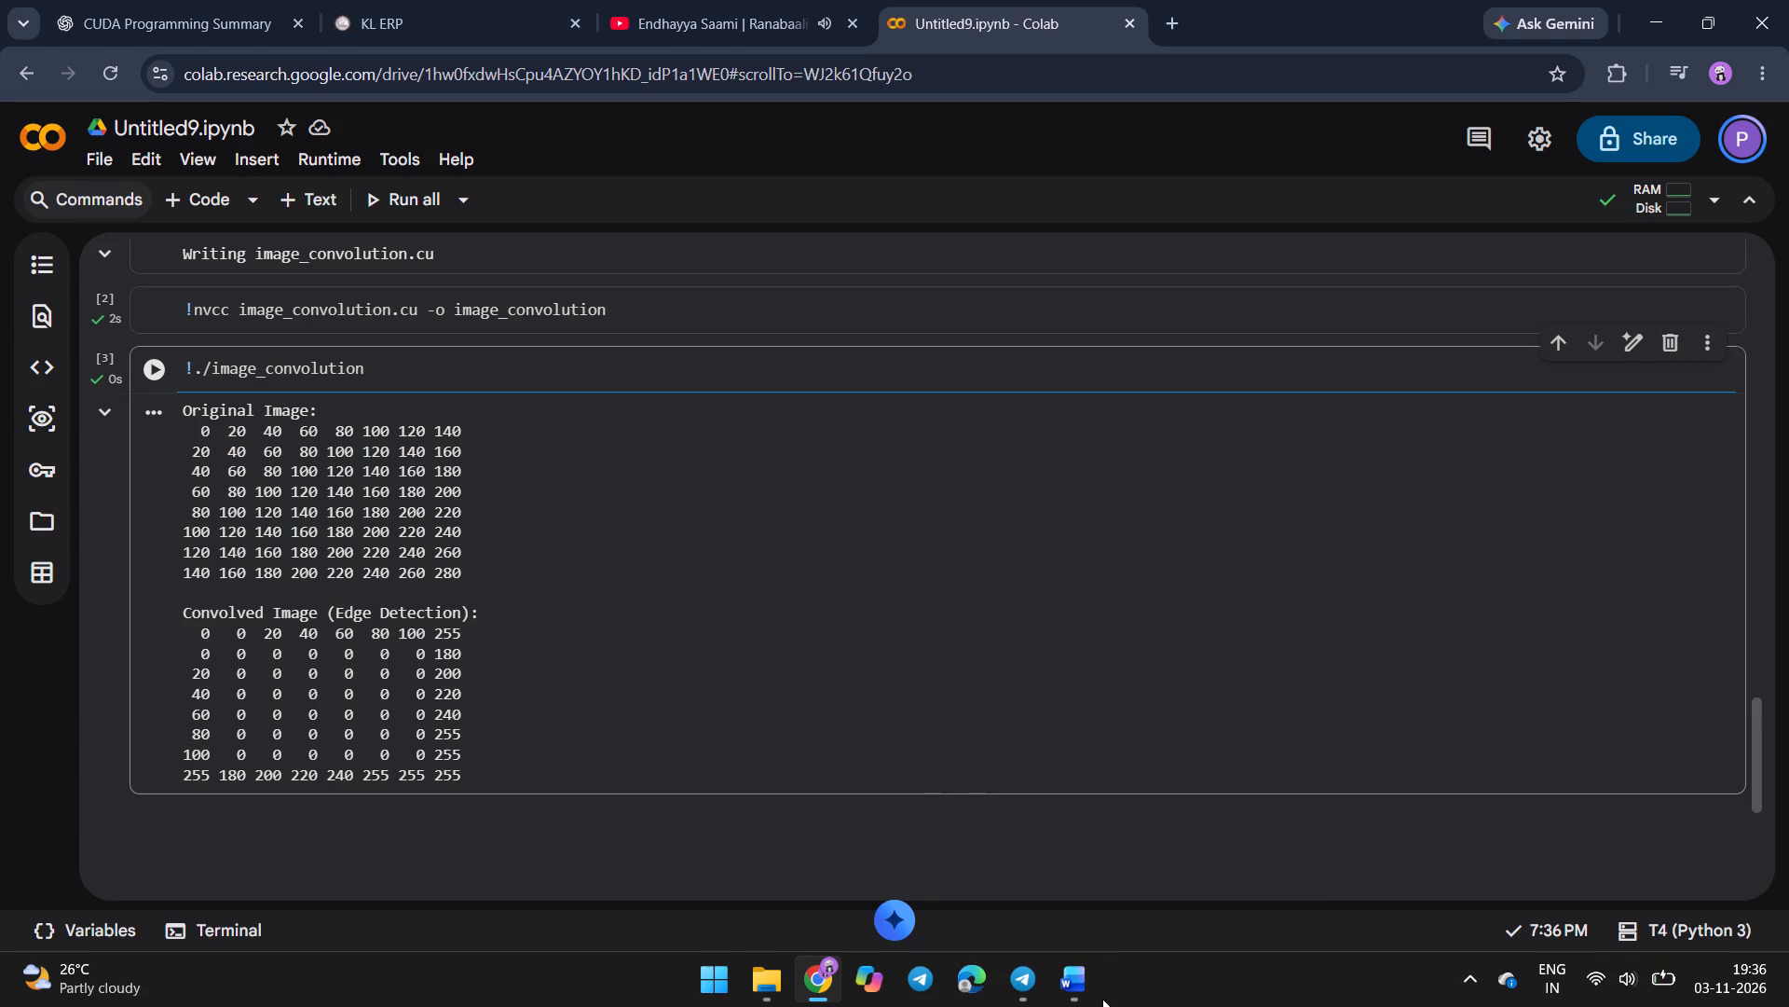
# Copy the title "Perform Image Convolution using CUDA for GPU-based Image Processing" from the top of the Exp_11 Word document, without its number.
pyautogui.click(1027, 908)
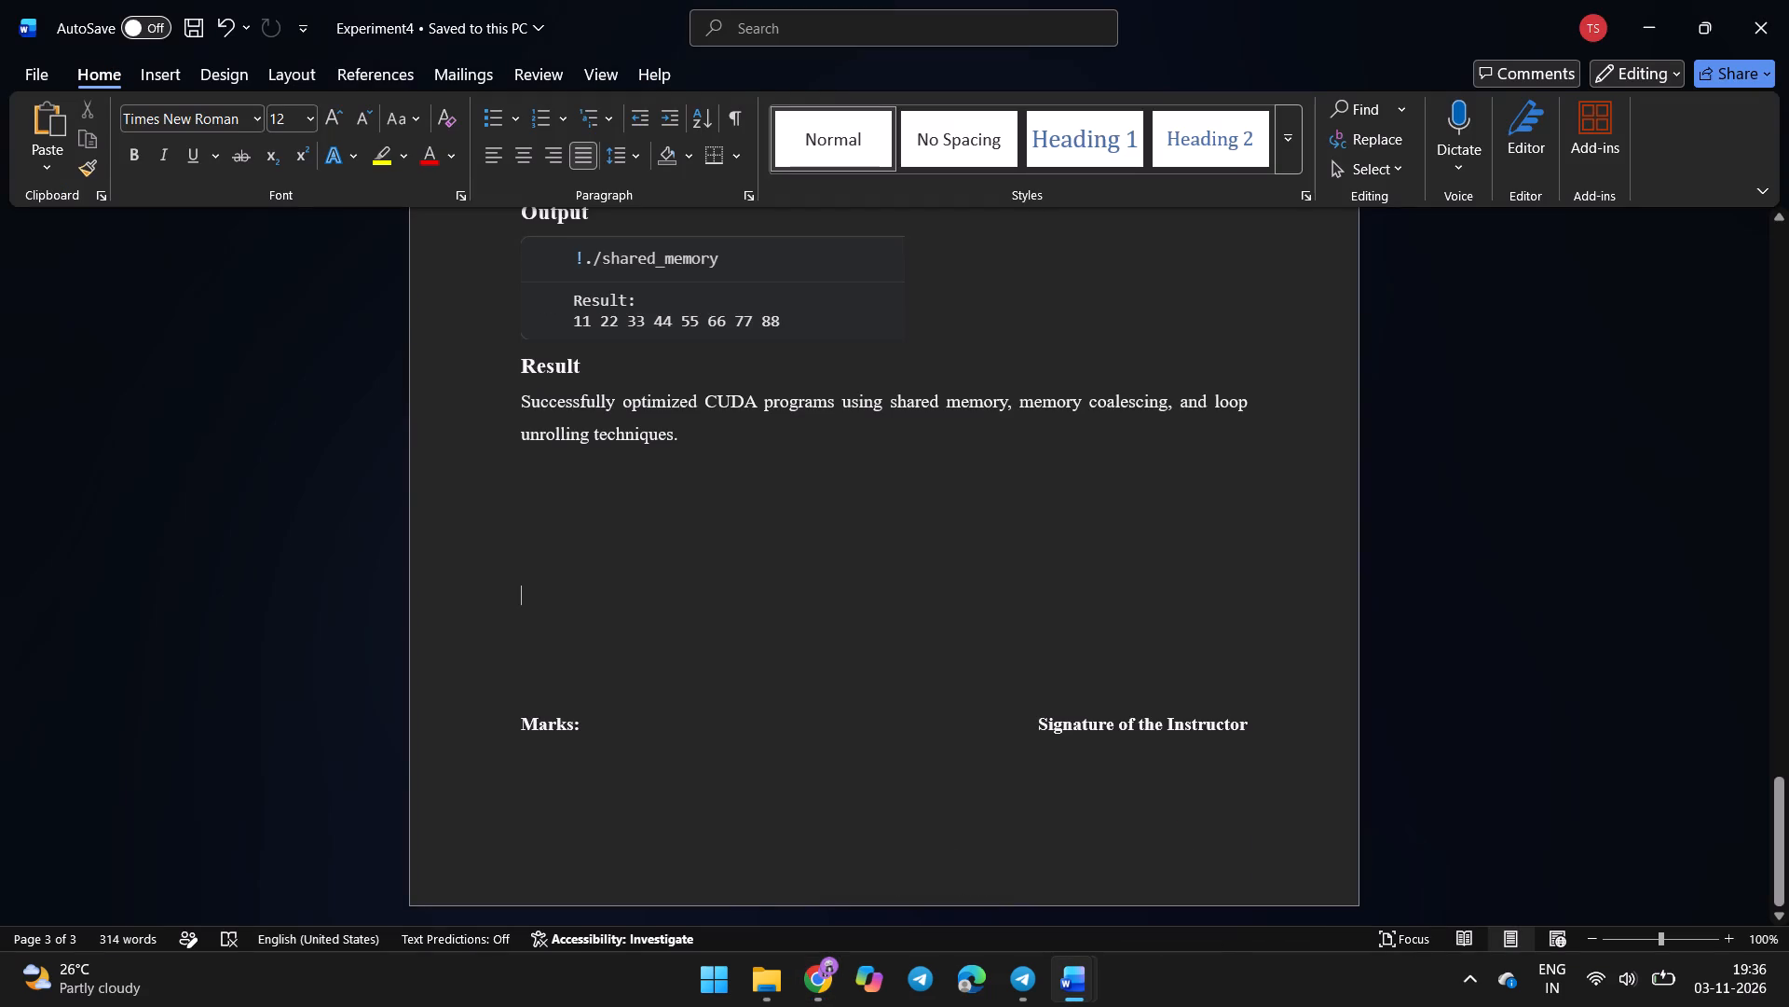
pyautogui.click(1199, 854)
pyautogui.scroll(6, 784, 473)
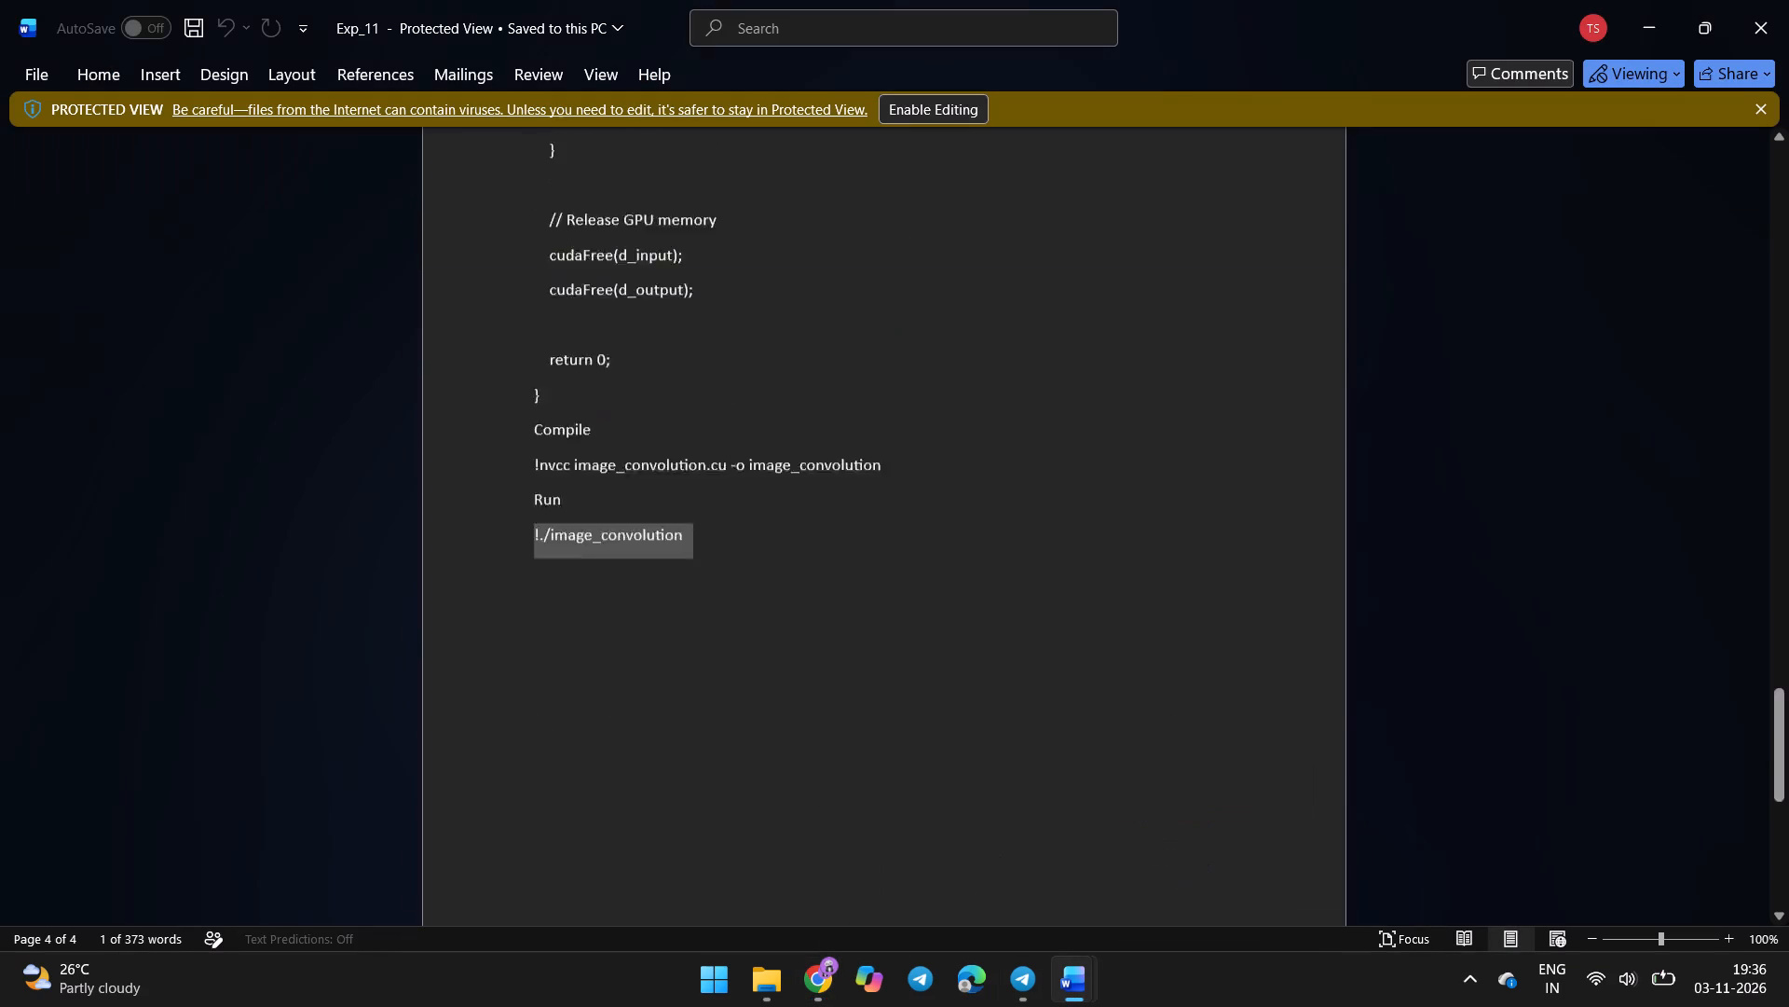
pyautogui.scroll(16, 784, 473)
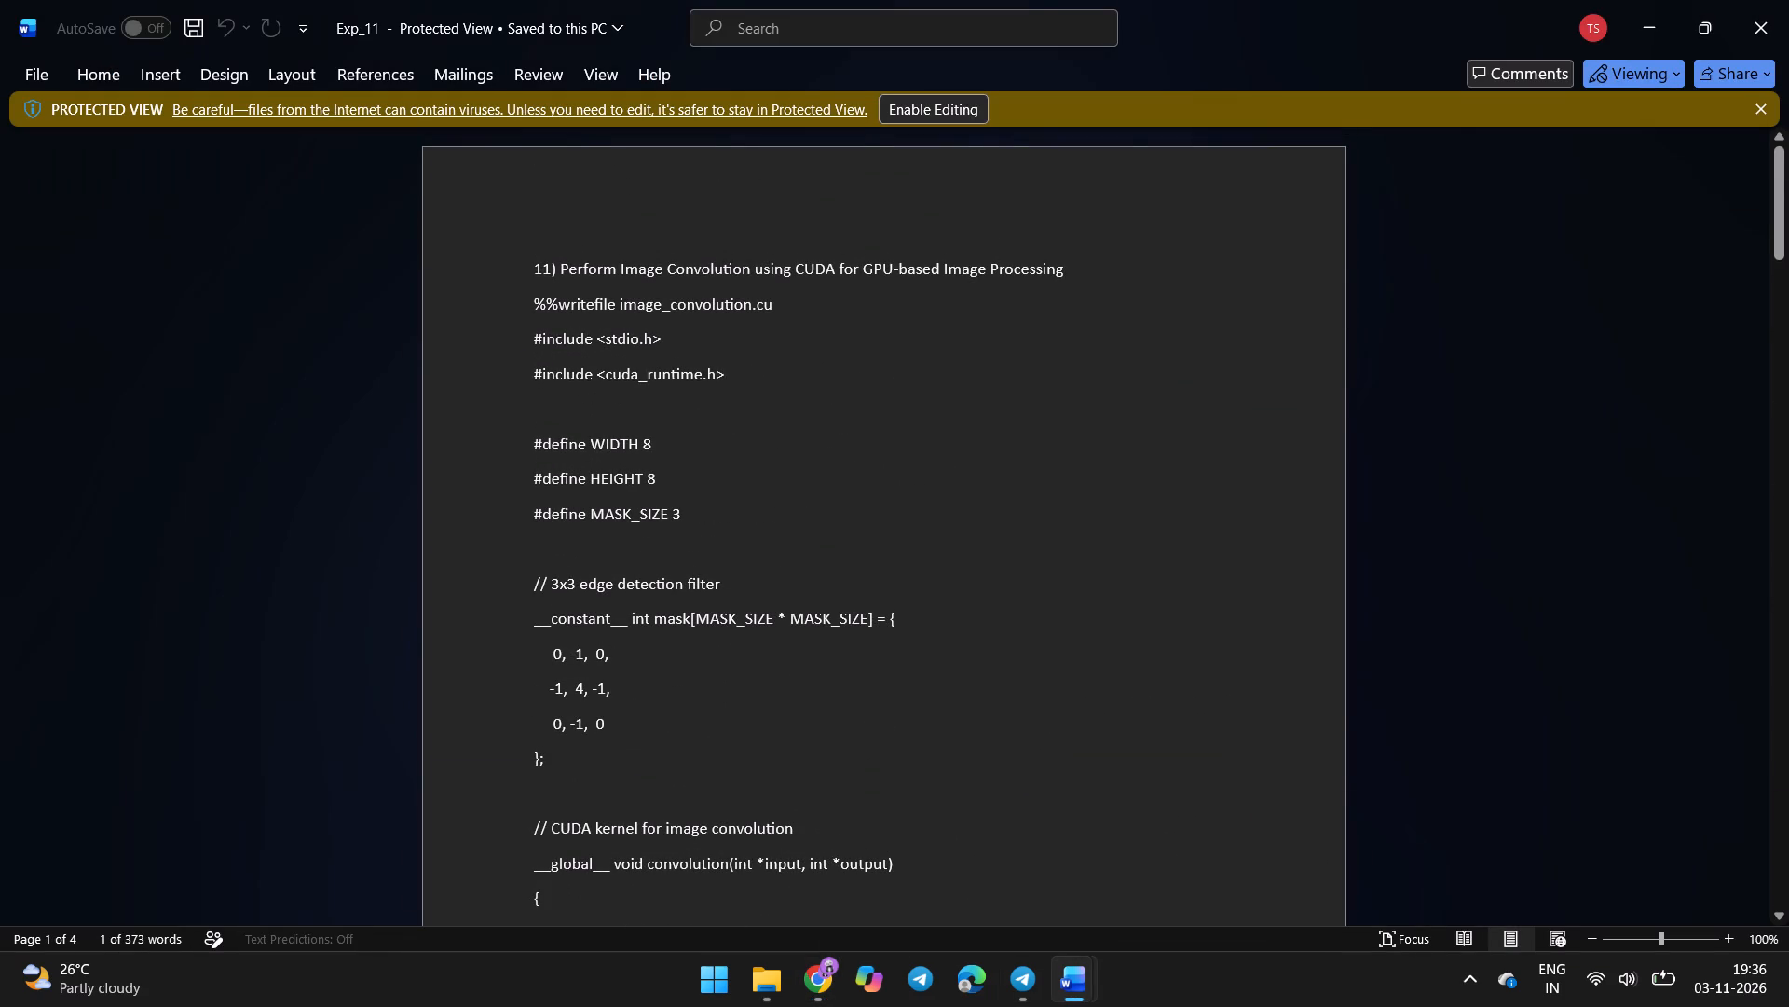
pyautogui.moveTo(1072, 270); pyautogui.dragTo(594, 279)
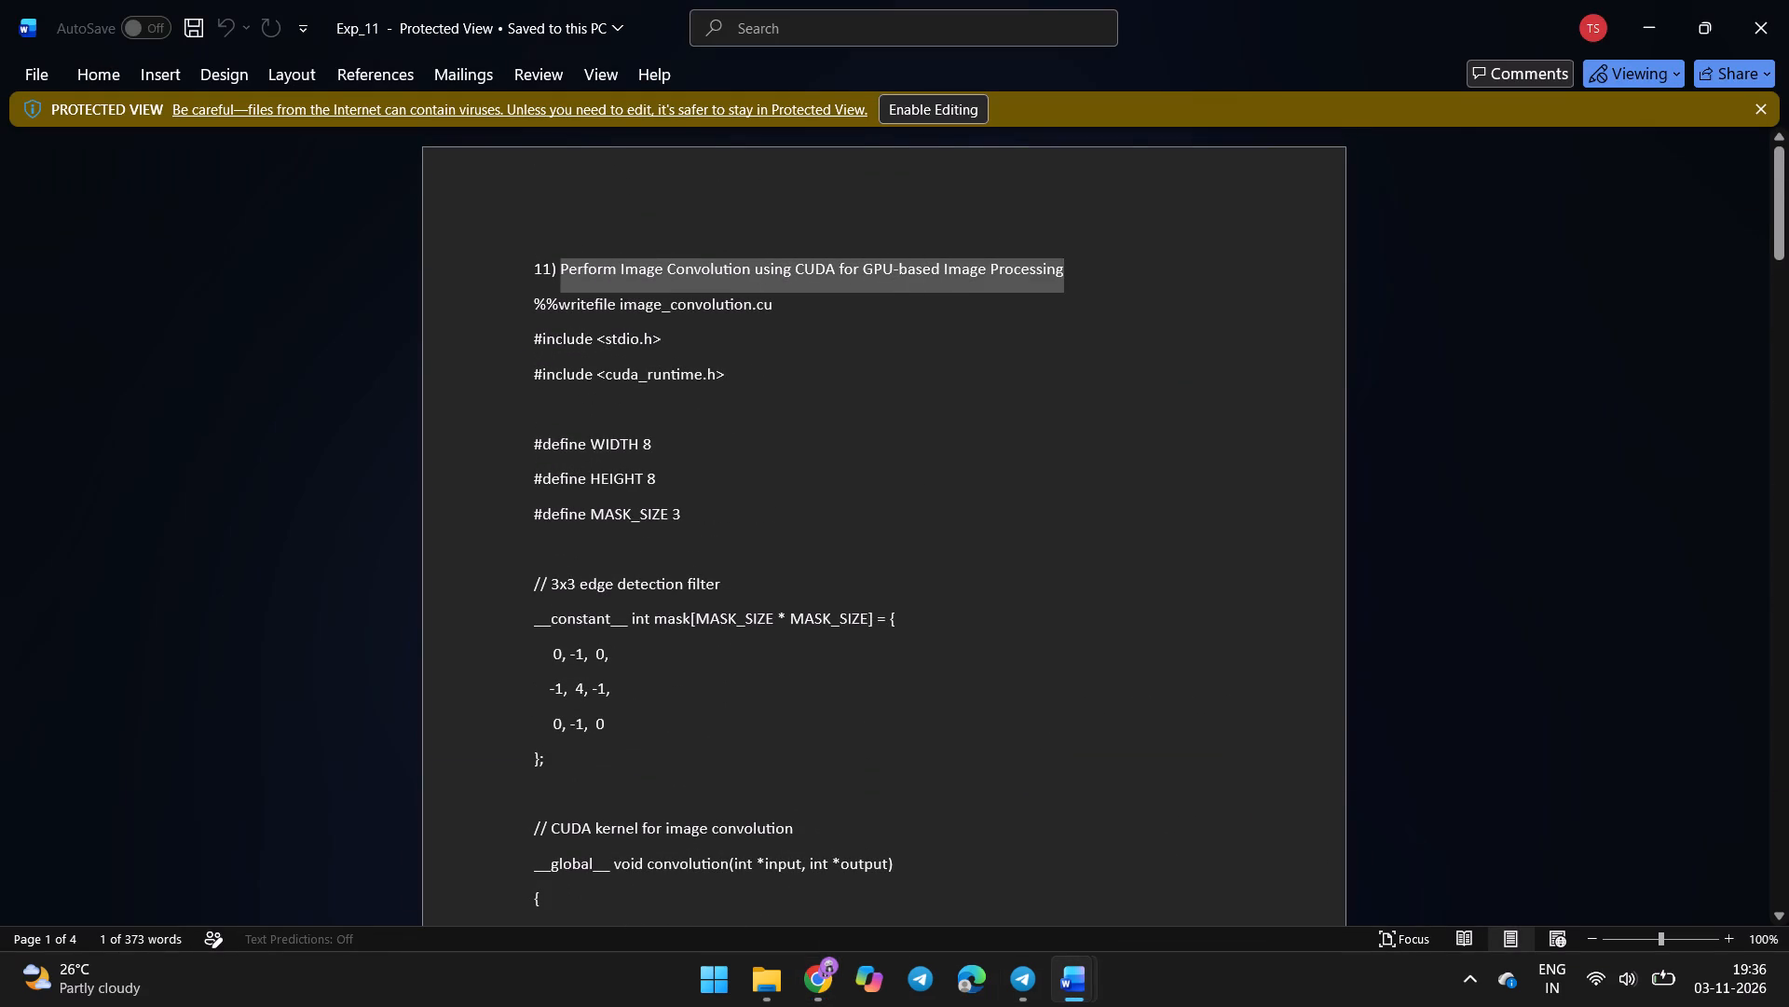
pyautogui.moveTo(594, 279); pyautogui.dragTo(577, 279)
pyautogui.hotkey('ctrl', 'c')
pyautogui.hotkey('alt', 'Tab')
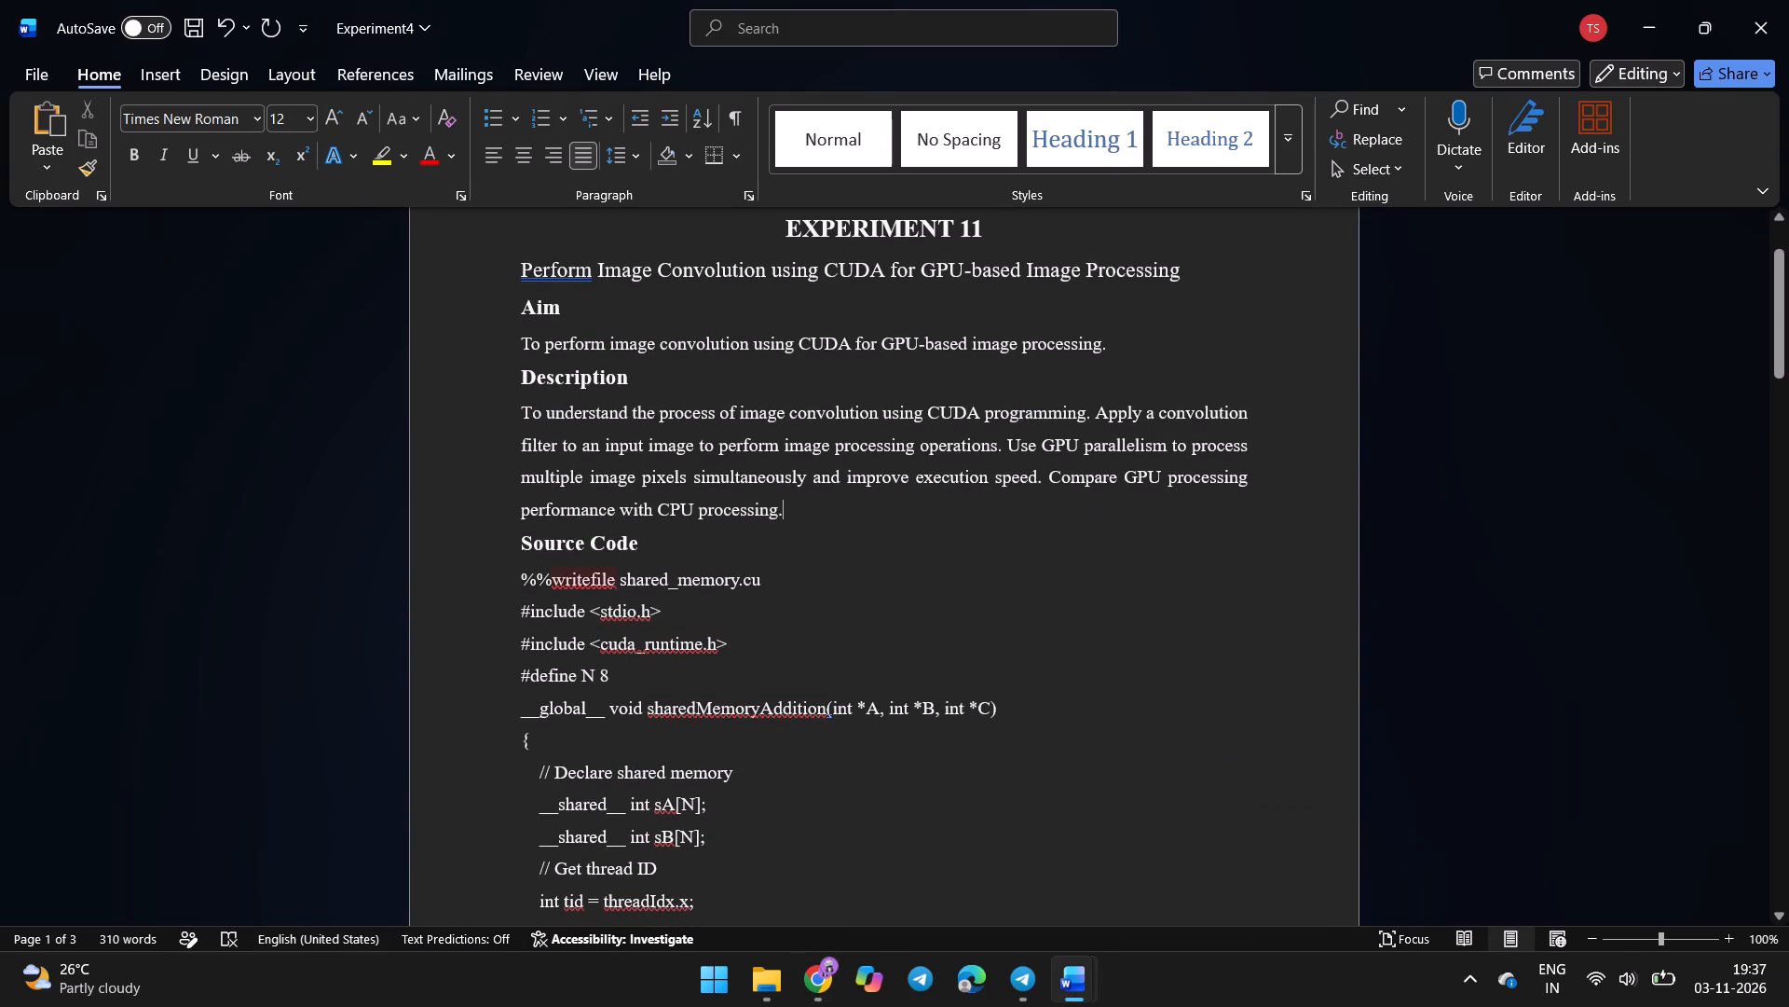
pyautogui.moveTo(548, 585); pyautogui.dragTo(682, 1003)
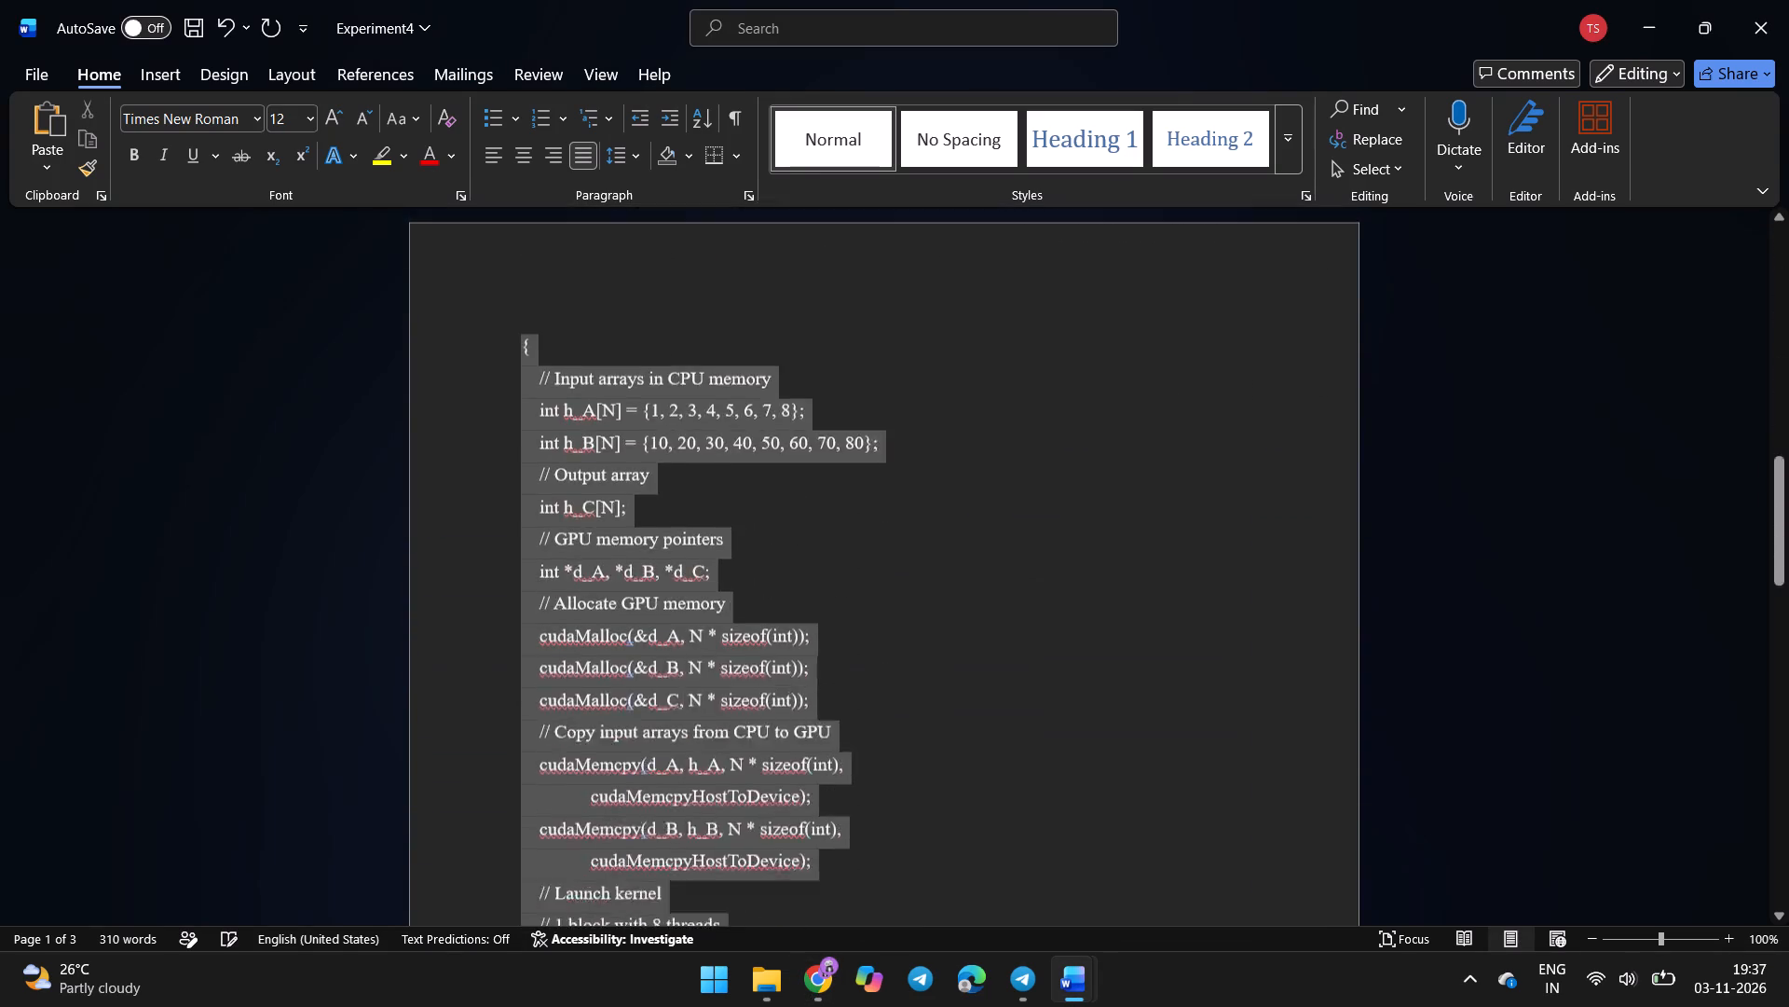
pyautogui.moveTo(682, 1003); pyautogui.dragTo(611, 258)
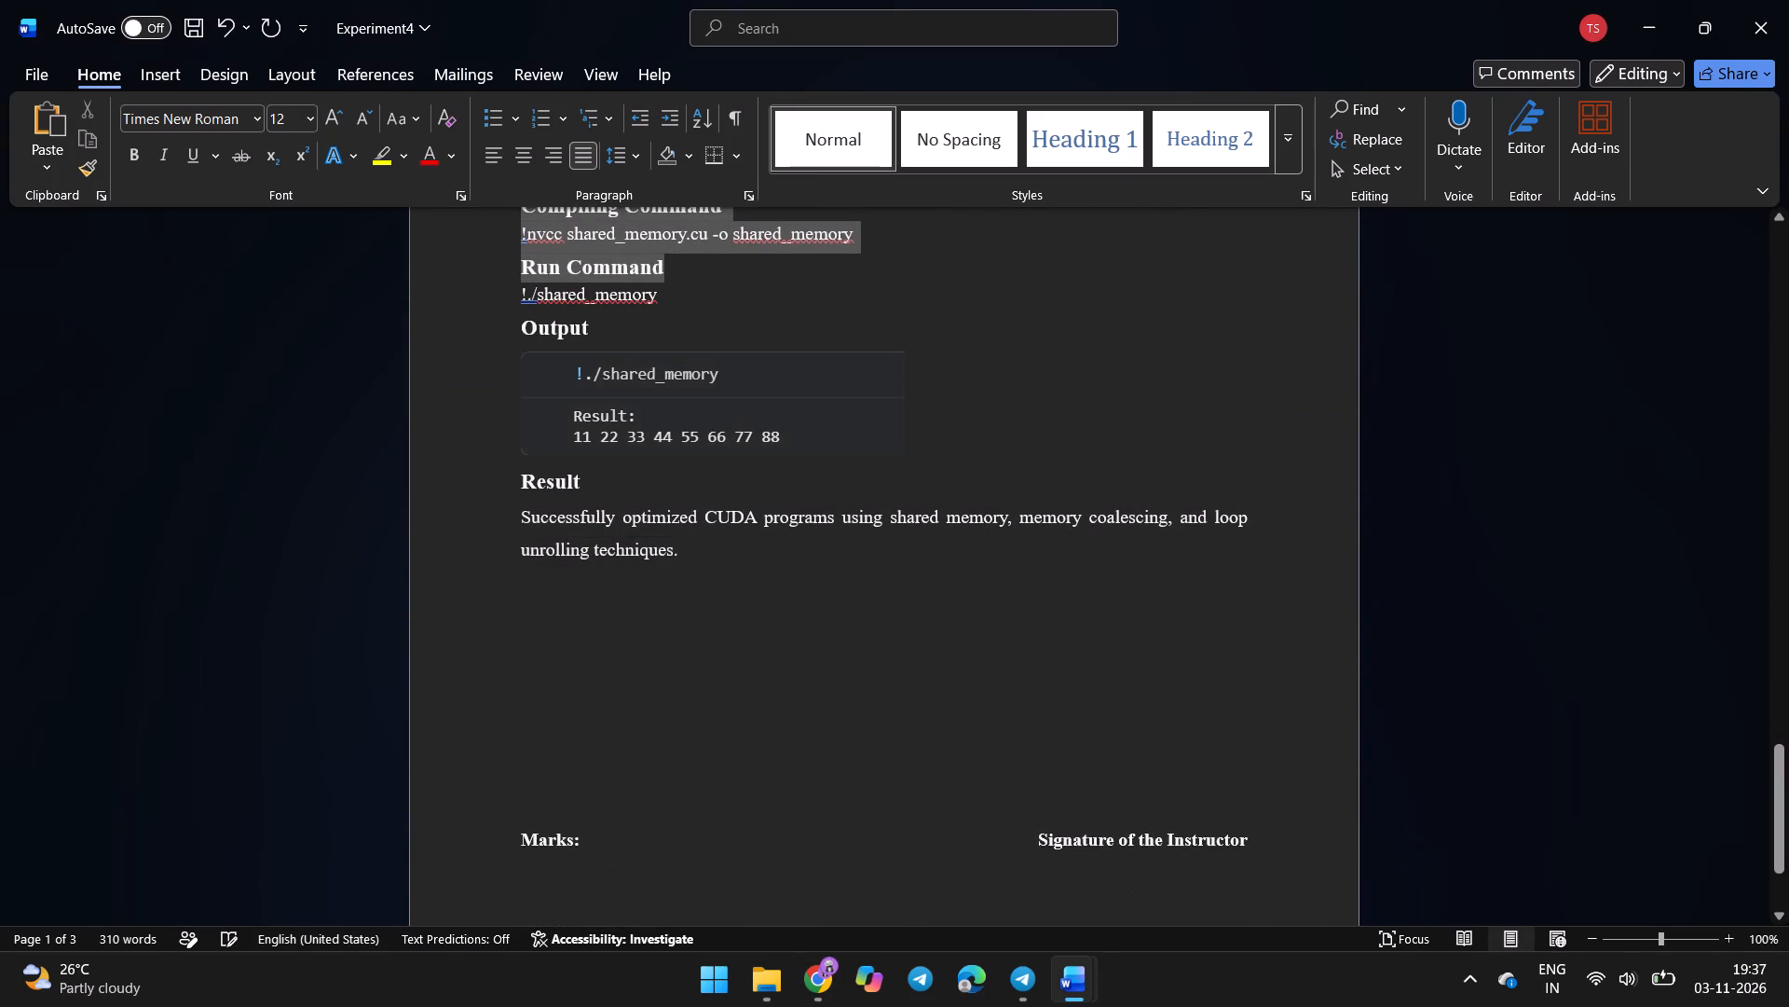
pyautogui.moveTo(611, 258); pyautogui.dragTo(615, 605)
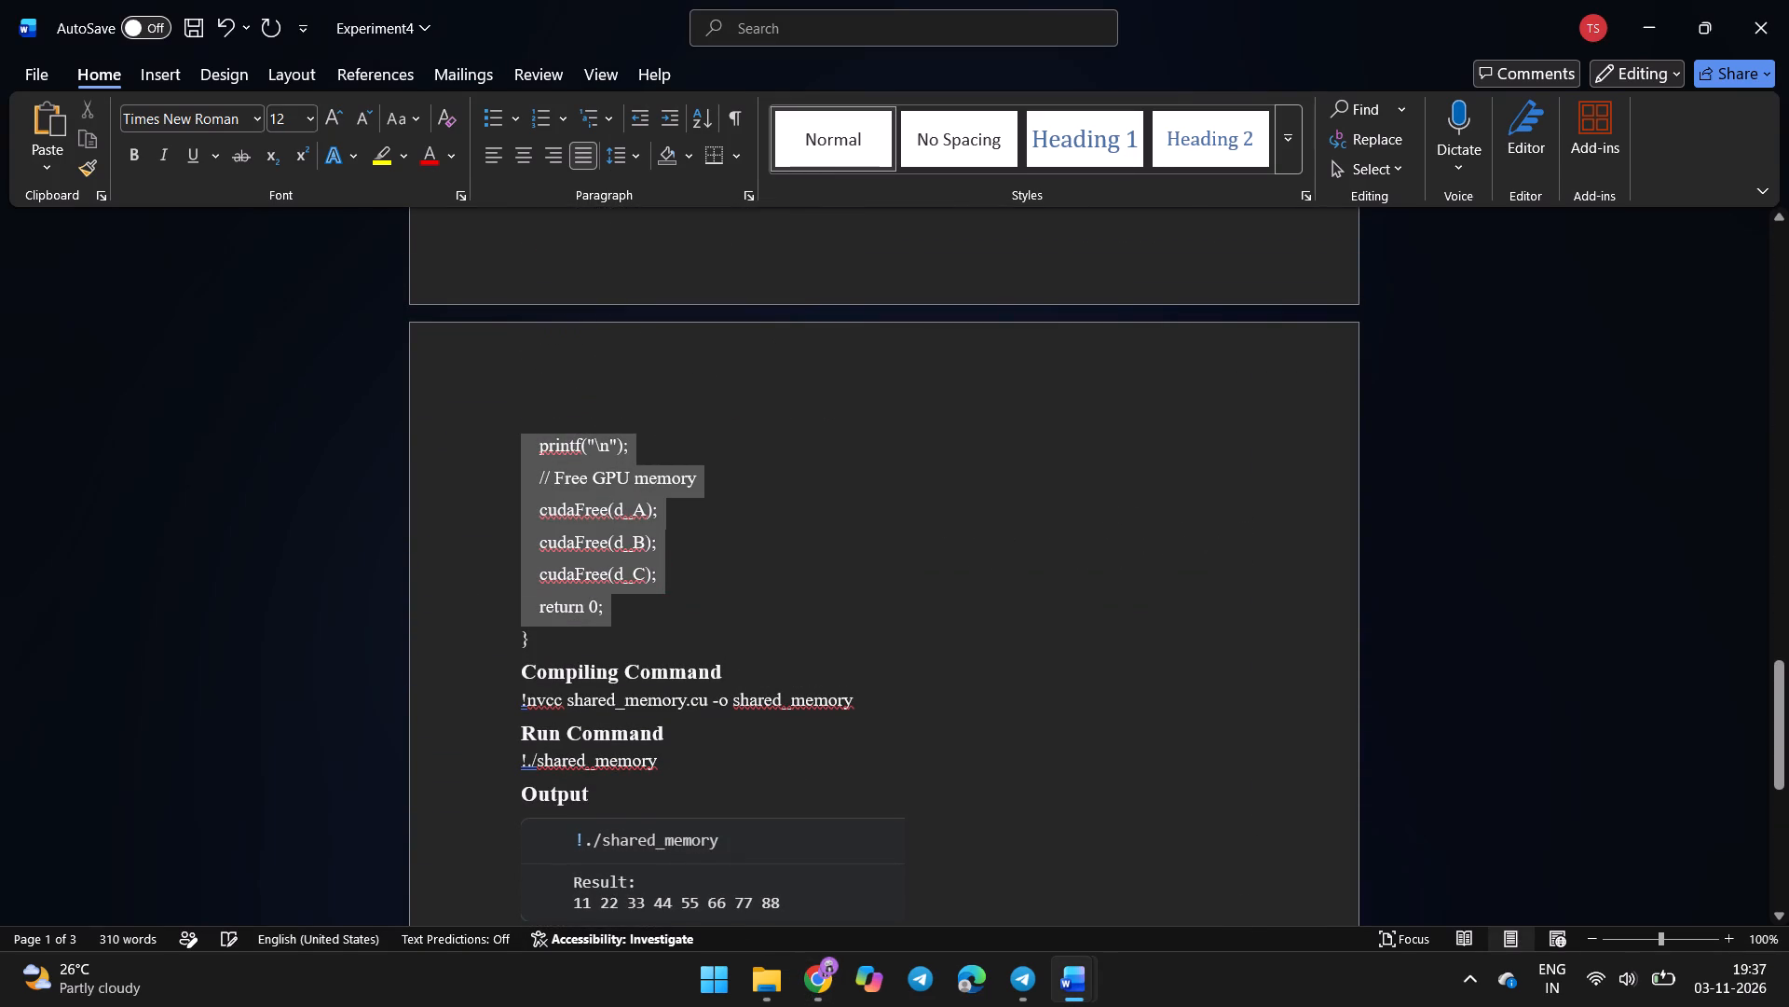
pyautogui.moveTo(615, 605); pyautogui.dragTo(612, 625)
pyautogui.moveTo(612, 625); pyautogui.dragTo(611, 629)
pyautogui.press('BackSpace')
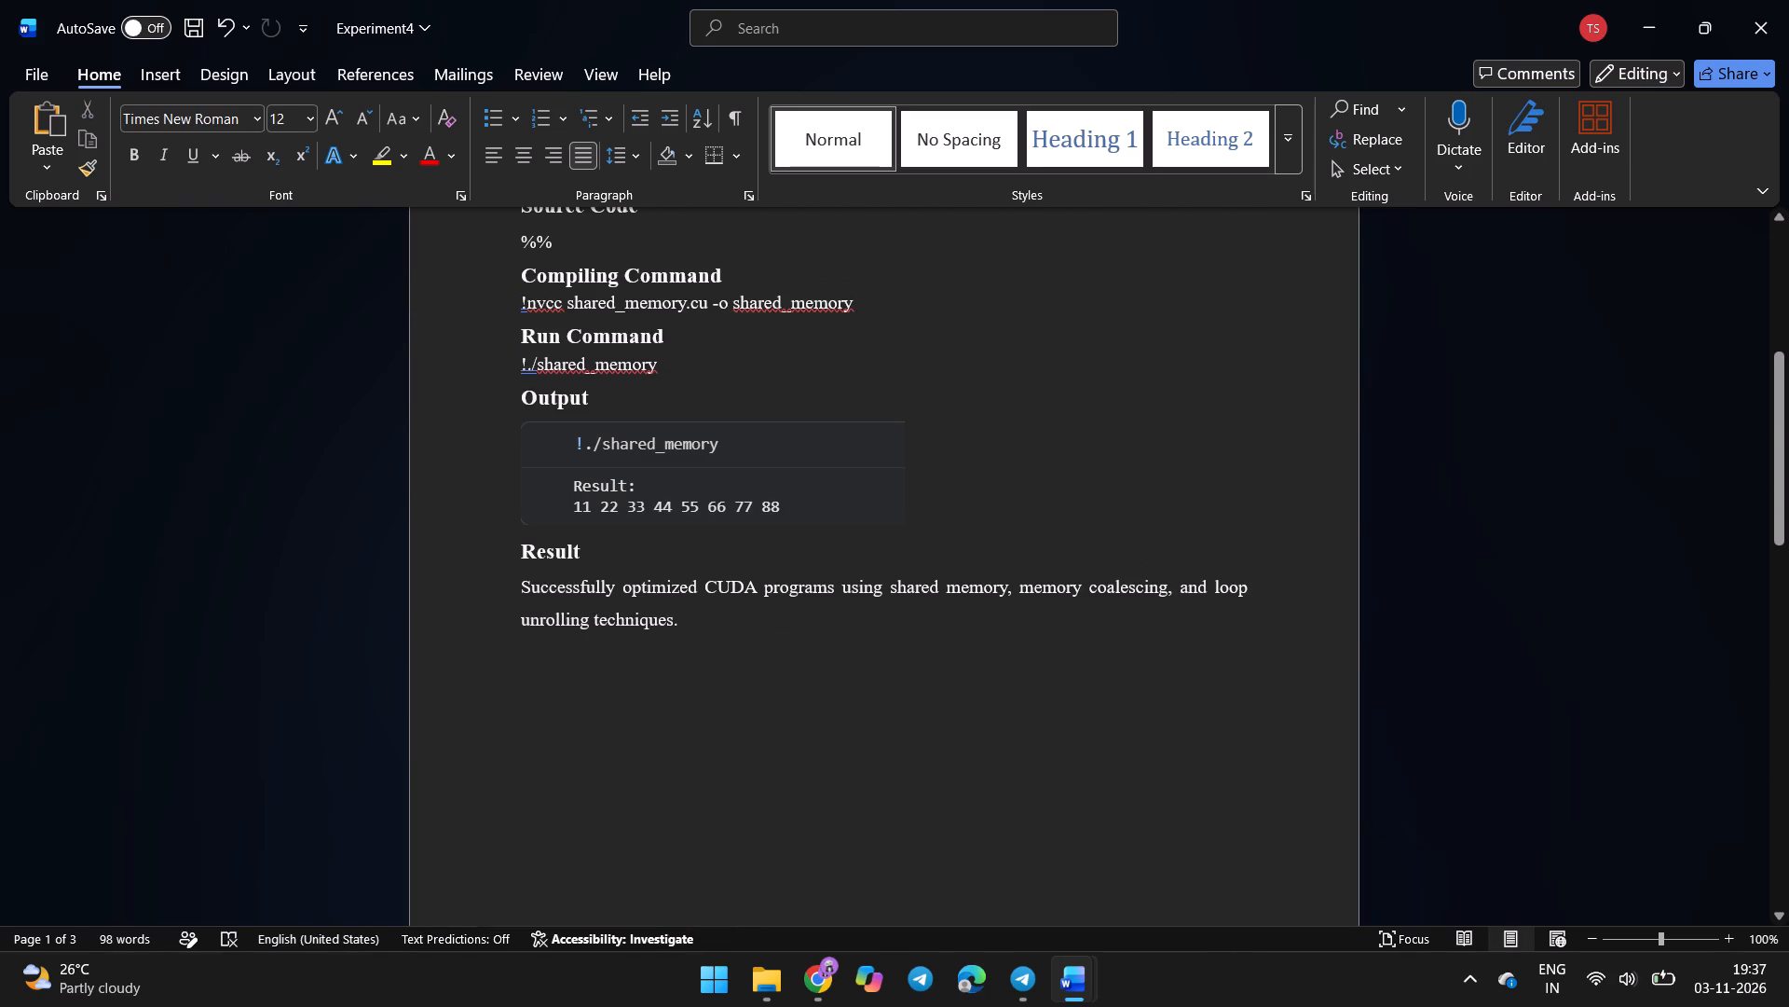
pyautogui.press('space')
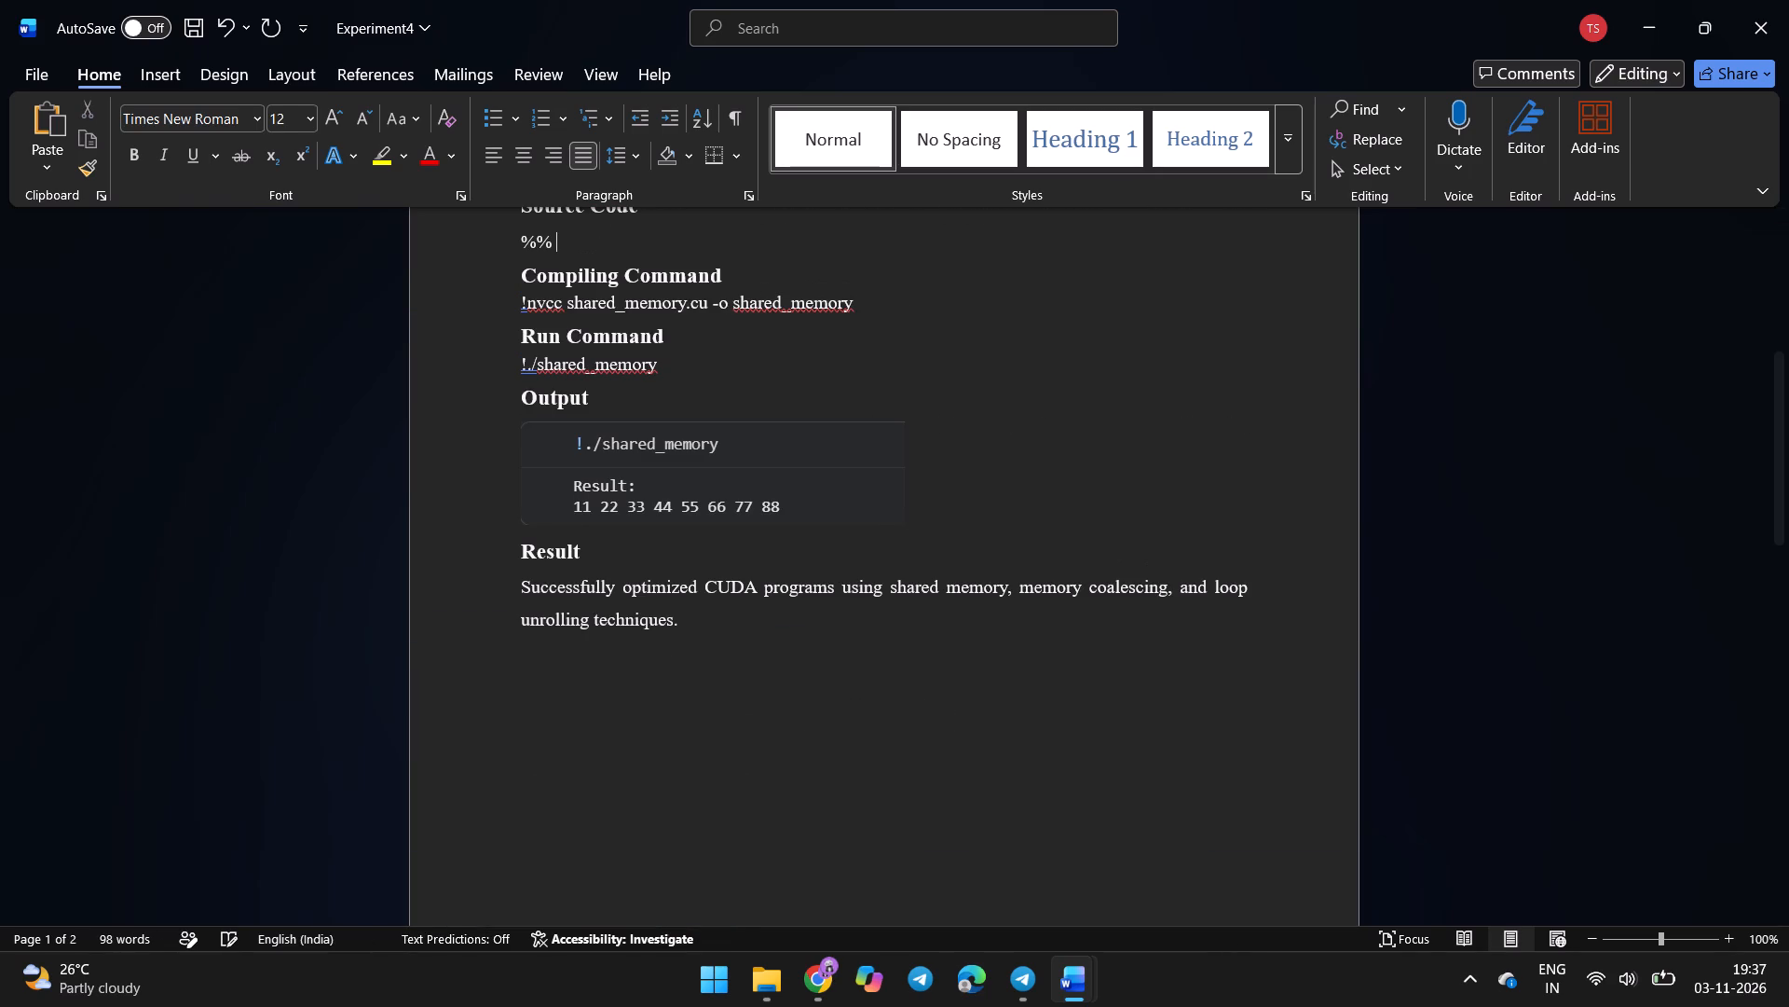
pyautogui.hotkey('ctrl', 'v')
# Remove the leftover "%% " before "%%writefile image_convolution.cu", keeping that line on its own below the Source Code heading.
pyautogui.scroll(8, 611, 629)
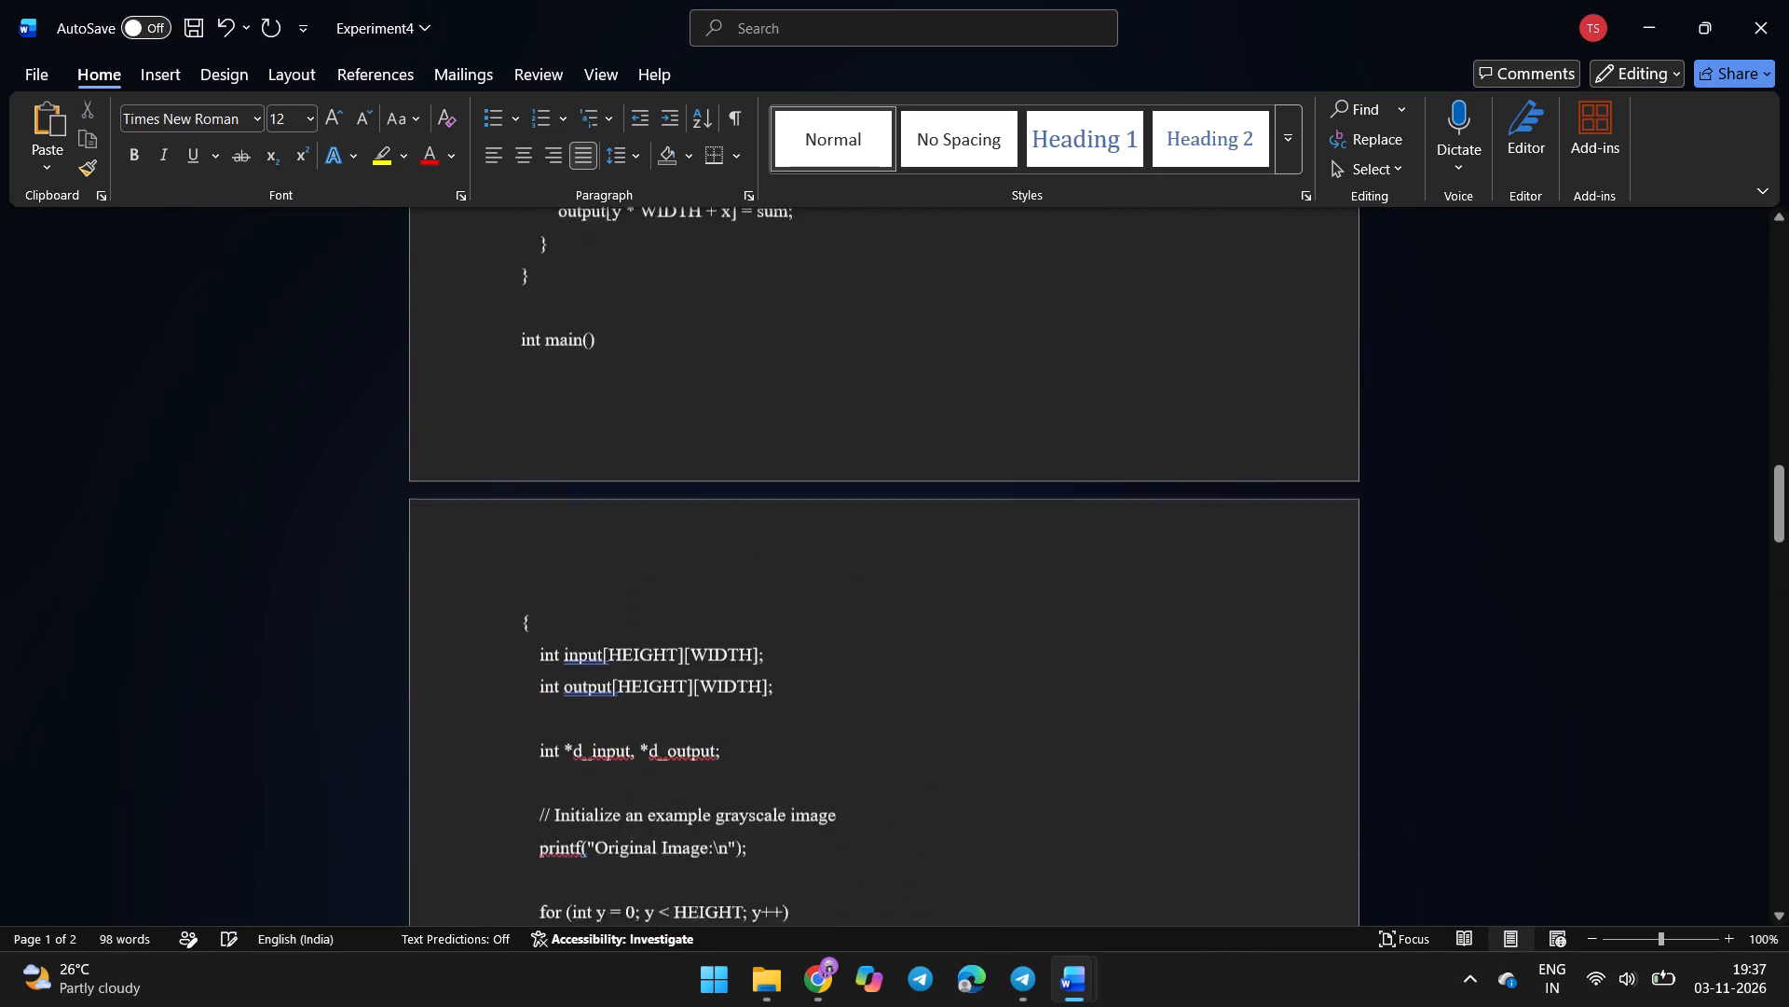
pyautogui.scroll(7, 611, 629)
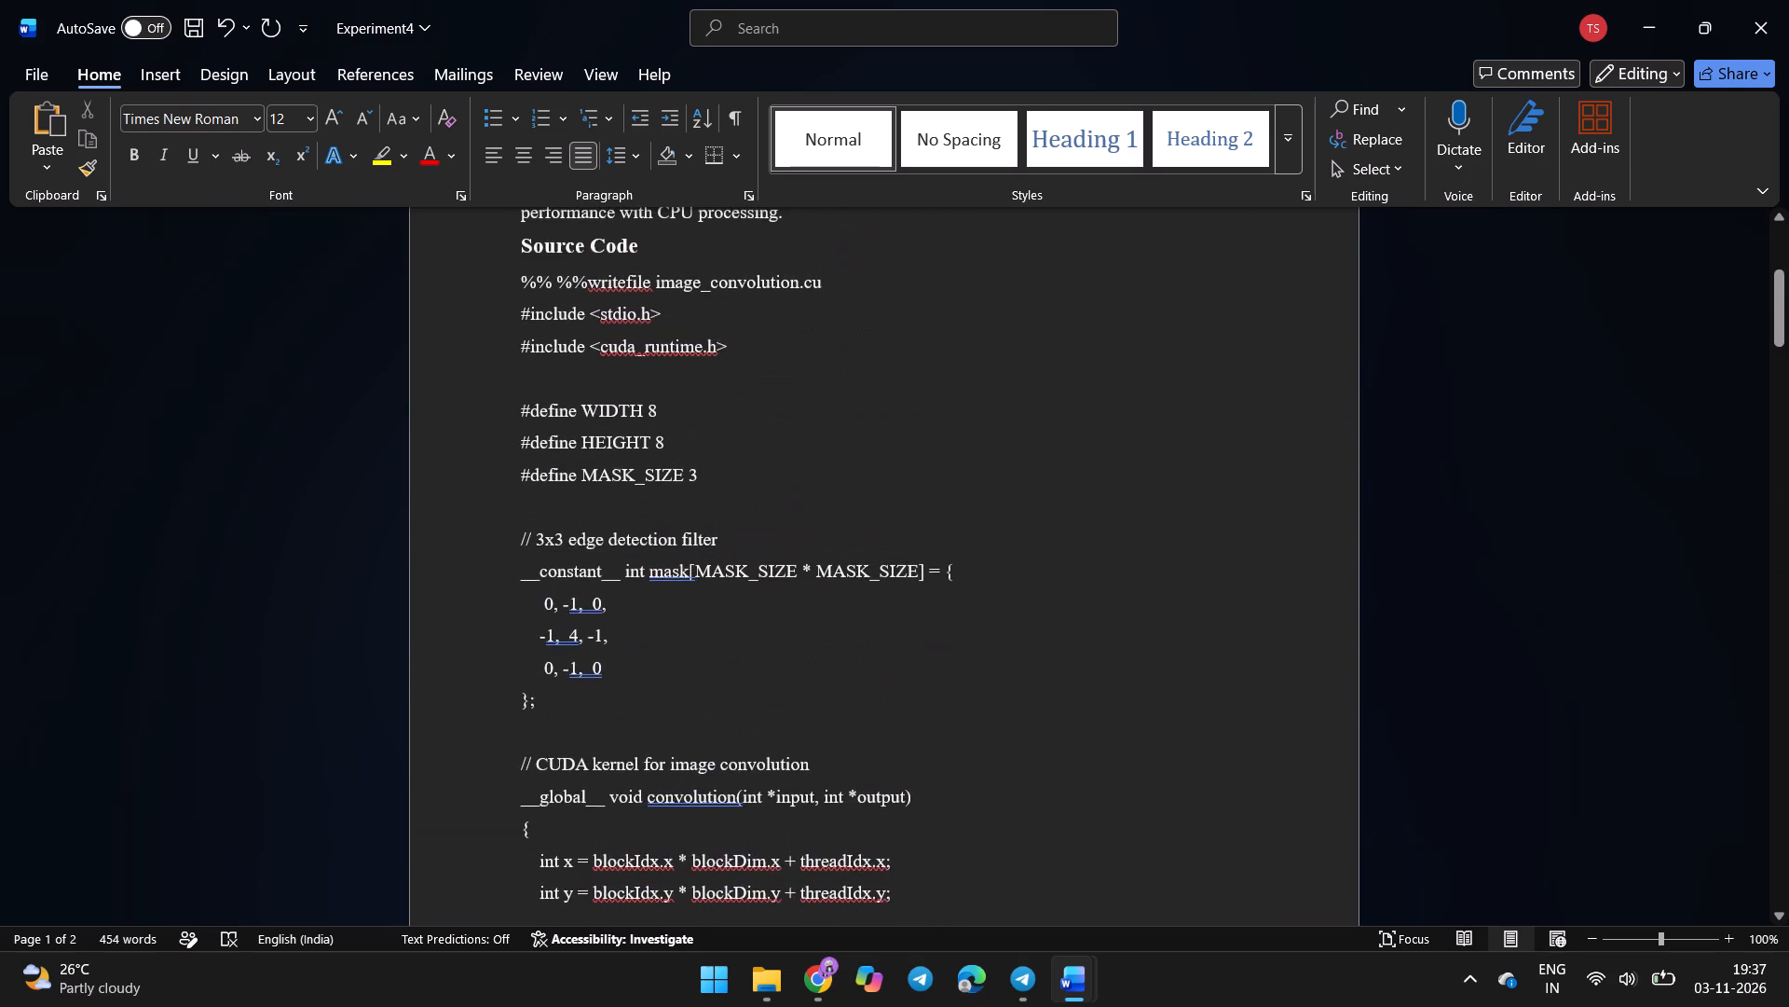
pyautogui.scroll(1, 611, 629)
pyautogui.click(558, 413)
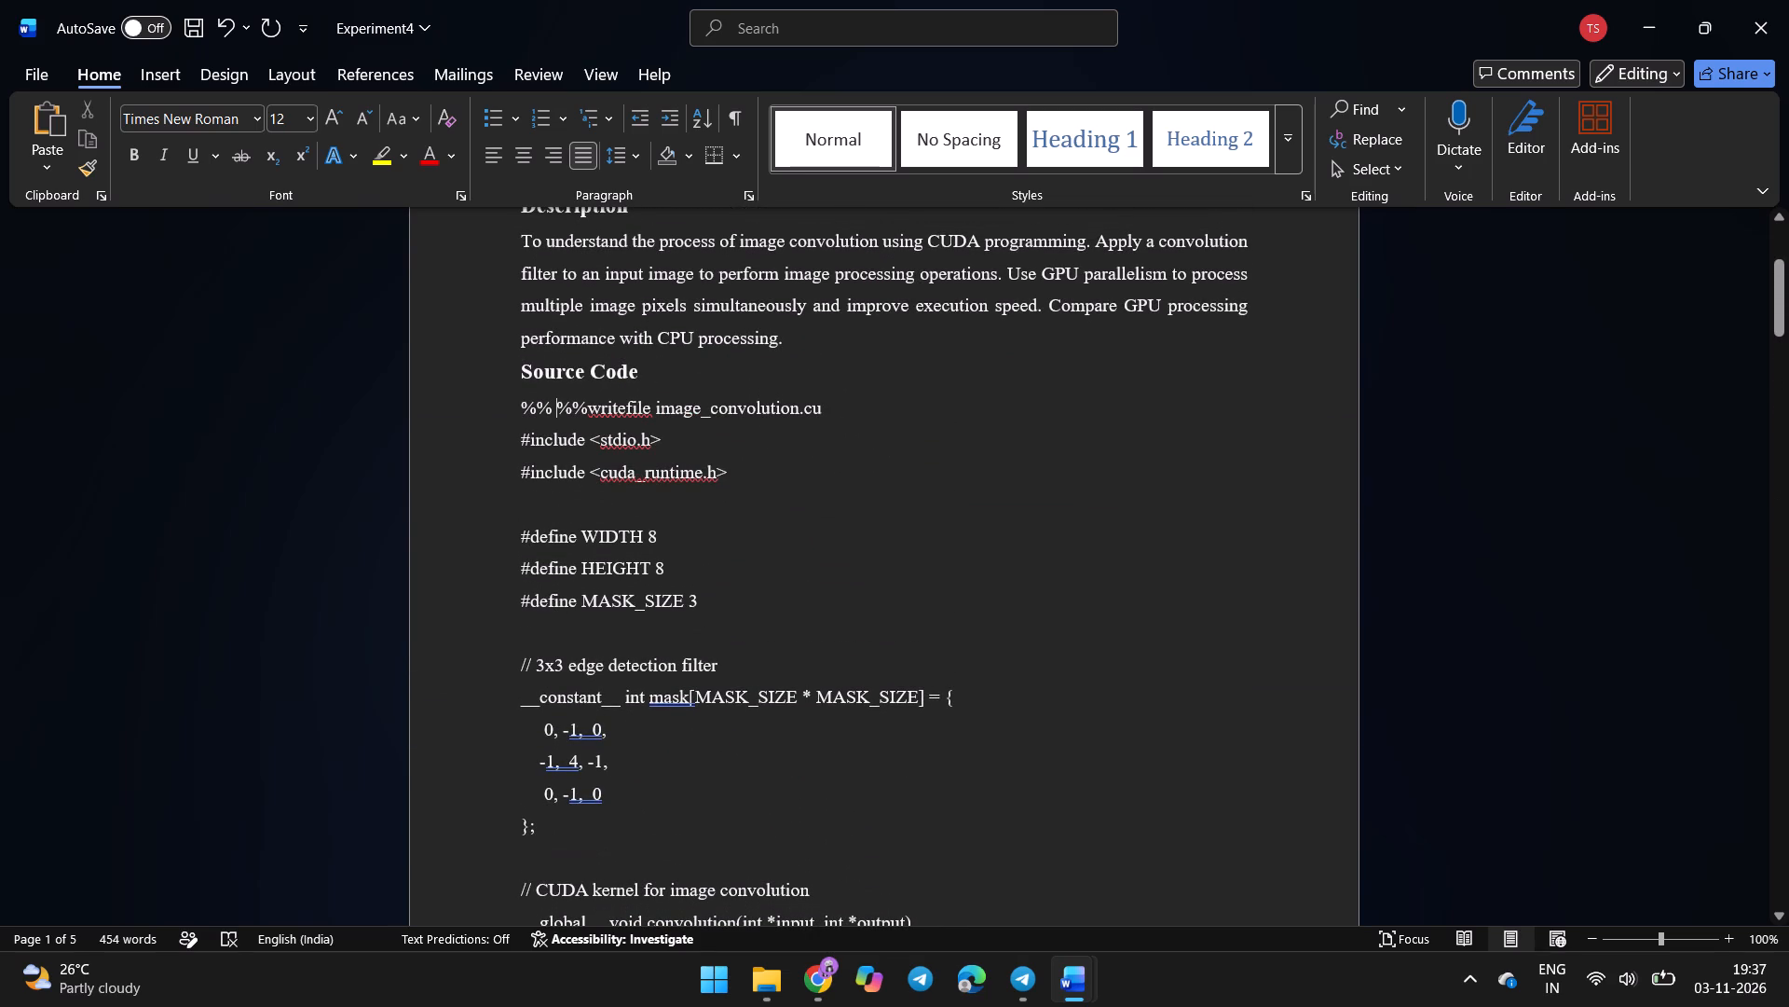
pyautogui.press('BackSpace')
pyautogui.press('BackSpace')
pyautogui.press('BackSpace')
pyautogui.press('BackSpace')
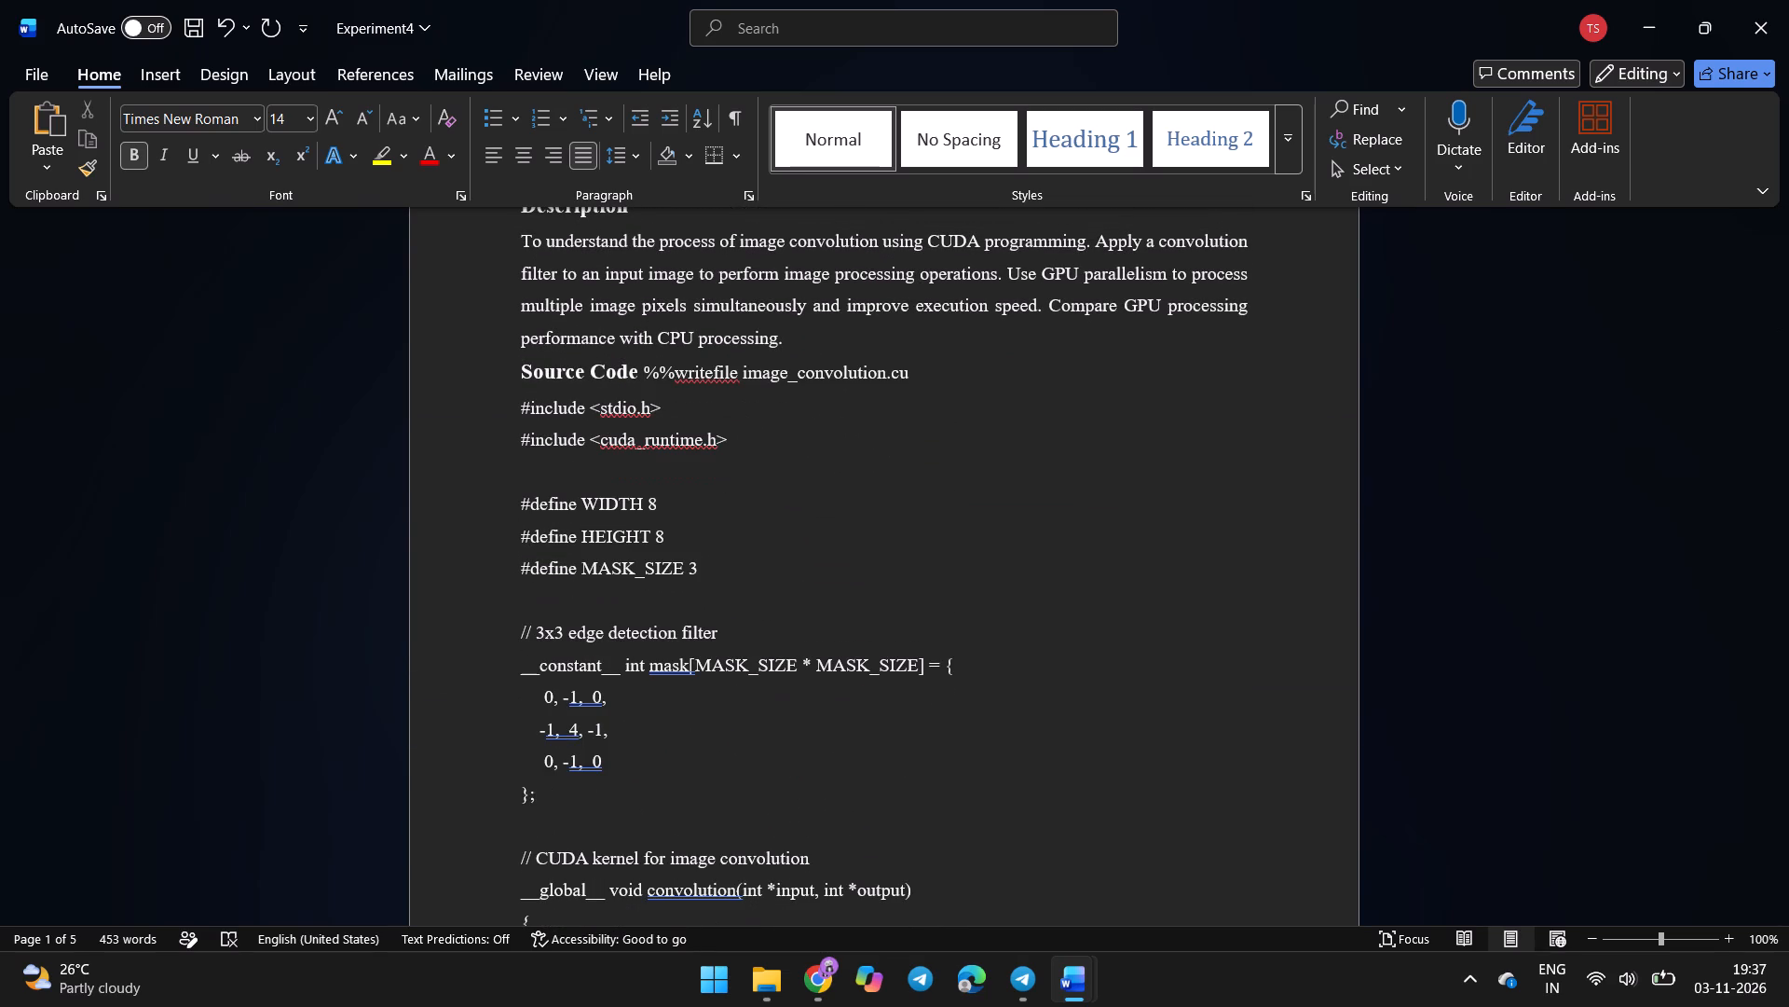
pyautogui.hotkey('ctrl', 'z')
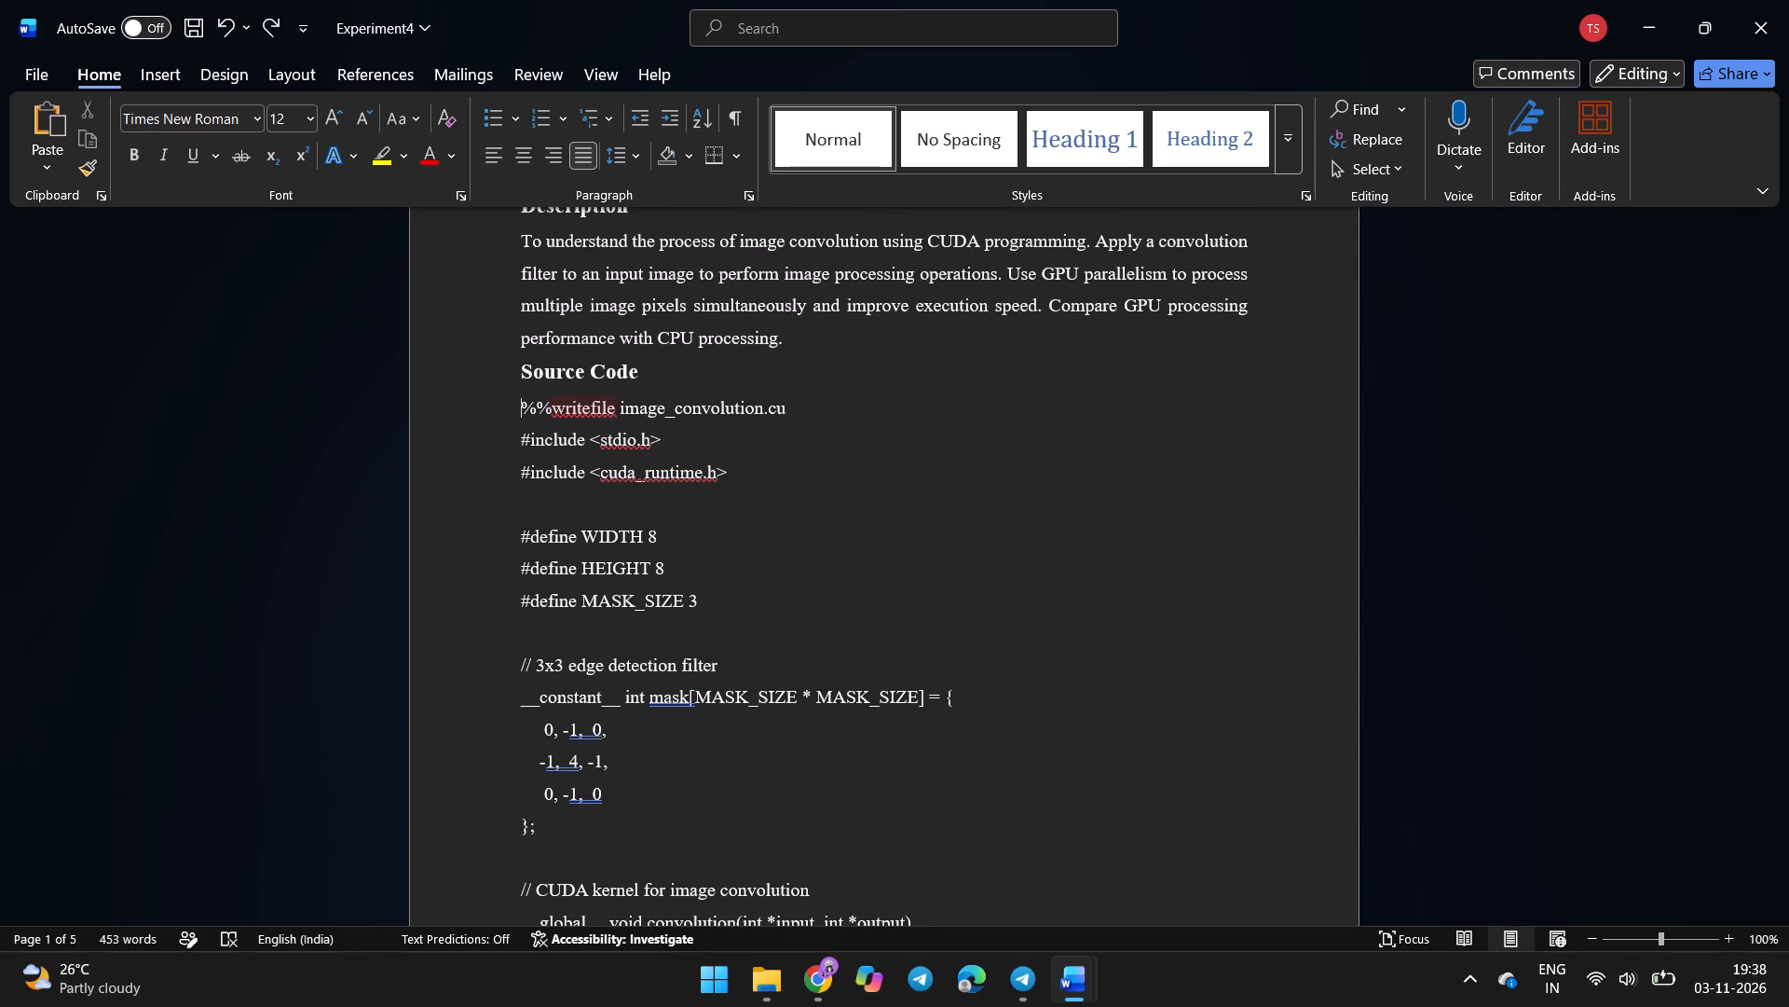
# Delete the blank lines before "#define WIDTH 8", "// 3x3 edge detection filter" and "// CUDA kernel for image convolution".
pyautogui.click(564, 519)
pyautogui.press('BackSpace')
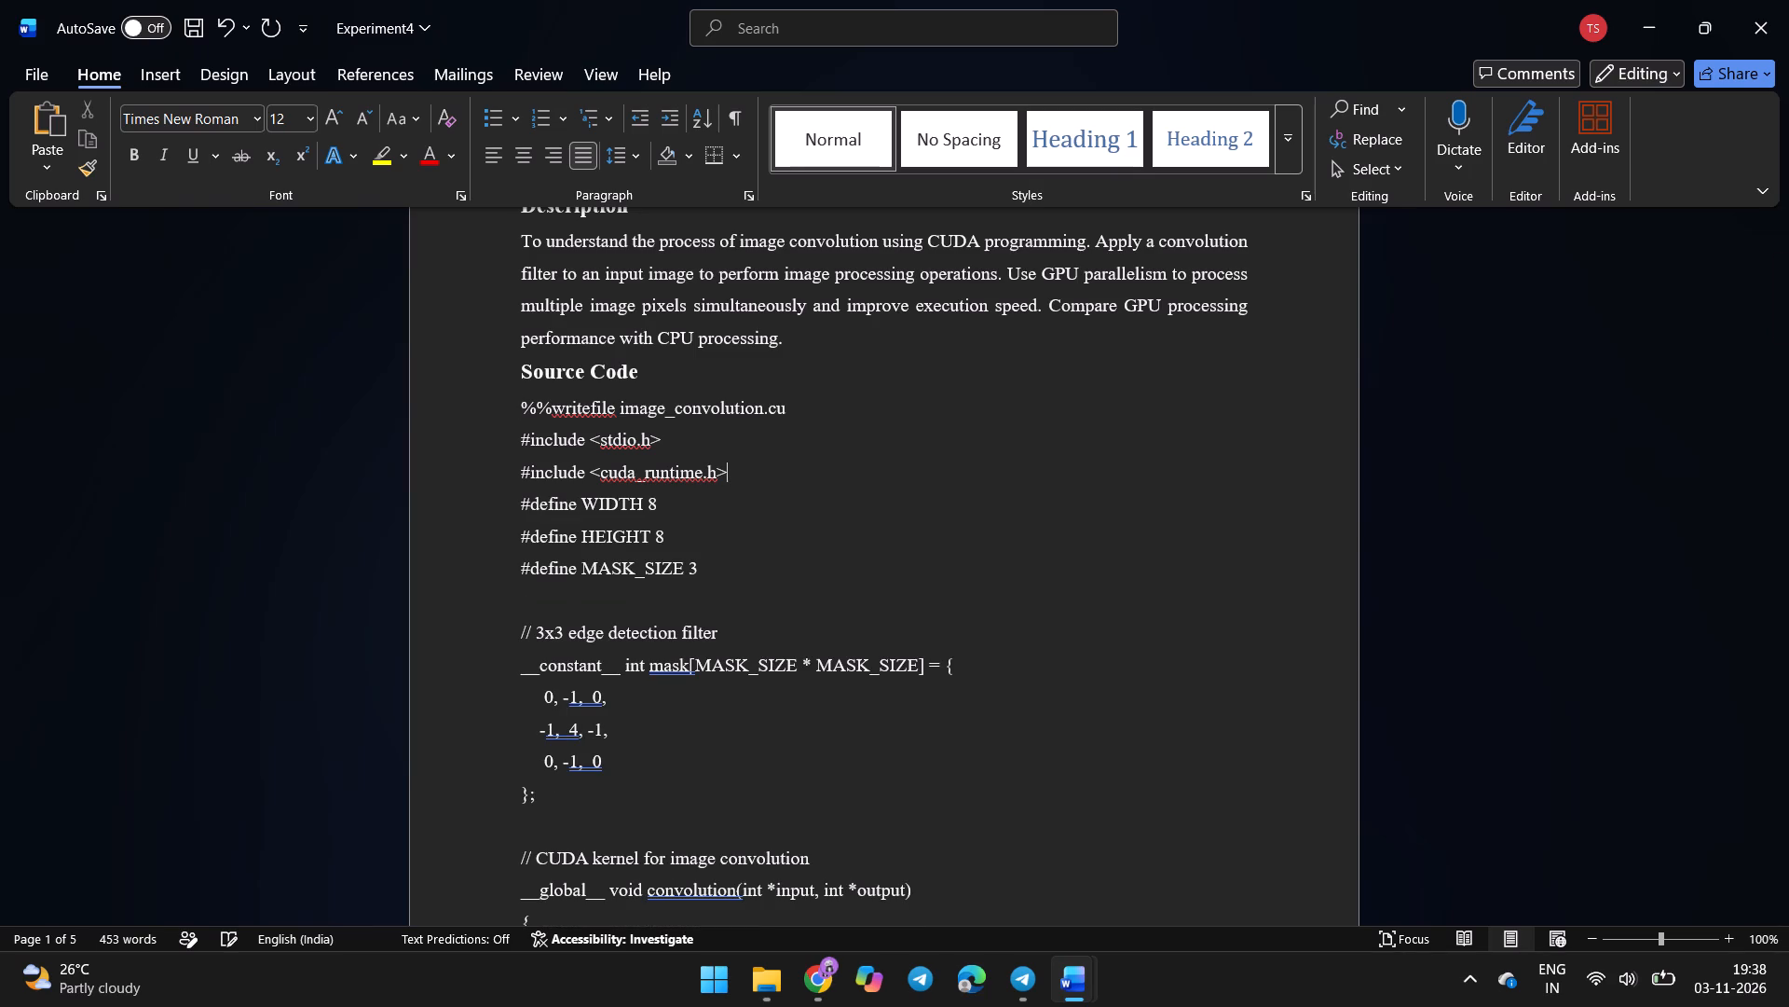
pyautogui.click(562, 600)
pyautogui.press('BackSpace')
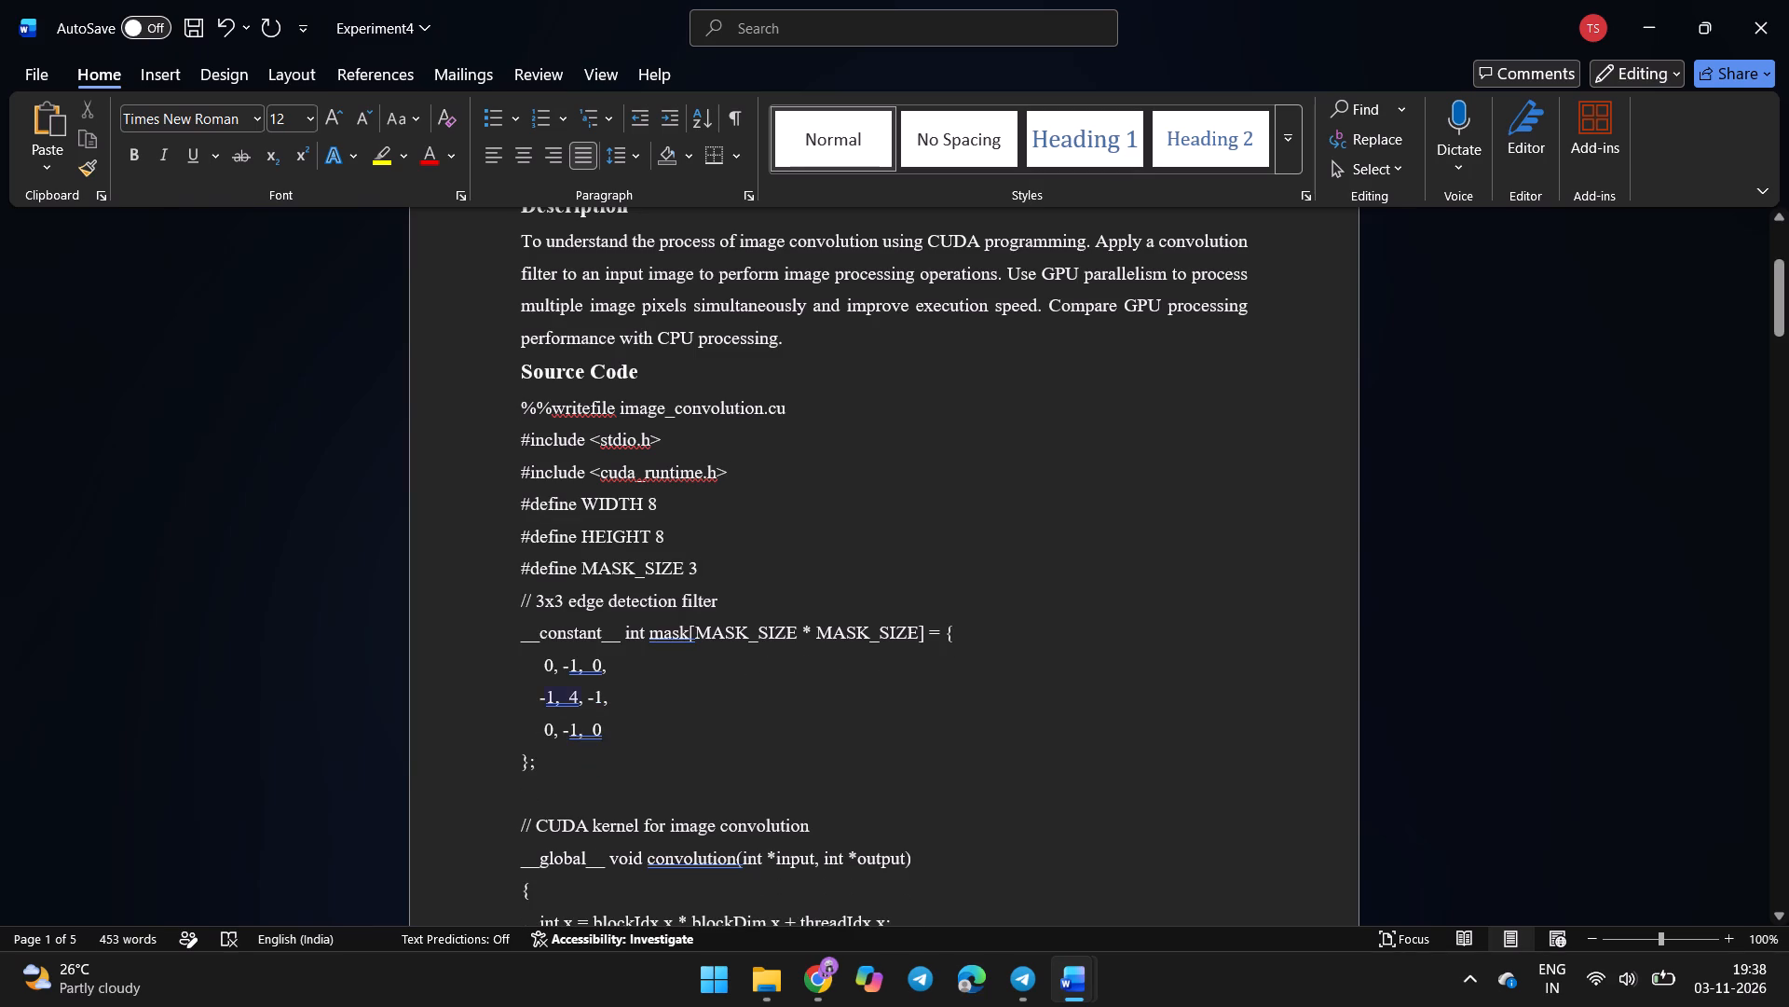
pyautogui.click(562, 794)
pyautogui.press('BackSpace')
# Delete the blank lines before "if (x < WIDTH && y < HEIGHT)" and "// Ignore pixels outside image boundaries" in the kernel code.
pyautogui.scroll(-1, 562, 794)
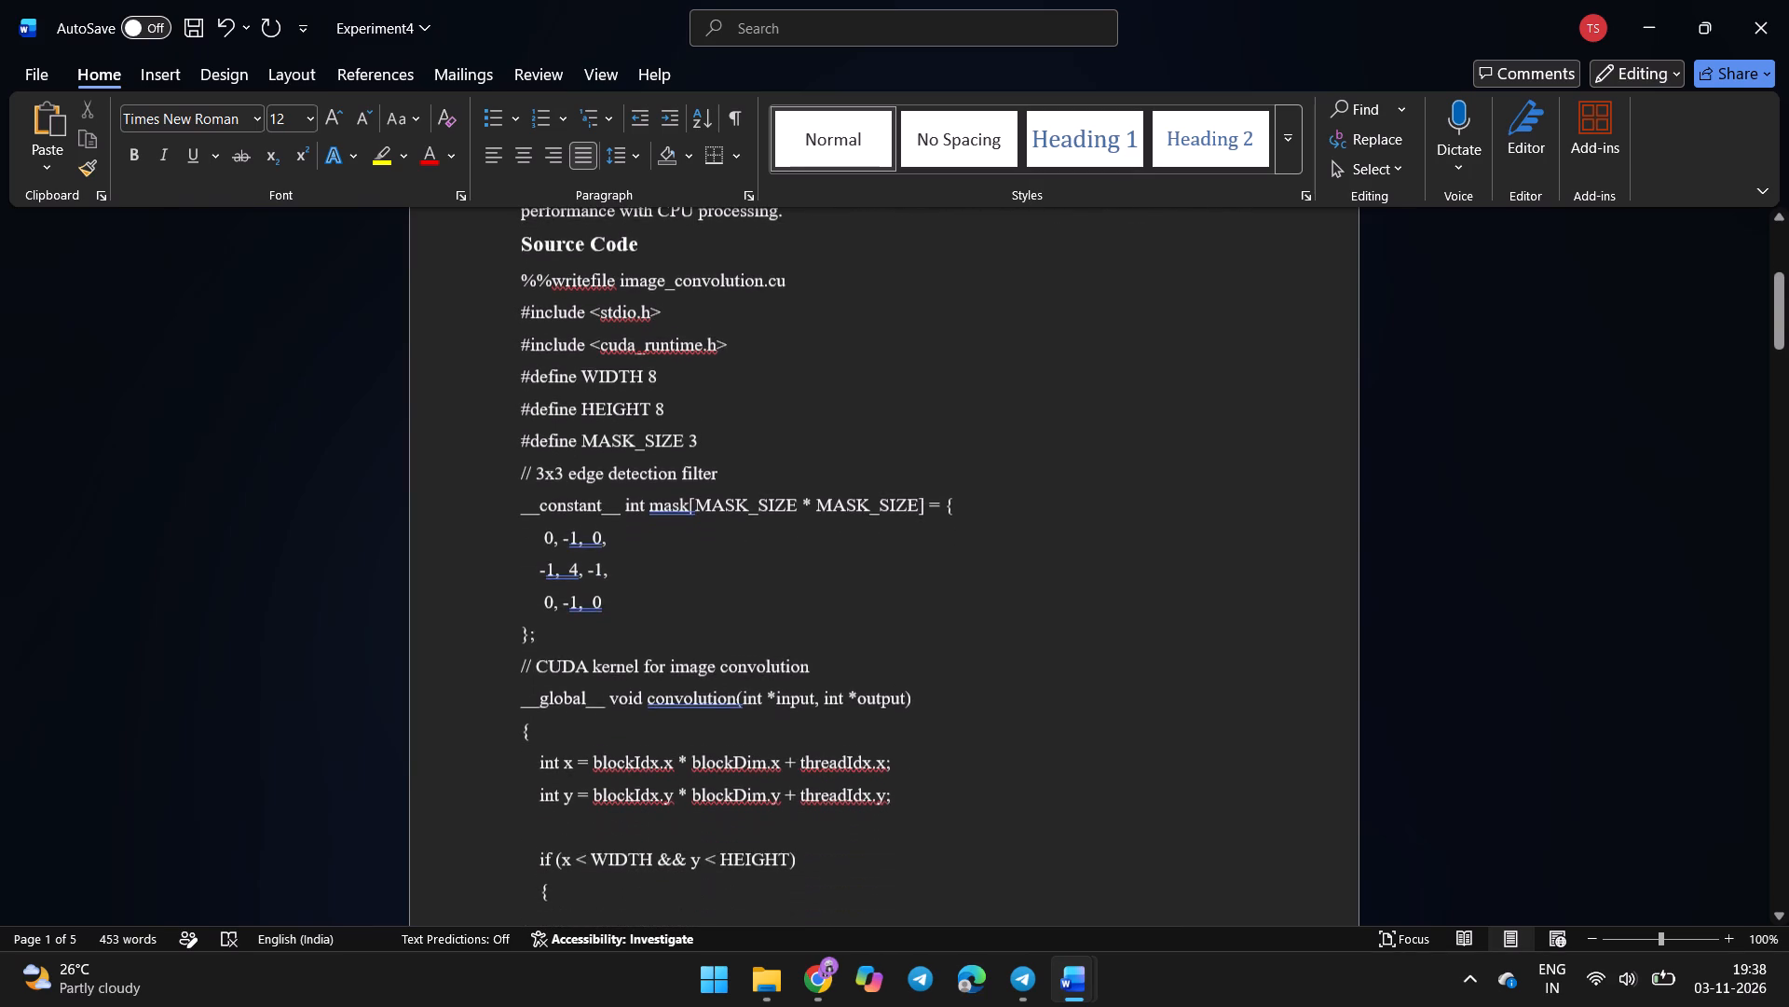
pyautogui.scroll(-1, 533, 802)
pyautogui.click(579, 721)
pyautogui.press('BackSpace')
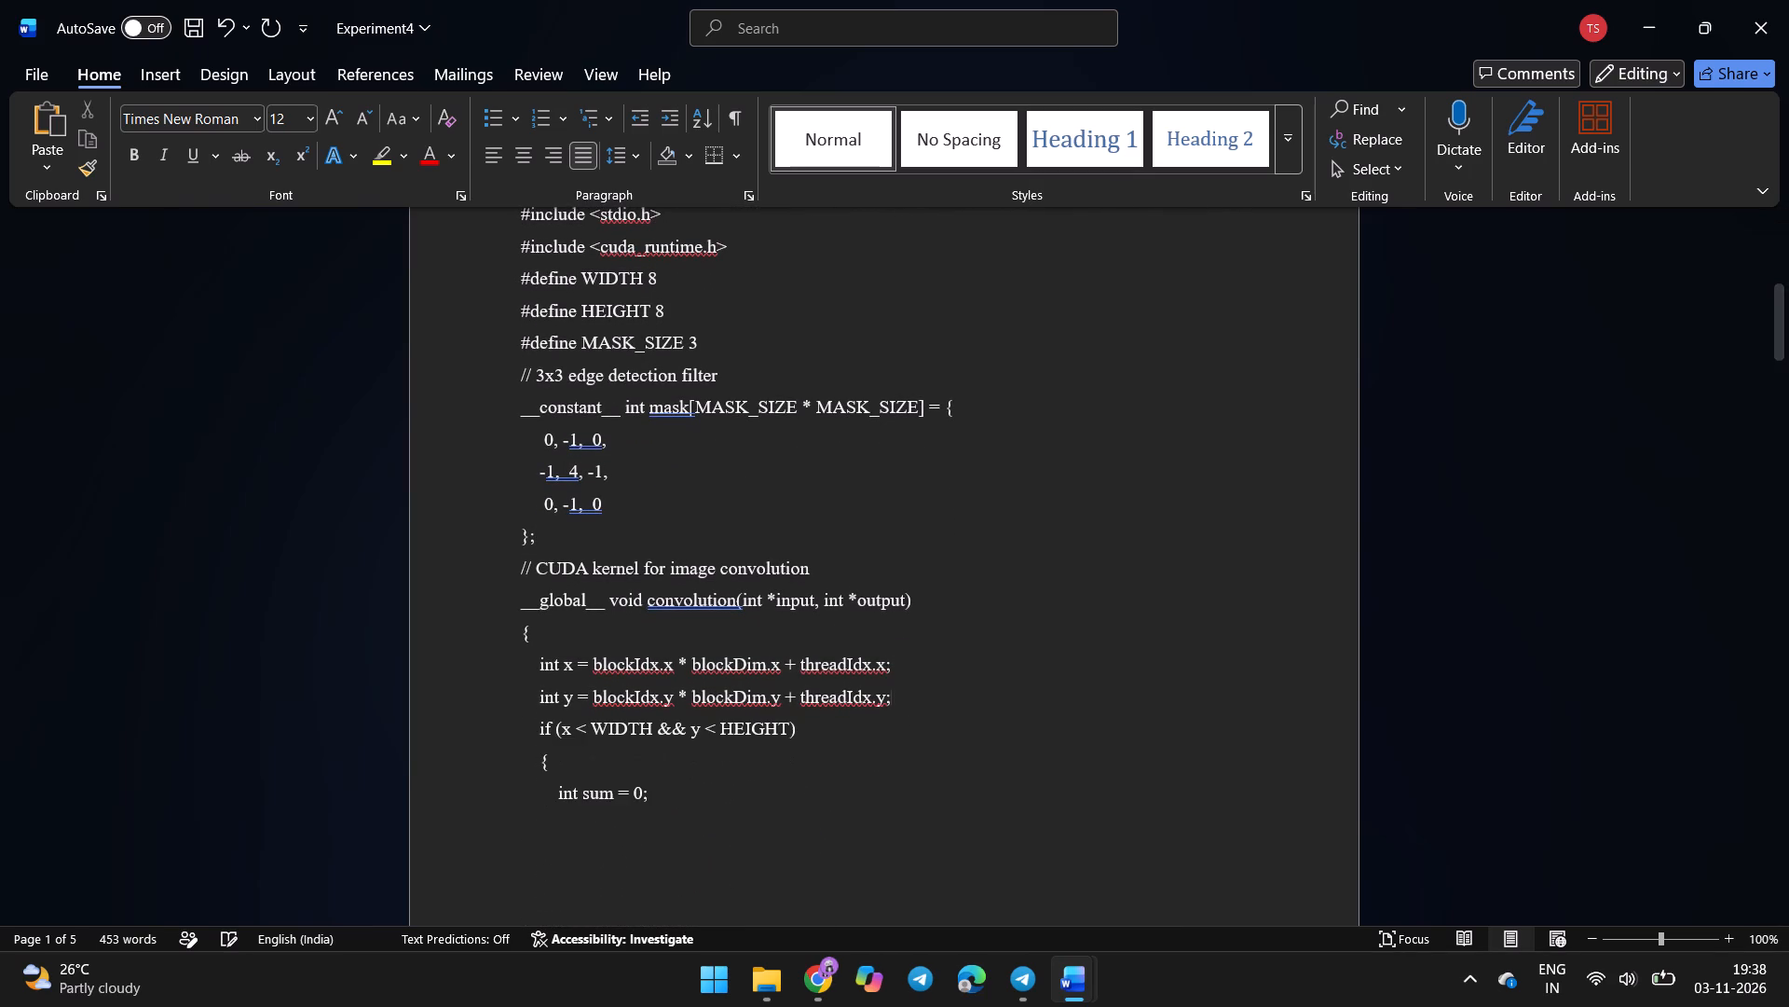
pyautogui.scroll(-3, 579, 721)
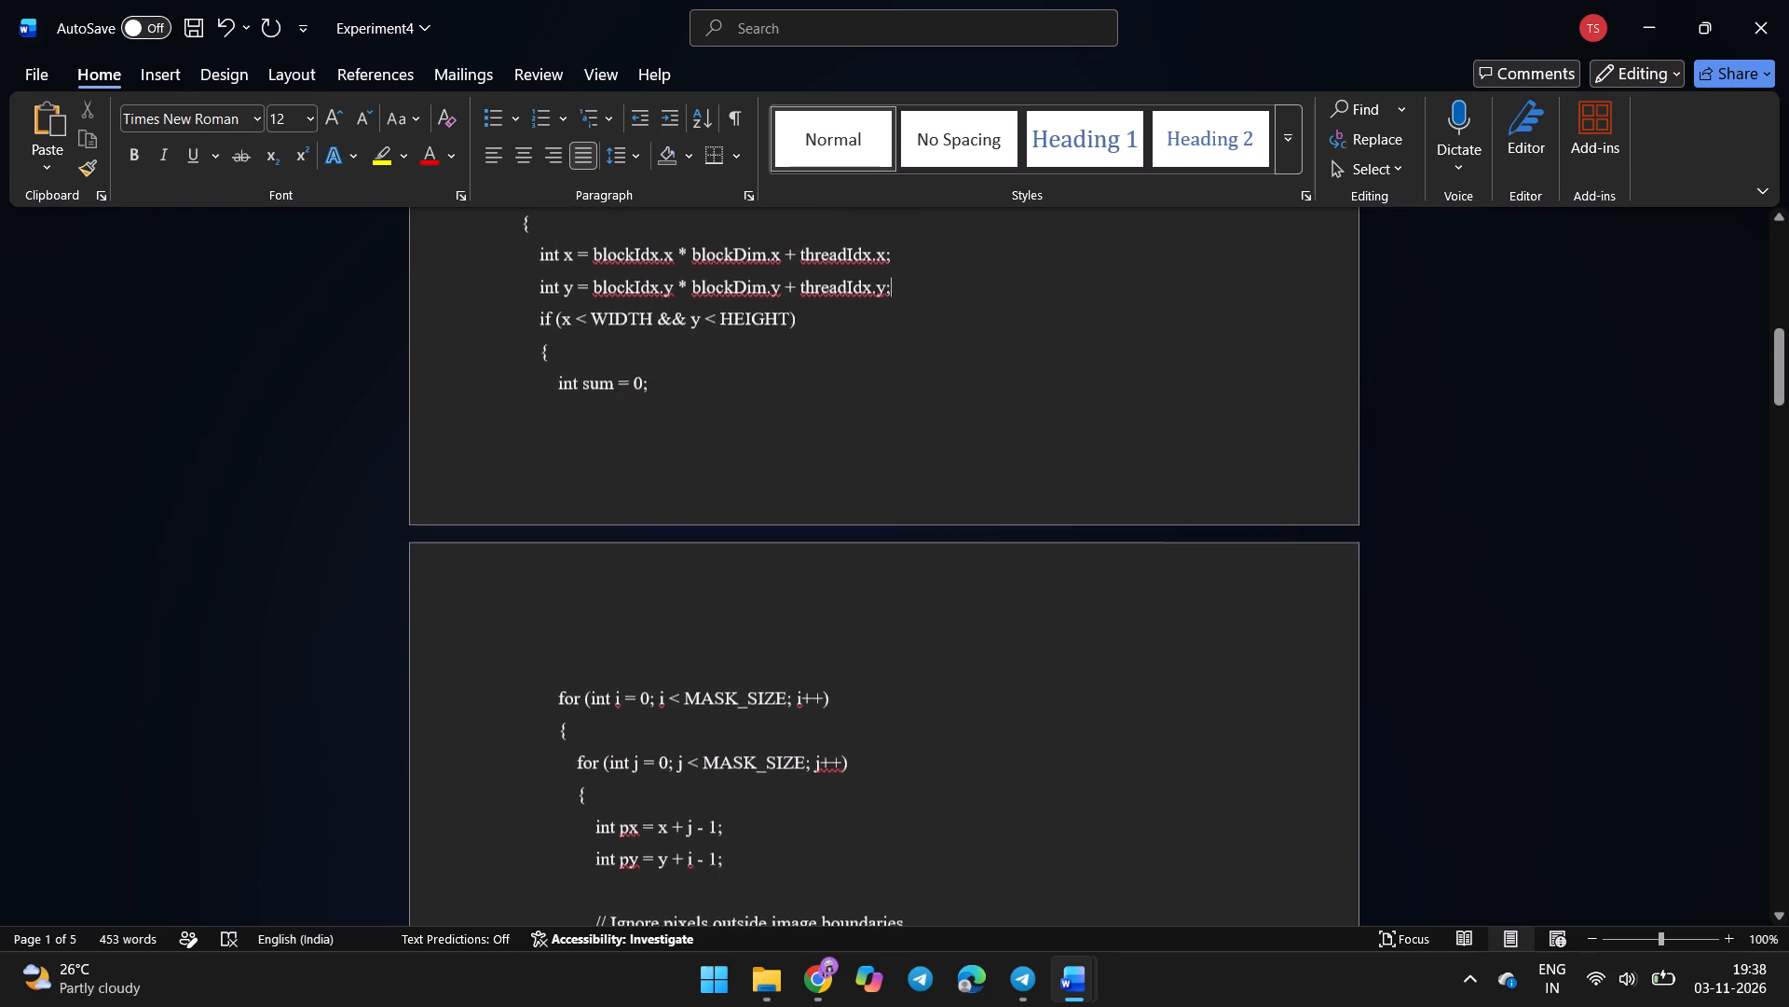
pyautogui.scroll(-1, 518, 781)
pyautogui.click(690, 646)
pyautogui.press('BackSpace')
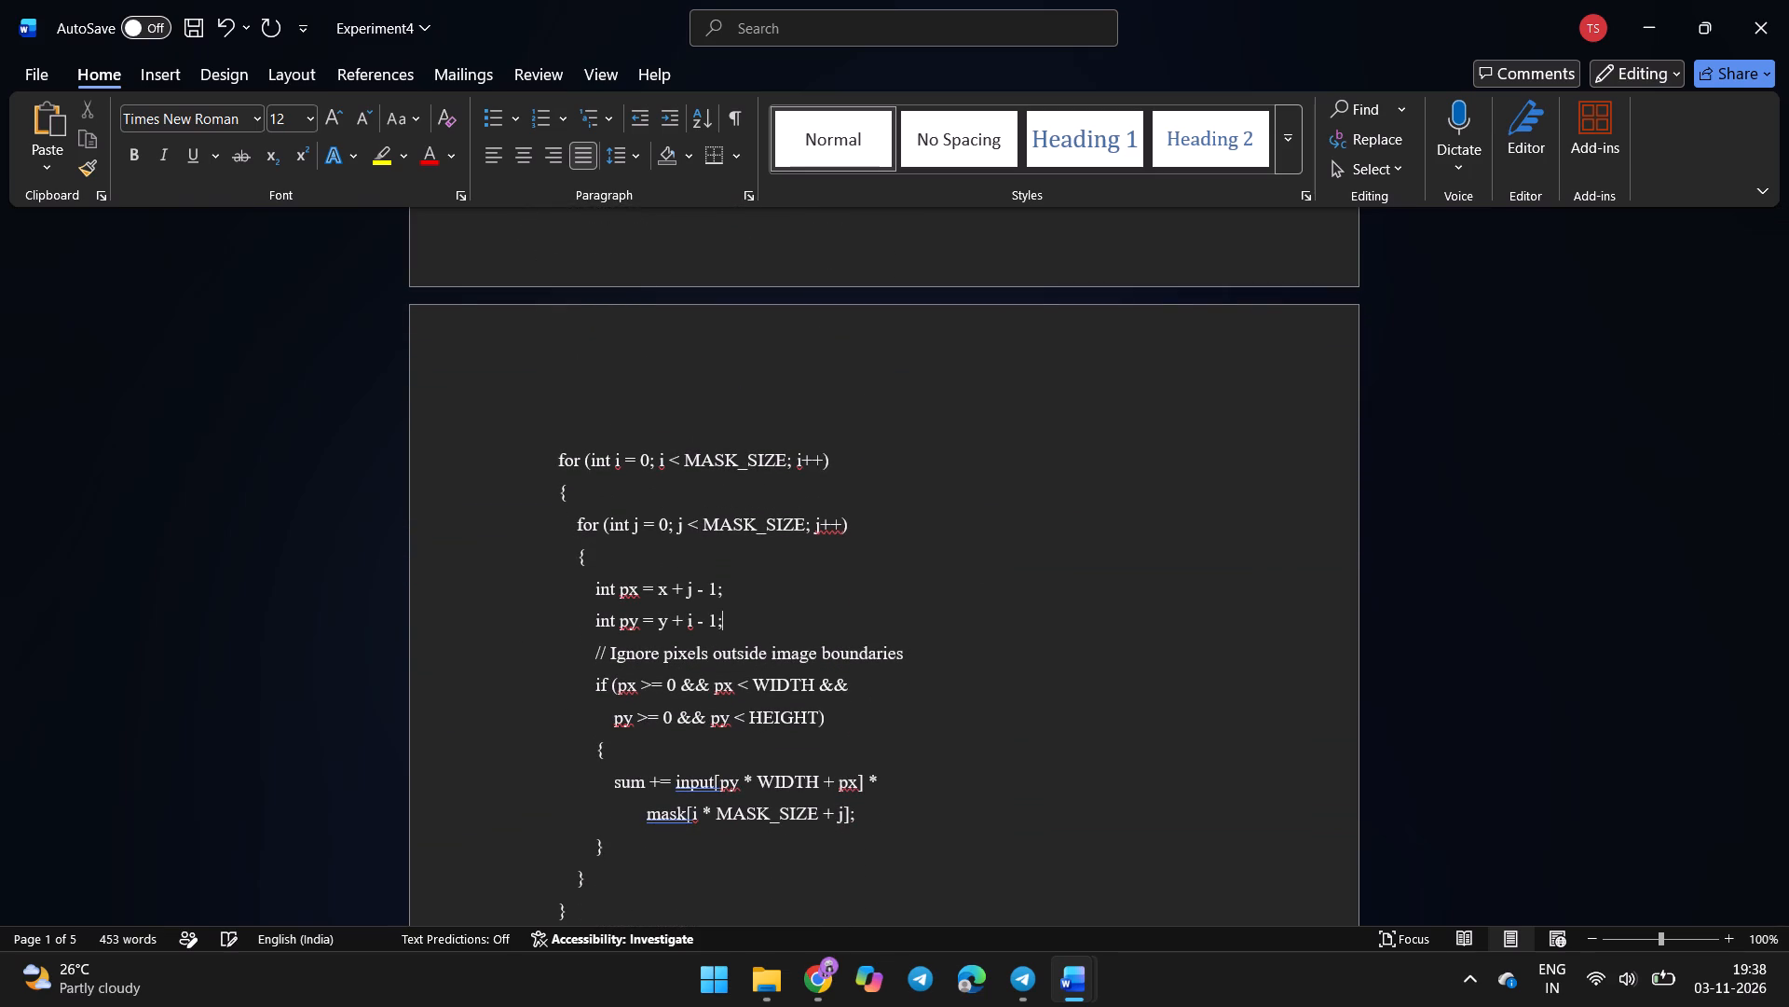
# Delete the blank lines before "// Clamp output pixel values to [0, 255]", "output[y * WIDTH + x] = sum;" and "int main()".
pyautogui.scroll(-1, 697, 845)
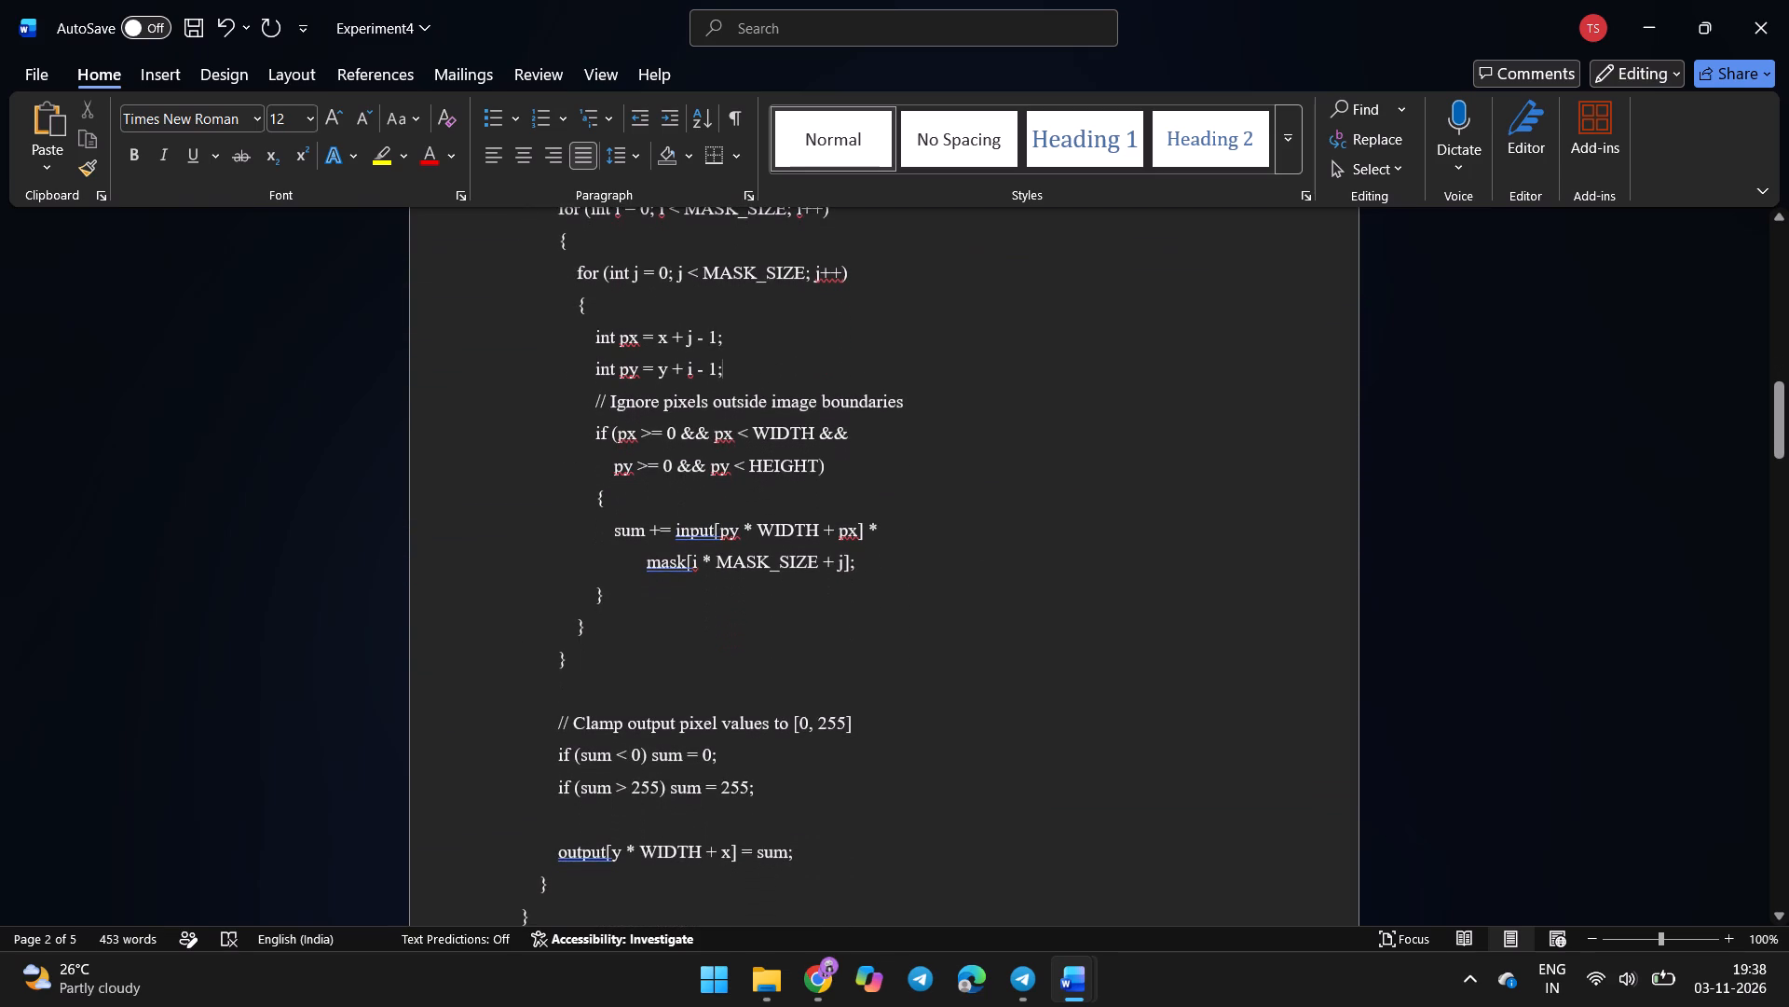
pyautogui.click(574, 683)
pyautogui.press('BackSpace')
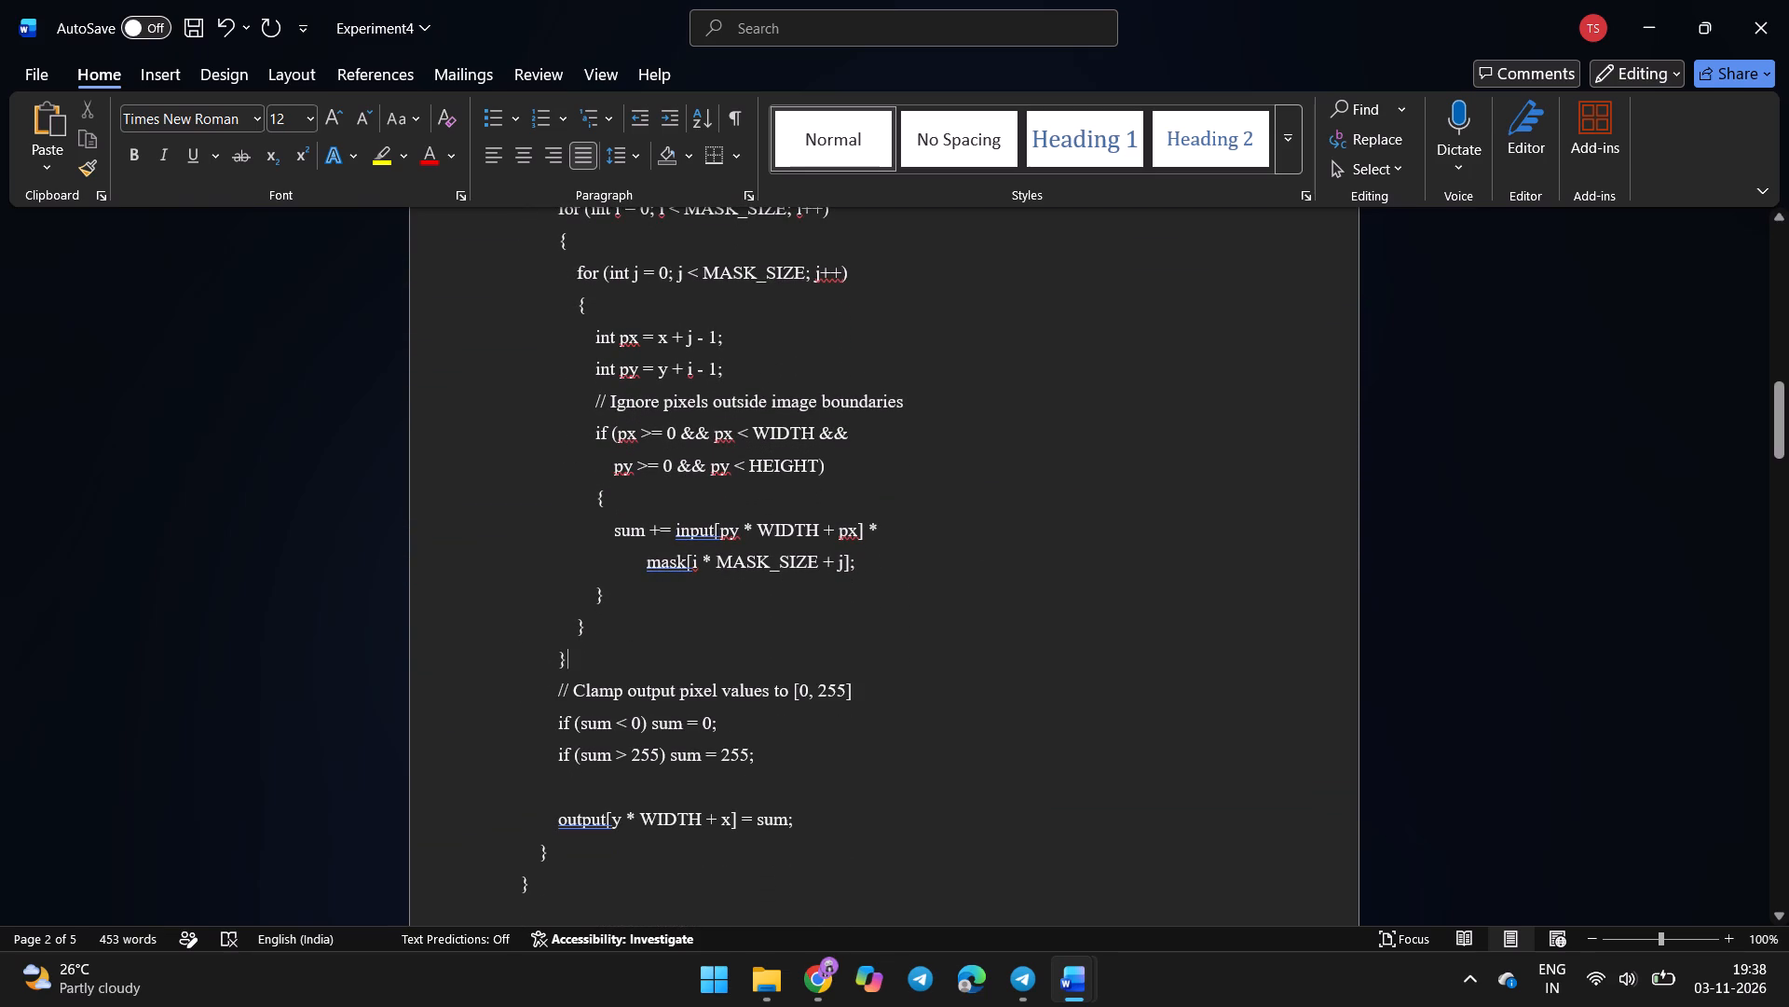
pyautogui.click(601, 792)
pyautogui.press('BackSpace')
pyautogui.scroll(-1, 601, 792)
pyautogui.click(576, 751)
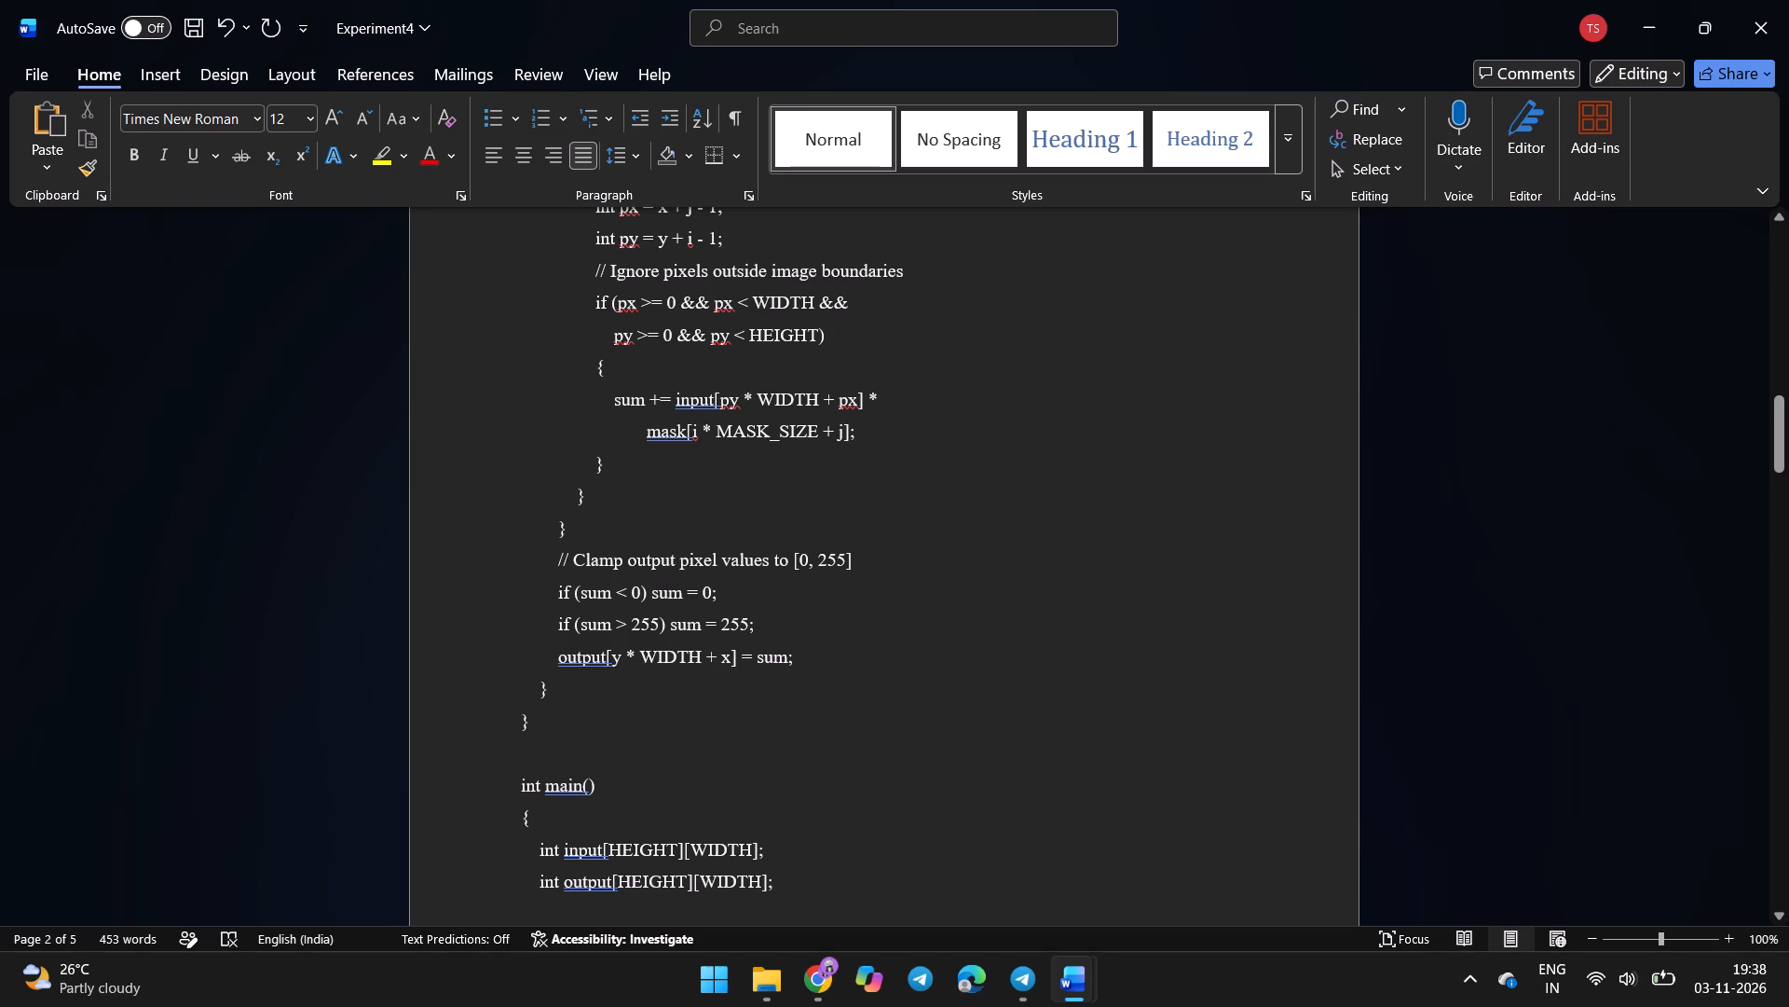
pyautogui.press('BackSpace')
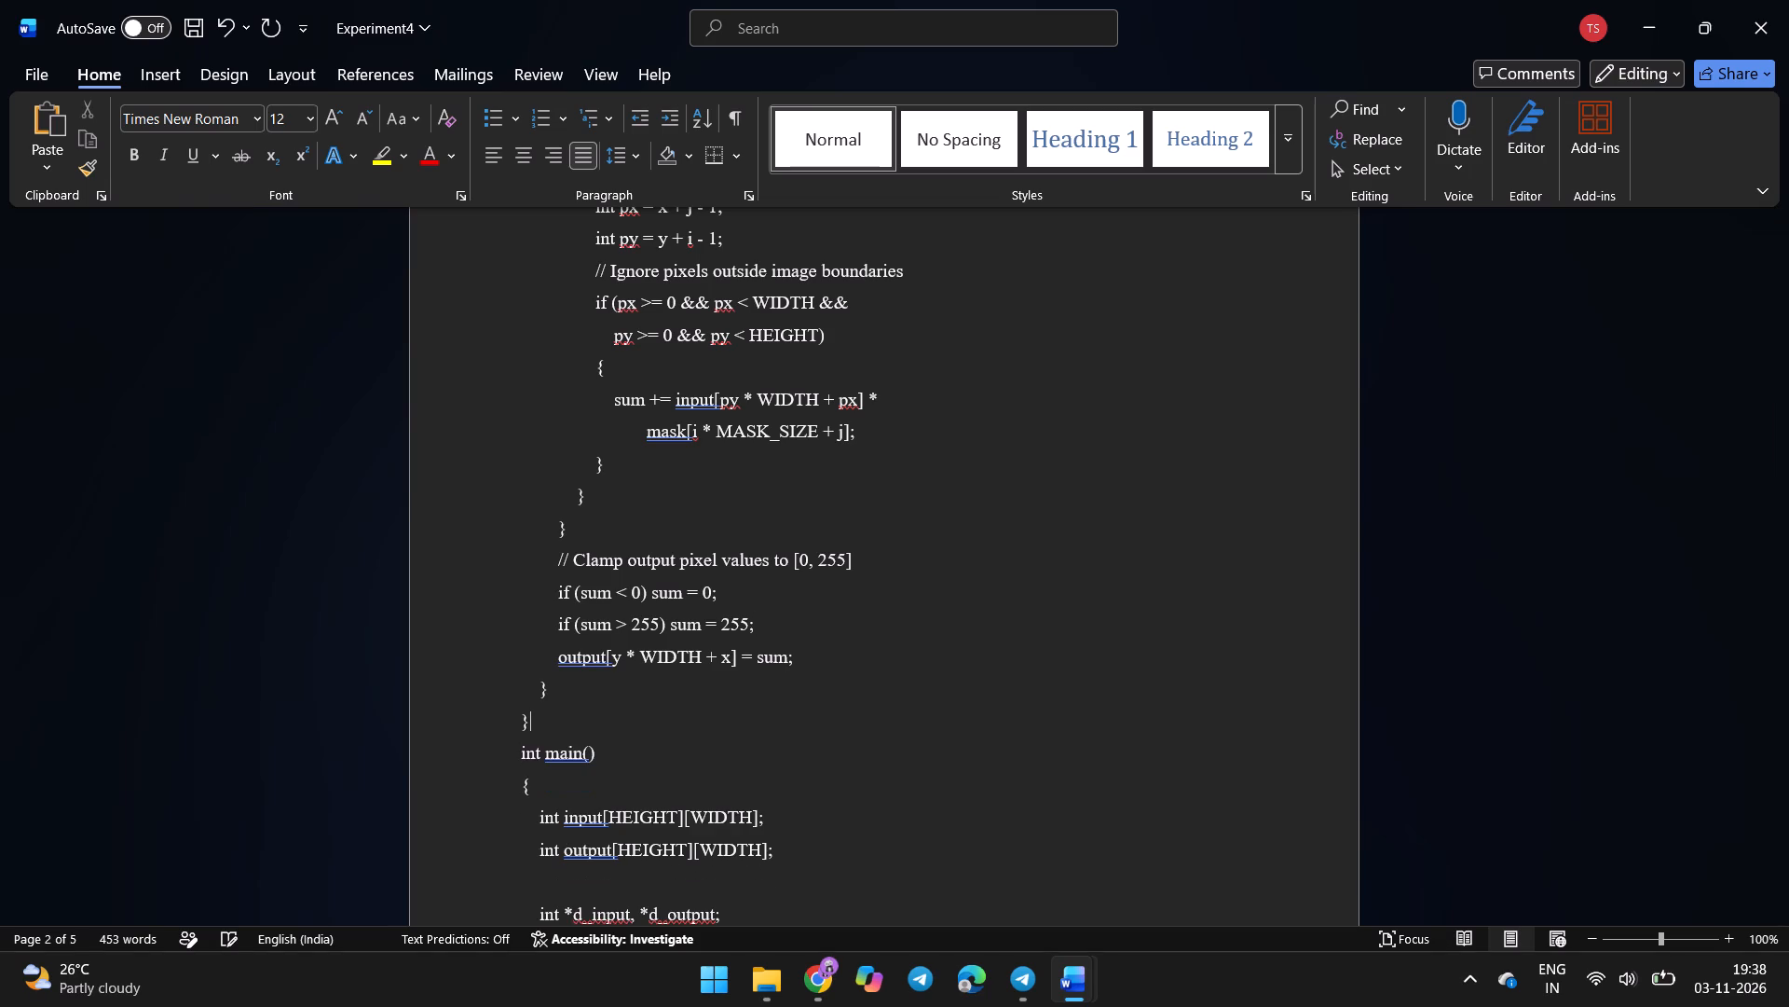
# Delete the blank lines before "int *d_input, *d_output;", "// Initialize an example grayscale image" and the for loop after the "Original Image" printf.
pyautogui.scroll(-1, 576, 751)
pyautogui.click(564, 656)
pyautogui.press('BackSpace')
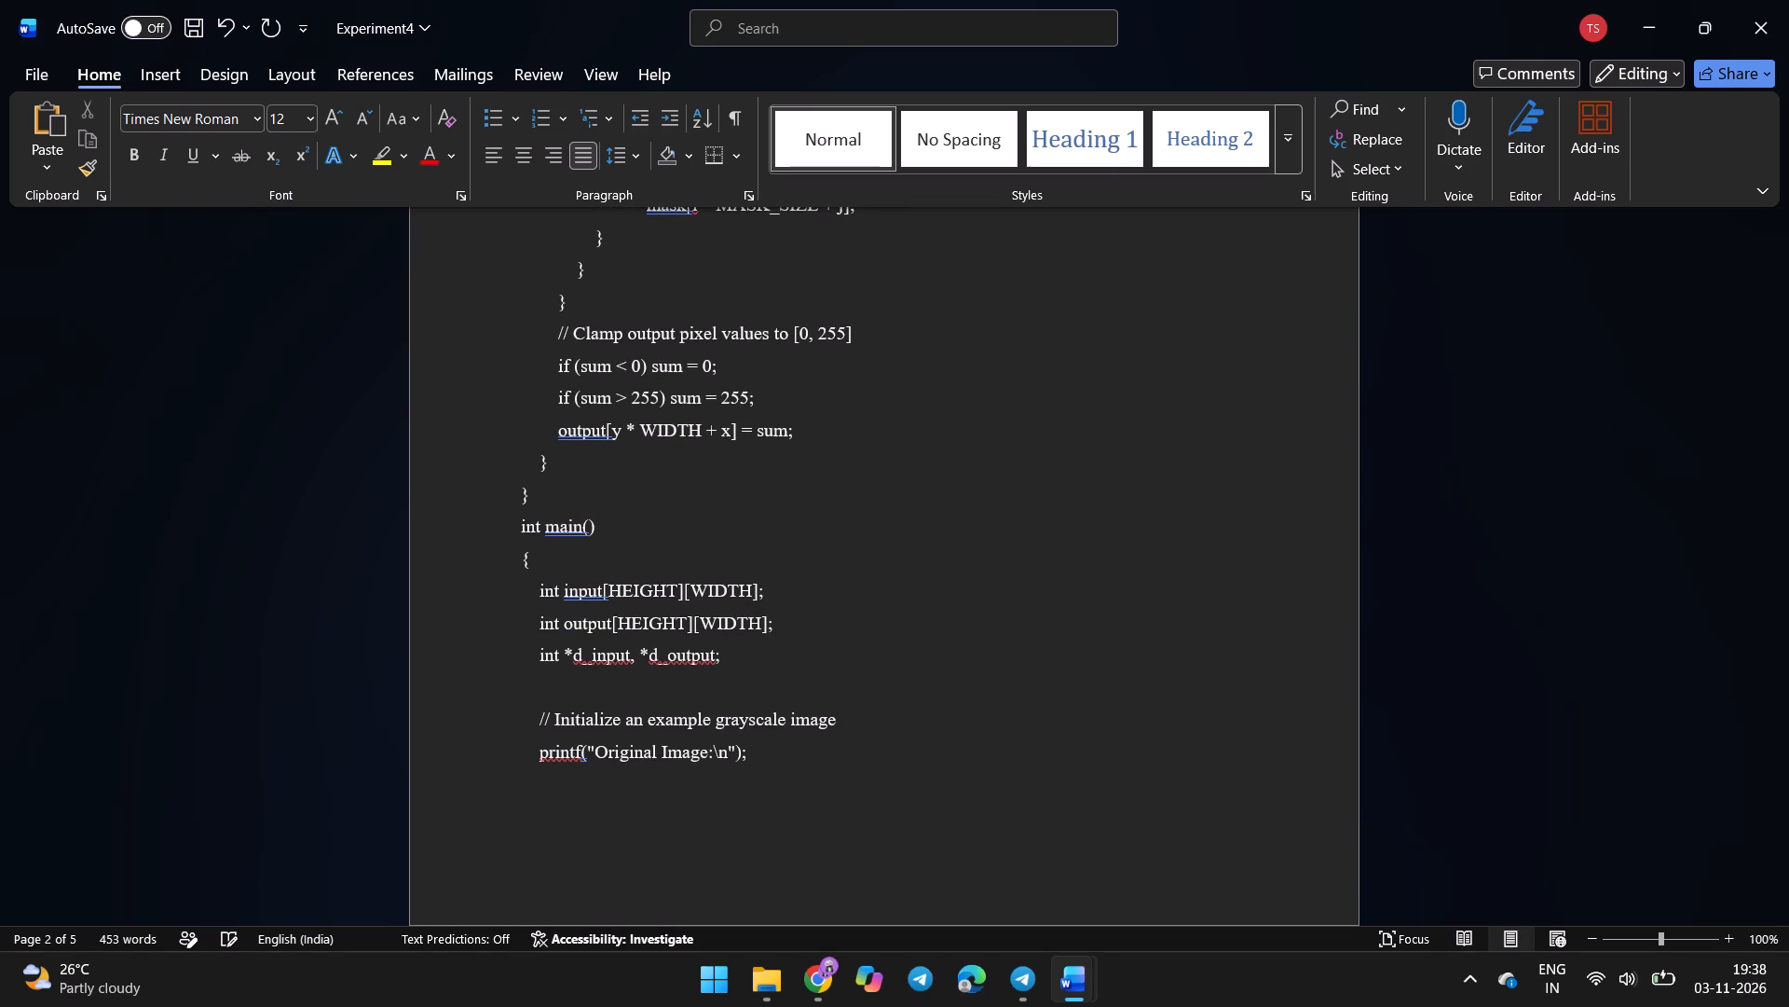
pyautogui.click(565, 680)
pyautogui.press('BackSpace')
pyautogui.scroll(-1, 565, 680)
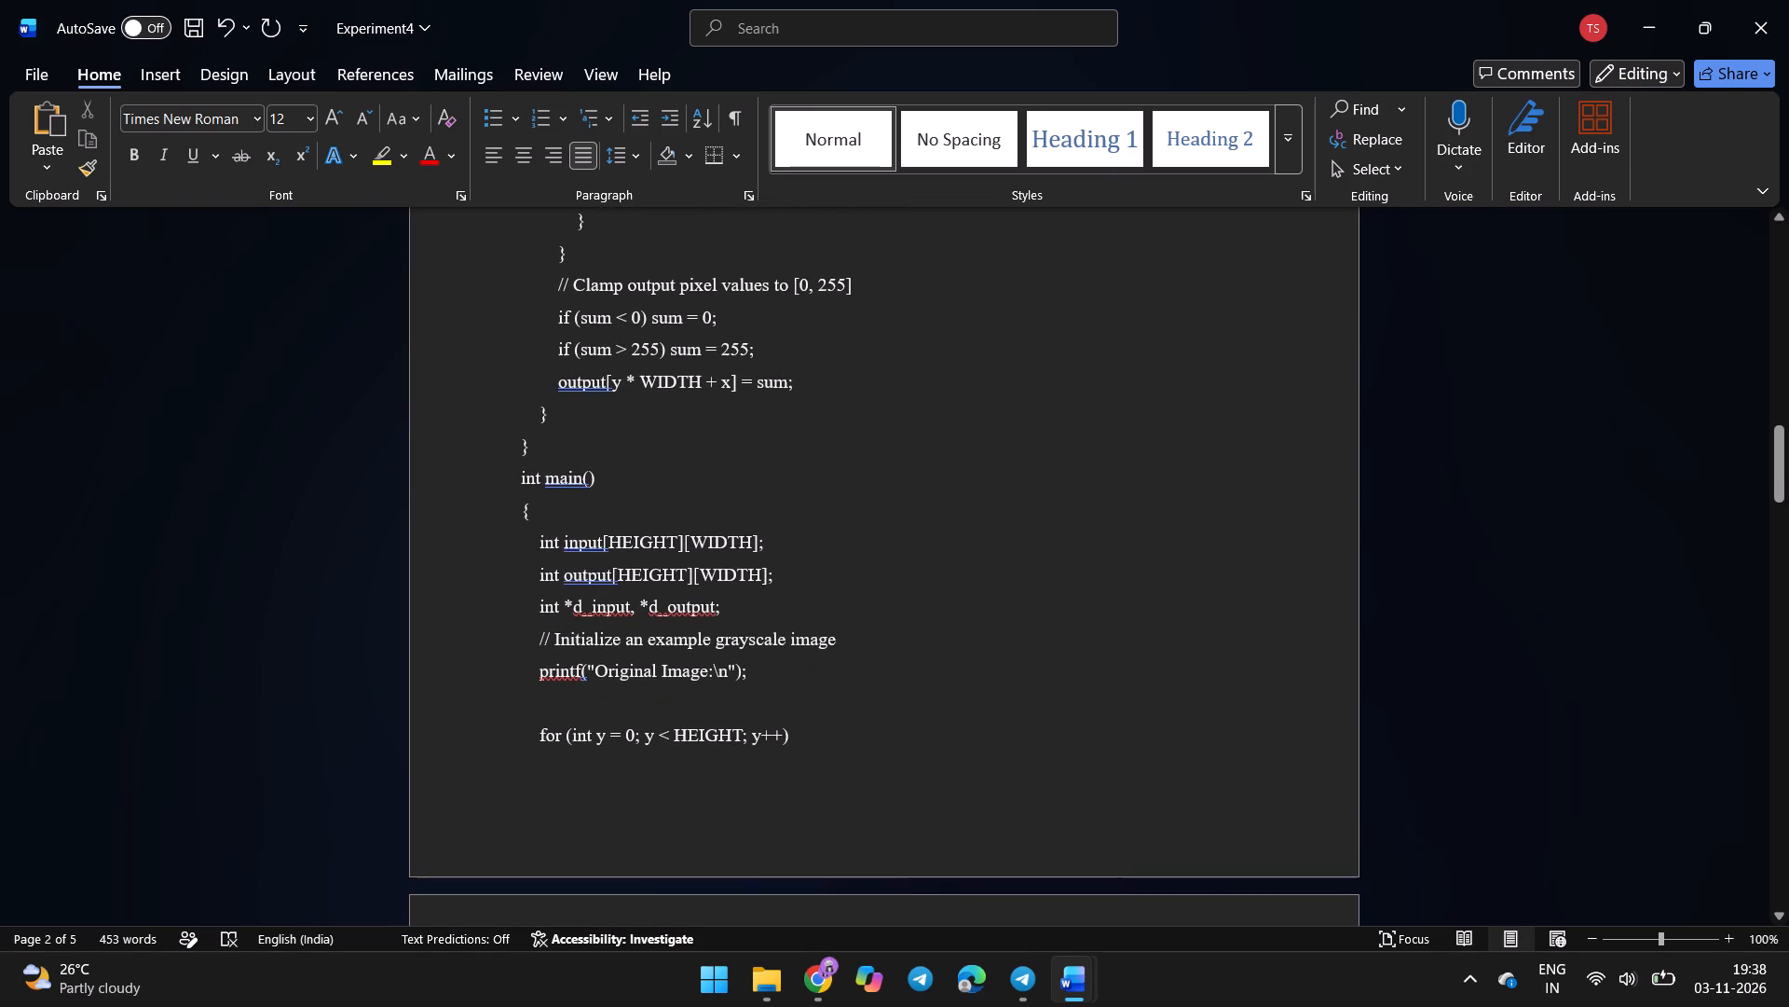
pyautogui.click(548, 697)
pyautogui.press('BackSpace')
# Delete the blank lines before "// Allocate GPU memory", "// Copy image from CPU to GPU" and "// Configure CUDA execution".
pyautogui.scroll(-3, 548, 697)
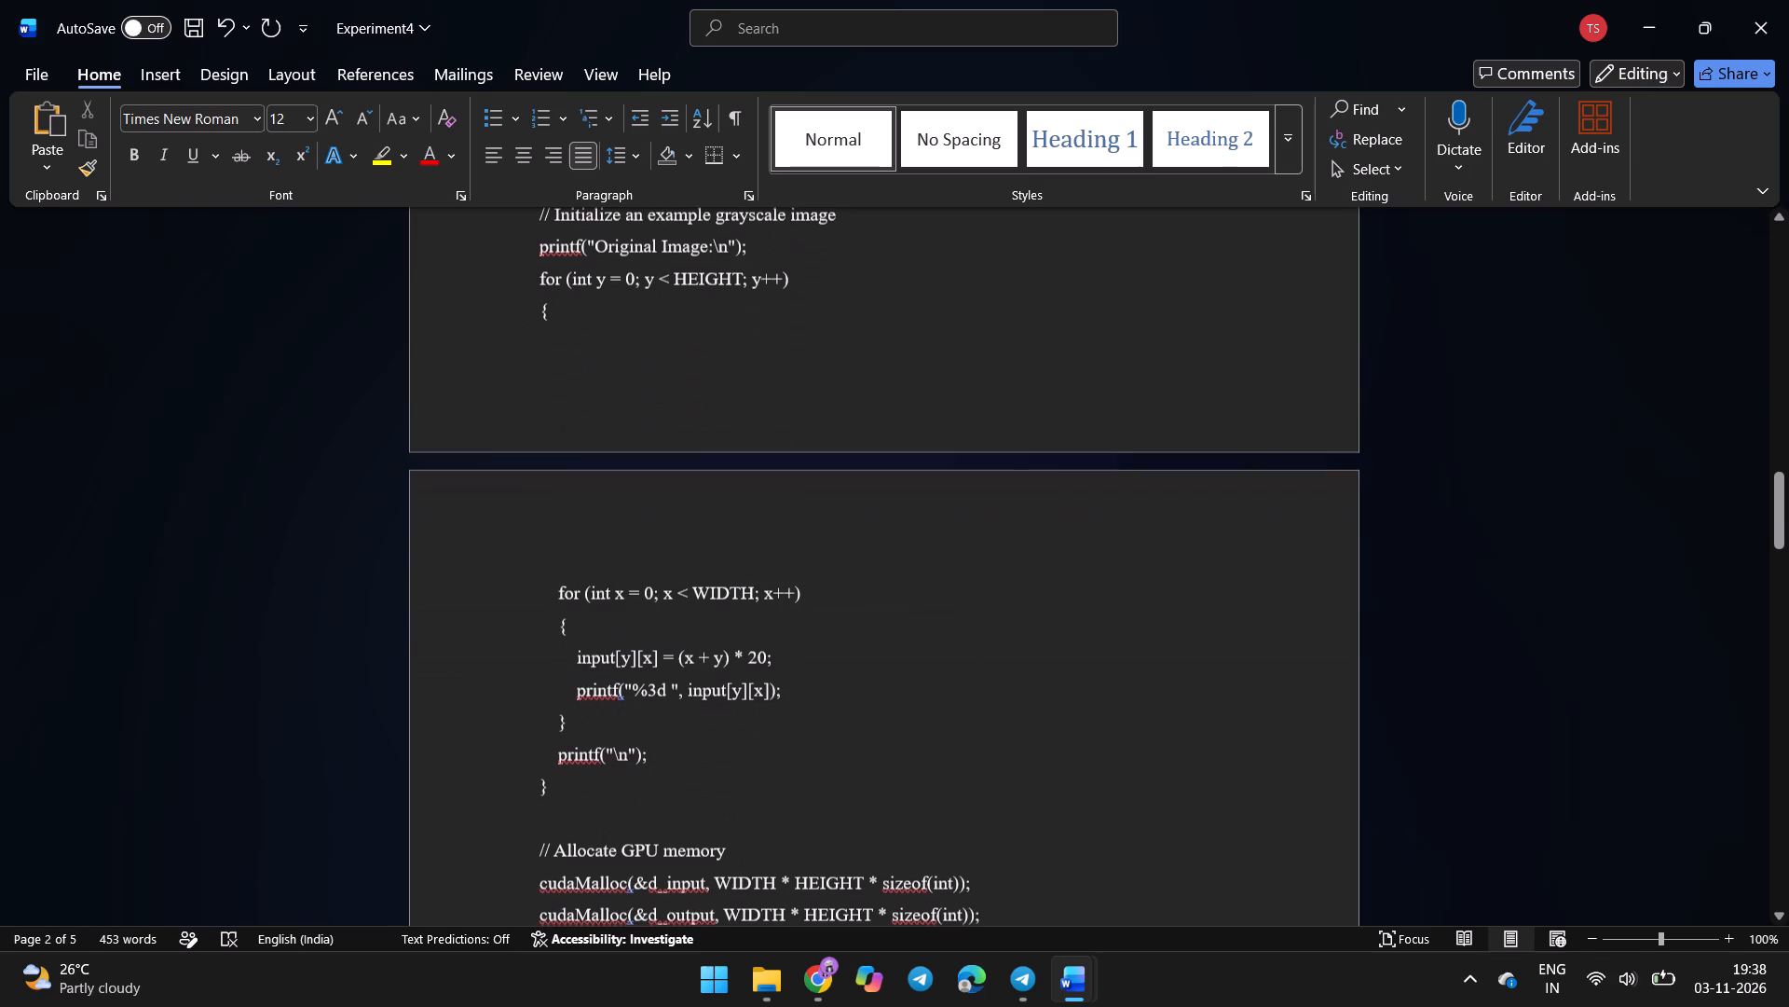
pyautogui.click(577, 827)
pyautogui.press('BackSpace')
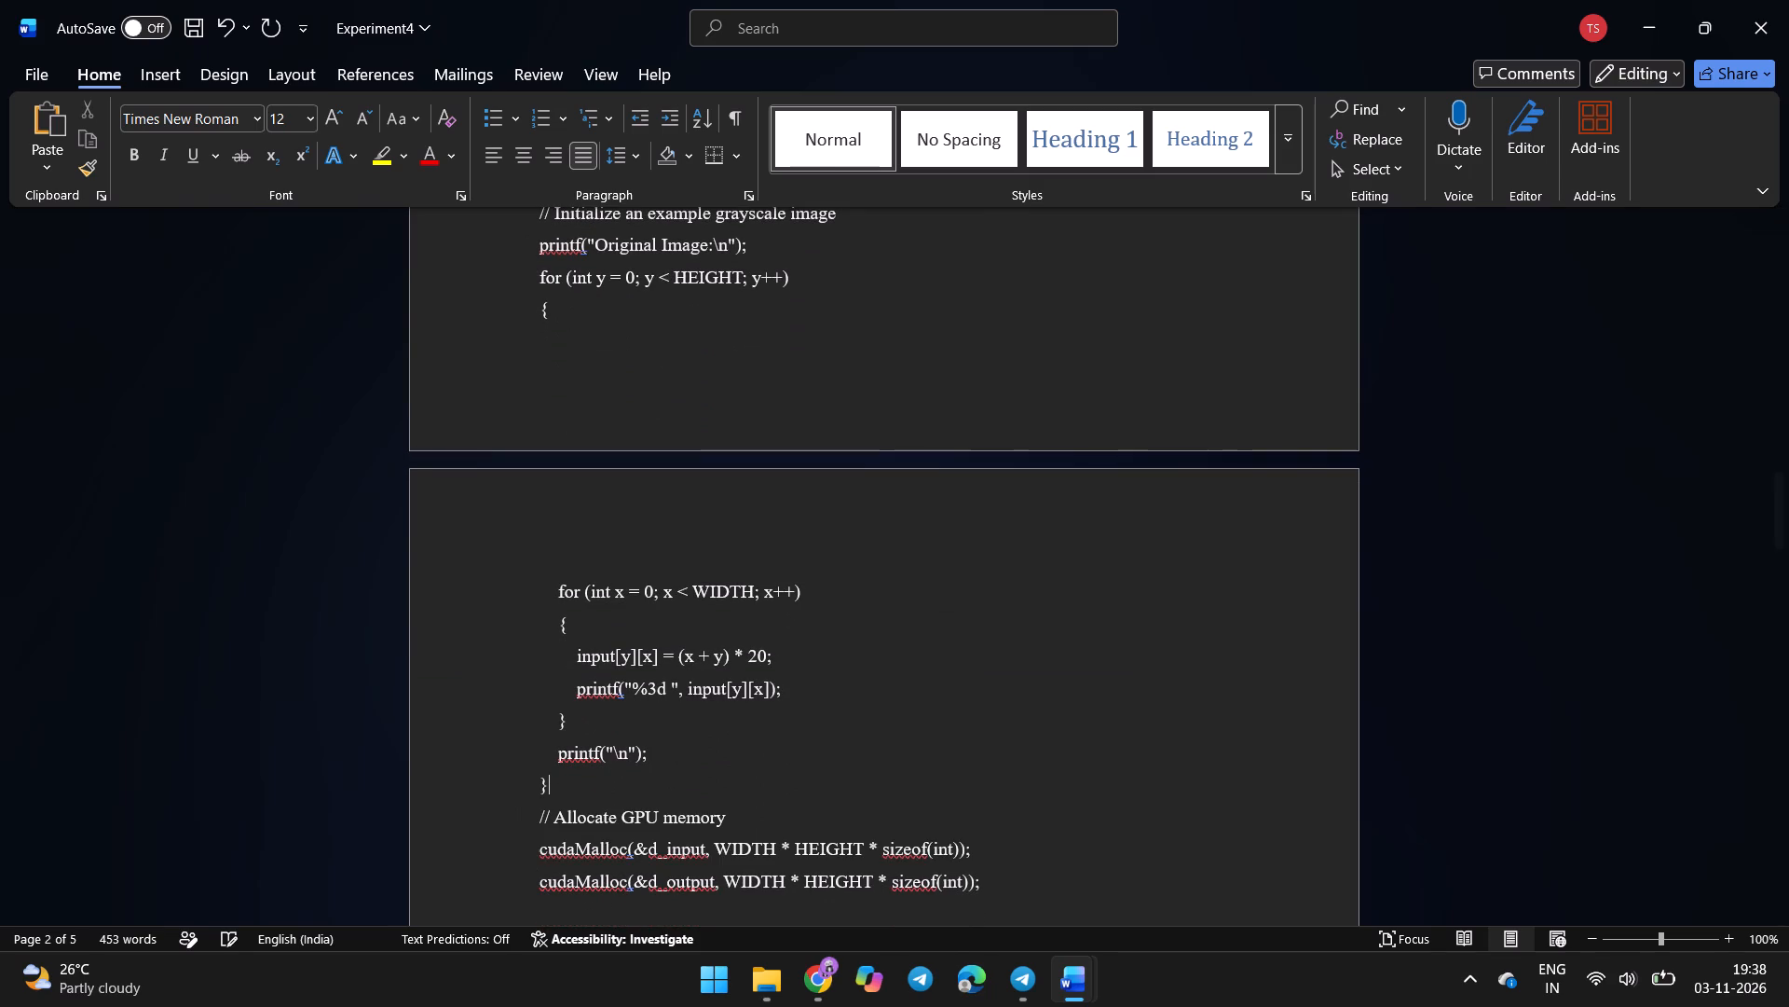
pyautogui.scroll(-1, 577, 827)
pyautogui.click(577, 700)
pyautogui.press('BackSpace')
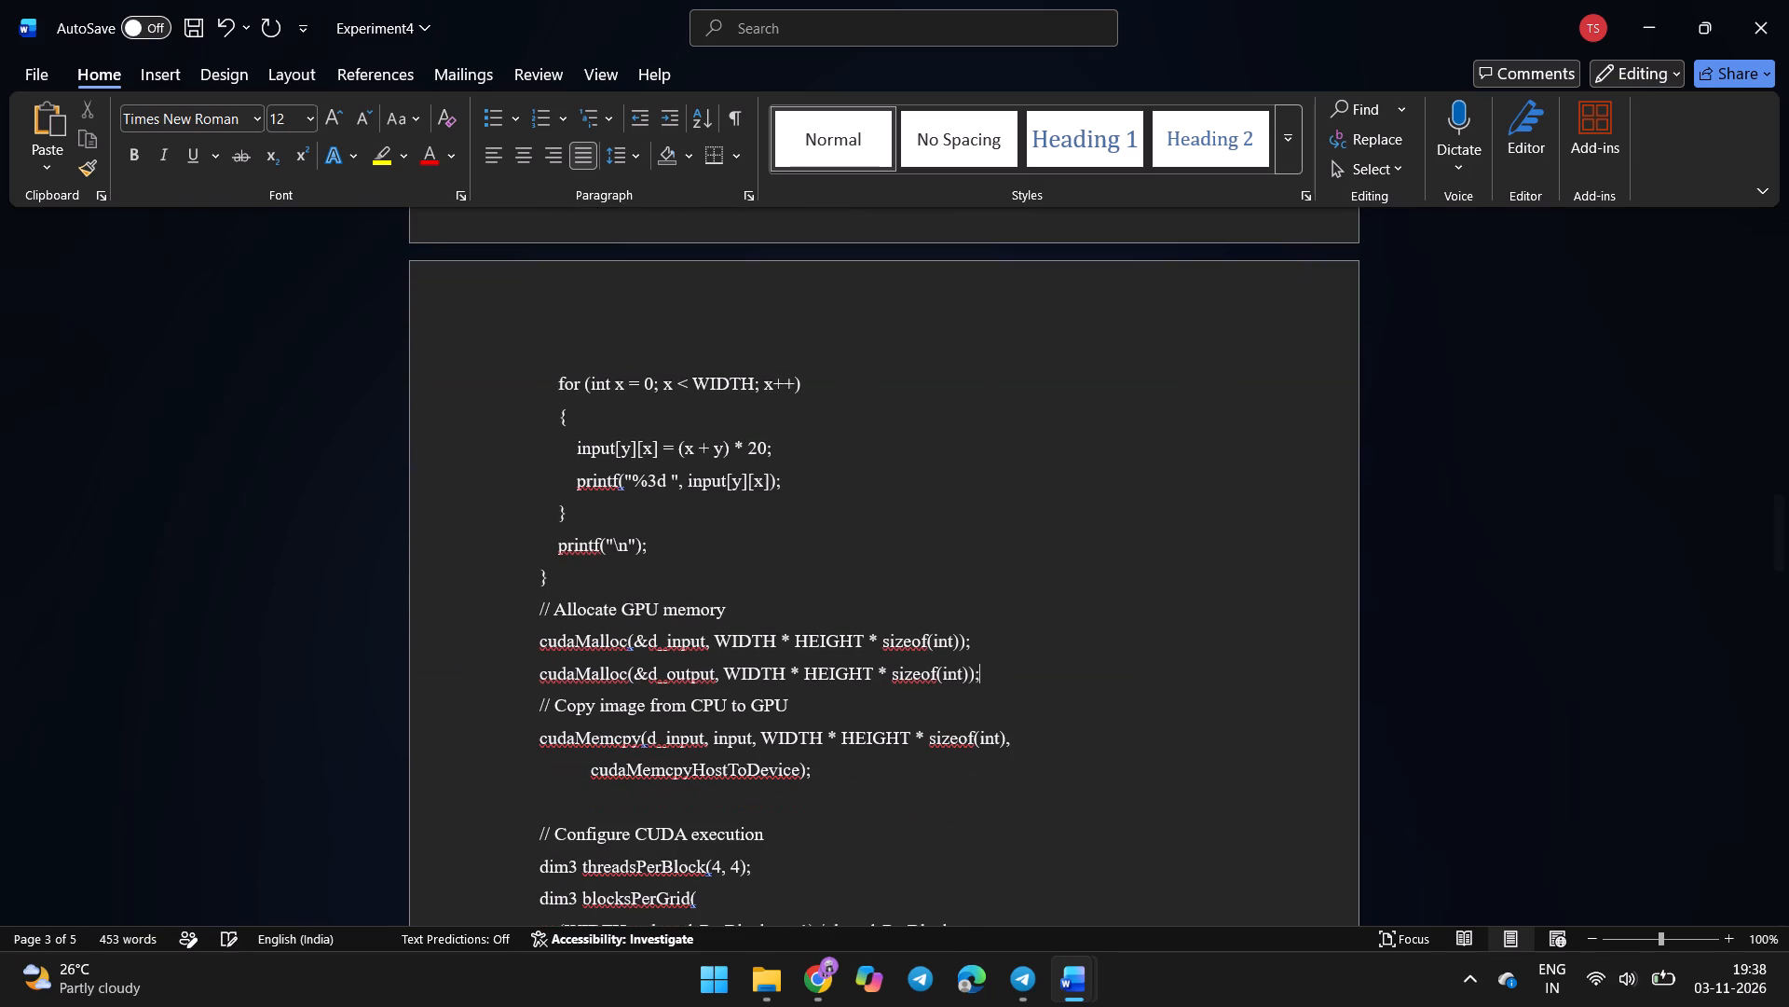
pyautogui.click(584, 798)
pyautogui.press('BackSpace')
# Delete the blank lines before "// Execute convolution on GPU", "// Copy result back to CPU" and "// Display processed image".
pyautogui.scroll(-1, 584, 798)
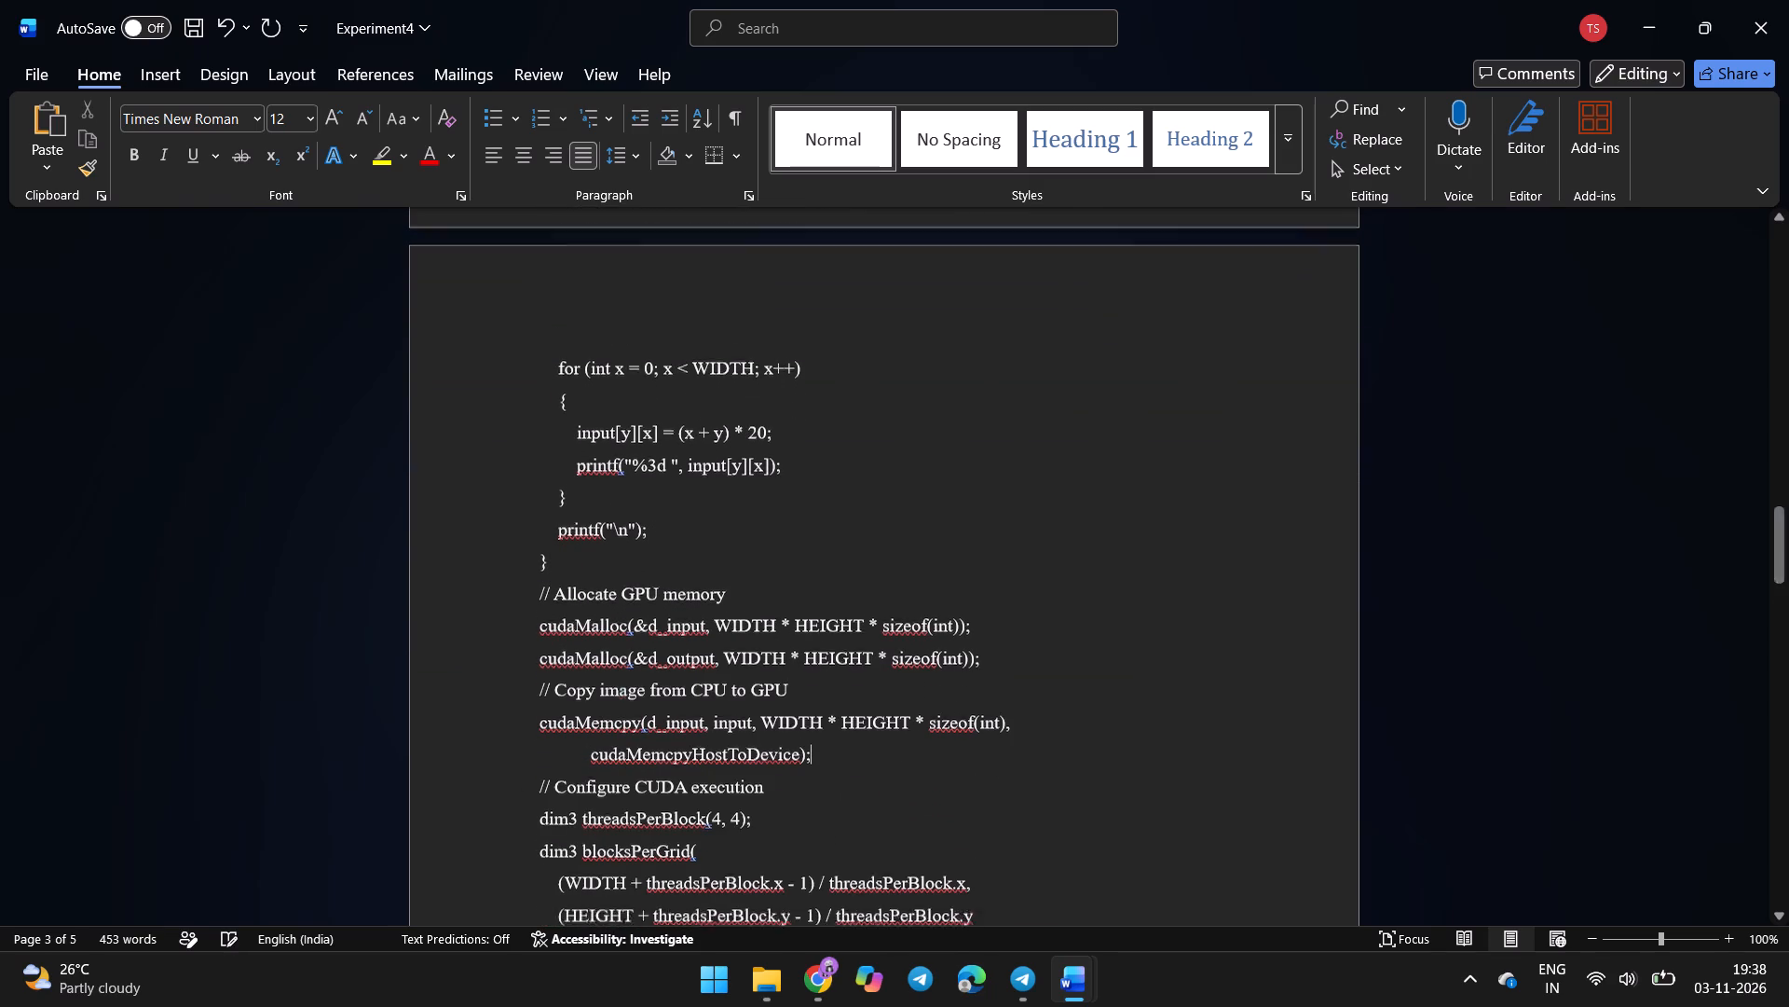
pyautogui.scroll(-1, 584, 798)
pyautogui.click(552, 657)
pyautogui.press('BackSpace')
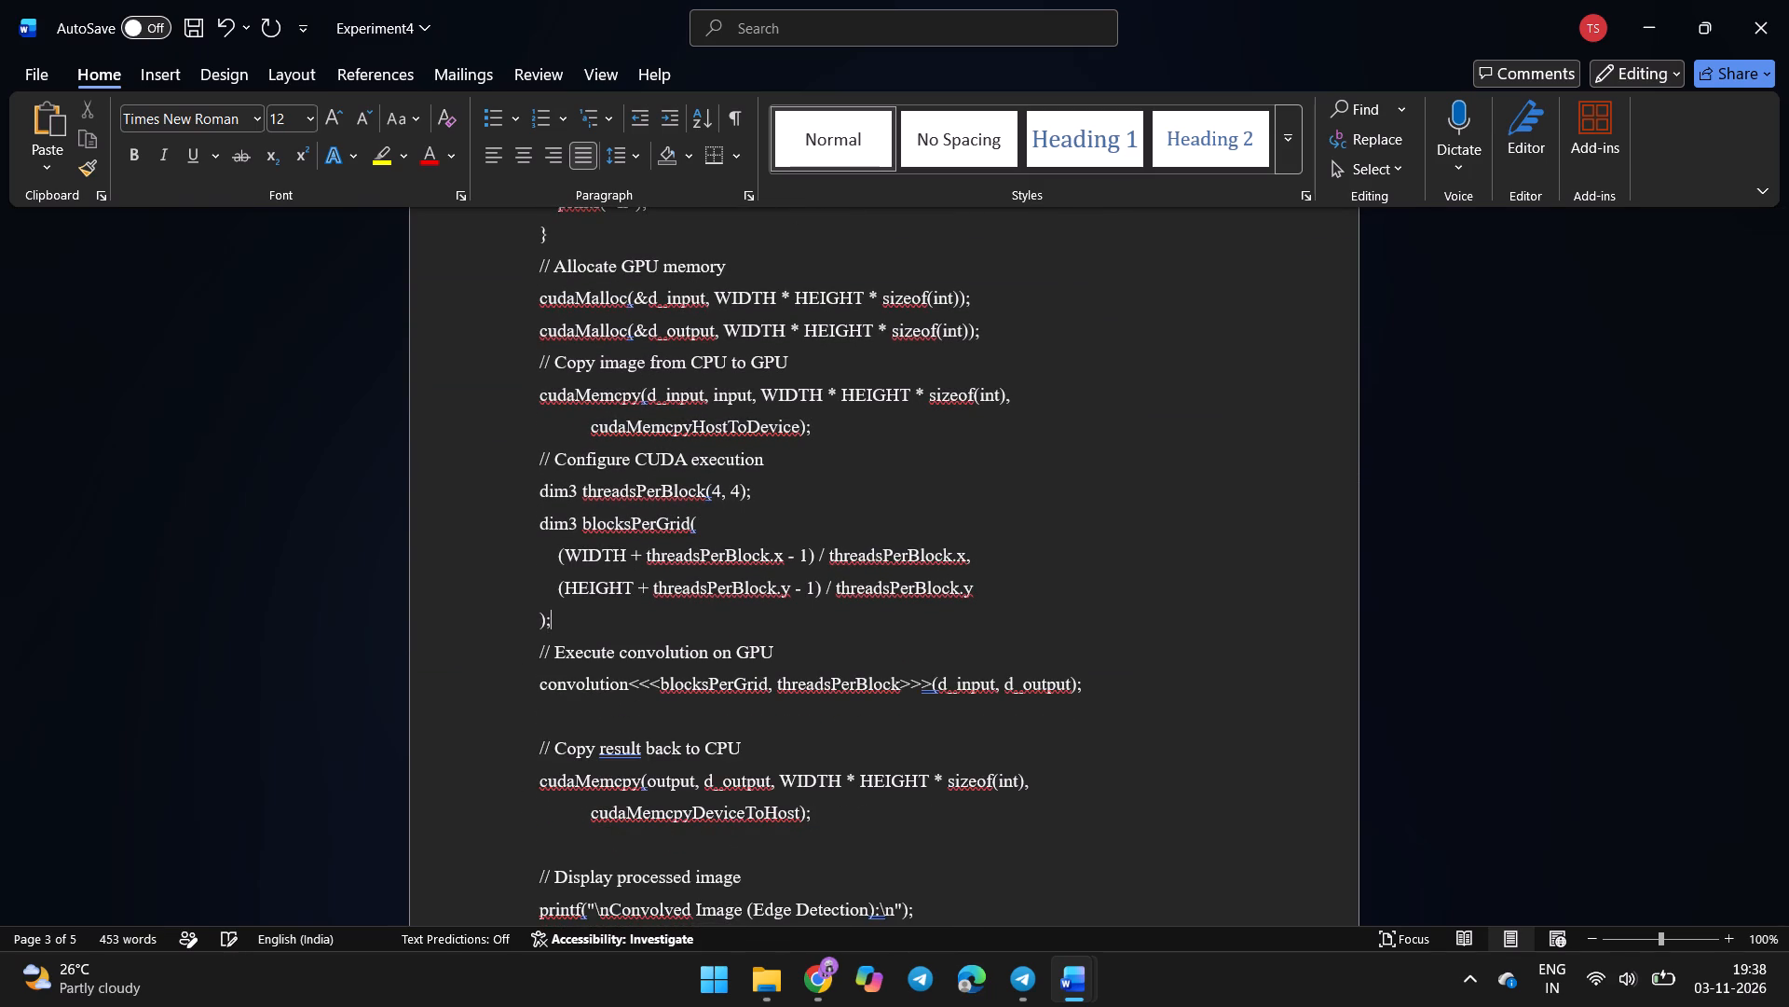
pyautogui.click(561, 726)
pyautogui.press('BackSpace')
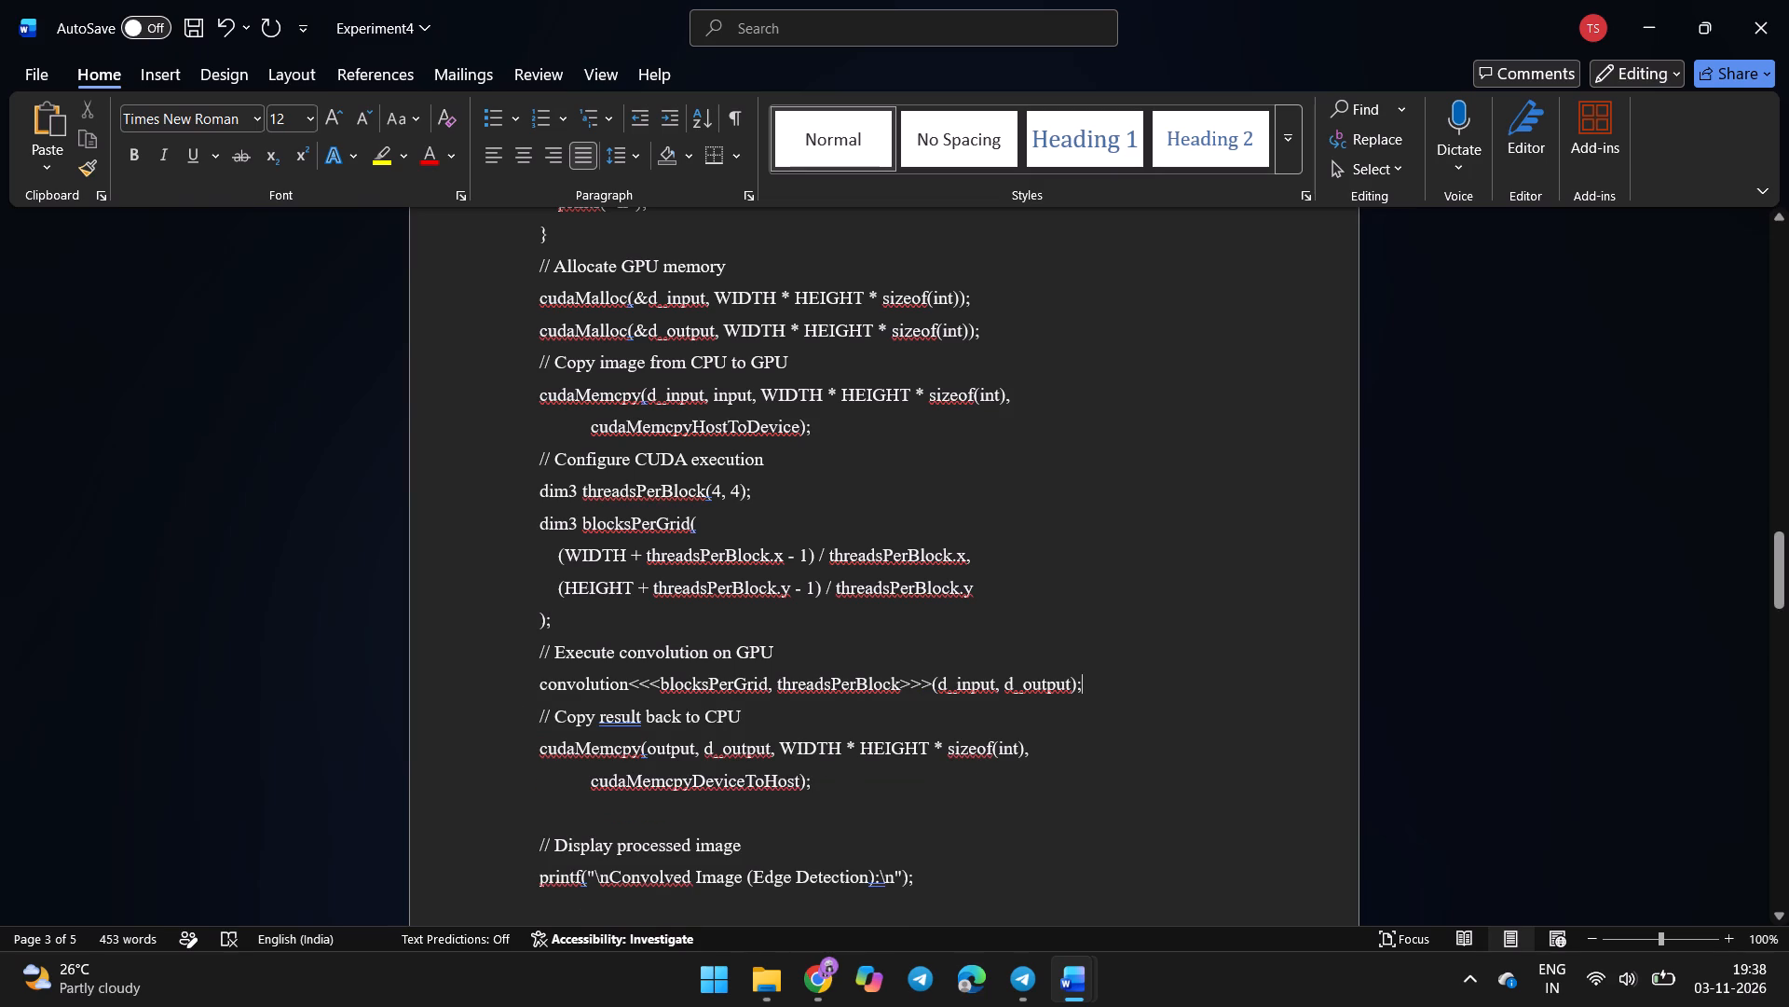
pyautogui.click(581, 810)
pyautogui.press('BackSpace')
# Delete the blank lines before the for loop after the "Convolved Image" printf and before "// Release GPU memory".
pyautogui.scroll(-1, 581, 810)
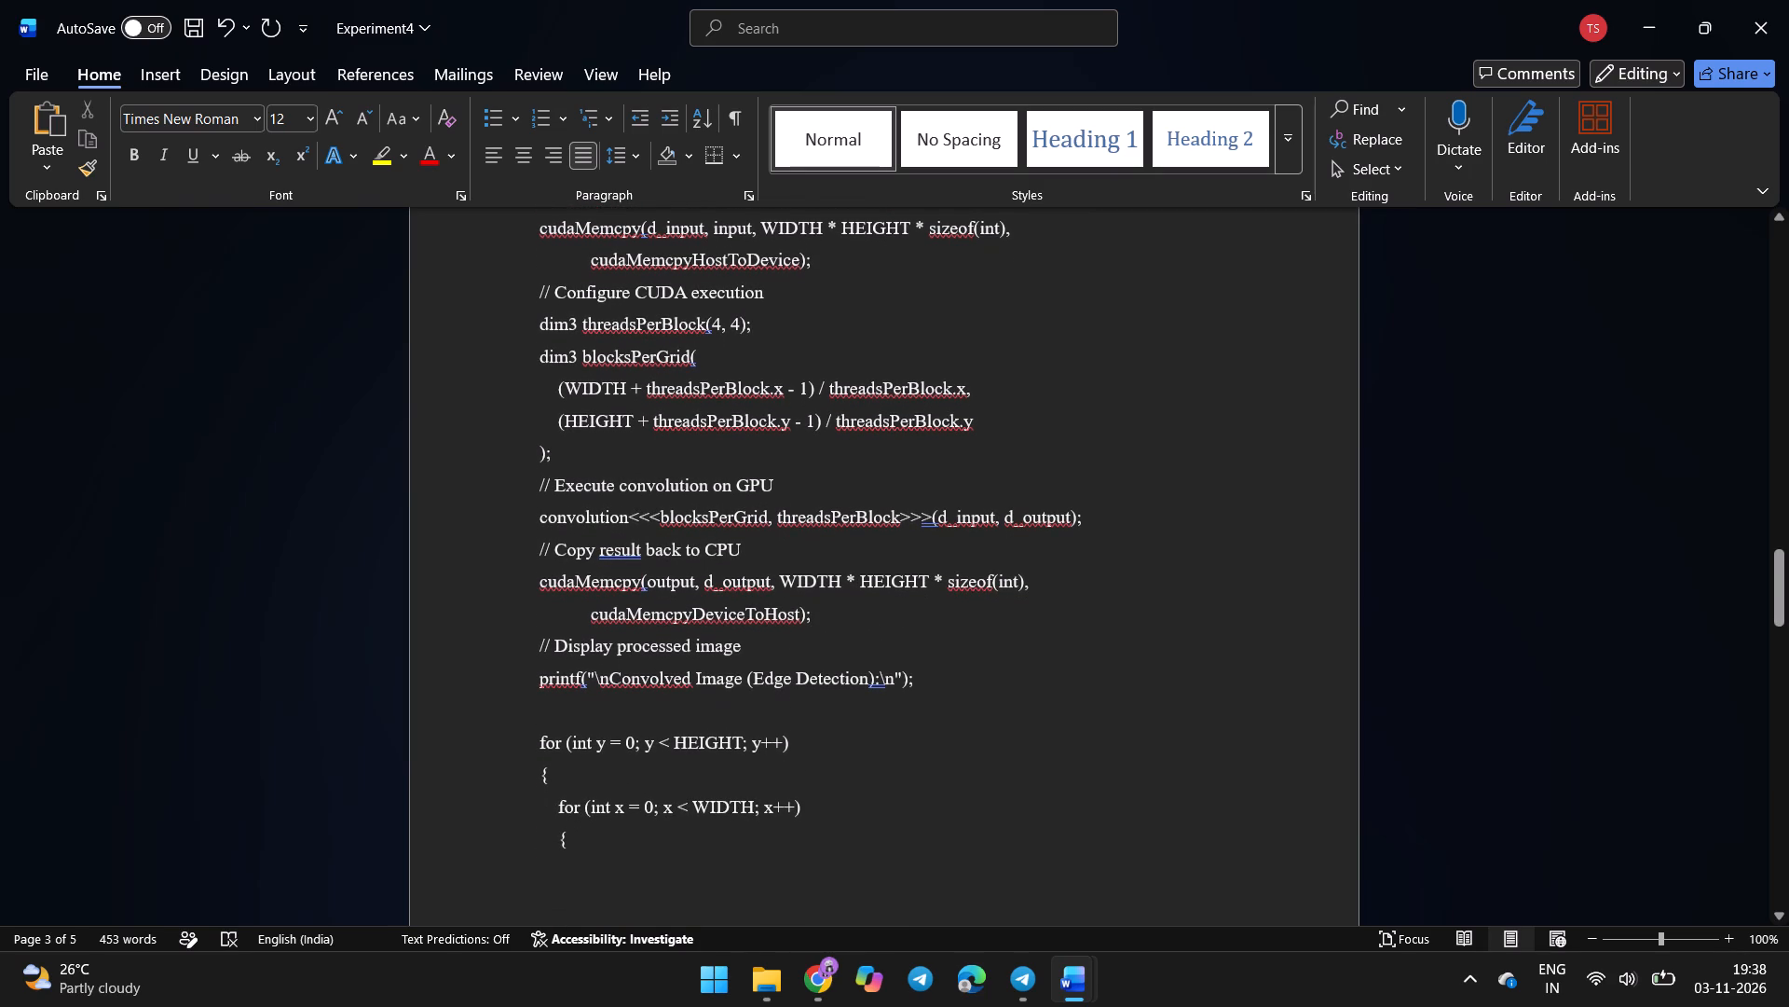
pyautogui.click(574, 710)
pyautogui.press('BackSpace')
pyautogui.scroll(-4, 574, 710)
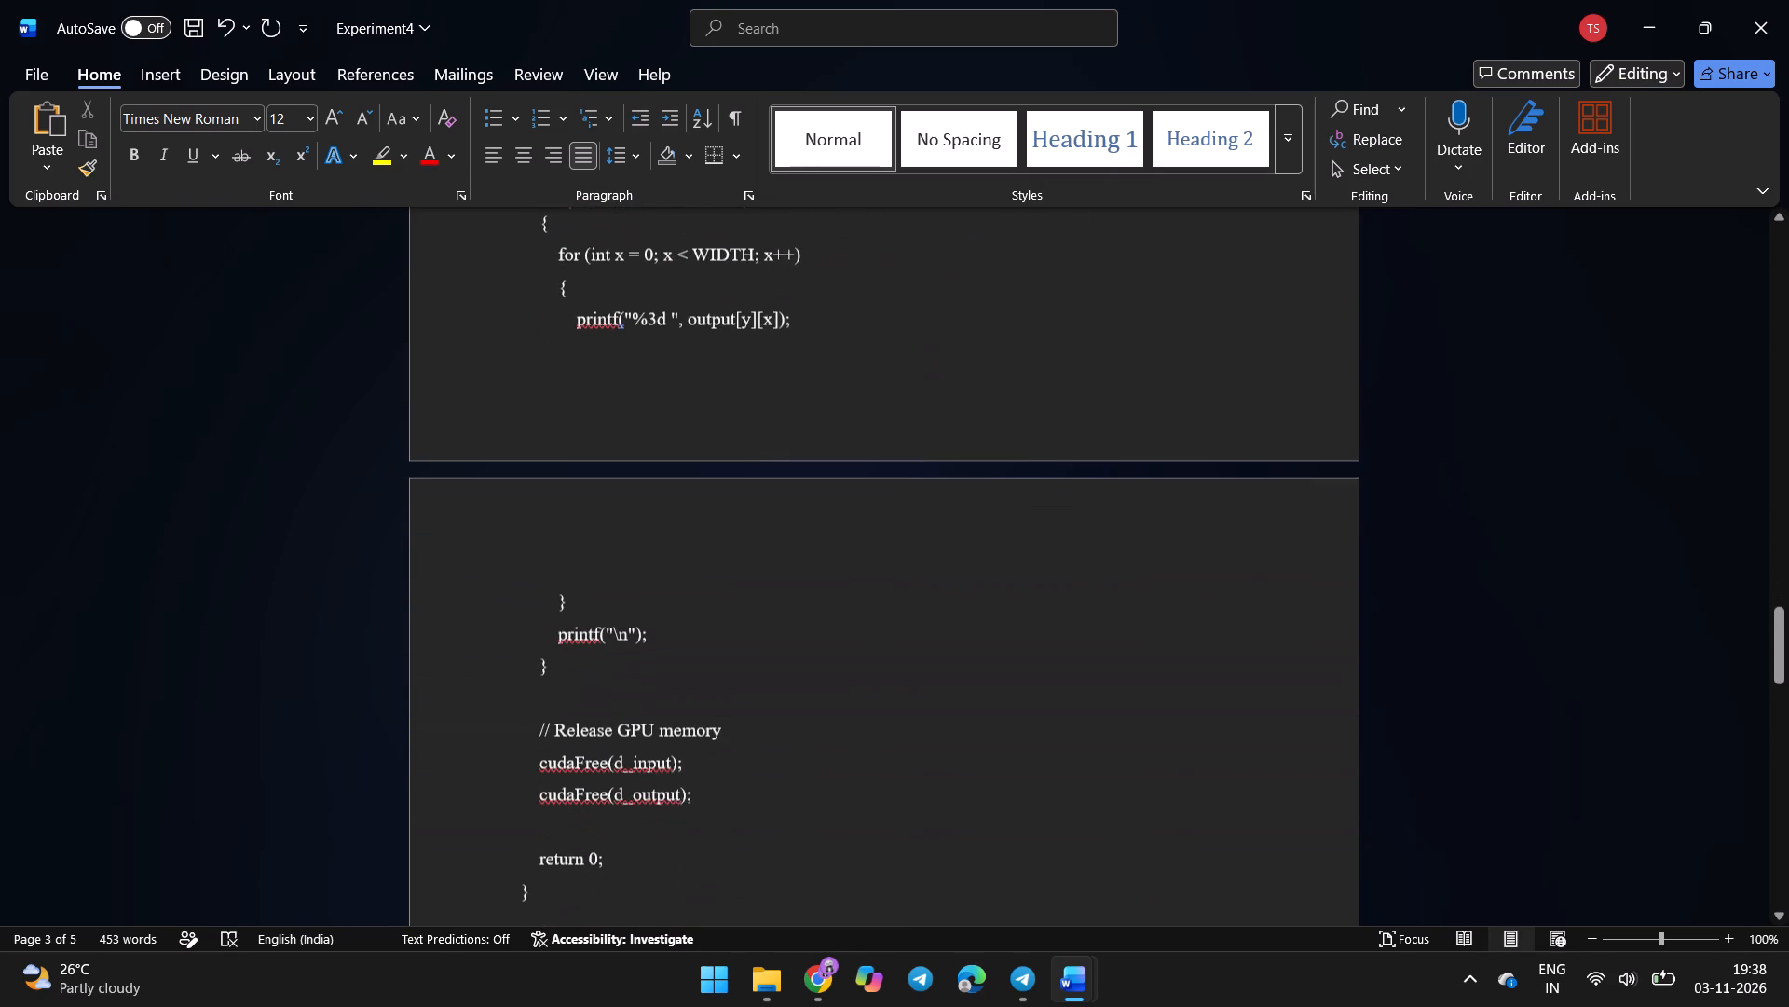
pyautogui.click(544, 695)
pyautogui.press('BackSpace')
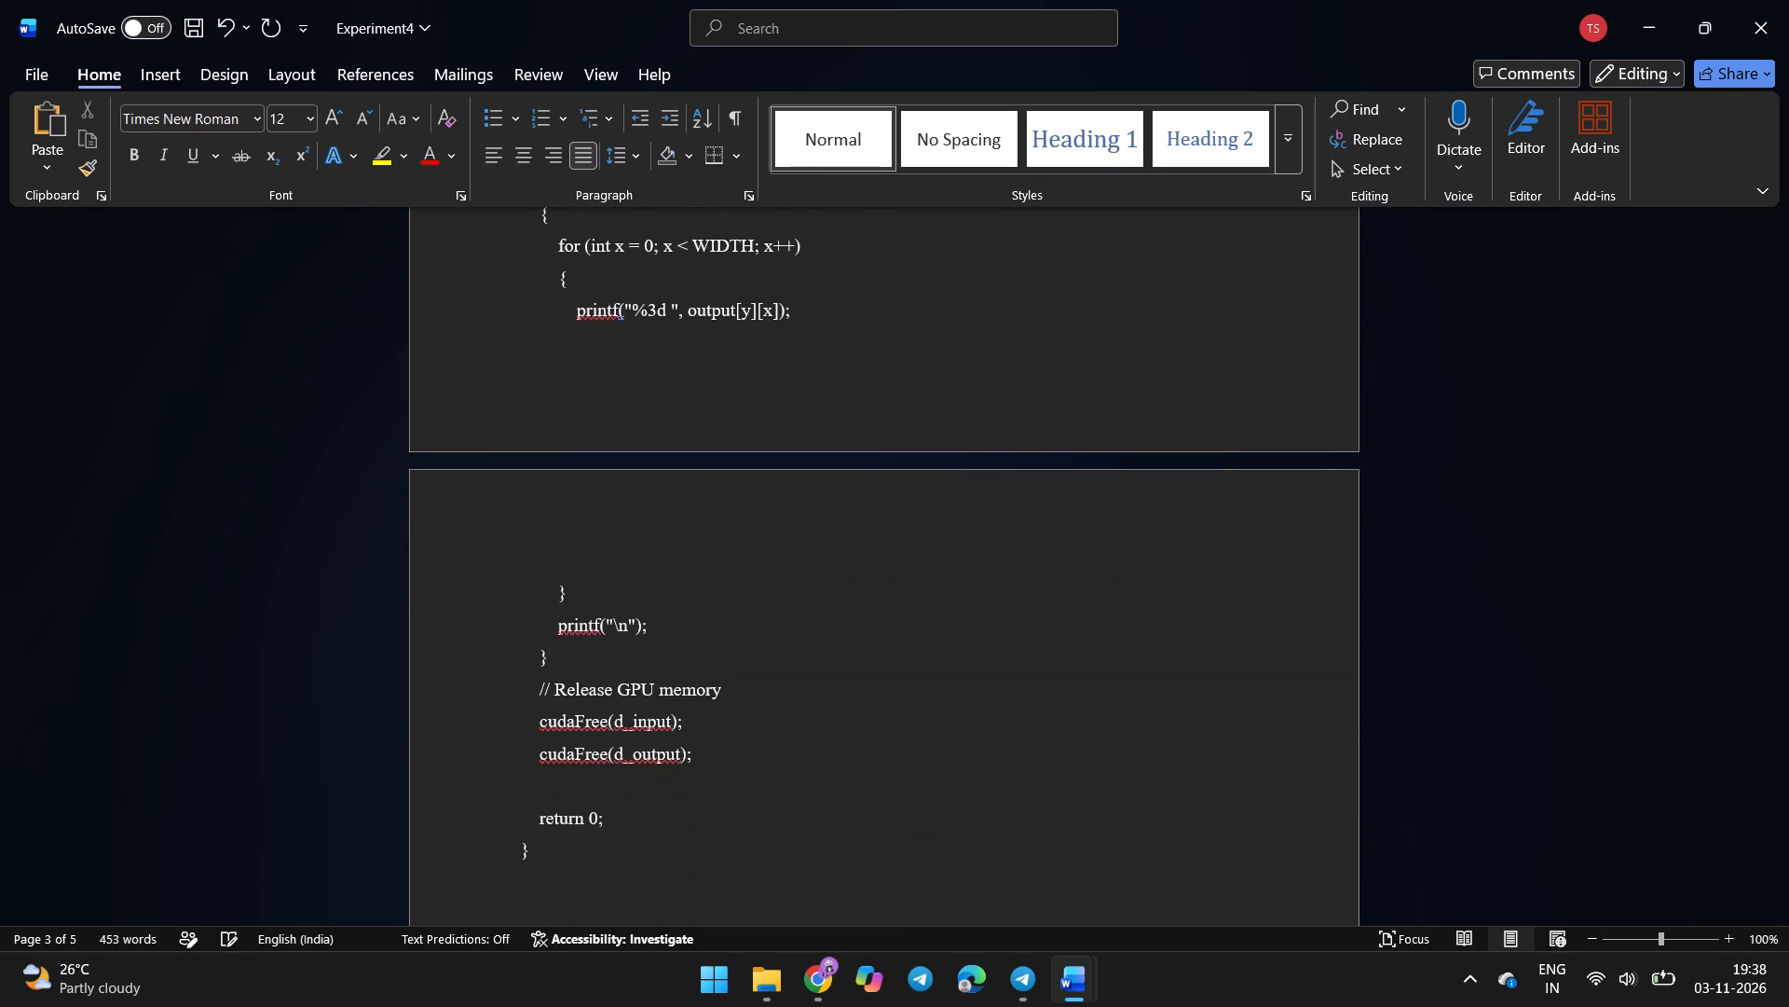
# Remove the blank lines between the code's final closing brace and the Compiling Command heading.
pyautogui.scroll(-2, 544, 695)
pyautogui.click(546, 628)
pyautogui.press('BackSpace')
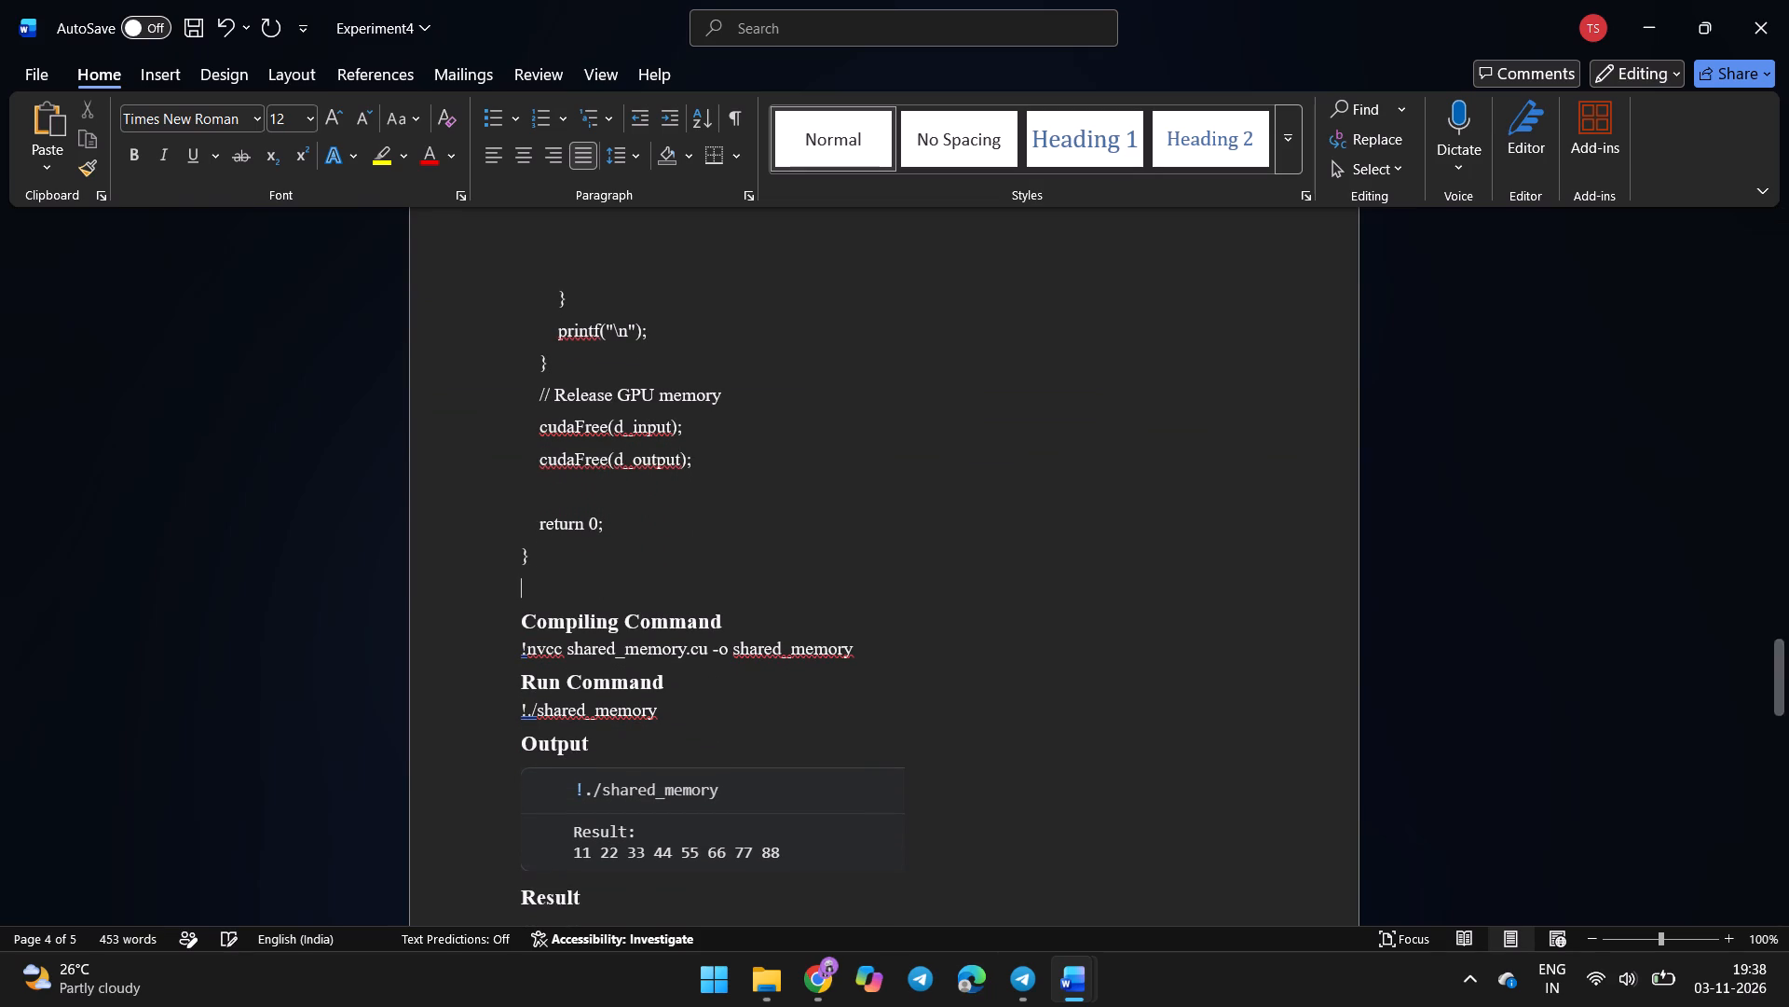
pyautogui.press('BackSpace')
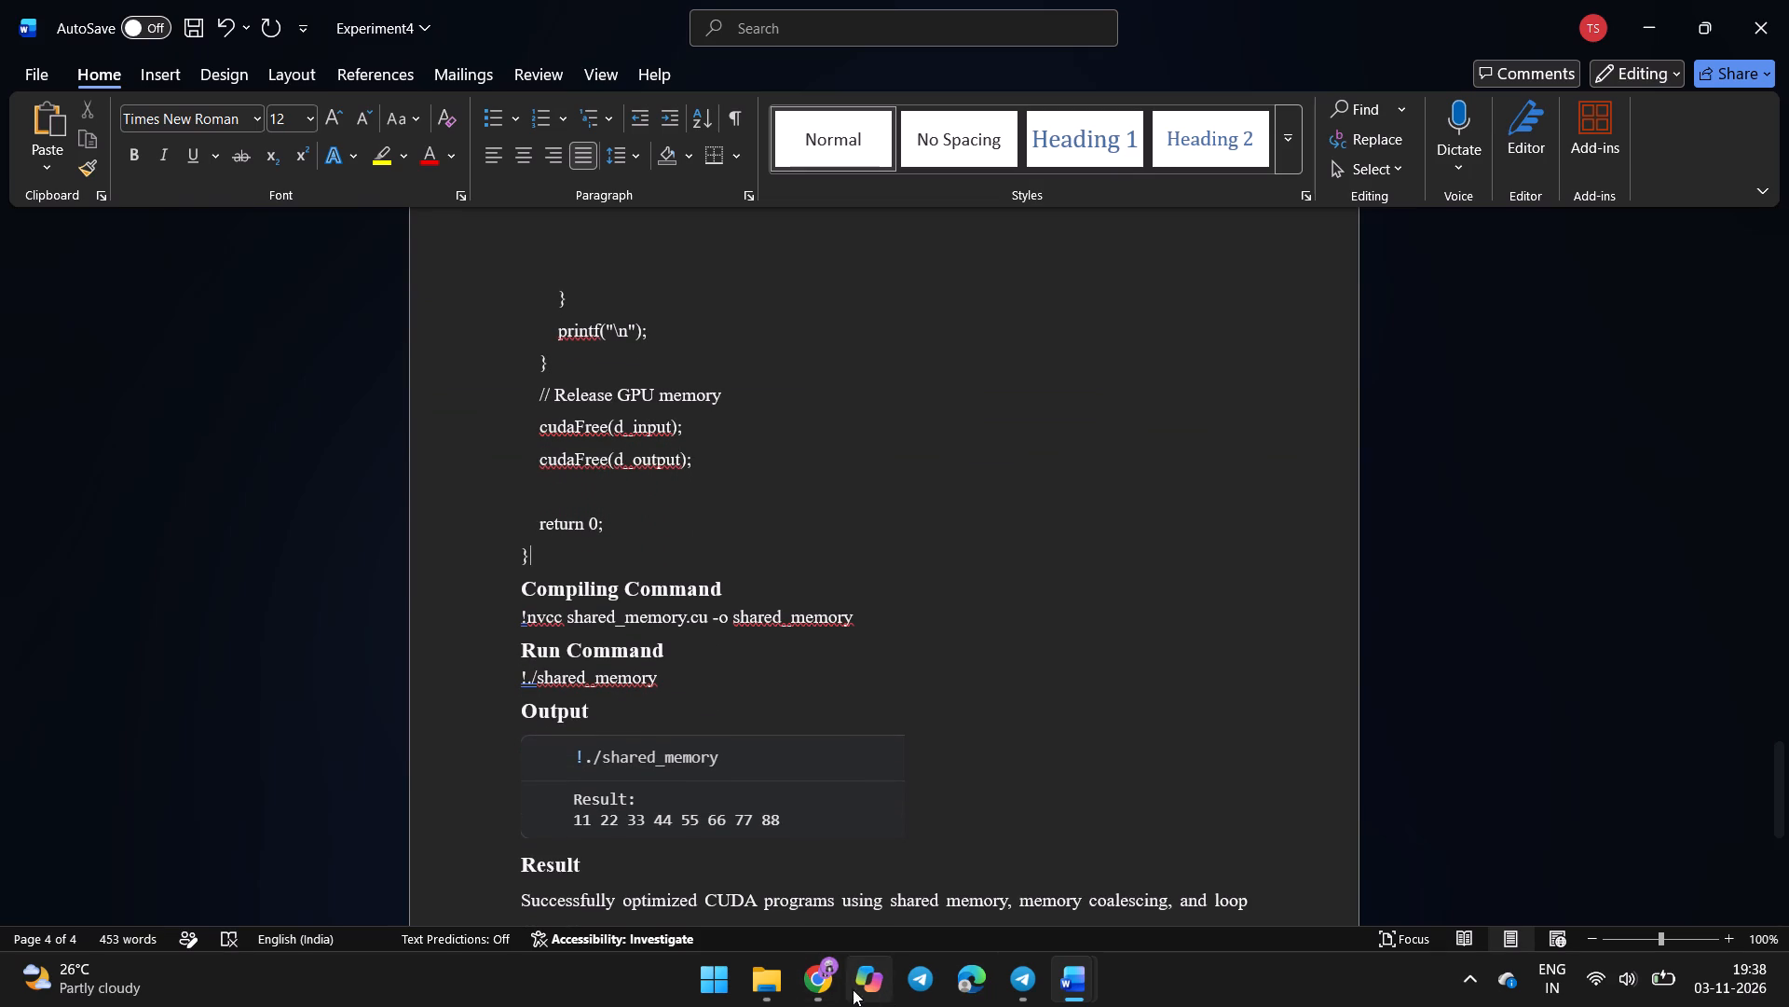
# Switch to the Colab notebook in Chrome and copy the compile command "!nvcc image_convolution.cu -o image_convolution".
pyautogui.click(805, 879)
pyautogui.scroll(-2, 571, 809)
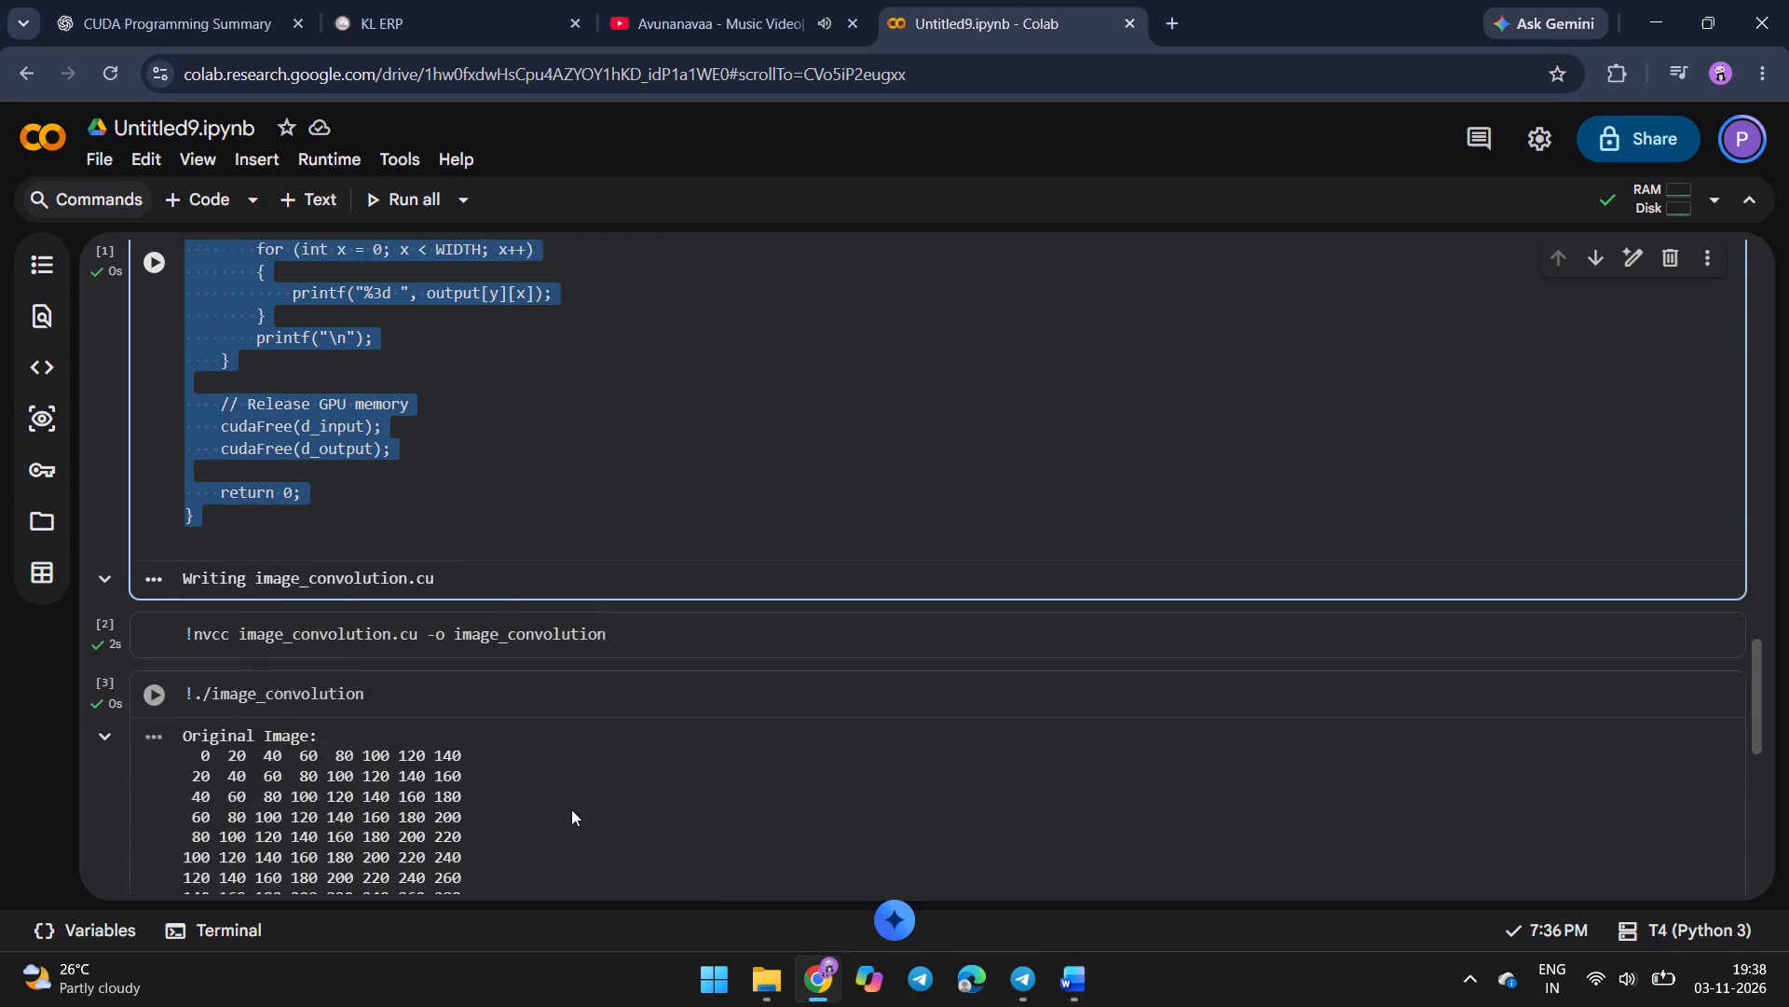
pyautogui.scroll(-1, 571, 809)
pyautogui.moveTo(621, 620); pyautogui.dragTo(417, 615)
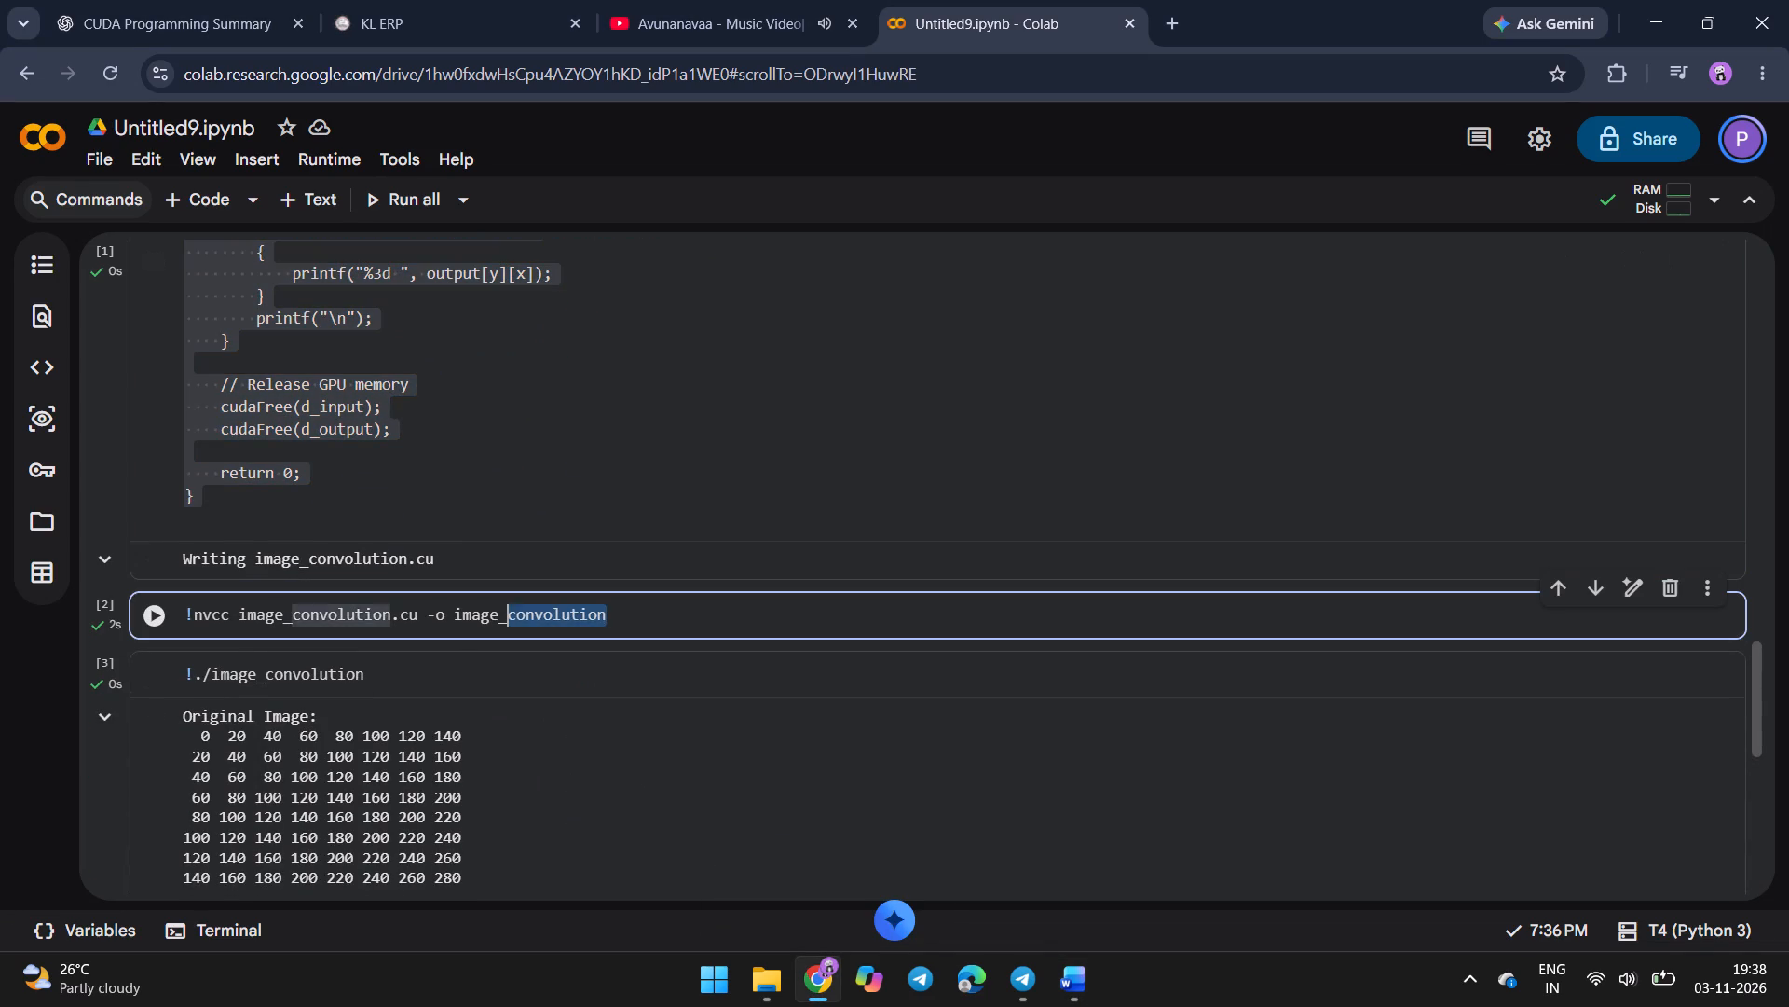
pyautogui.moveTo(417, 615); pyautogui.dragTo(165, 612)
pyautogui.hotkey('ctrl', 'c')
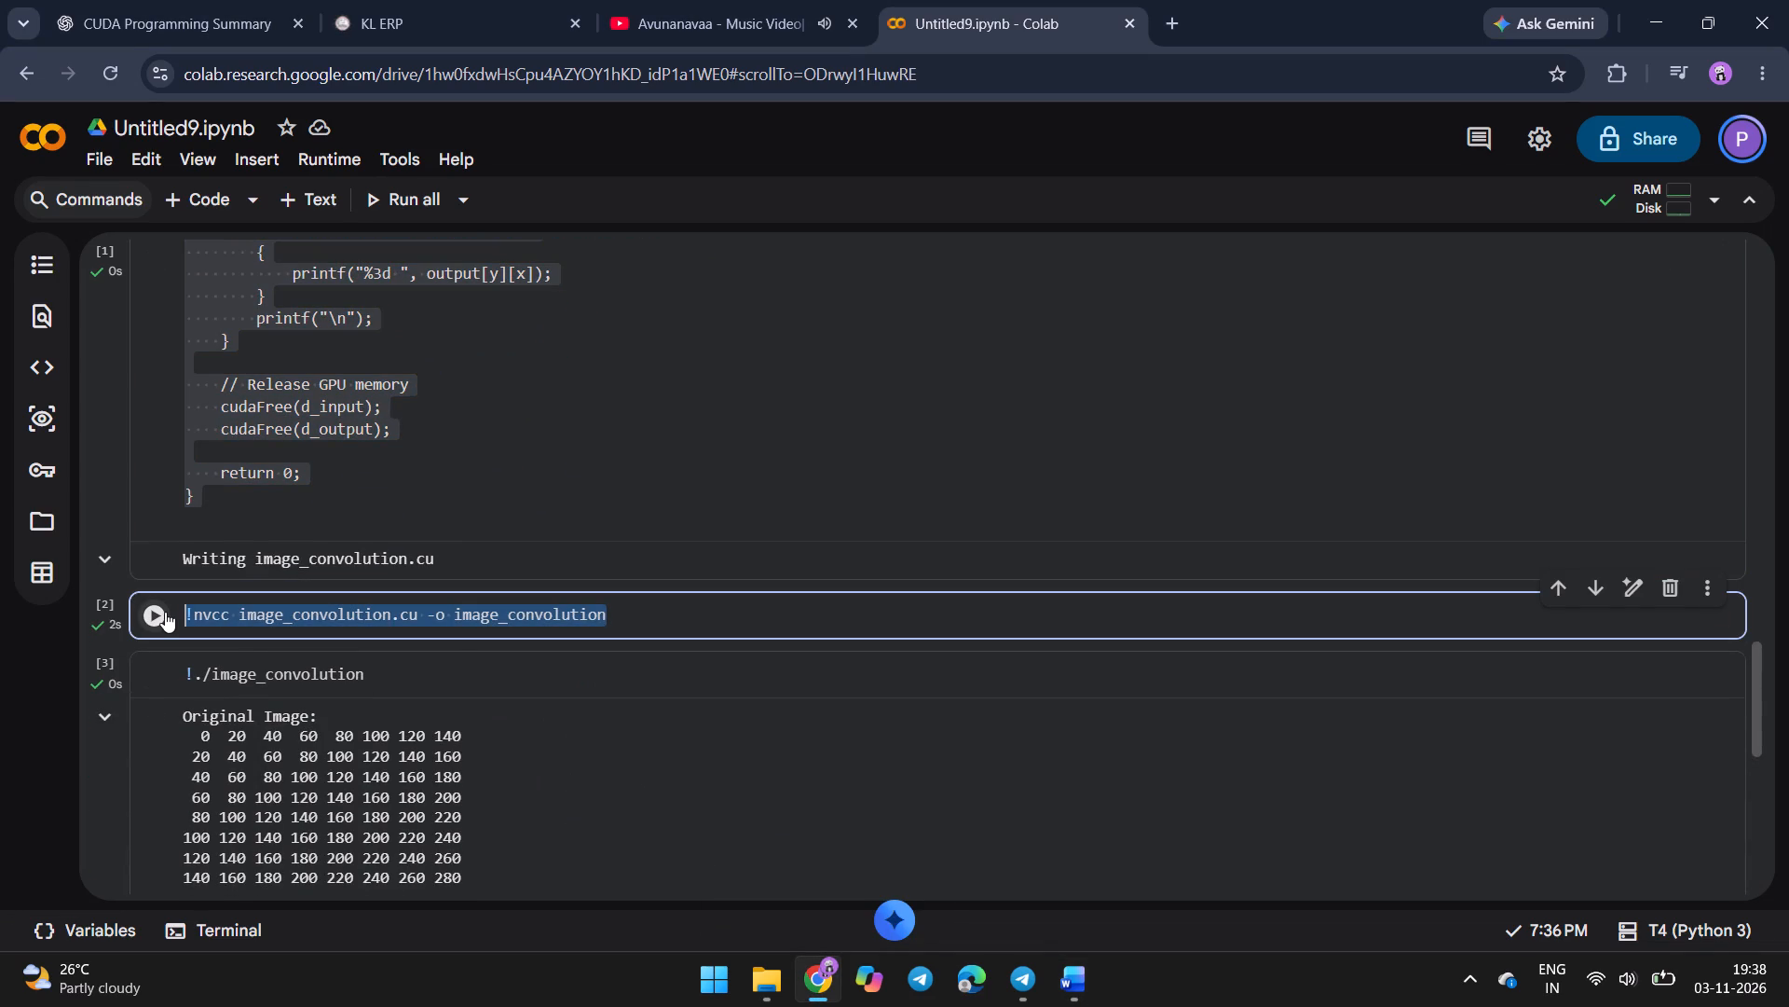
# In the Experiment4 Word document, replace the Compiling Command line with the copied nvcc command, without a duplicate "!nvcc" or a blank line after it.
pyautogui.hotkey('alt', 'Tab')
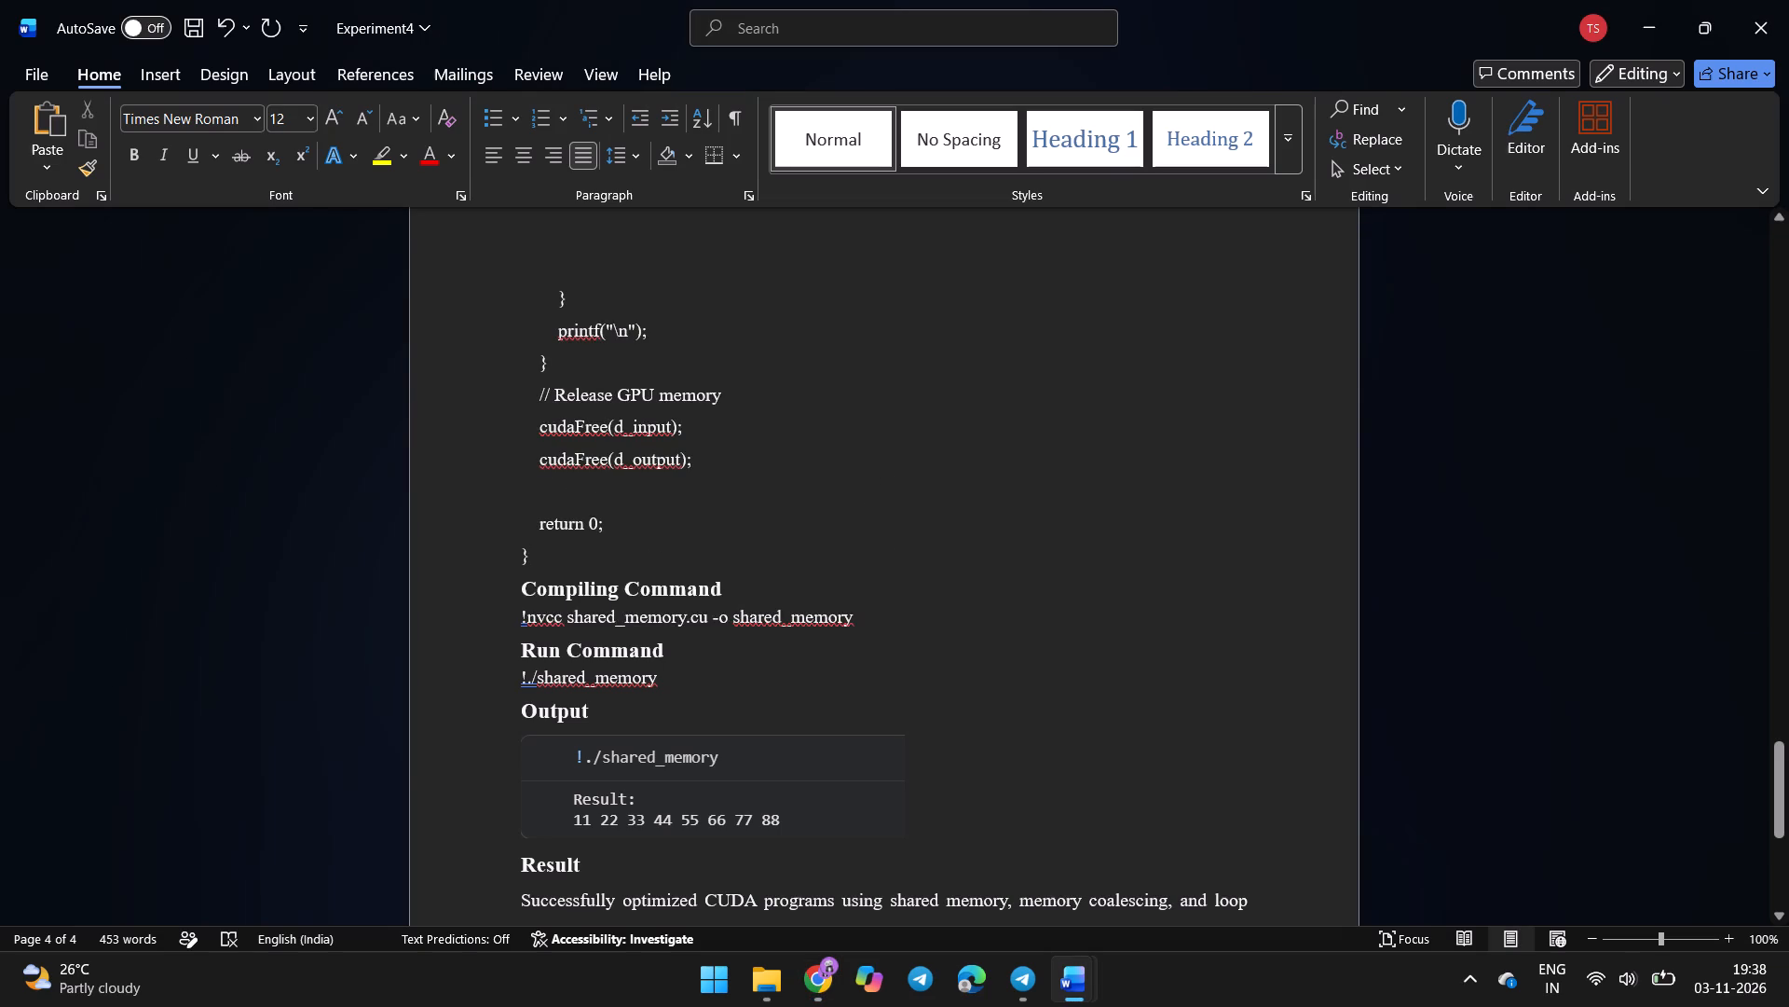
pyautogui.moveTo(861, 614); pyautogui.dragTo(571, 625)
pyautogui.press('BackSpace')
pyautogui.hotkey('ctrl', 'v')
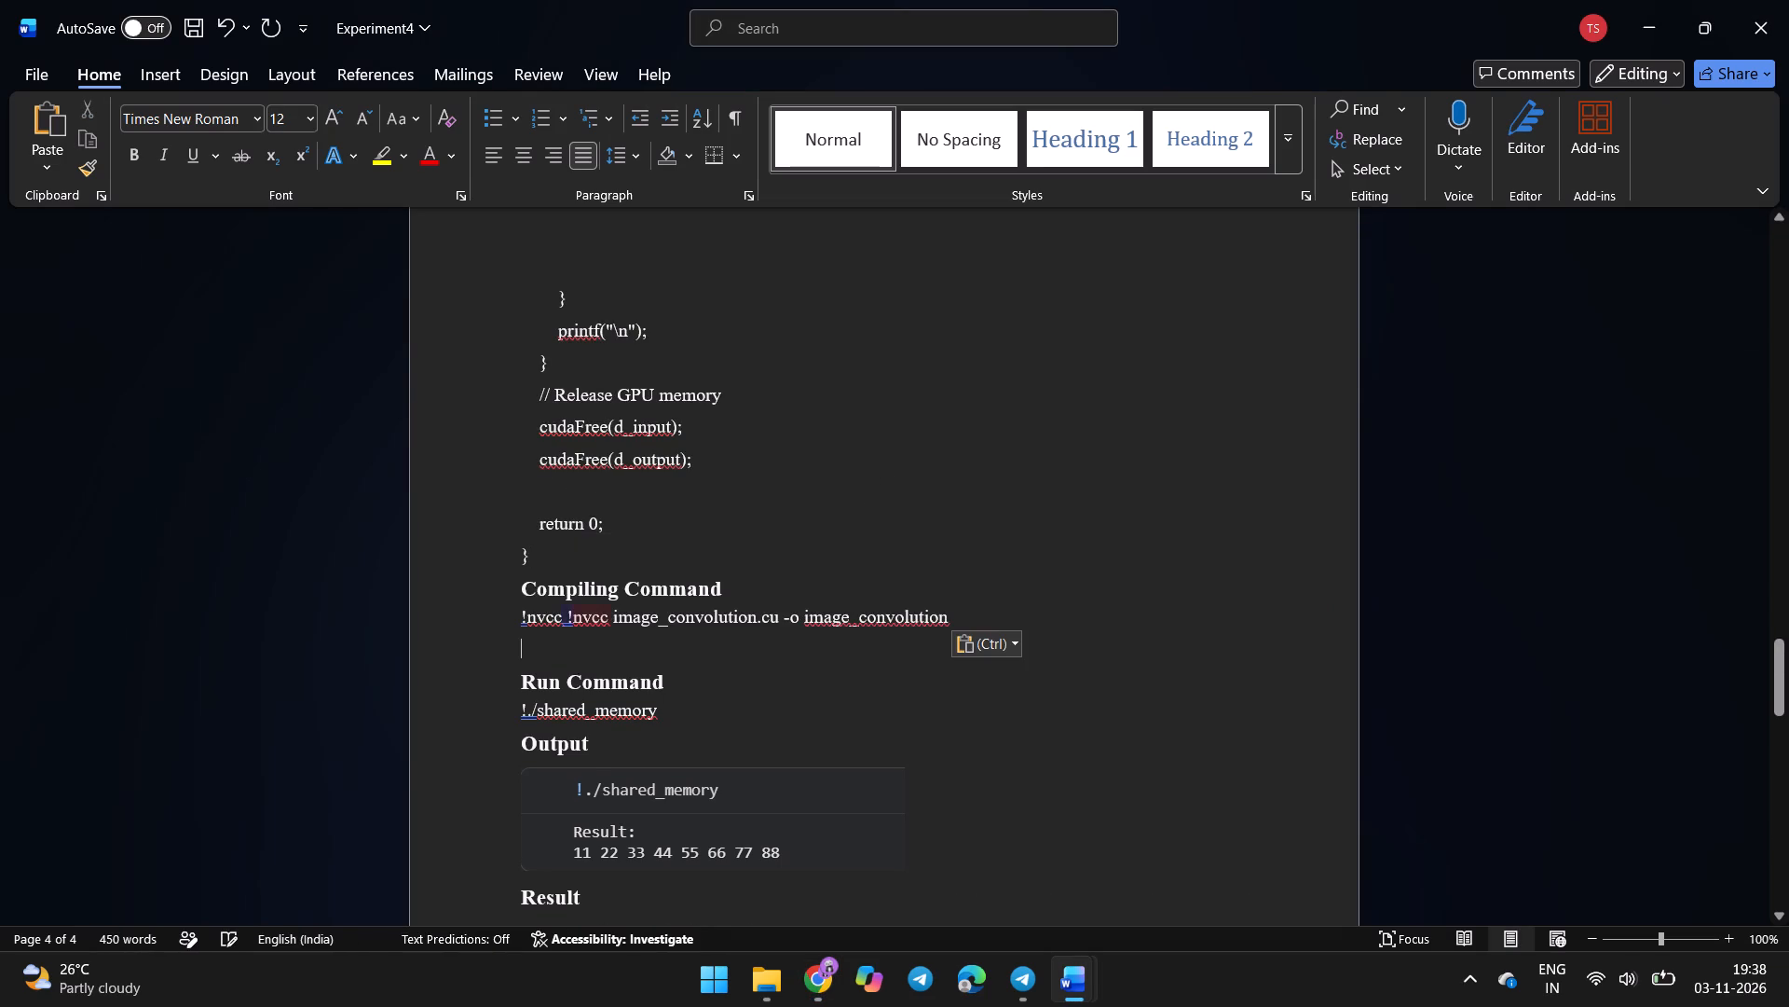
pyautogui.click(569, 625)
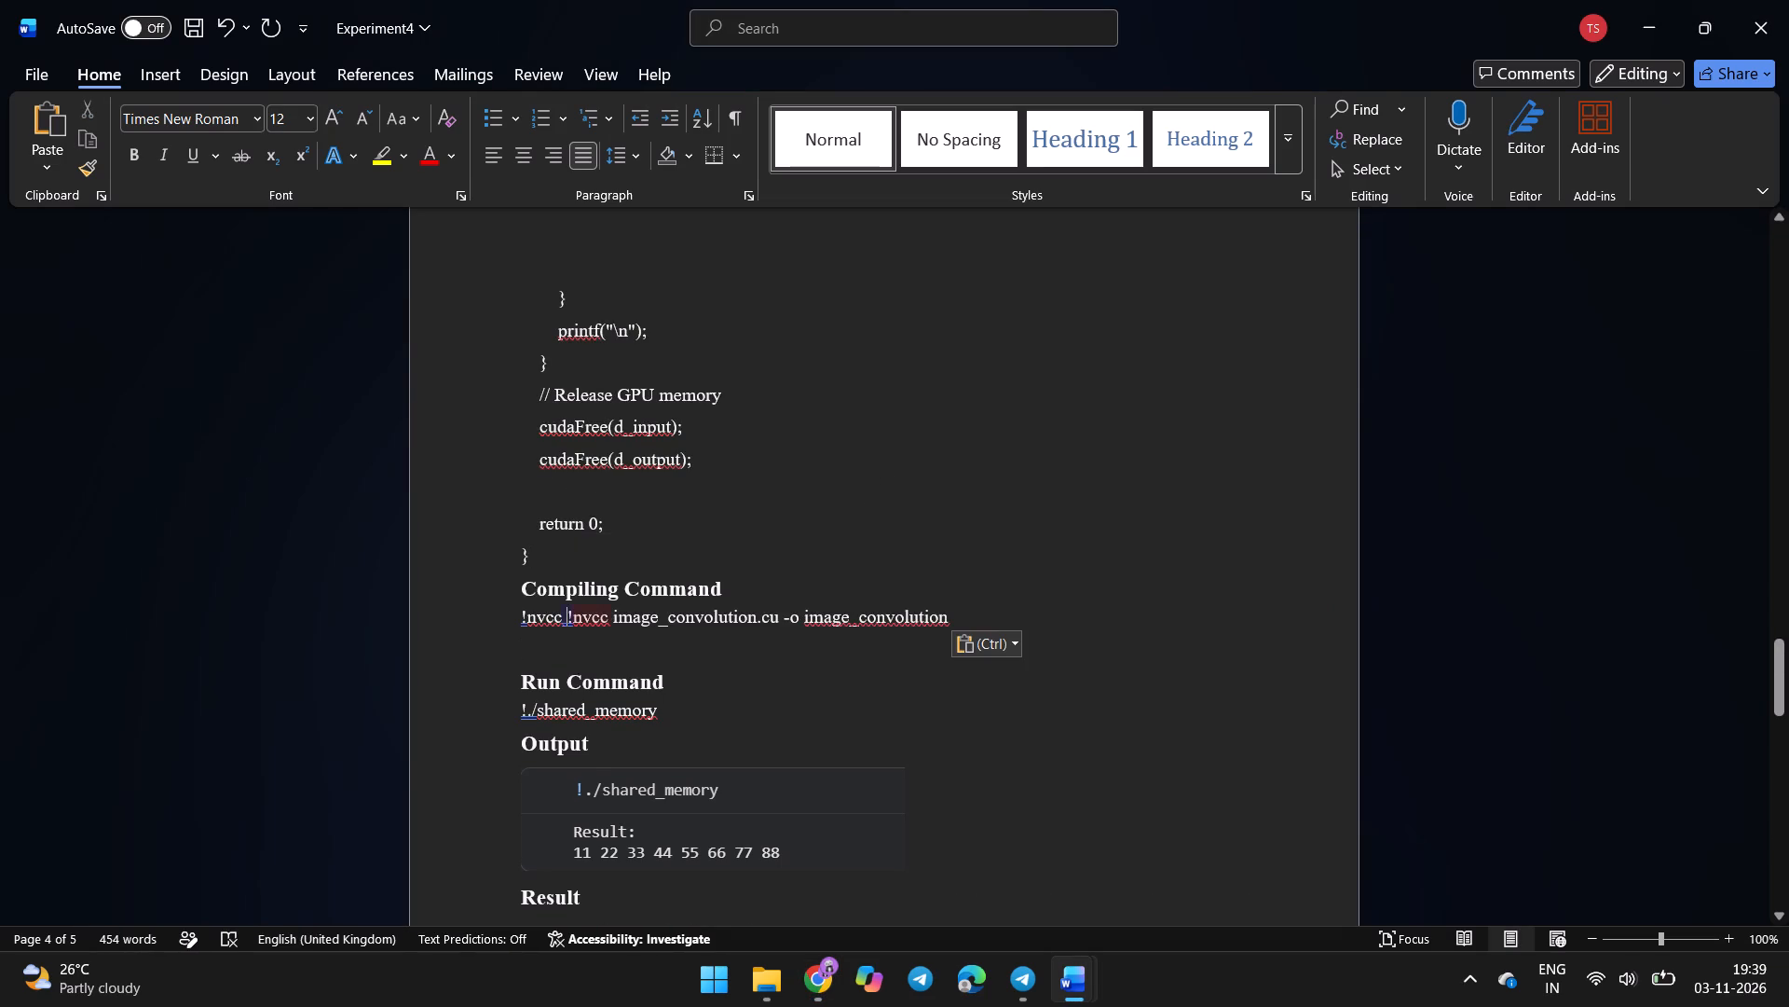
pyautogui.press('BackSpace')
pyautogui.press('BackSpace')
pyautogui.press('BackSpace')
pyautogui.press('BackSpace')
pyautogui.press('BackSpace')
pyautogui.press('BackSpace')
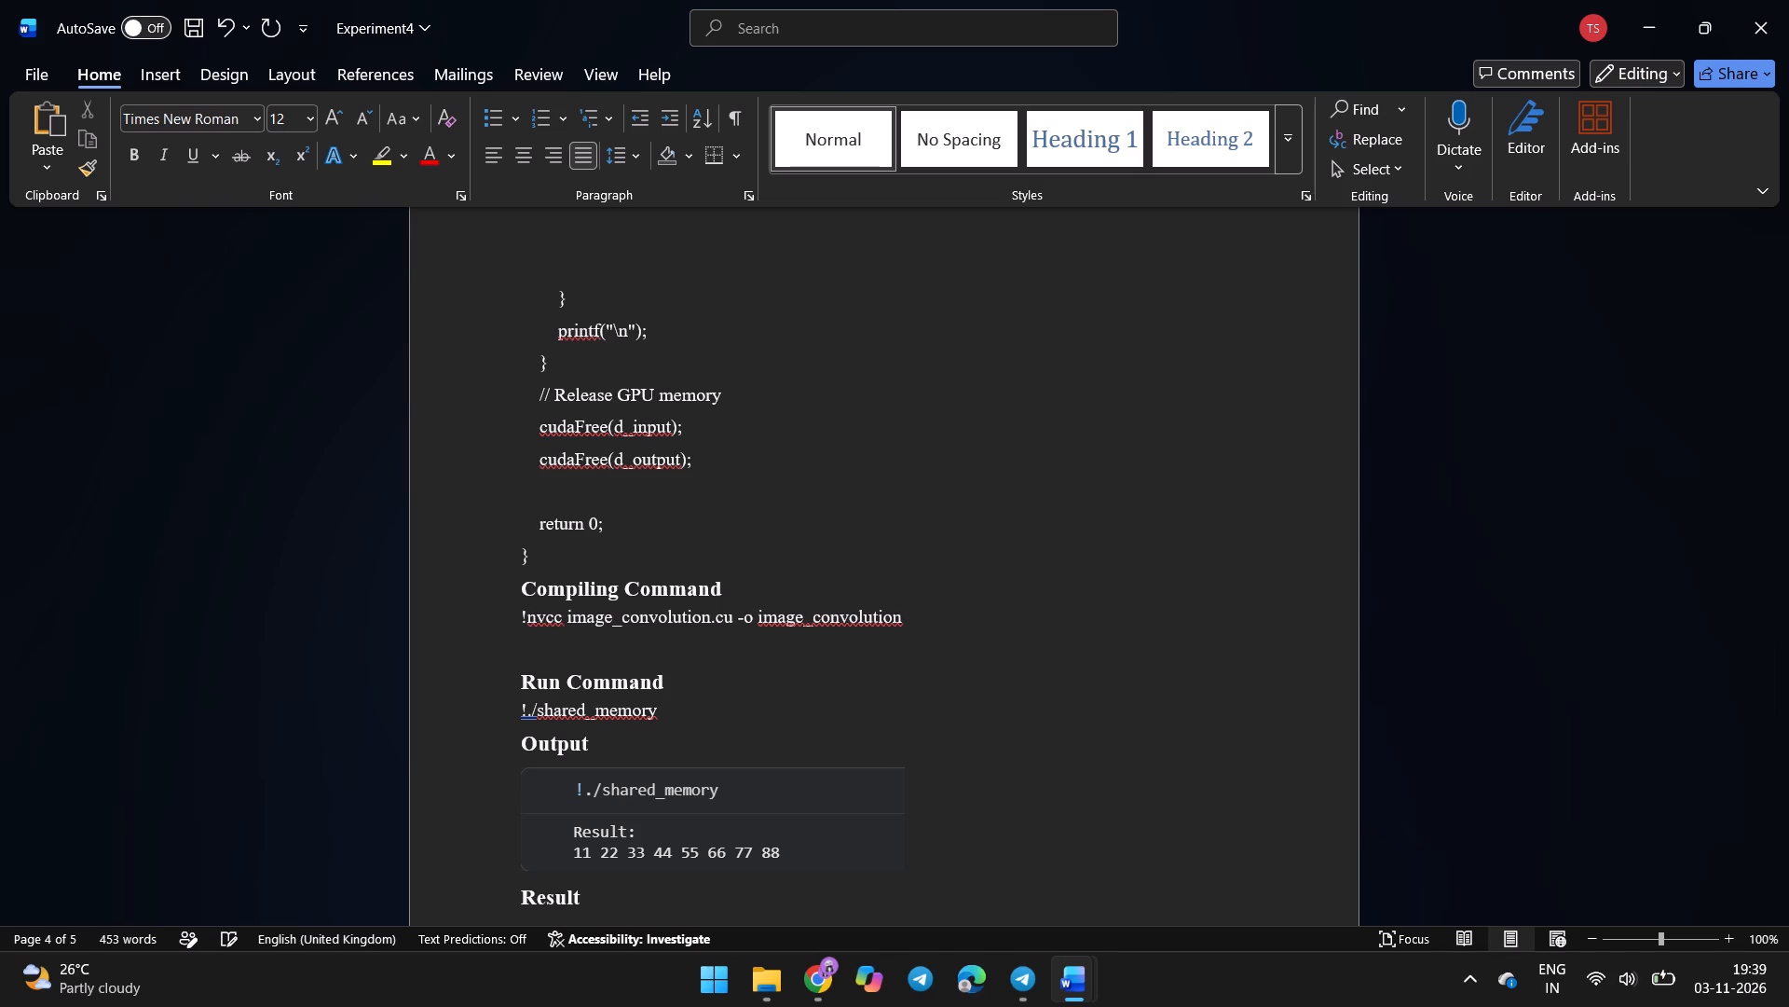
pyautogui.press('Down')
pyautogui.press('BackSpace')
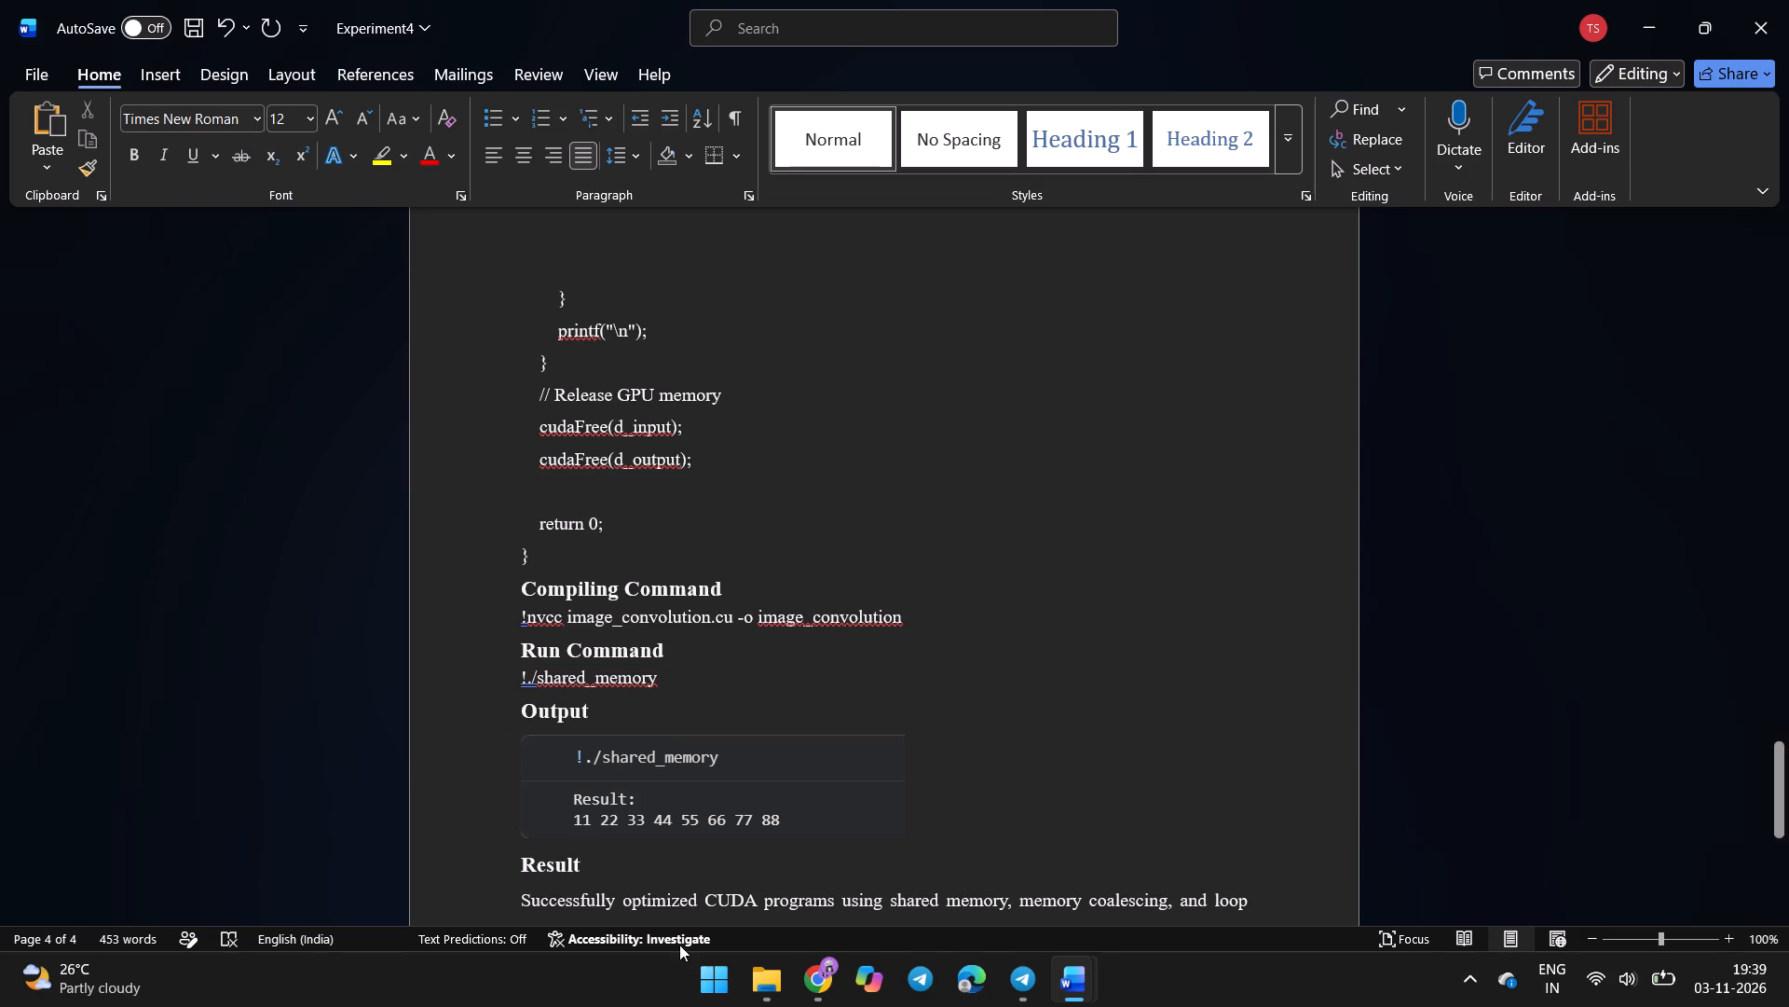
# Switch to the Colab notebook in Chrome and copy the run command "!./image_convolution".
pyautogui.click(802, 887)
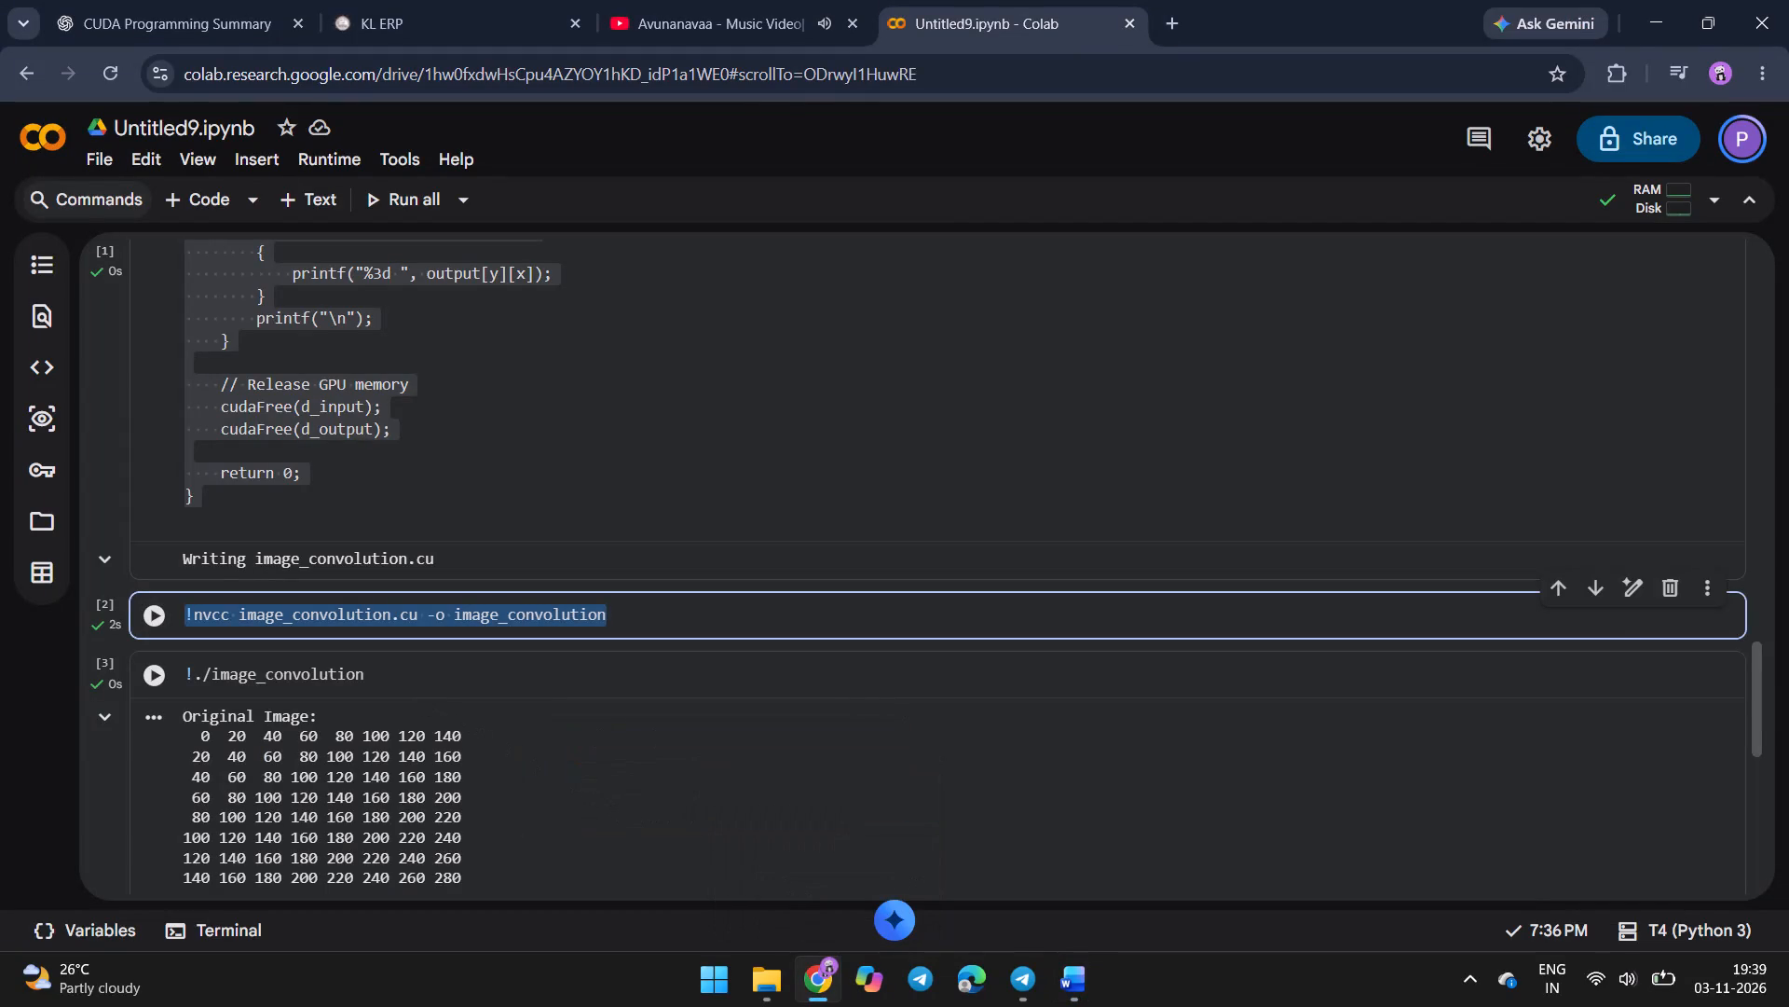
pyautogui.moveTo(366, 679); pyautogui.dragTo(175, 656)
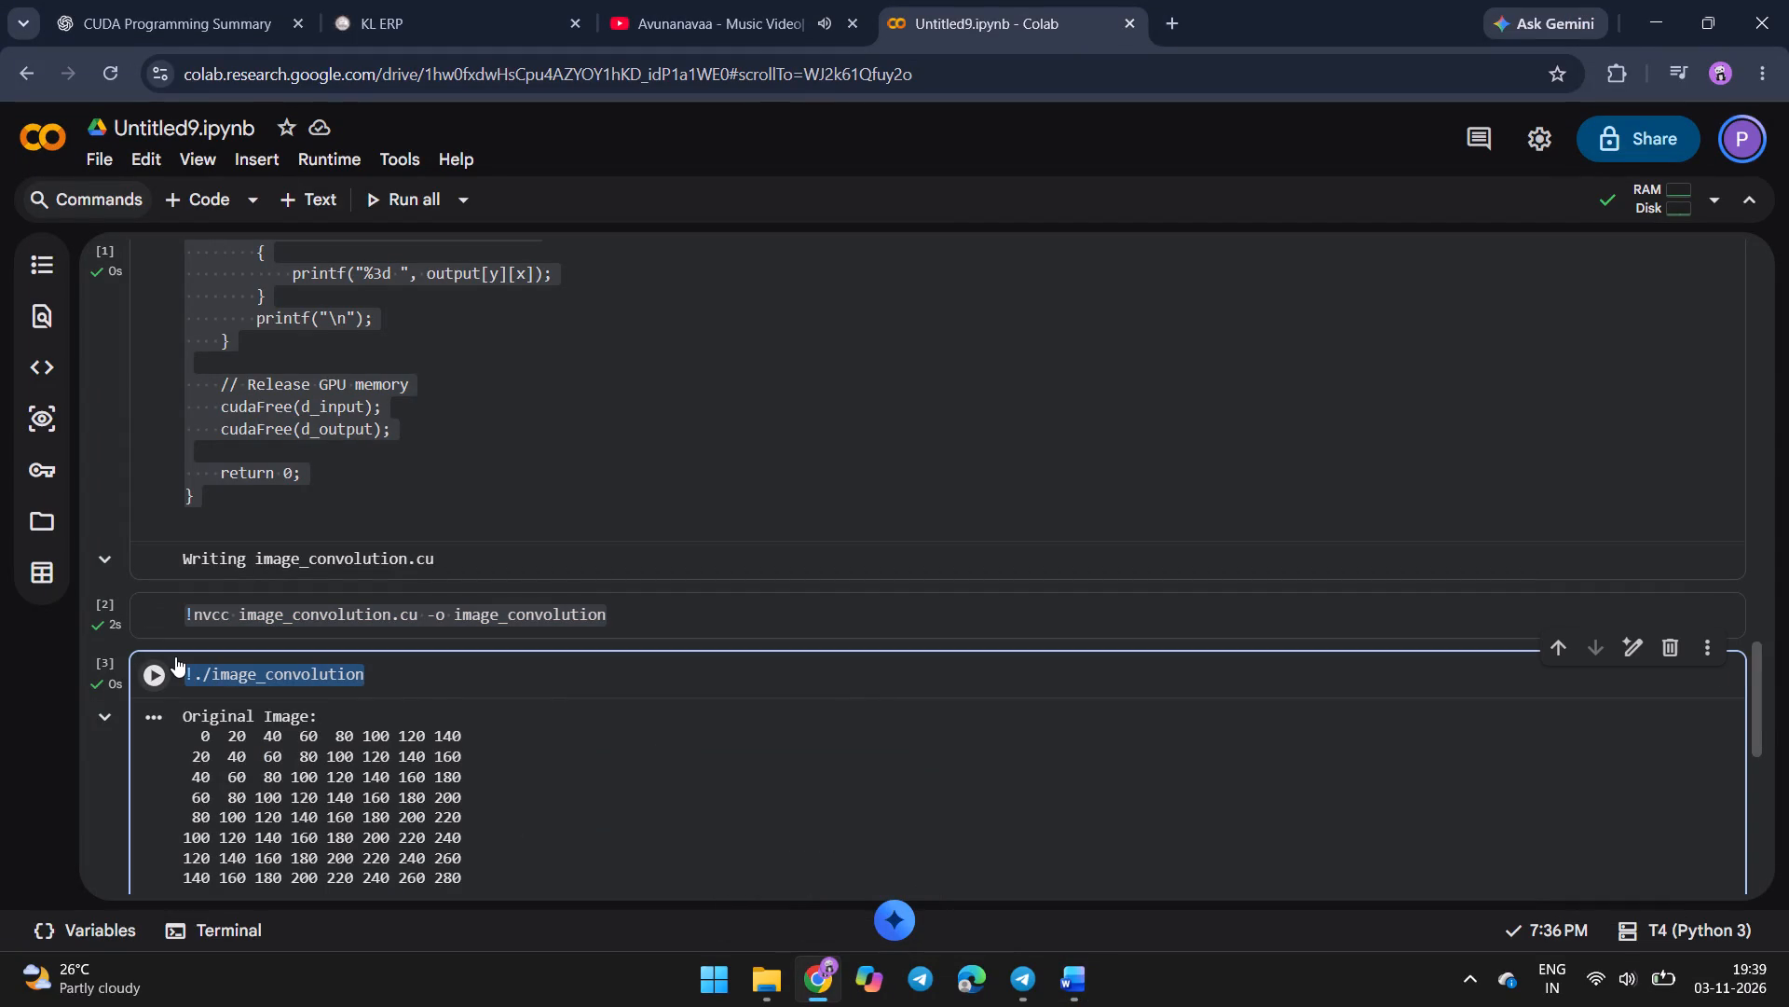
pyautogui.hotkey('ctrl', 'c')
# In the Experiment4 Word document, replace the Run Command line with the copied "!./image_convolution", without a duplicate "!./" or a blank line after it.
pyautogui.hotkey('alt', 'Tab')
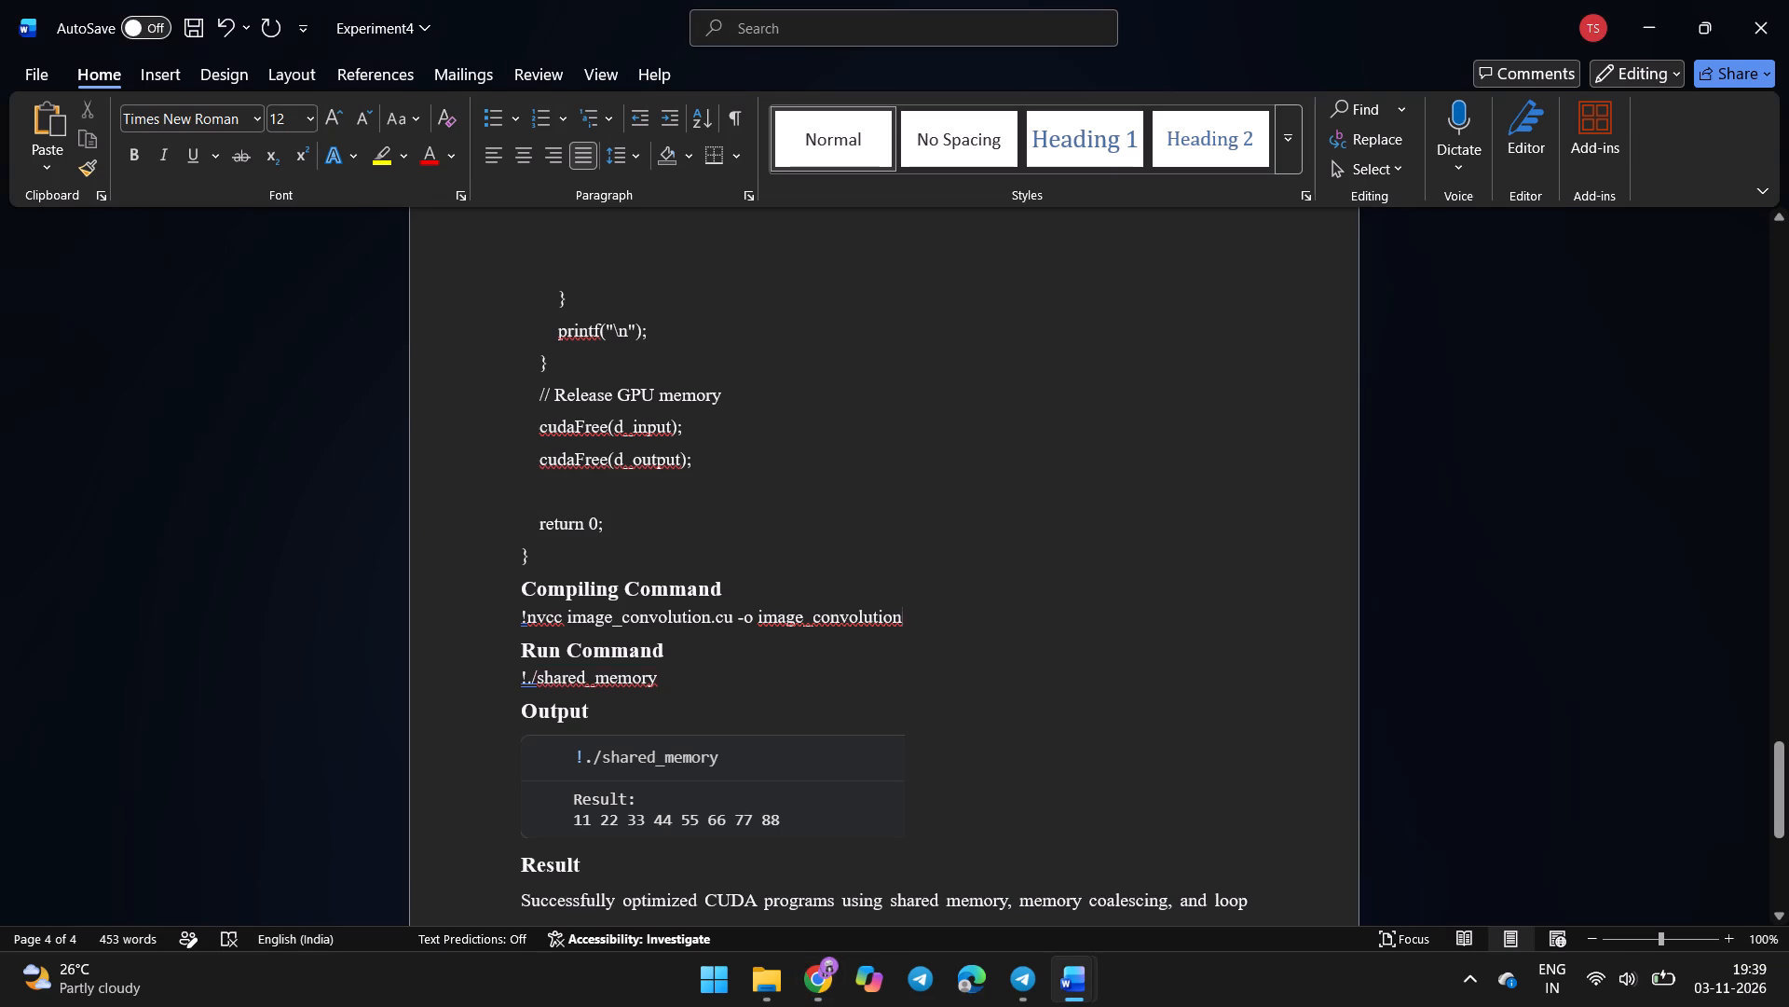
pyautogui.moveTo(660, 671); pyautogui.dragTo(528, 687)
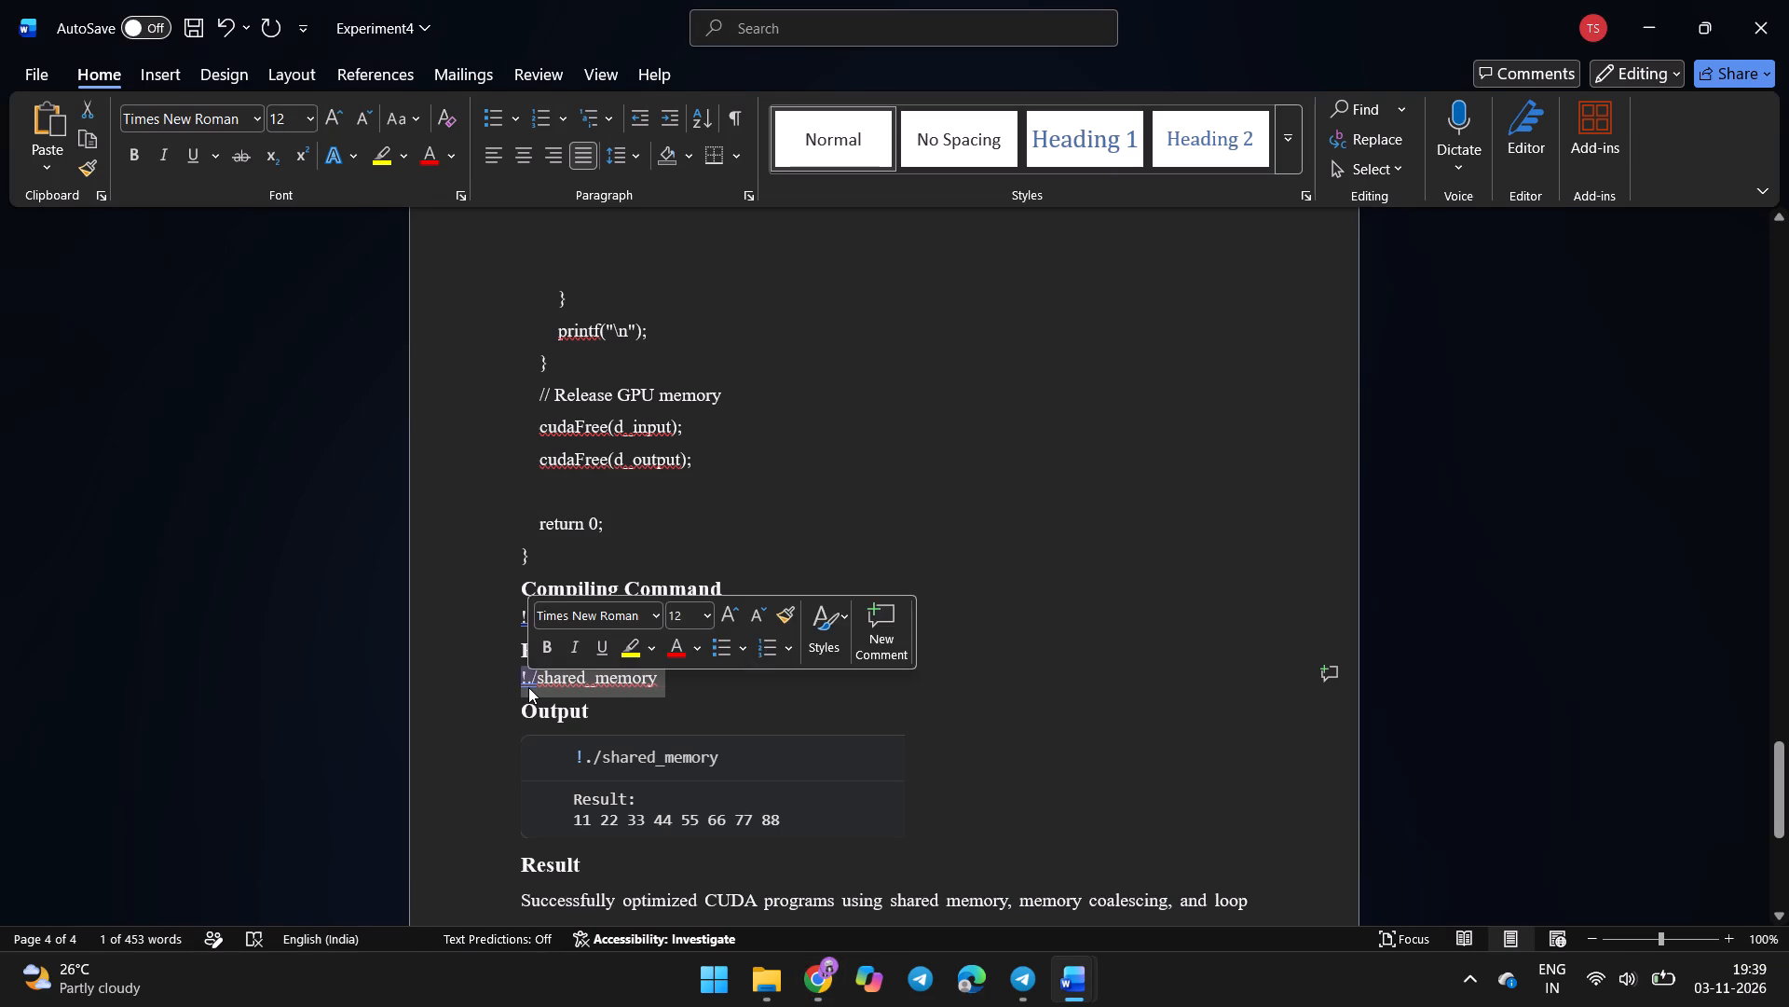
pyautogui.click(528, 687)
pyautogui.moveTo(692, 672); pyautogui.dragTo(610, 680)
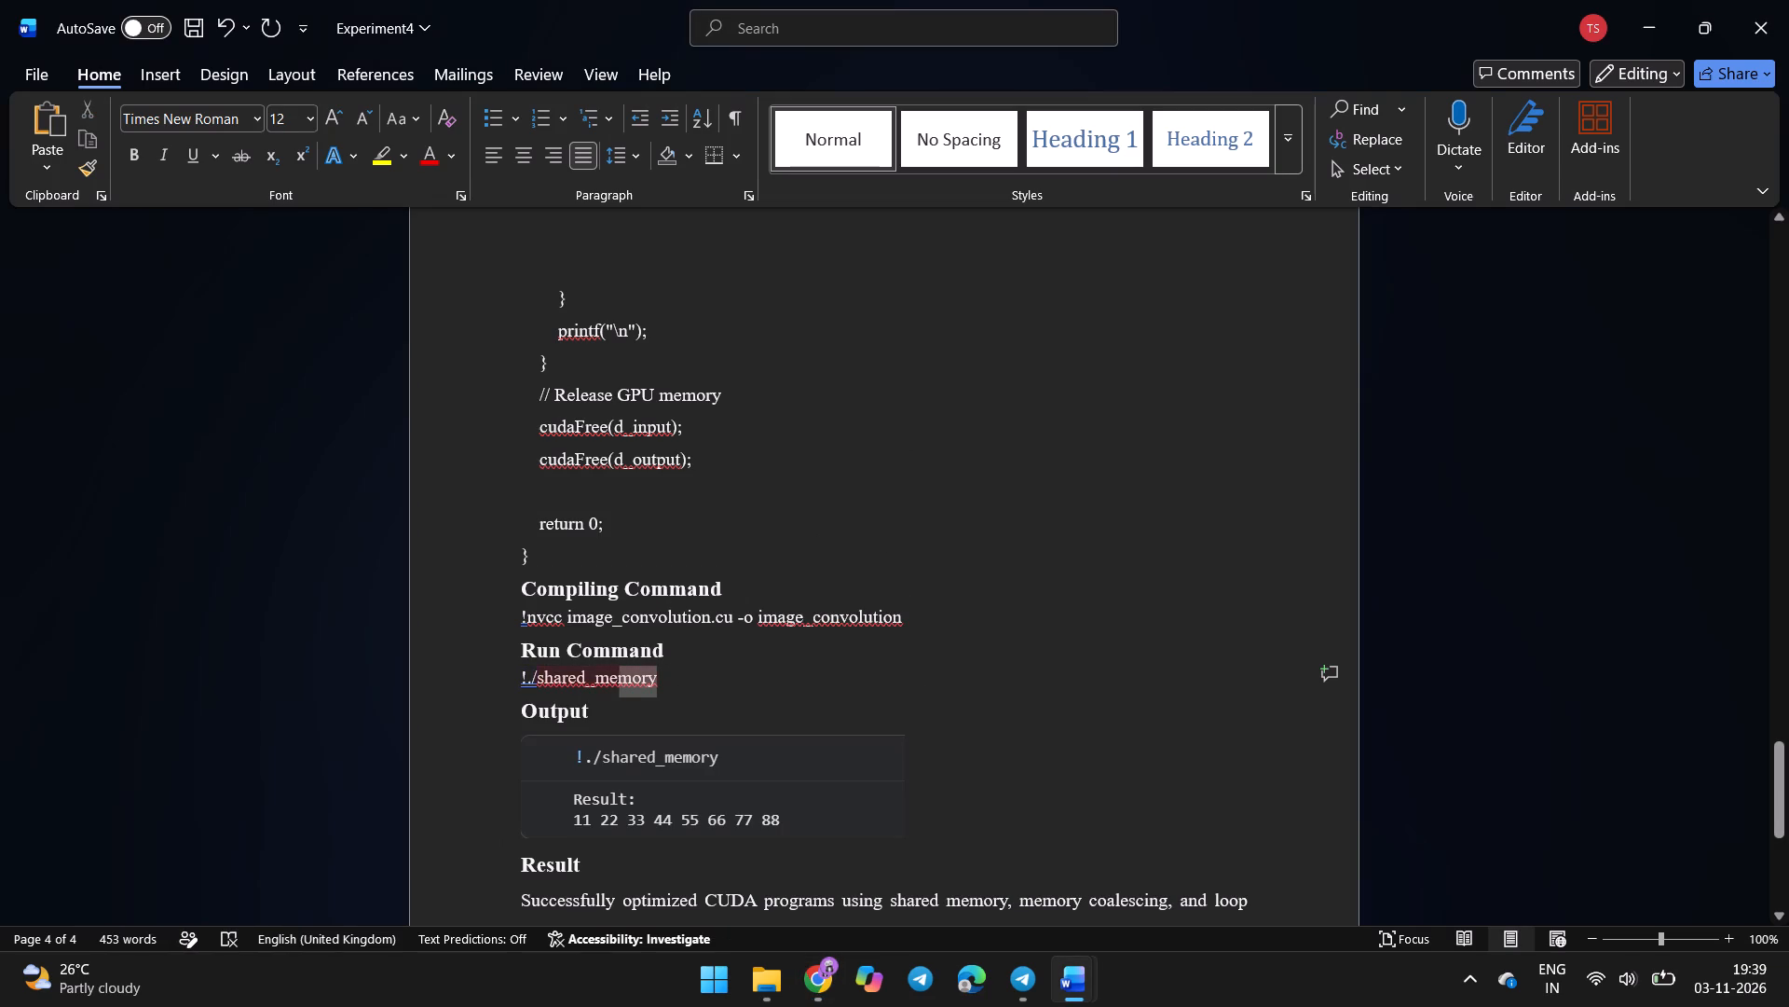
pyautogui.moveTo(610, 680); pyautogui.dragTo(548, 683)
pyautogui.press('BackSpace')
pyautogui.press('space')
pyautogui.hotkey('ctrl', 'v')
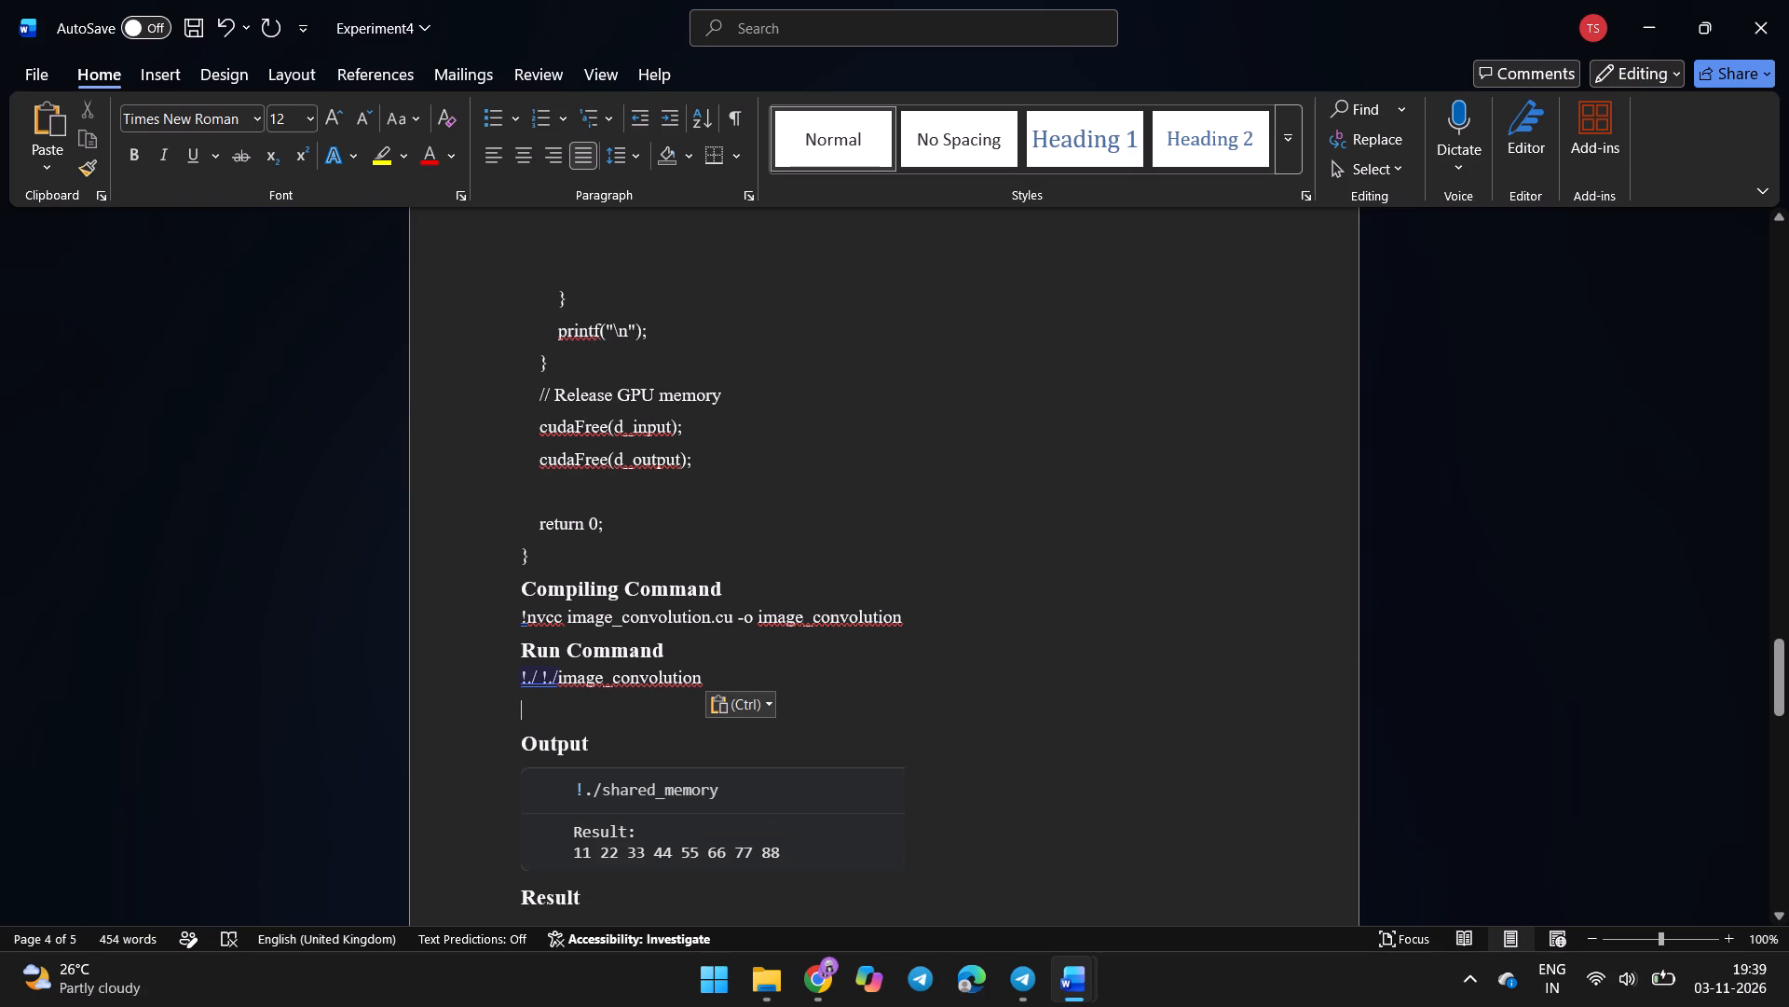
pyautogui.click(548, 683)
pyautogui.press('Left')
pyautogui.press('BackSpace')
pyautogui.press('BackSpace')
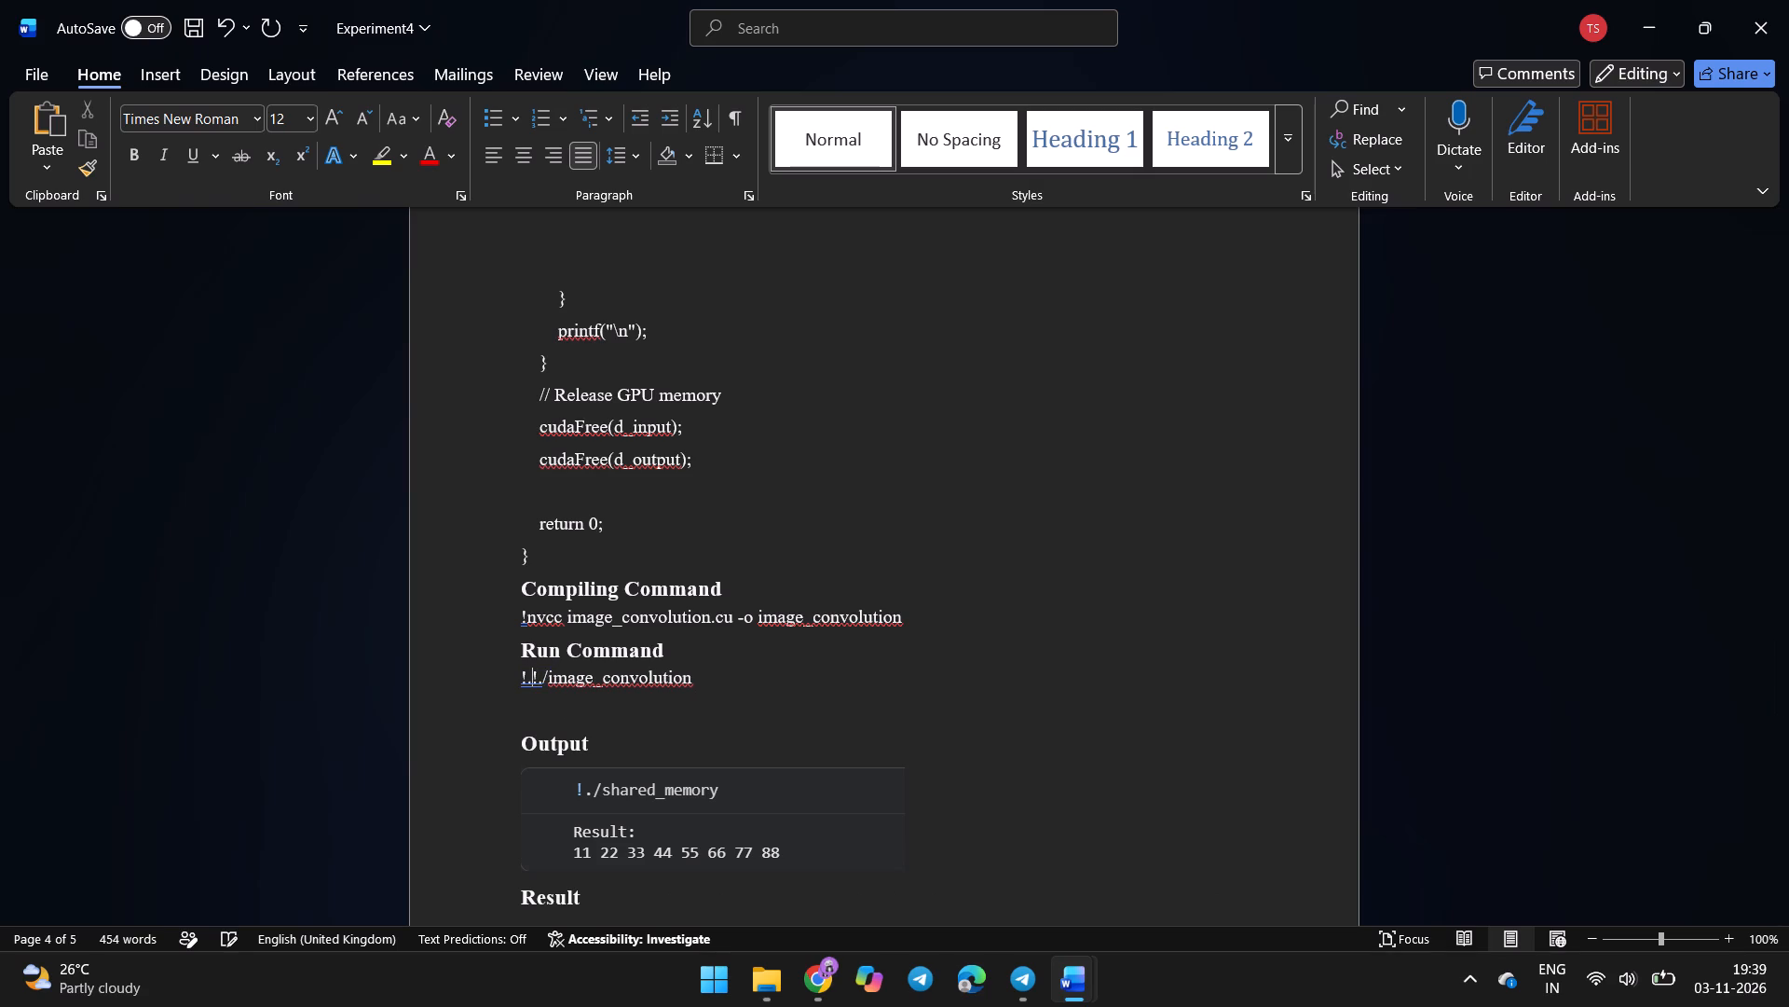
pyautogui.press('BackSpace')
pyautogui.press('BackSpace')
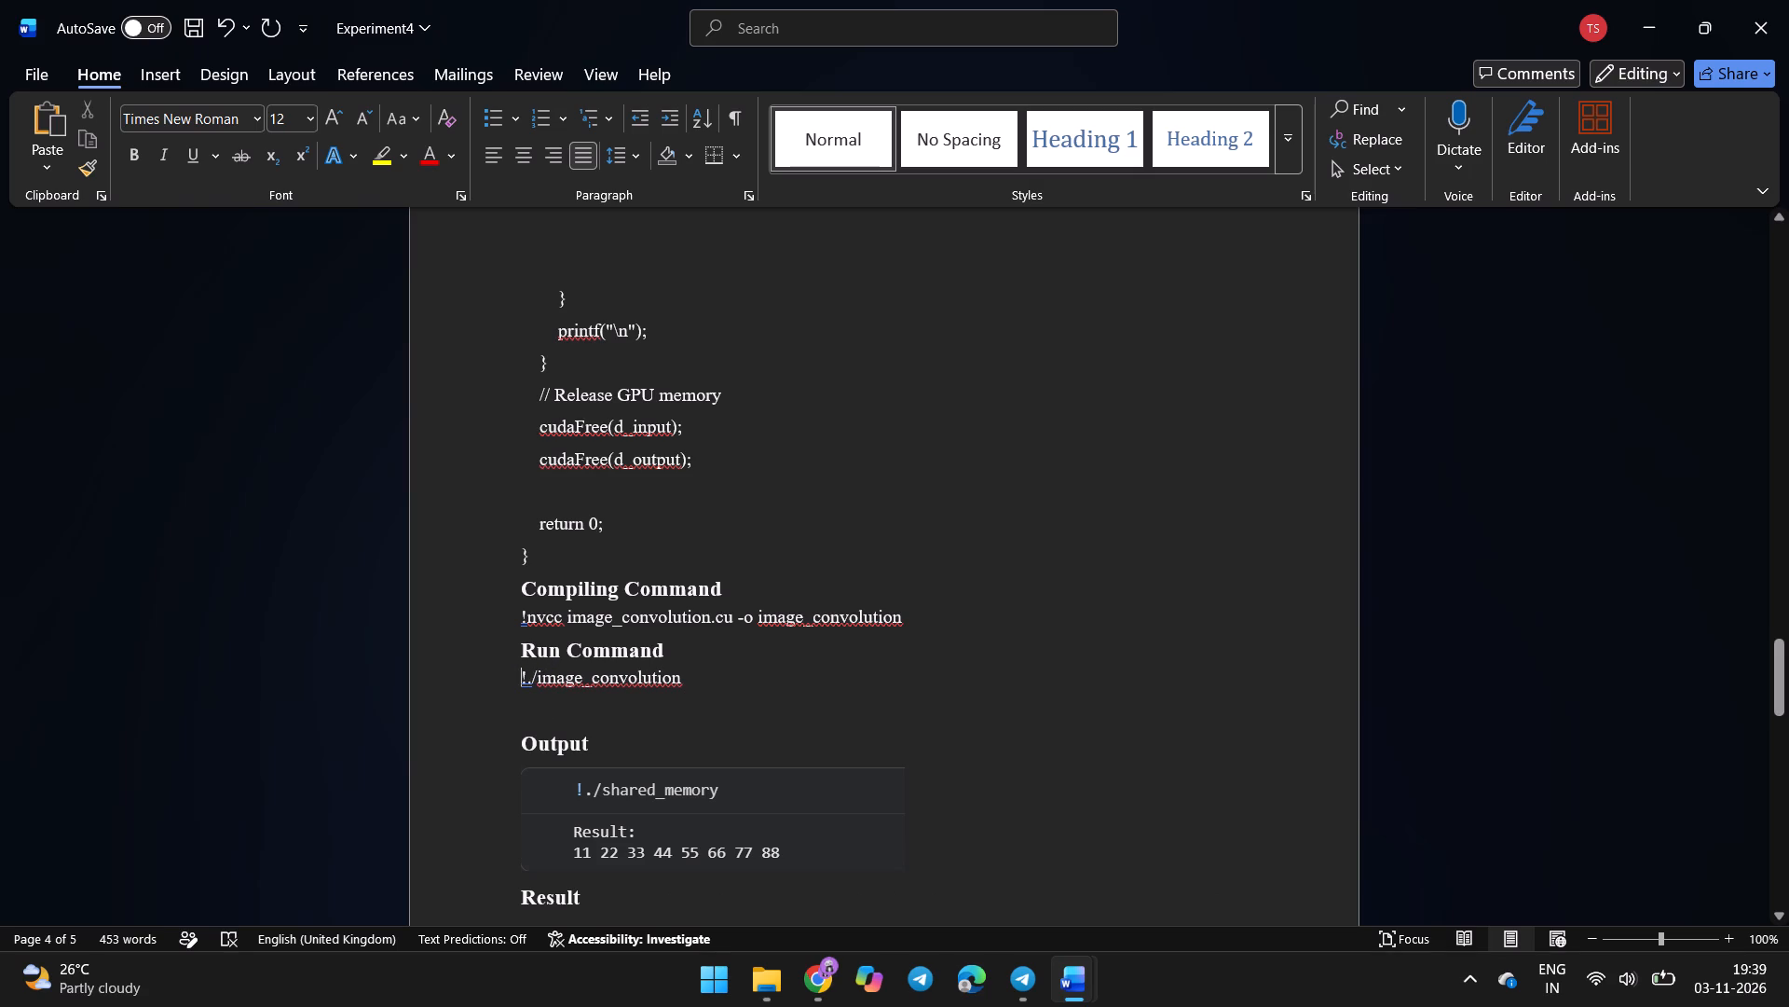
pyautogui.click(573, 719)
pyautogui.press('BackSpace')
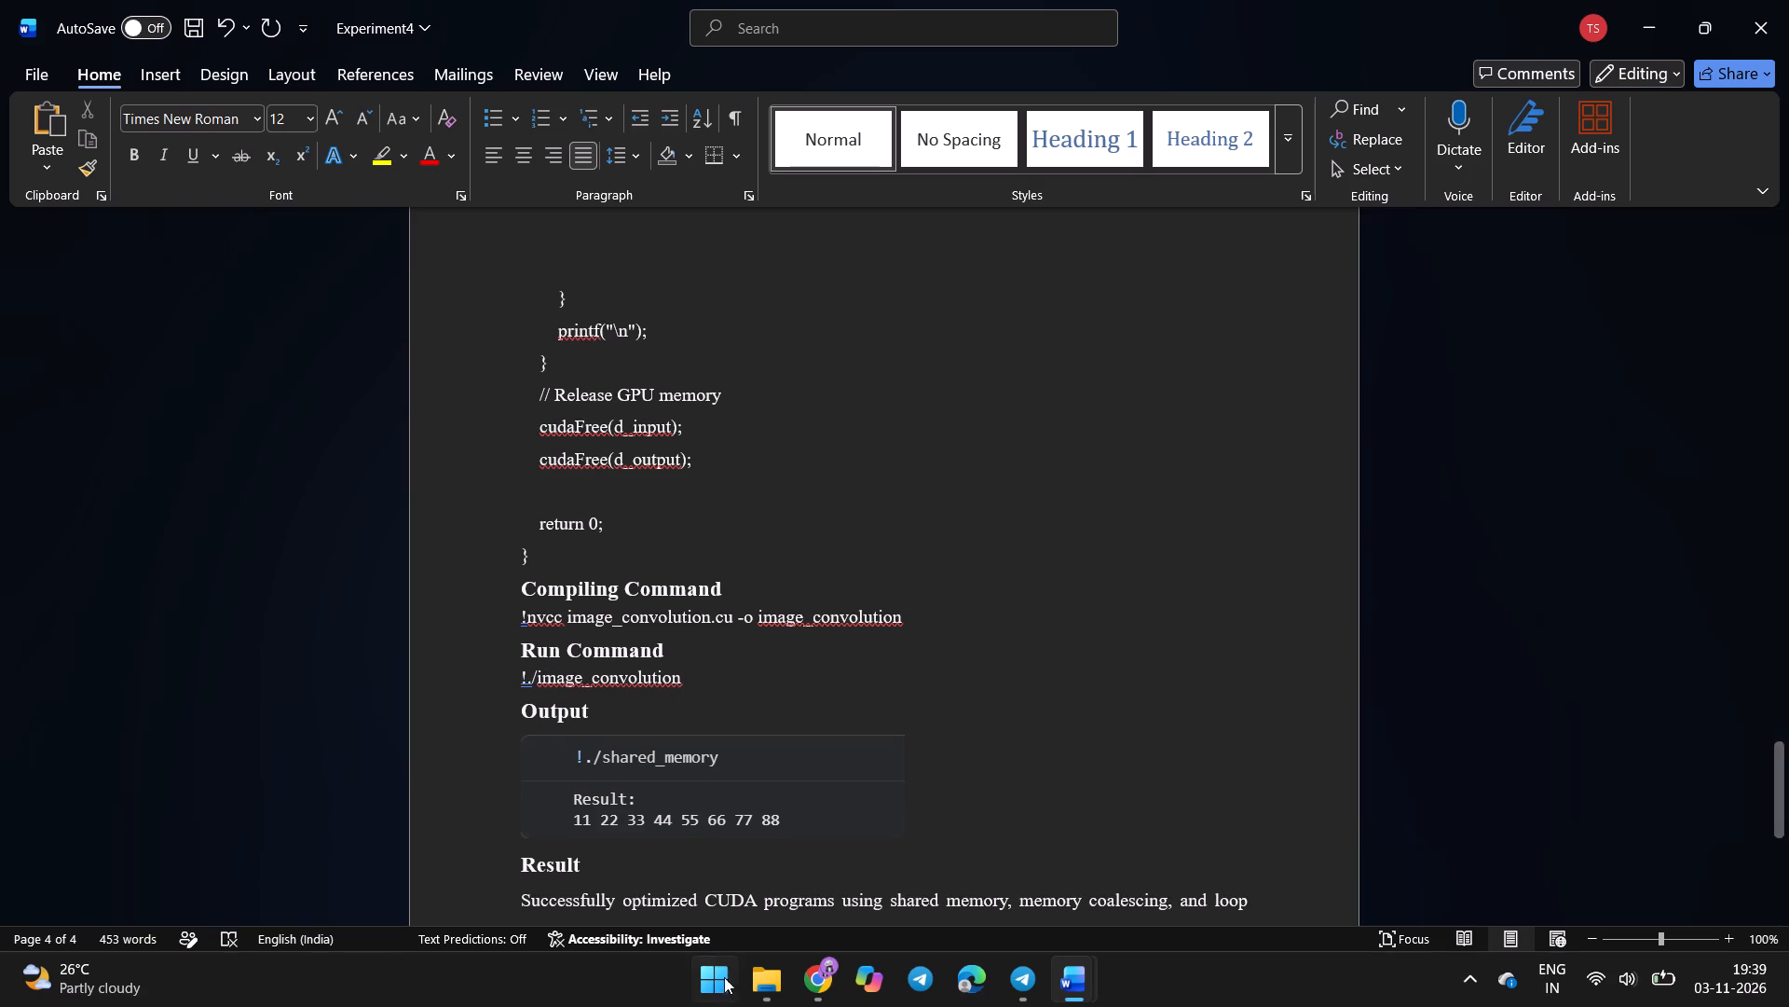
# Switch to the Colab notebook in Chrome and capture a screenshot of the "!./image_convolution" cell with its complete original and convolved image output.
pyautogui.scroll(-2, 862, 902)
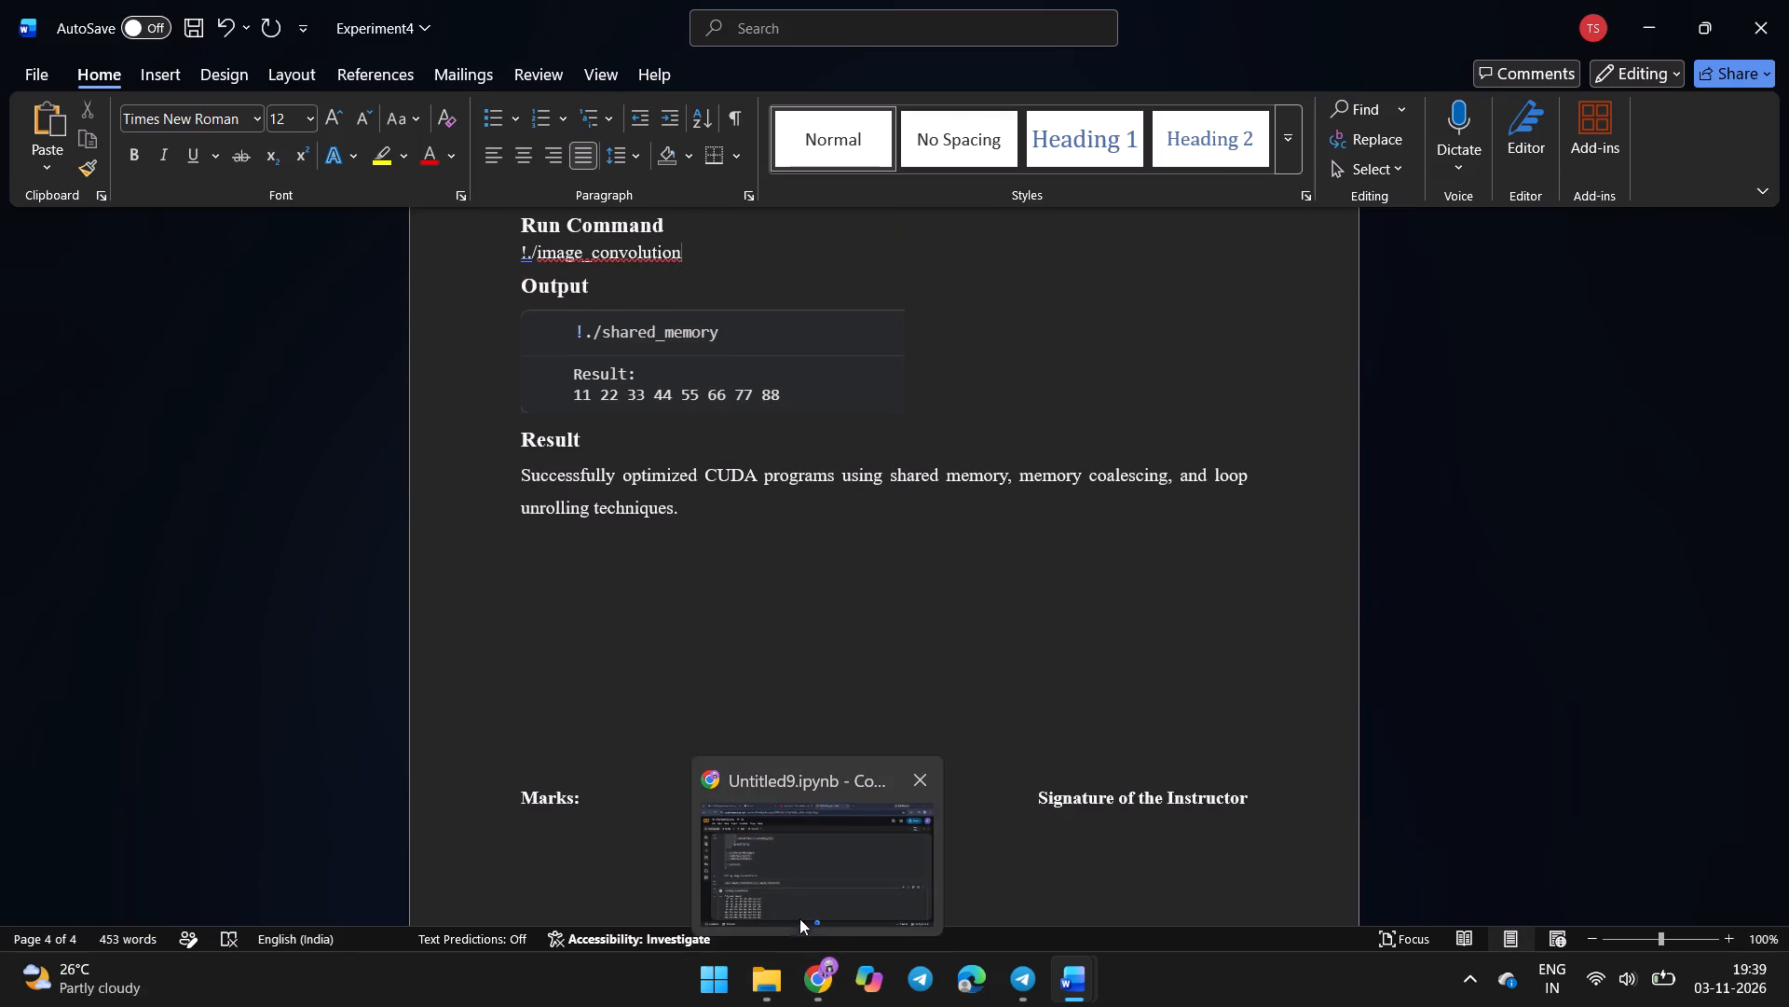
pyautogui.click(793, 887)
pyautogui.scroll(-3, 671, 788)
pyautogui.click(671, 788)
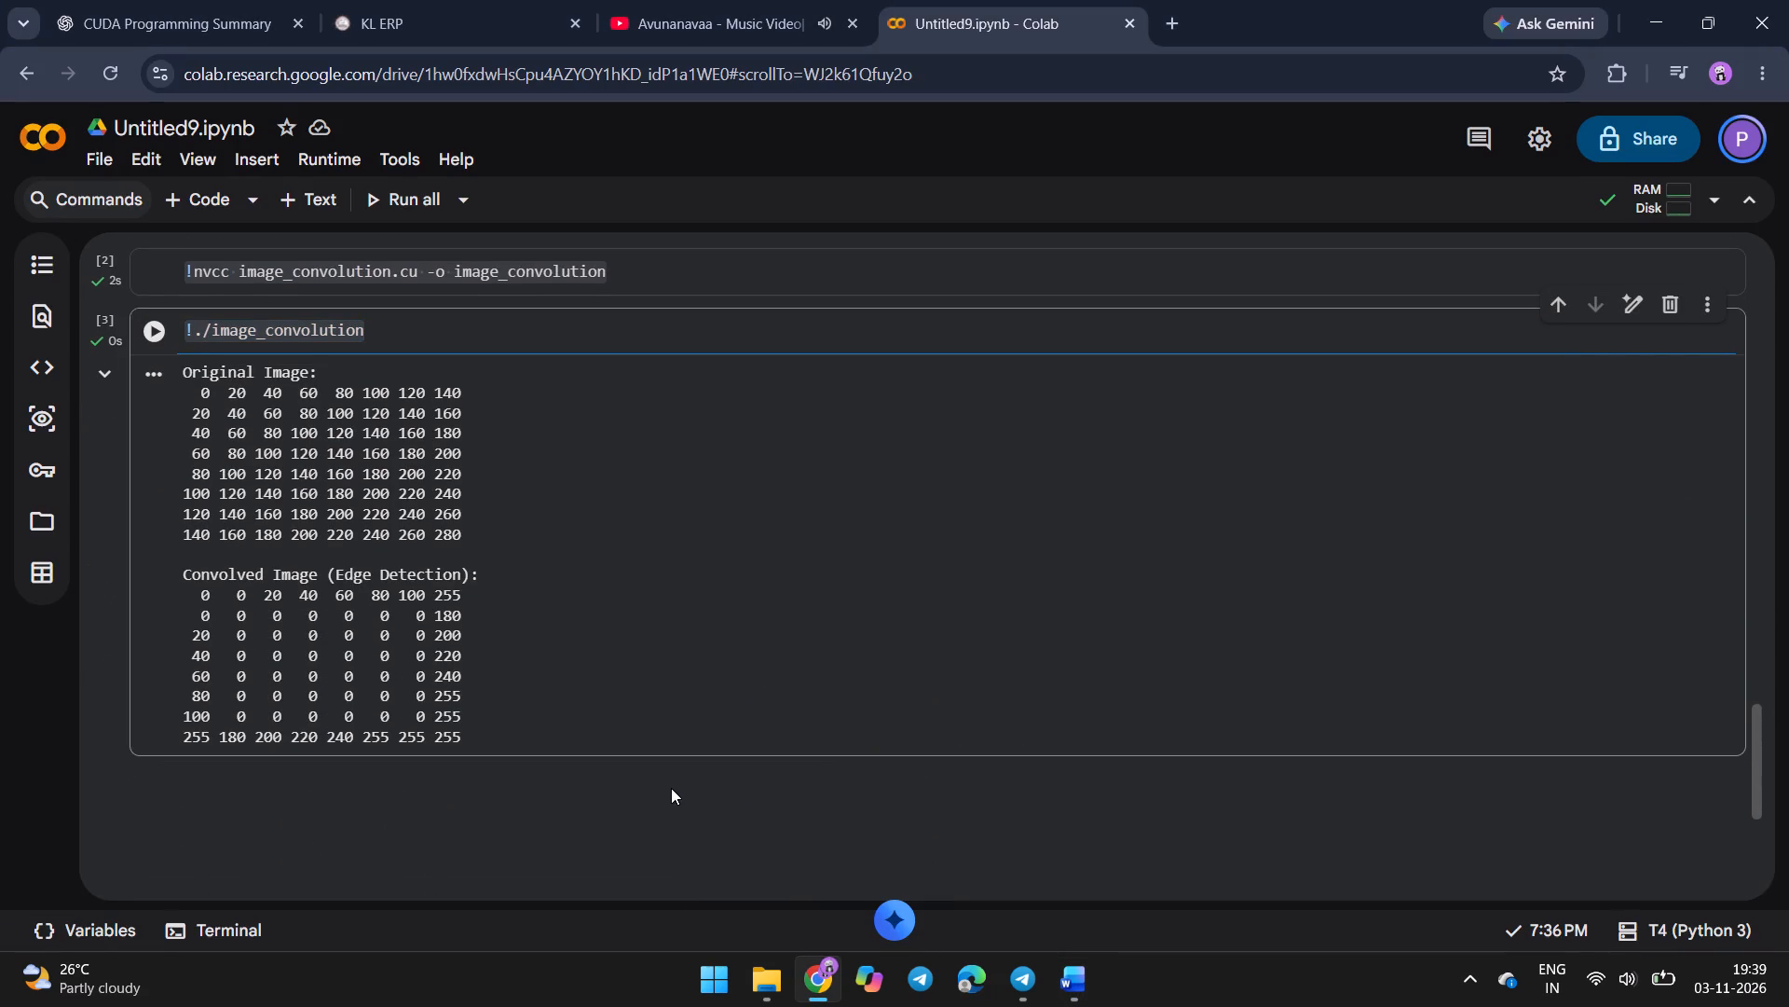
pyautogui.press('Print')
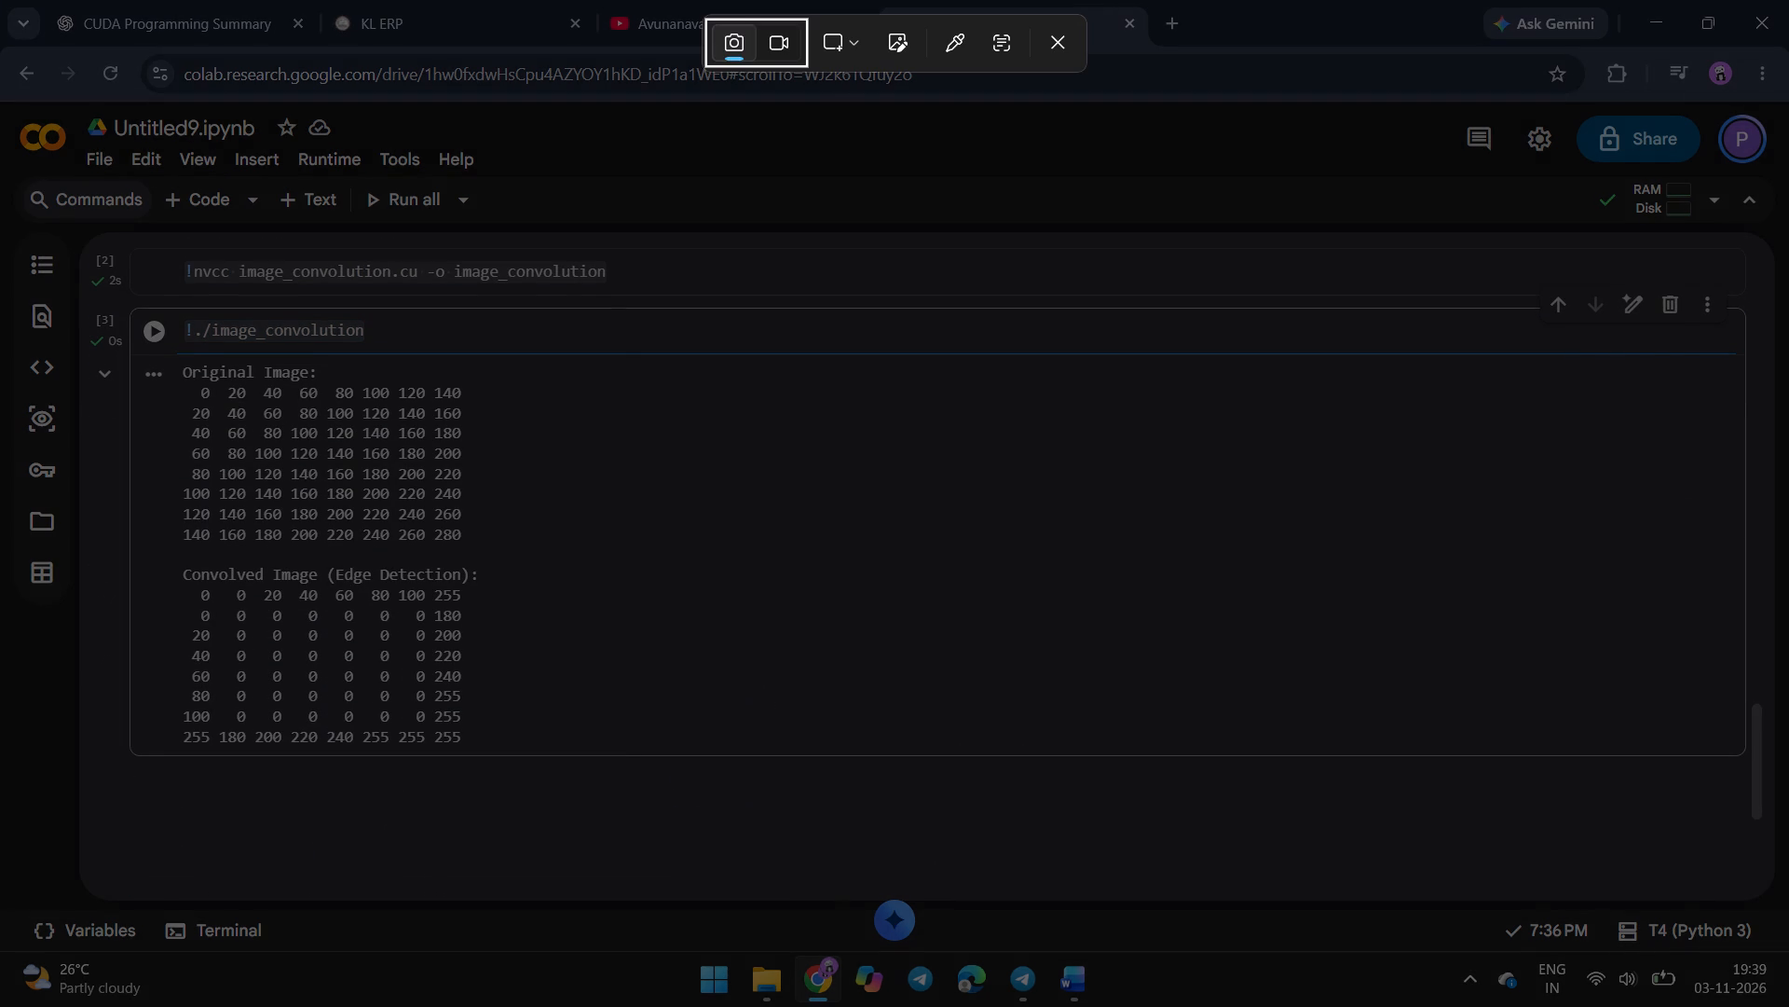
pyautogui.moveTo(132, 308); pyautogui.dragTo(523, 768)
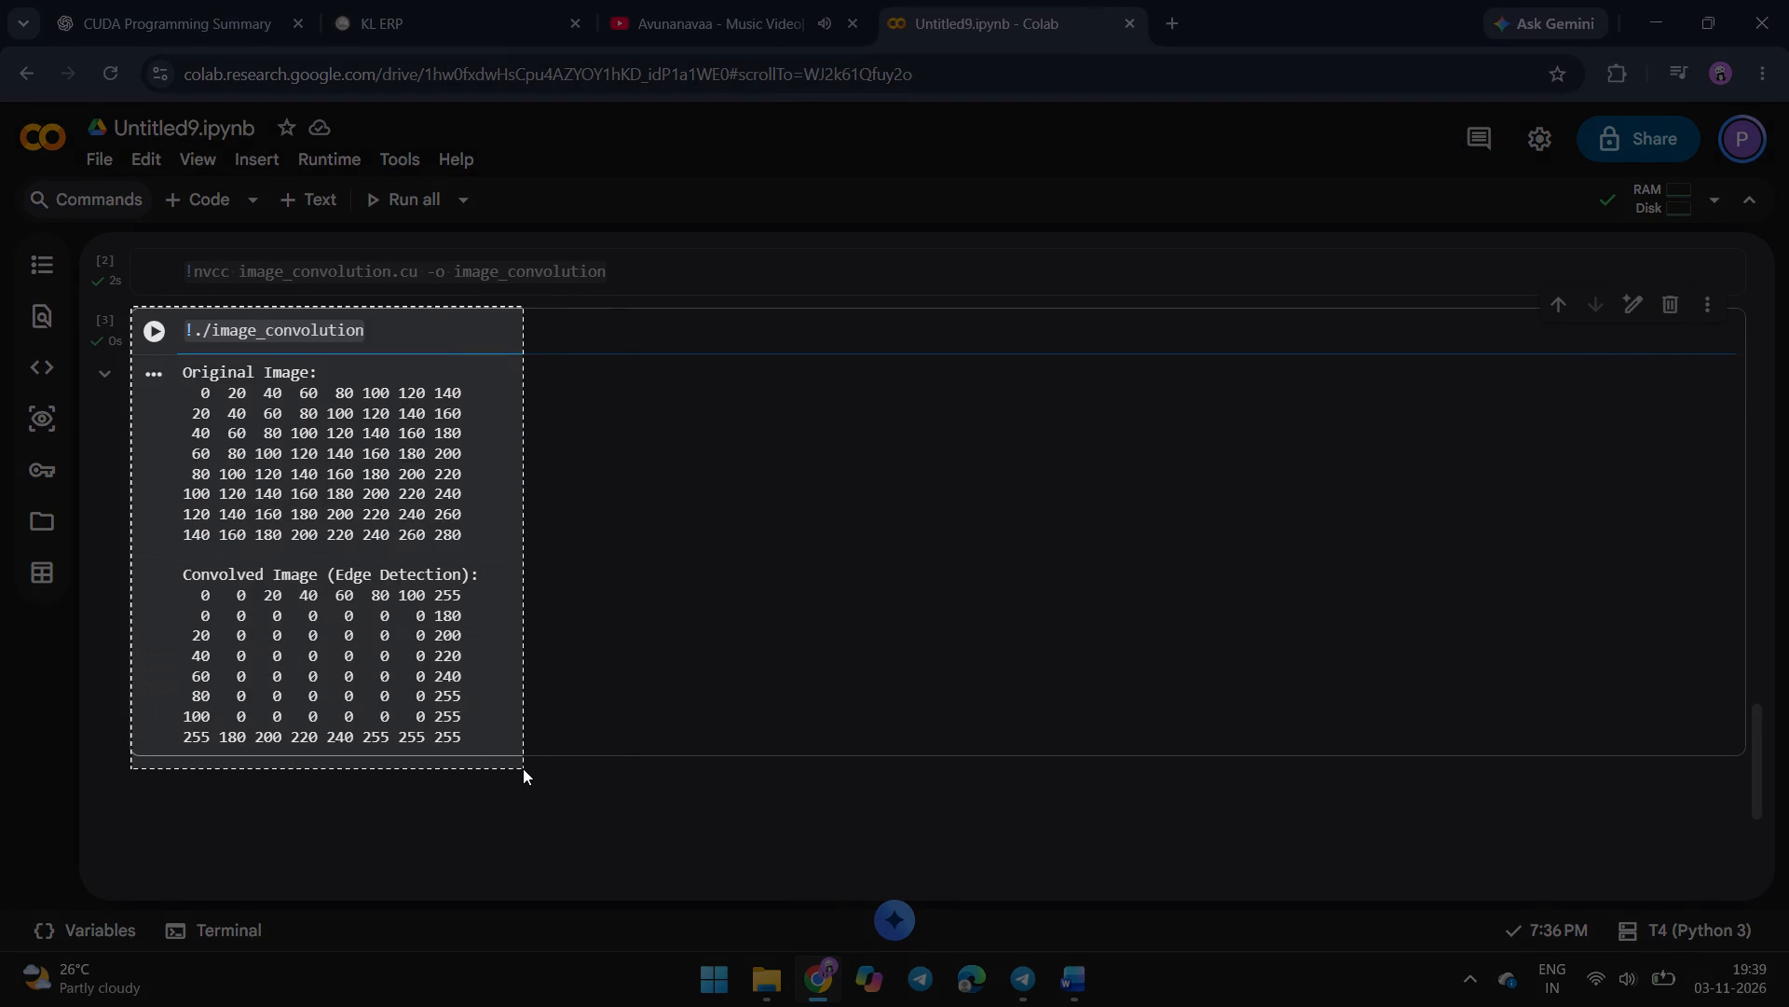
pyautogui.moveTo(523, 768); pyautogui.dragTo(517, 755)
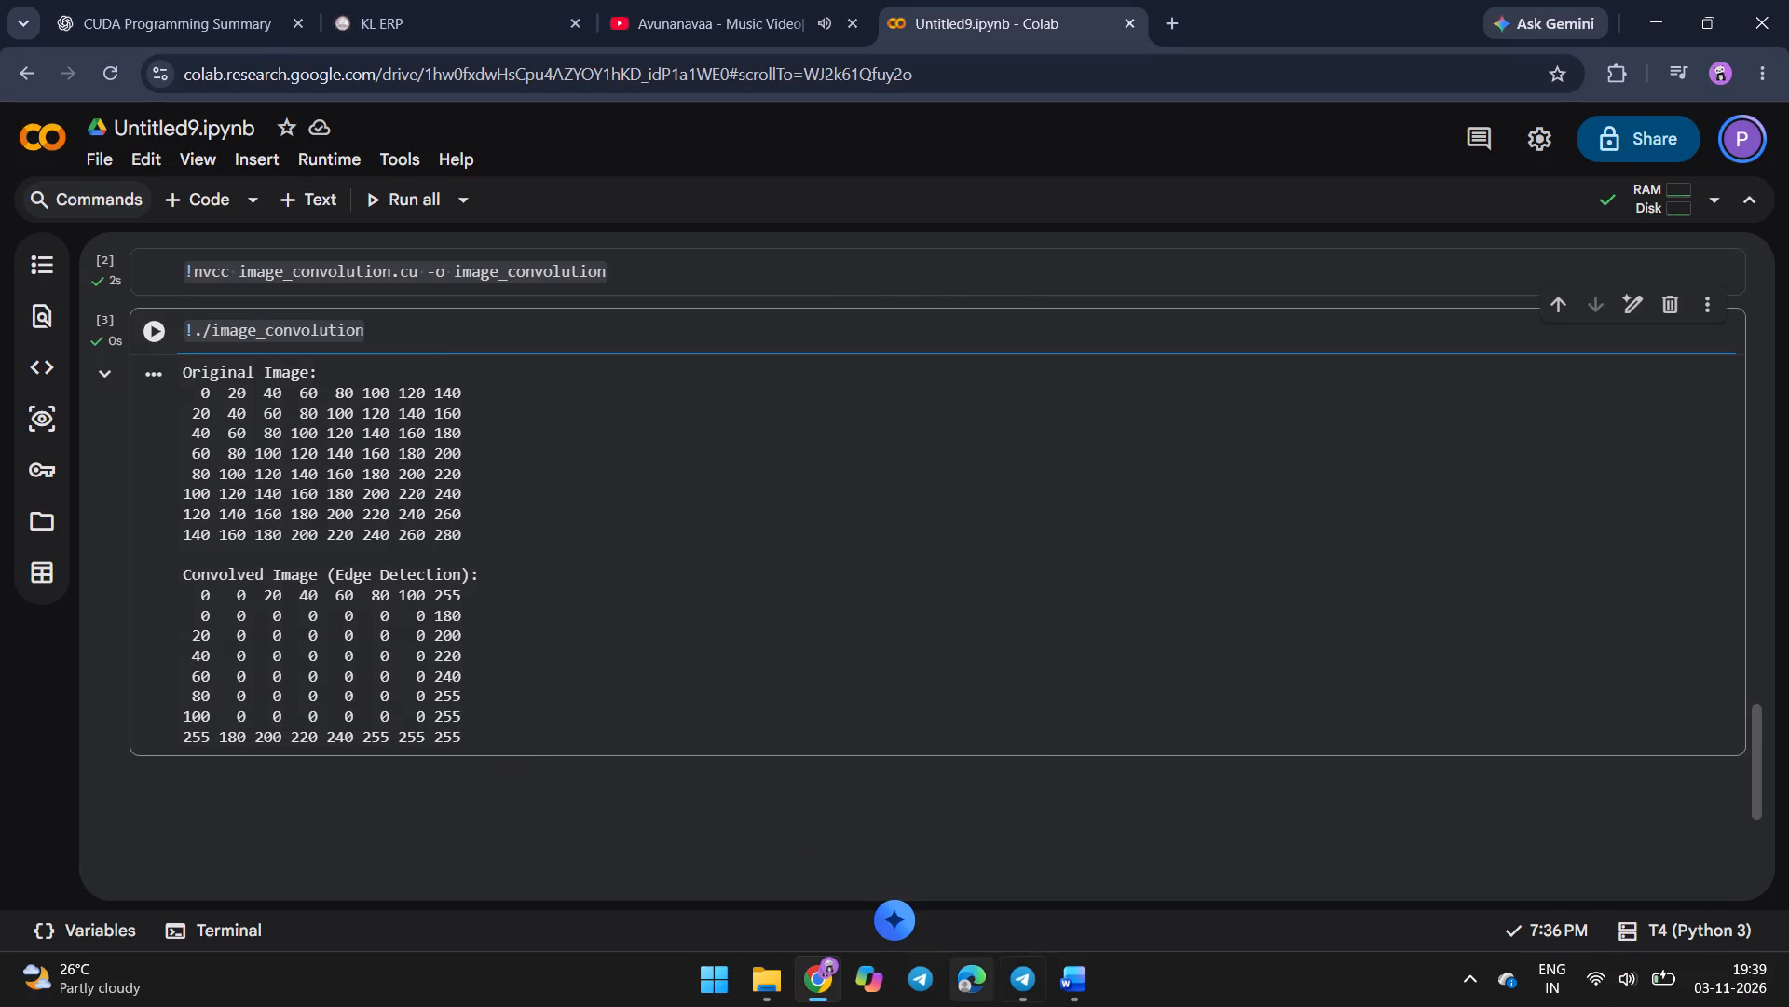
# In the Experiment4 Word document, replace the old shared_memory picture under Output with the captured image_convolution screenshot.
pyautogui.click(1018, 889)
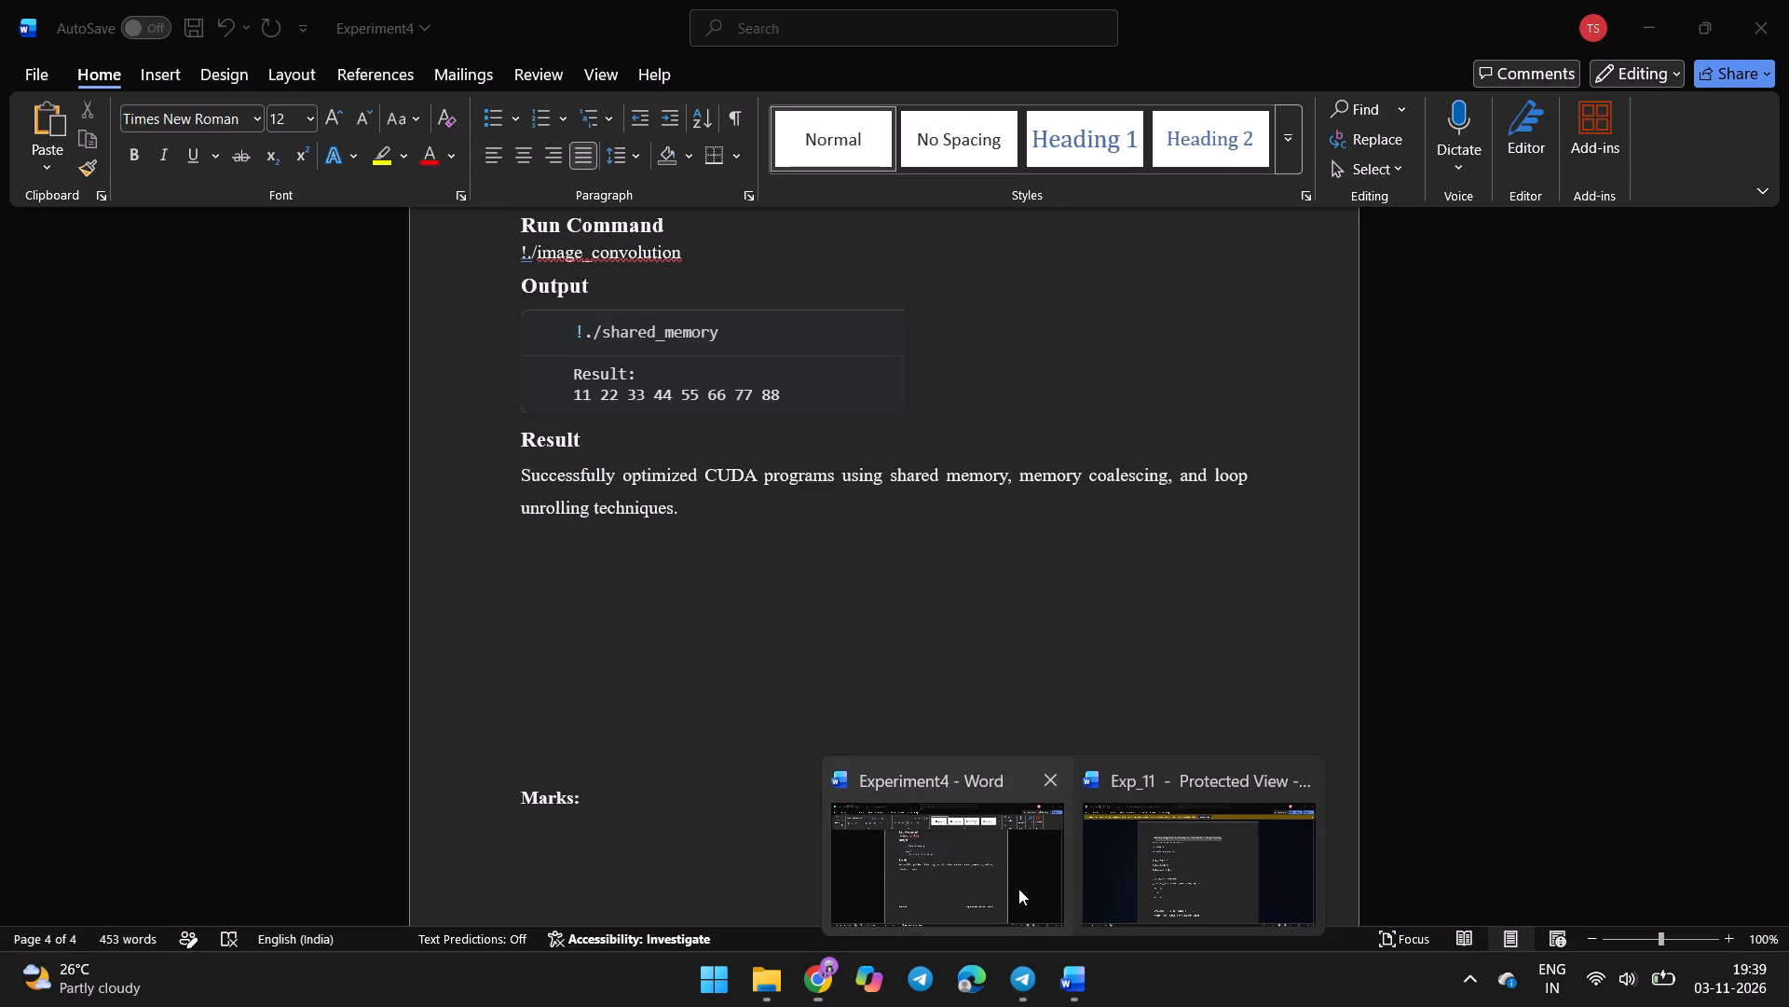
pyautogui.click(749, 342)
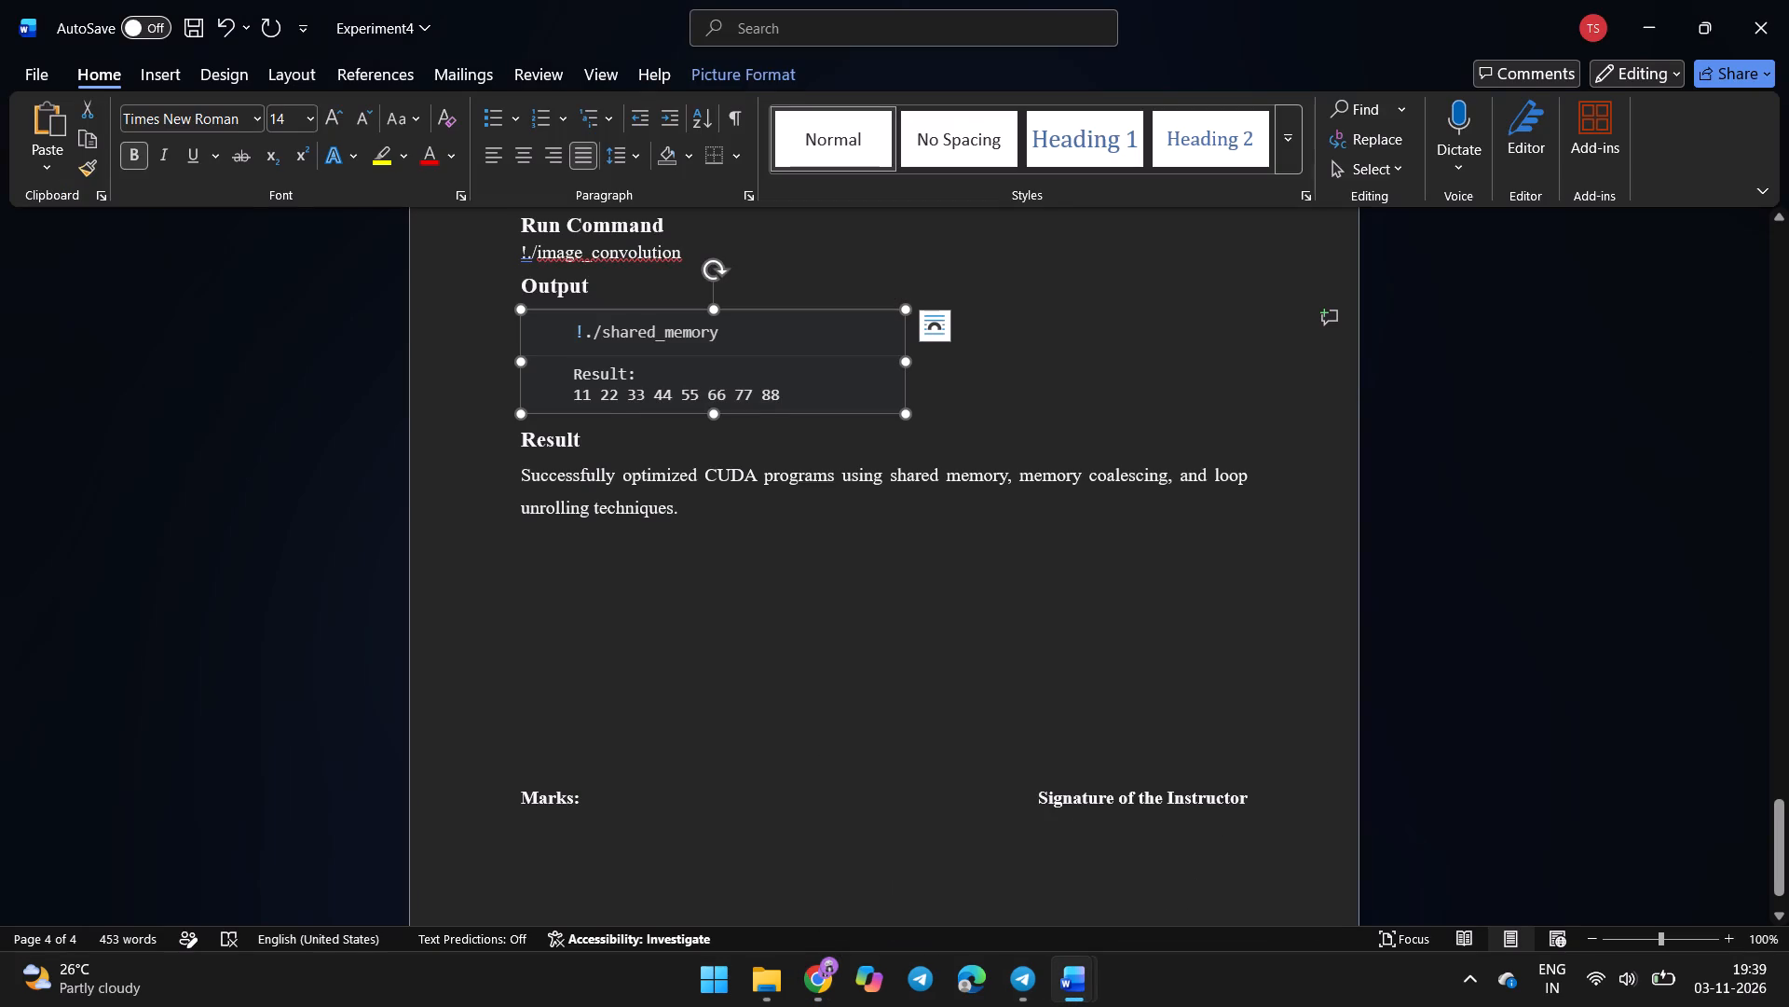
pyautogui.press('Delete')
pyautogui.hotkey('ctrl', 'v')
# Shrink the pasted Output screenshot proportionally to a little under half its original width.
pyautogui.click(749, 342)
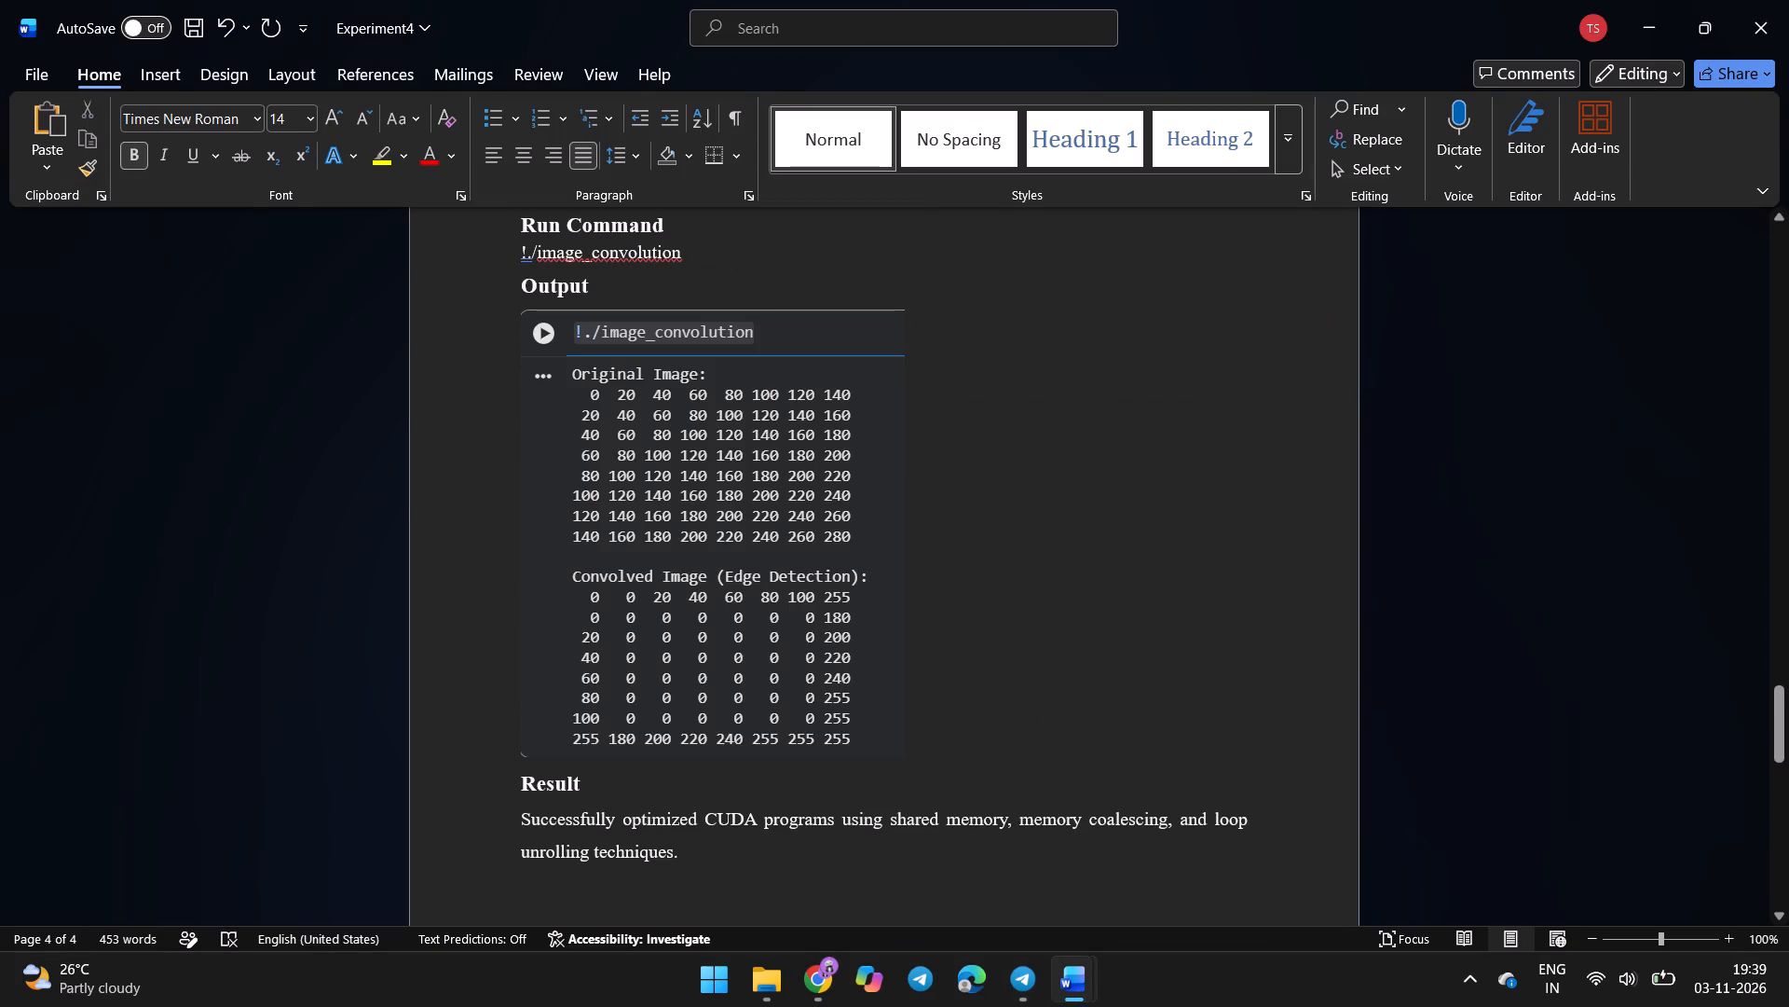
pyautogui.moveTo(908, 756); pyautogui.dragTo(896, 739)
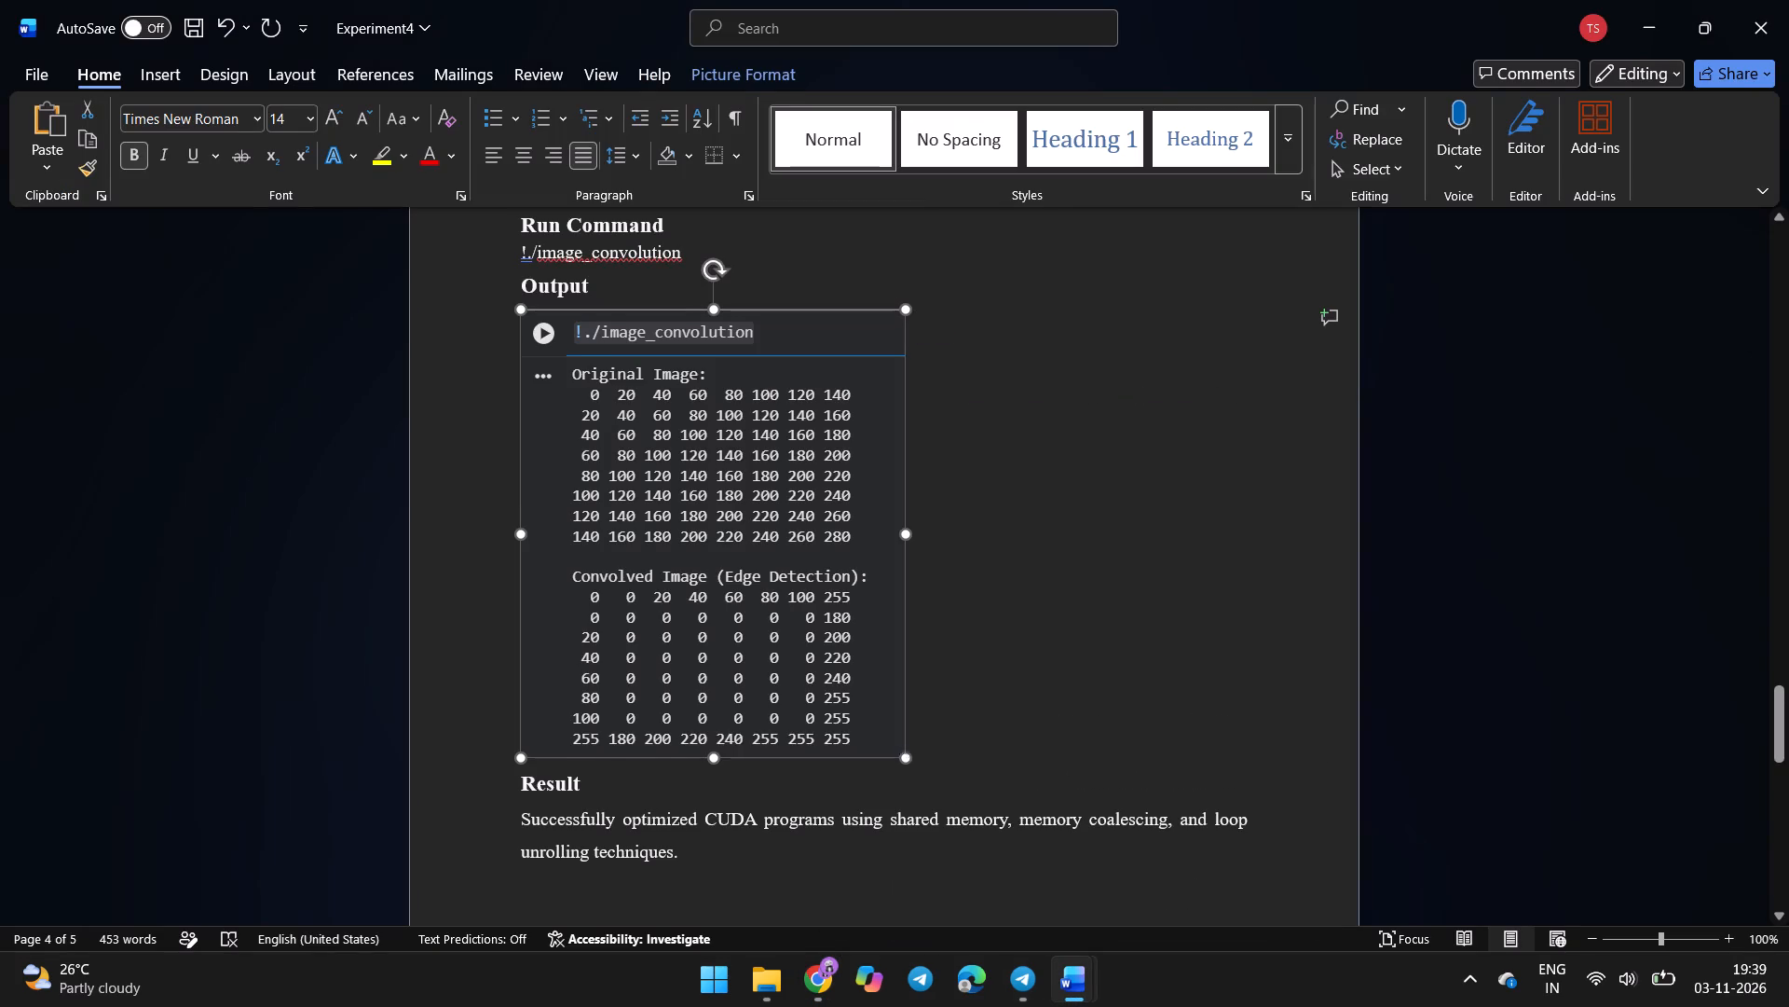
pyautogui.moveTo(896, 739); pyautogui.dragTo(755, 560)
pyautogui.scroll(1, 778, 698)
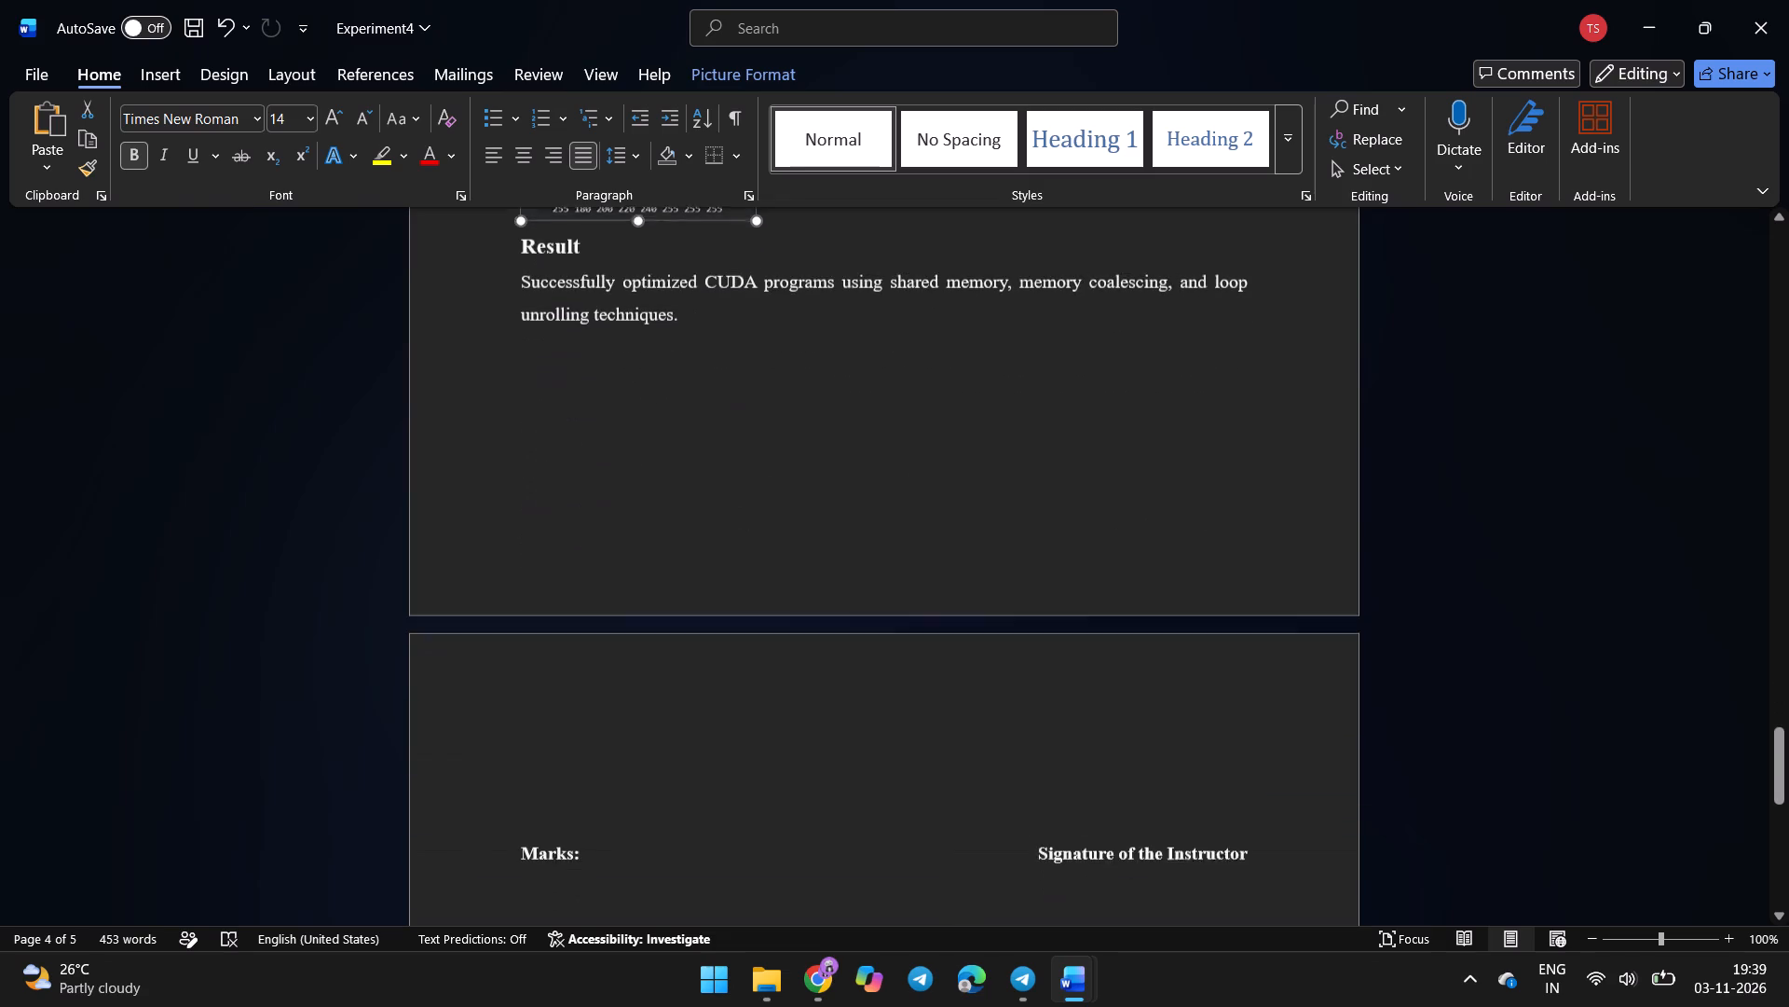
pyautogui.scroll(1, 778, 698)
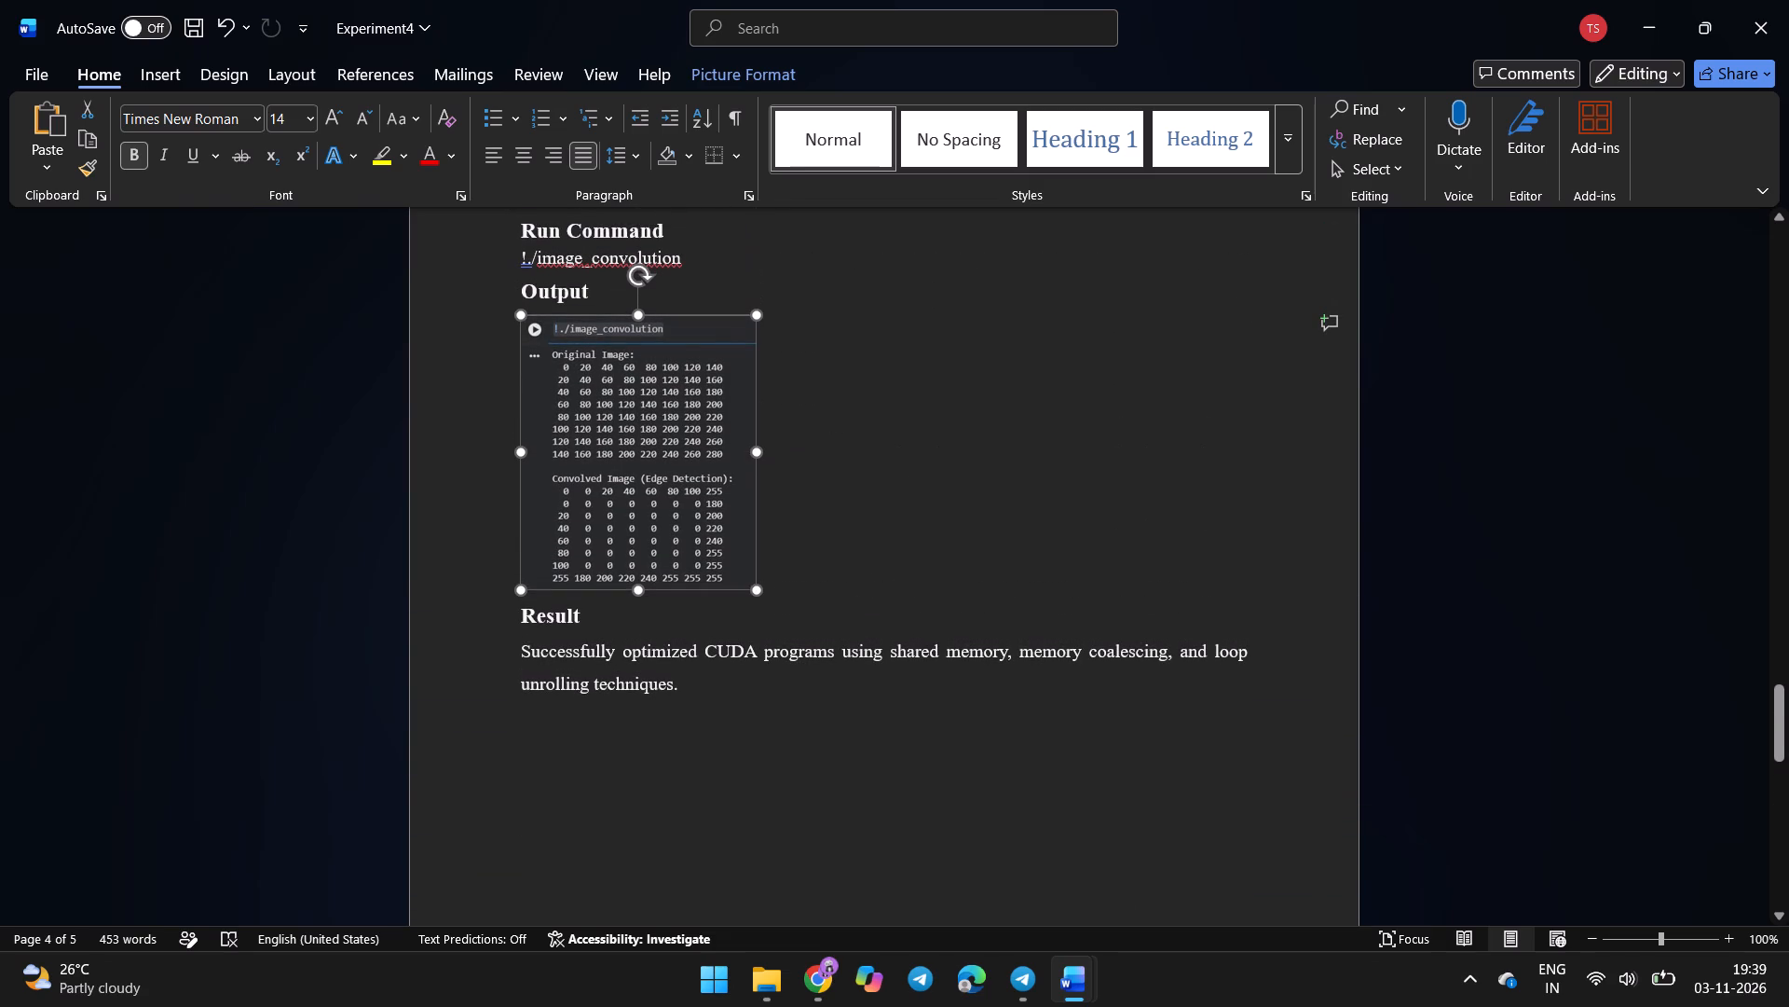
pyautogui.moveTo(754, 587); pyautogui.dragTo(685, 511)
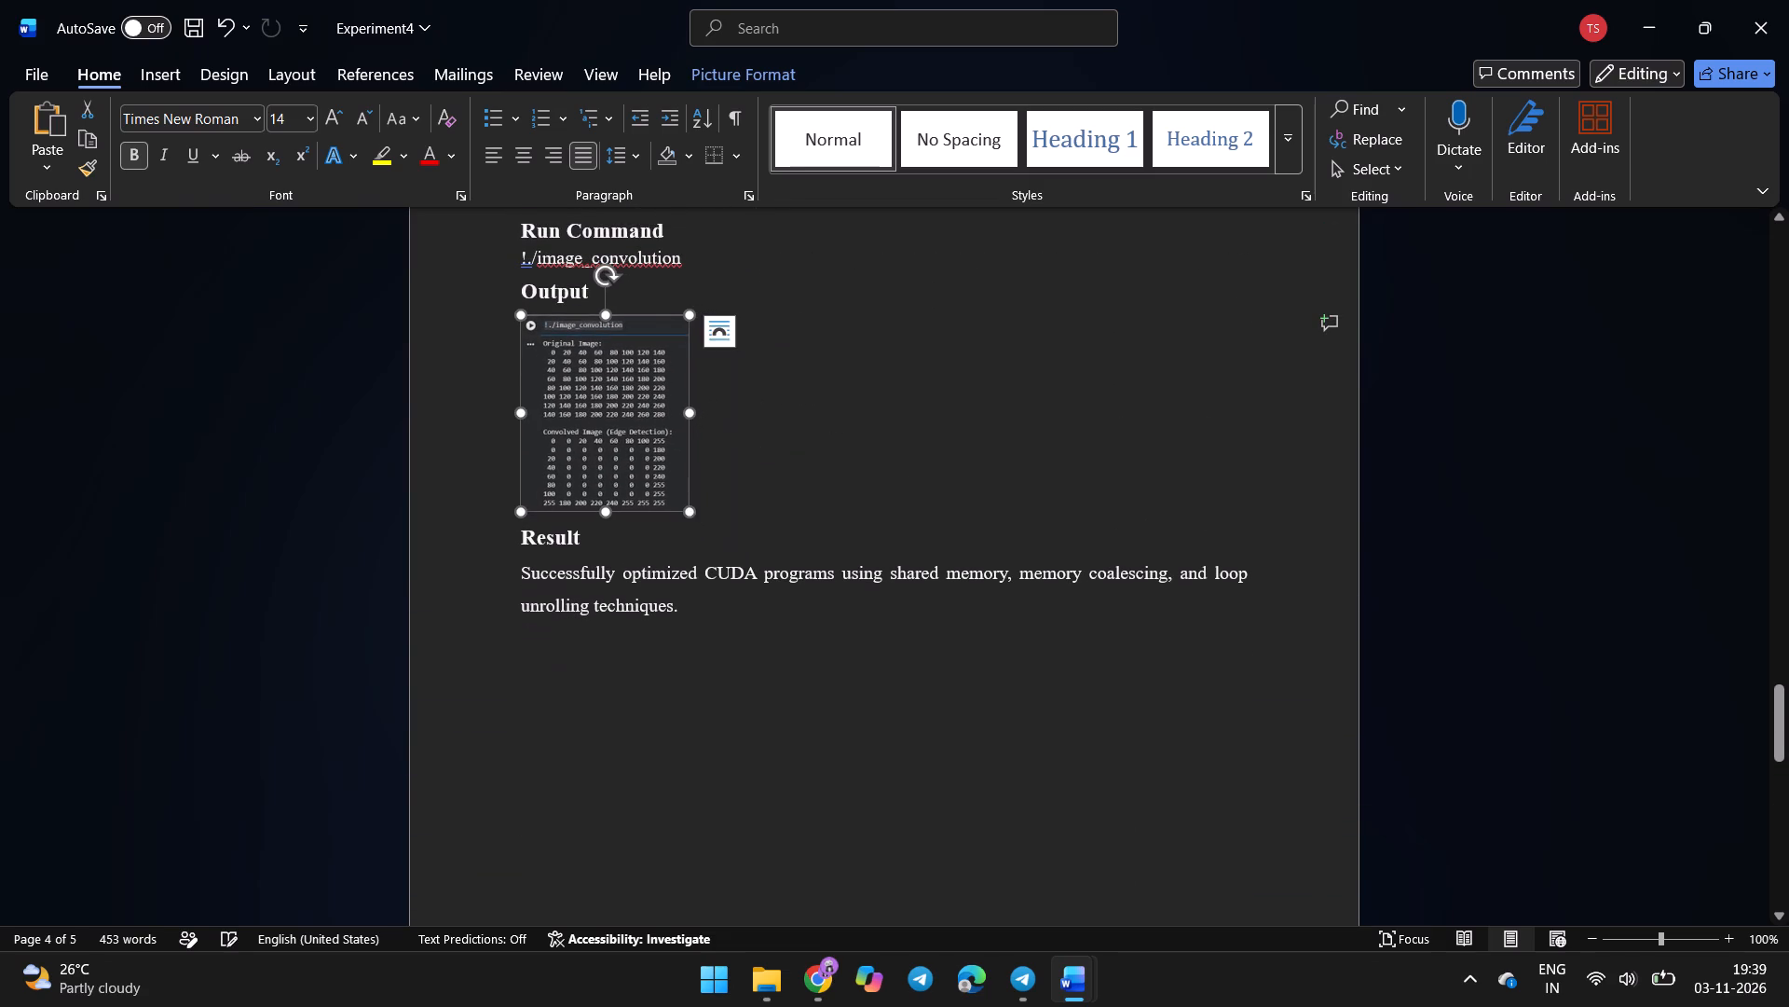
# Remove one blank line above the Marks and Signature of the Instructor line to pull it back onto page 4.
pyautogui.scroll(-1, 773, 623)
pyautogui.click(509, 769)
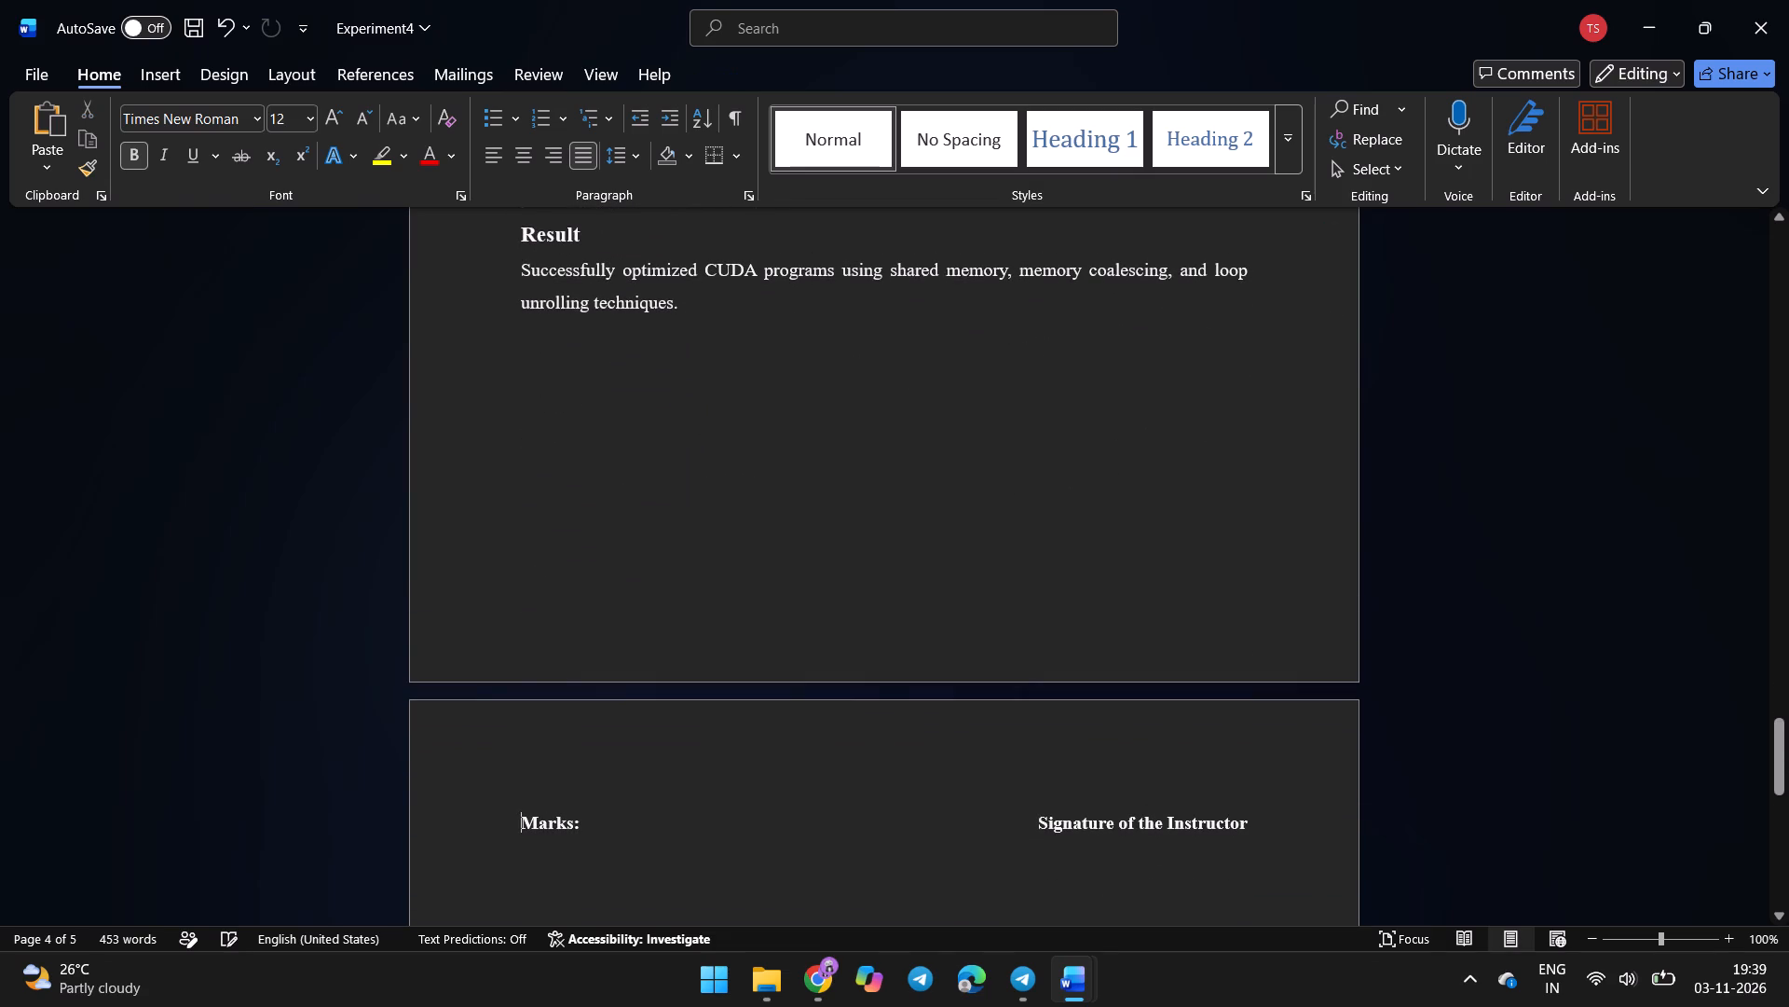
pyautogui.press('BackSpace')
# Enlarge the Output screenshot slightly, keeping its proportions.
pyautogui.scroll(1, 509, 769)
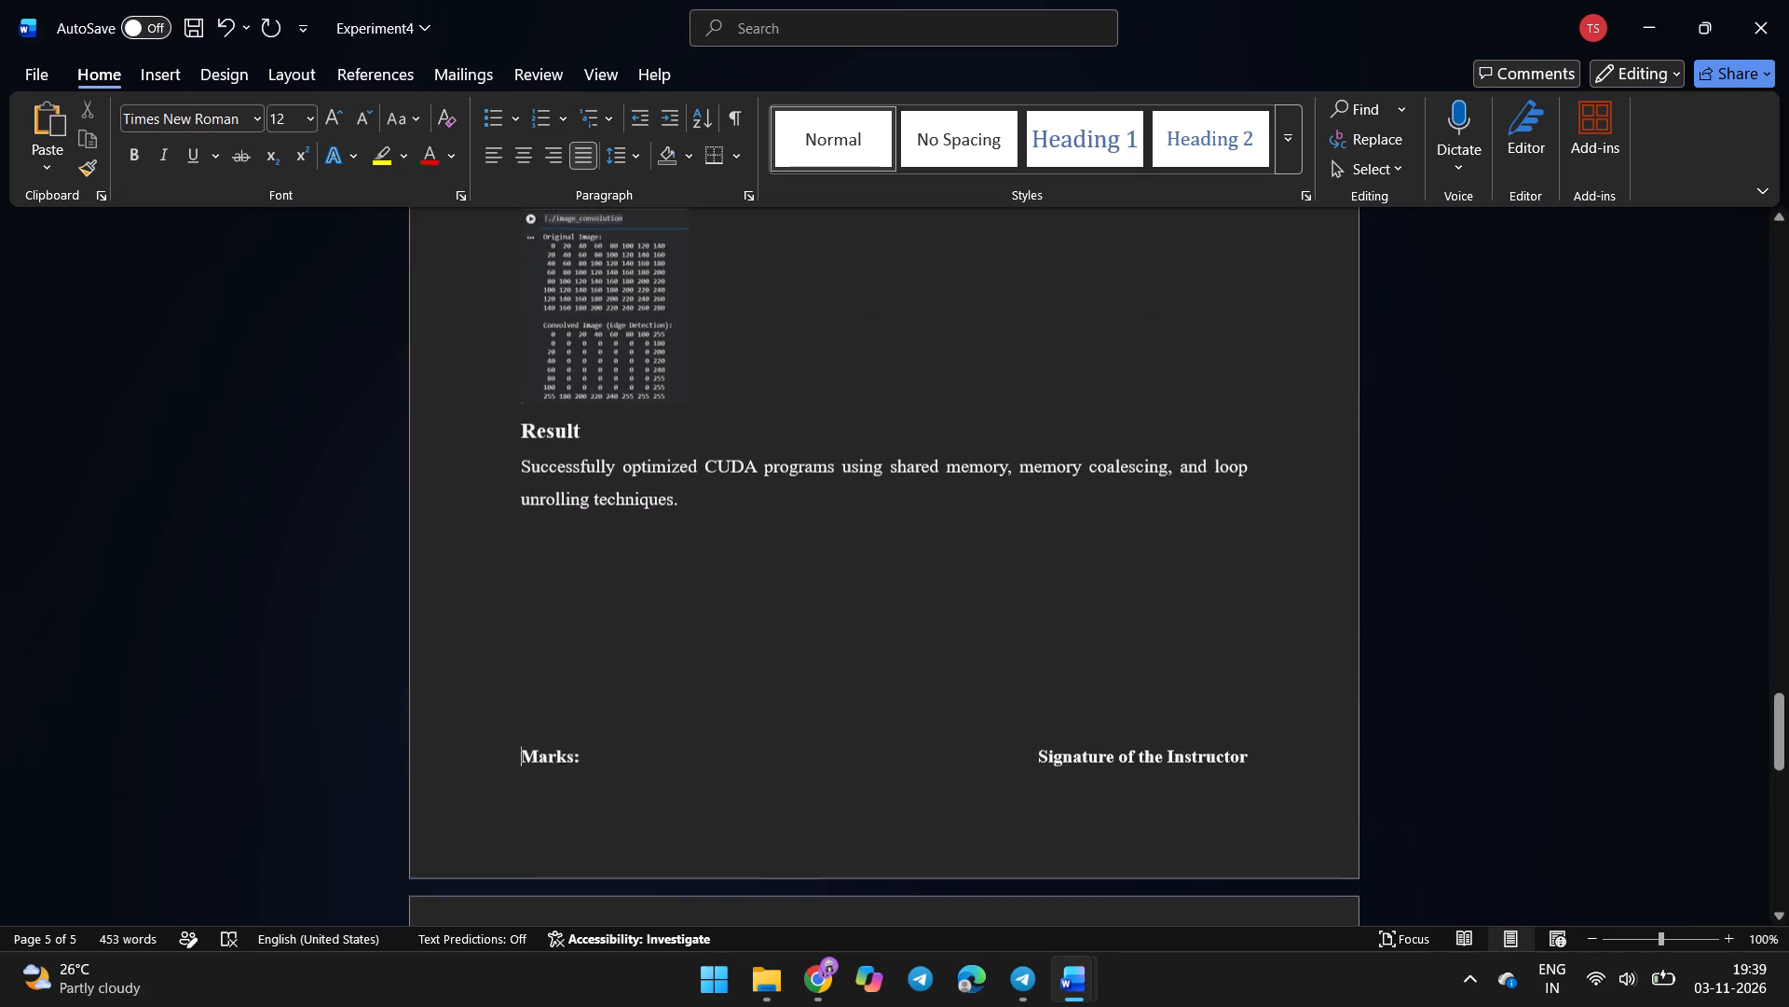
pyautogui.scroll(1, 509, 769)
pyautogui.click(570, 397)
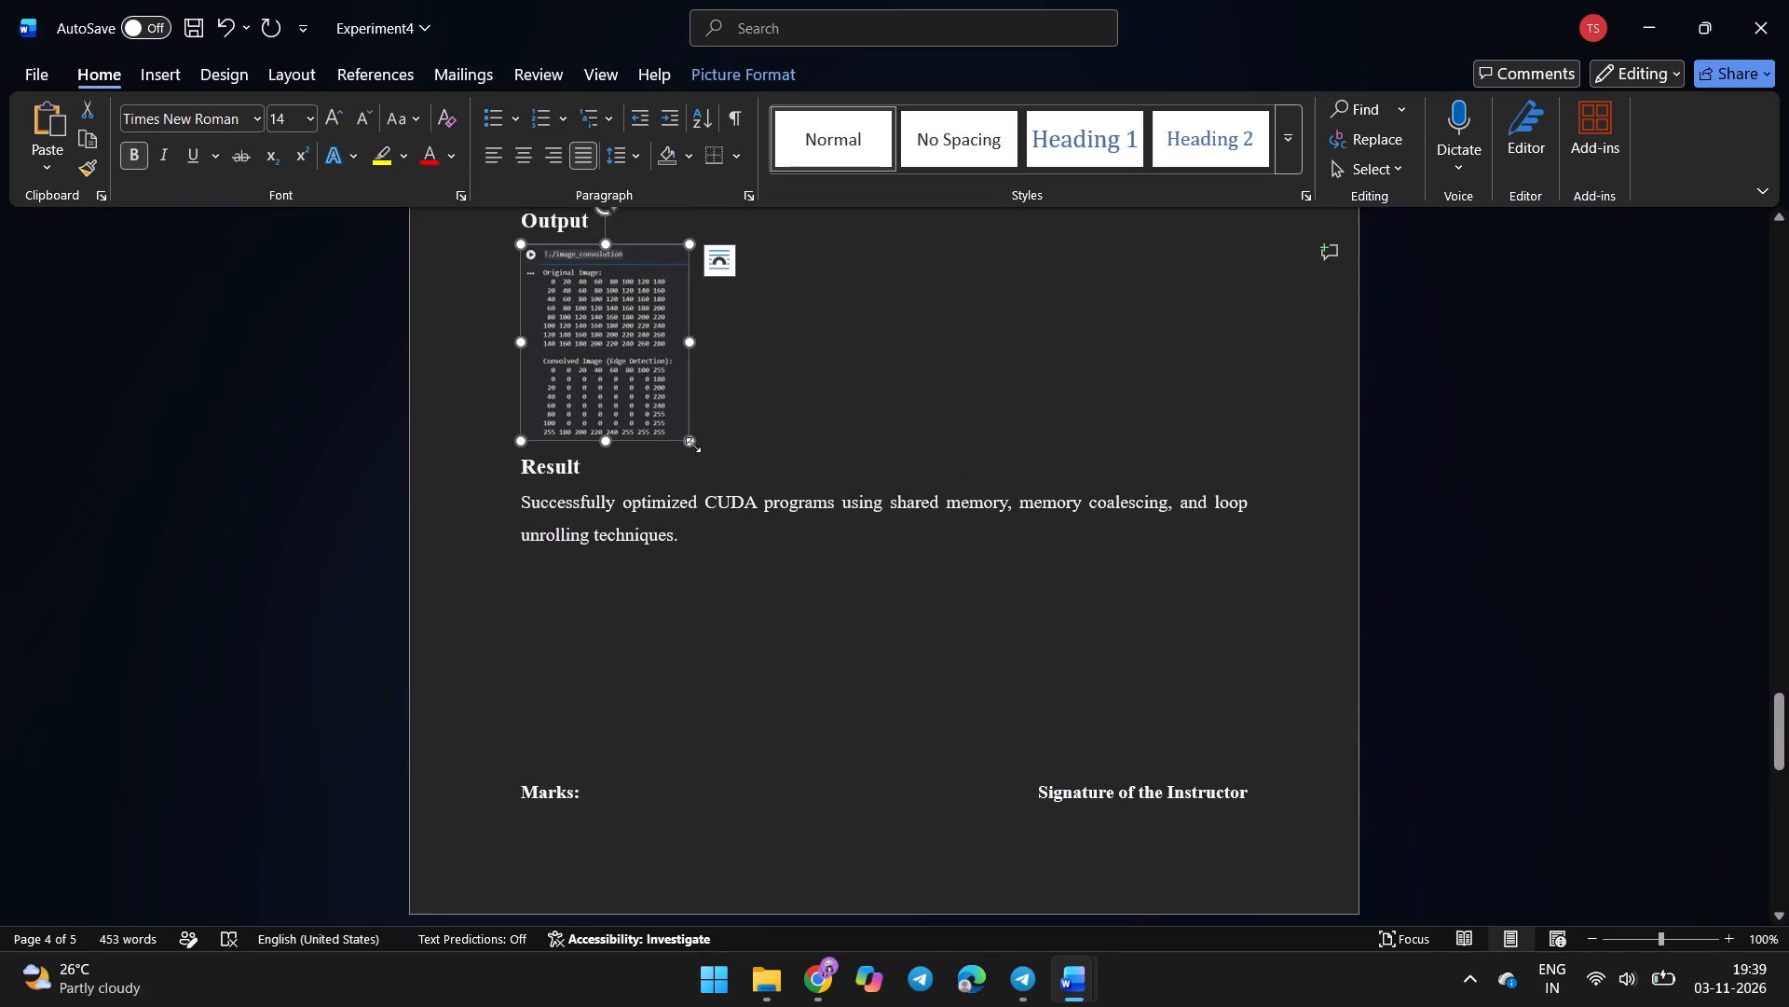
pyautogui.moveTo(688, 442); pyautogui.dragTo(704, 447)
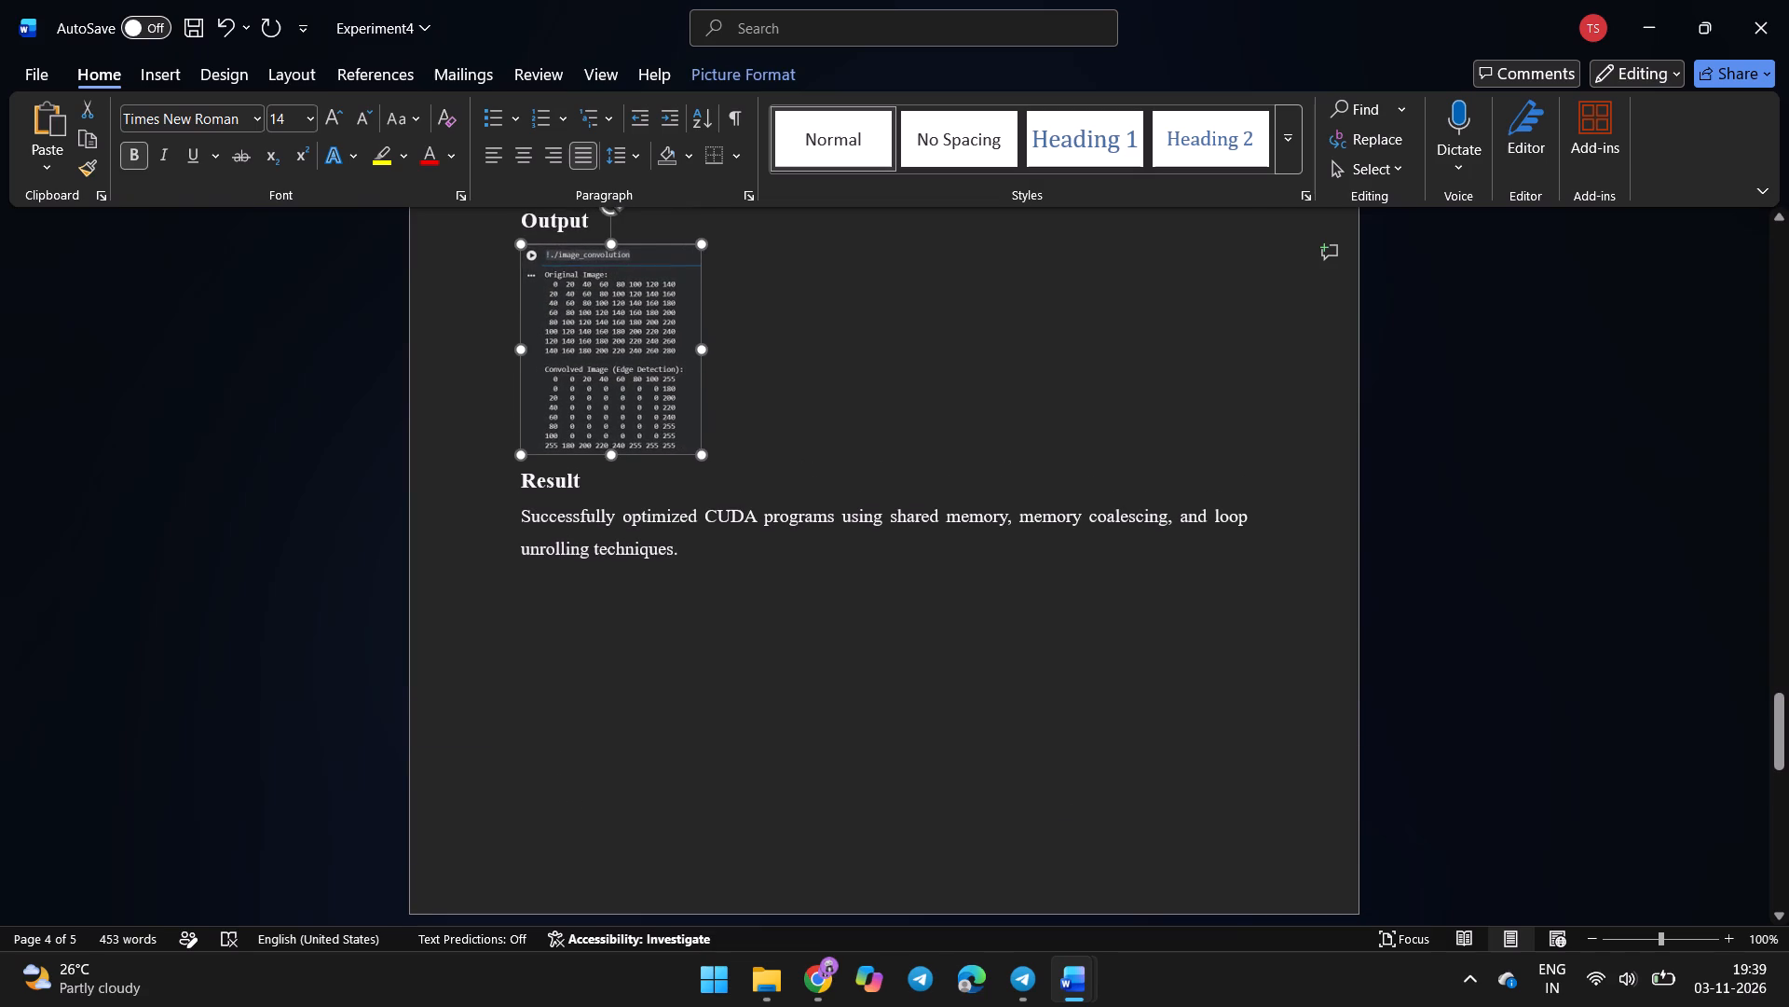
pyautogui.moveTo(704, 447); pyautogui.dragTo(709, 448)
# Remove another blank line above the Marks and Signature of the Instructor line so it fits on page 4 again.
pyautogui.scroll(-1, 662, 601)
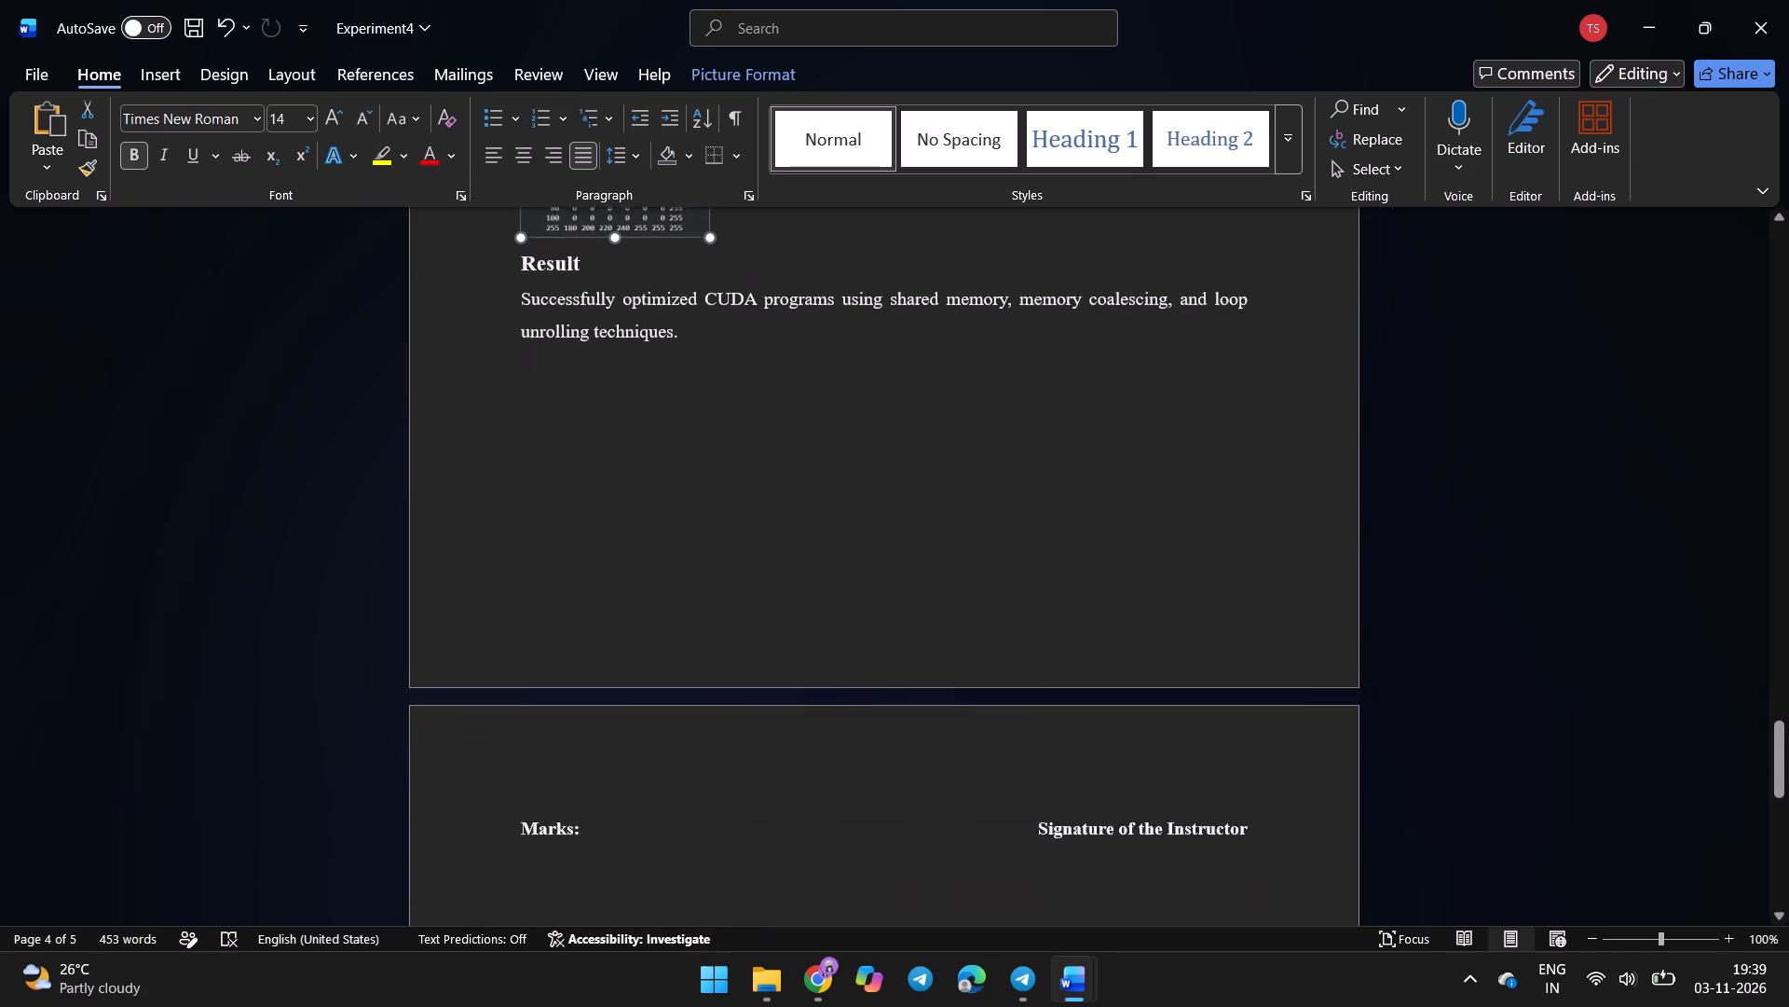
pyautogui.click(511, 773)
pyautogui.press('BackSpace')
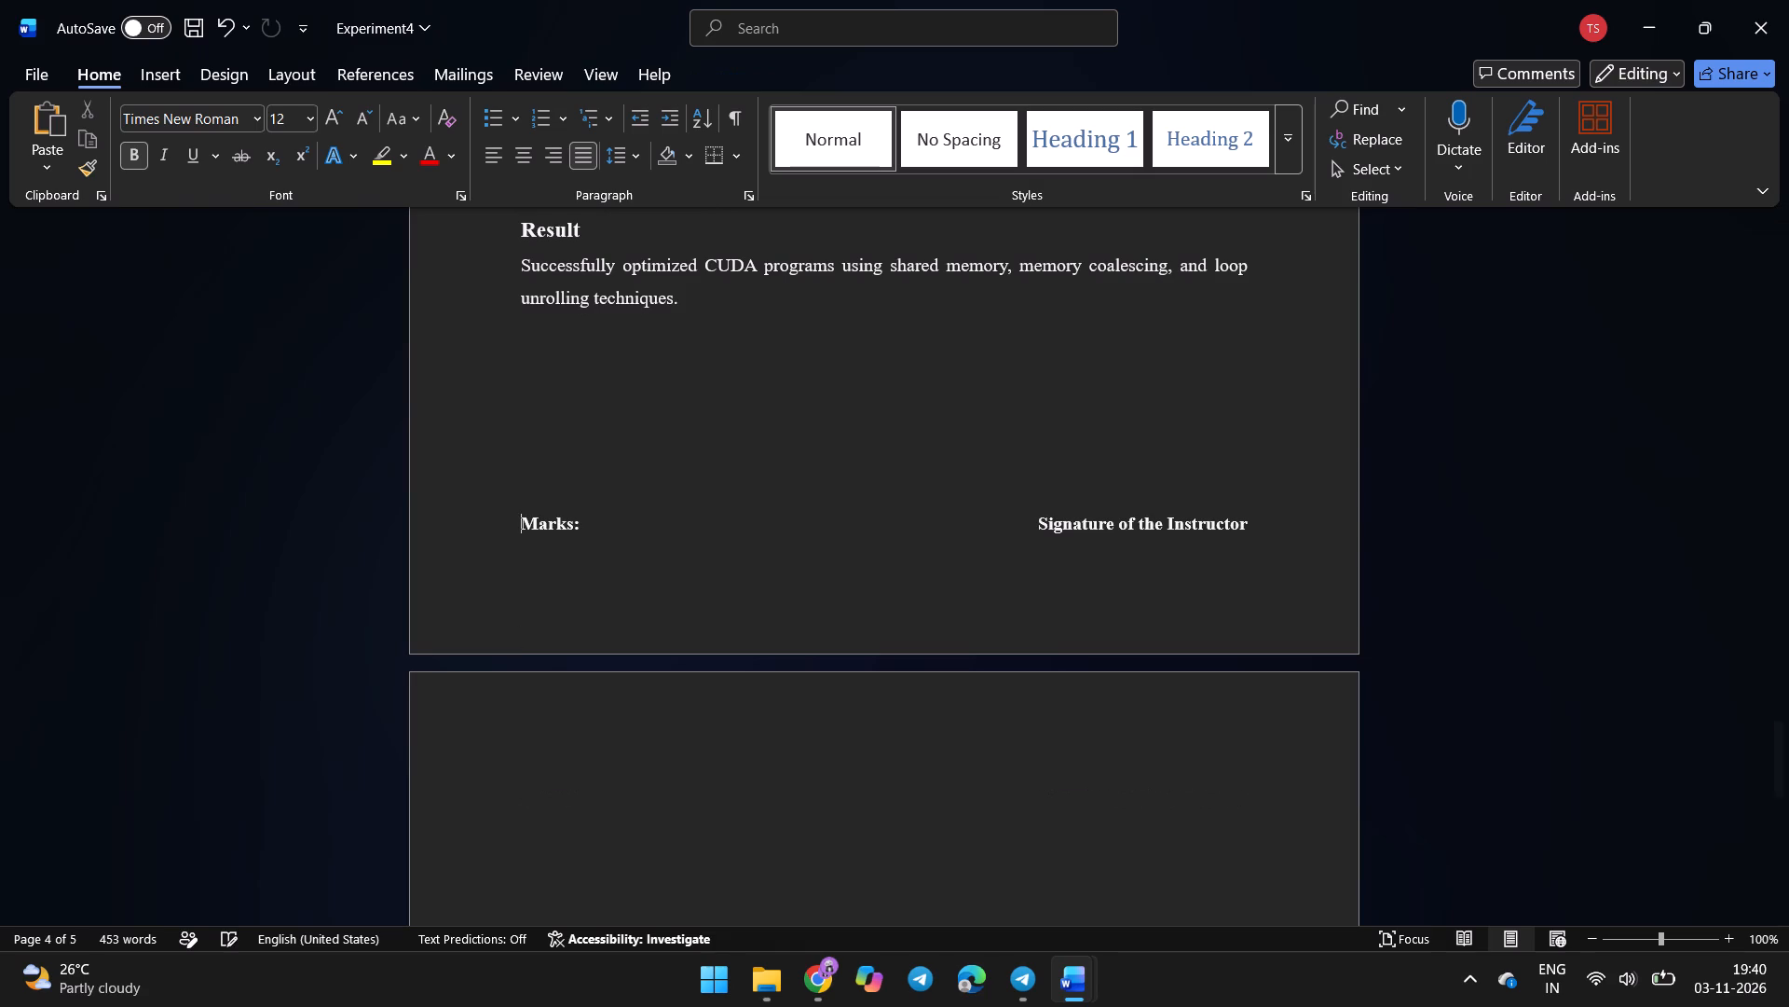
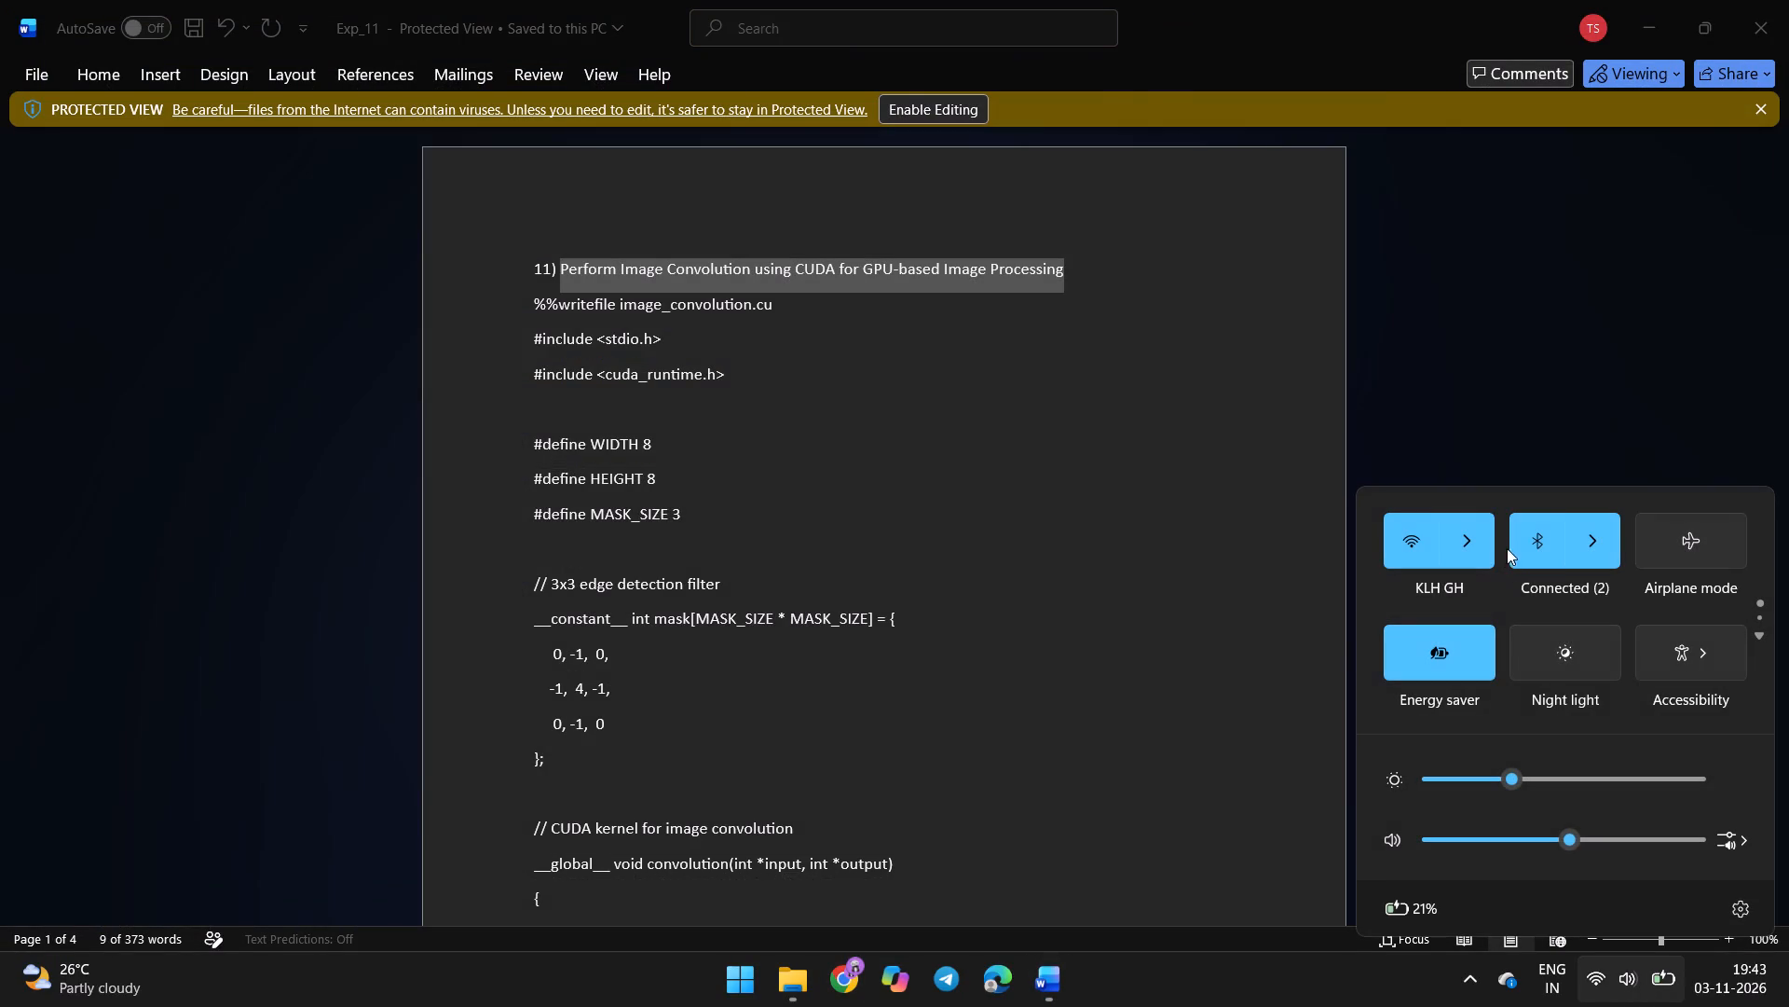
pyautogui.click(1530, 537)
# Close the Exp_11 Word document and the HPC folder window.
pyautogui.click(1788, 0)
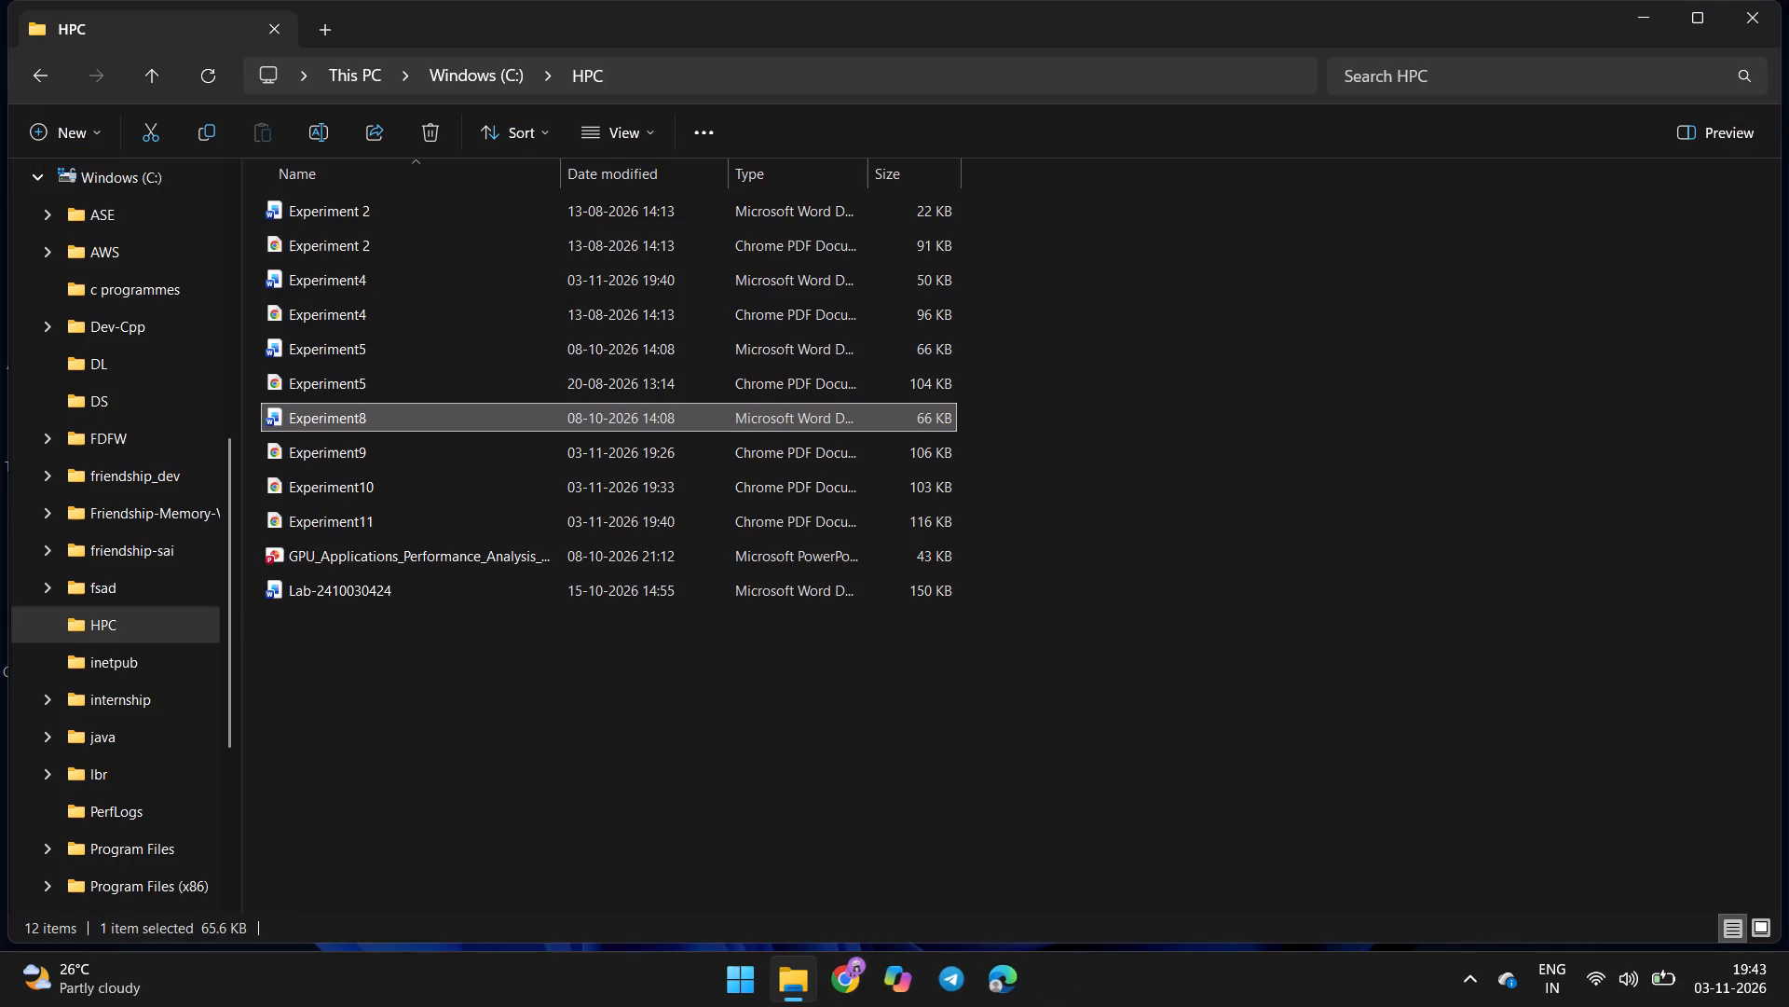
pyautogui.click(1788, 0)
pyautogui.click(1767, 10)
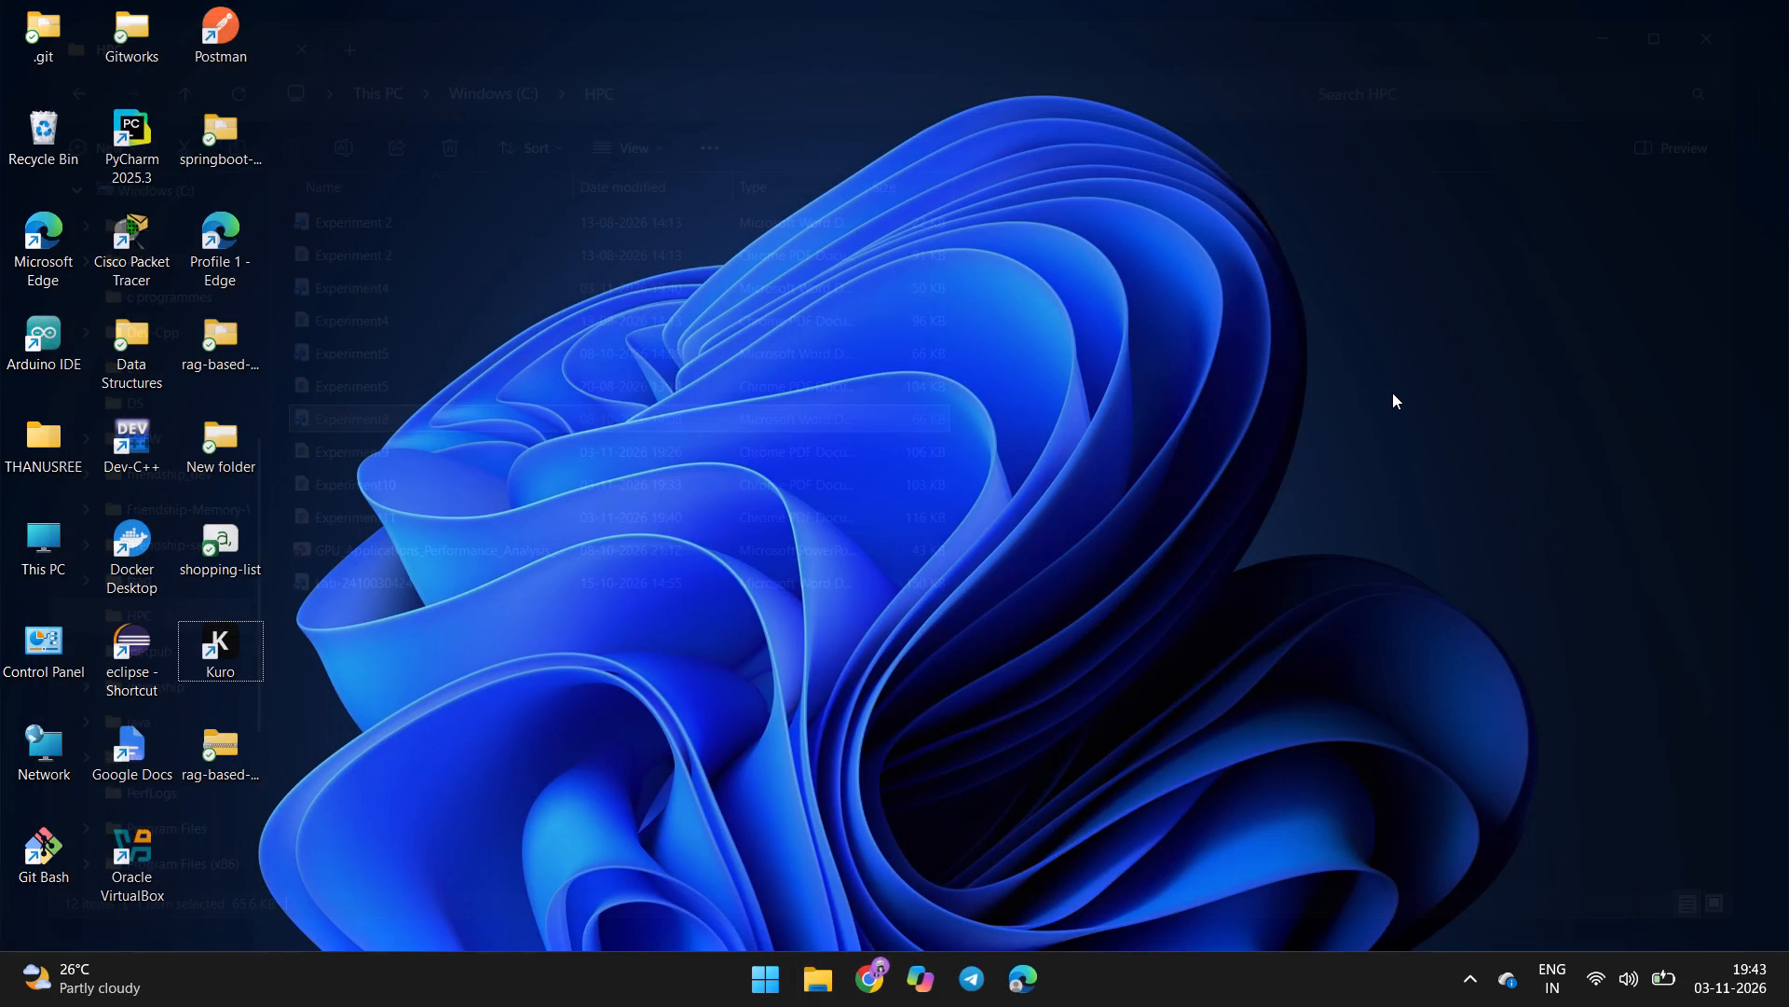
# Open the Shut Down Windows dialog from the desktop.
pyautogui.hotkey('alt', 'F4')
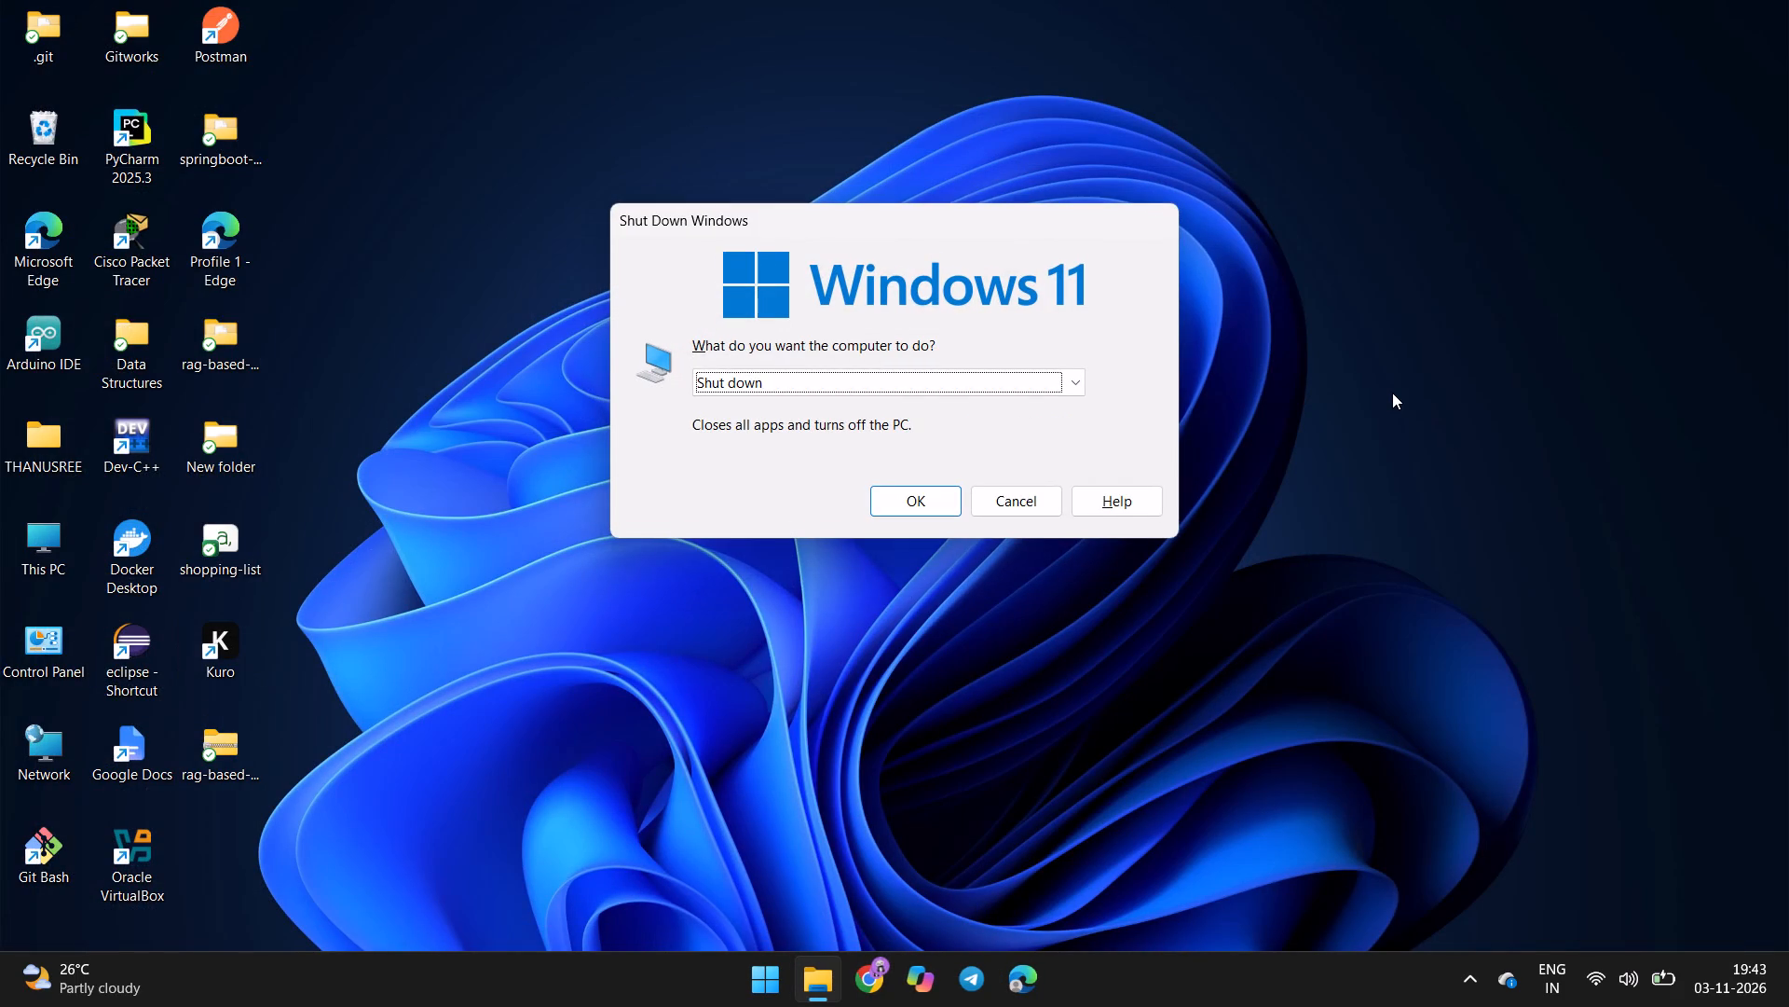